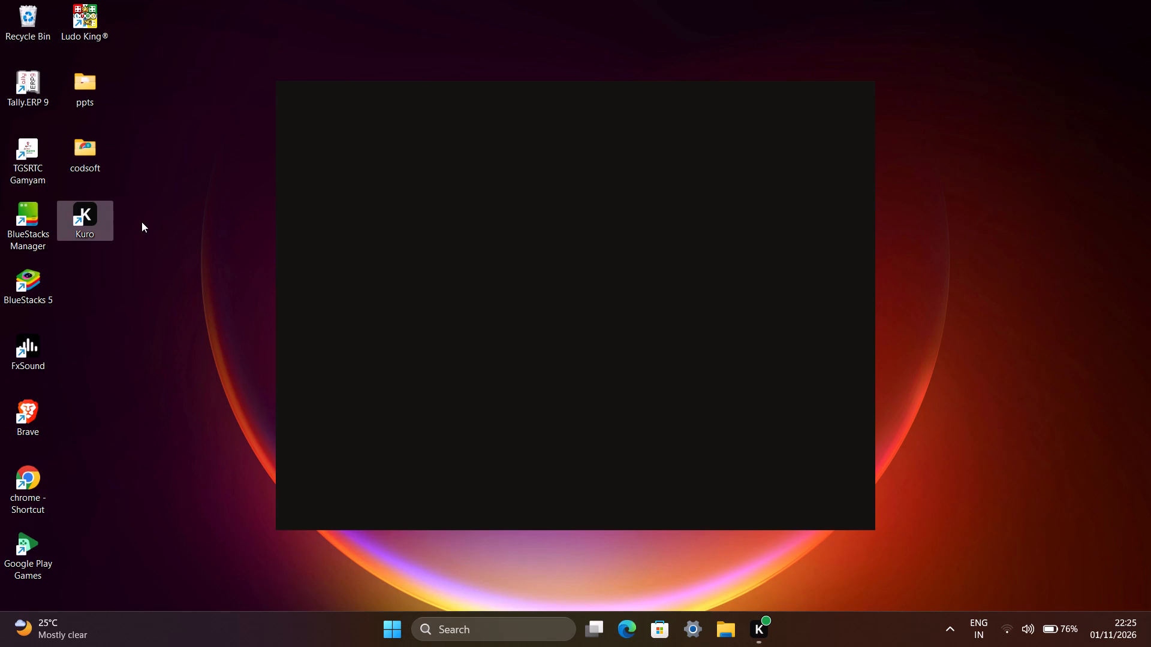
Open the Brave browser and switch to the WriteByHand micro notes and exam cheat sheet generator page.
double_click(35, 431)
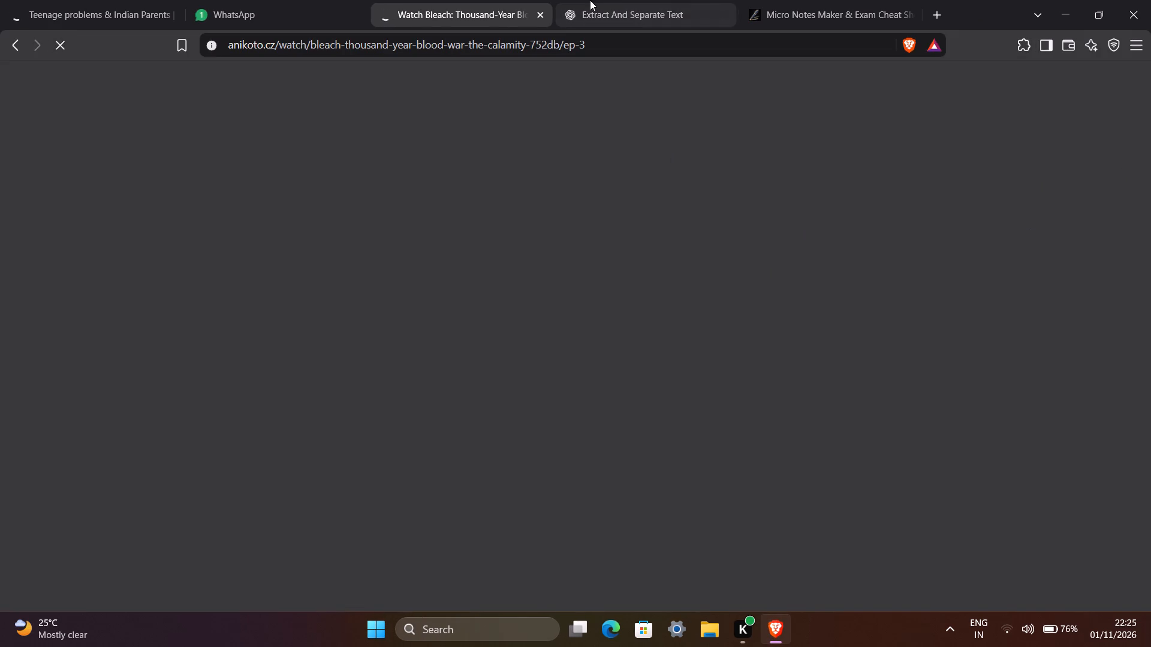
left_click(864, 18)
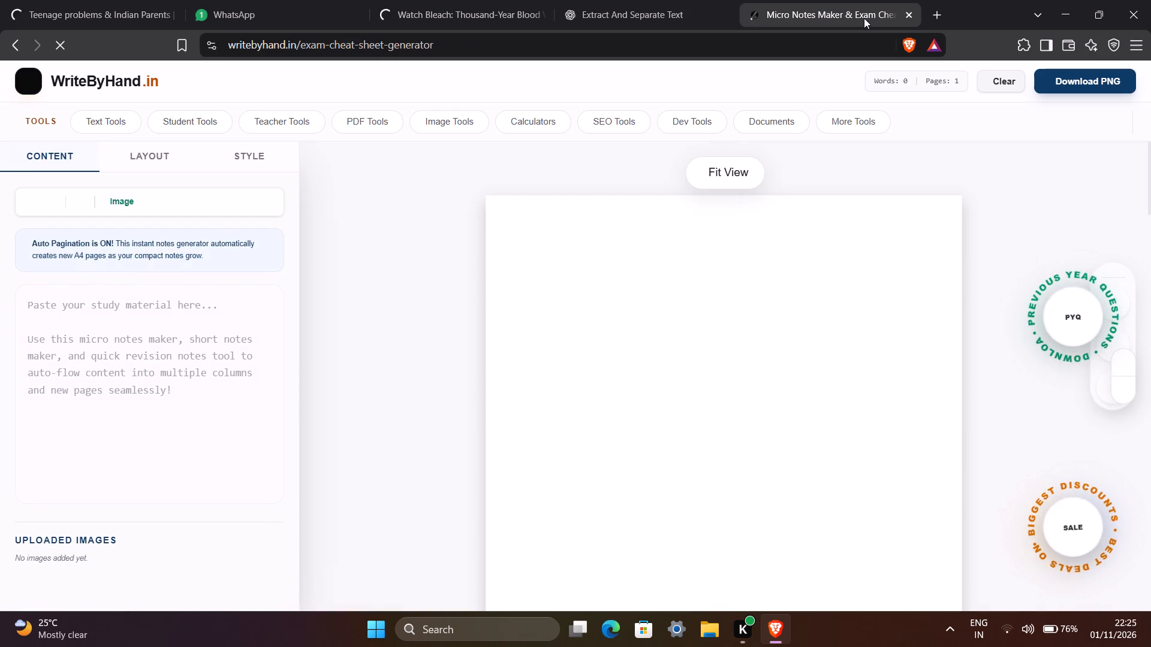
Set the number of columns in the cheat sheet layout to 4.
scroll(697, 237, "up", 3)
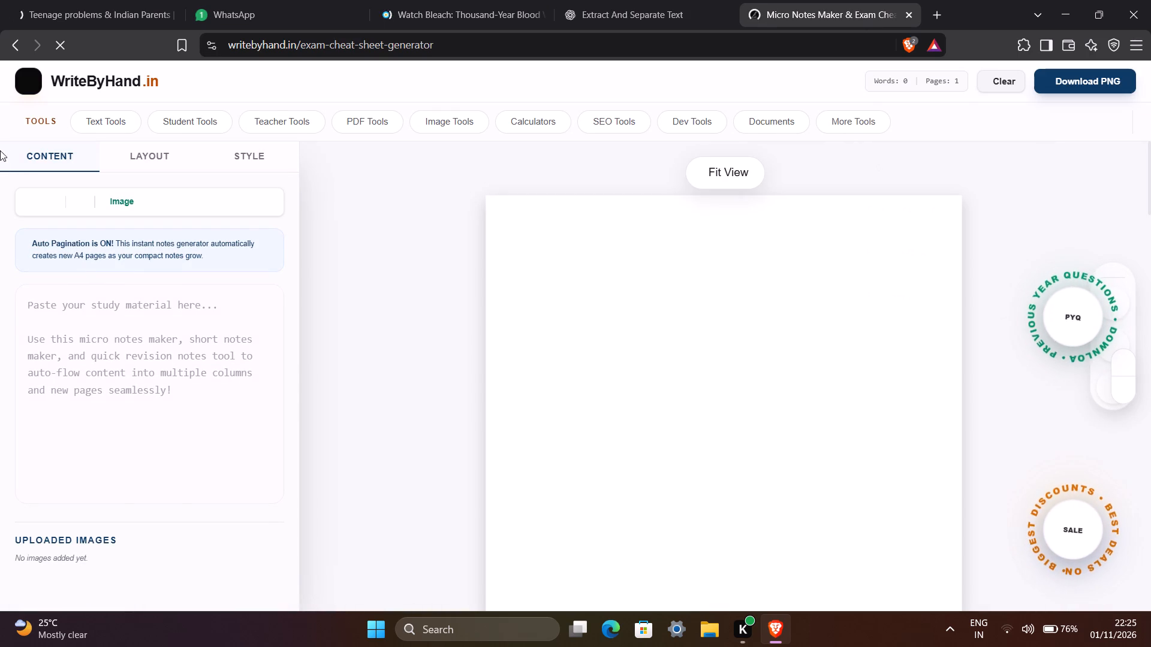
scroll(233, 280, "up", 4)
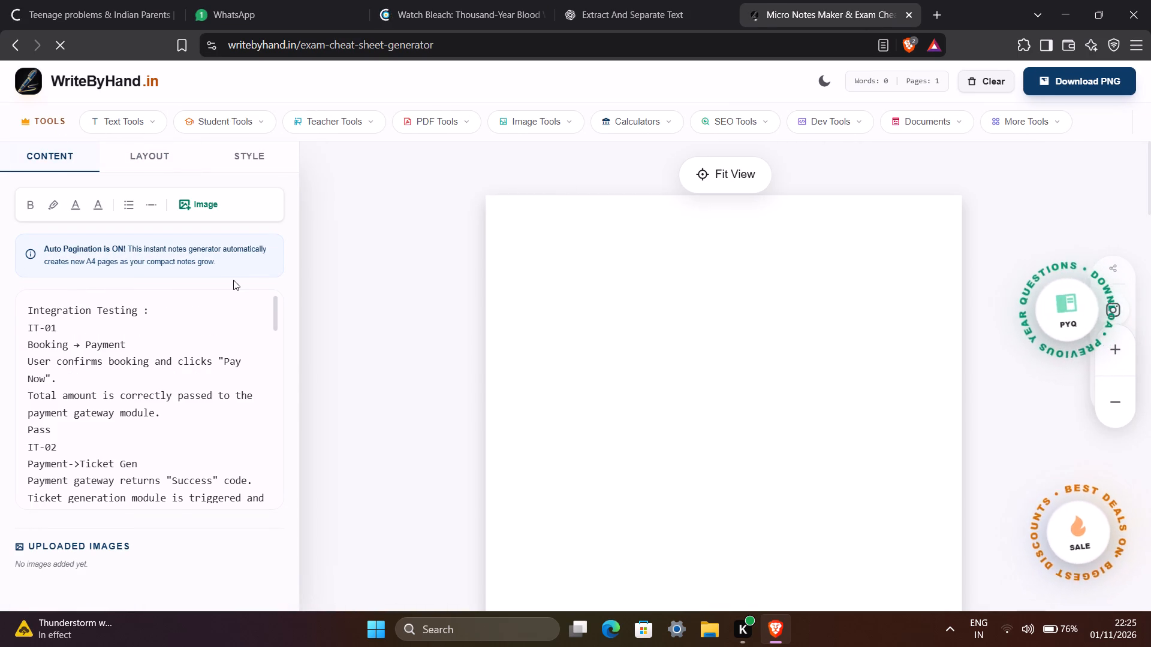
scroll(233, 280, "up", 2)
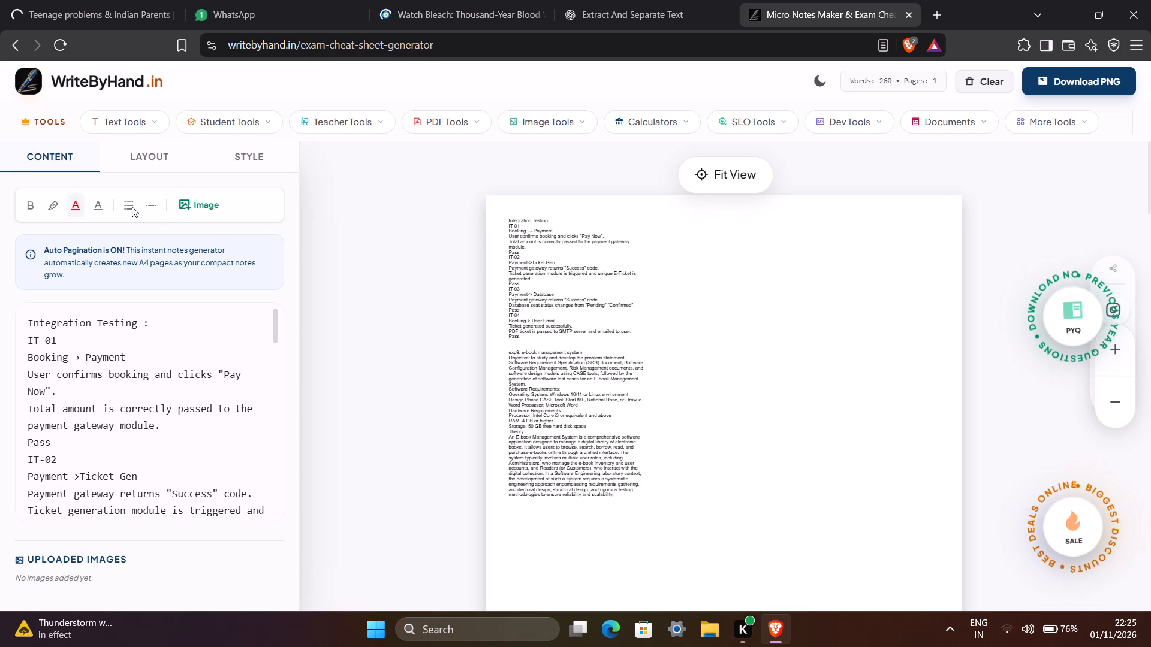
left_click(190, 168)
left_click(263, 164)
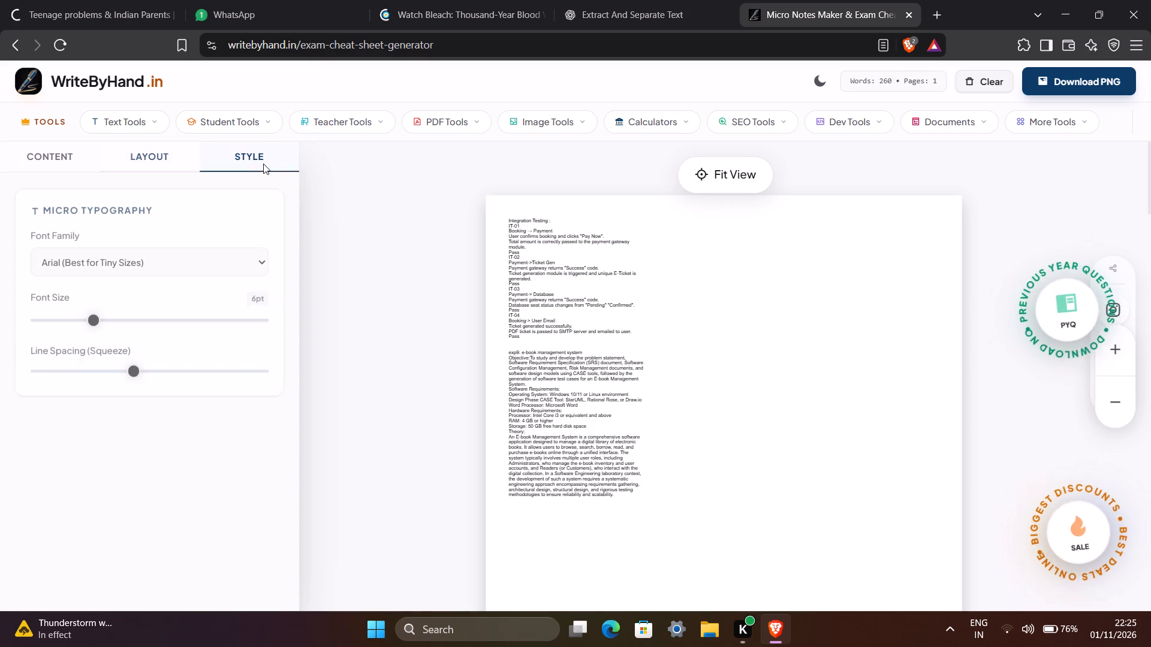
left_click(156, 162)
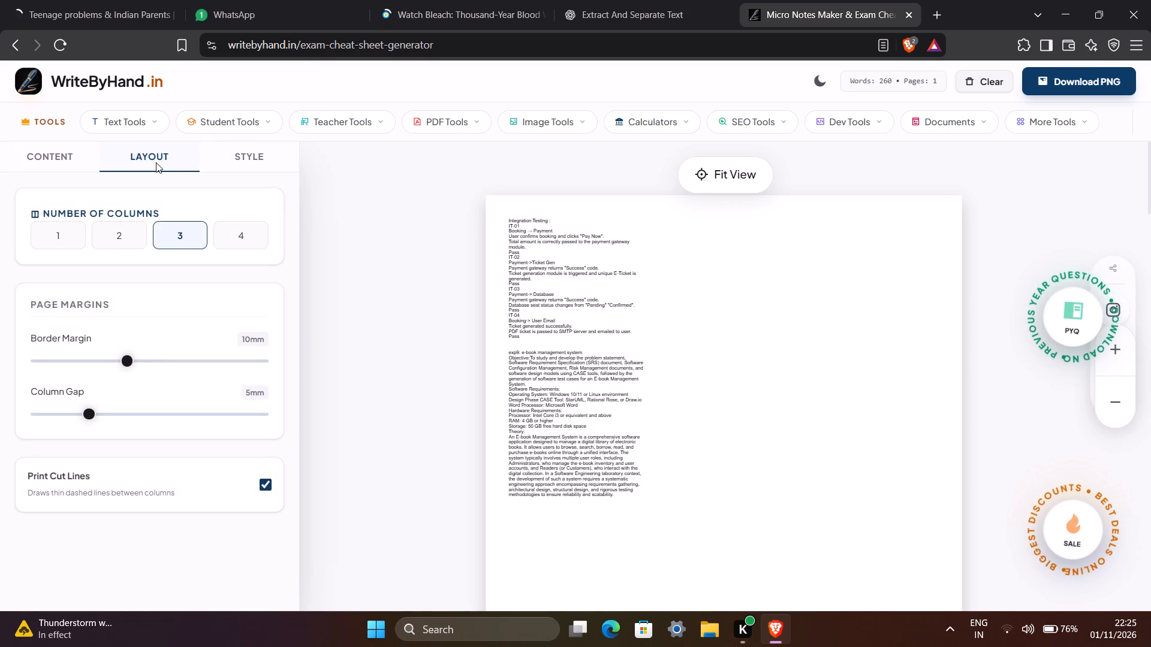
left_click(242, 245)
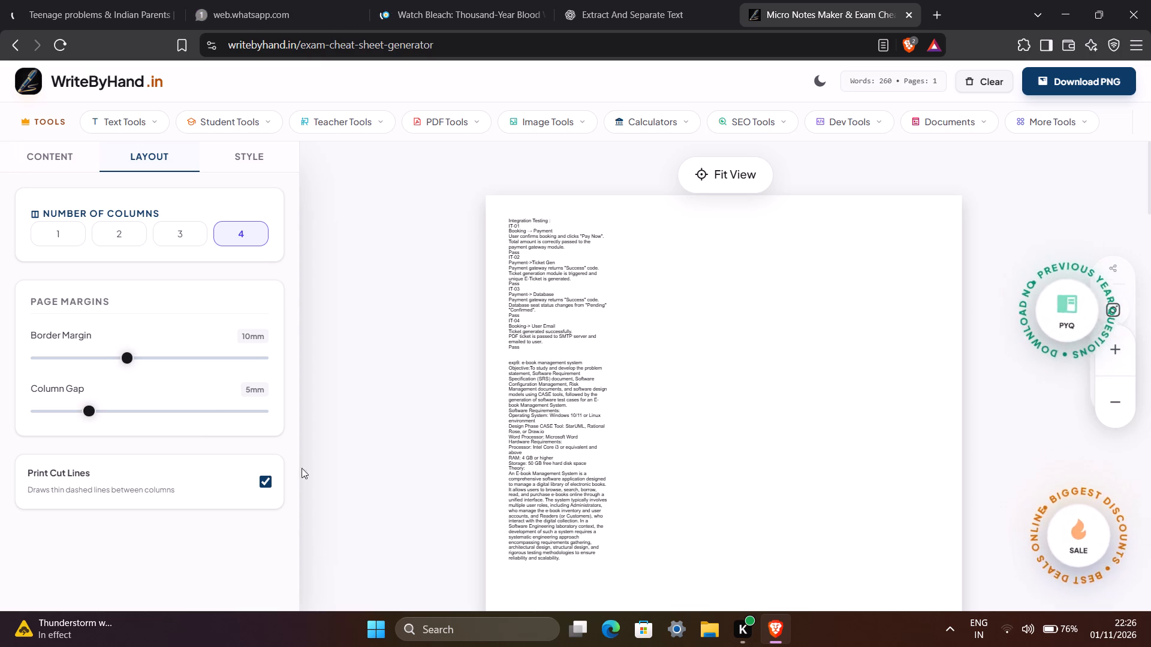
Review the cheat sheet's content text, its typography settings and the page preview.
left_click(71, 159)
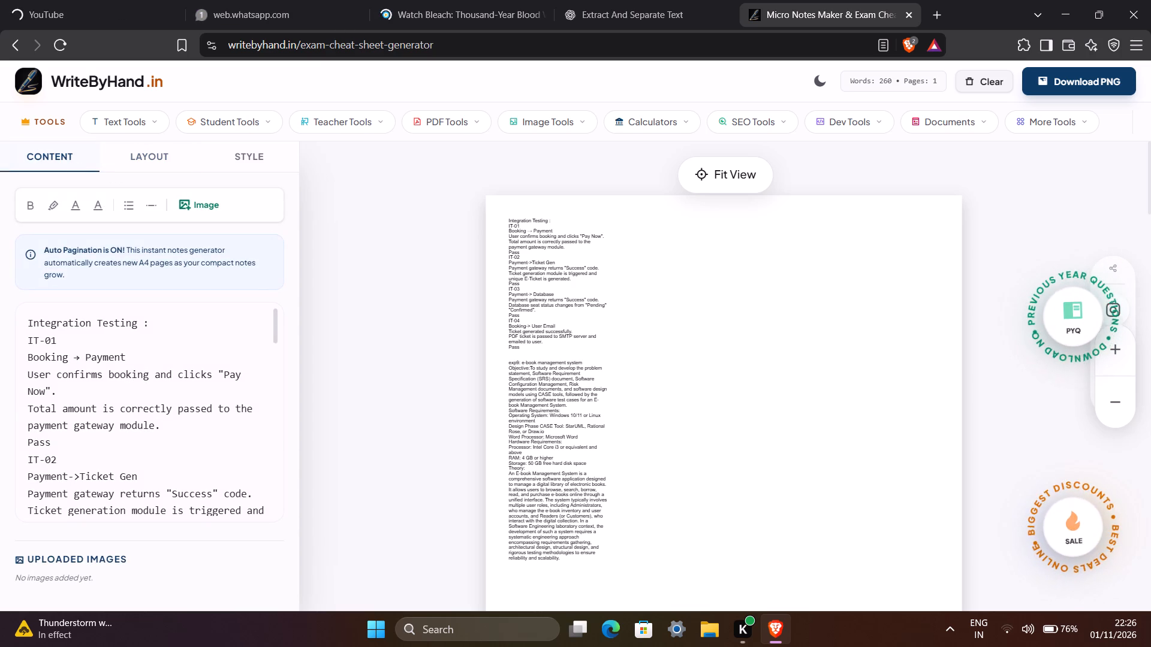
scroll(254, 468, "up", 7)
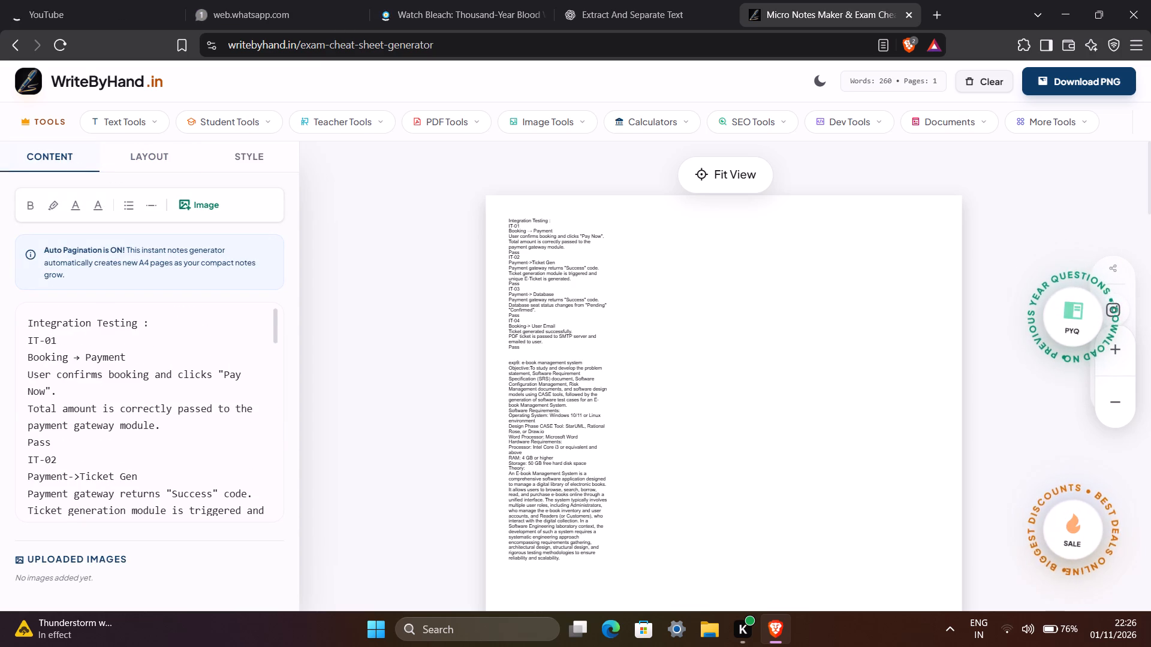
scroll(254, 468, "up", 1)
left_click(246, 157)
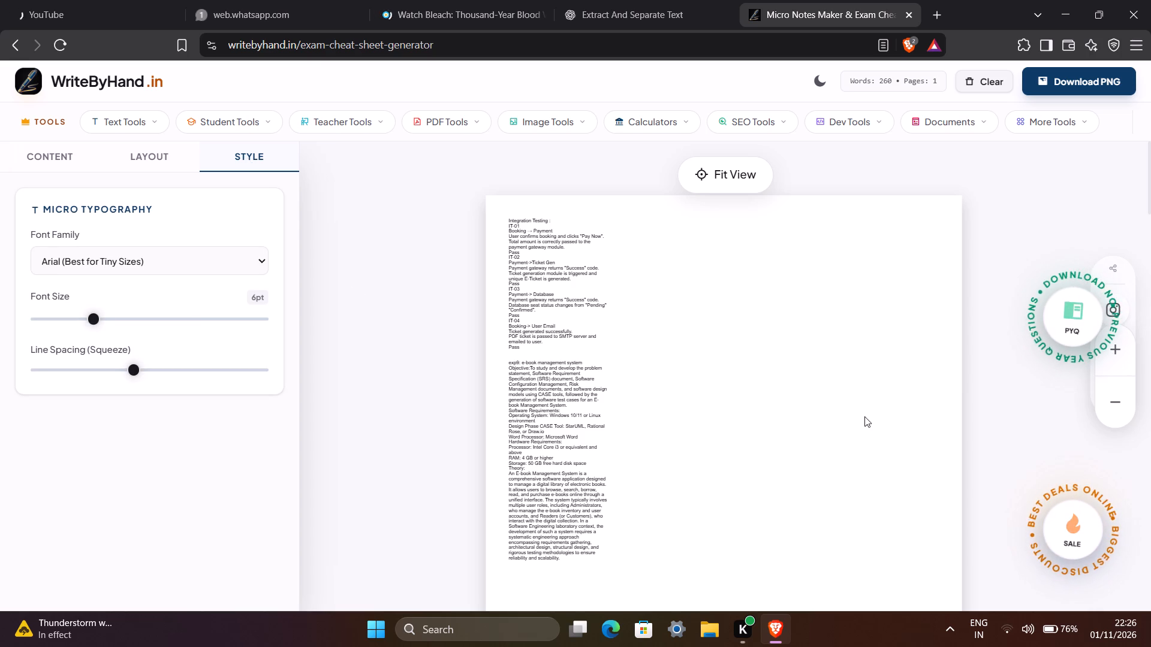
scroll(864, 416, "up", 3)
scroll(864, 416, "down", 5)
scroll(864, 416, "up", 6)
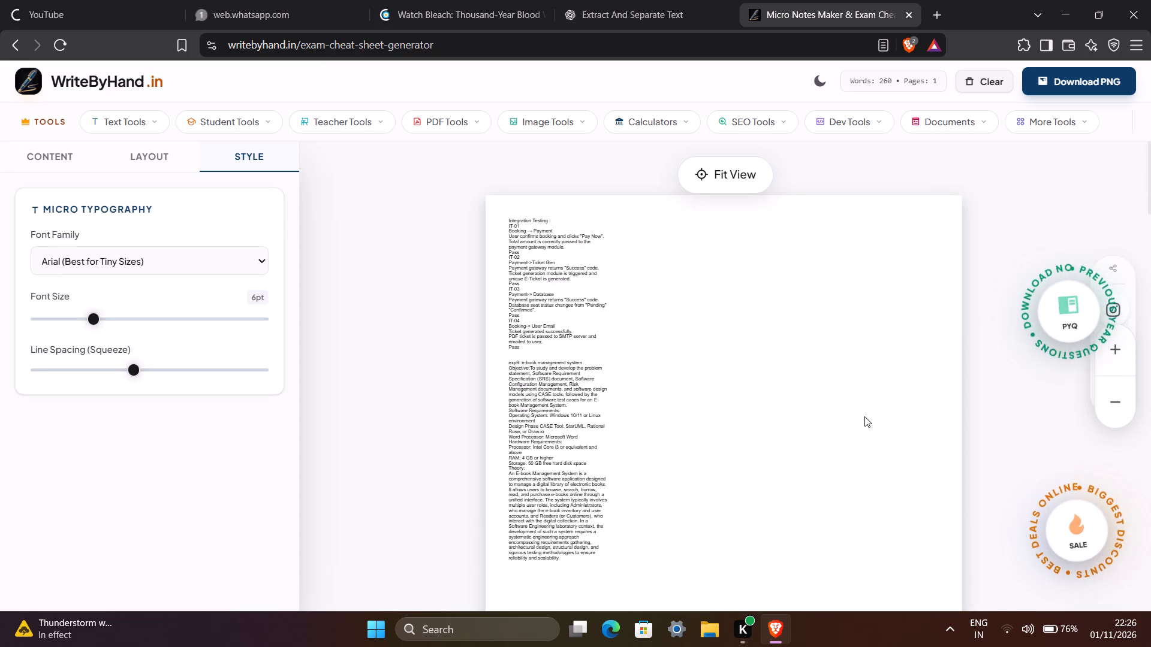
scroll(864, 416, "down", 1)
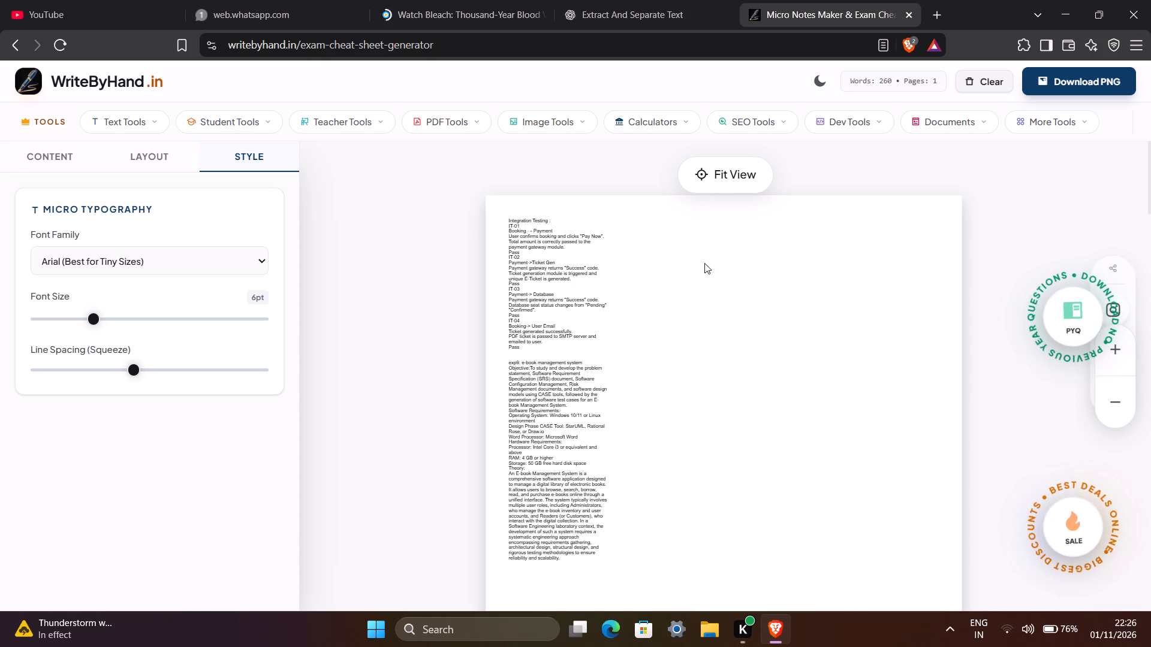
left_click(156, 143)
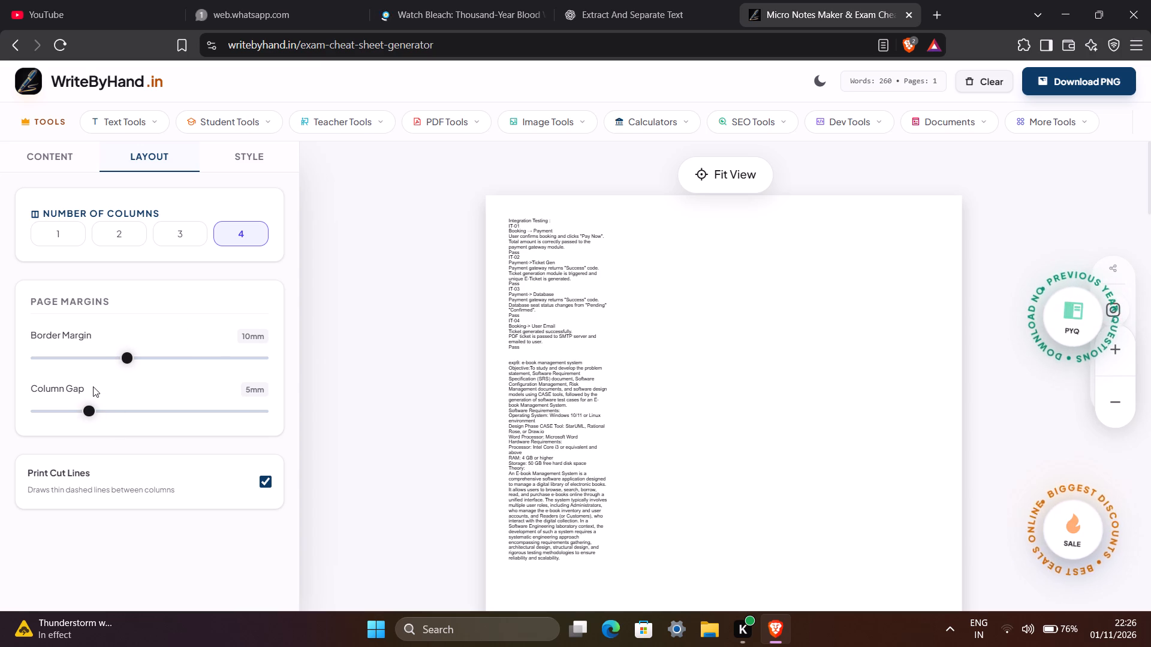
left_click_drag(128, 362, 76, 367)
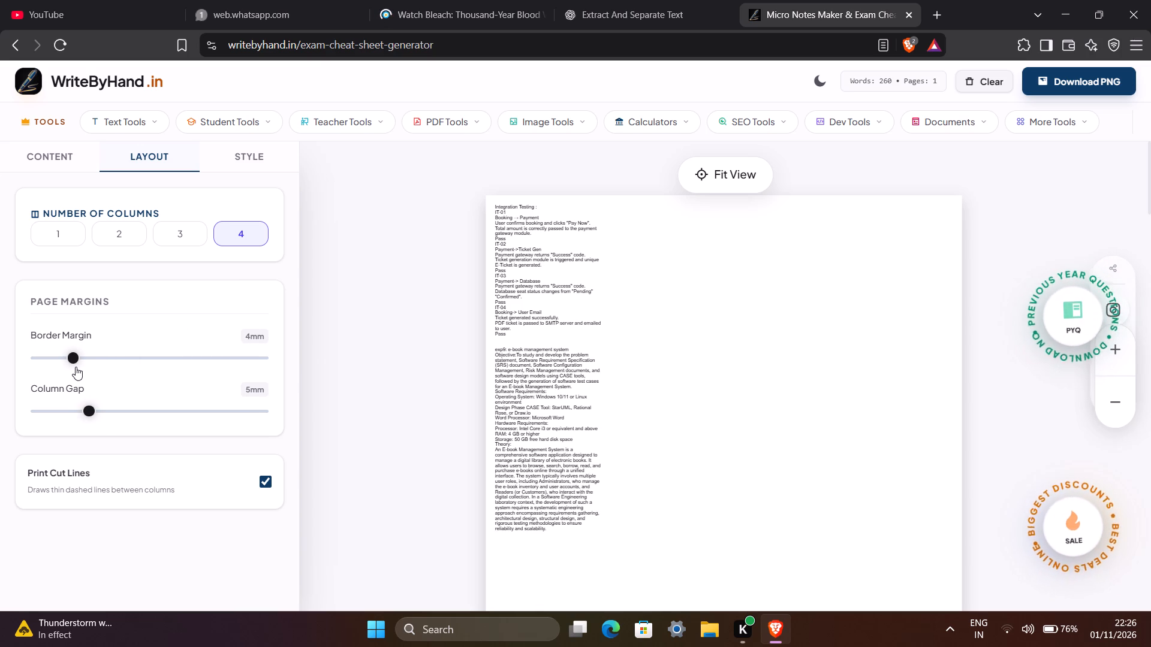
left_click_drag(76, 367, 58, 373)
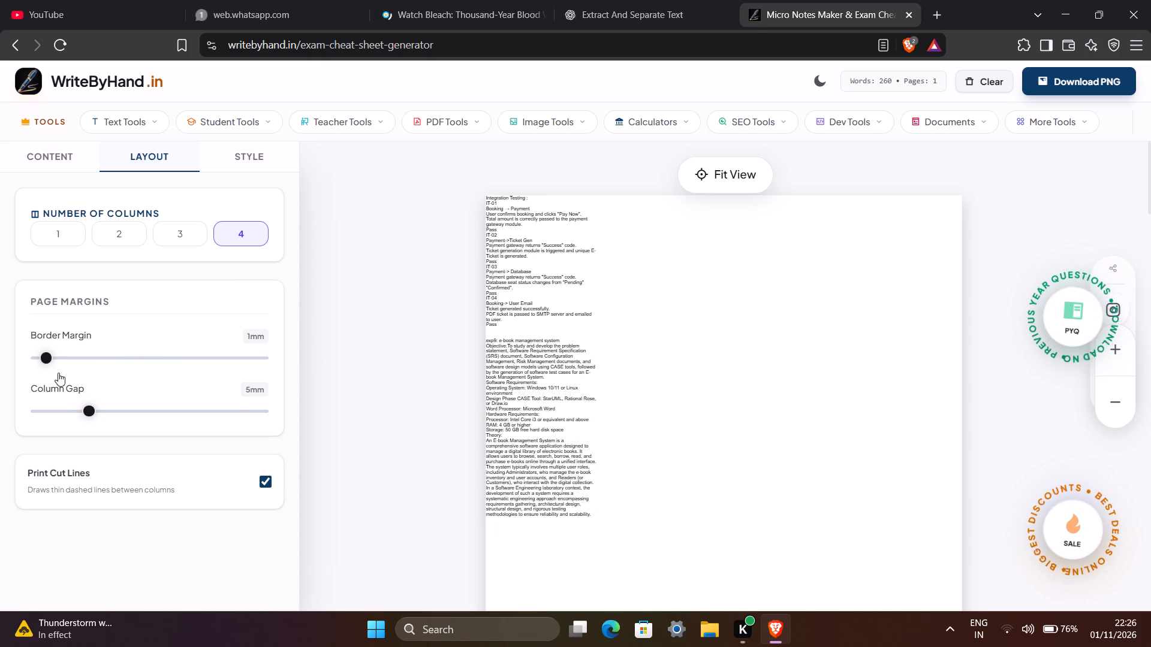
left_click_drag(58, 373, 81, 377)
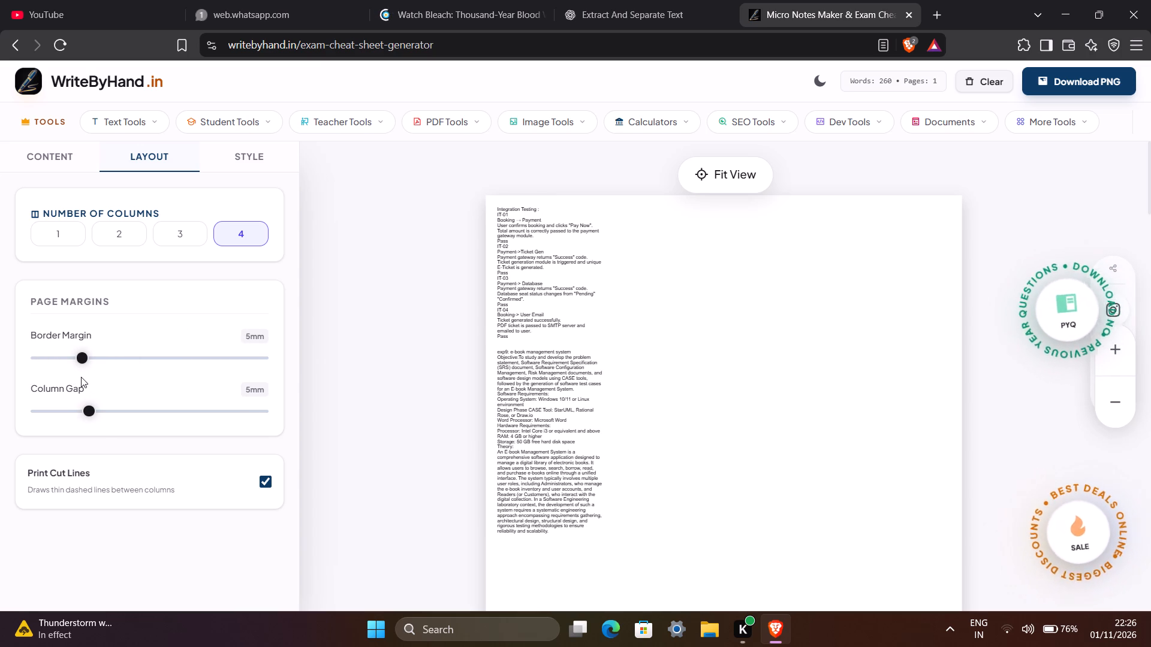
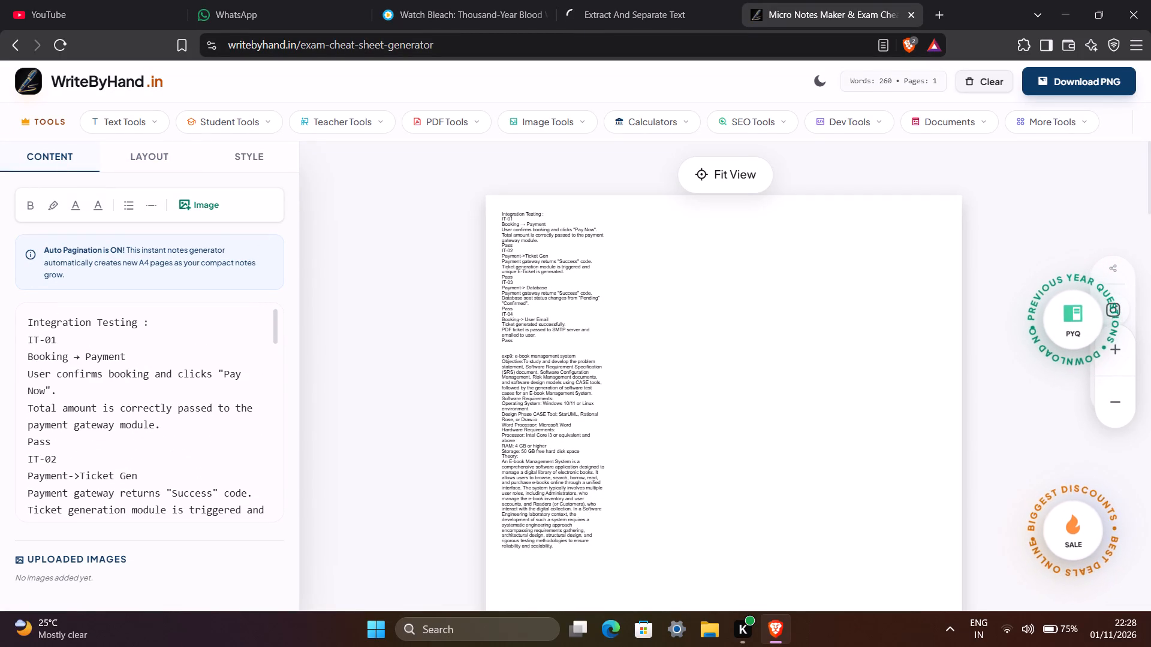
Select all of the cheat sheet's content text, from the Integration Testing heading through the end of the e-book management system section.
left_click_drag(22, 319, 237, 534)
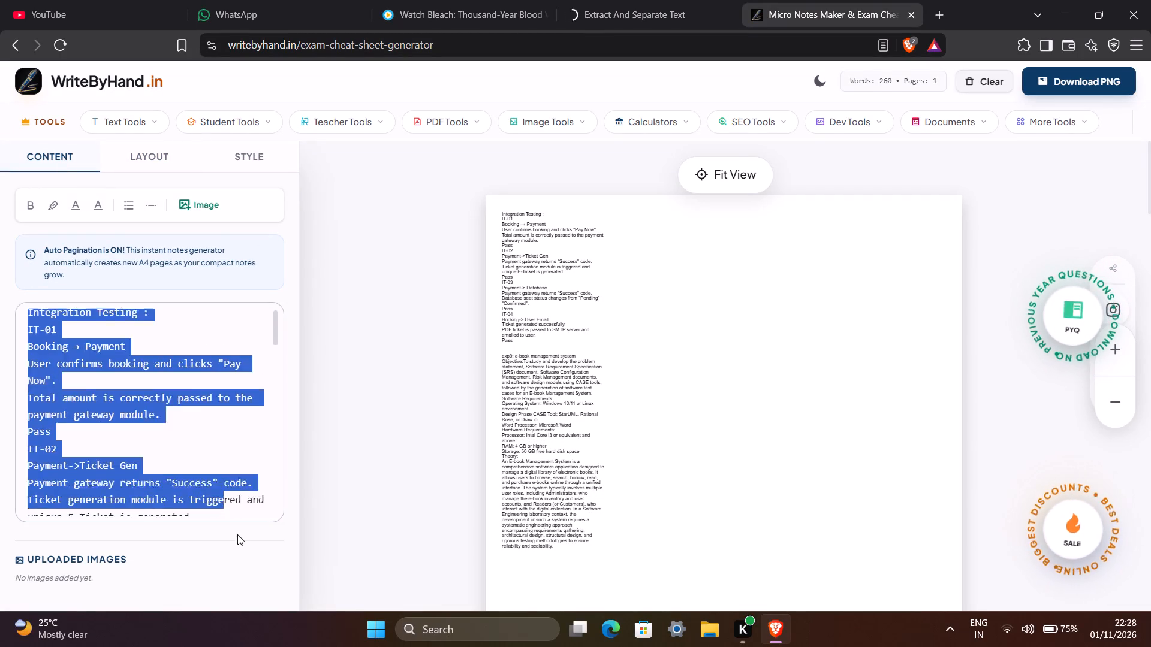
left_click_drag(237, 534, 246, 597)
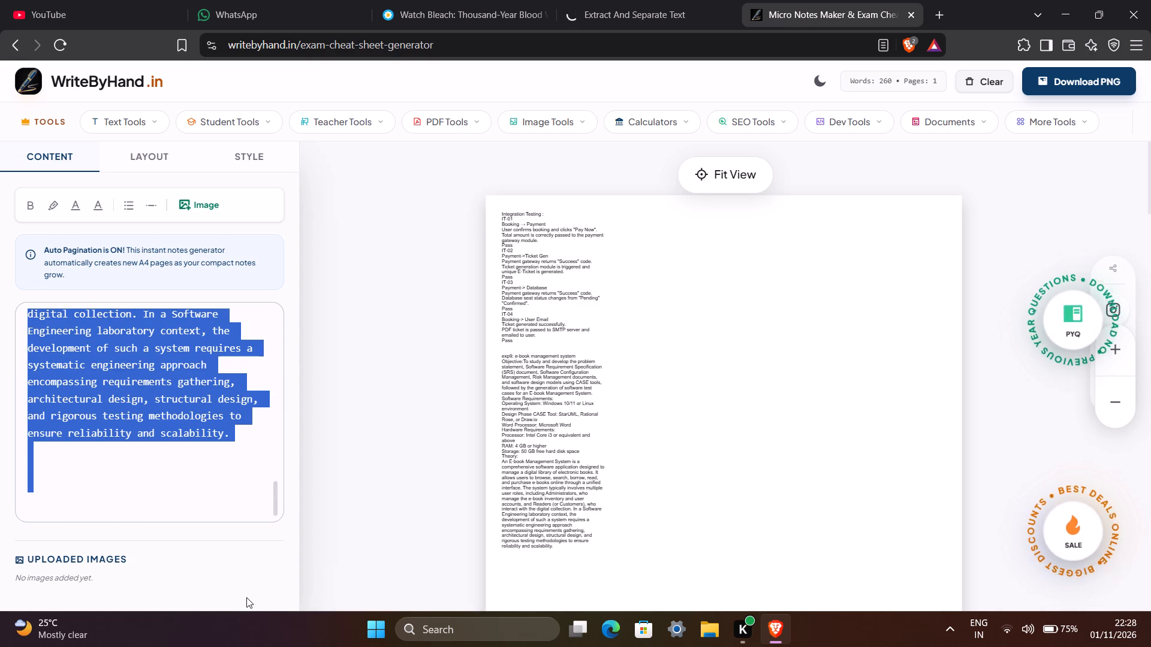
Copy the selected notes text from the cheat sheet's content editor and clear the selection.
key("ctrl+c")
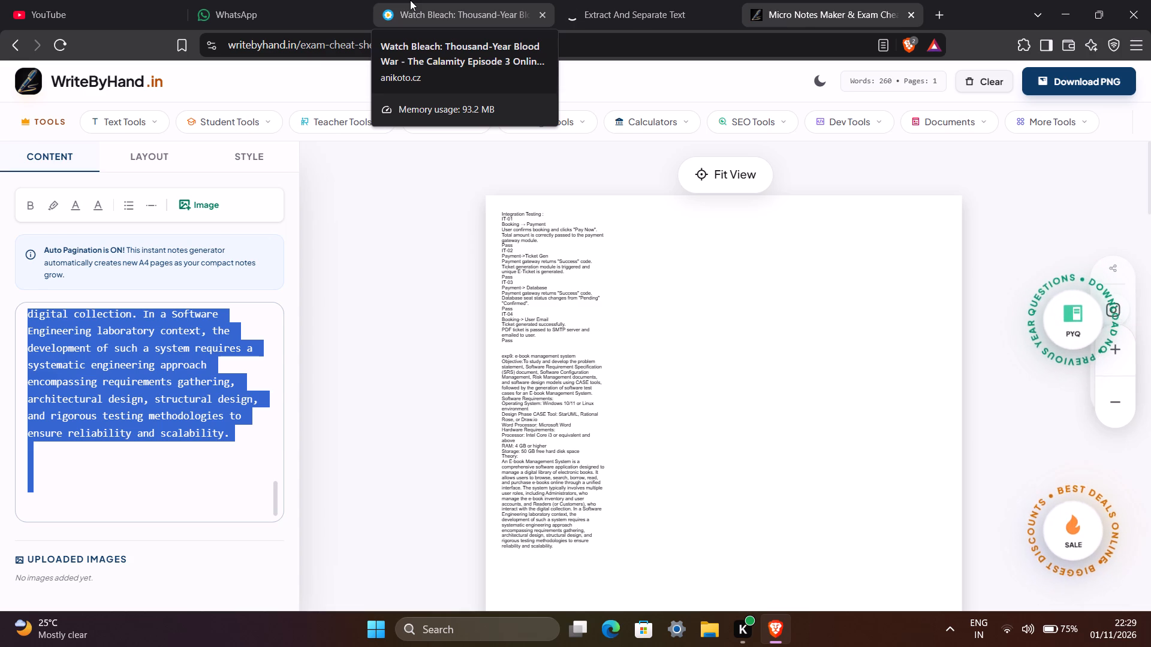
left_click(338, 230)
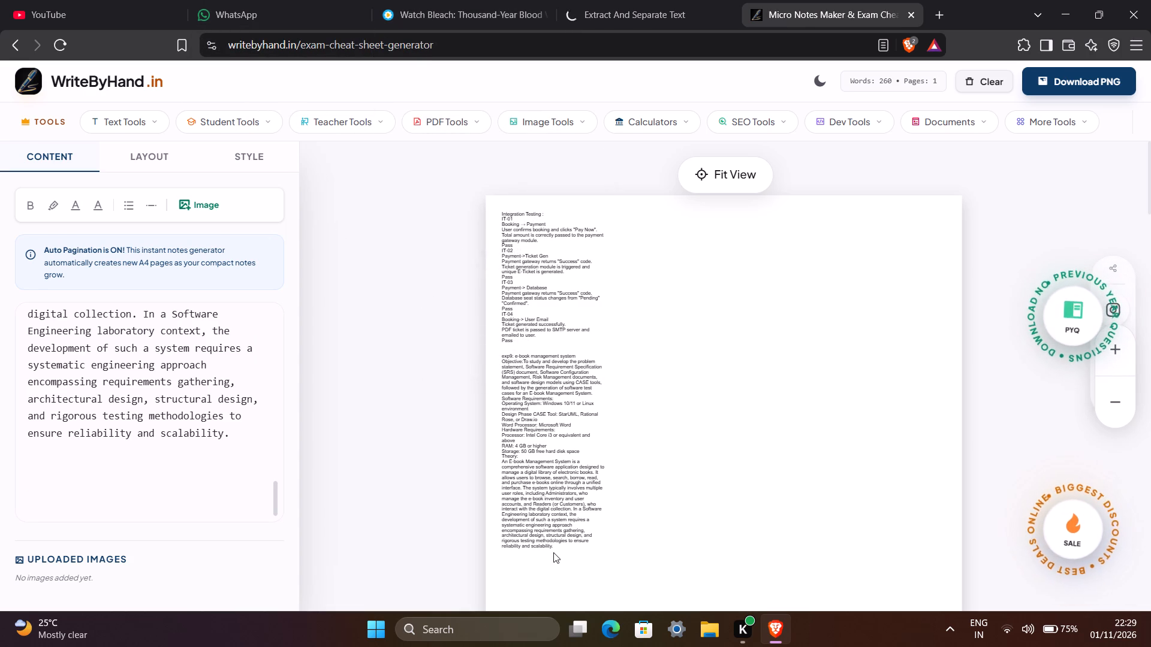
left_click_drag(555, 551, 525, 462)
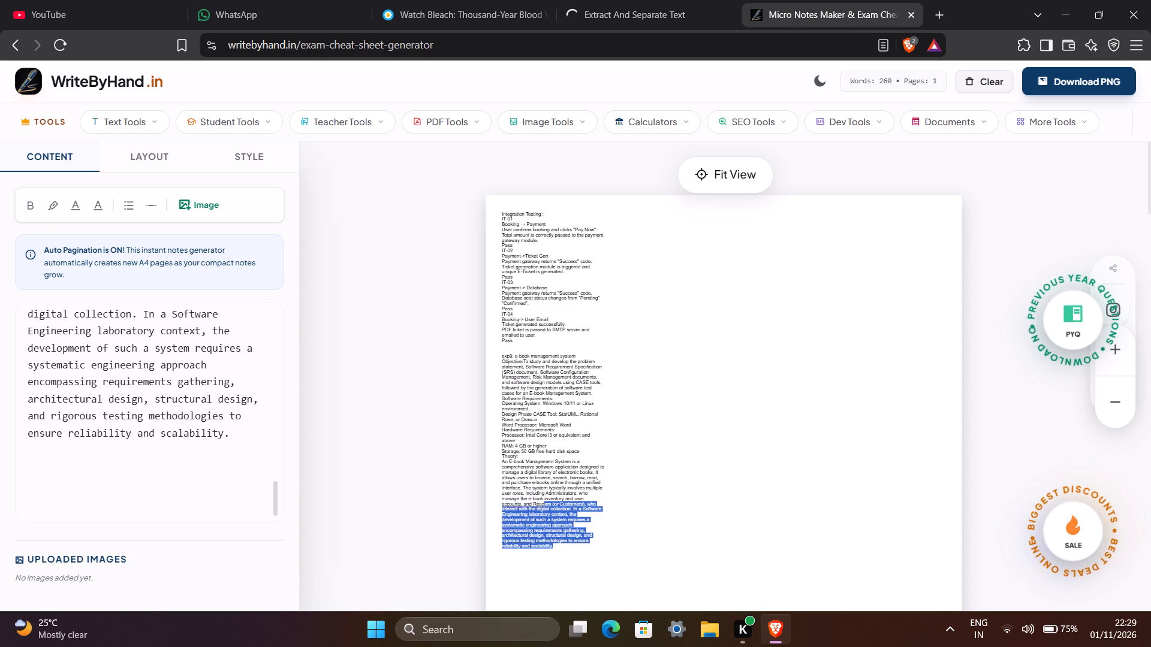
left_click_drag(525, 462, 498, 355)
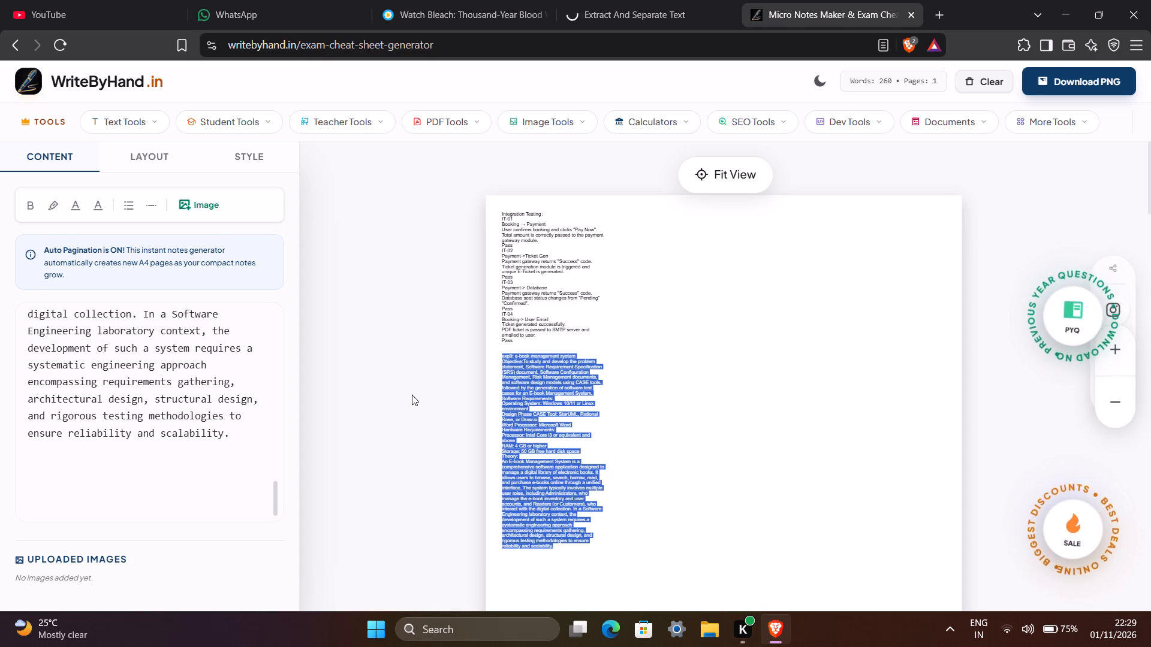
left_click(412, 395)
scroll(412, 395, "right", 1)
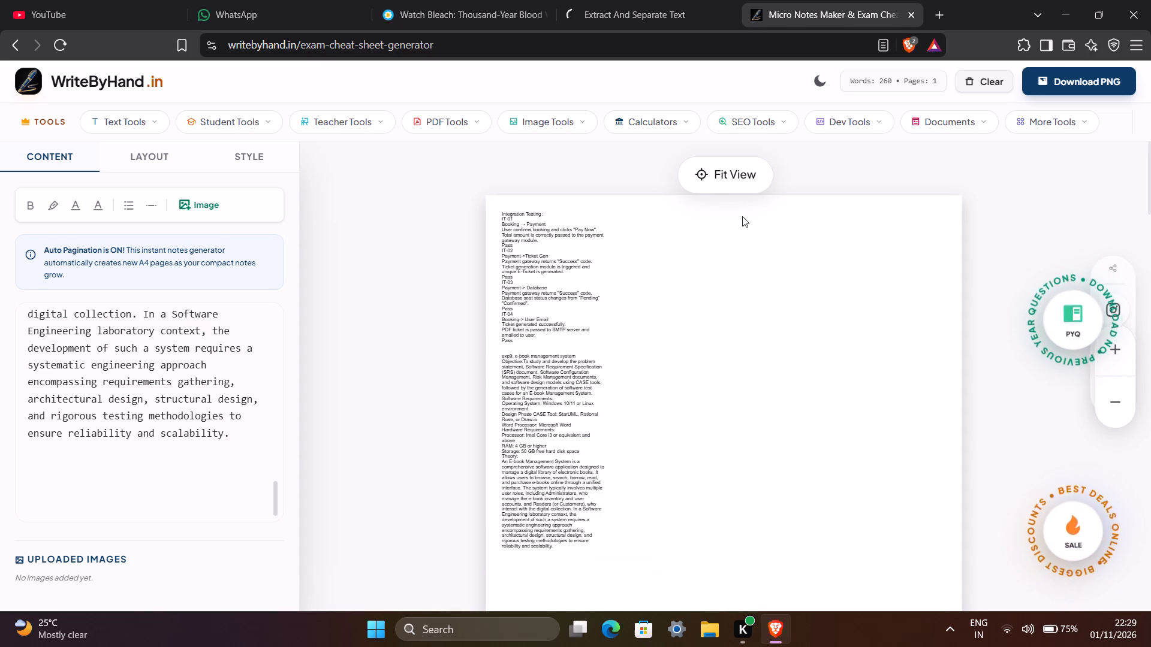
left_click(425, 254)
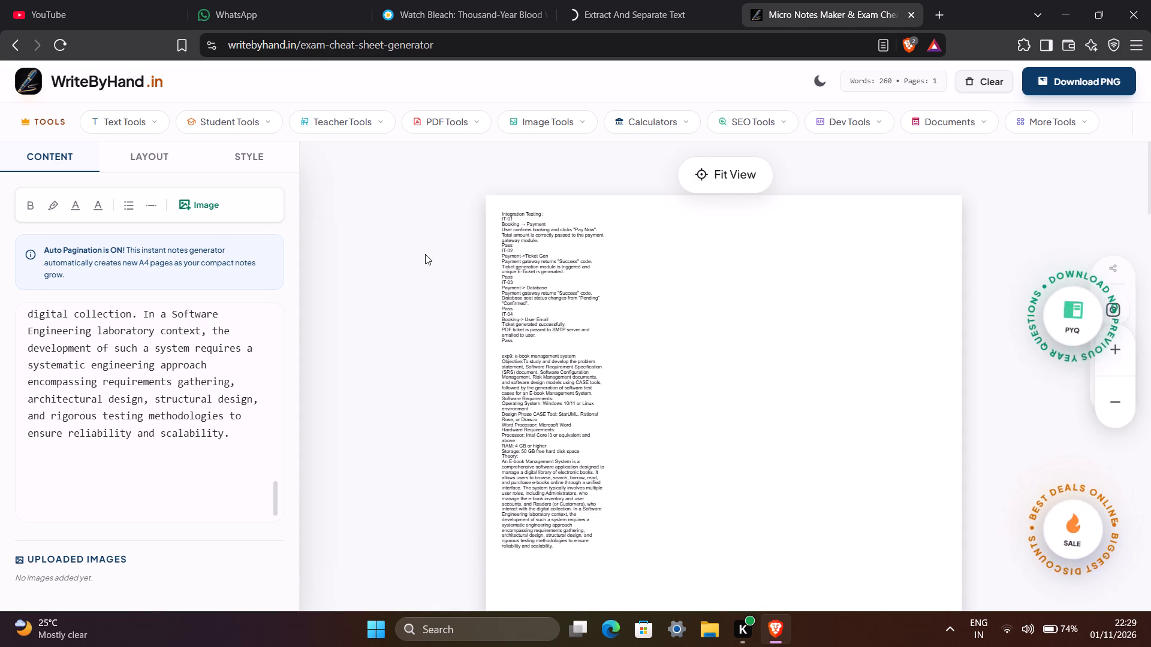
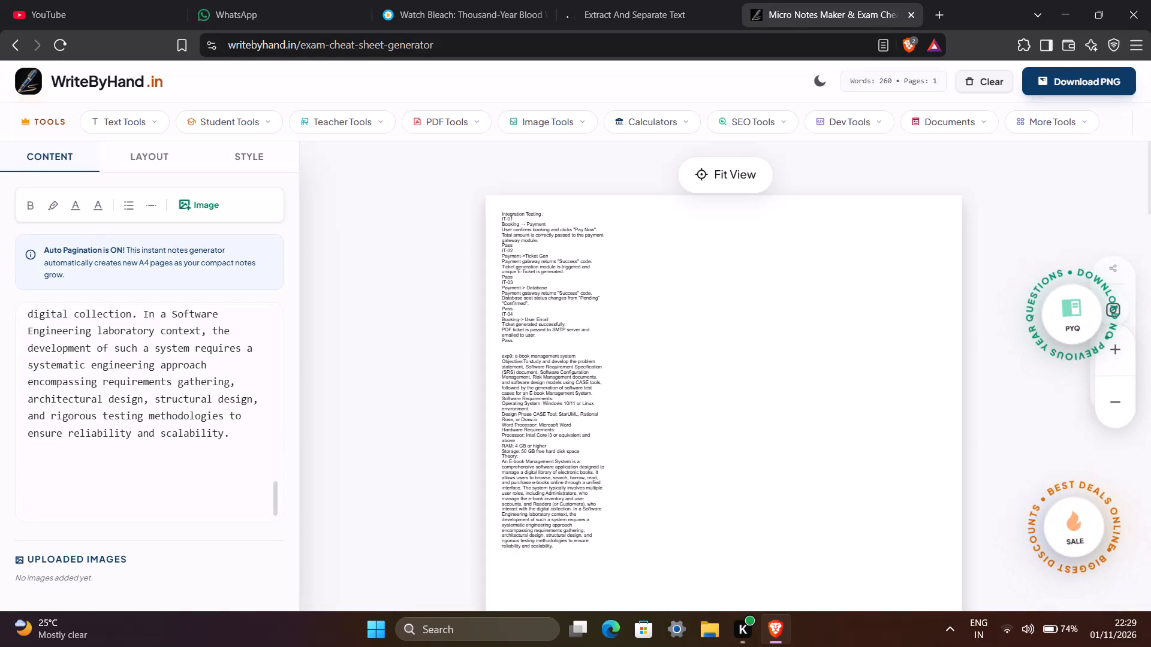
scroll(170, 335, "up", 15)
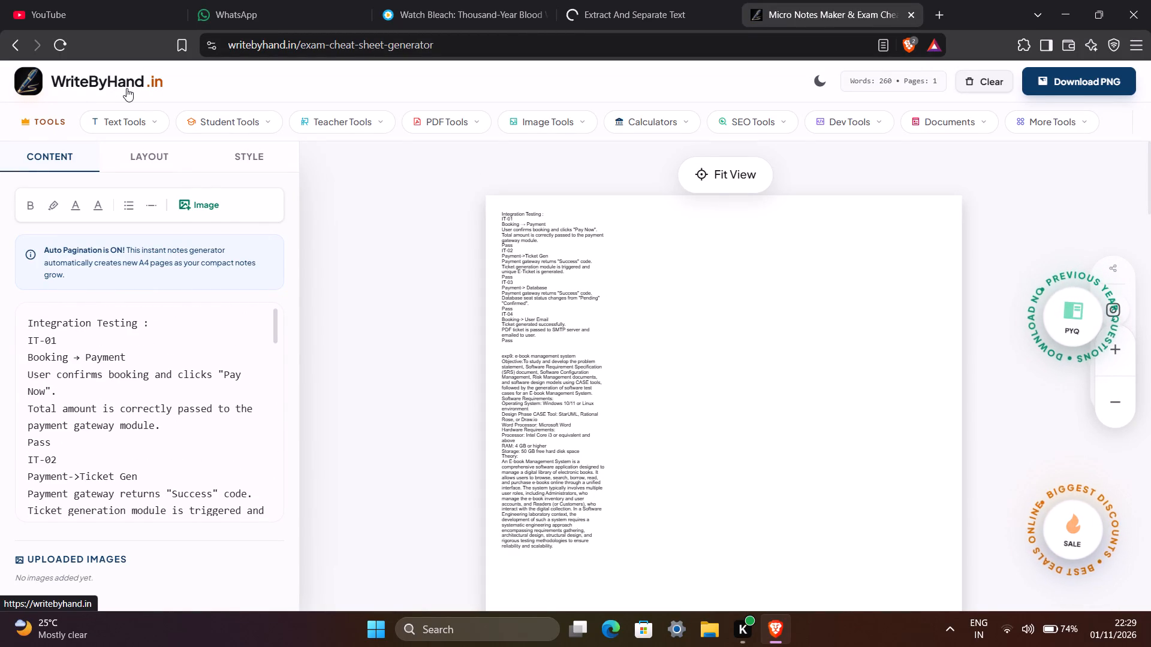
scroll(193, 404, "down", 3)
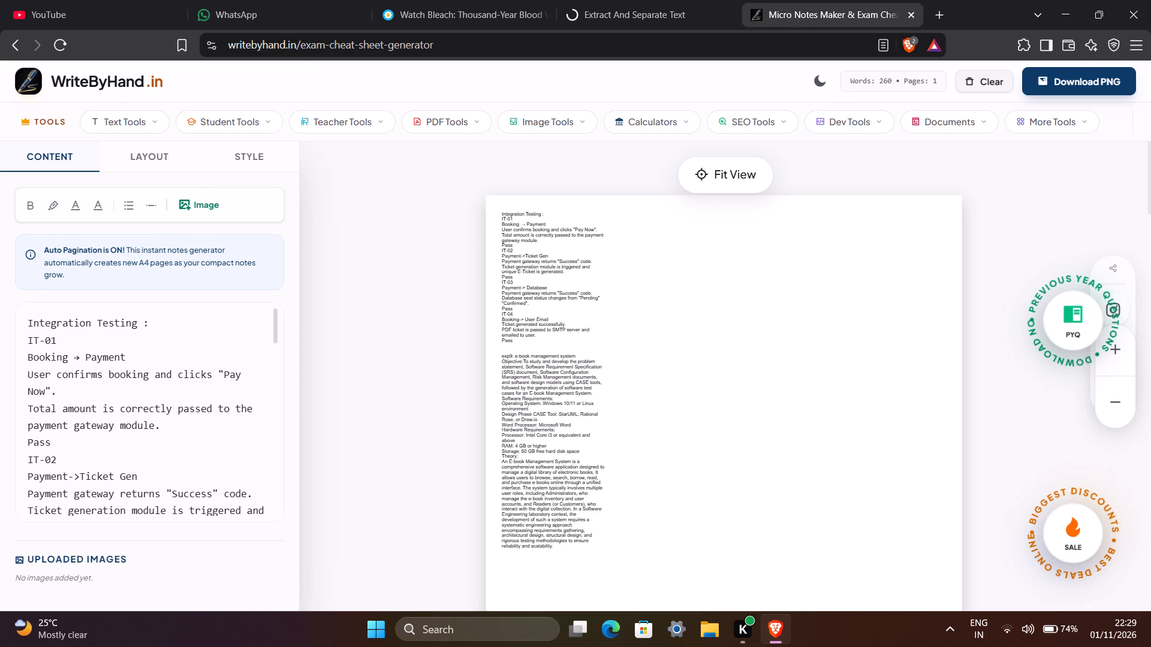
Open Notepad on the Passport Automation system notes and maximize its window.
type("no")
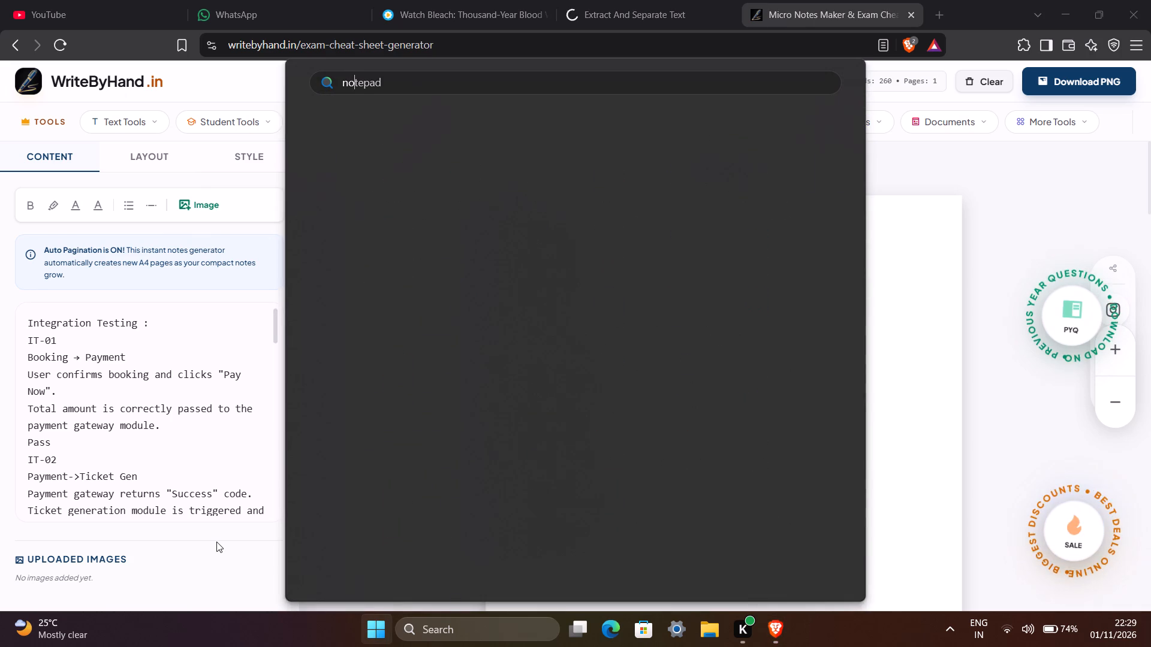
key("Return")
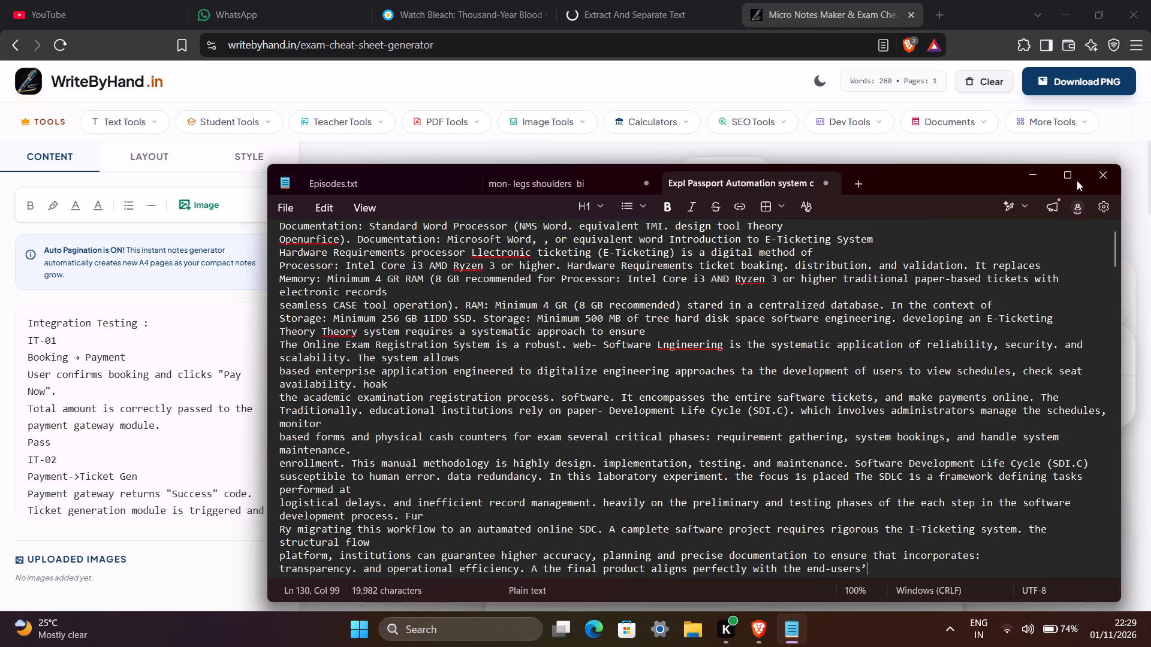
left_click(1071, 179)
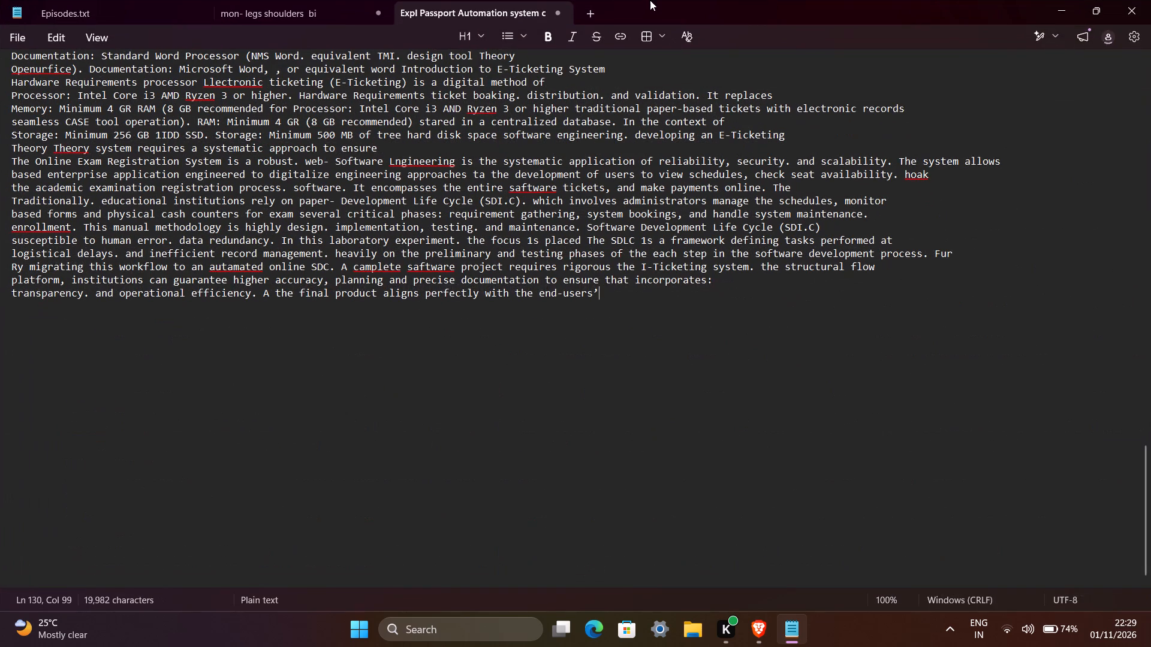
Paste the copied cheat sheet notes after several blank lines at the end of the Passport Automation notes file.
key("Return")
key("Return")
key("Return")
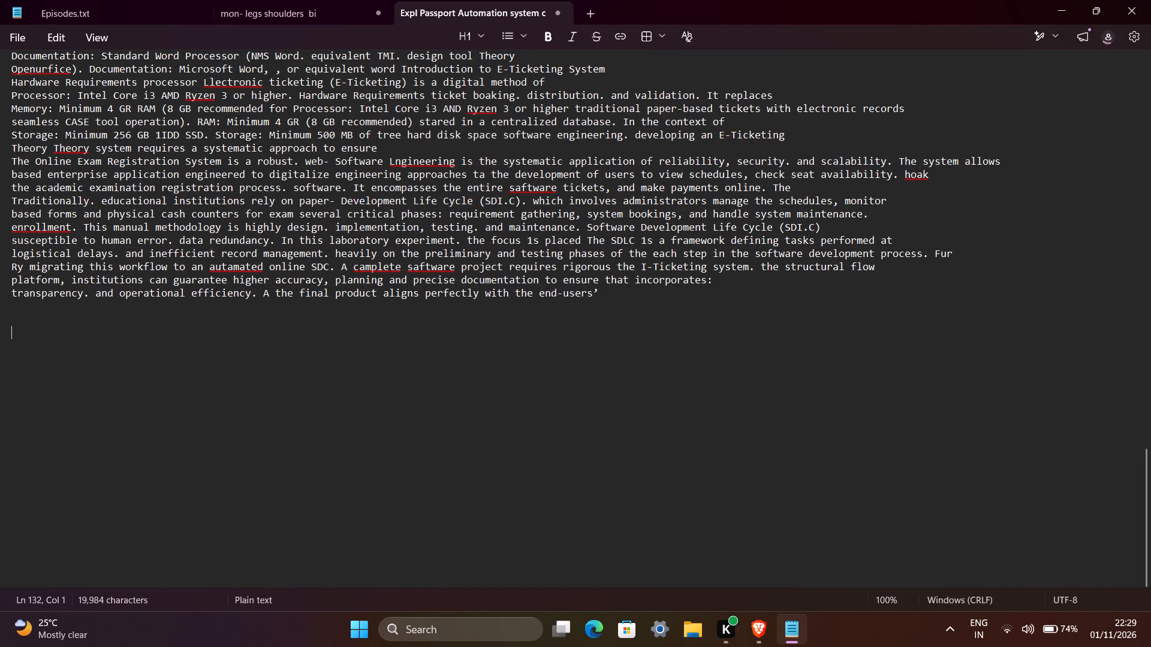
key("Return")
key("Return")
key("Return")
key("Return")
key("Return")
key("ctrl+v")
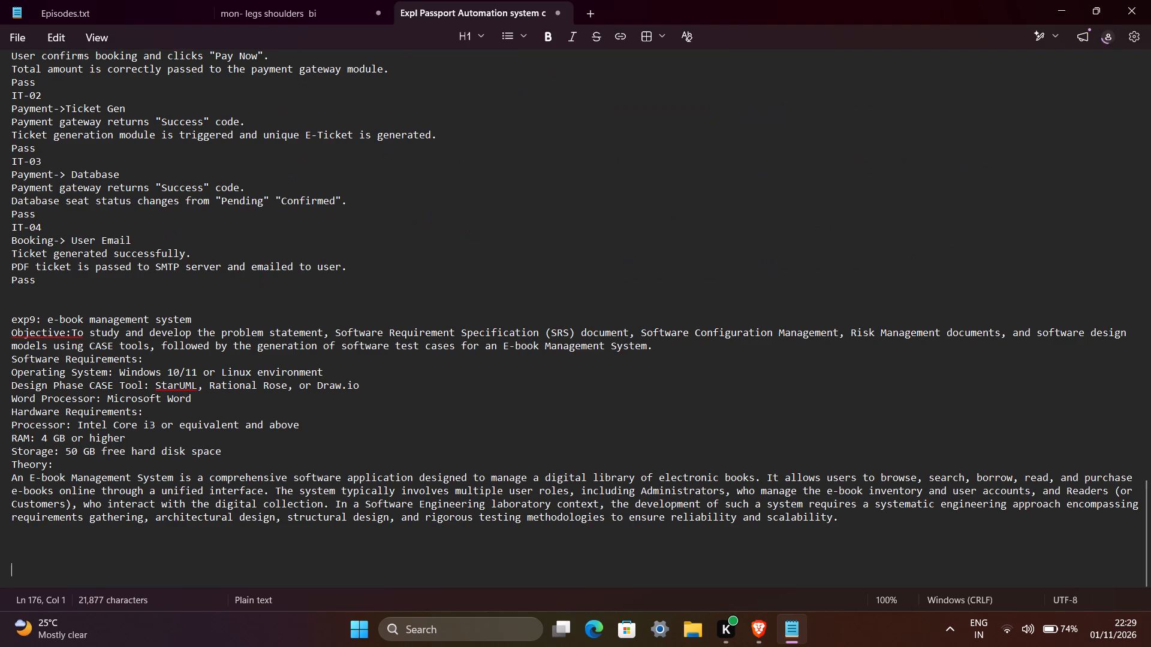
scroll(346, 249, "right", 1)
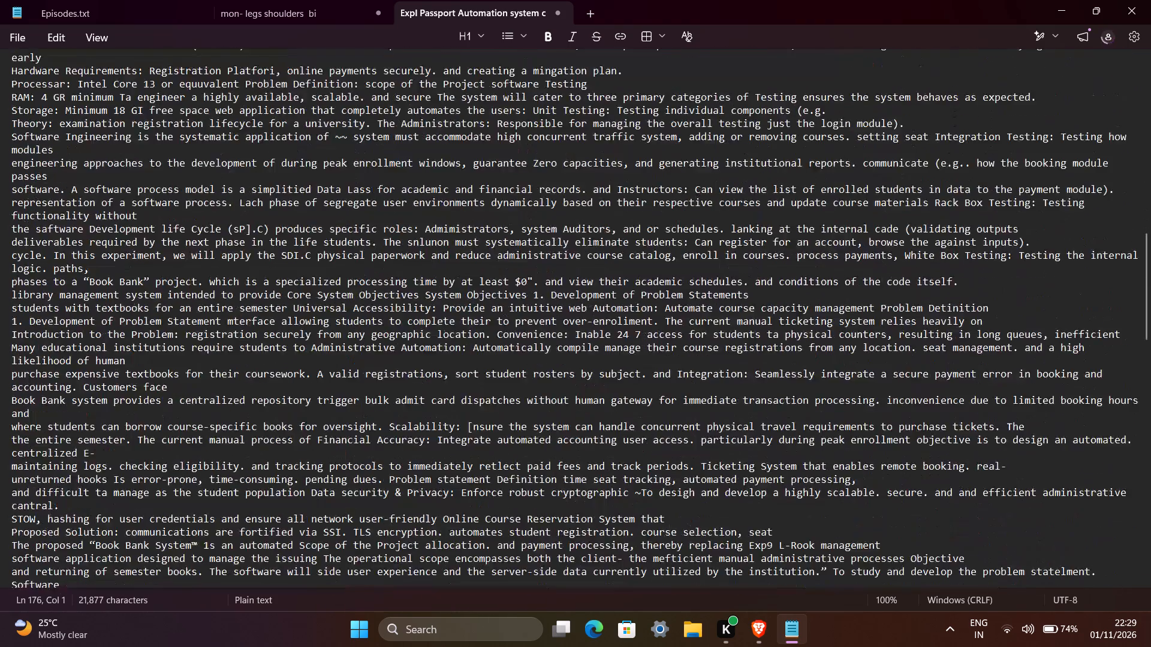
scroll(346, 249, "right", 1)
scroll(346, 249, "down", 1)
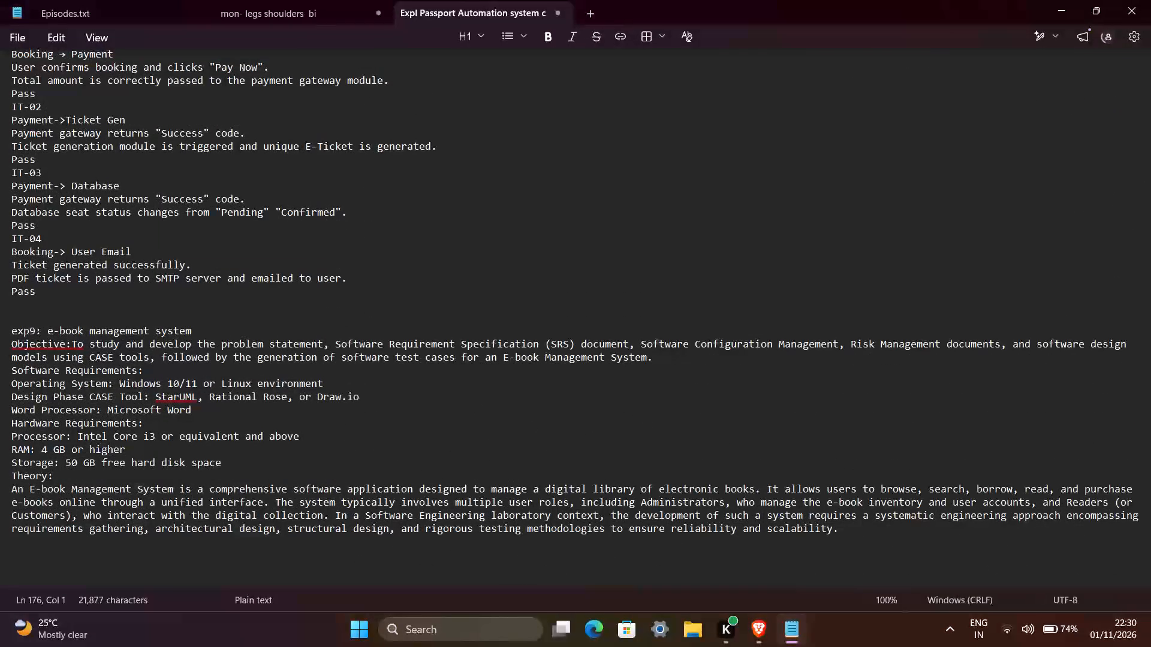
Switch back to the cheat sheet generator in Brave and go to the end of the notes in the content editor.
left_click(758, 626)
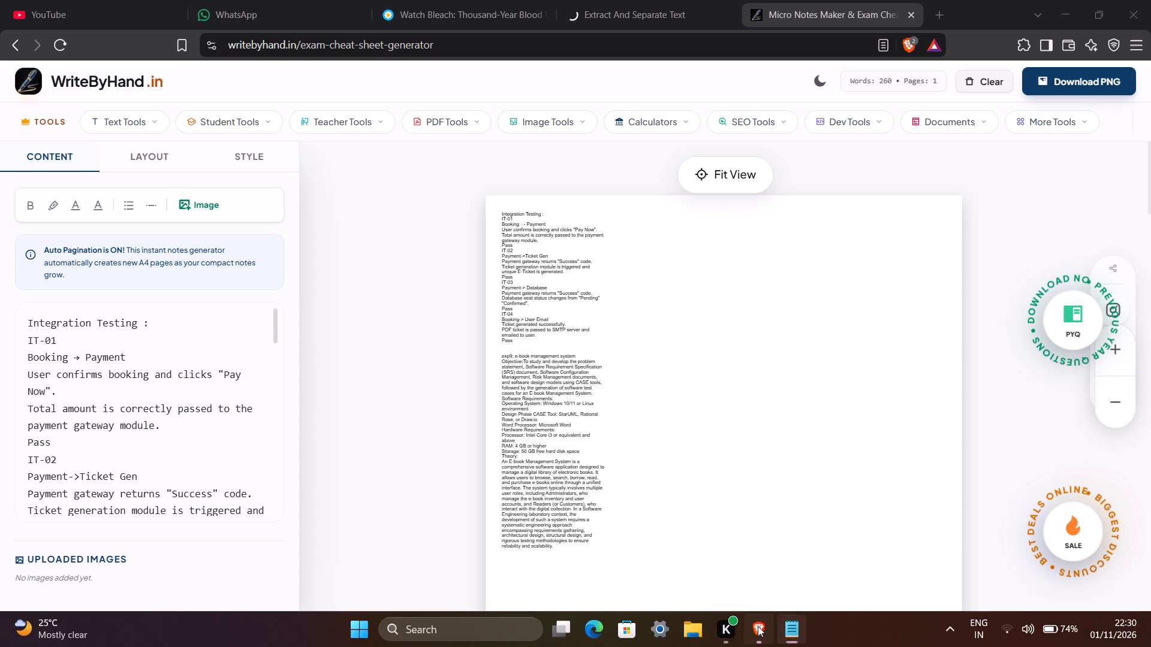
scroll(147, 526, "down", 4)
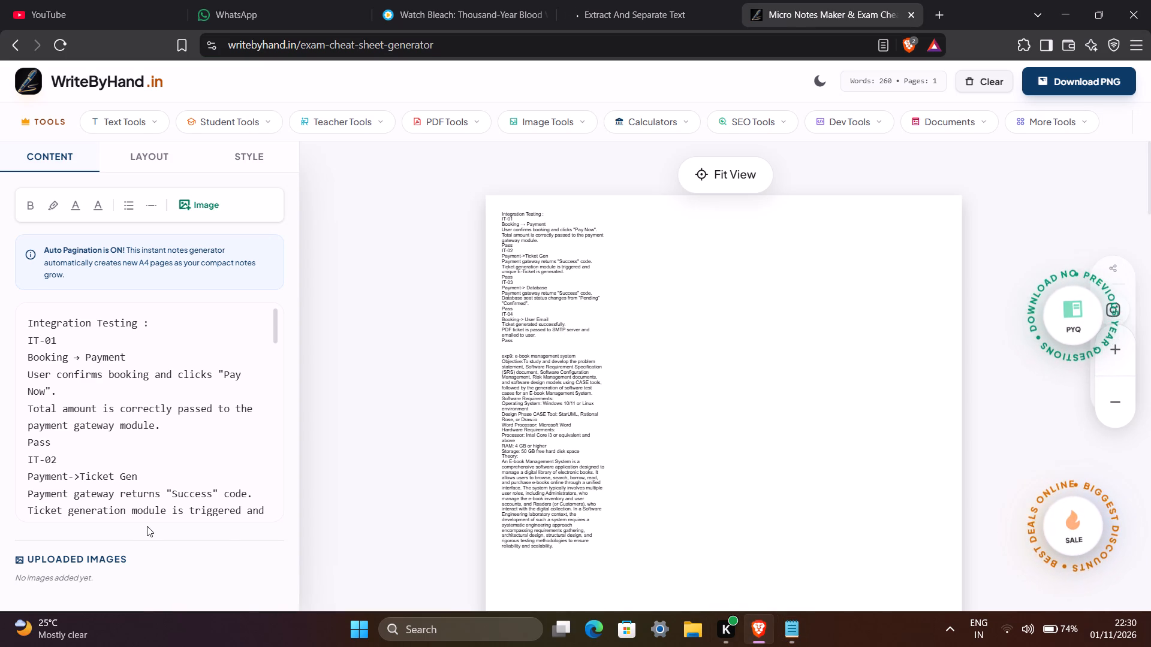
scroll(147, 526, "down", 3)
scroll(165, 451, "down", 5)
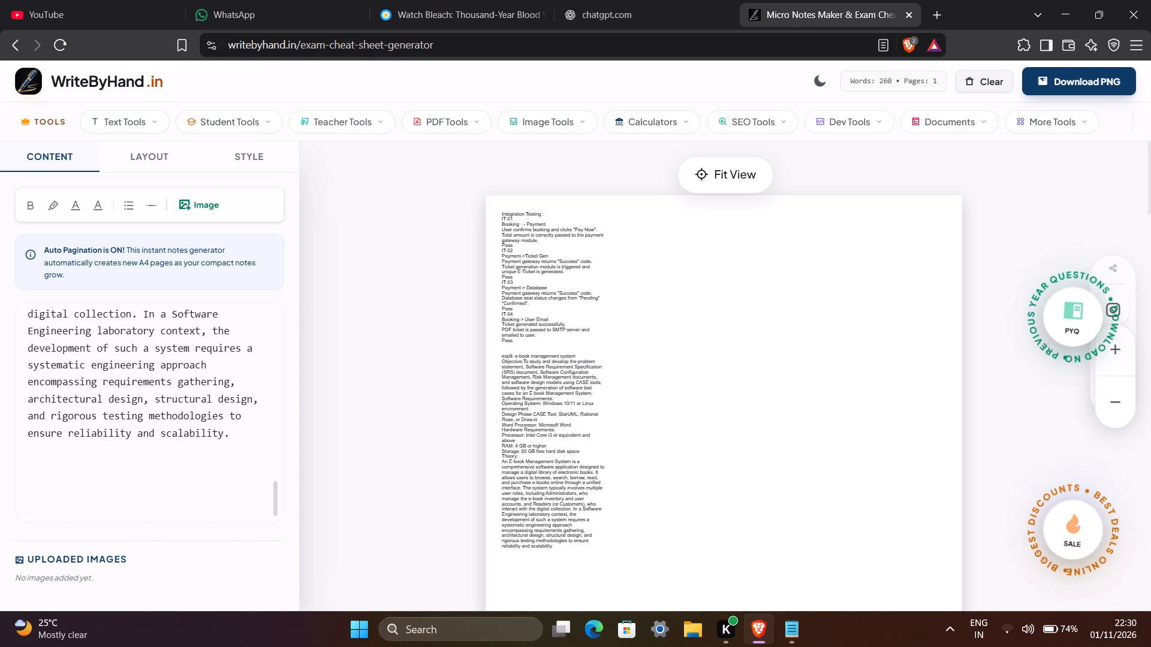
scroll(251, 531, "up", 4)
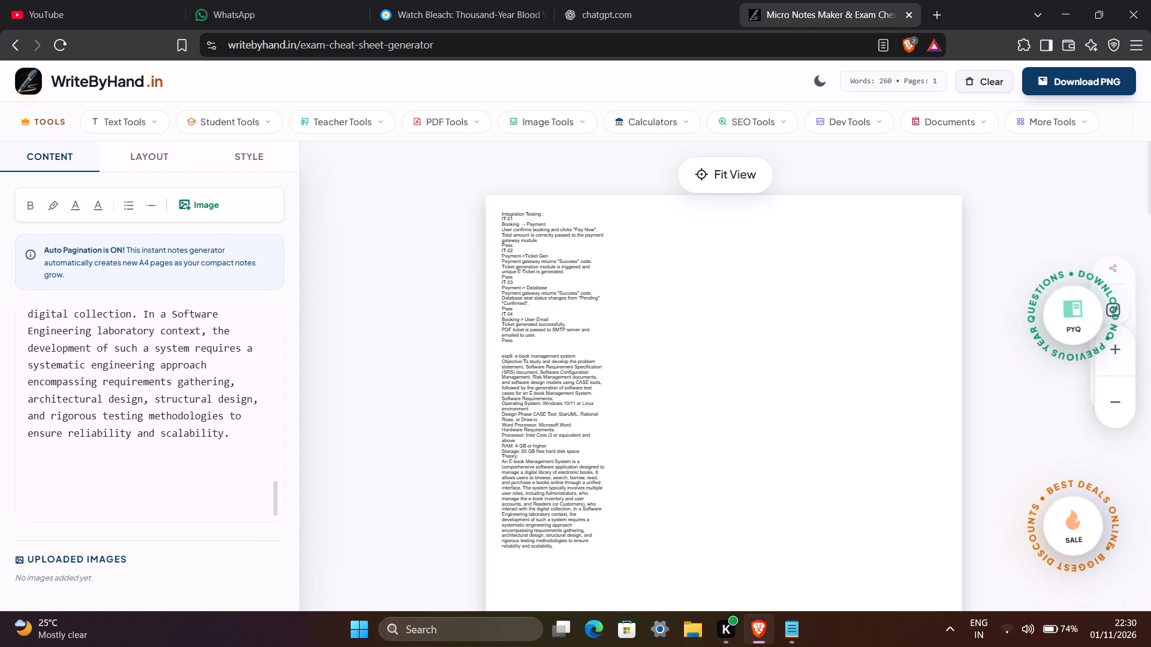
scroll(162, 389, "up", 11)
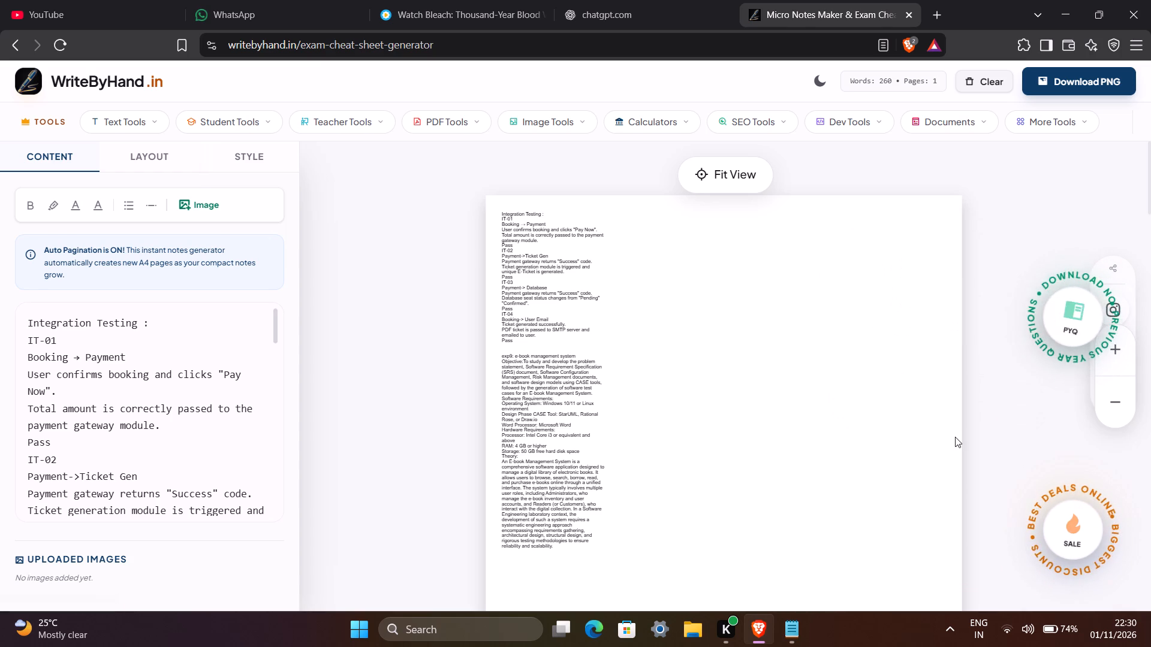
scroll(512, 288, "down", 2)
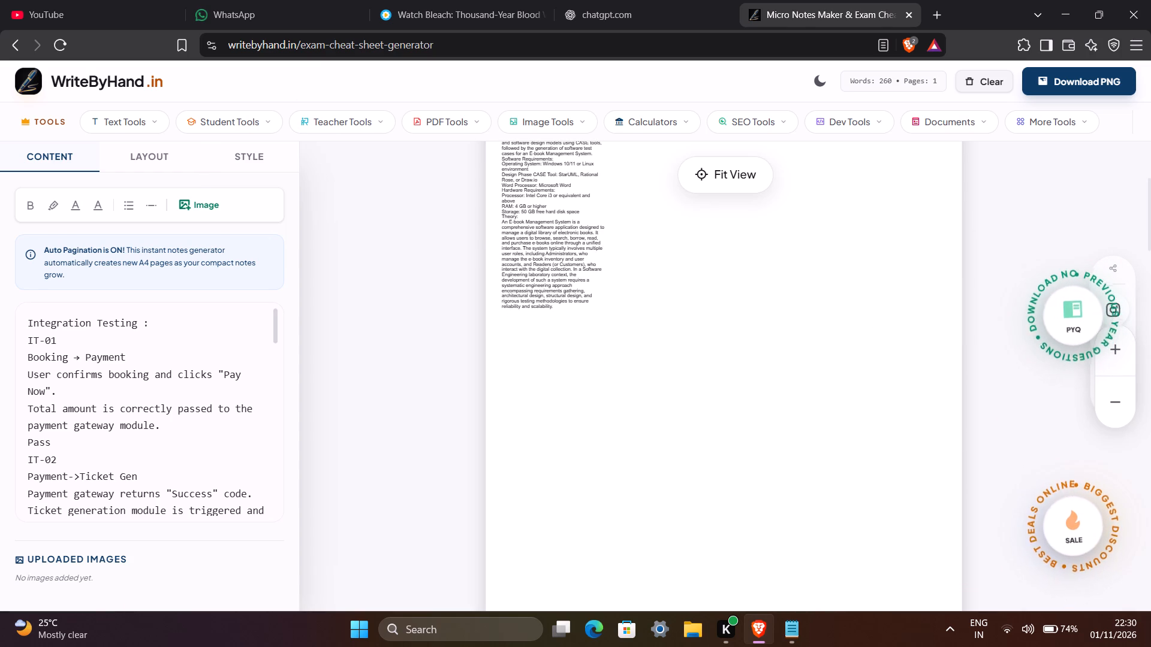
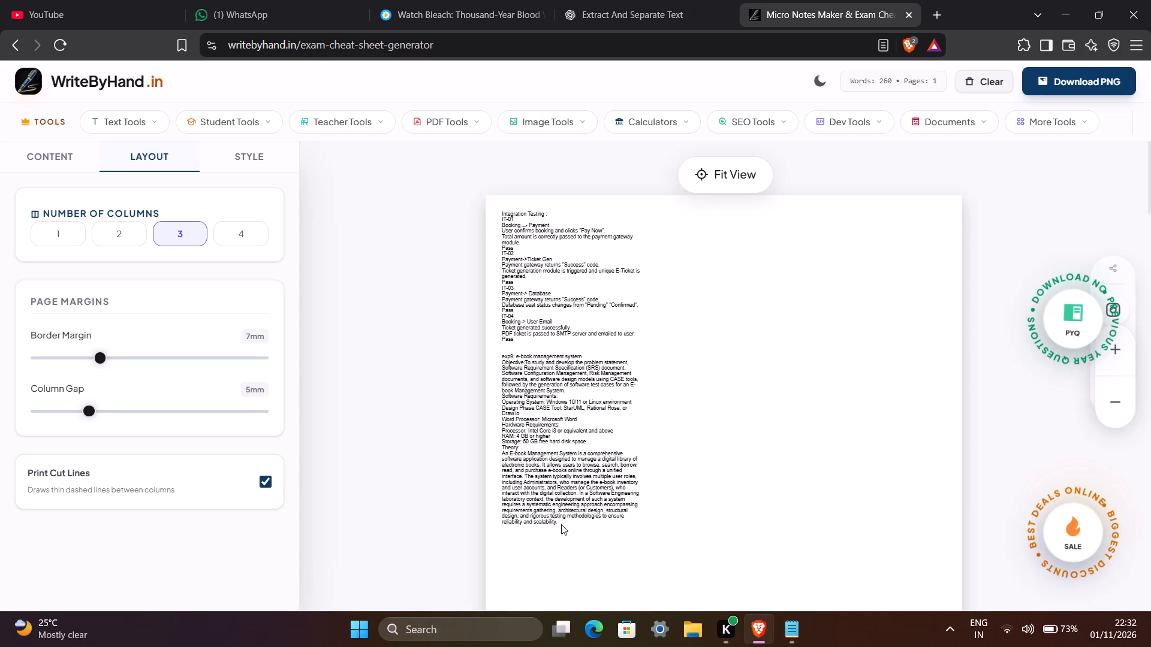
left_click_drag(561, 524, 495, 213)
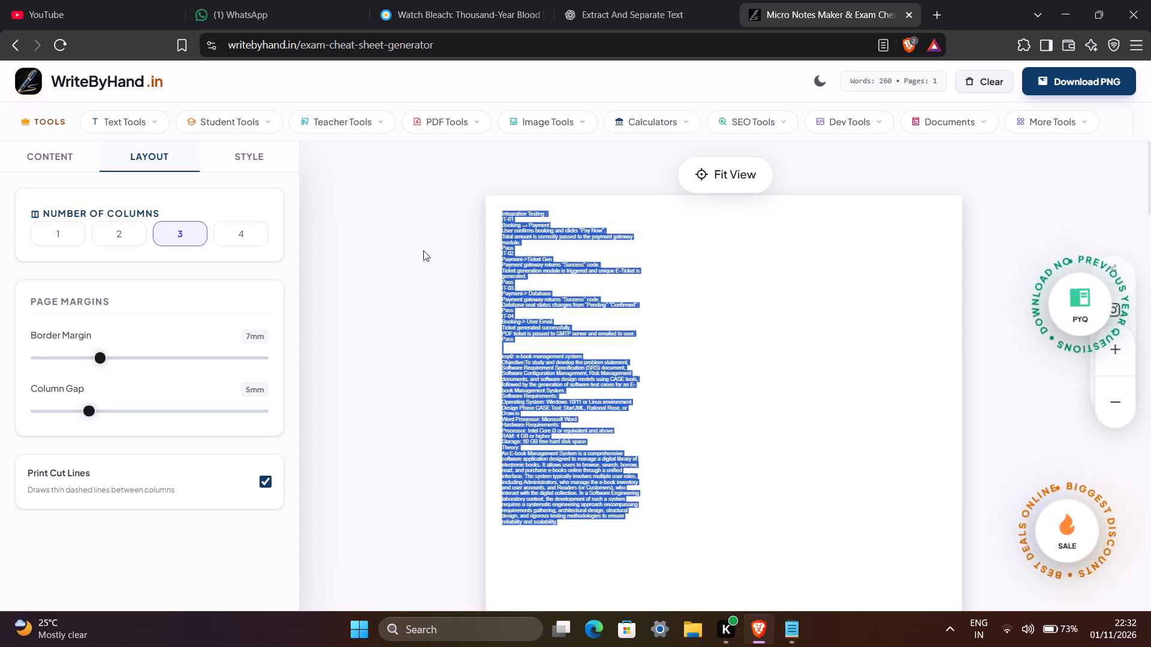
left_click(423, 250)
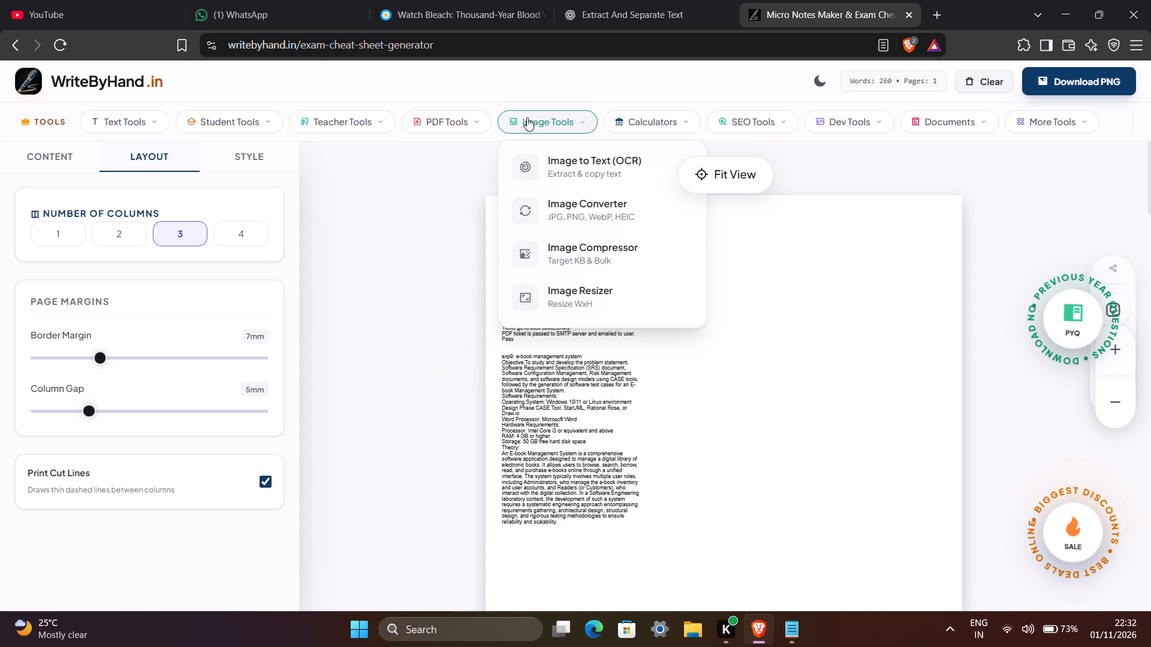
left_click(478, 253)
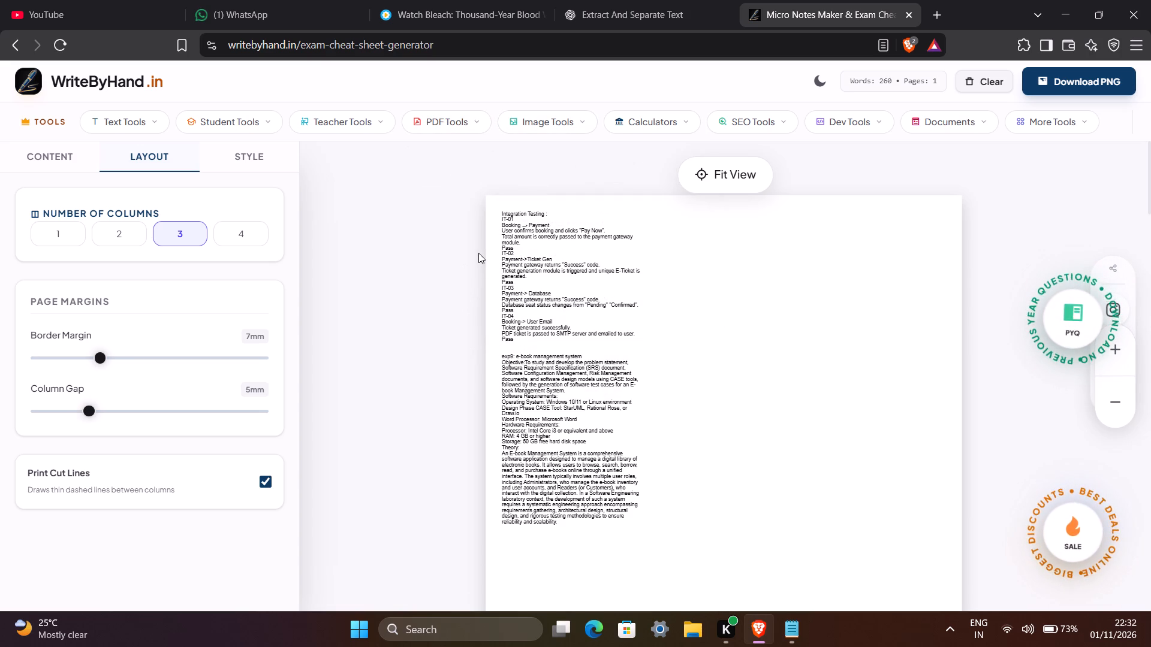
scroll(116, 527, "down", 7)
scroll(116, 527, "up", 2)
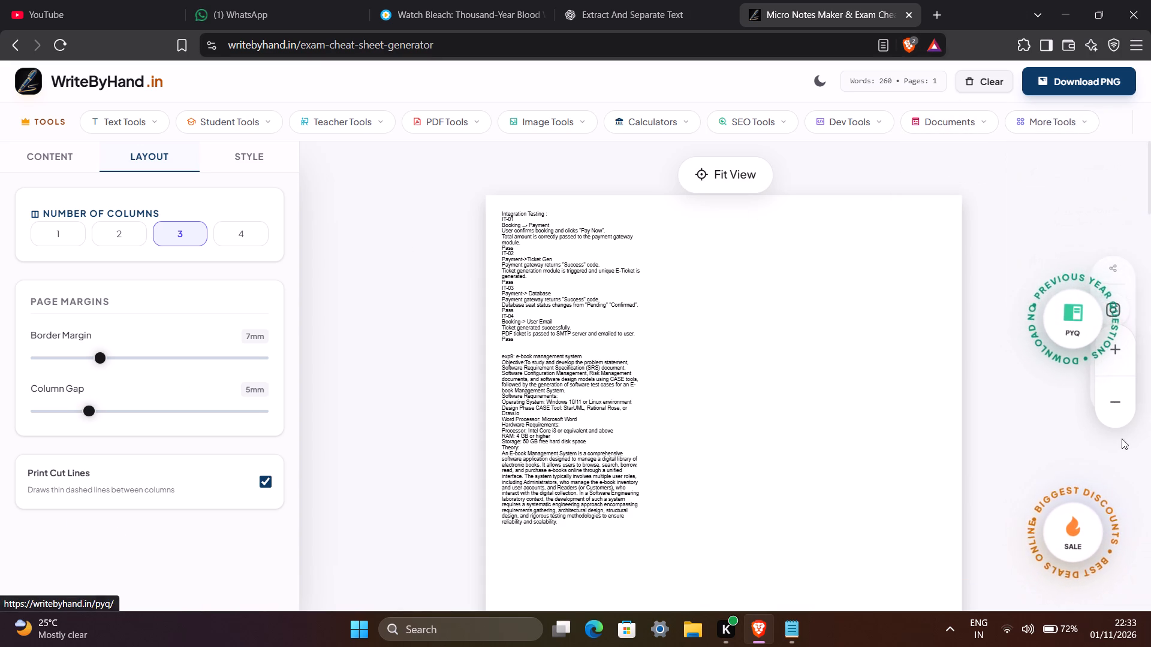
left_click(1117, 398)
left_click(1115, 358)
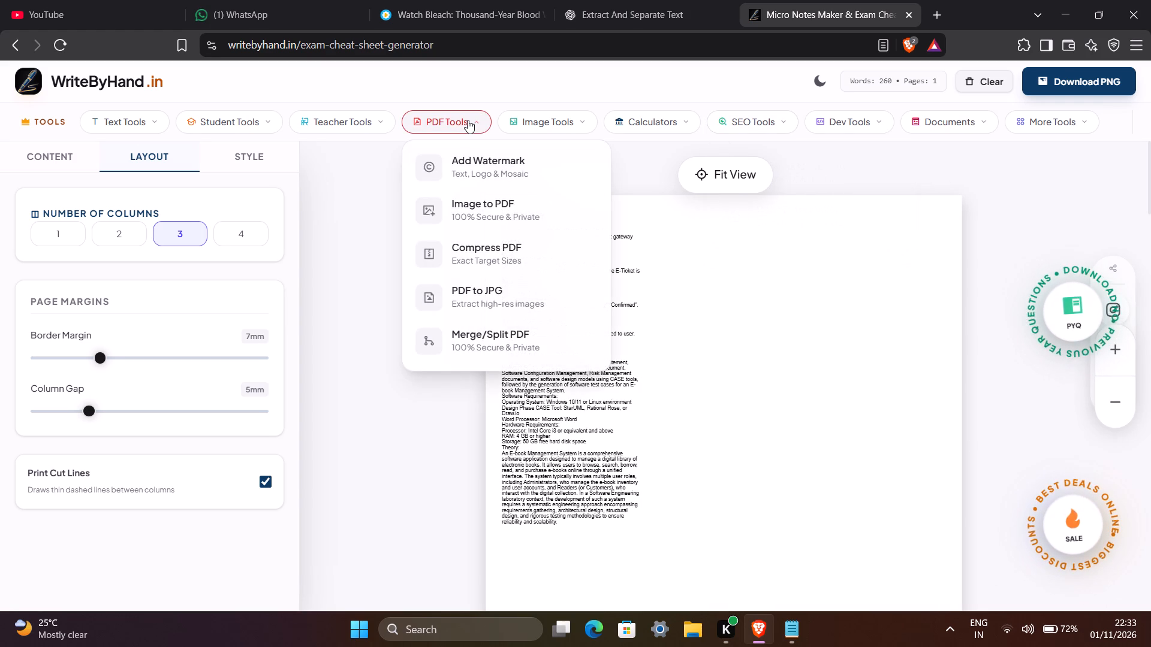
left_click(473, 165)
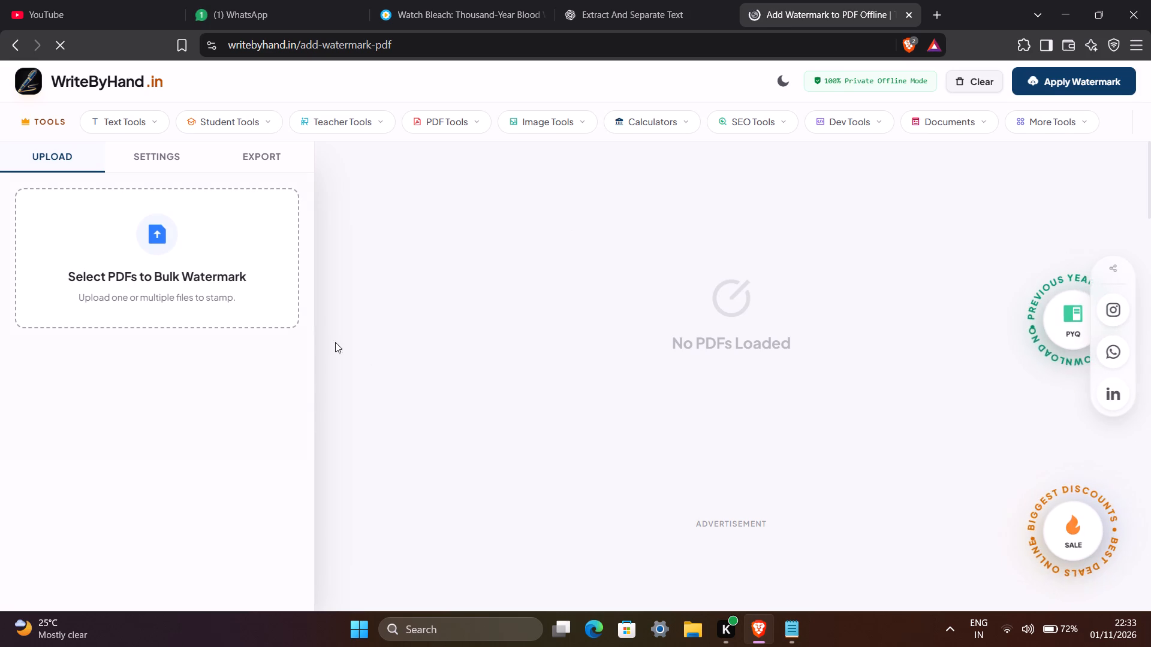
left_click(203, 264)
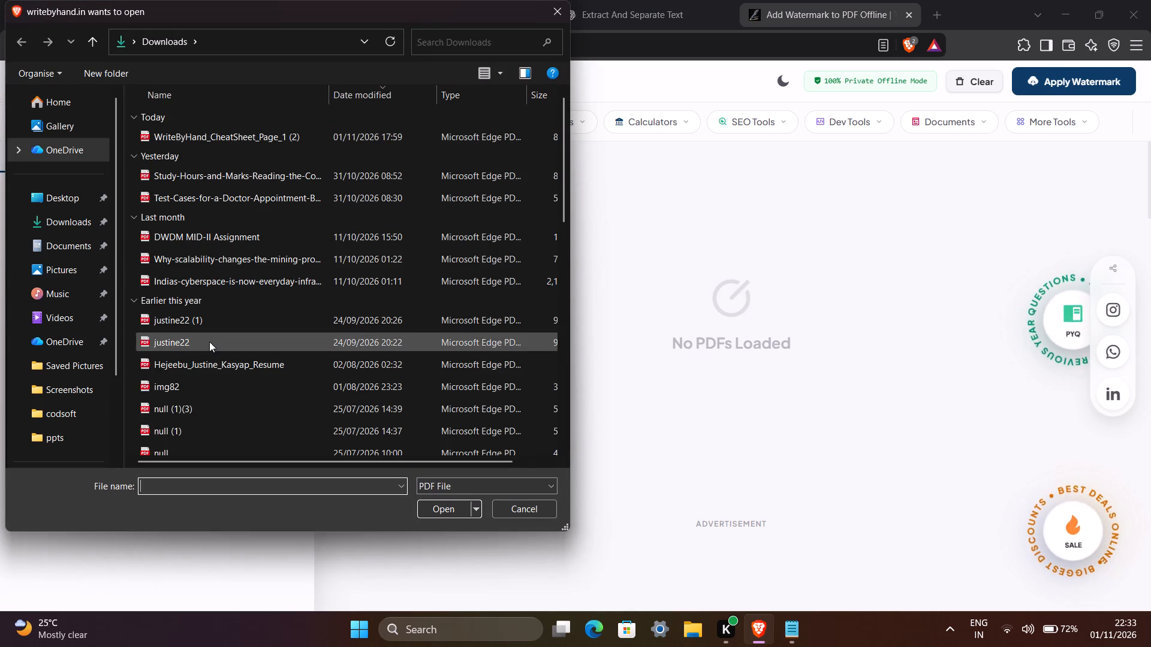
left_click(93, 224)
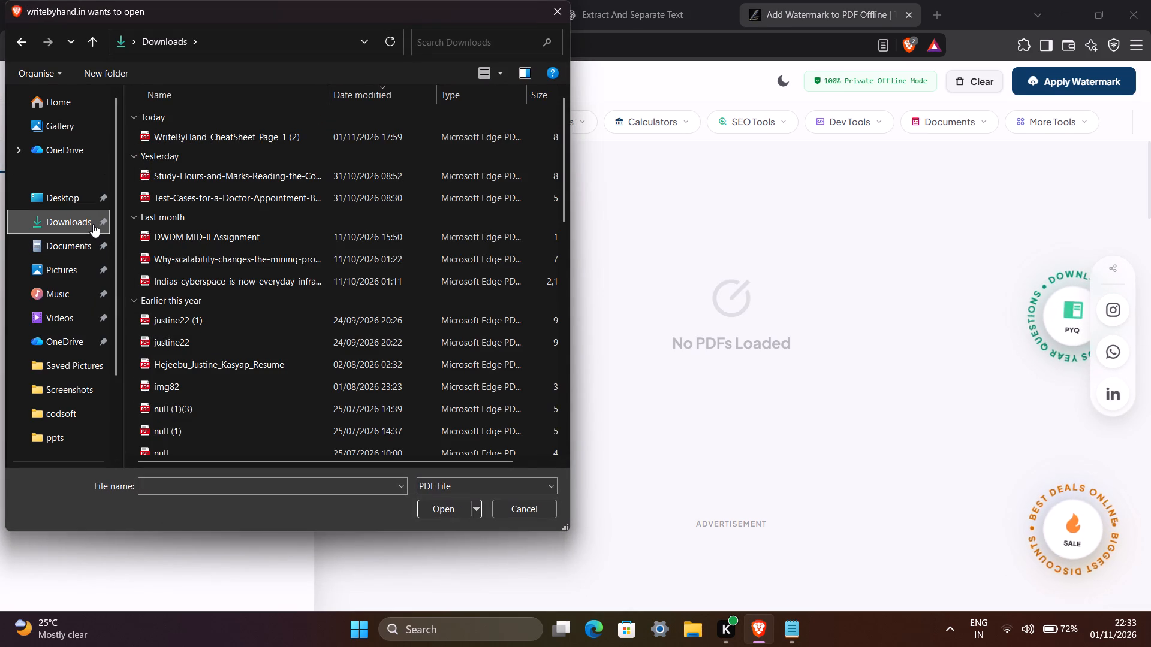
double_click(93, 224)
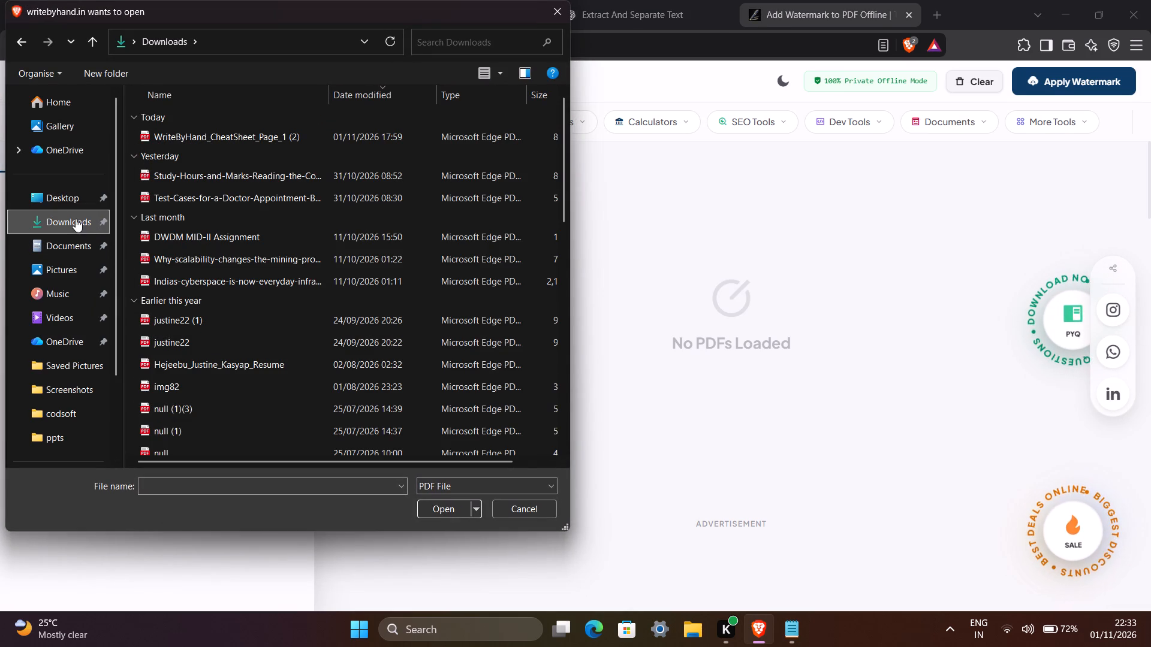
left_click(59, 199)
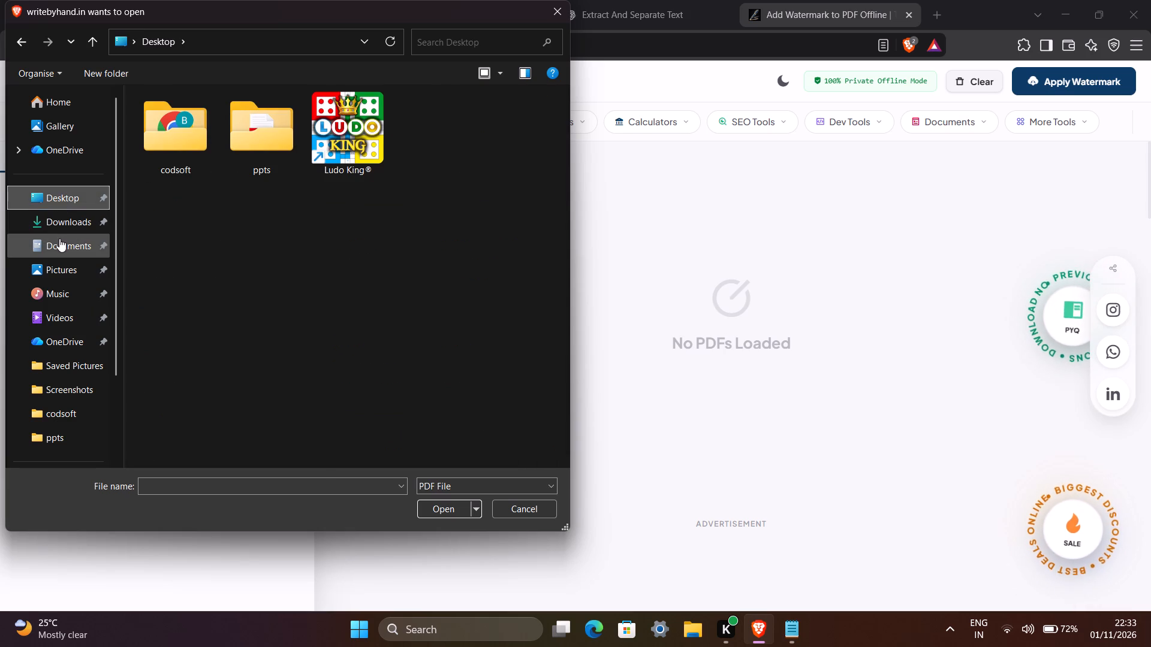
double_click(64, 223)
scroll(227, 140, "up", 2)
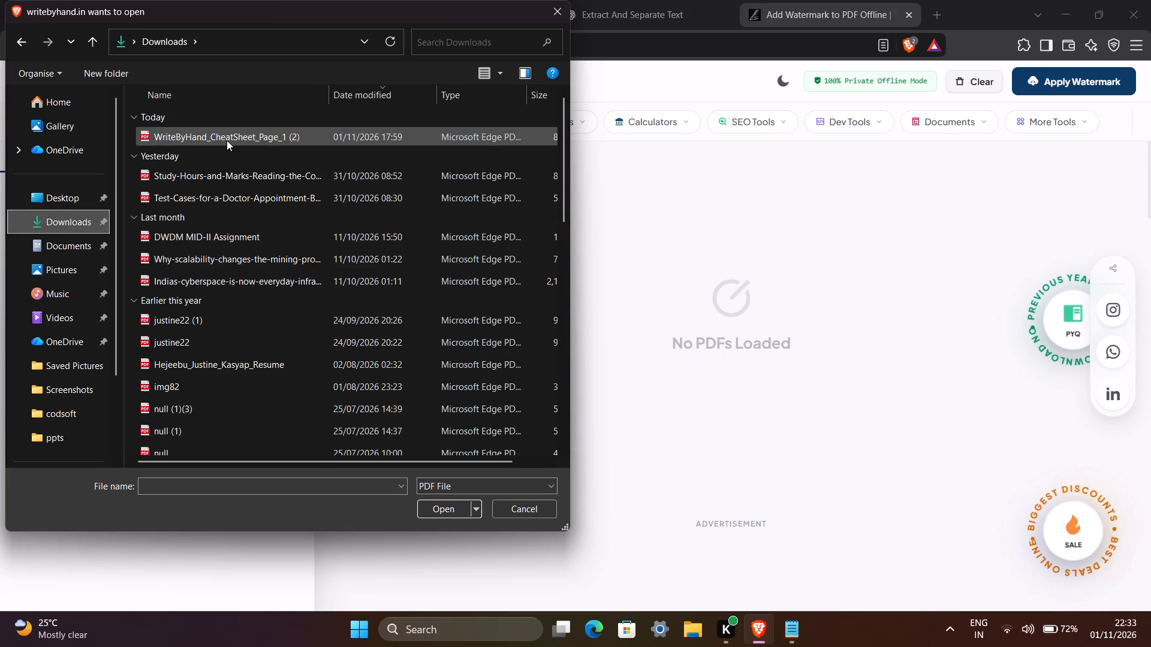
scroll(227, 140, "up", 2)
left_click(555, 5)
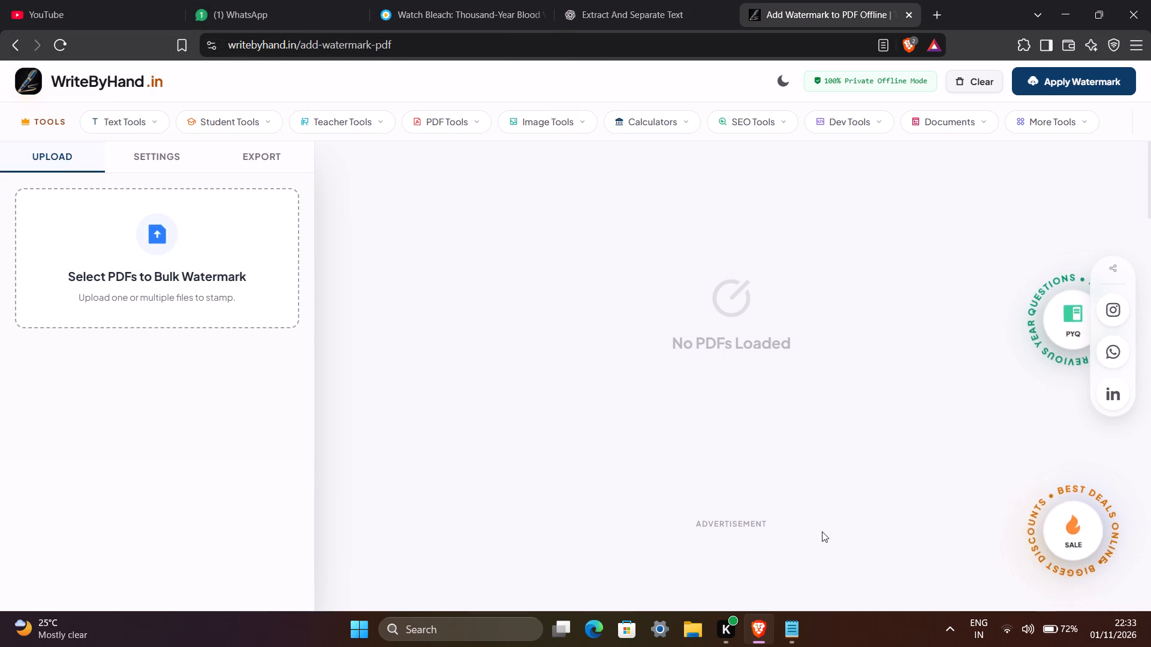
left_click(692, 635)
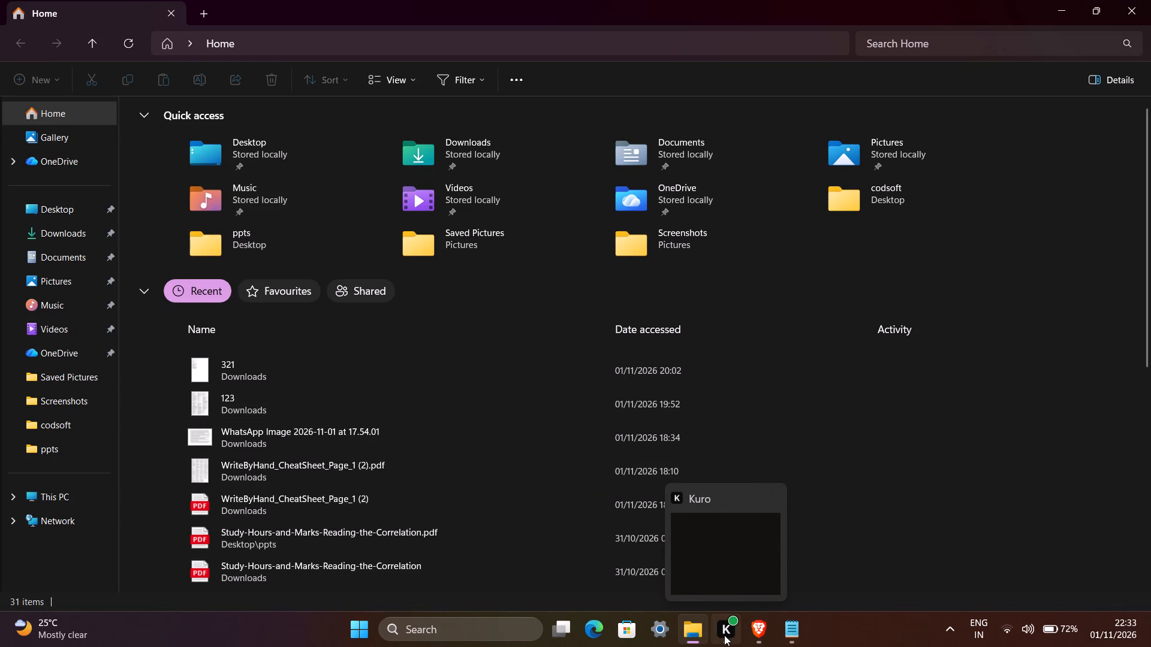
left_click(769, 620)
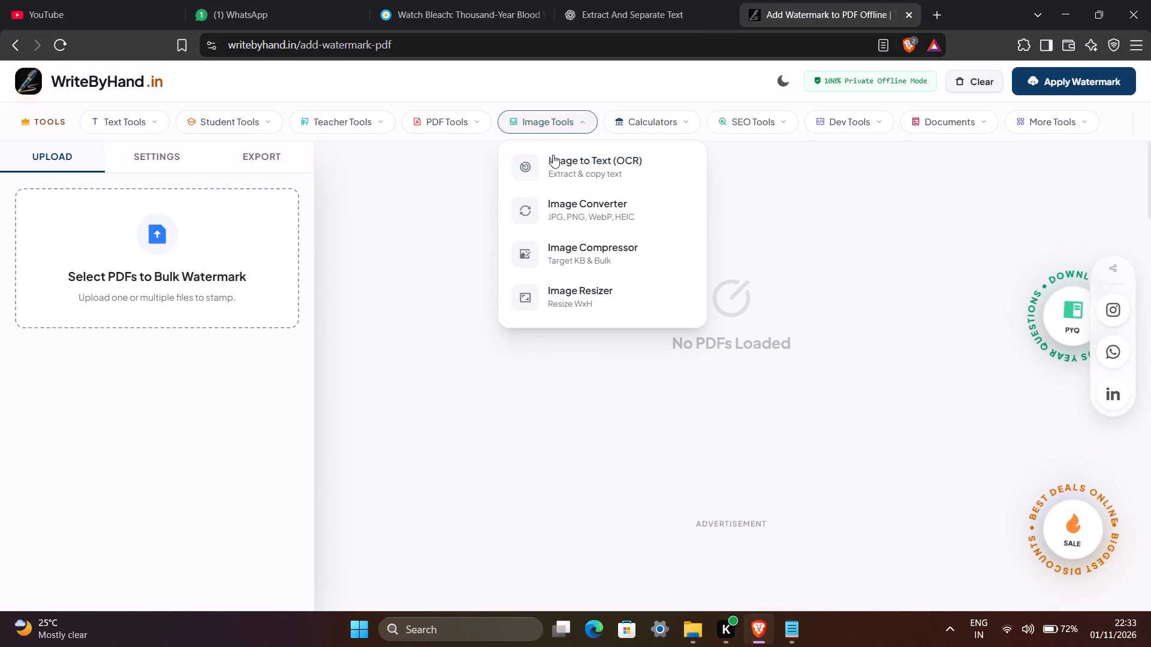
Open the Image to Text (OCR) tool on the WriteByHand site.
left_click(553, 156)
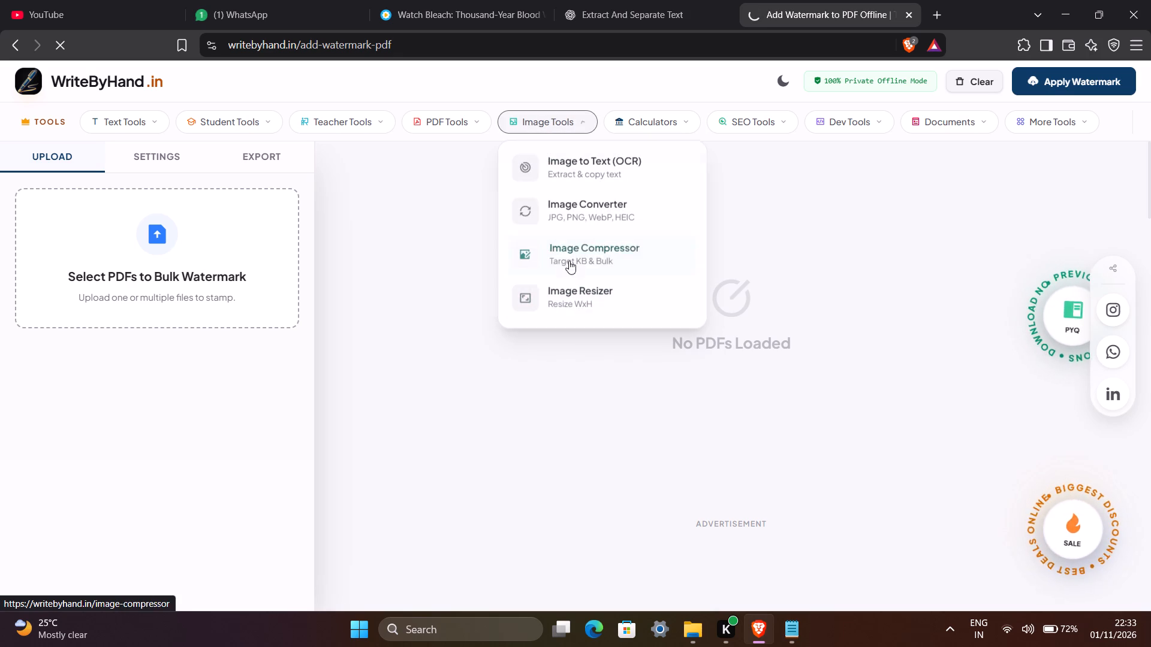
left_click(632, 156)
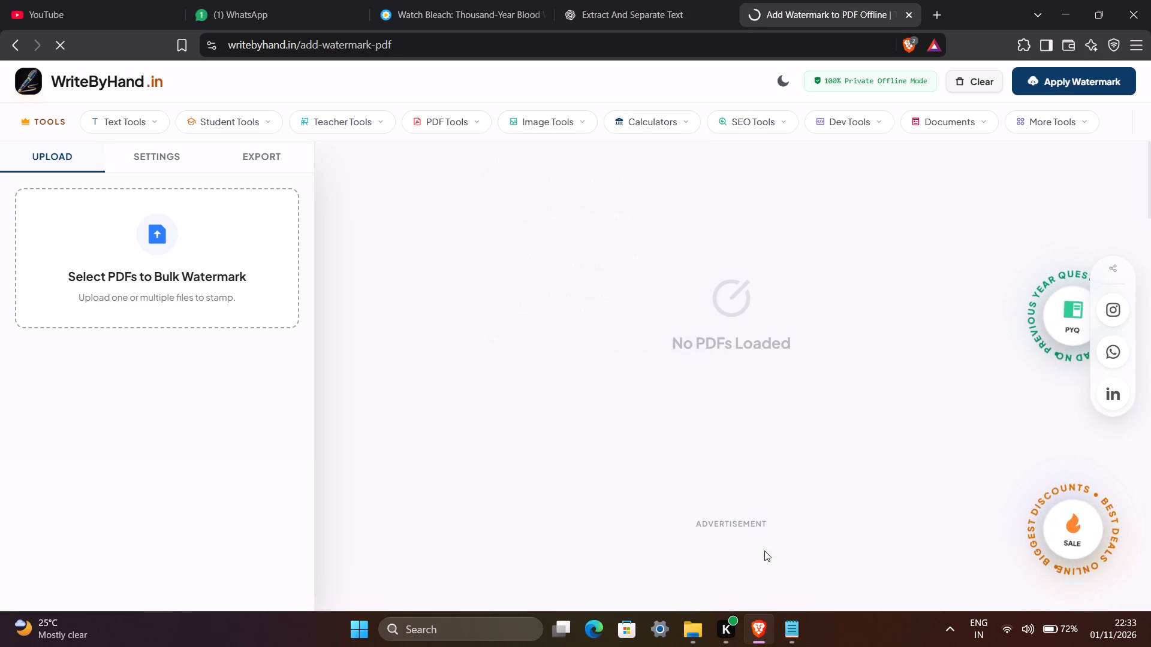
Switch to Notepad and open a new blank document tab.
left_click(778, 626)
scroll(396, 433, "up", 4)
left_click(585, 4)
left_click(591, 12)
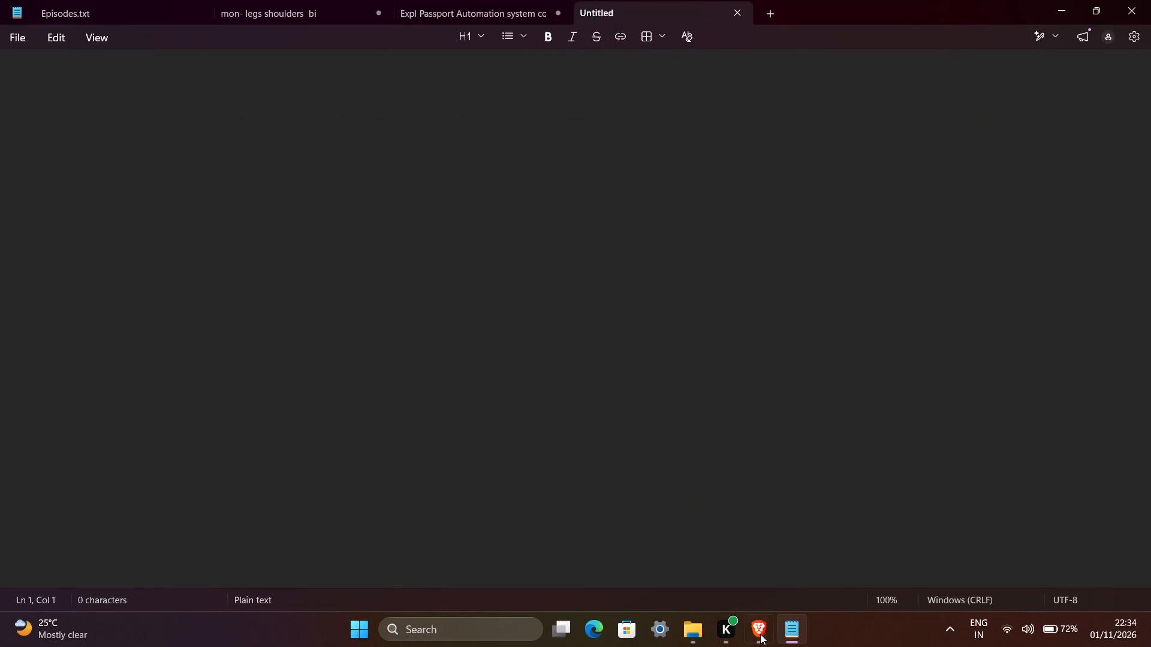
Switch back to the WriteByHand site in Brave and bring up its image tools.
left_click(760, 634)
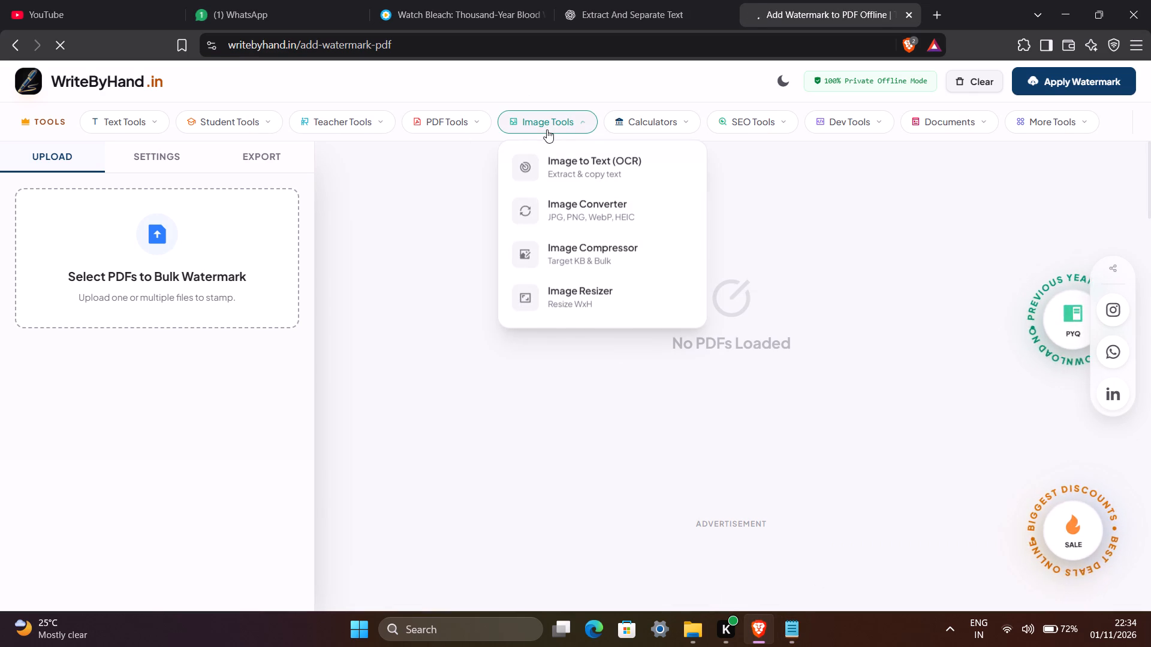
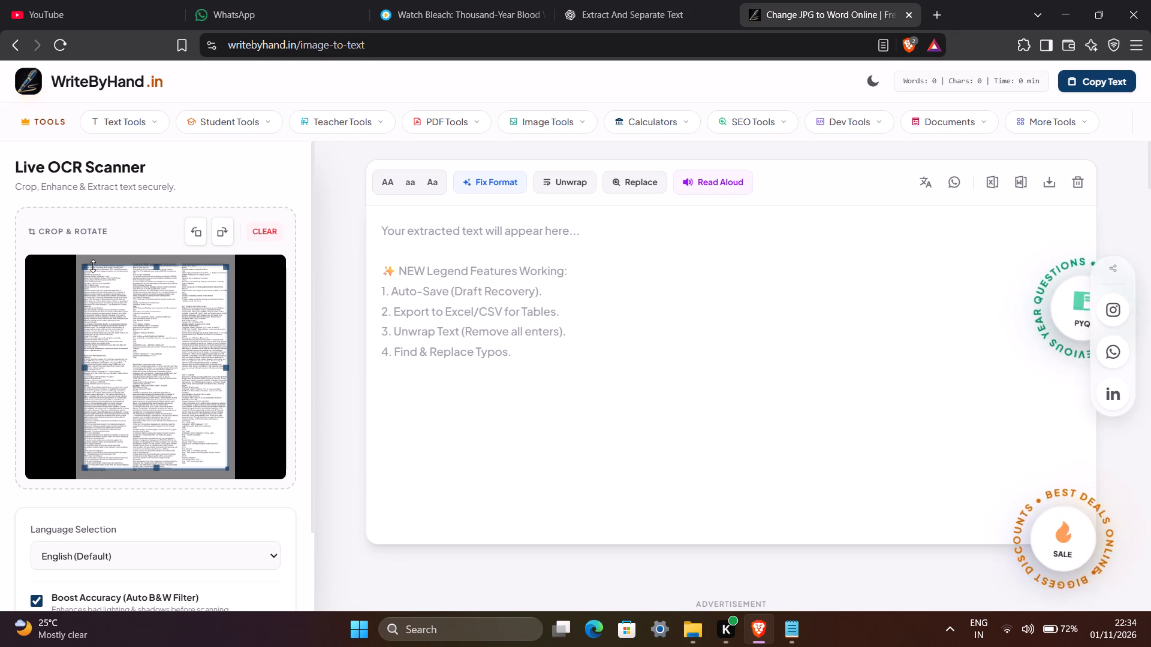
Expand the crop area to cover the entire three-column cheat sheet image.
left_click_drag(83, 265, 68, 232)
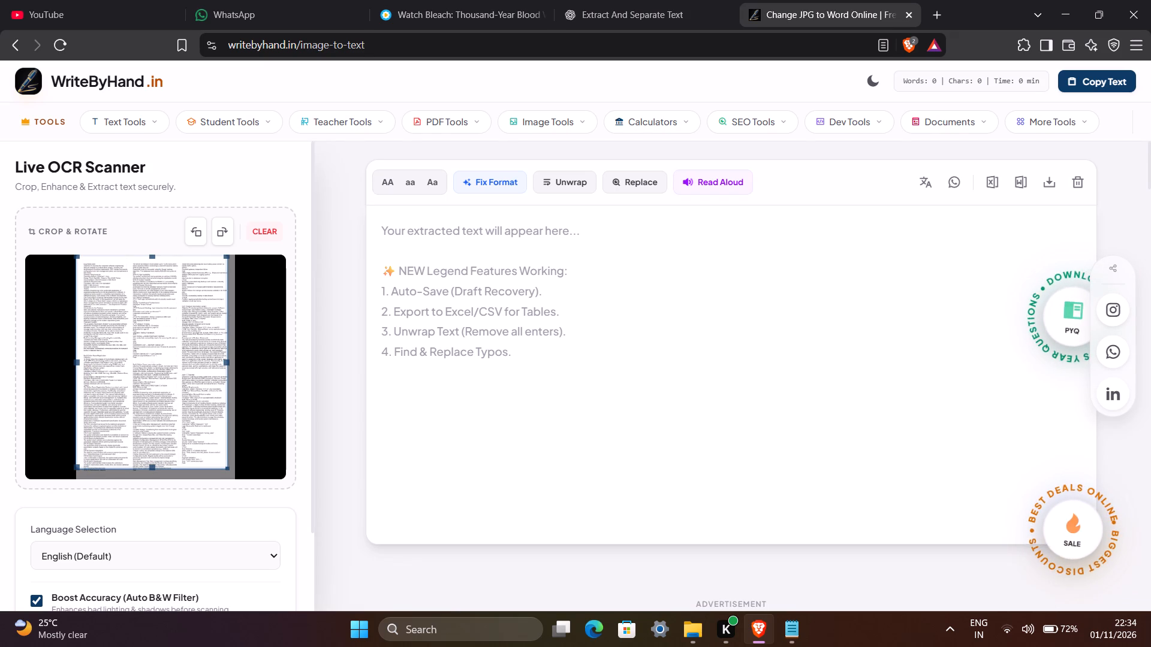
left_click_drag(230, 470, 260, 488)
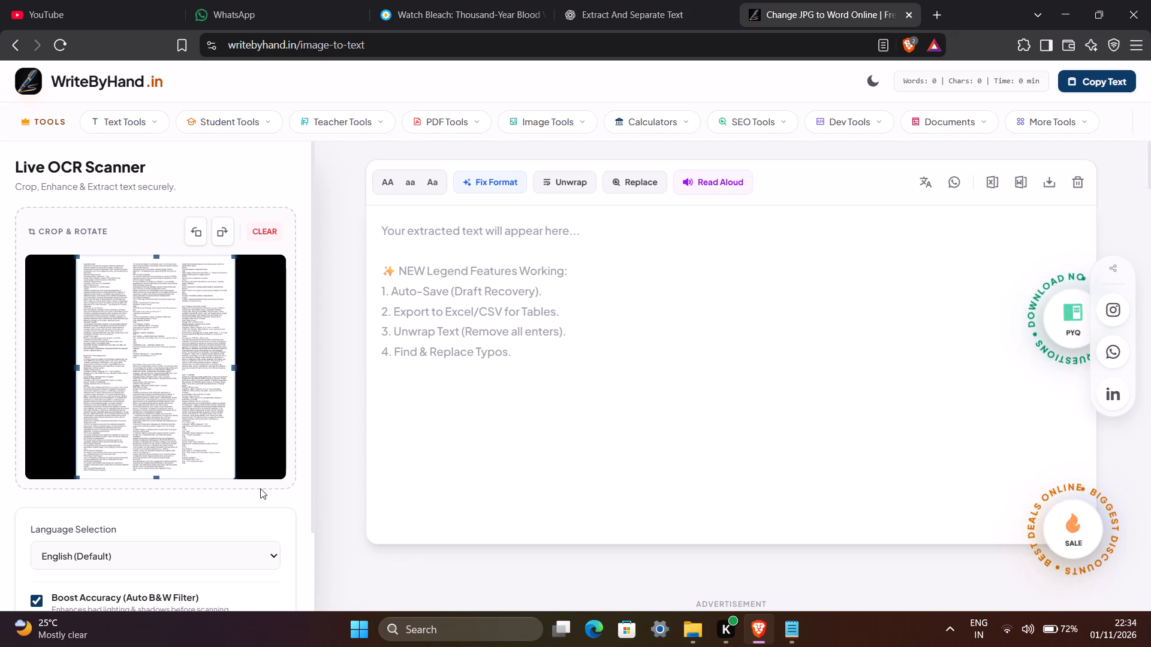
Start extracting the text from the cropped cheat sheet image.
scroll(179, 404, "down", 4)
left_click(191, 581)
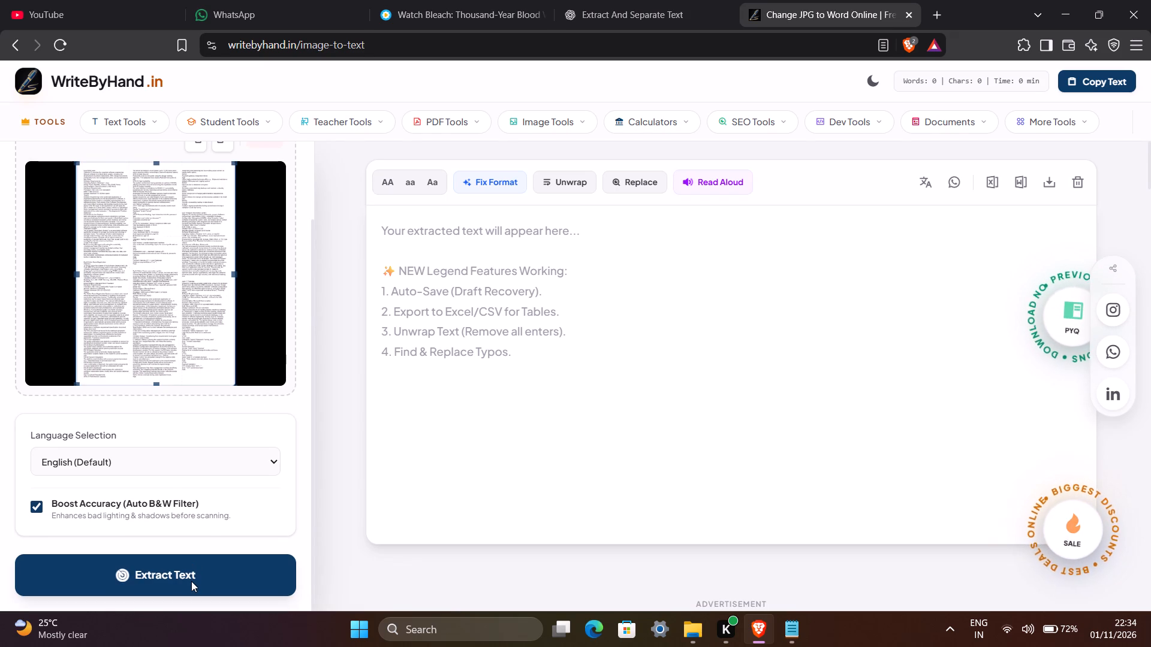
scroll(191, 581, "down", 1)
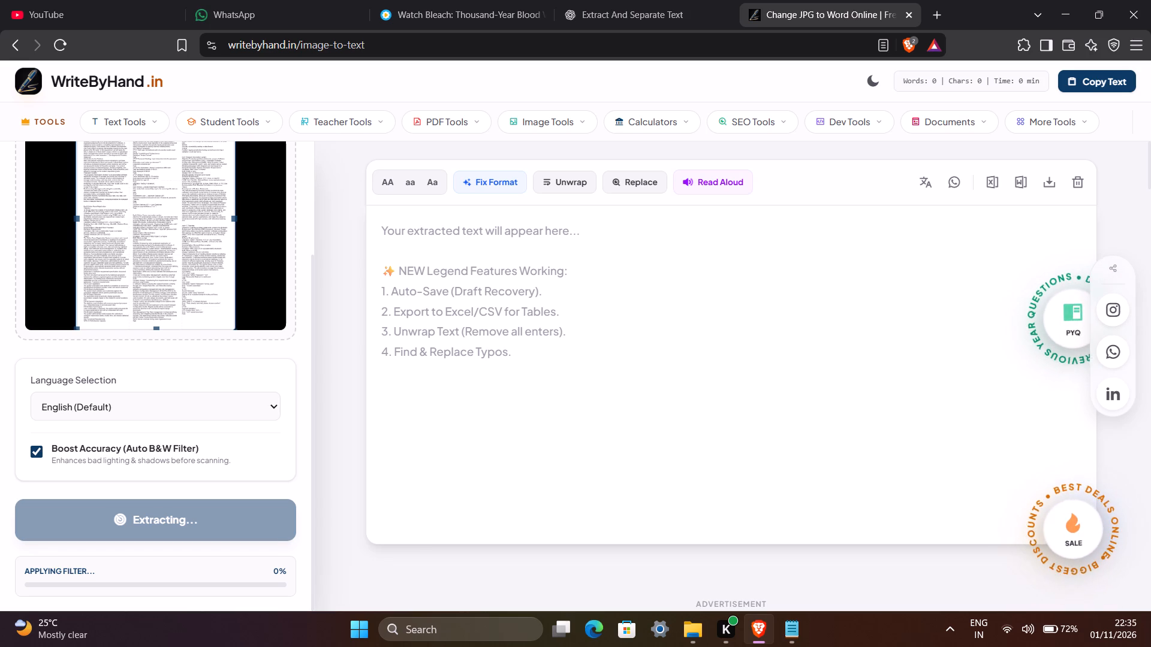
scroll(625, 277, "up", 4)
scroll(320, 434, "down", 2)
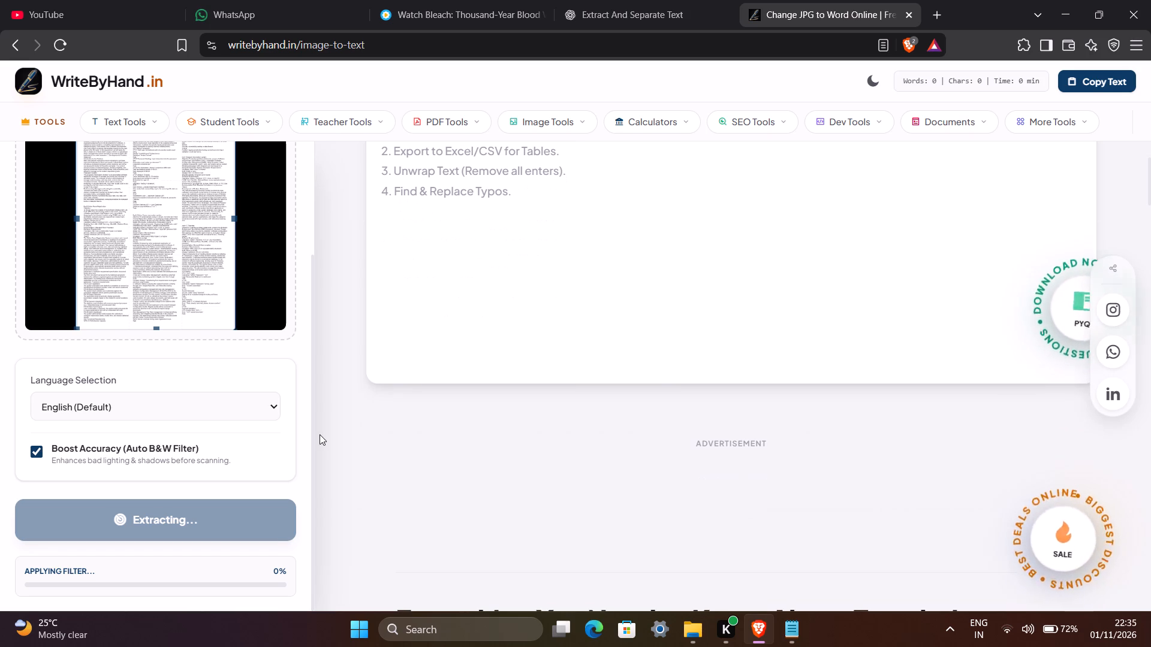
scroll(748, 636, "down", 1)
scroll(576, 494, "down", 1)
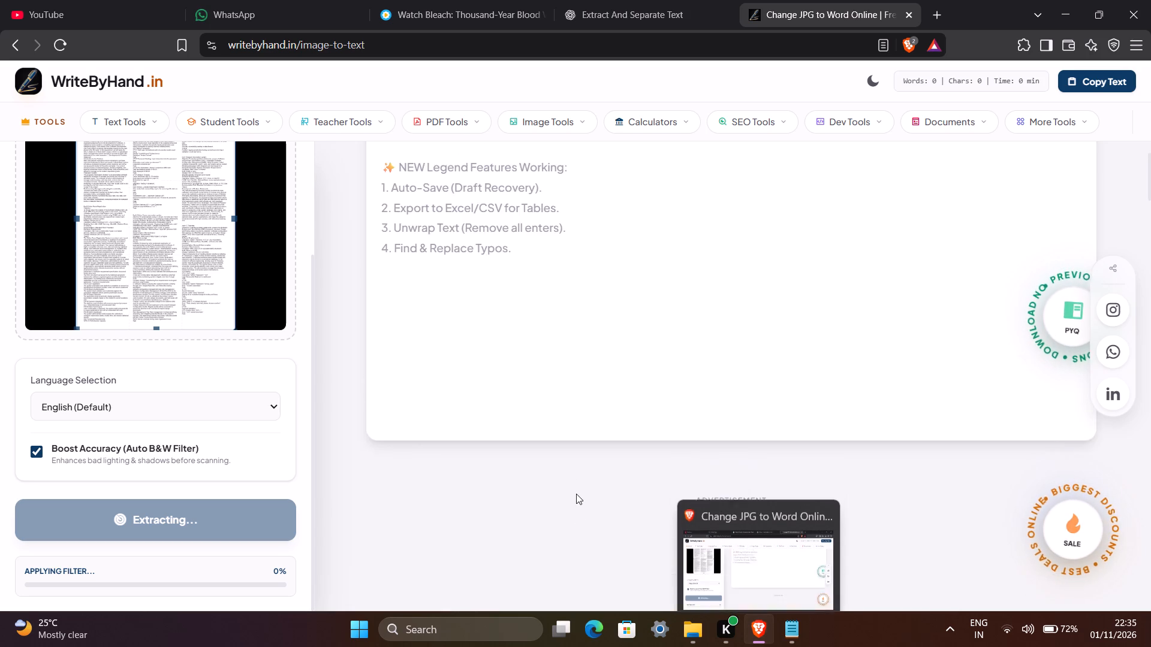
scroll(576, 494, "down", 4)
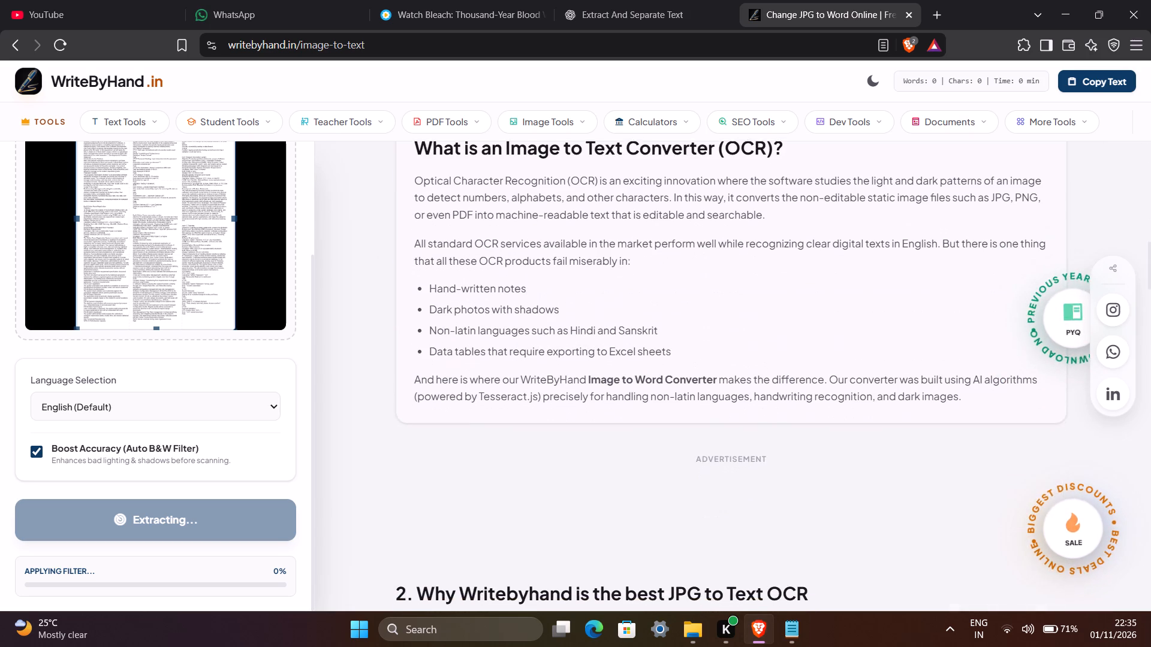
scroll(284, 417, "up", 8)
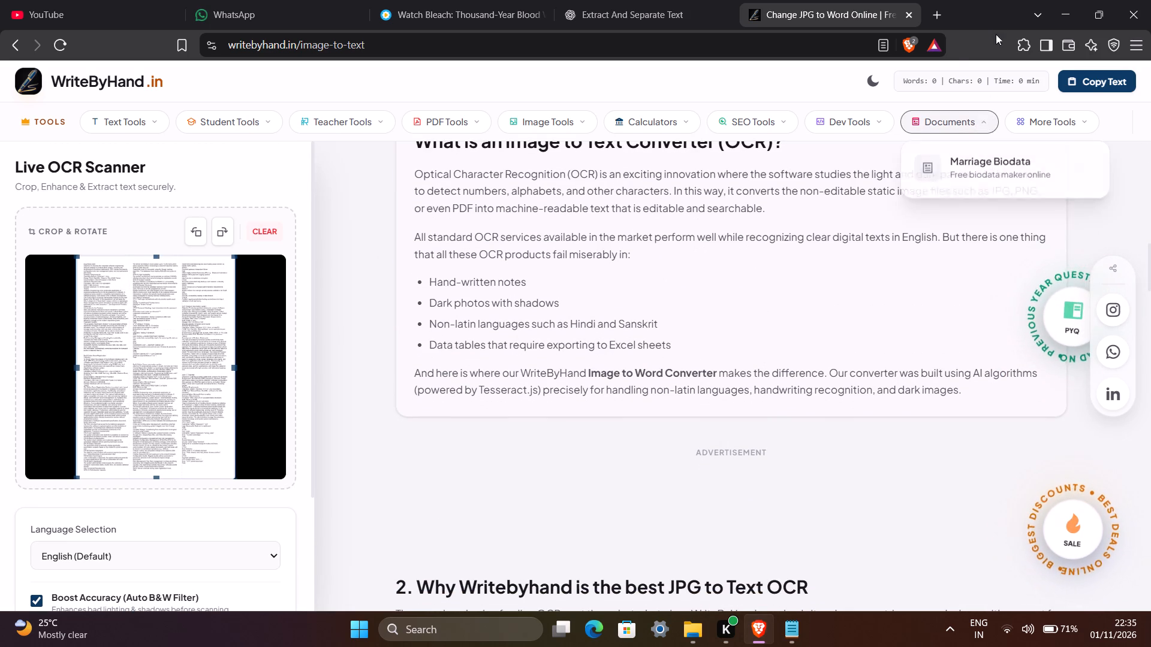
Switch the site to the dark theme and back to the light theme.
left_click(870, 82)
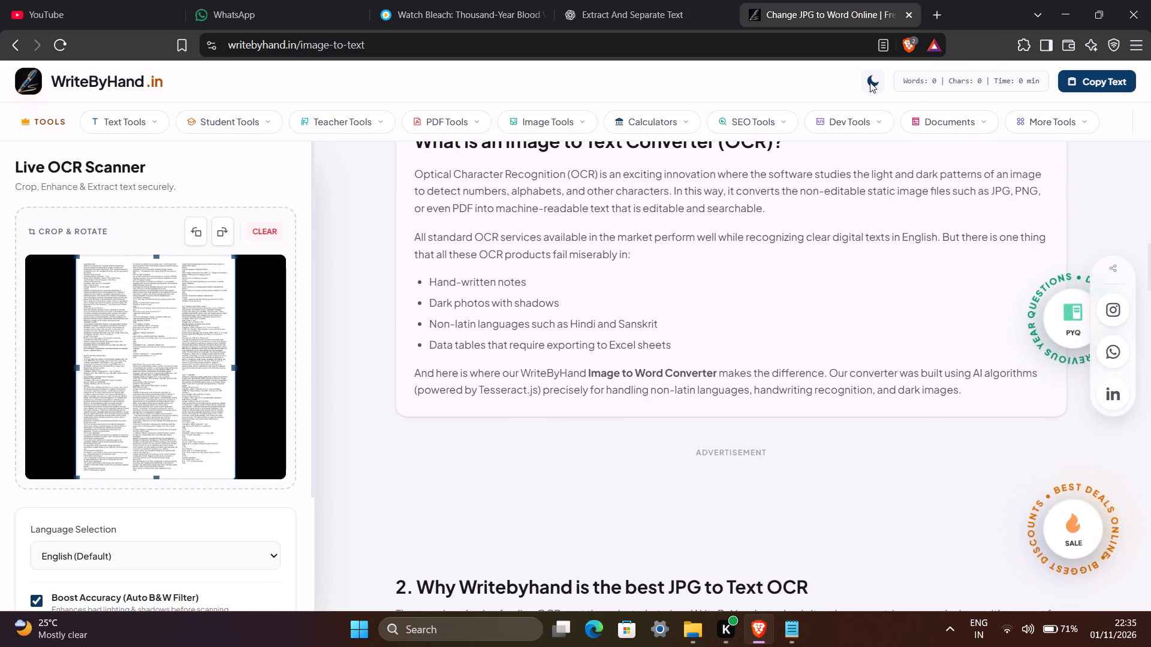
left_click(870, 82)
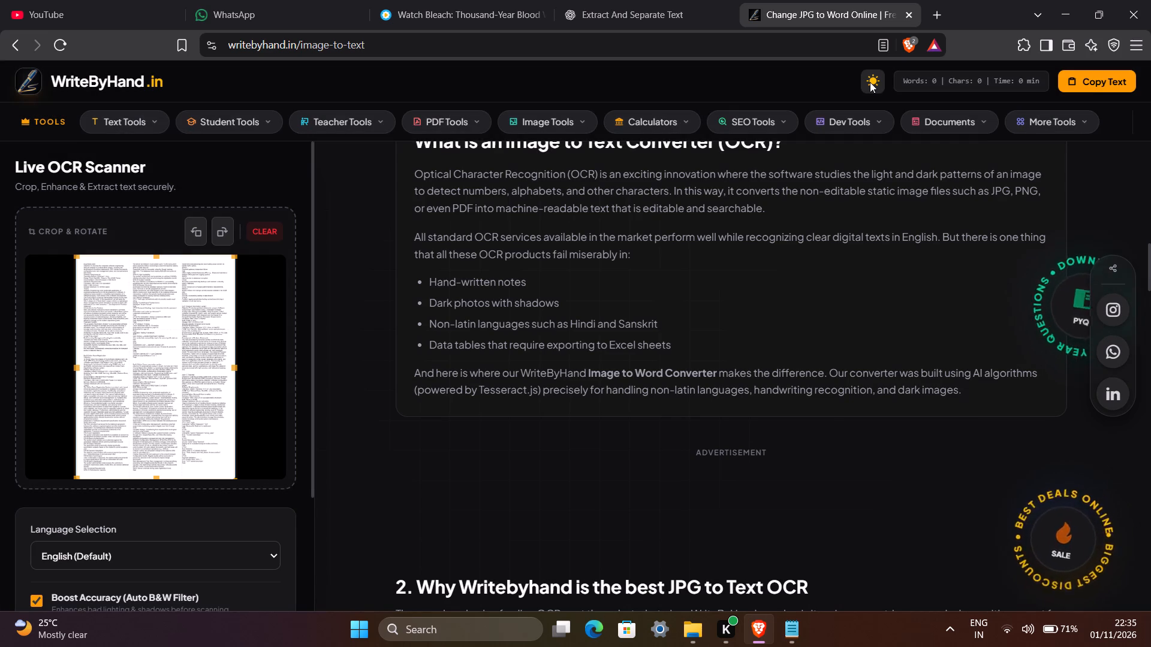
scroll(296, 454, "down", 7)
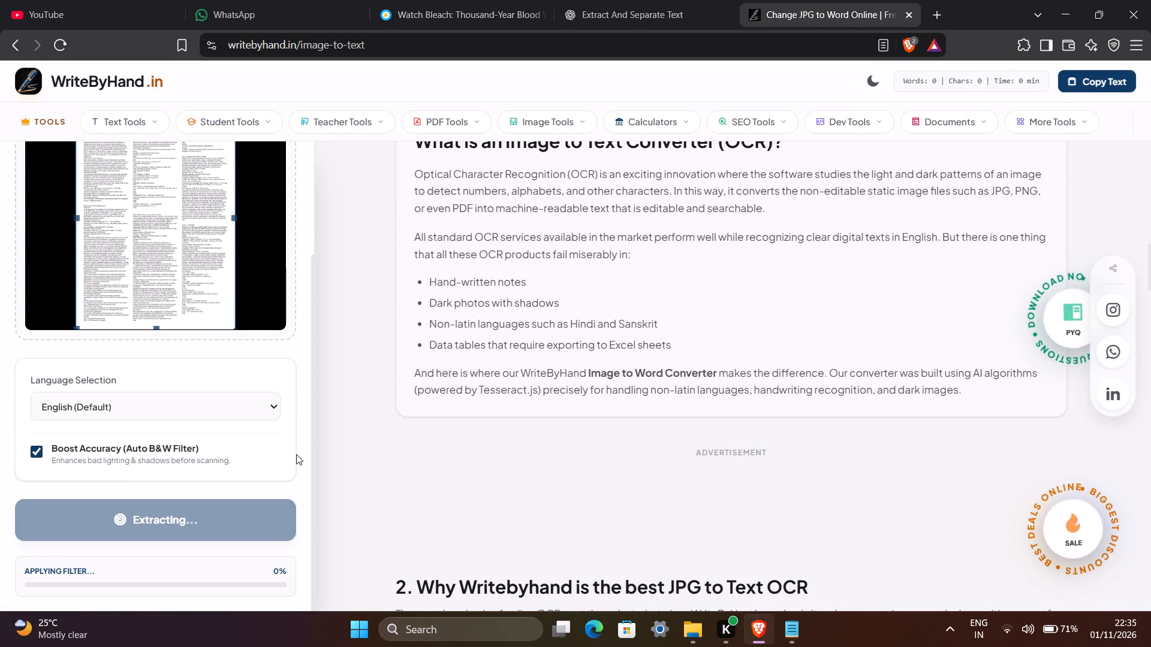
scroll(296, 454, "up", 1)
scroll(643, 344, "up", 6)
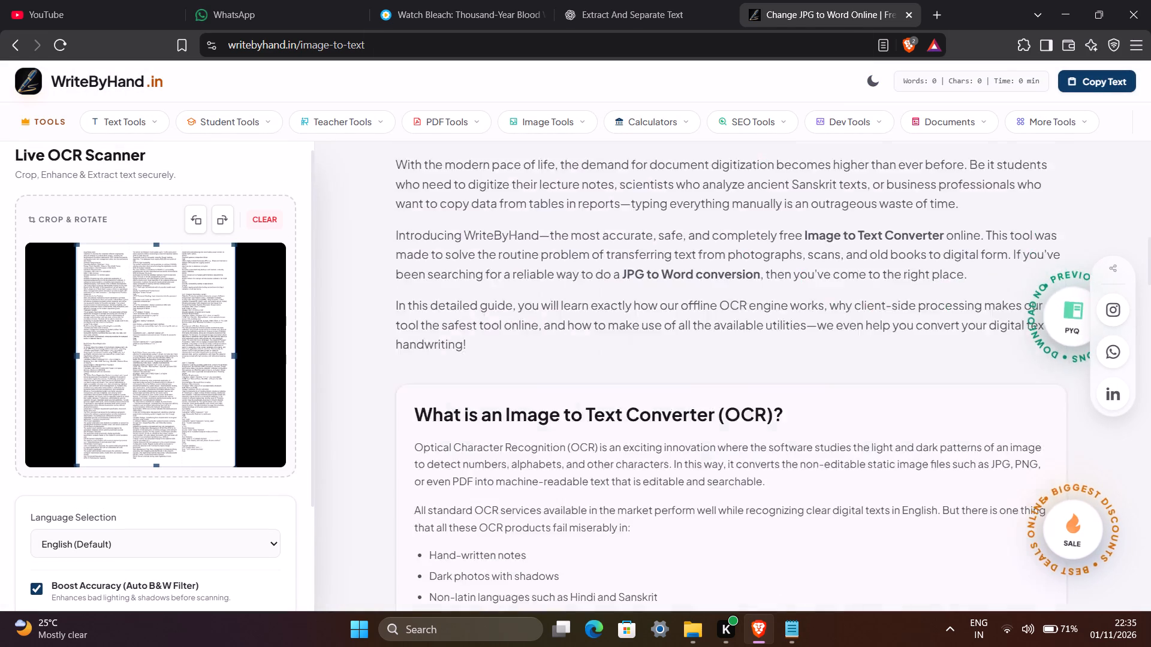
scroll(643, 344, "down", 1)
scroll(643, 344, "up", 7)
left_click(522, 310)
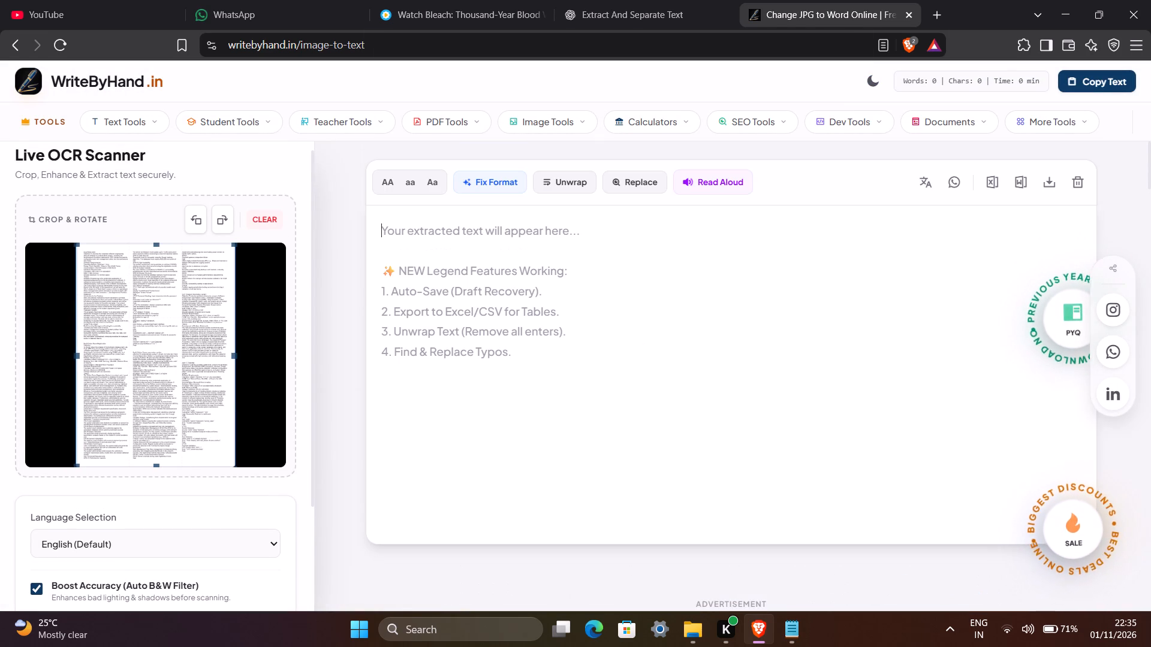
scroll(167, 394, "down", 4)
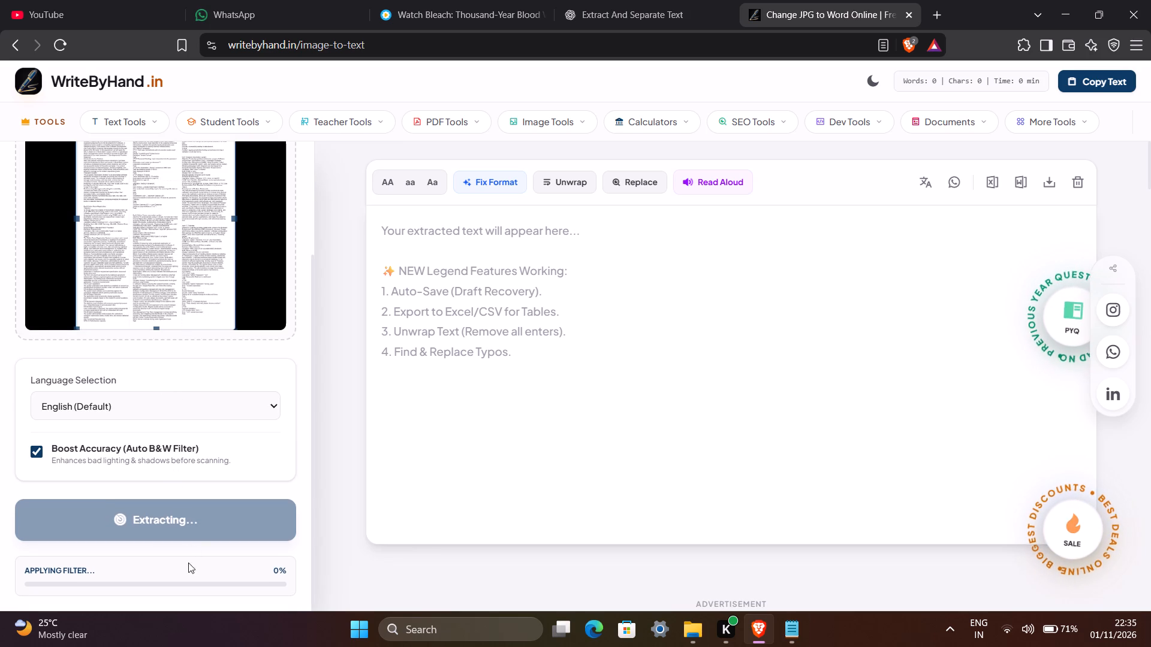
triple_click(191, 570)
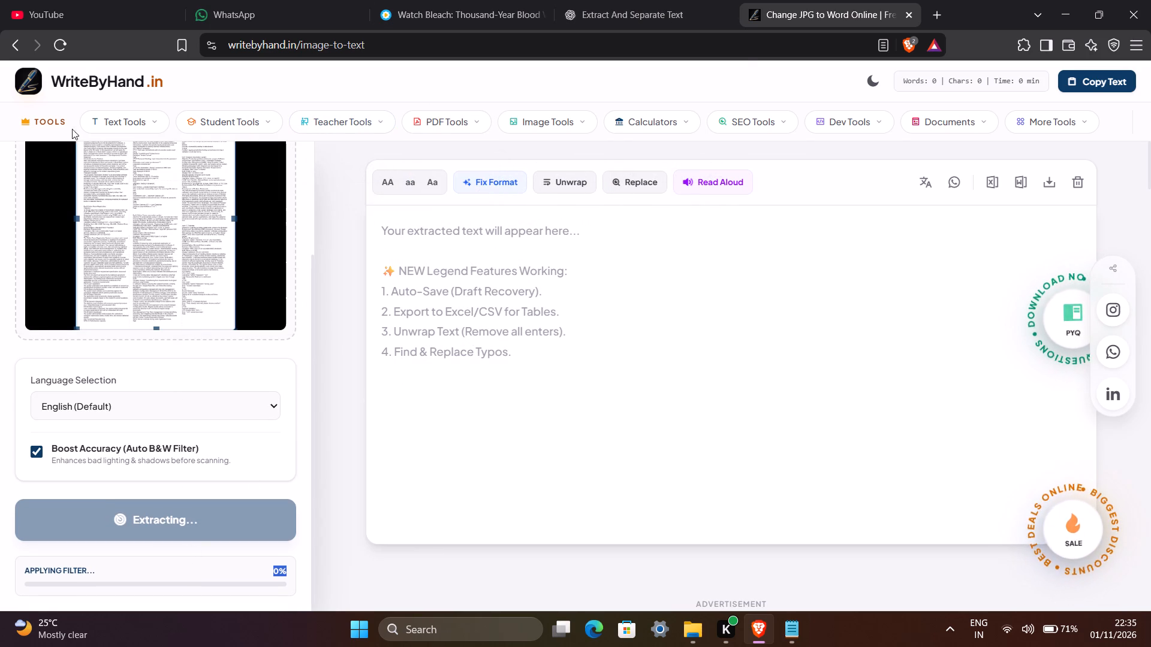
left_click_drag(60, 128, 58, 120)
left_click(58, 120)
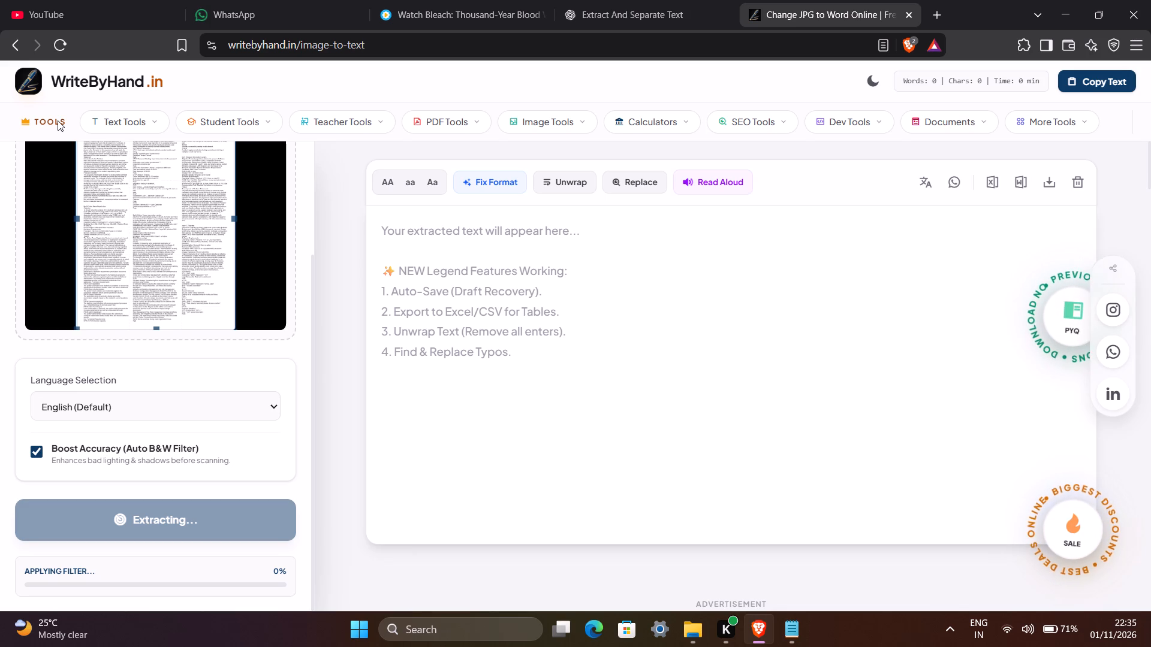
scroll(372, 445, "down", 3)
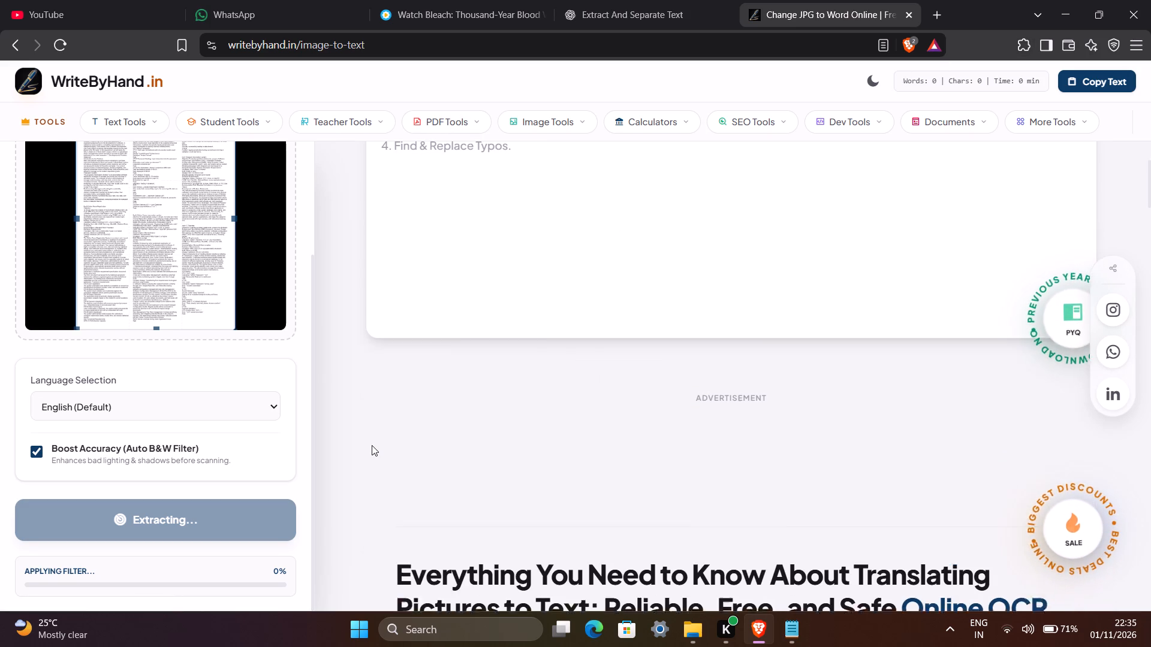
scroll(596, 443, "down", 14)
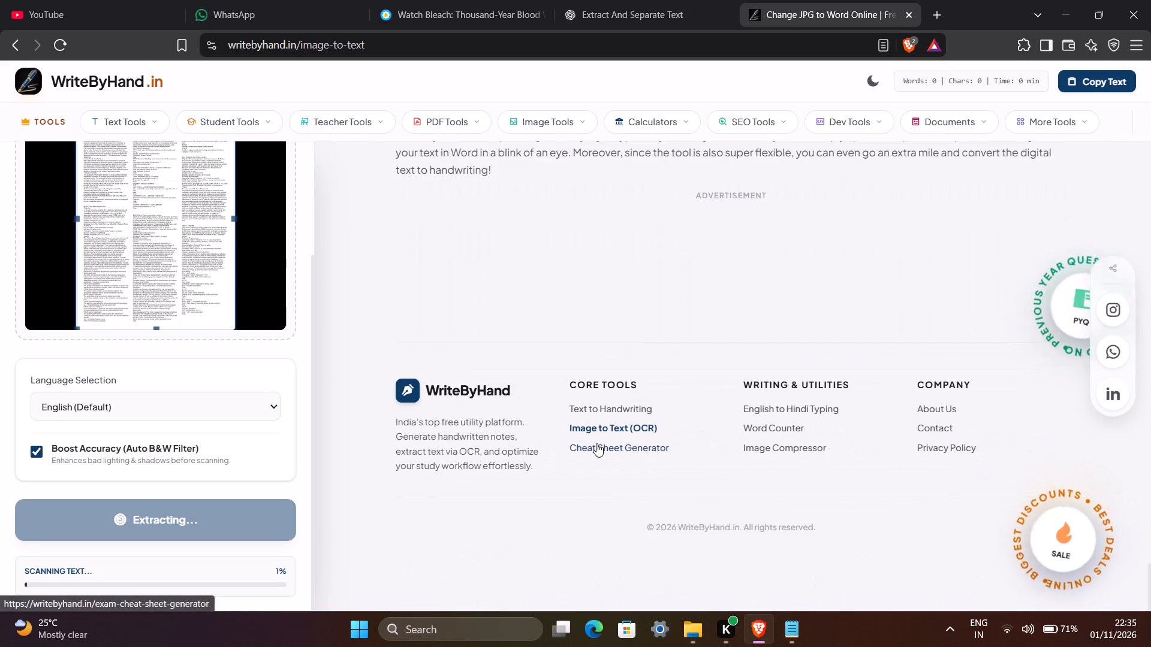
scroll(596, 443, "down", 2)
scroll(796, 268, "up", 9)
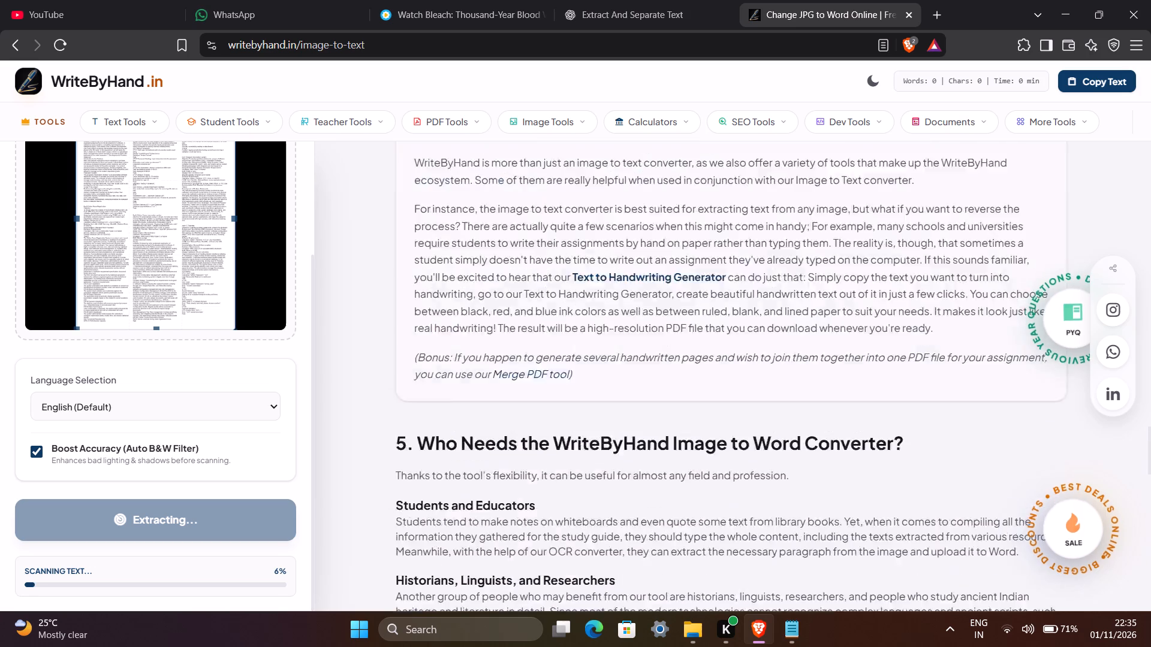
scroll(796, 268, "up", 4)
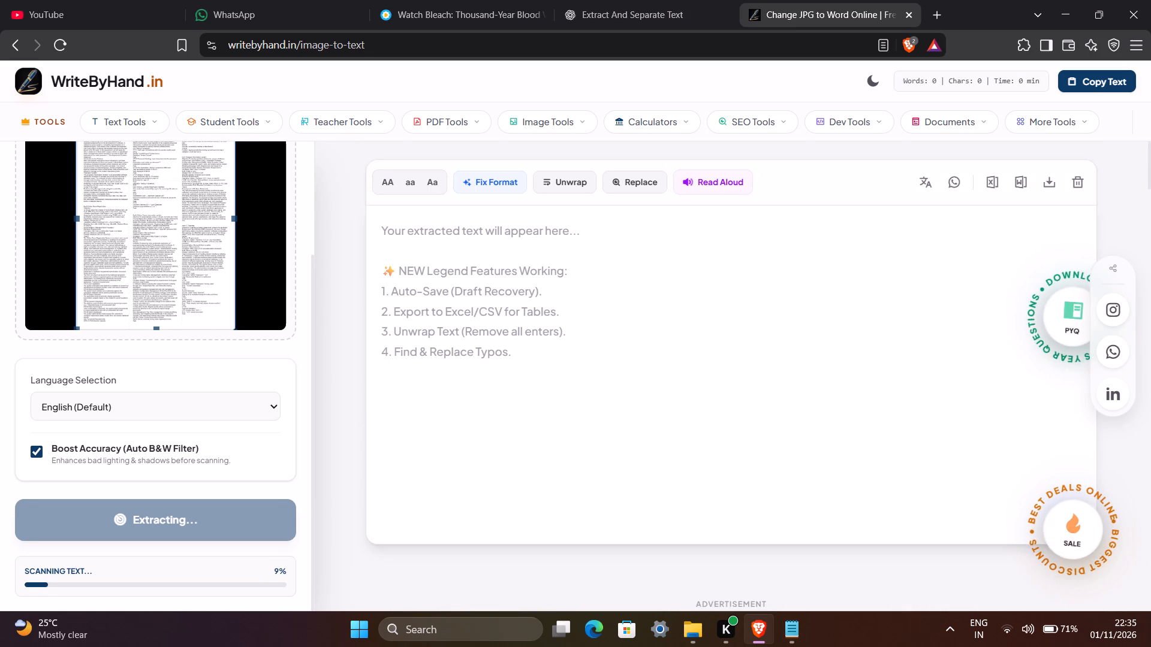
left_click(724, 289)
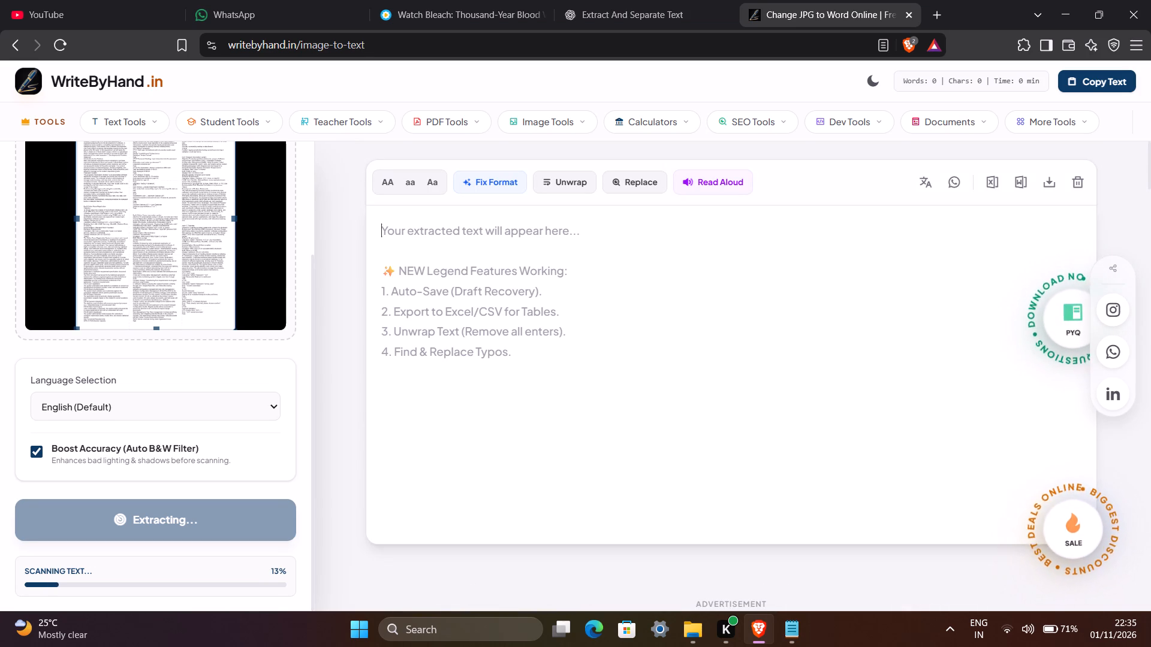
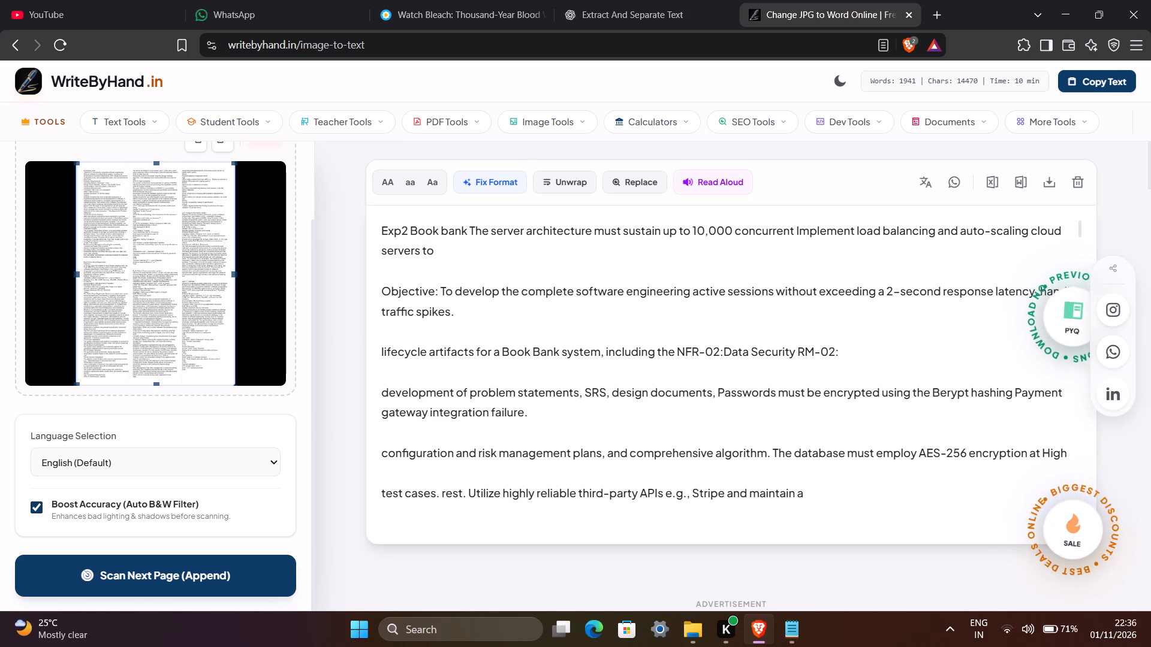
Read through the text extracted from the cheat sheet image and the OCR page's information below it.
scroll(566, 308, "up", 8)
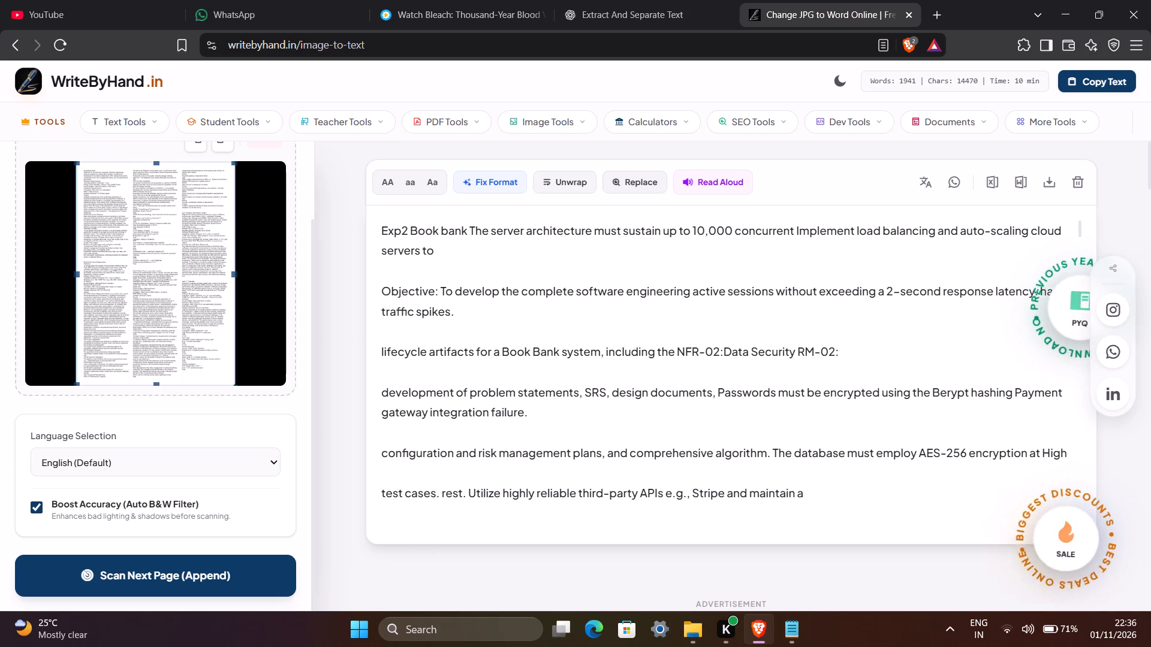
scroll(524, 326, "down", 3)
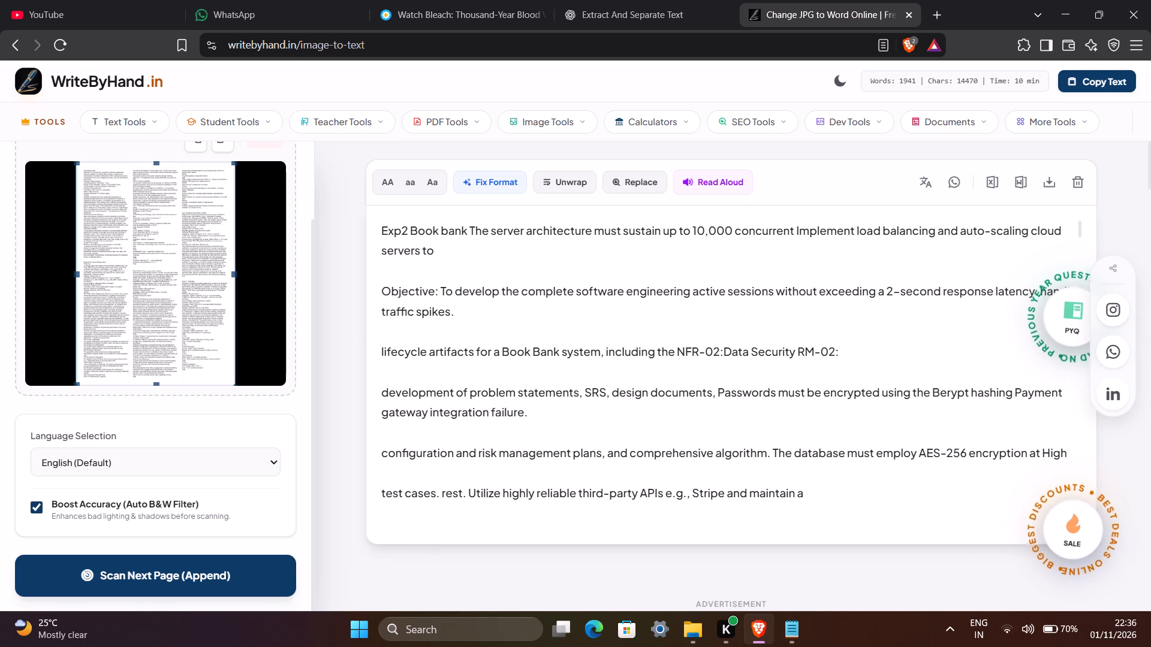
scroll(417, 381, "down", 20)
scroll(417, 381, "down", 2)
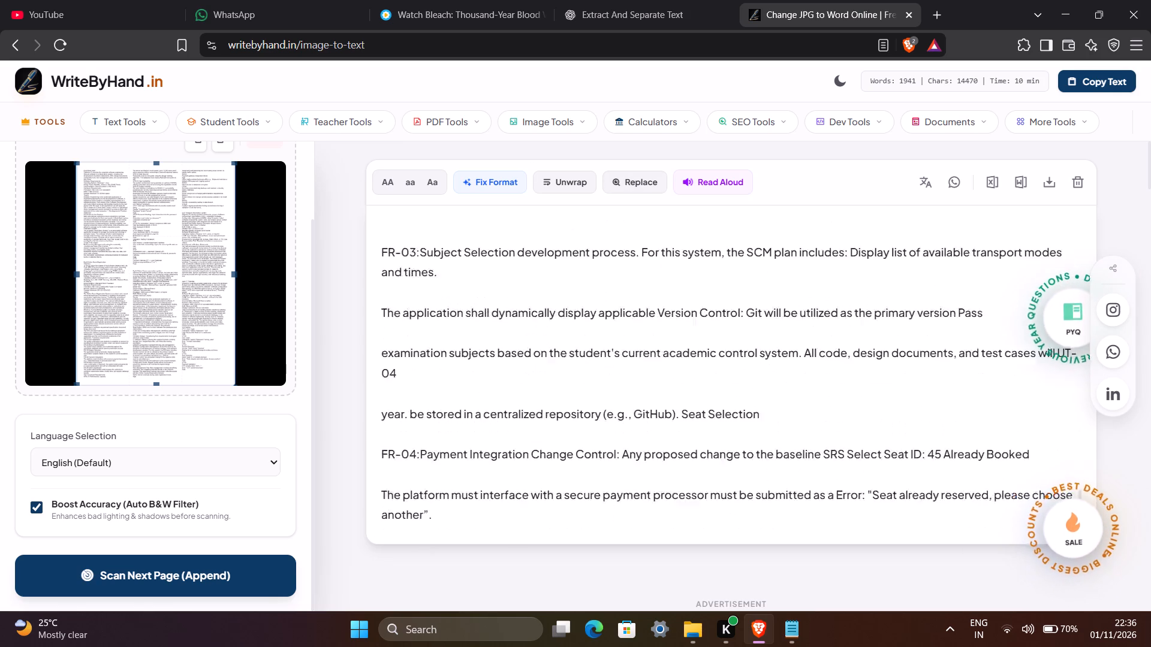
scroll(417, 381, "down", 20)
scroll(417, 381, "down", 1)
scroll(417, 381, "up", 6)
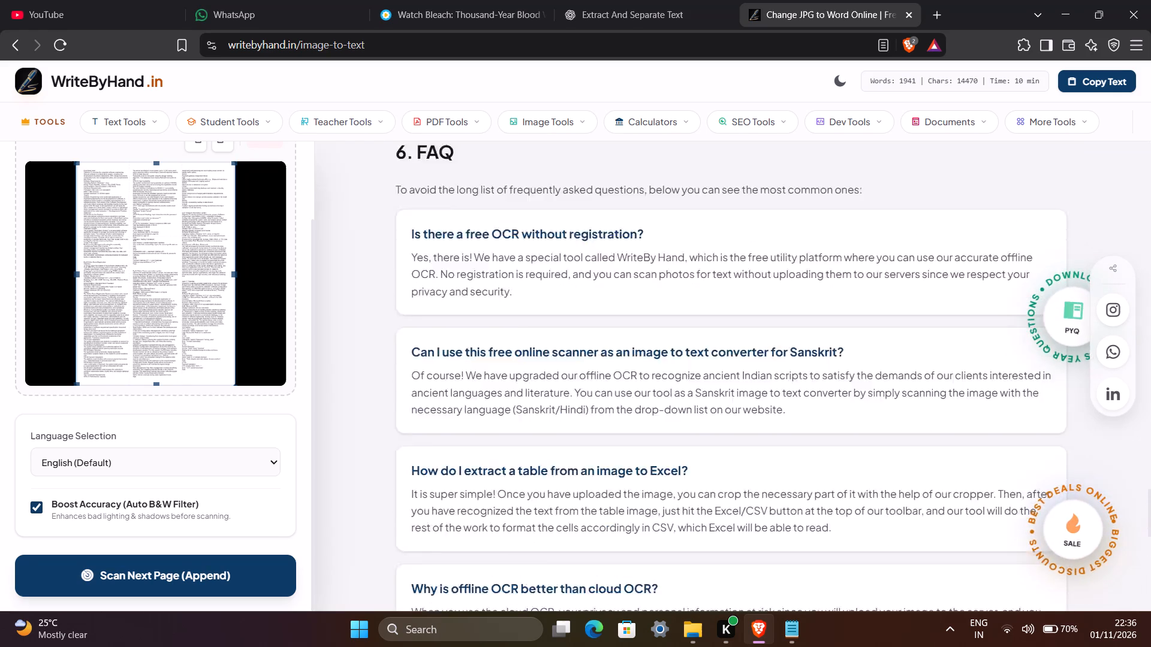
scroll(417, 381, "up", 10)
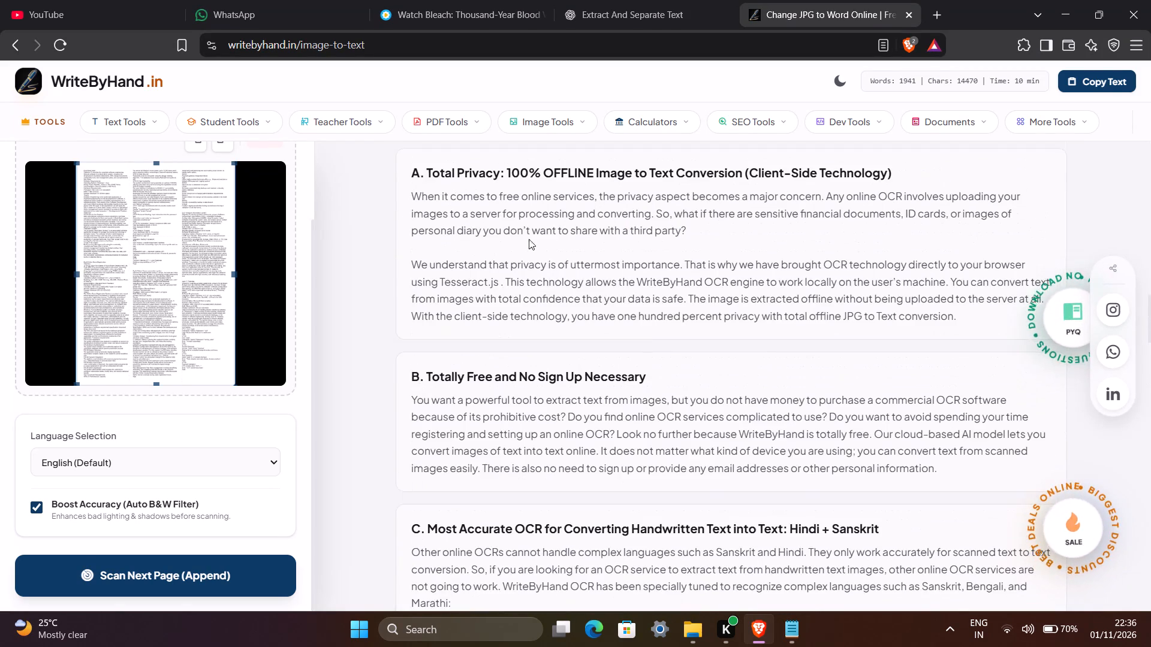
scroll(561, 247, "up", 14)
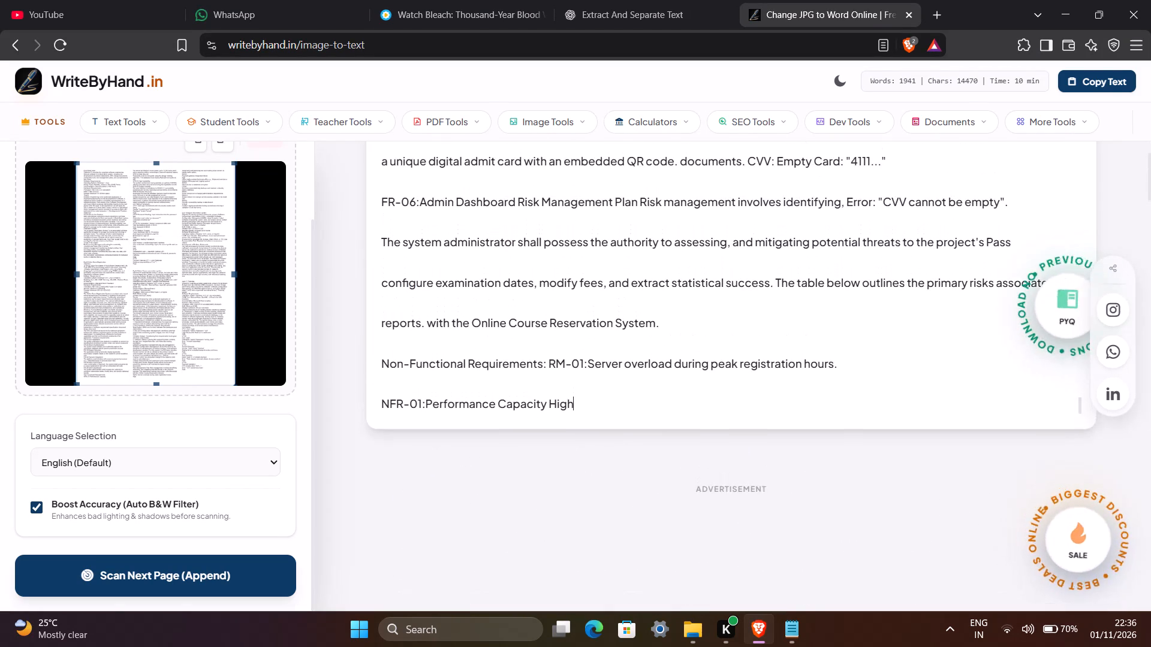
scroll(561, 247, "up", 1)
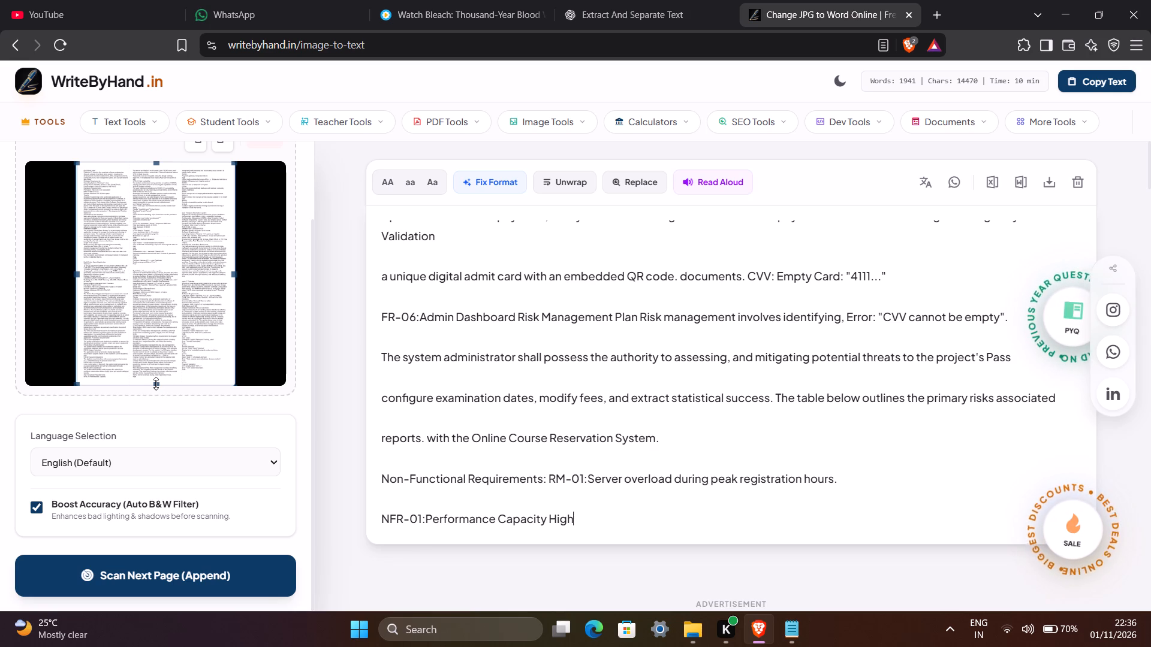
scroll(156, 383, "down", 2)
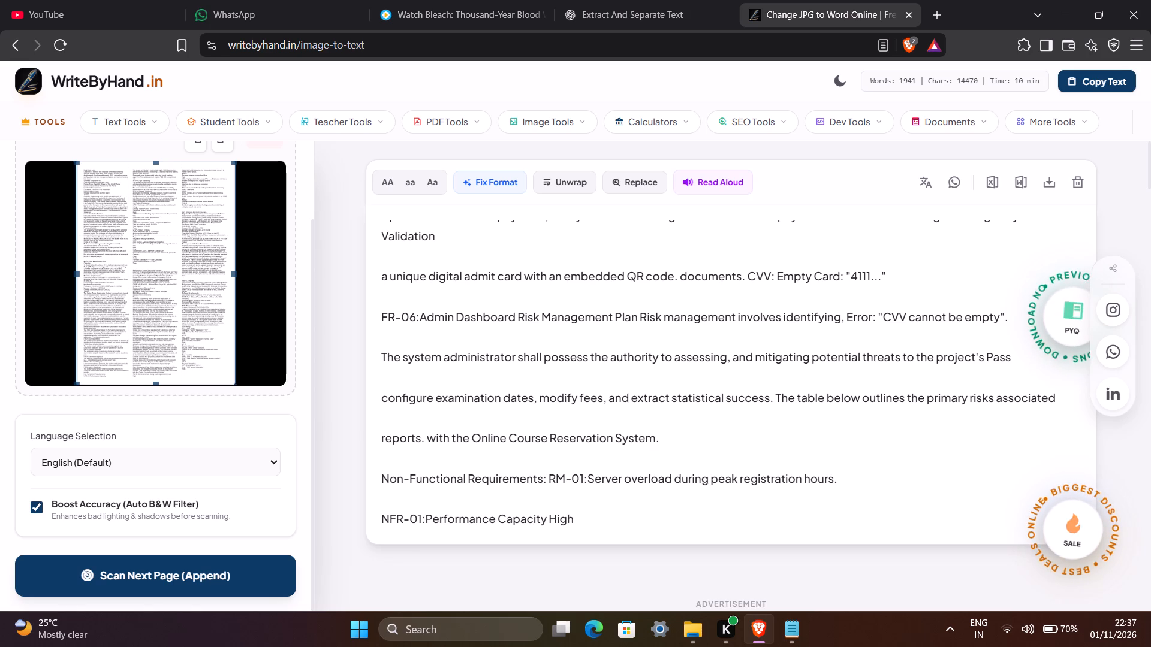
scroll(760, 285, "up", 3)
scroll(760, 285, "down", 3)
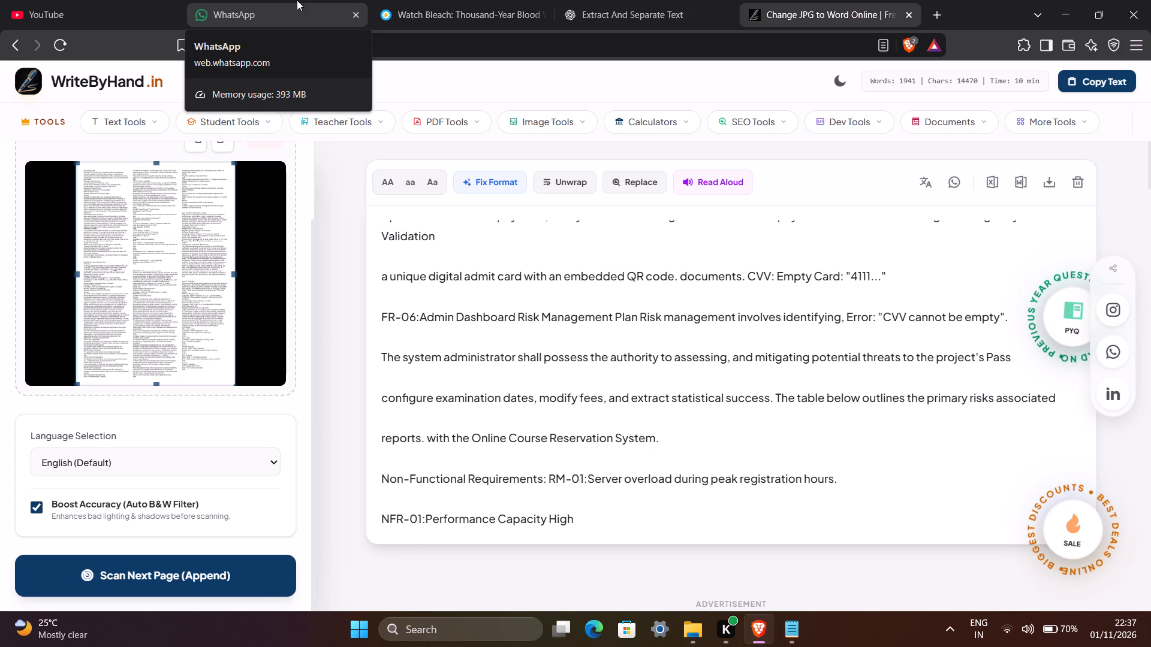
scroll(297, 0, "down", 3)
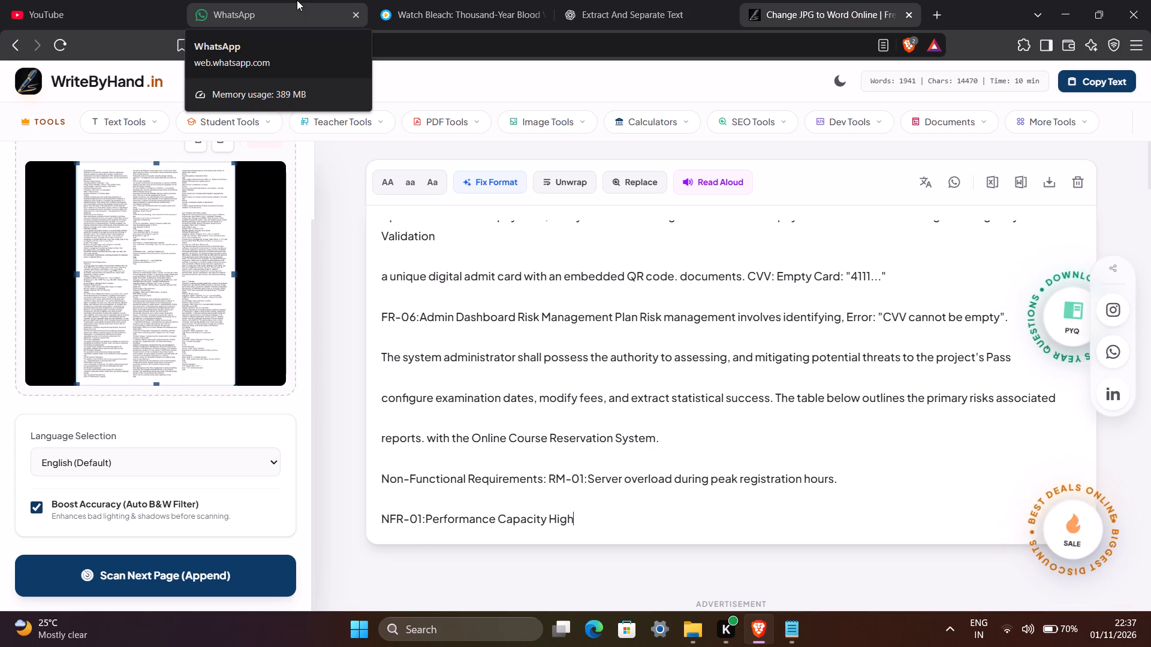
Add a line break at the end of the extracted text, after "NFR-01:Performance Capacity High".
key("Return")
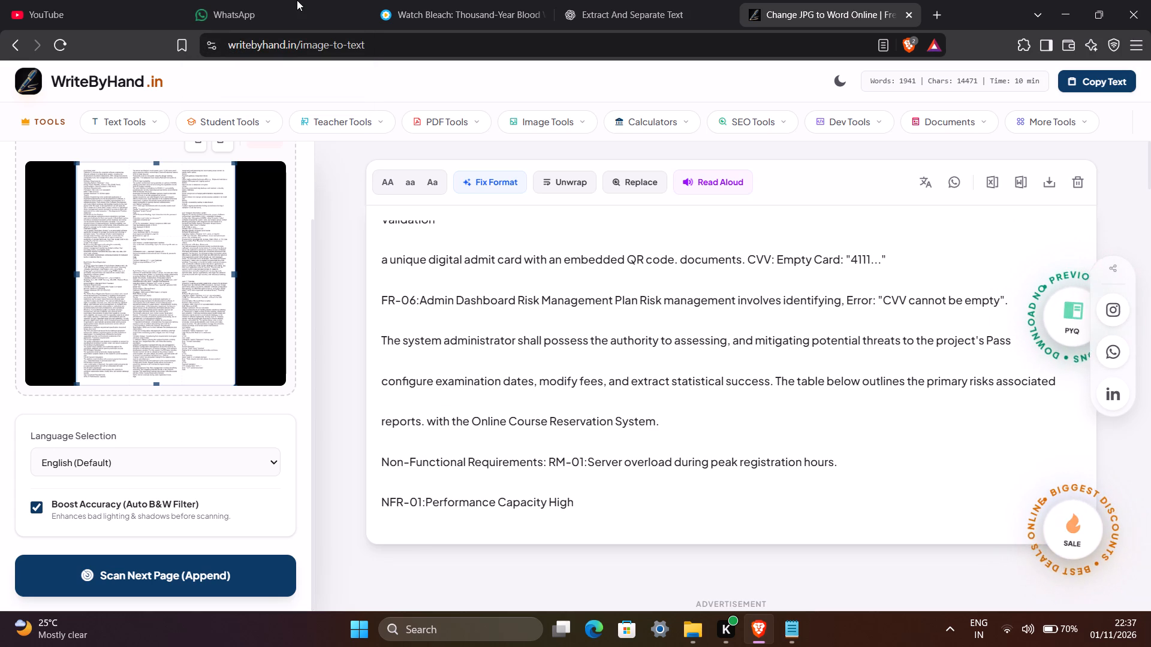
Review the extracted text from its end back up to the Exp2 Book bank opening, along with the source image.
scroll(546, 268, "up", 1)
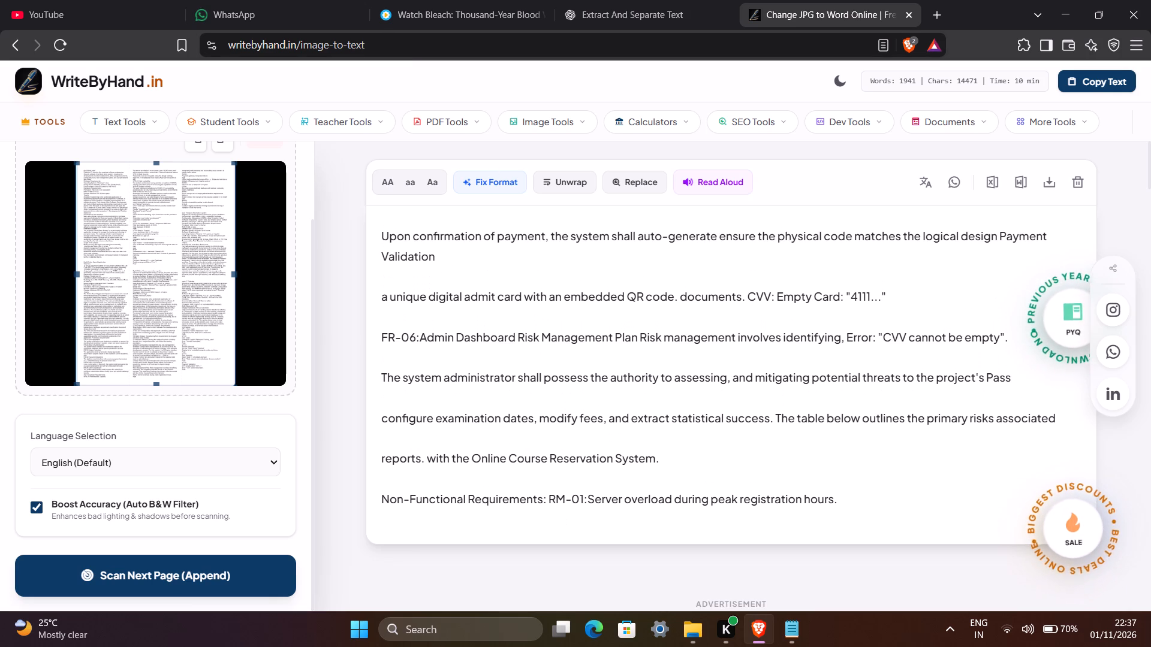
scroll(546, 268, "up", 1)
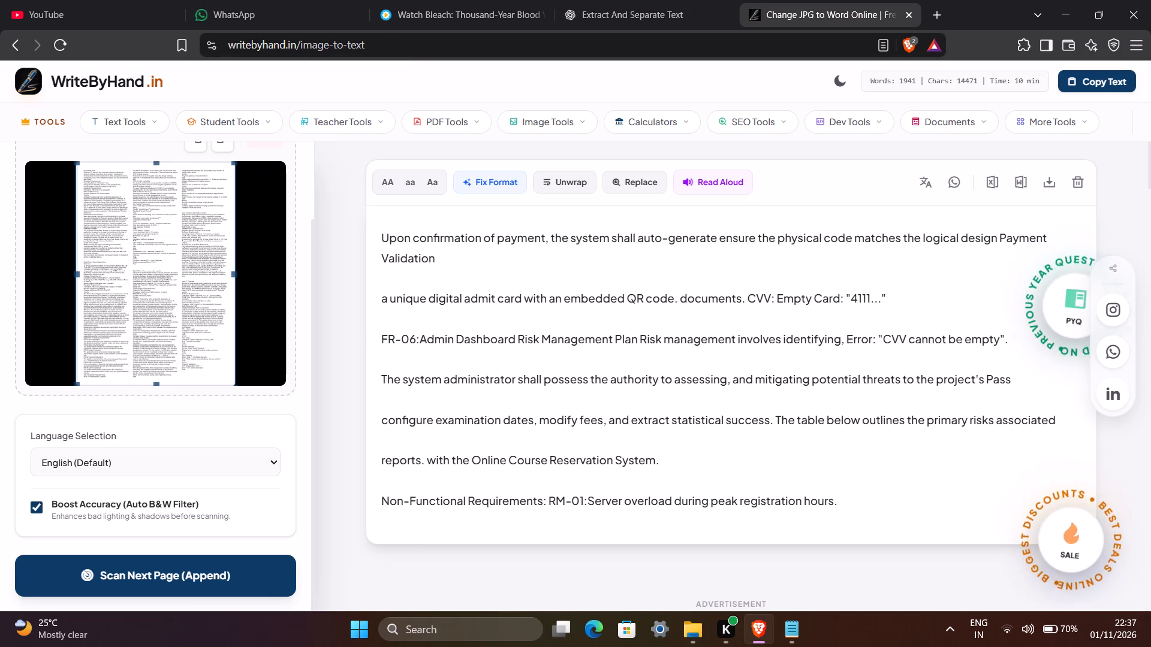
scroll(546, 268, "up", 1)
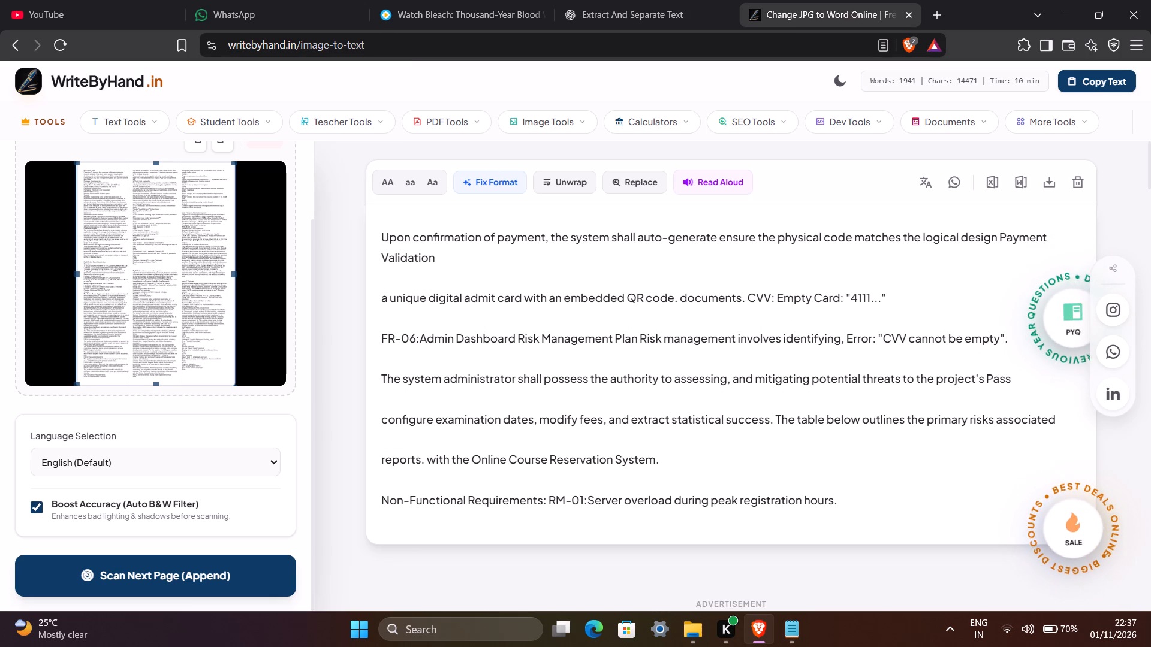
scroll(546, 268, "up", 2)
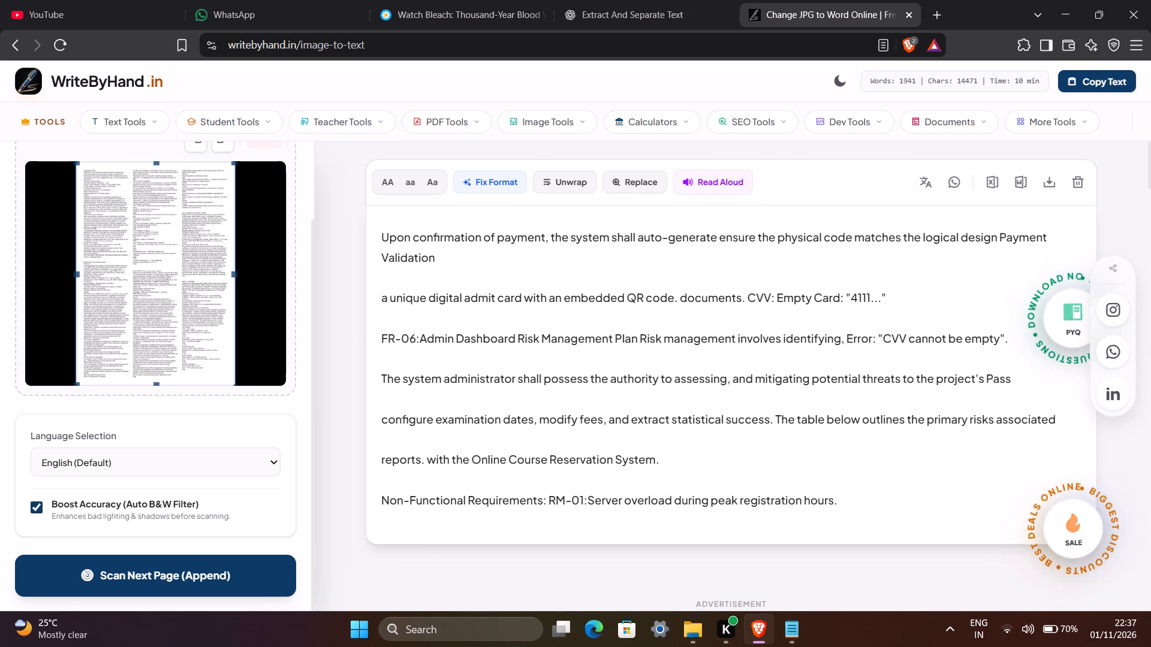
scroll(725, 238, "up", 4)
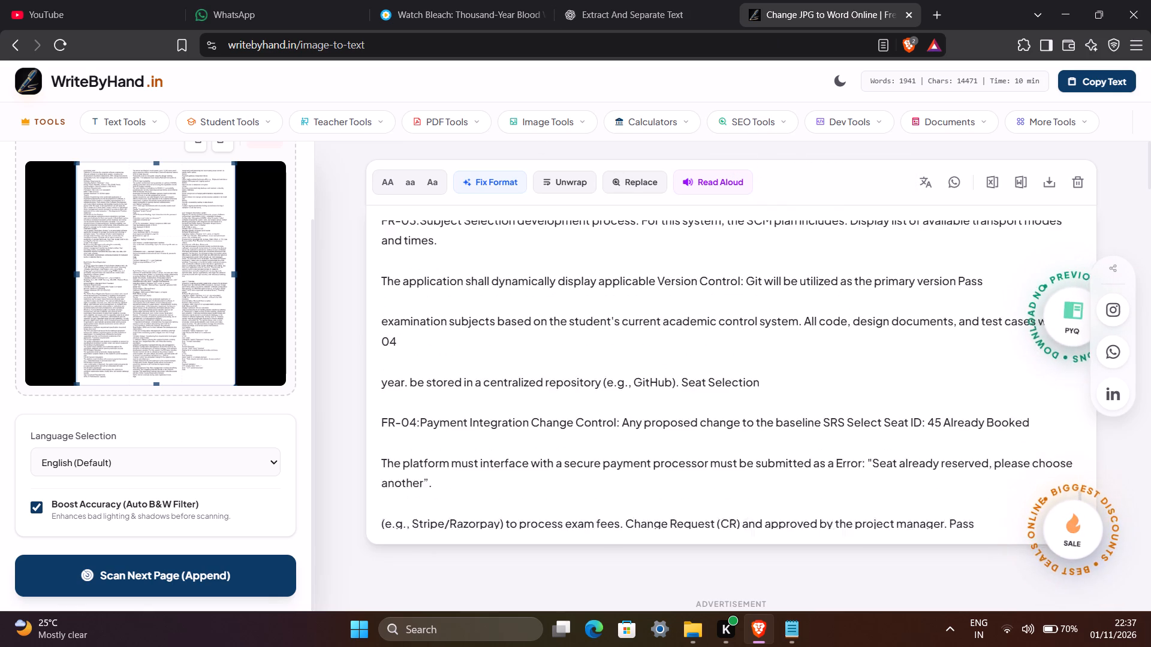
scroll(725, 238, "up", 16)
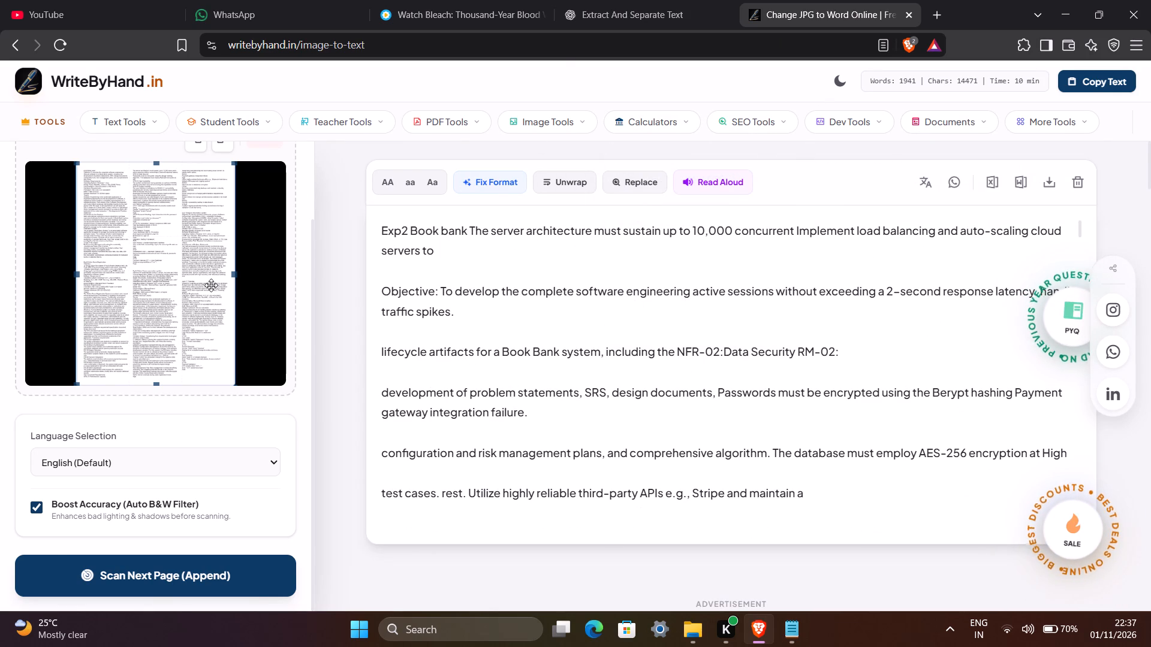
scroll(211, 285, "up", 5)
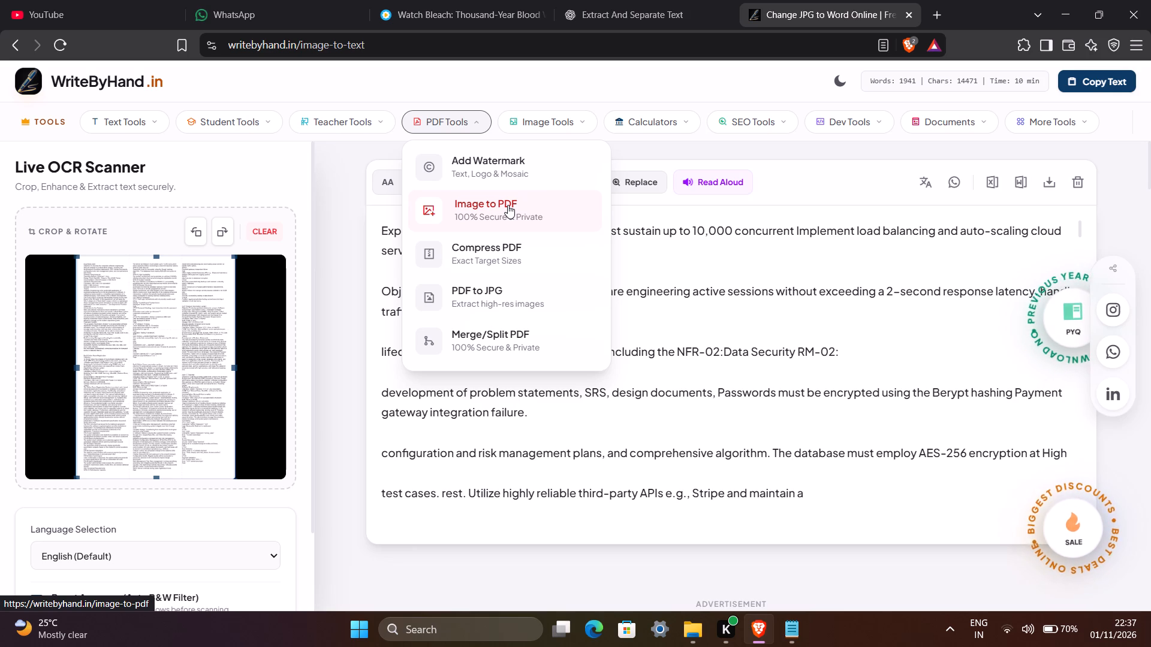
scroll(721, 462, "up", 5)
Check the extracted text once more from the Book bank opening down to its last line.
scroll(721, 462, "down", 3)
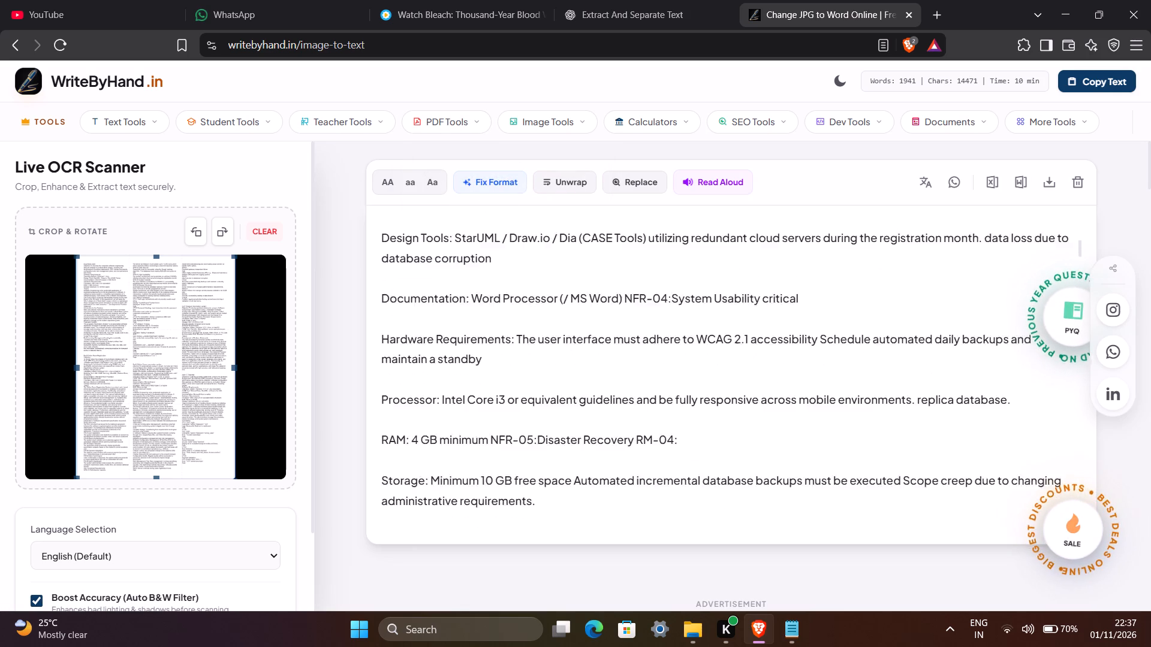
scroll(721, 462, "down", 6)
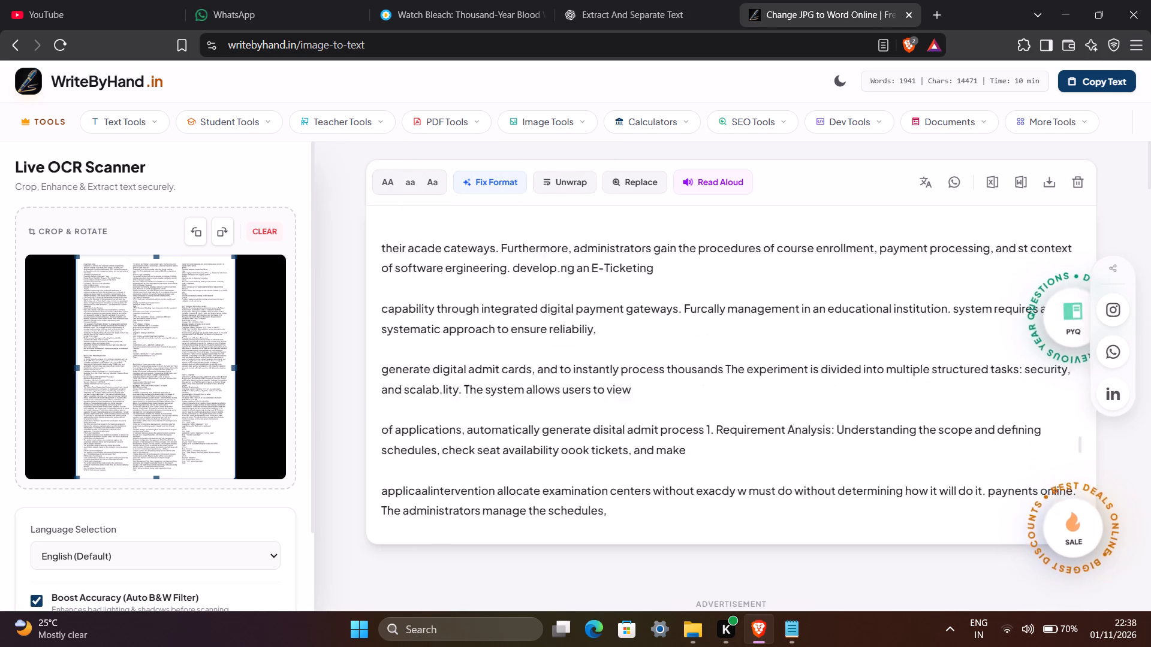
scroll(721, 462, "down", 5)
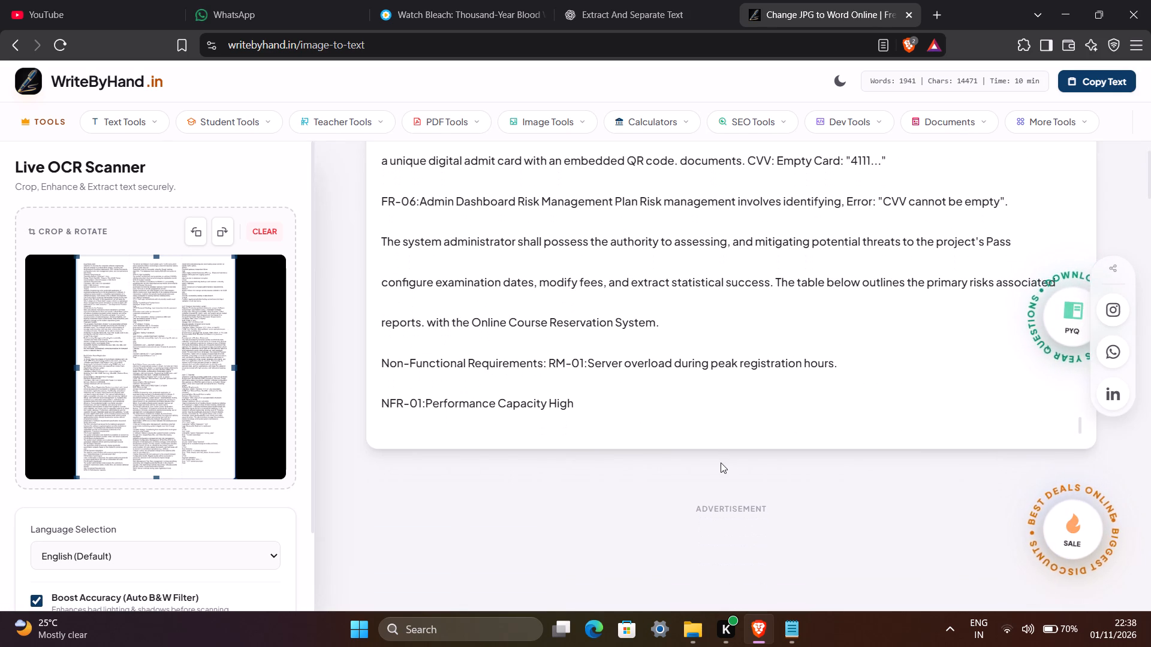
scroll(721, 462, "down", 4)
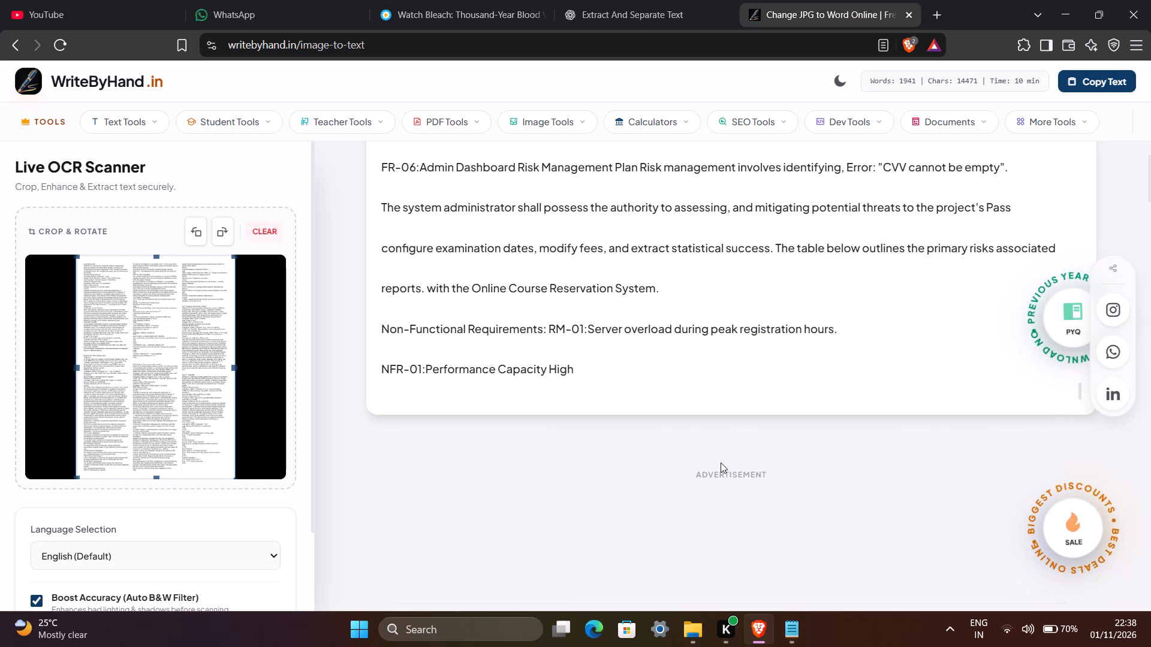
scroll(721, 462, "down", 1)
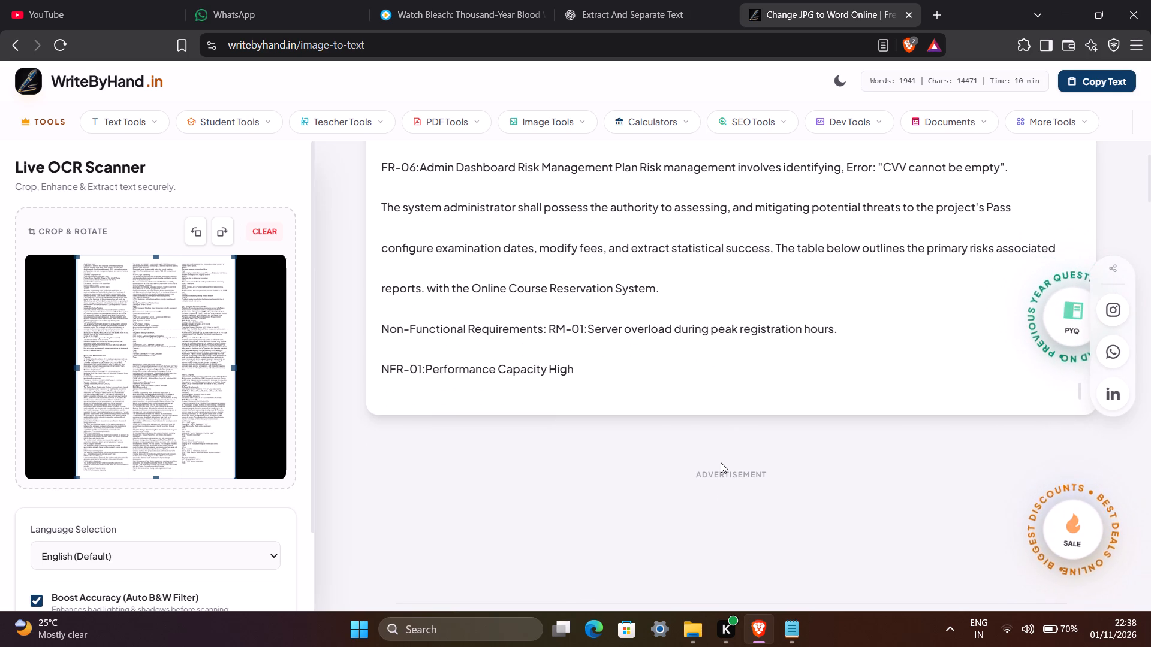
scroll(721, 462, "down", 2)
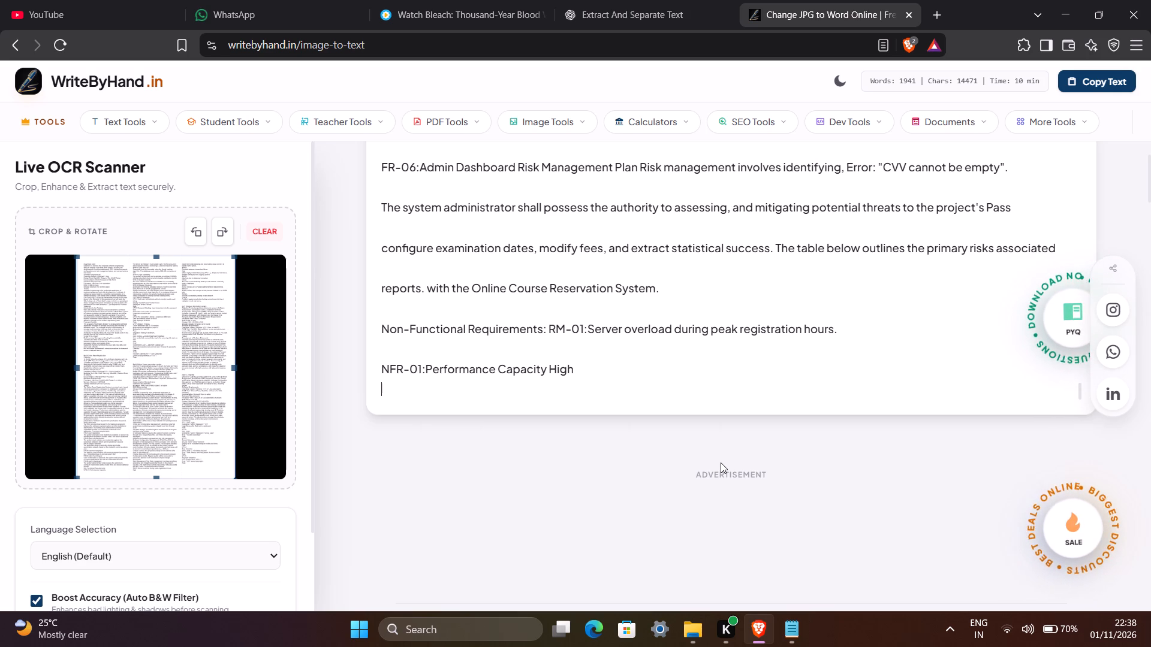
scroll(721, 462, "down", 1)
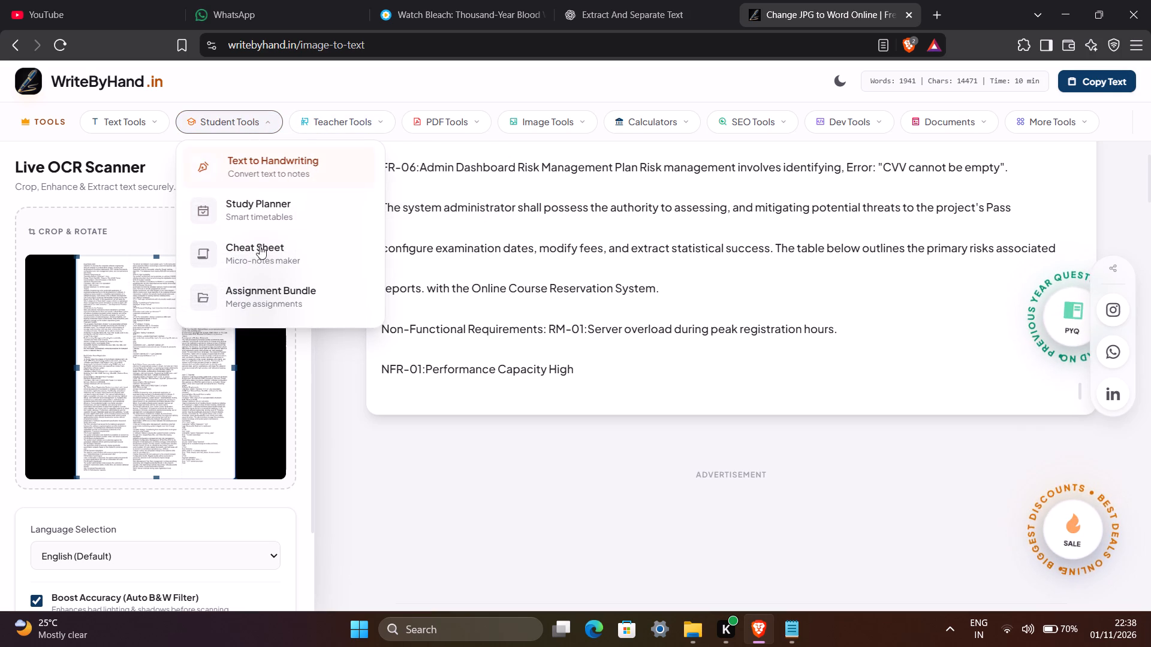
Open the Cheat Sheet maker and insert the PNG image 123 from Downloads into the sheet.
left_click(278, 256)
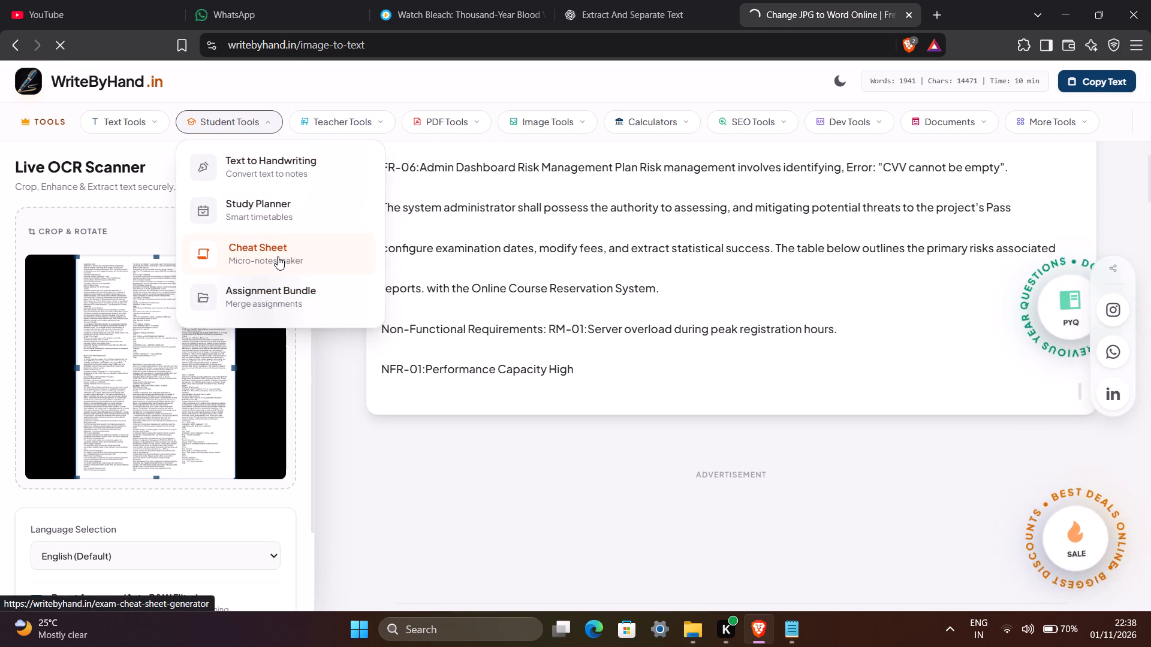
left_click(202, 204)
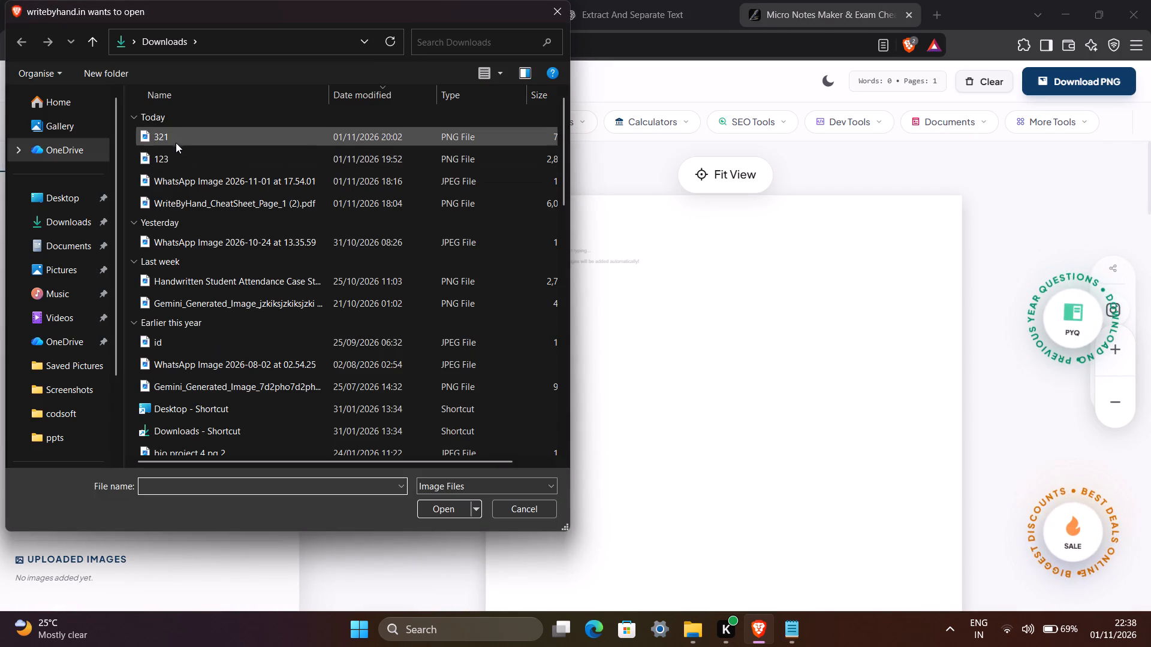
left_click_drag(177, 147, 178, 160)
double_click(178, 160)
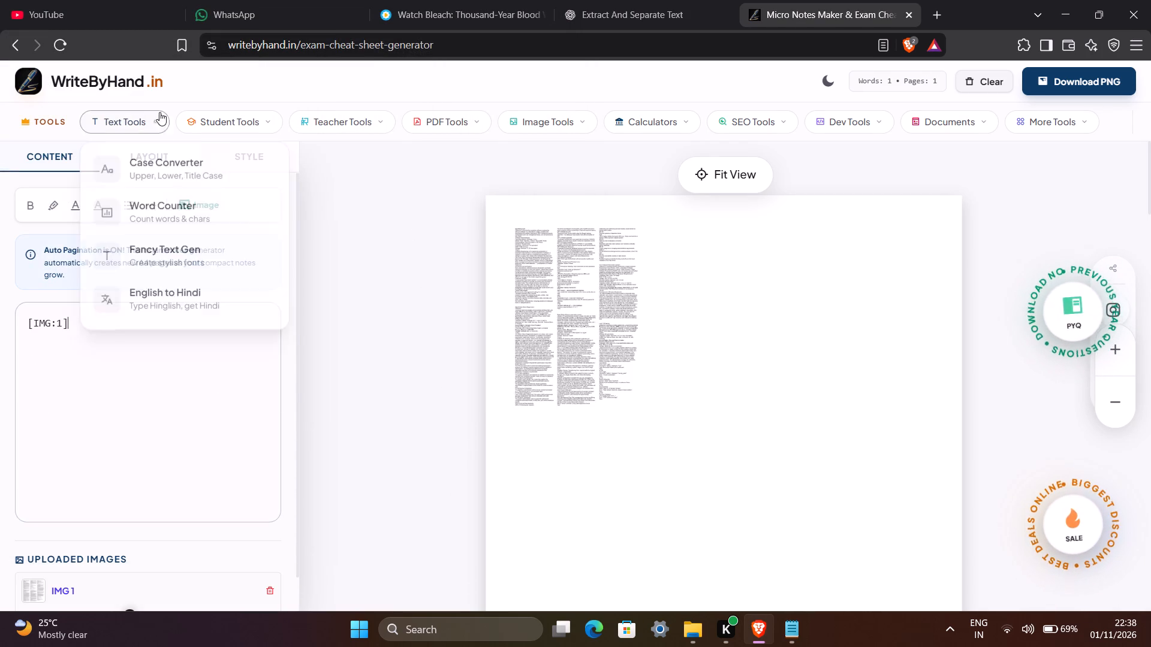
Open the Text to Handwriting converter.
left_click(261, 175)
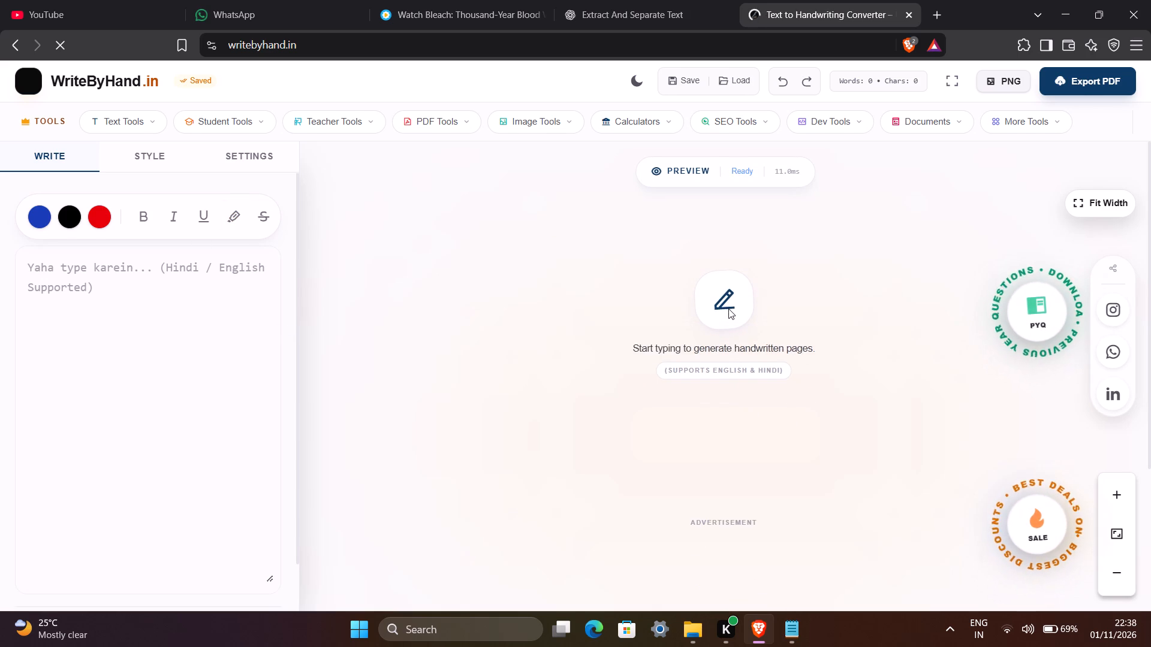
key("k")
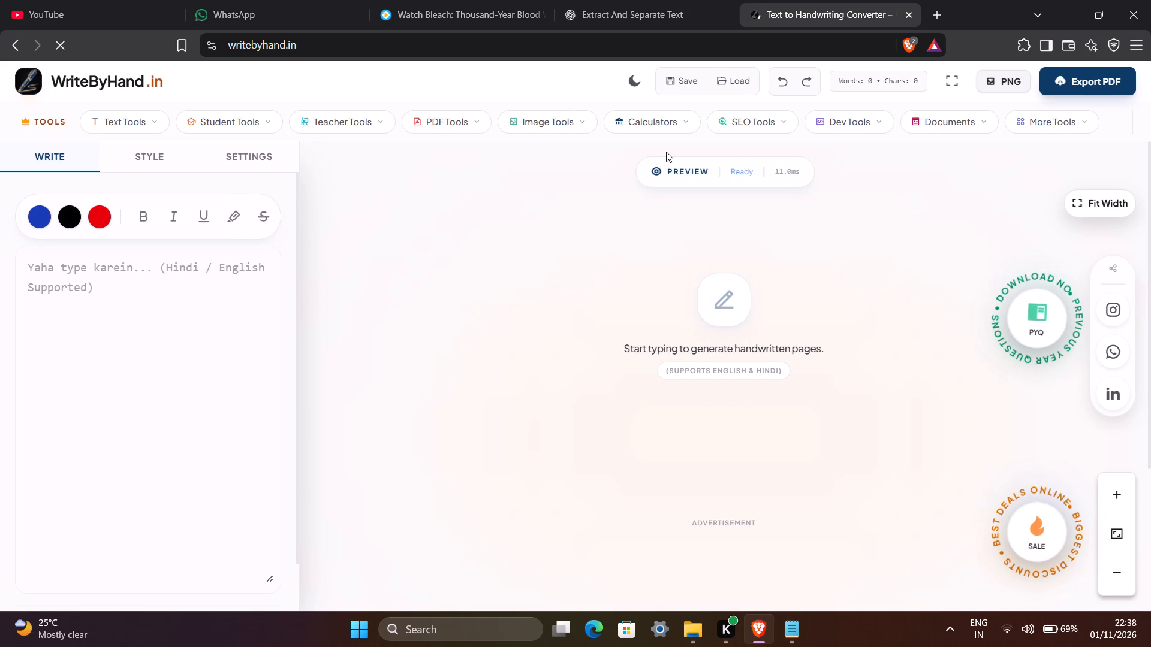
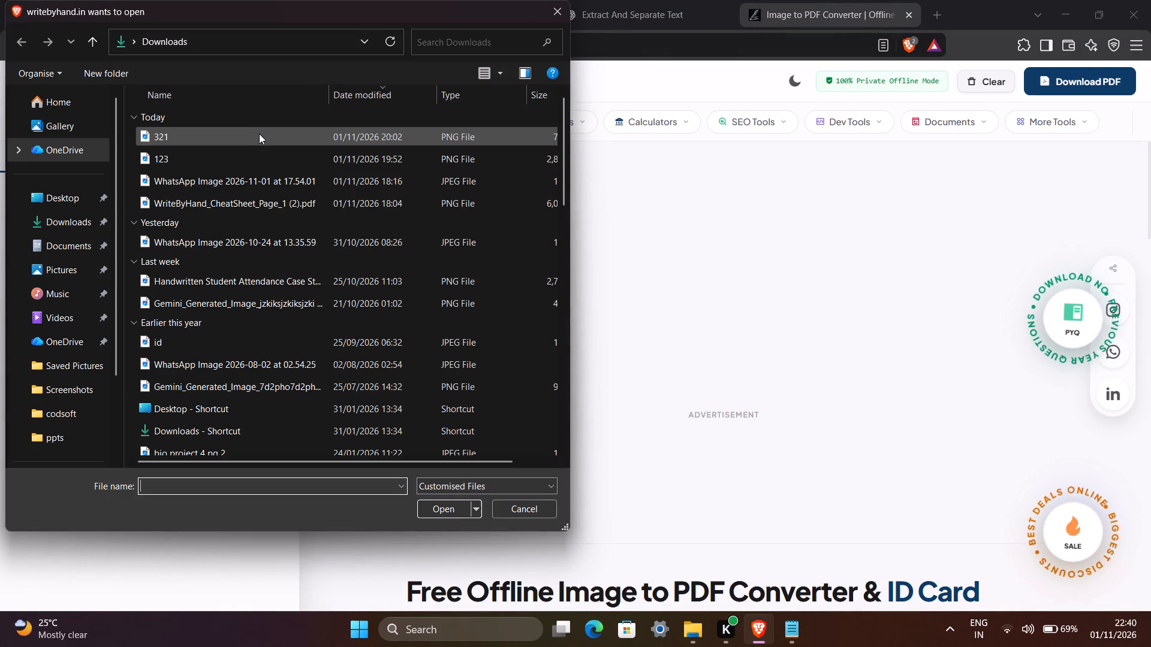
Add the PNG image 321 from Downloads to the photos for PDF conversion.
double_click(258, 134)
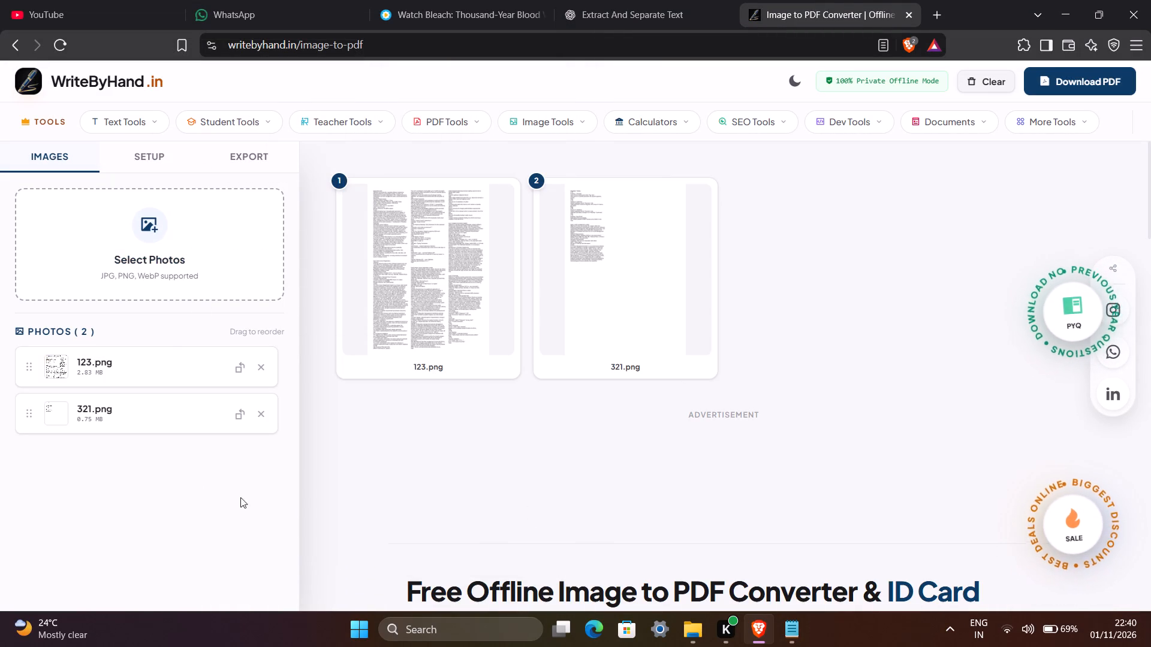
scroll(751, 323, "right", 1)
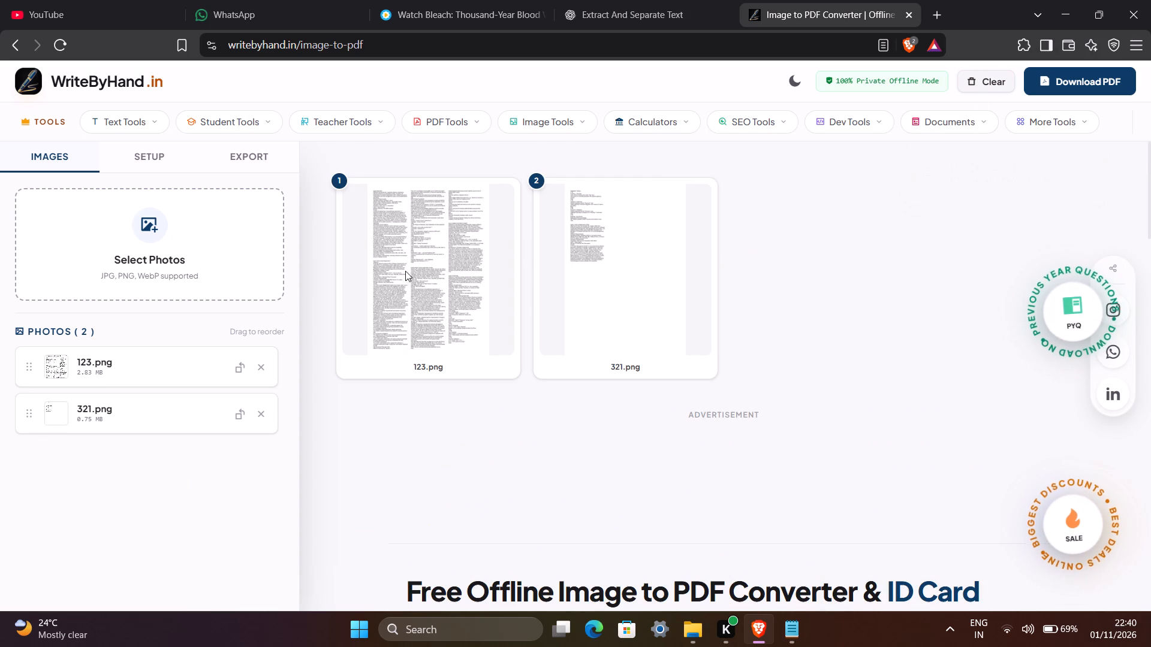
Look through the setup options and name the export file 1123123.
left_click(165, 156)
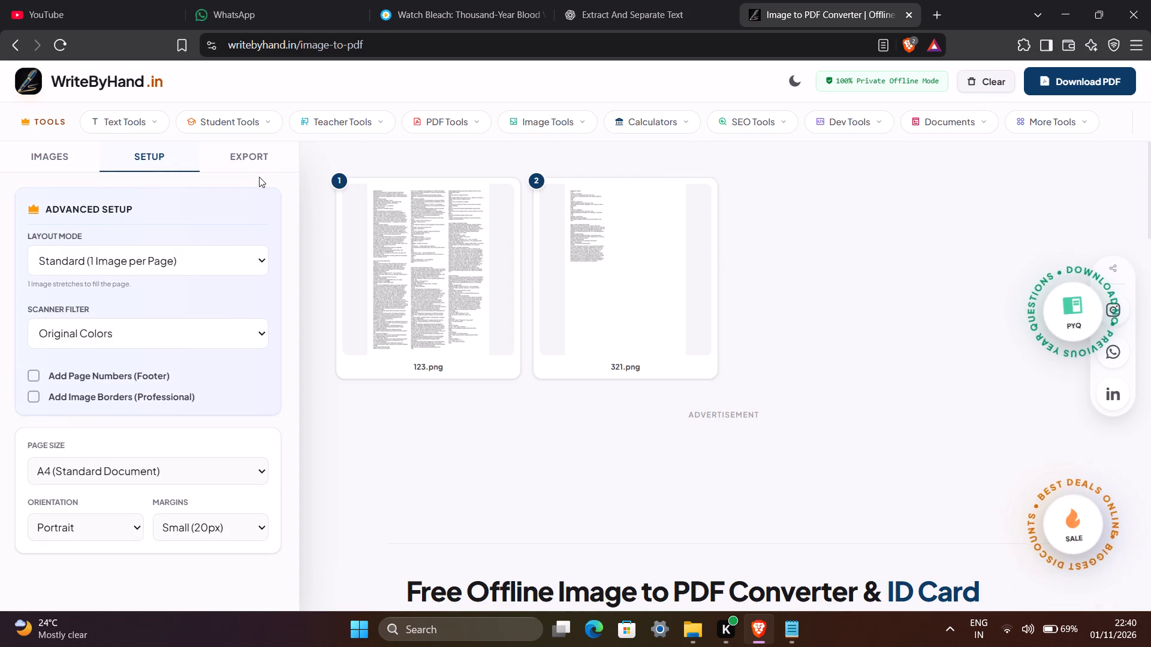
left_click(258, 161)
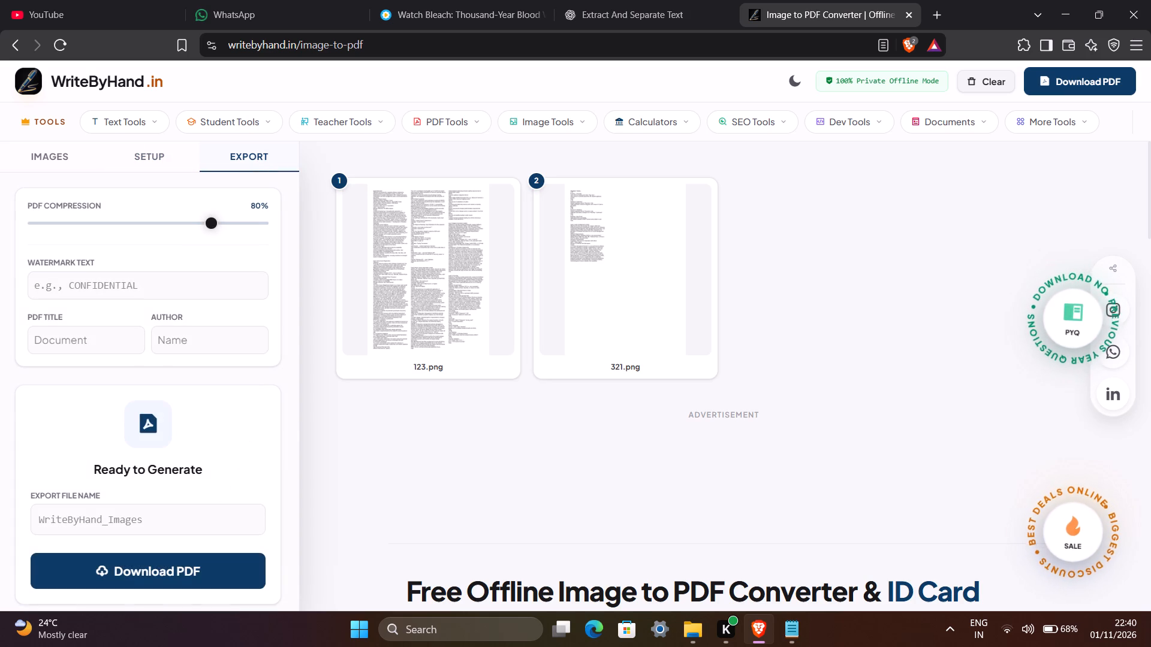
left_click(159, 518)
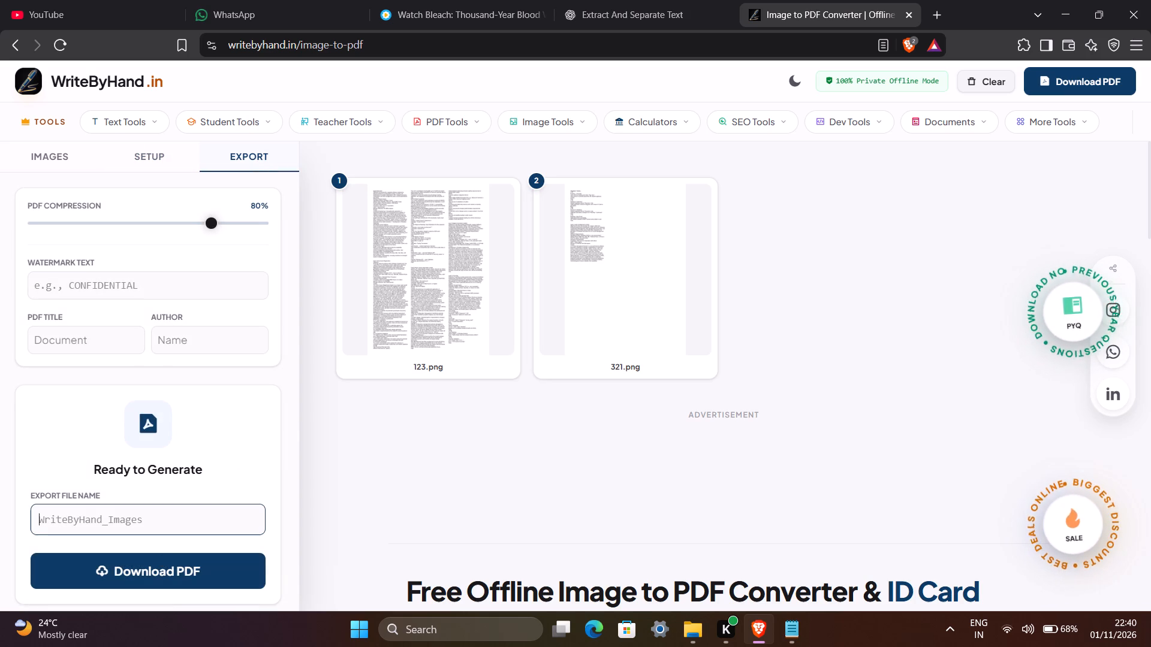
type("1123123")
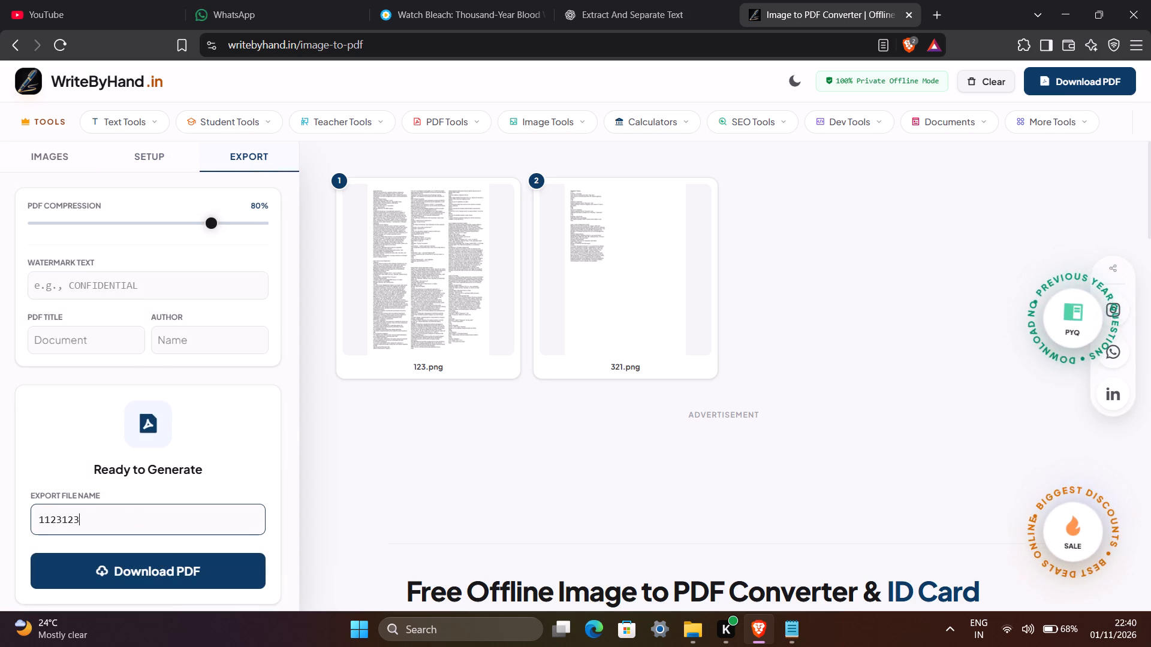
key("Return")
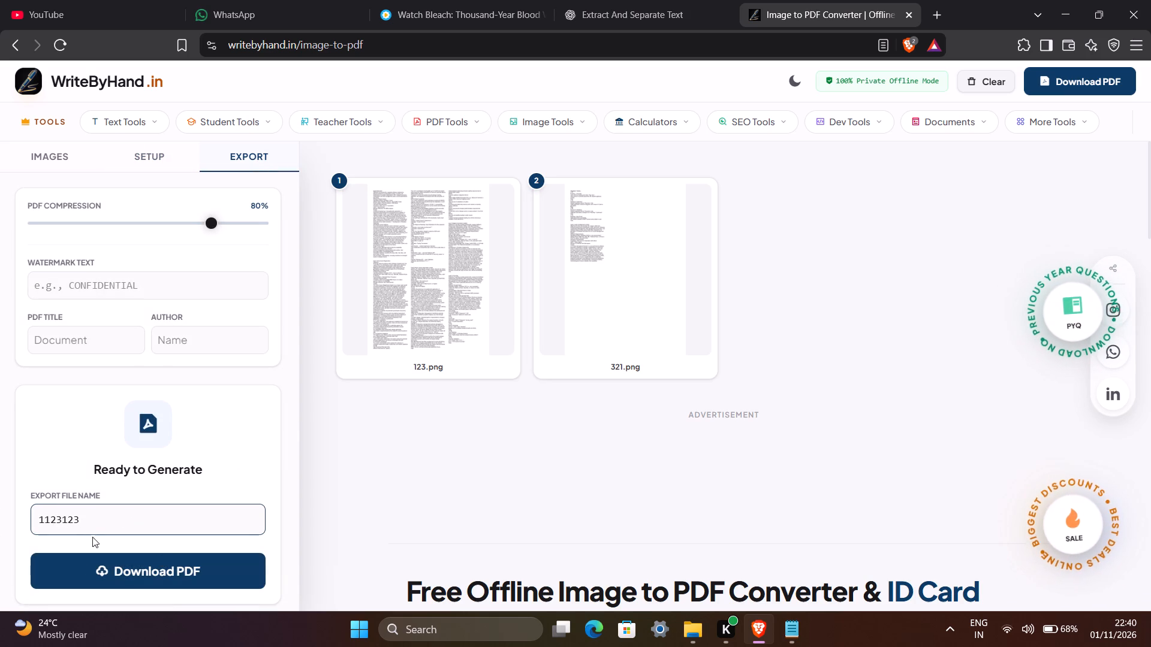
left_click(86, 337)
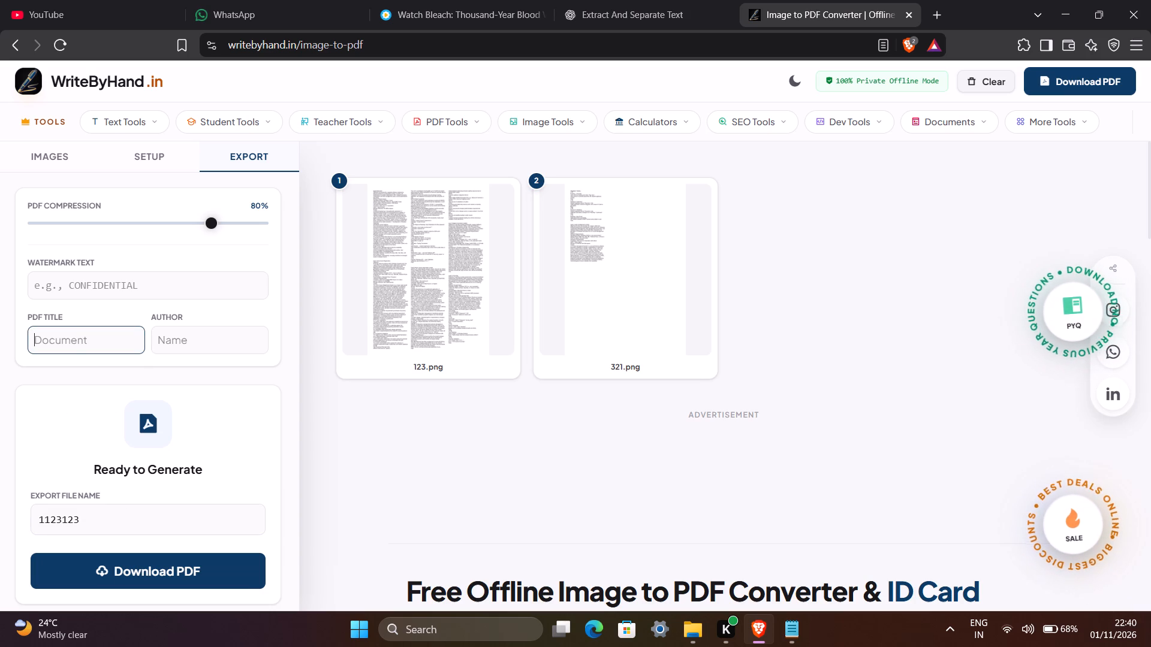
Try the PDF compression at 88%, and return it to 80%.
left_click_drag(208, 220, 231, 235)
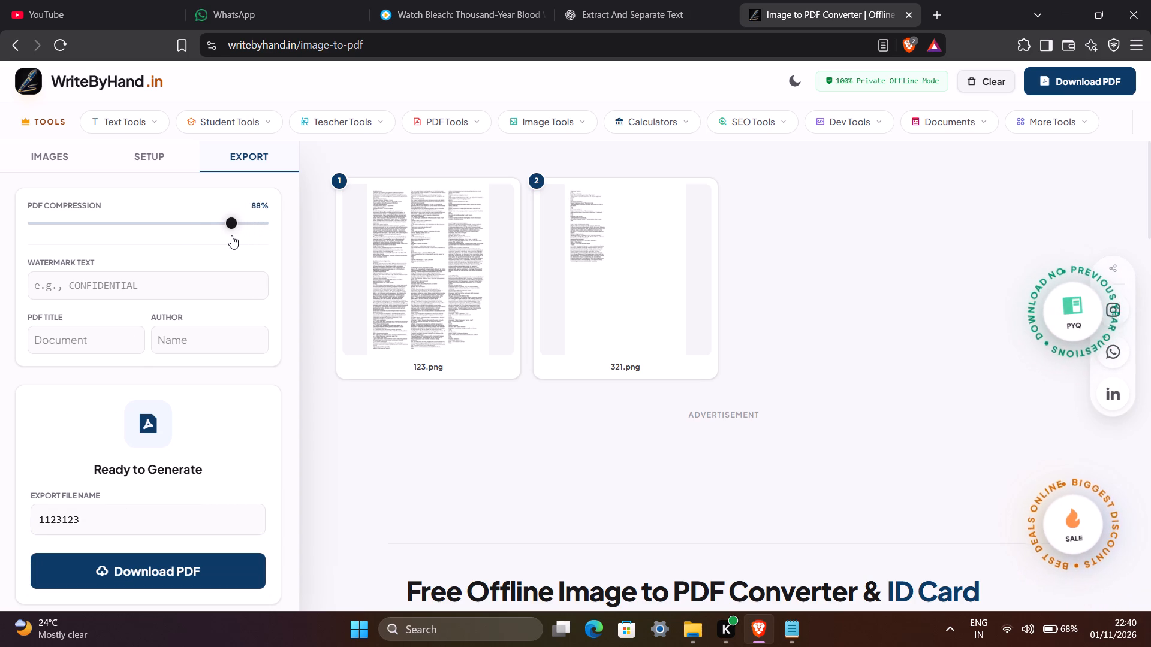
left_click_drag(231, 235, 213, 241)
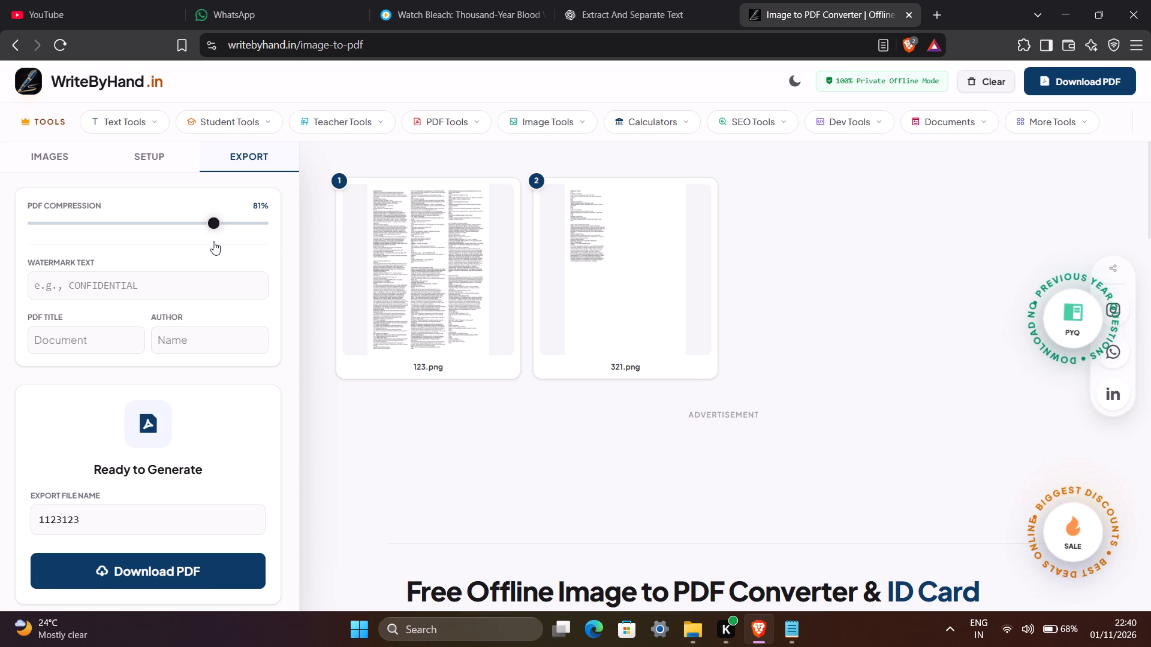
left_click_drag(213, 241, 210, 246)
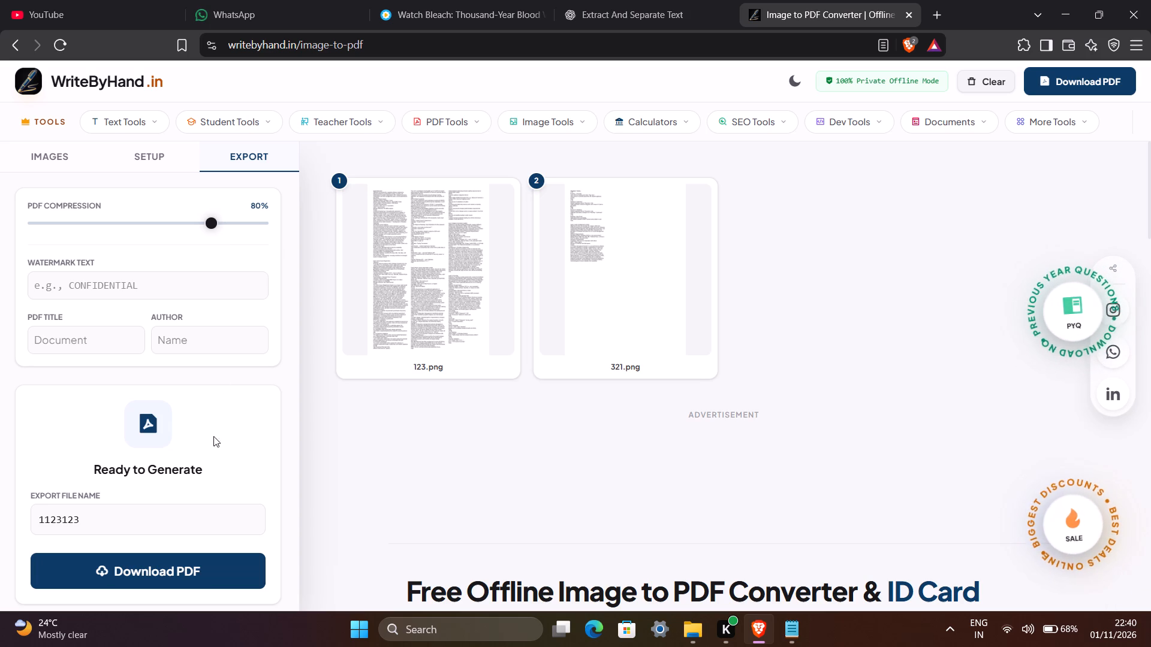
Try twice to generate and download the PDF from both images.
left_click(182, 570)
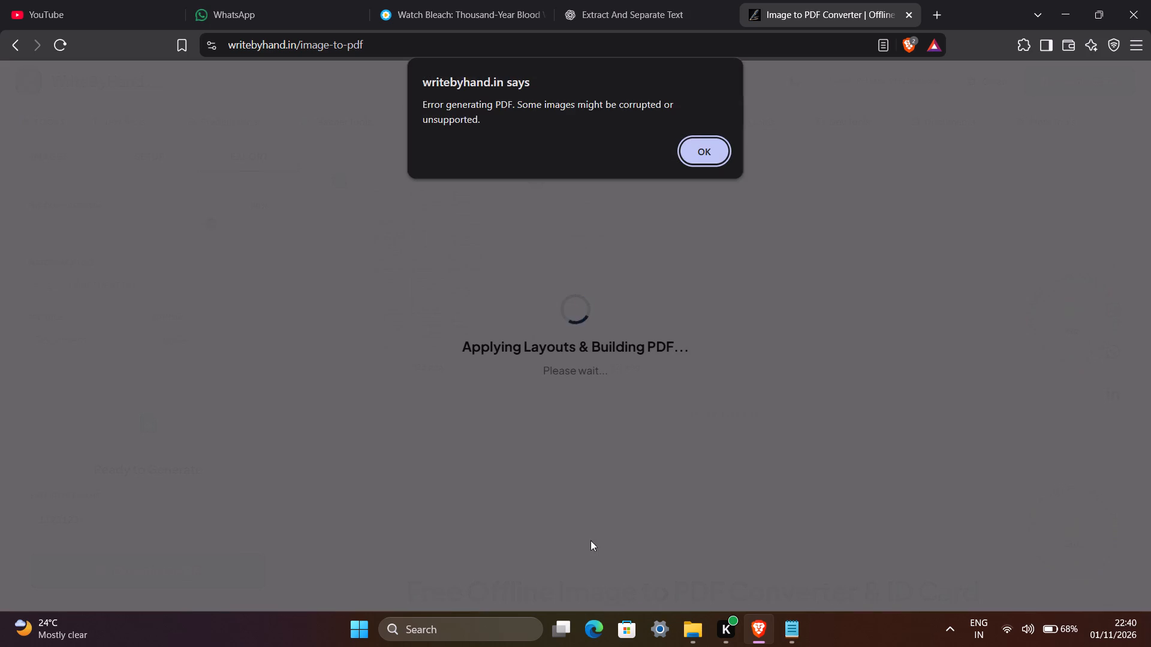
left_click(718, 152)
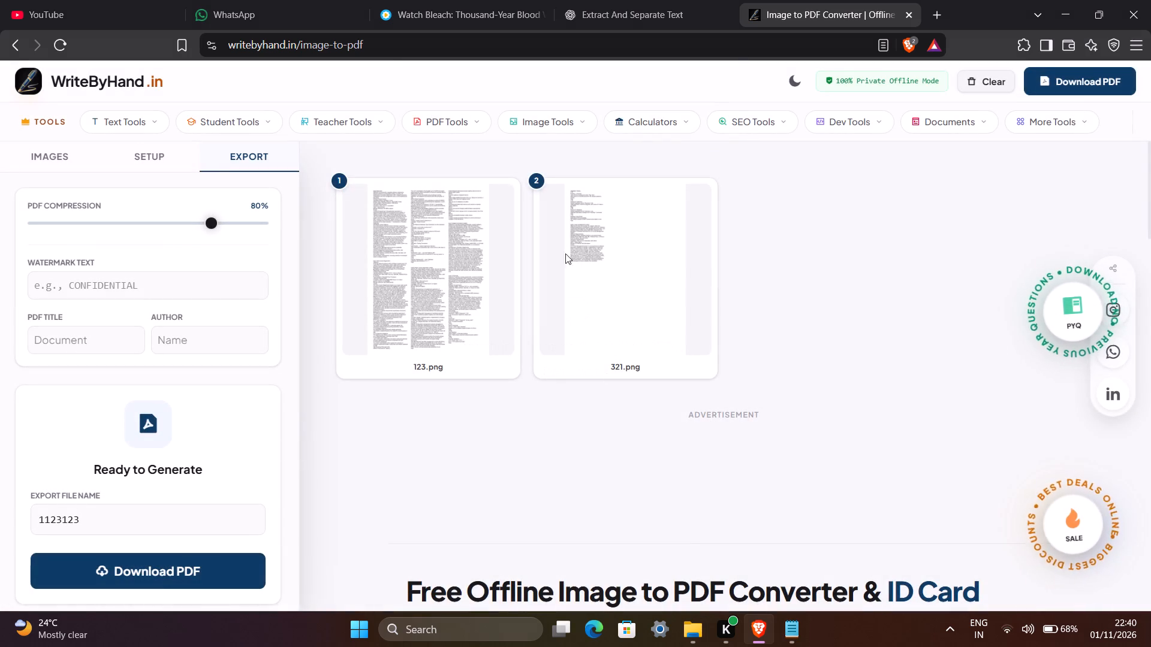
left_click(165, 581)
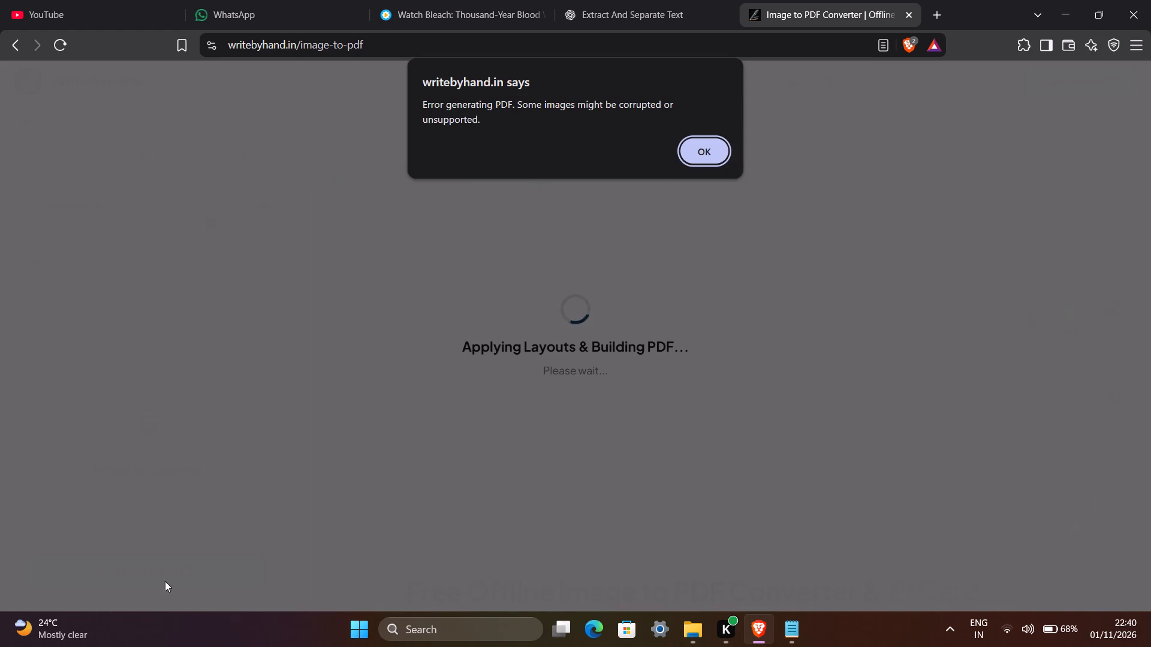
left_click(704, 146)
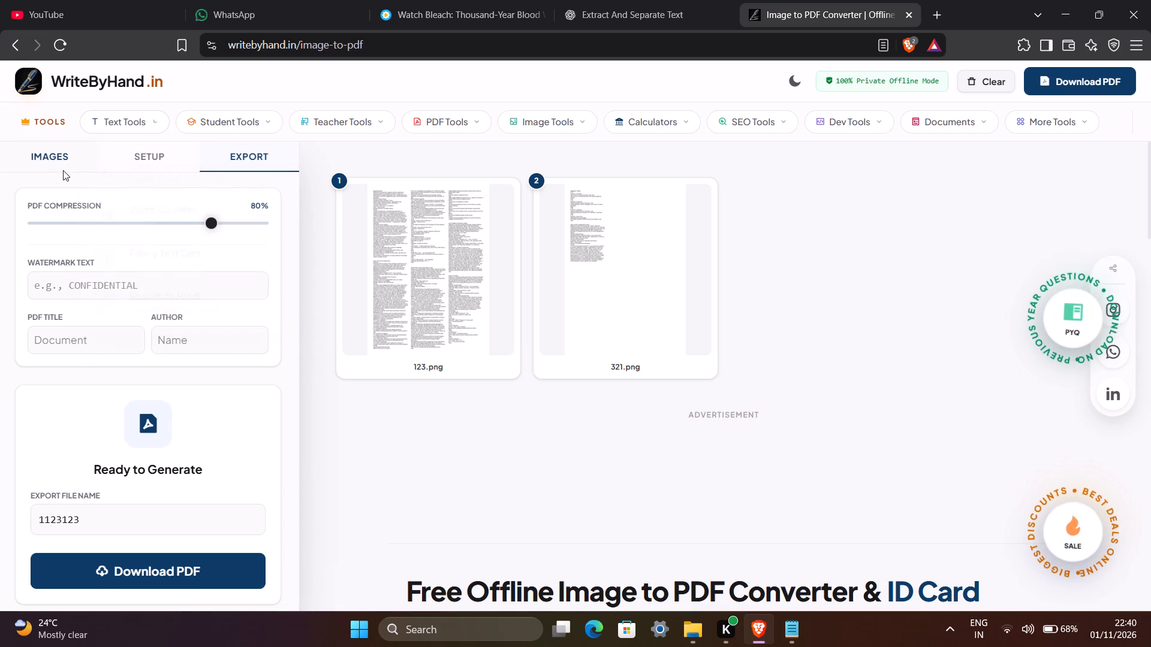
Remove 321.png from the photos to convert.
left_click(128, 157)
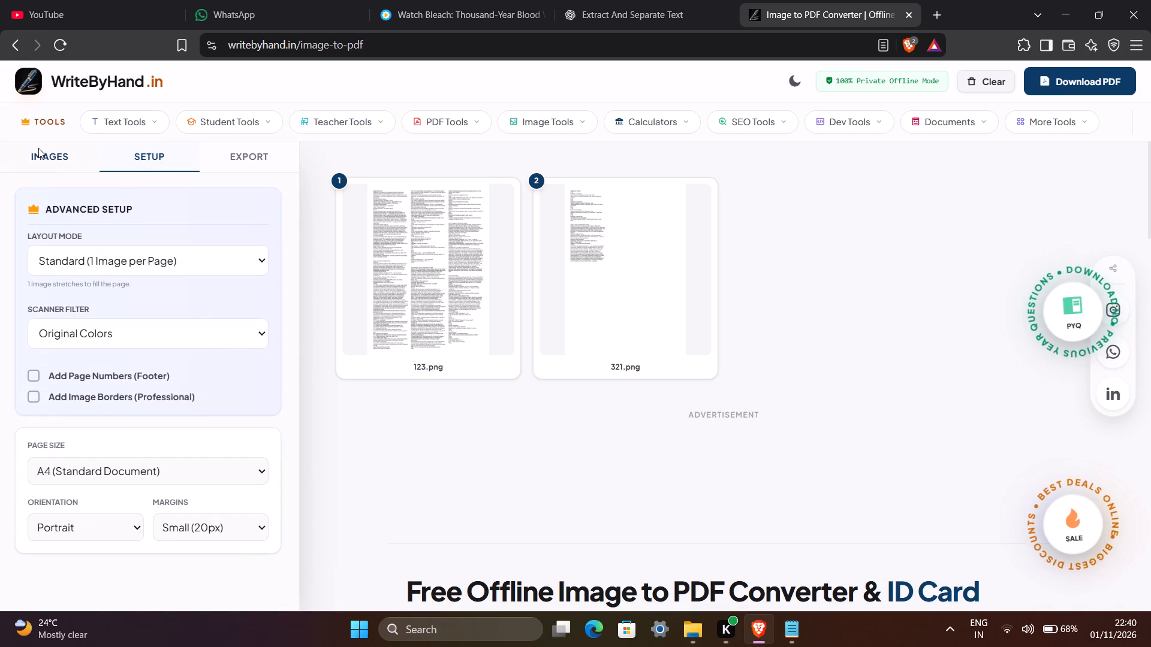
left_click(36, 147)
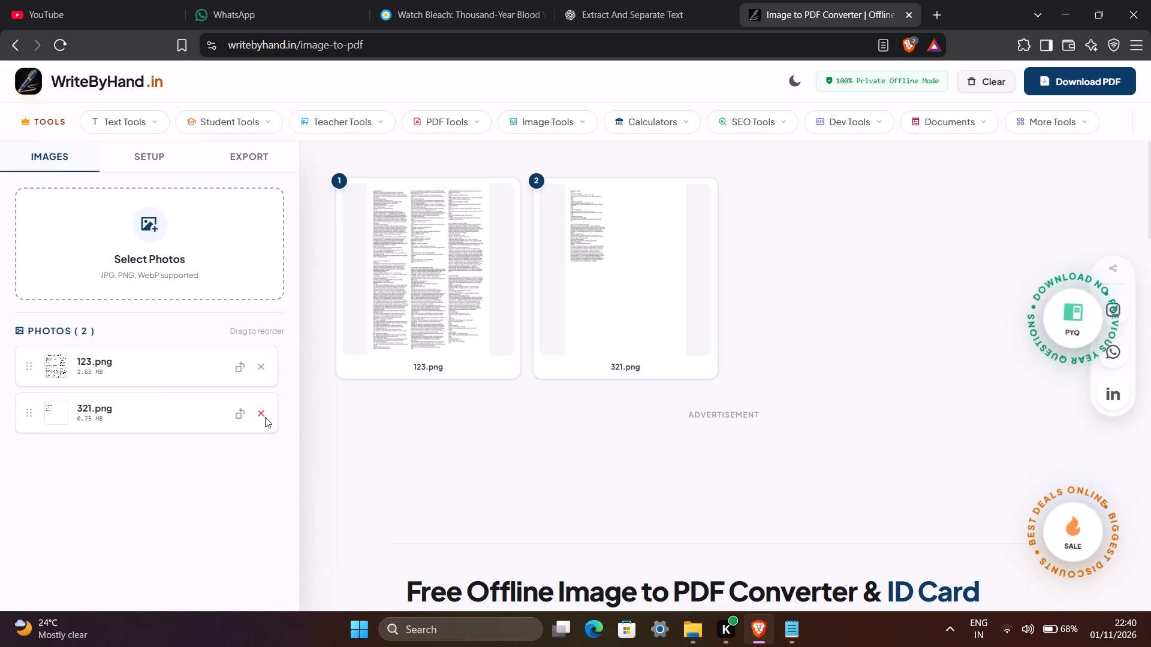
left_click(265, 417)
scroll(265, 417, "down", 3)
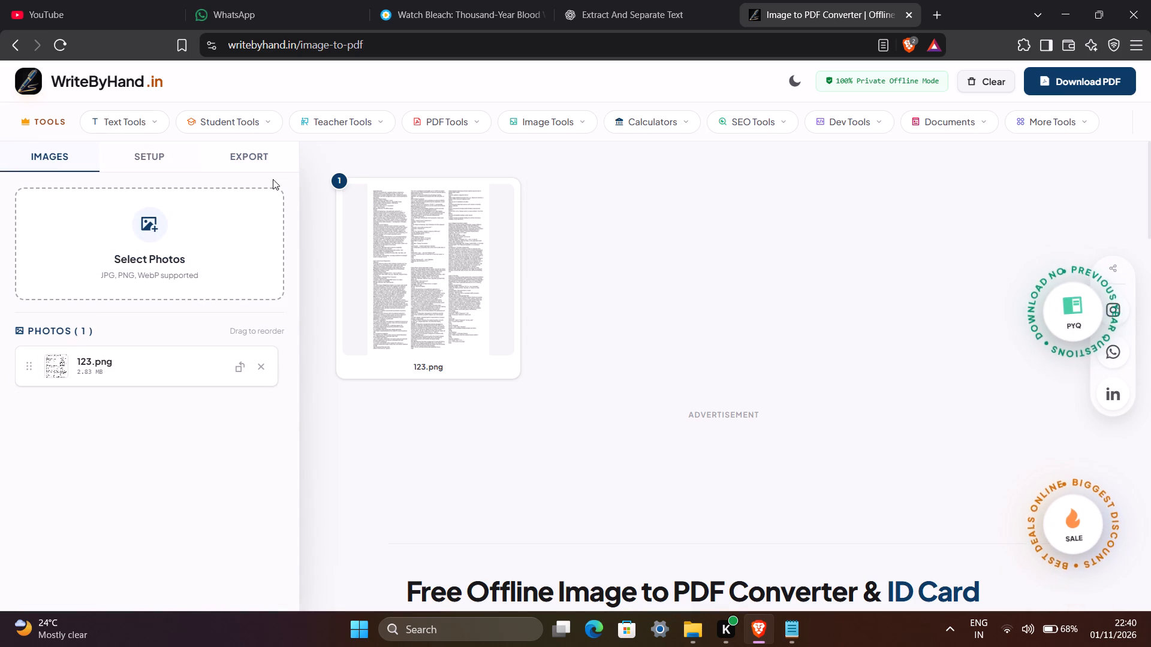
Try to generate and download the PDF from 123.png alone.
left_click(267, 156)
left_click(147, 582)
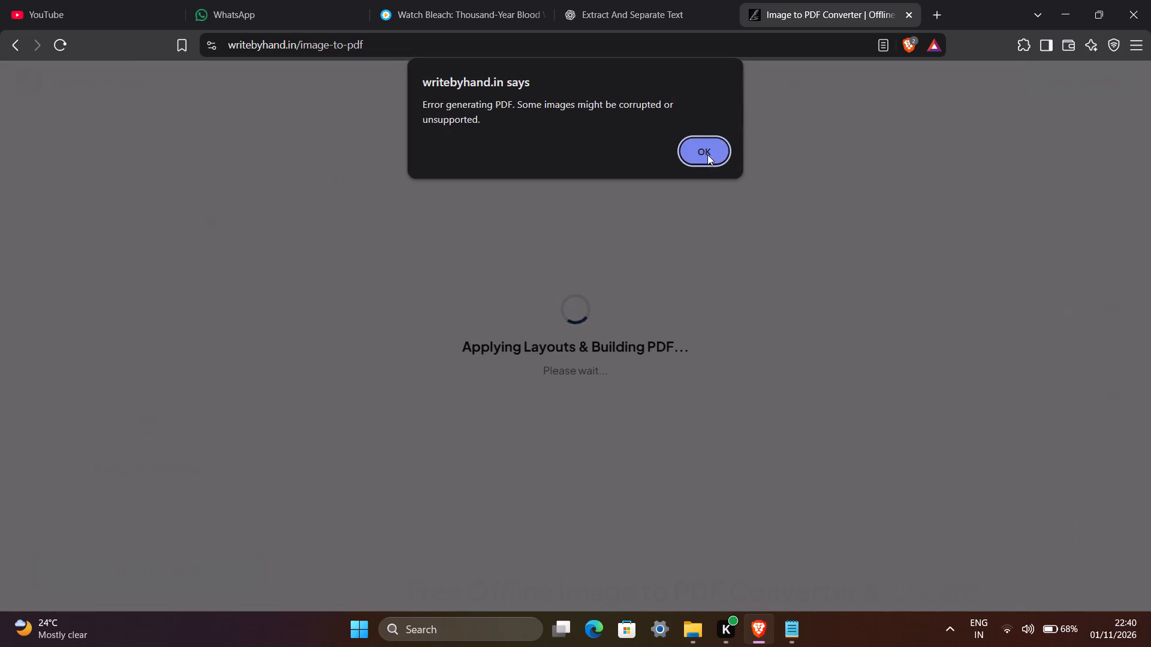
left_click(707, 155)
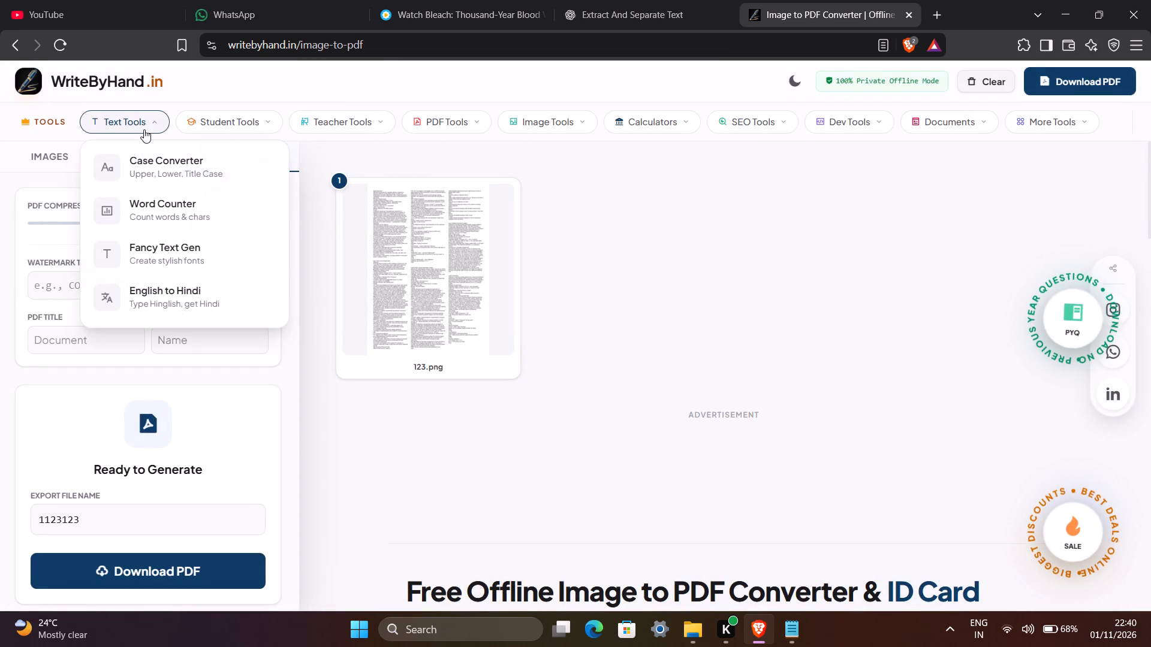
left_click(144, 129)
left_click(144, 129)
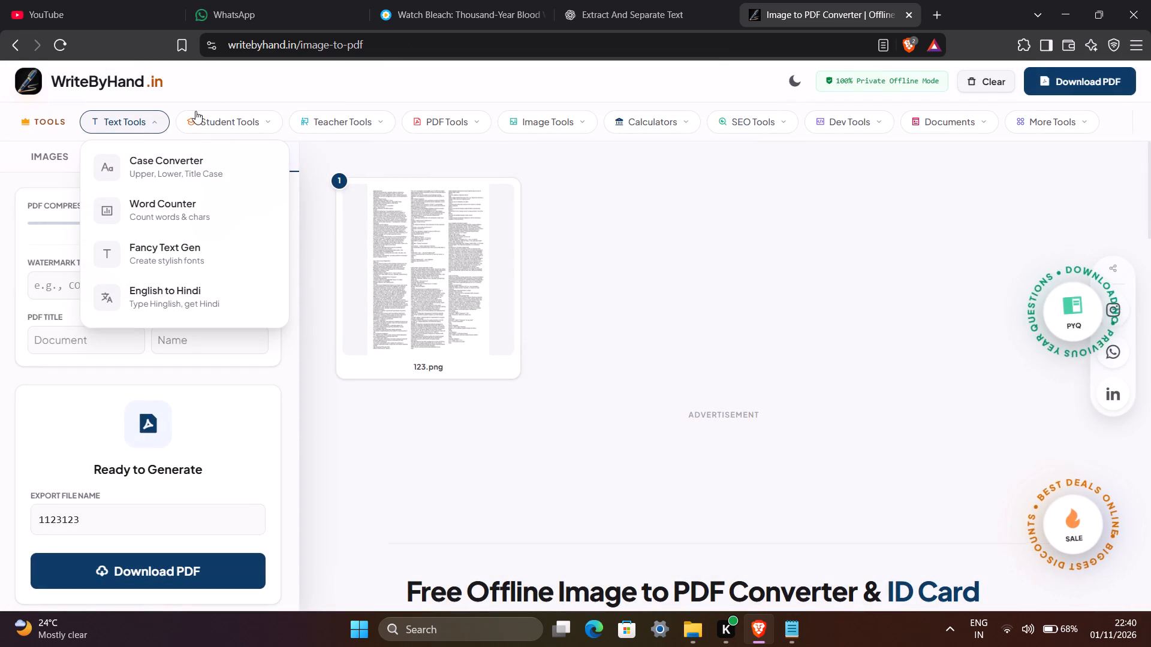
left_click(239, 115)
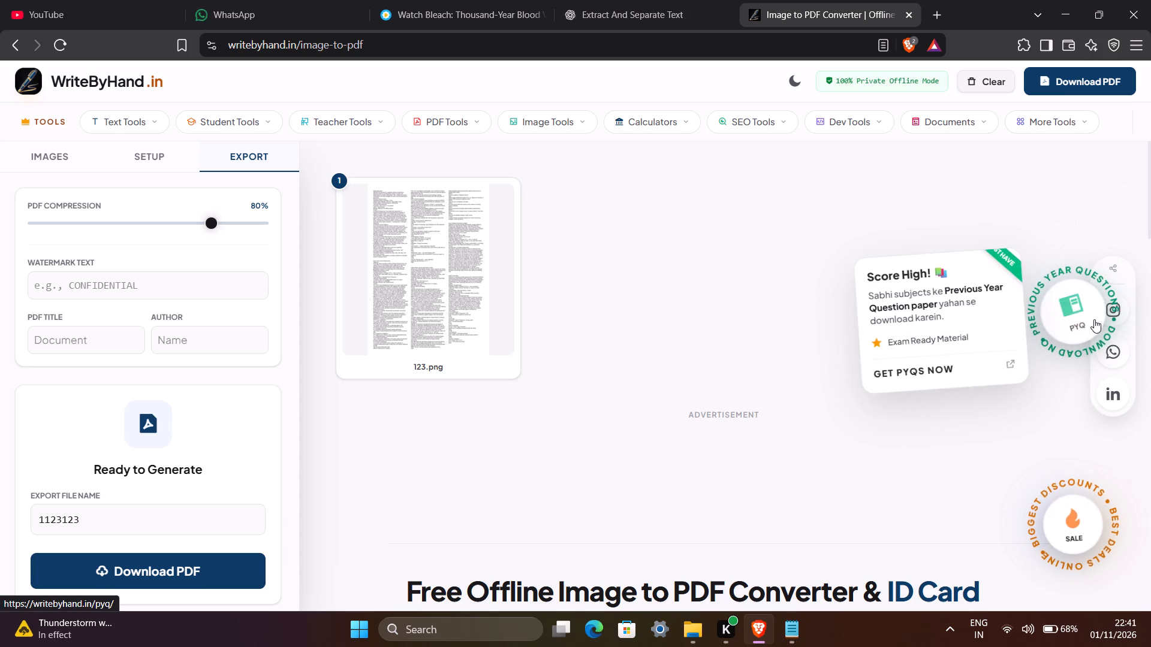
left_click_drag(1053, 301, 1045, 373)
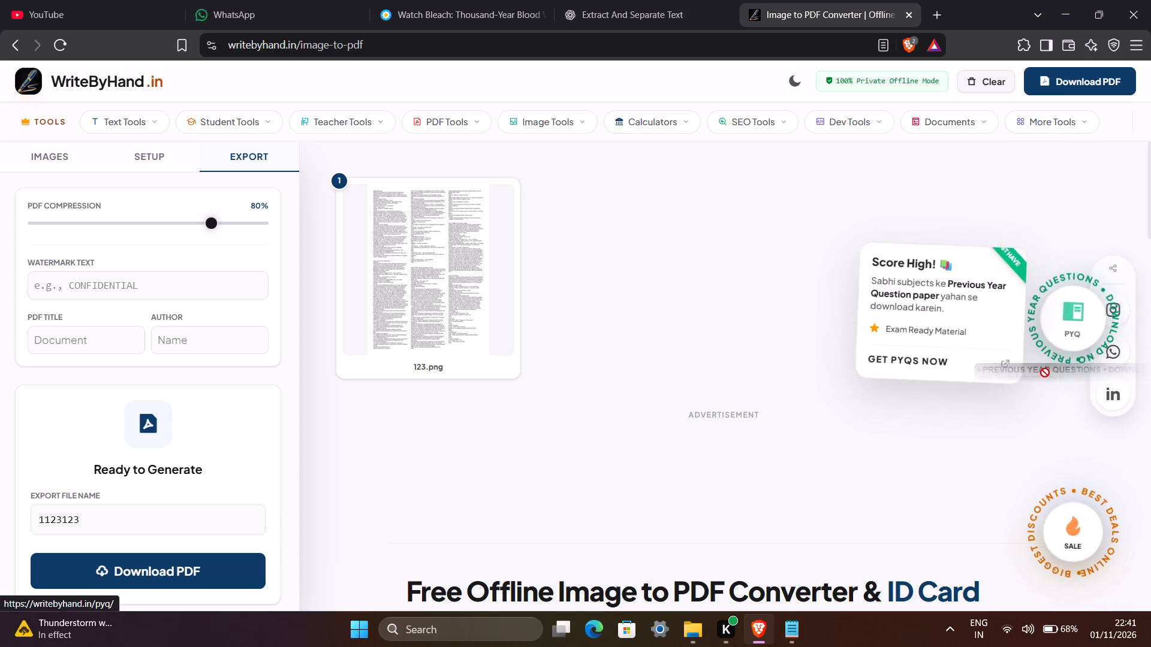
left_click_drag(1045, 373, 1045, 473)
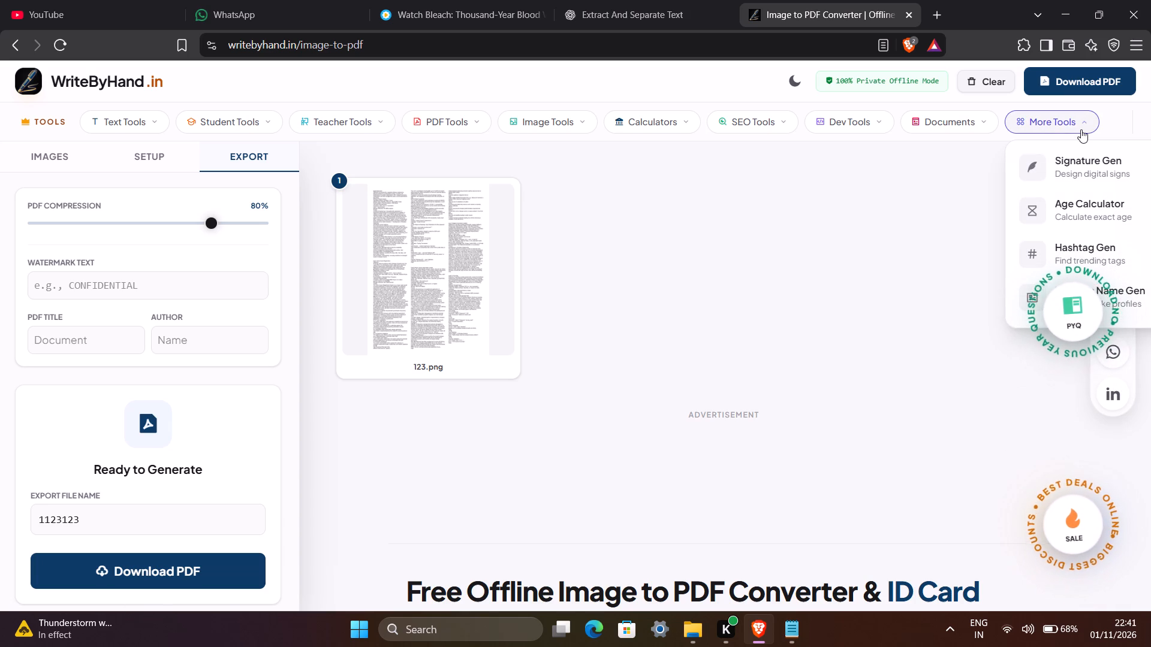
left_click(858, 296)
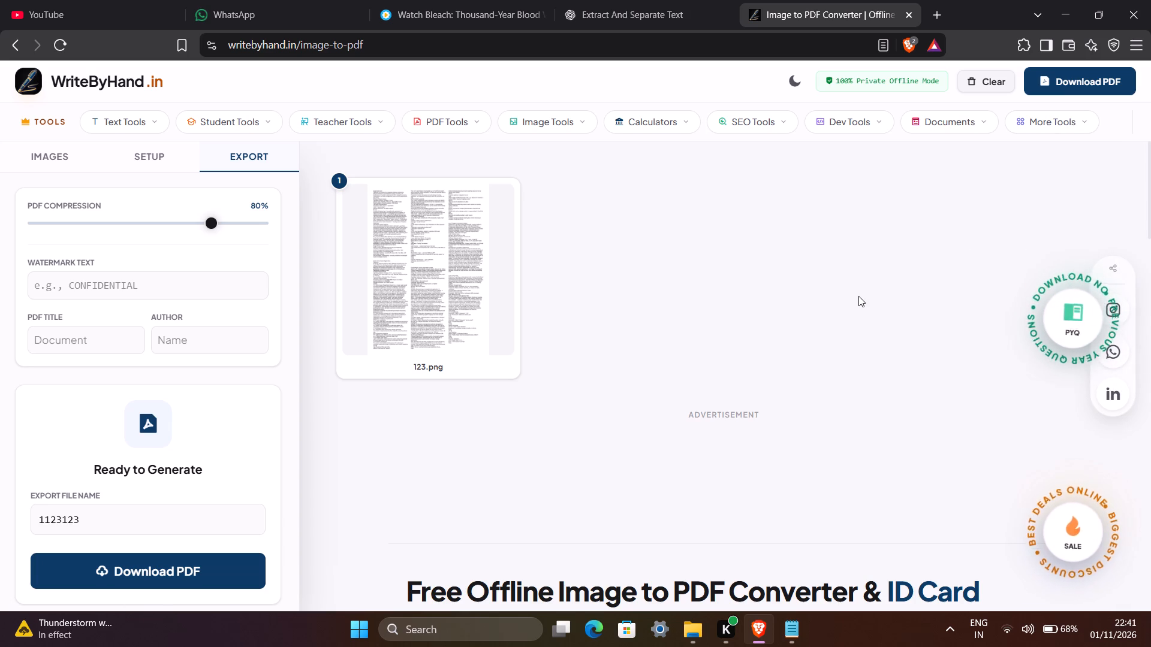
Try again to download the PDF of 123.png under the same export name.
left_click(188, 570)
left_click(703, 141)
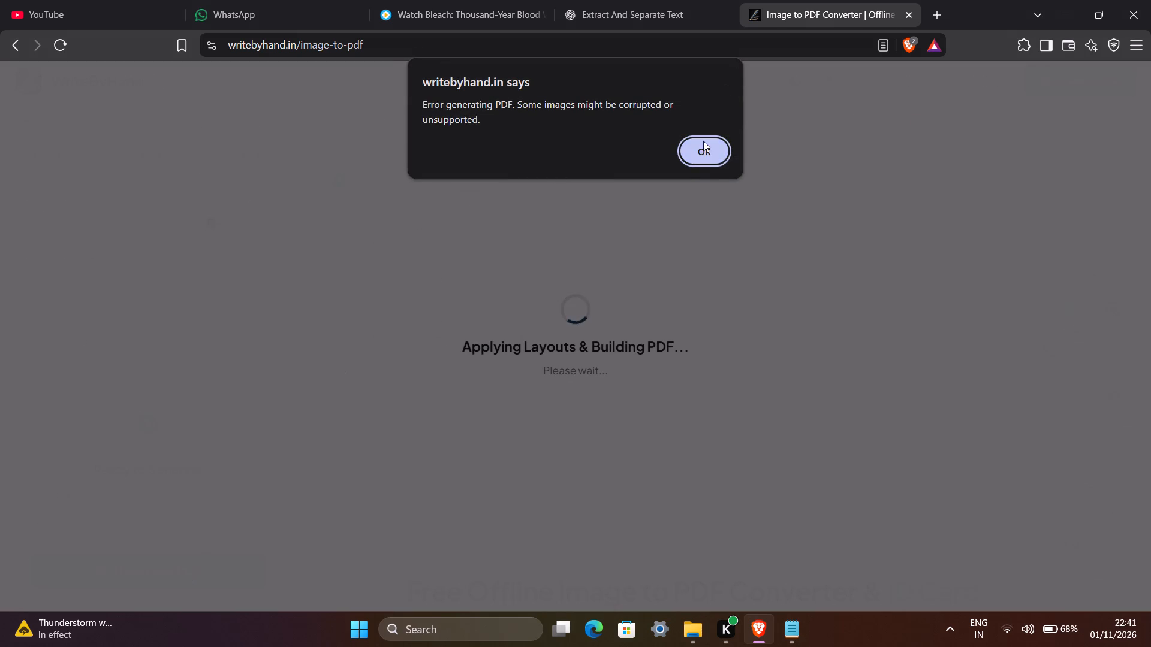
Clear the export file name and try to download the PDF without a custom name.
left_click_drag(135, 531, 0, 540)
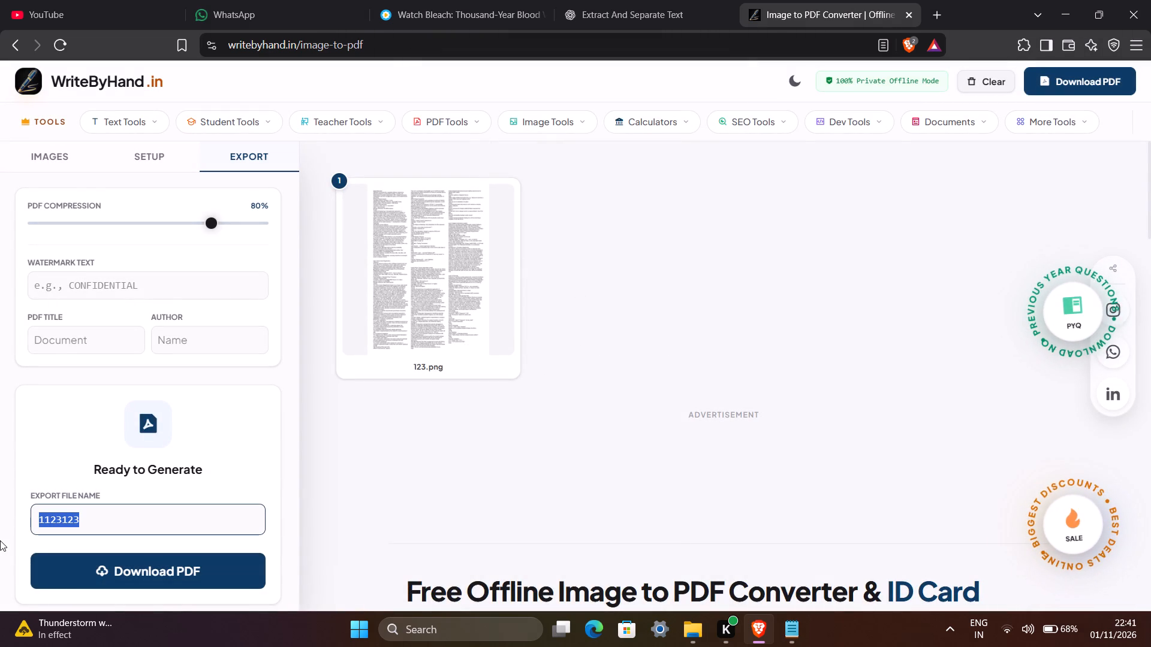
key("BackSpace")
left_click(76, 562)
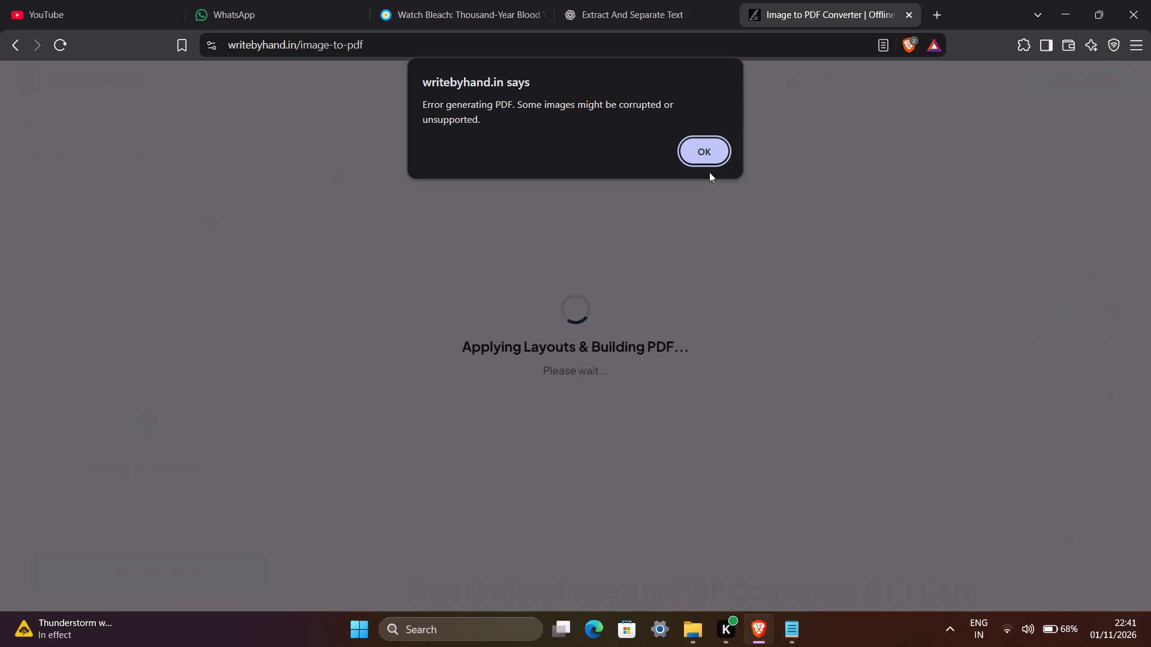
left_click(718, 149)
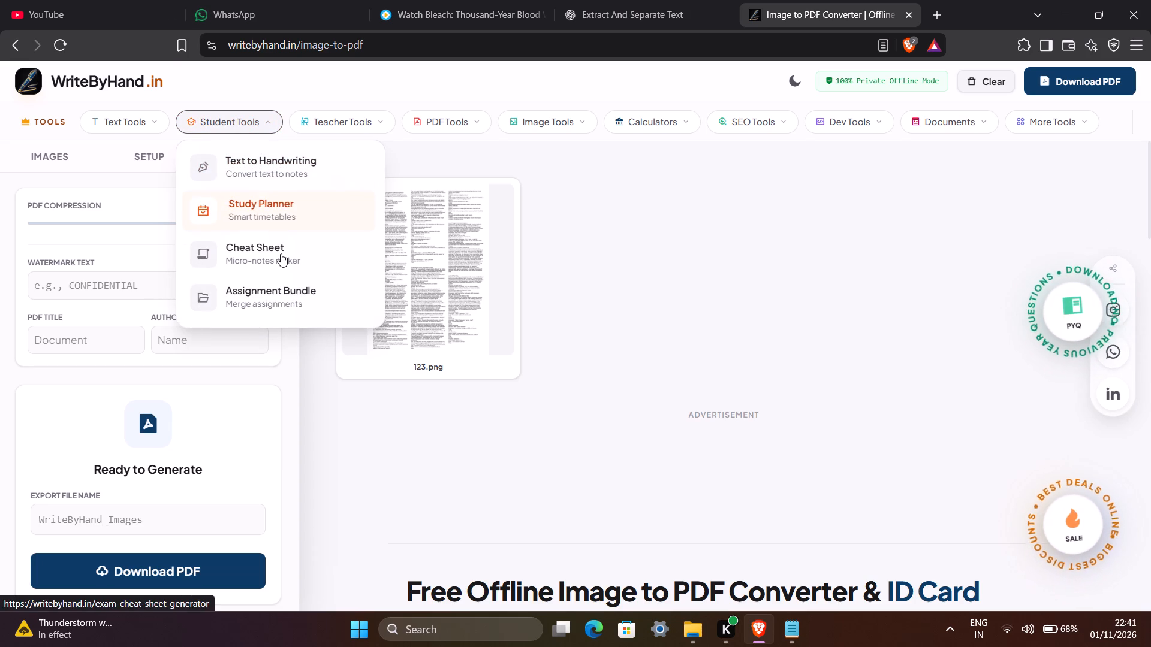
Open the Cheat Sheet maker.
left_click(281, 254)
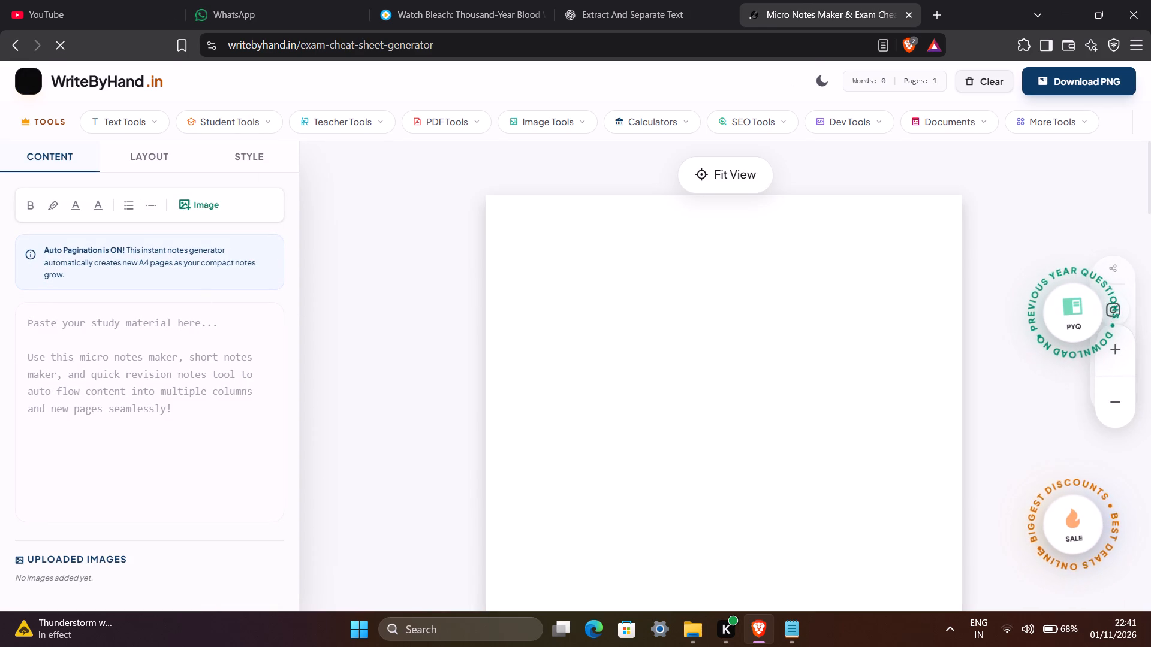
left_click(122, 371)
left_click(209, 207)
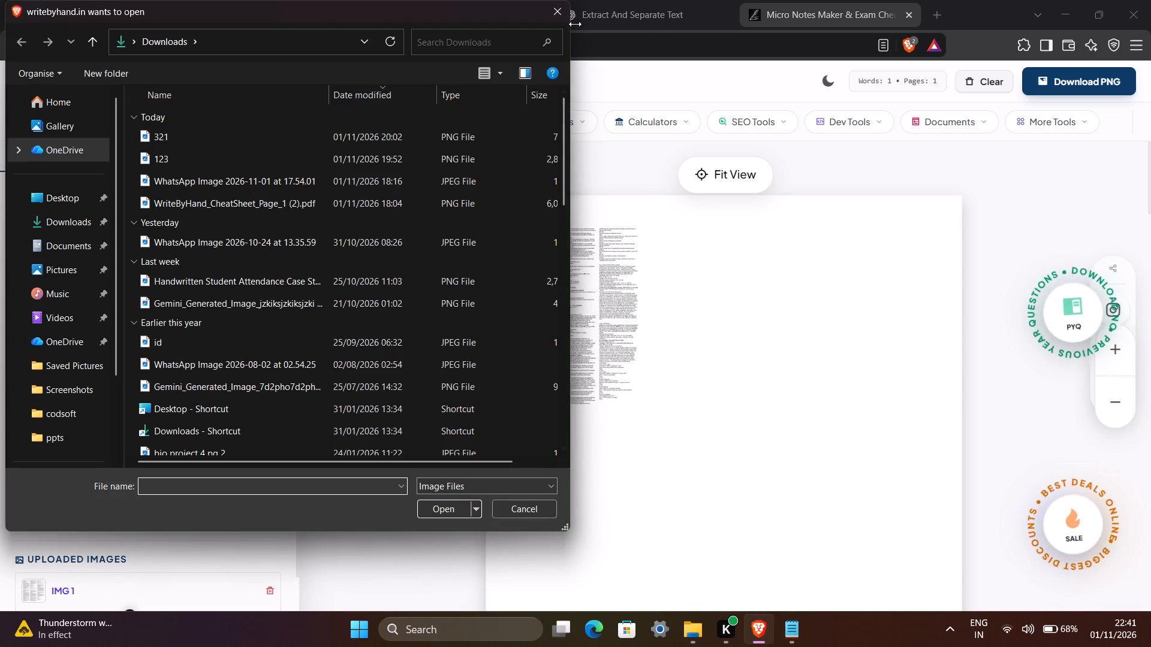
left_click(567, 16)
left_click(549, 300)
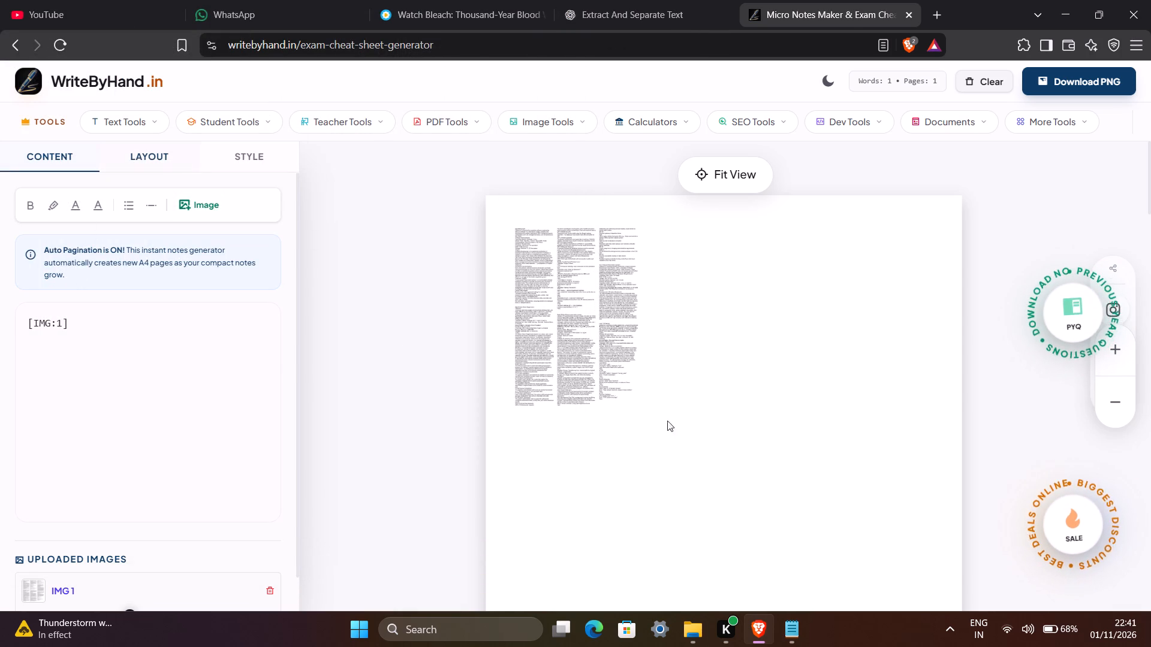
Try the cheat sheet layout with 4 columns, and set it to 1 column.
left_click(161, 153)
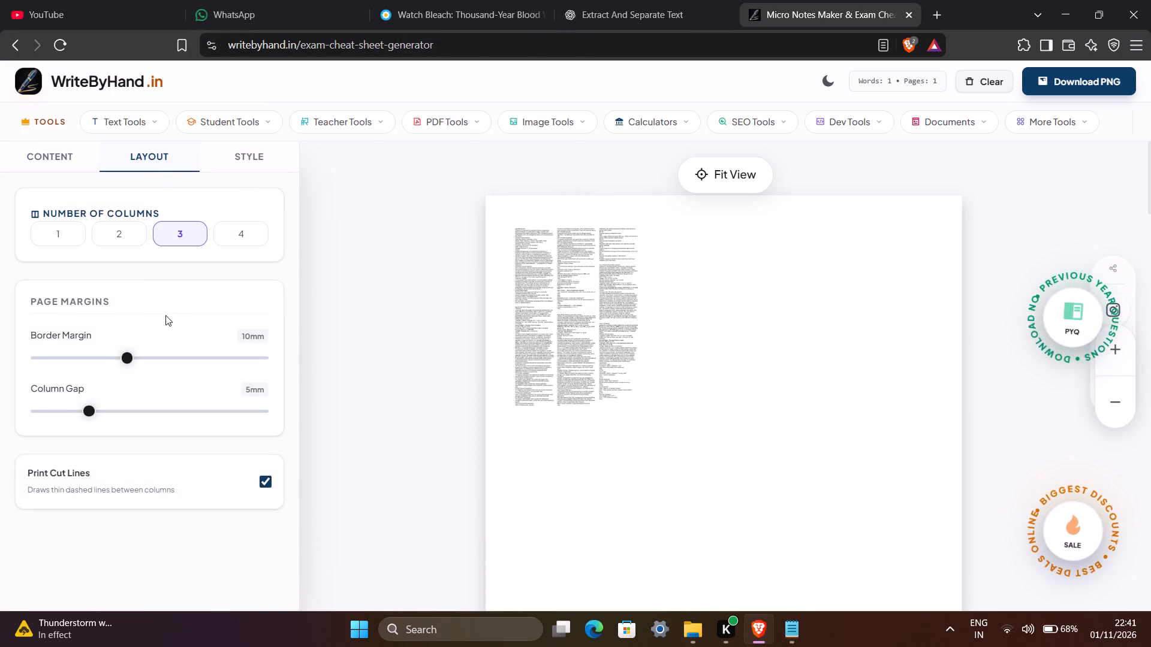
left_click(236, 243)
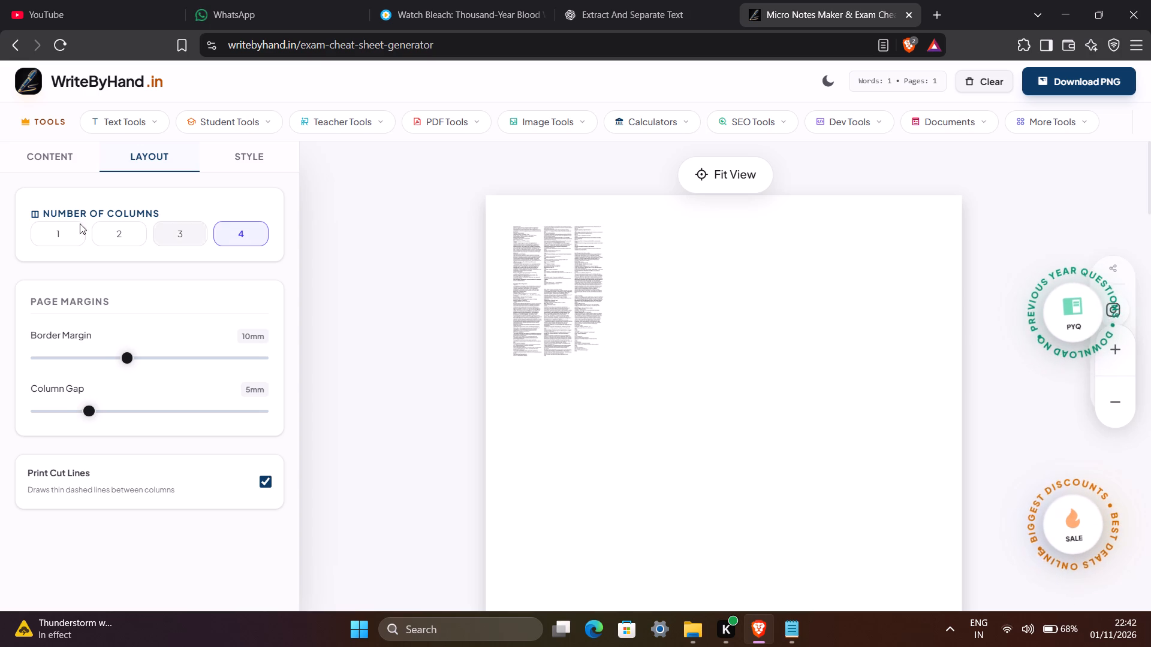
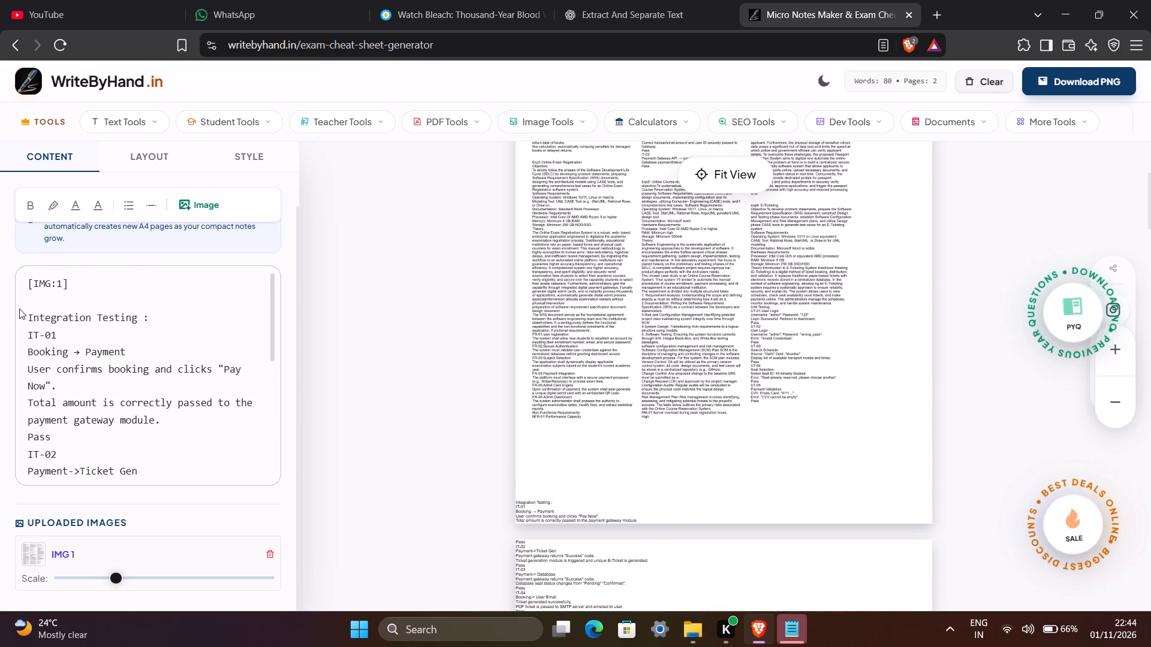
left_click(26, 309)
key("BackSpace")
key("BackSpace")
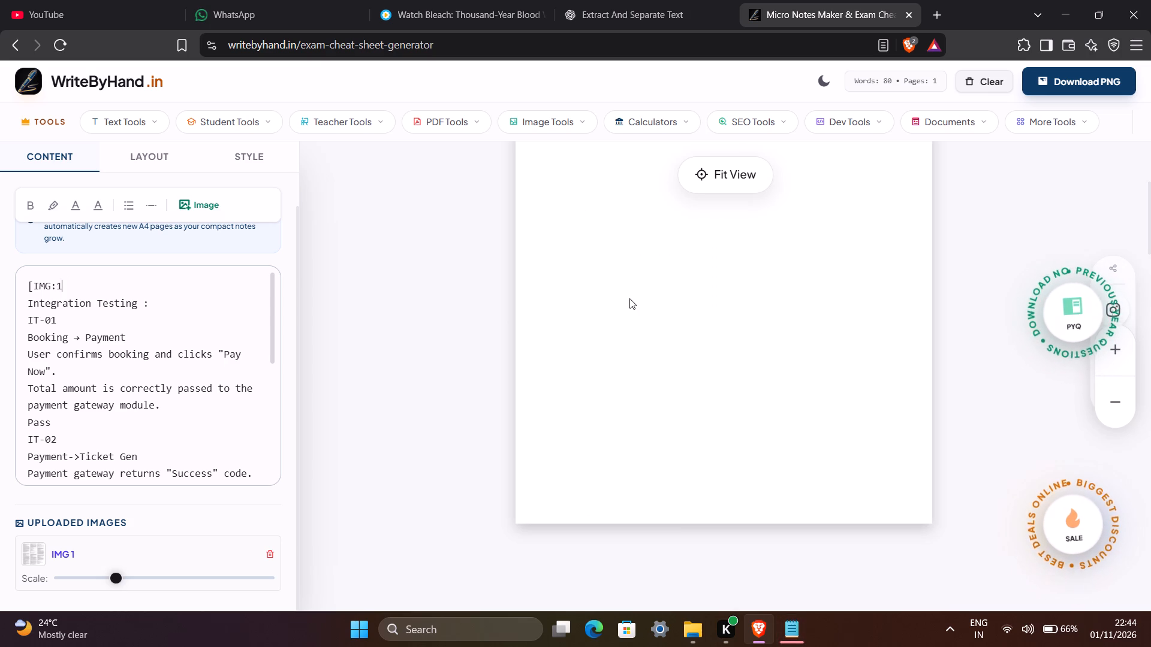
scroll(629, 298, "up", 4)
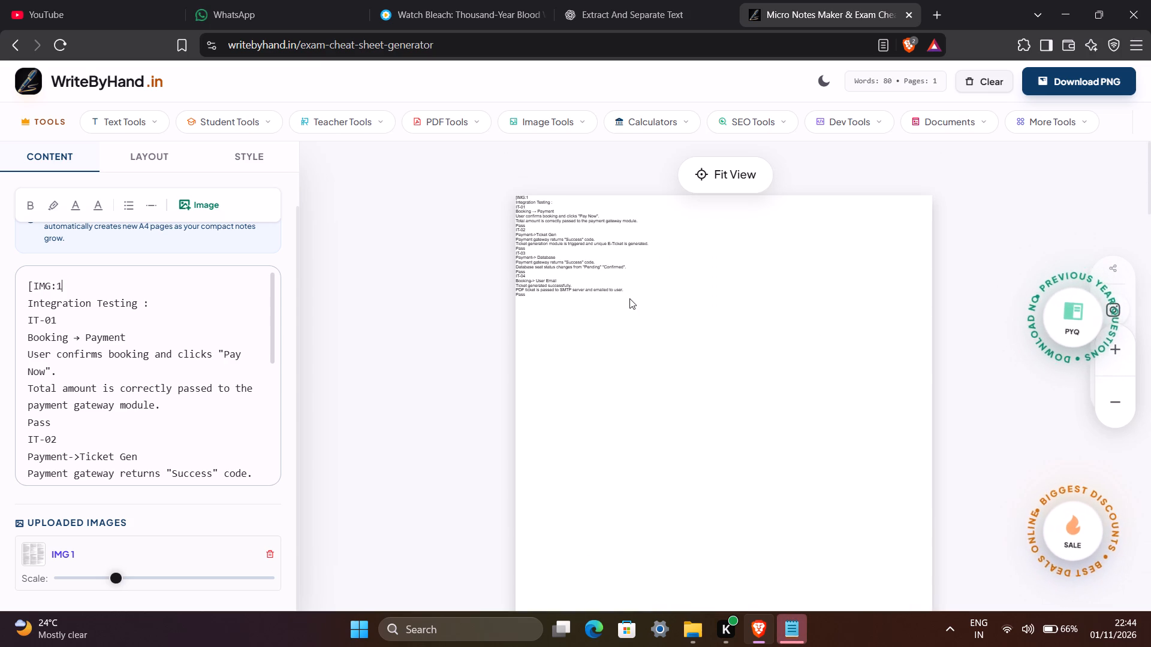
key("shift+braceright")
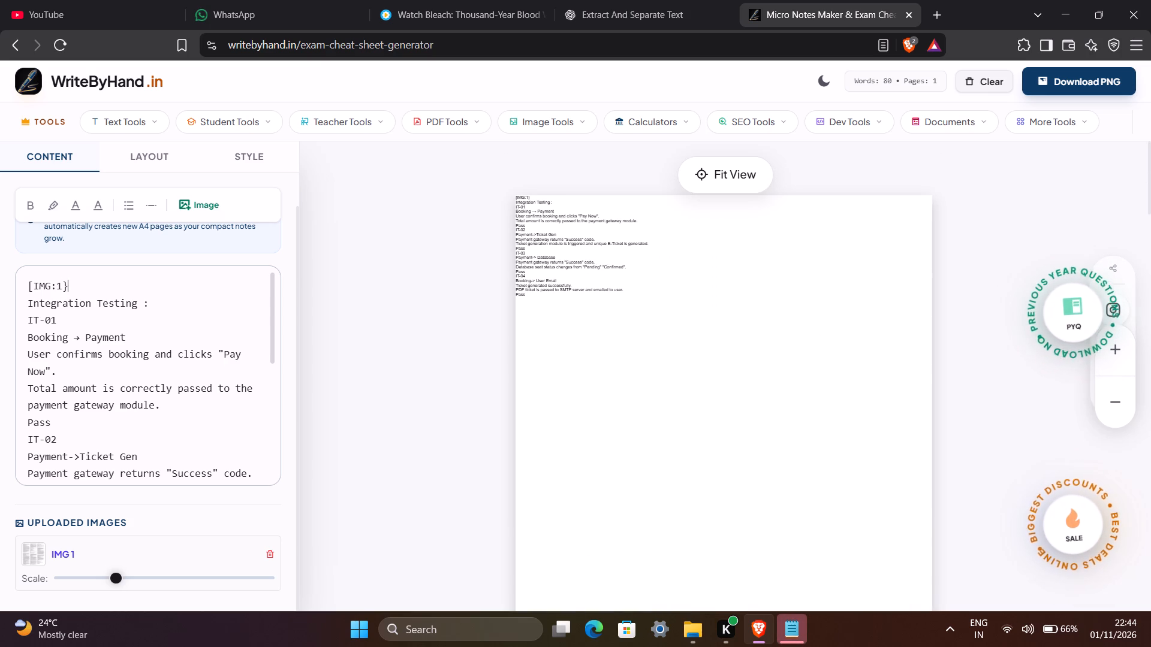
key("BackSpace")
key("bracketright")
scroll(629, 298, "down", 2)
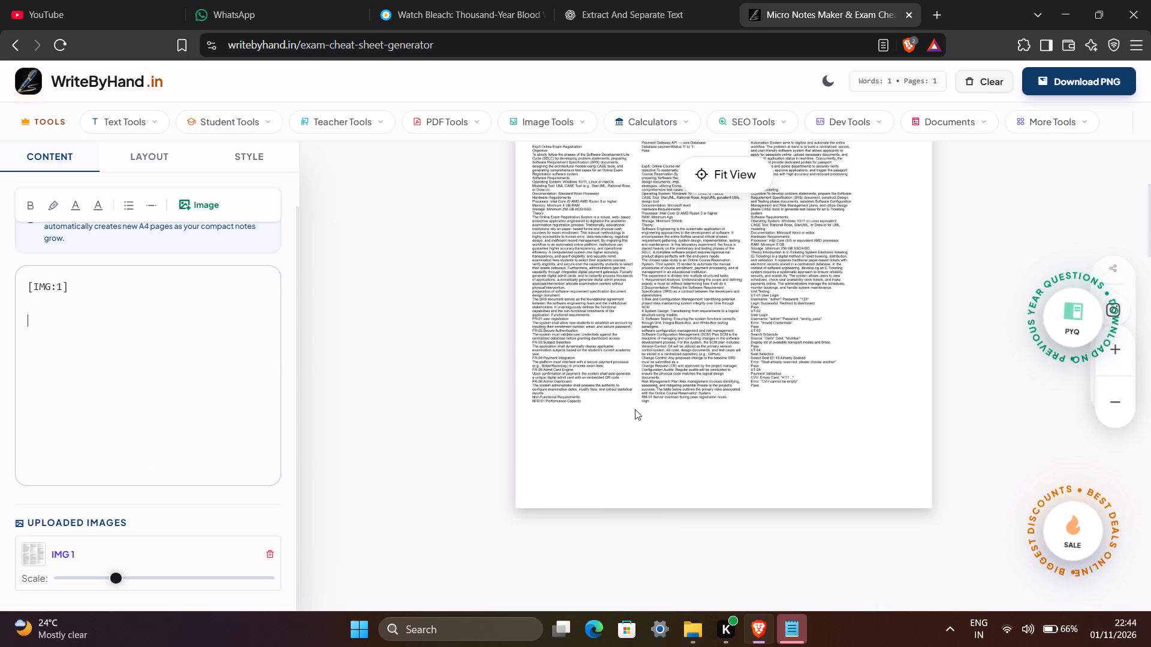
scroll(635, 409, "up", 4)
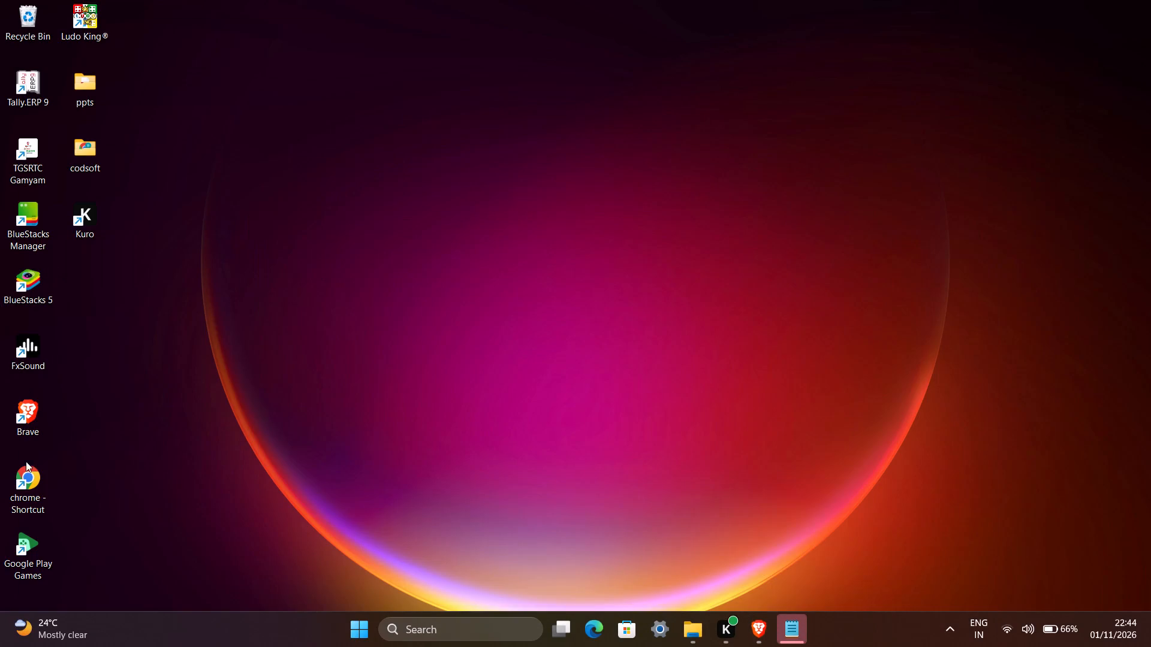
Open Google Chrome and run a Google Lens search with the three-column notes image uploaded from Downloads.
left_click(23, 464)
left_click_drag(23, 464, 25, 471)
double_click(25, 471)
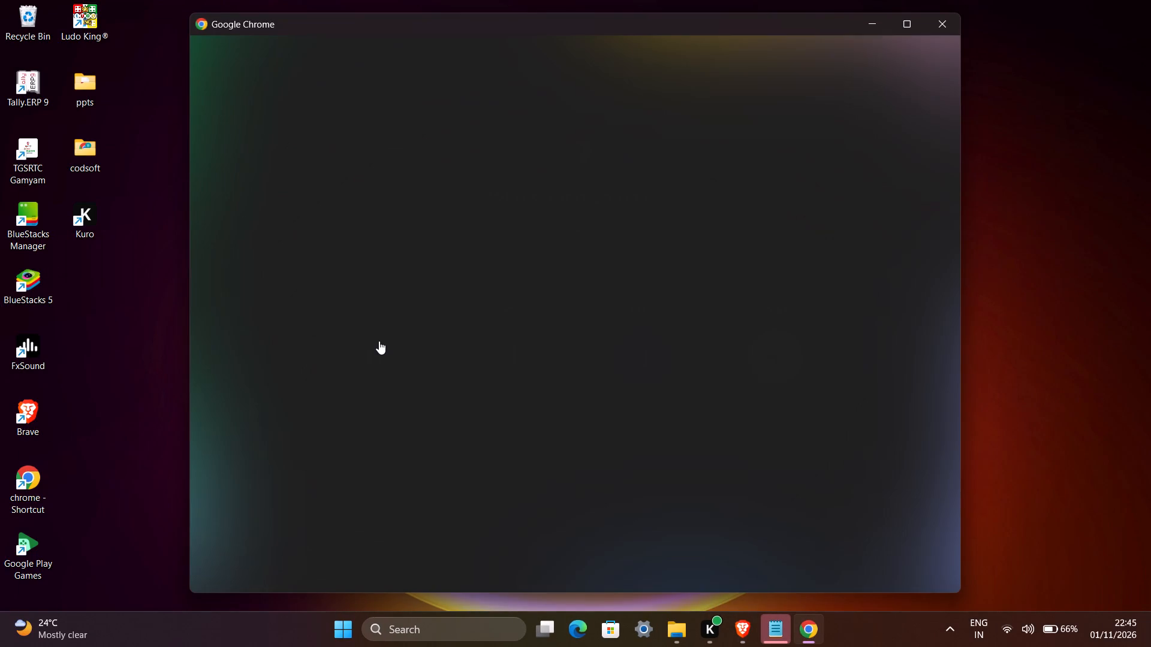
double_click(379, 341)
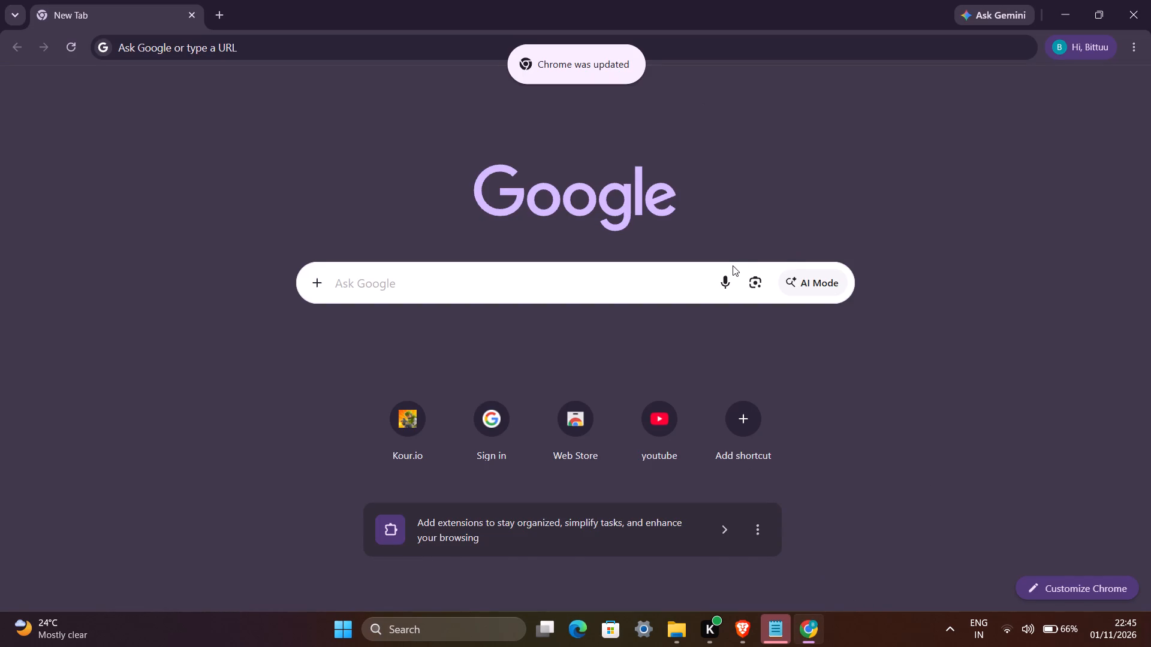
left_click(746, 280)
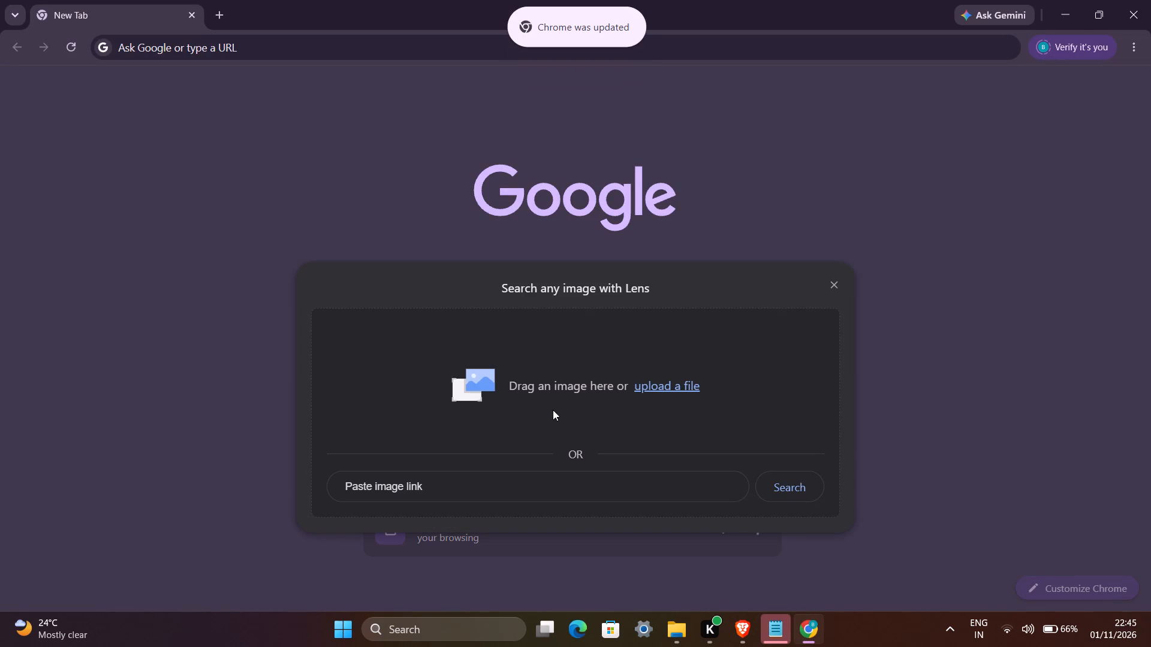
left_click(684, 389)
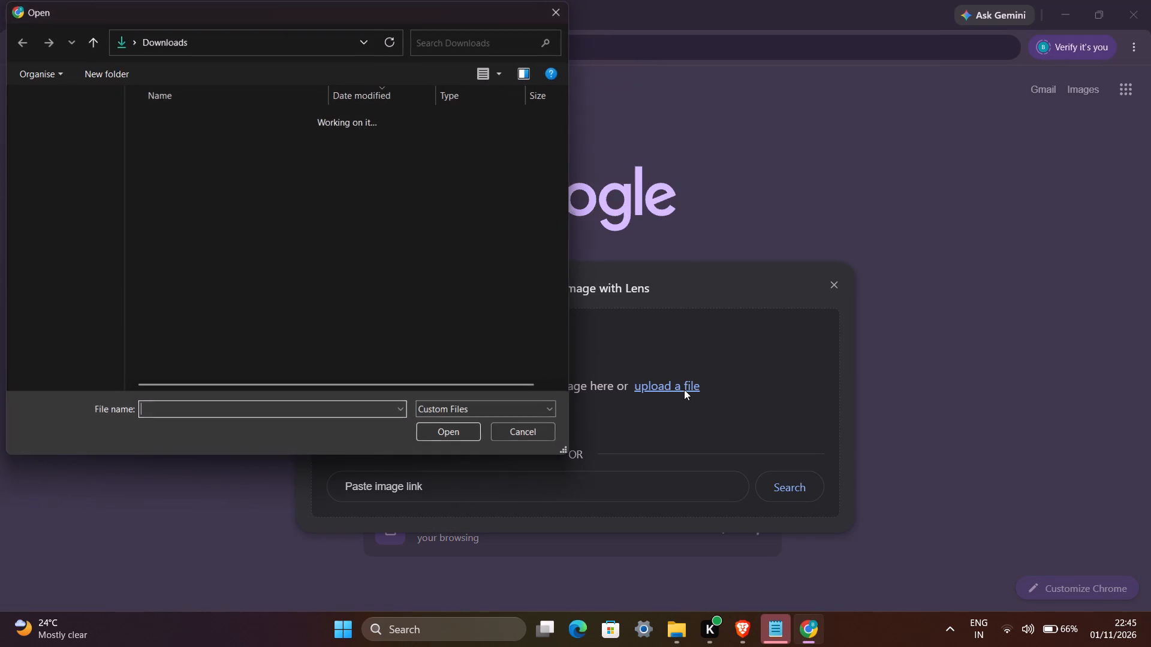
double_click(265, 155)
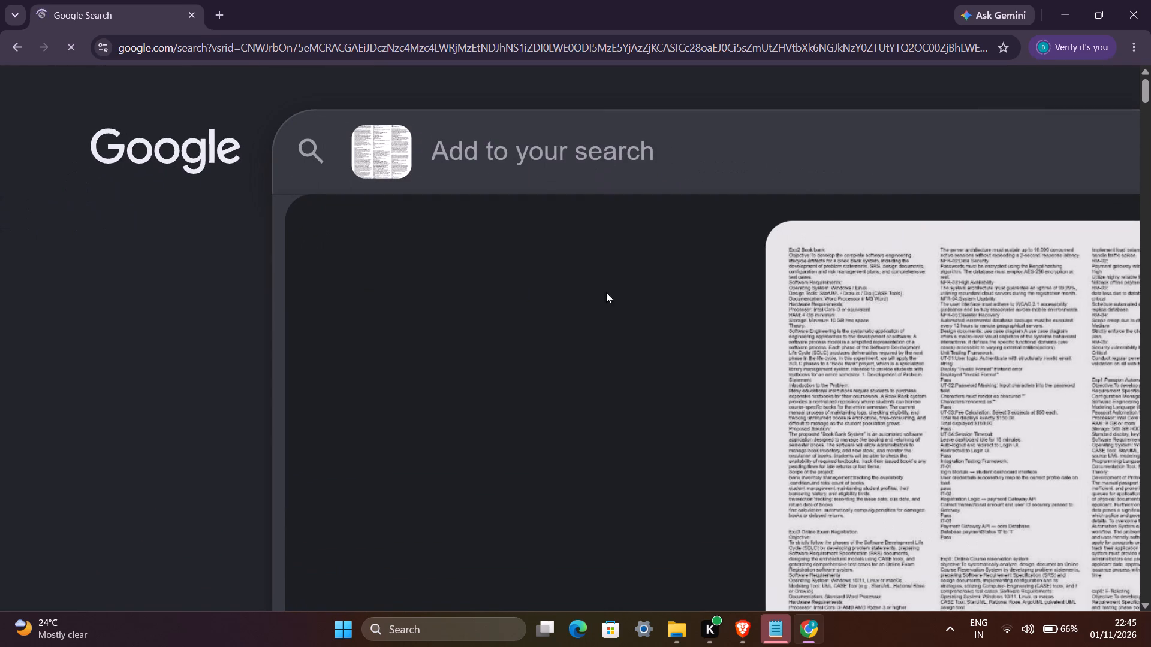
Open the uploaded notes image from the Lens results and examine its selectable text across all three columns.
scroll(832, 356, "down", 3)
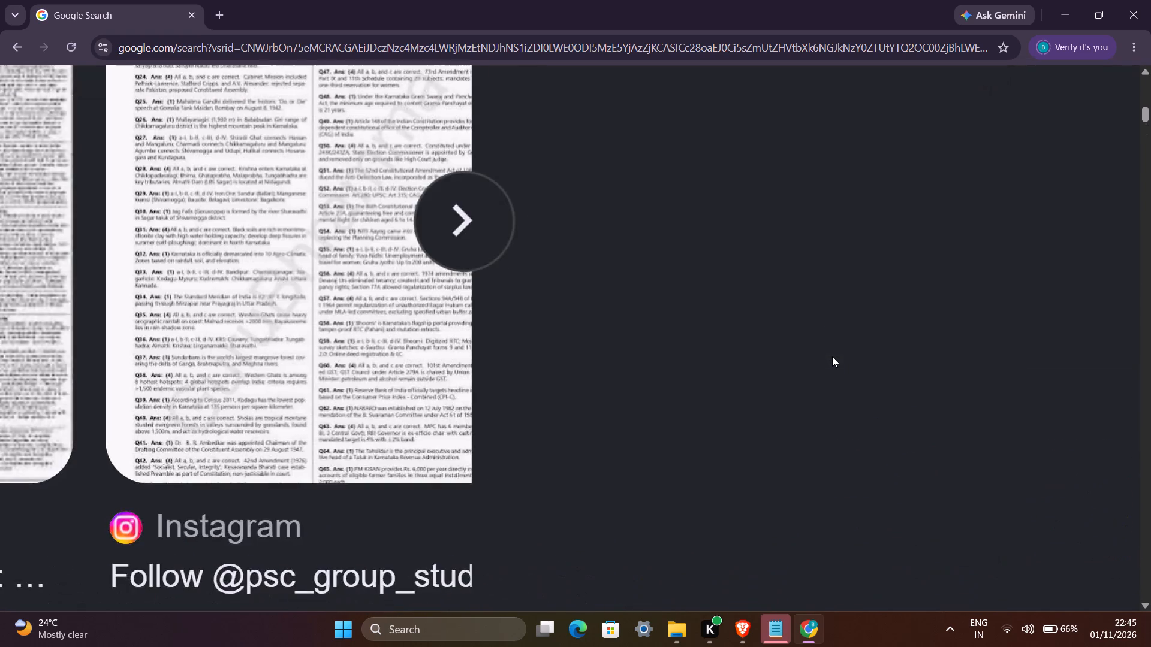
scroll(832, 356, "up", 5)
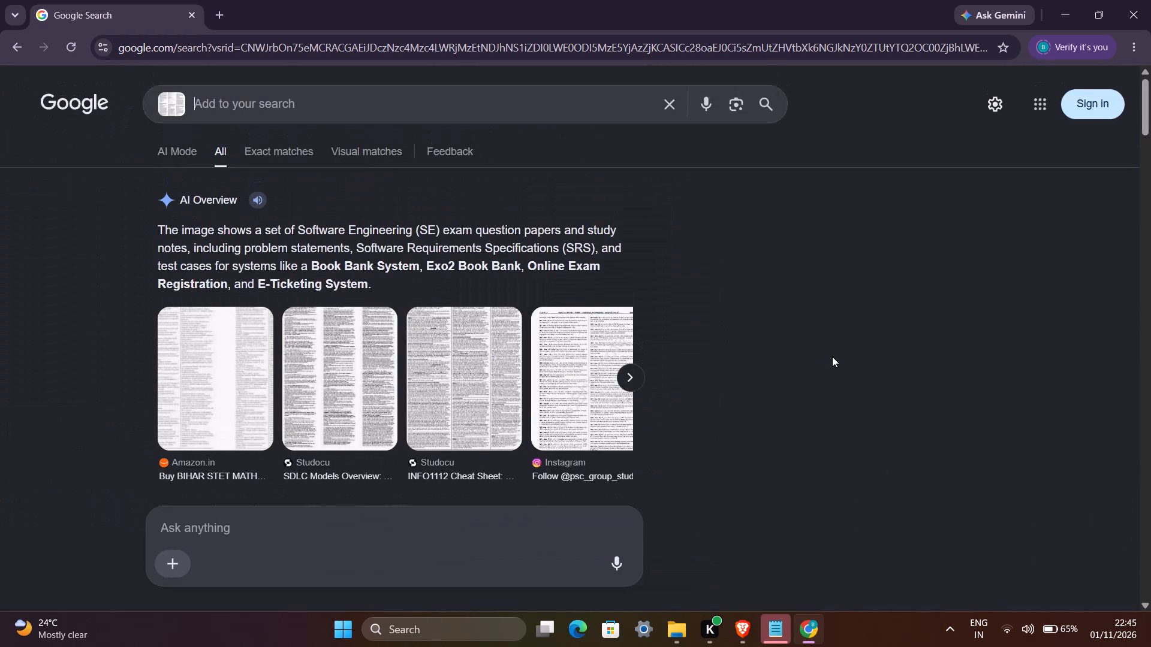
scroll(453, 270, "up", 5)
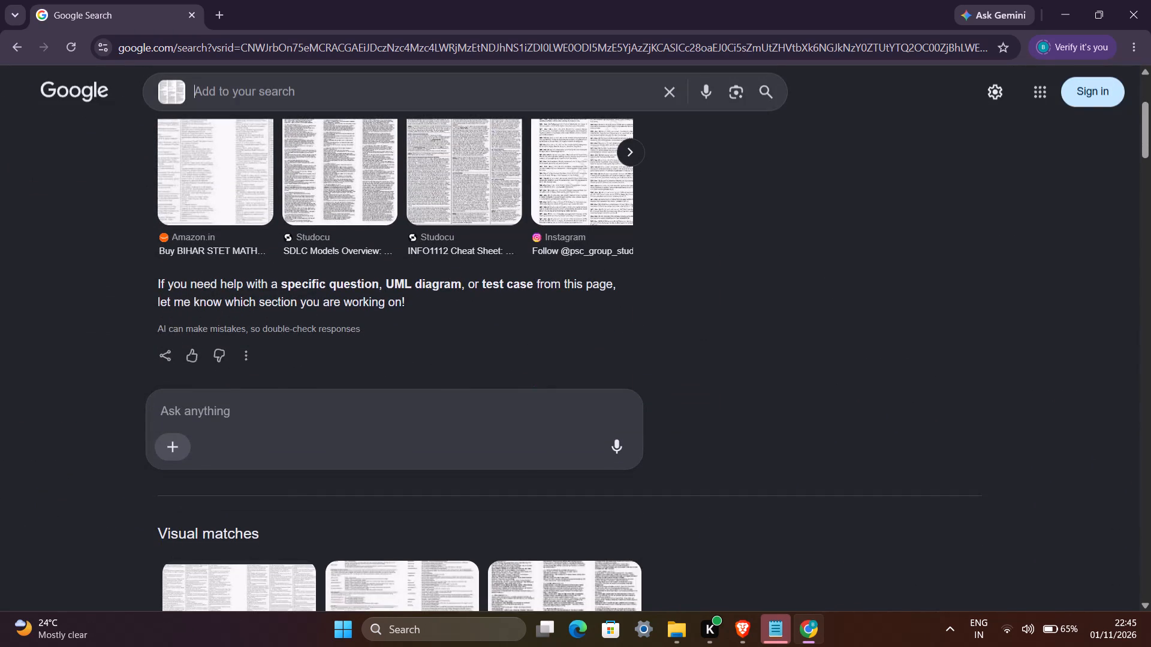
scroll(453, 270, "up", 1)
left_click(162, 107)
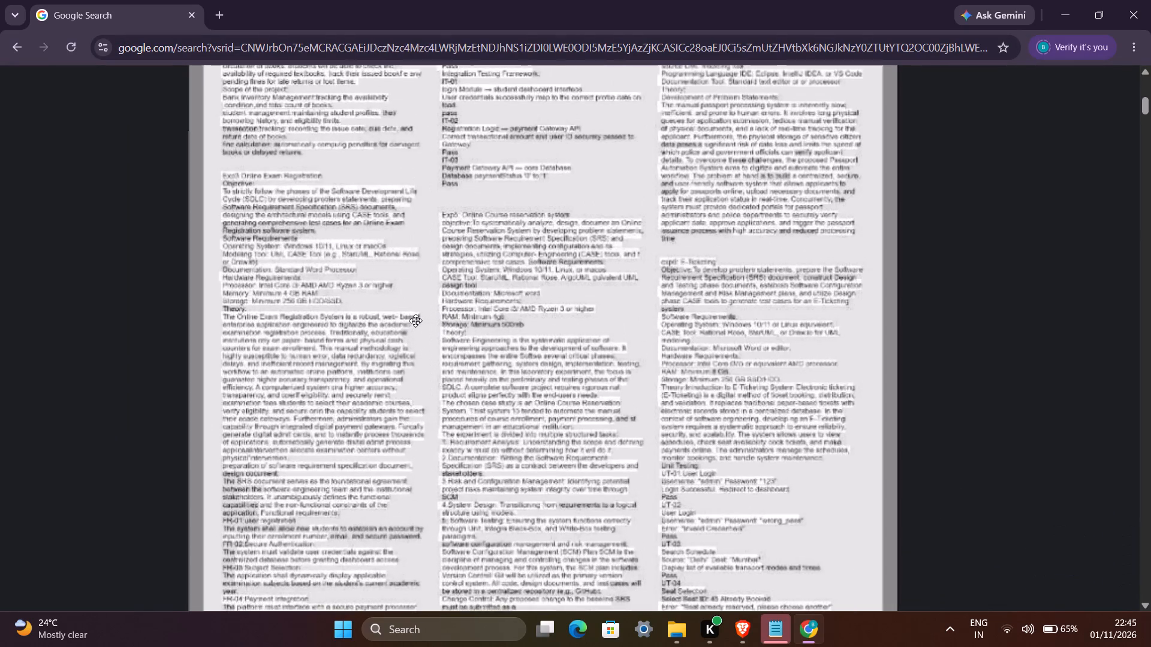
scroll(415, 321, "up", 6)
scroll(398, 393, "down", 3)
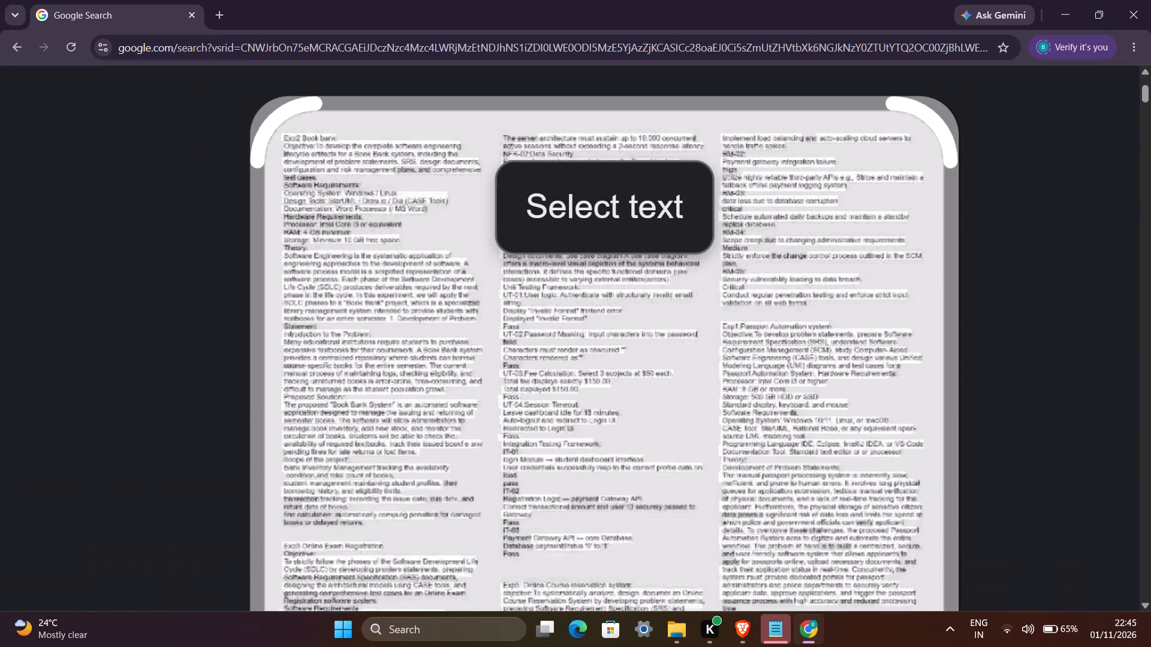
scroll(398, 393, "down", 4)
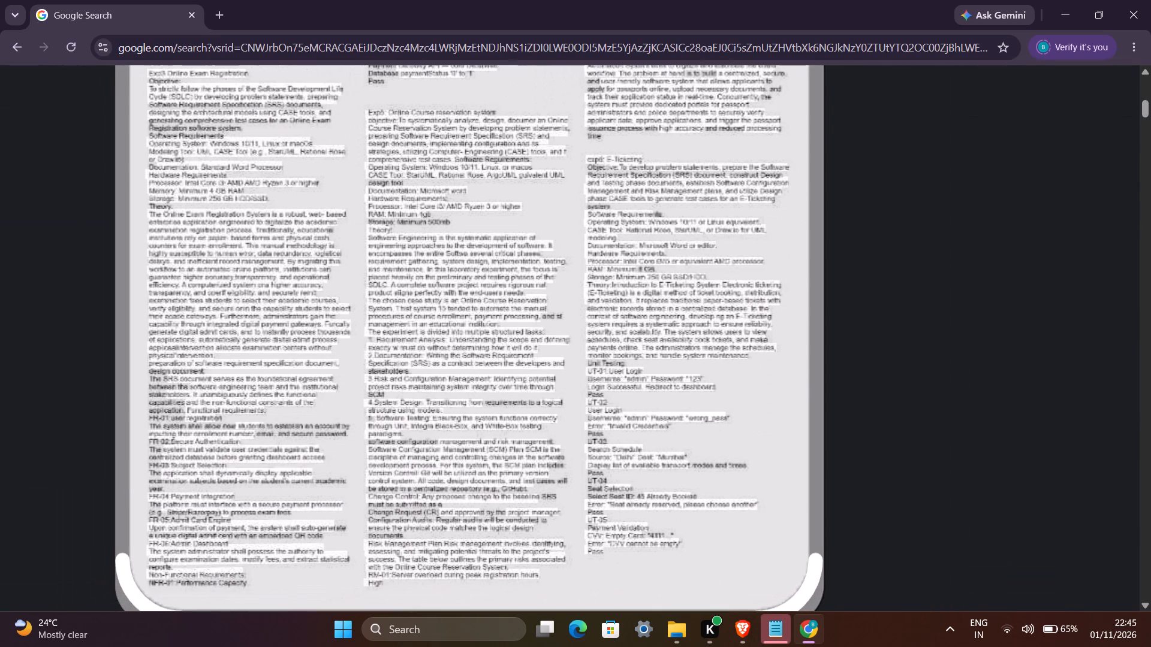
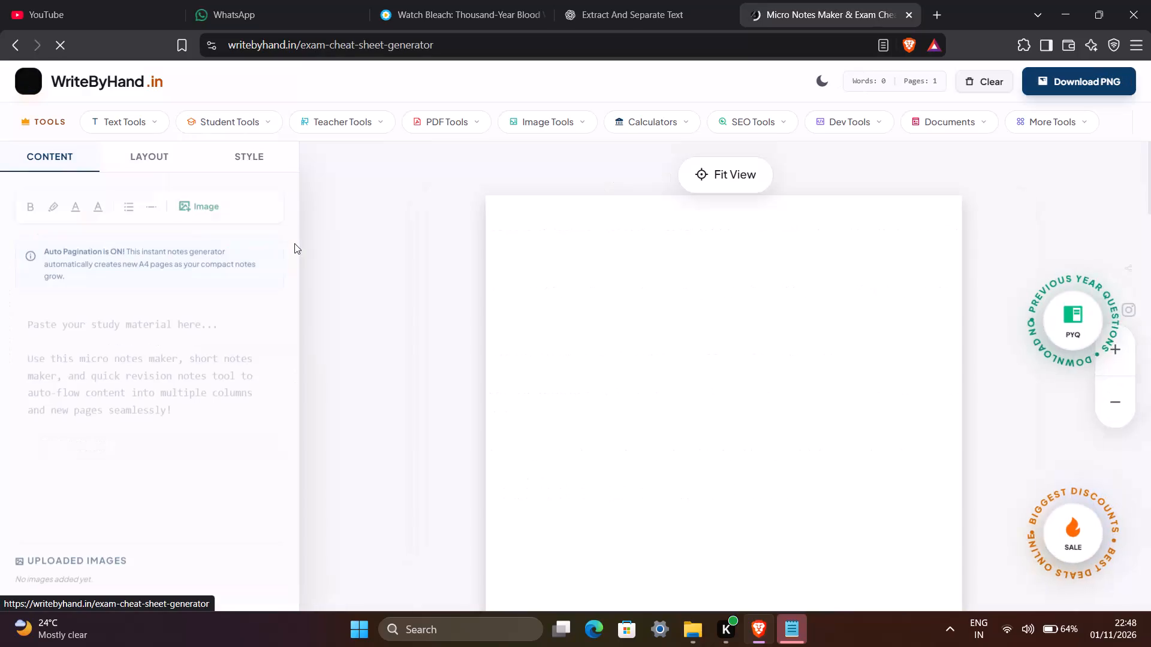
Paste the copied "Exp2 Book bank" notes into the emptied study material content.
left_click_drag(129, 335, 25, 331)
key("BackSpace")
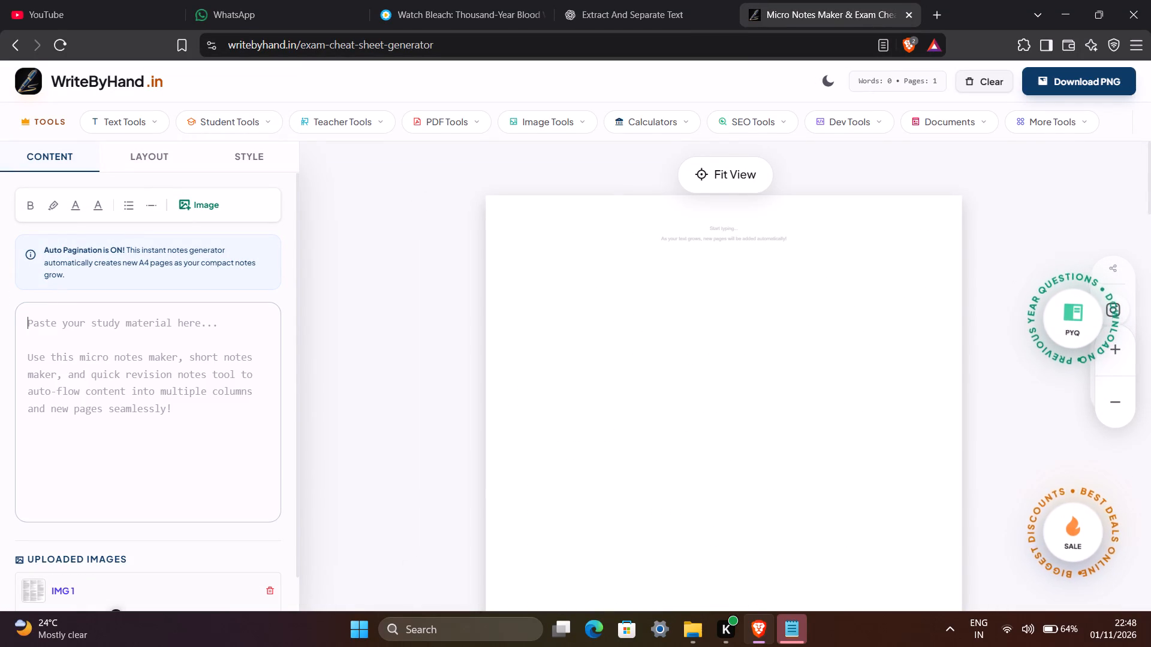
key("ctrl+c")
key("ctrl+v")
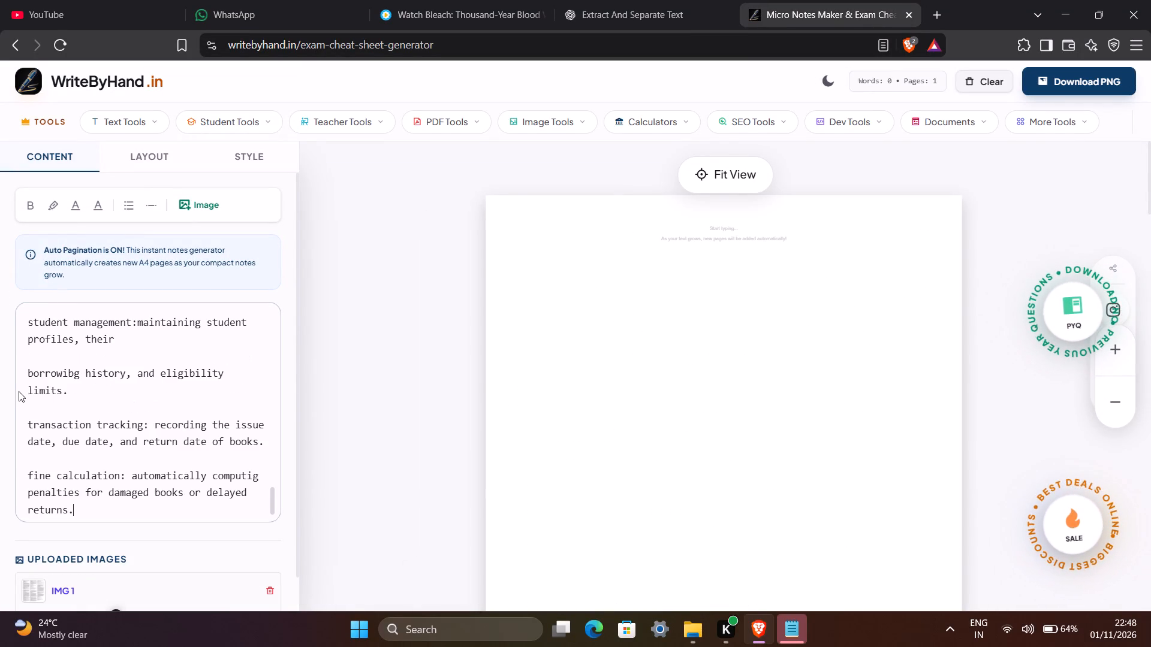
scroll(19, 391, "up", 5)
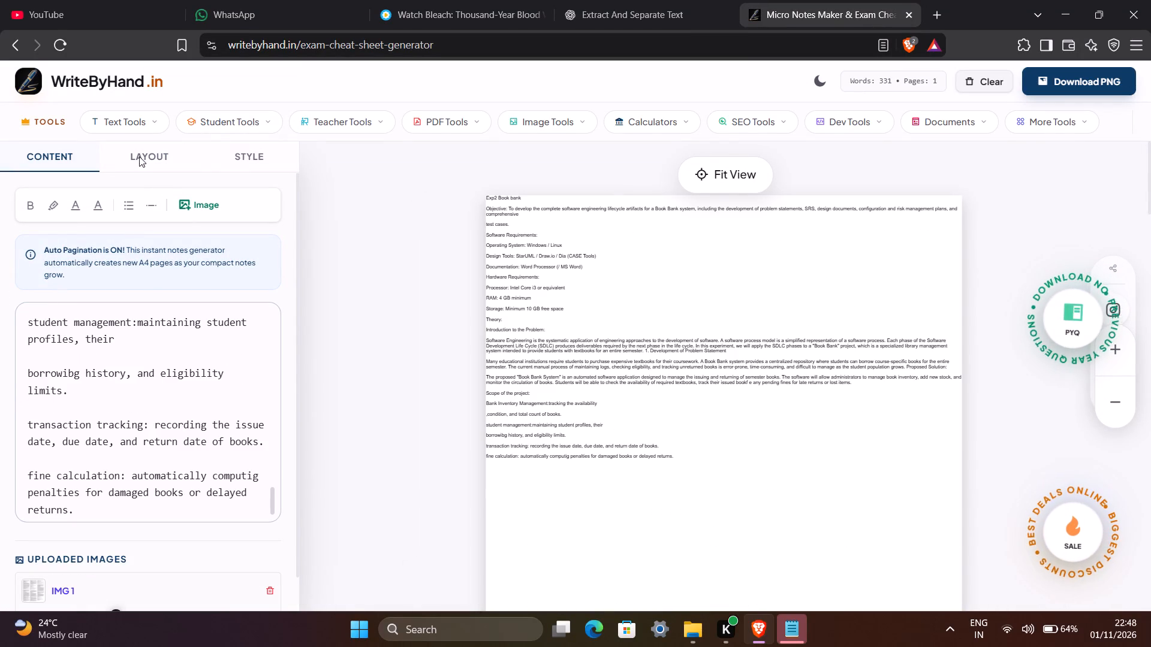
Set the page layout to 4 columns with a 5 mm border margin.
left_click(219, 160)
left_click(171, 155)
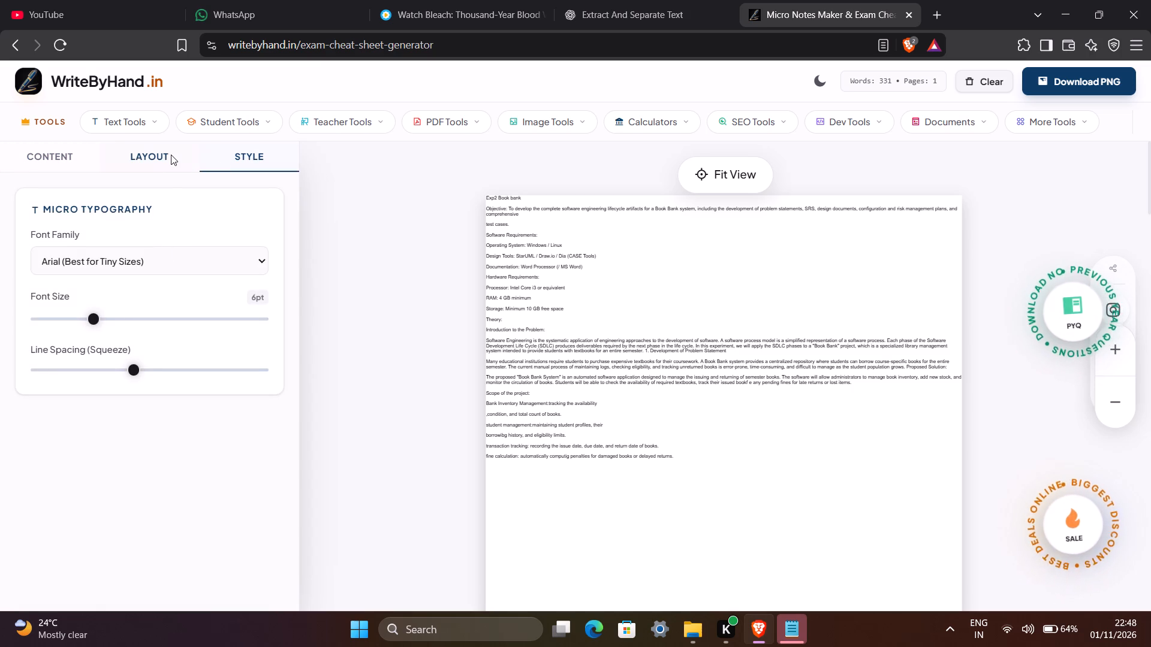
left_click(221, 231)
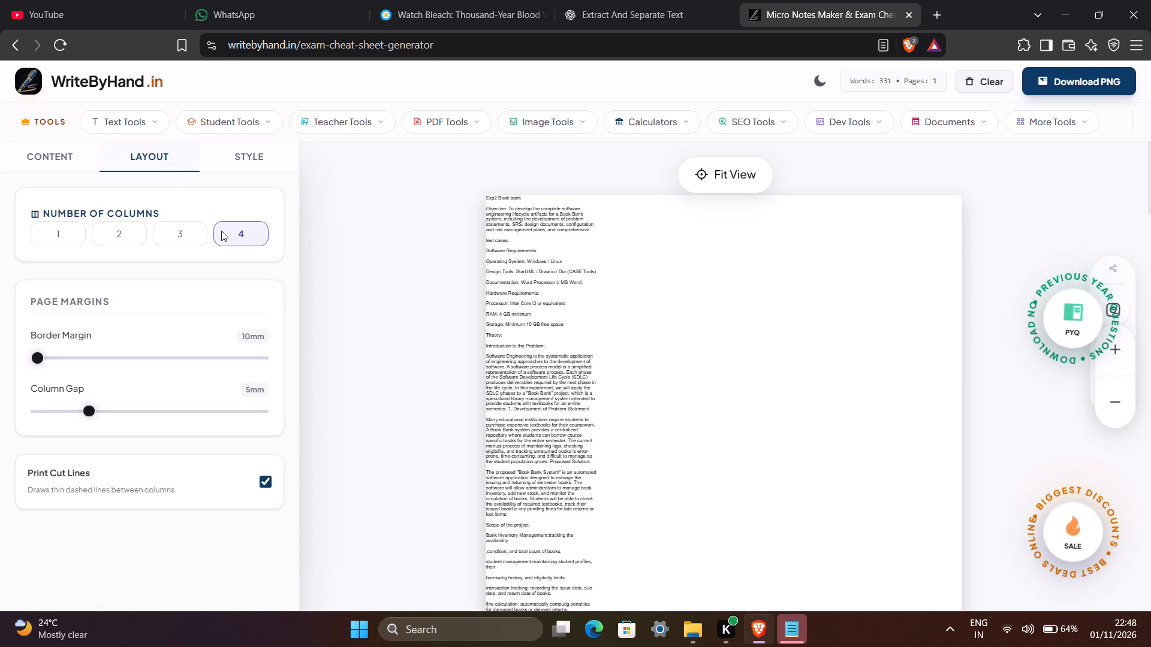
left_click(100, 353)
left_click(79, 362)
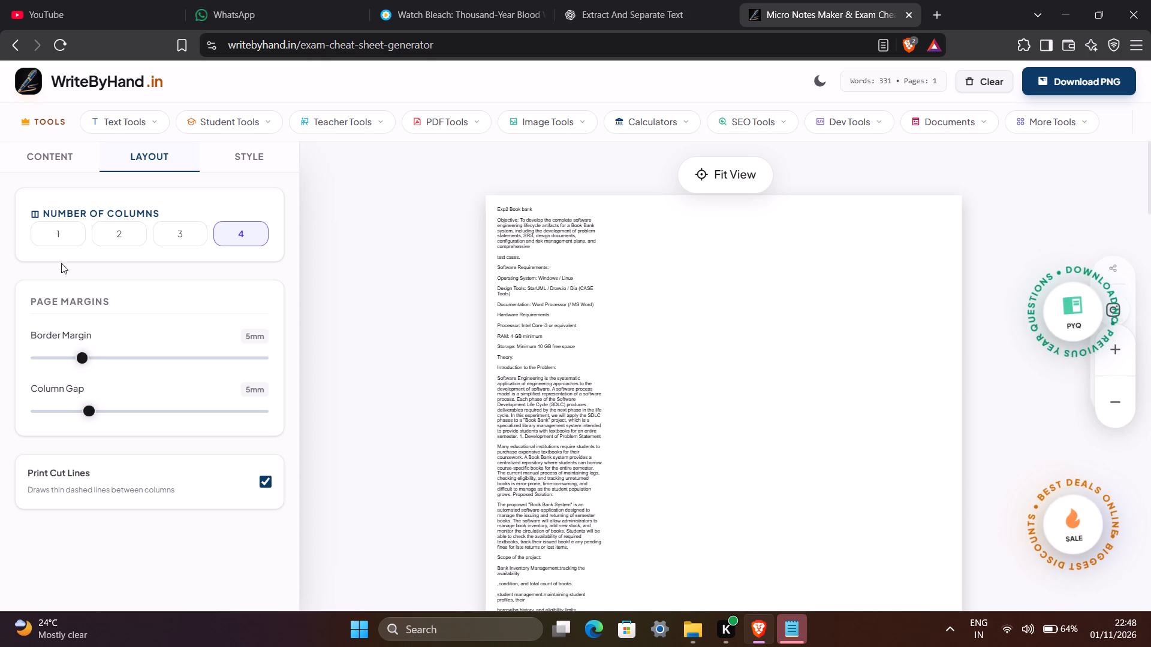
Change the heading at the start of the content to "Exp2:Book bank" and remove the blank line beneath it.
left_click(56, 162)
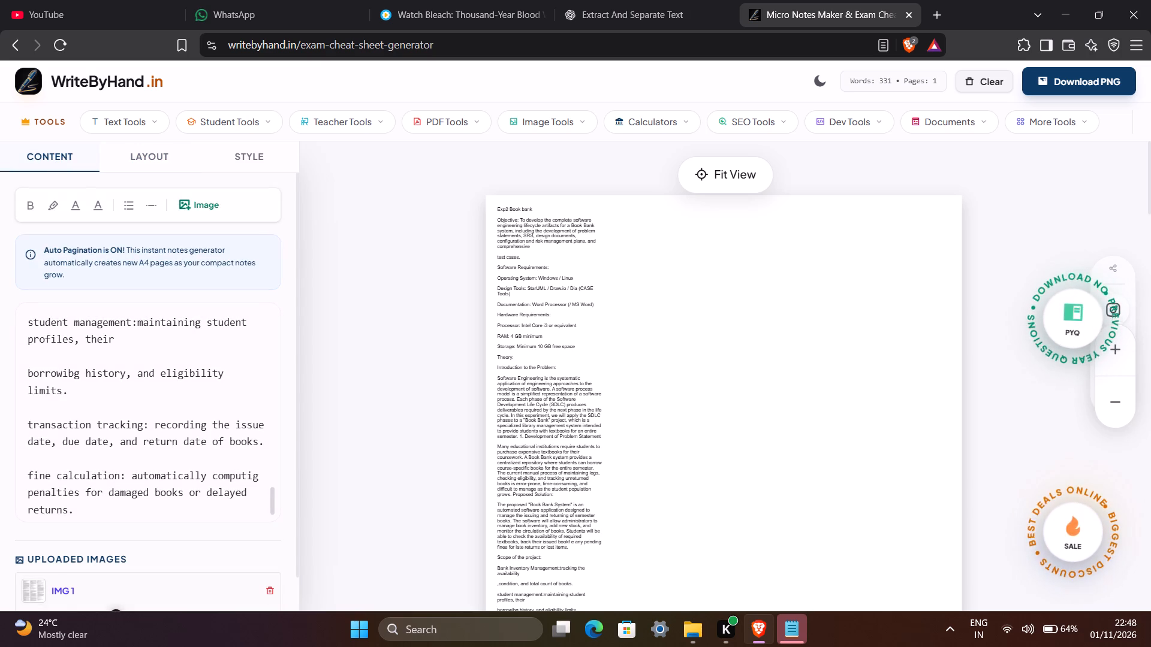
scroll(269, 426, "up", 13)
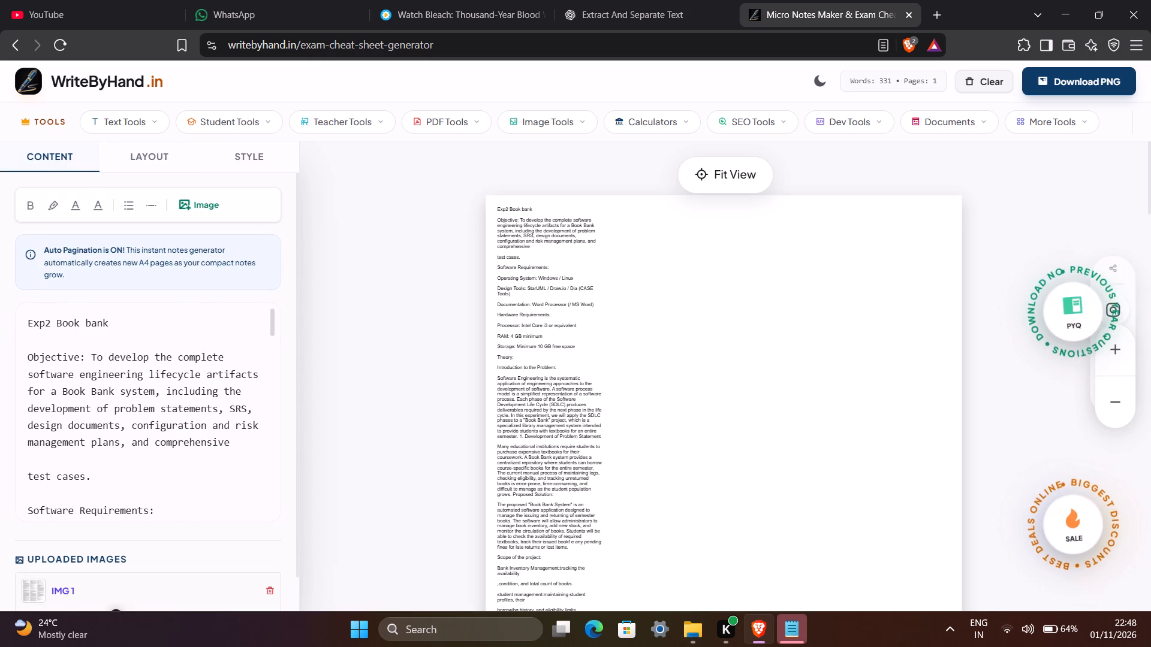
left_click(76, 313)
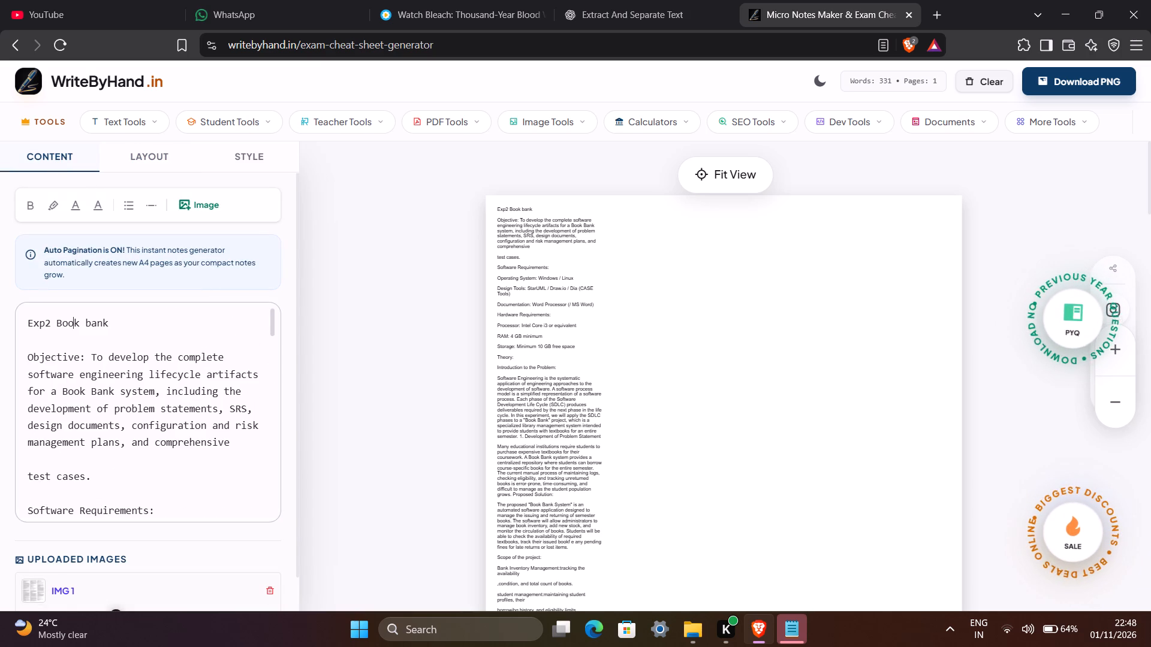
key("Left")
key("Left")
key("Left")
key("BackSpace")
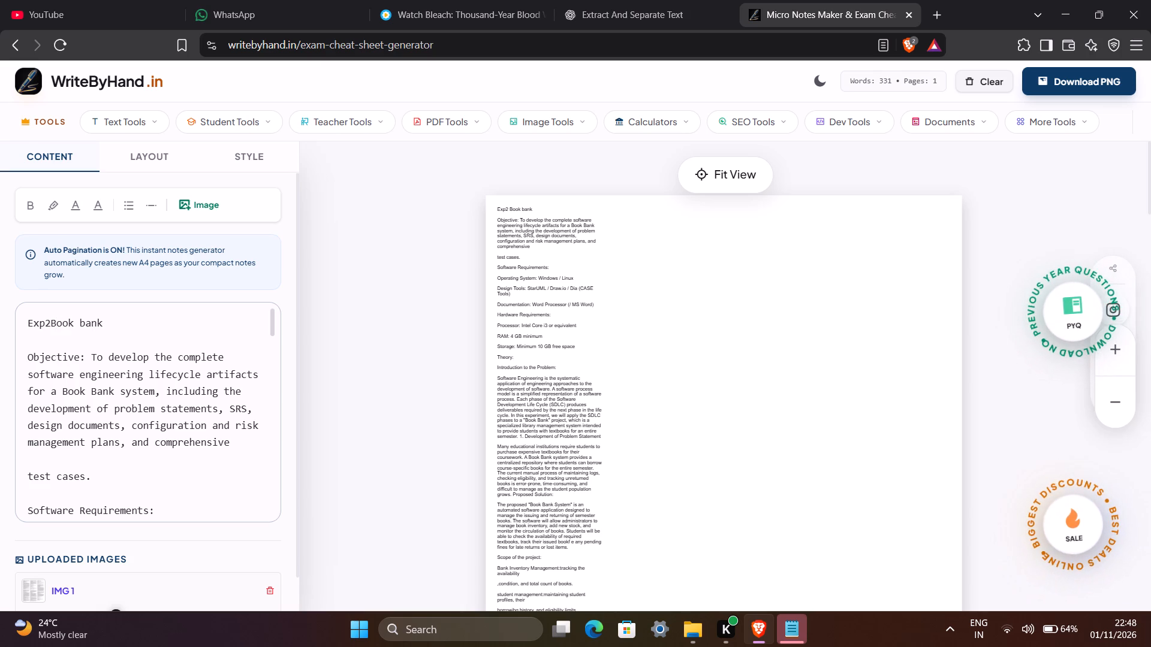
key("shift+colon")
key("Down")
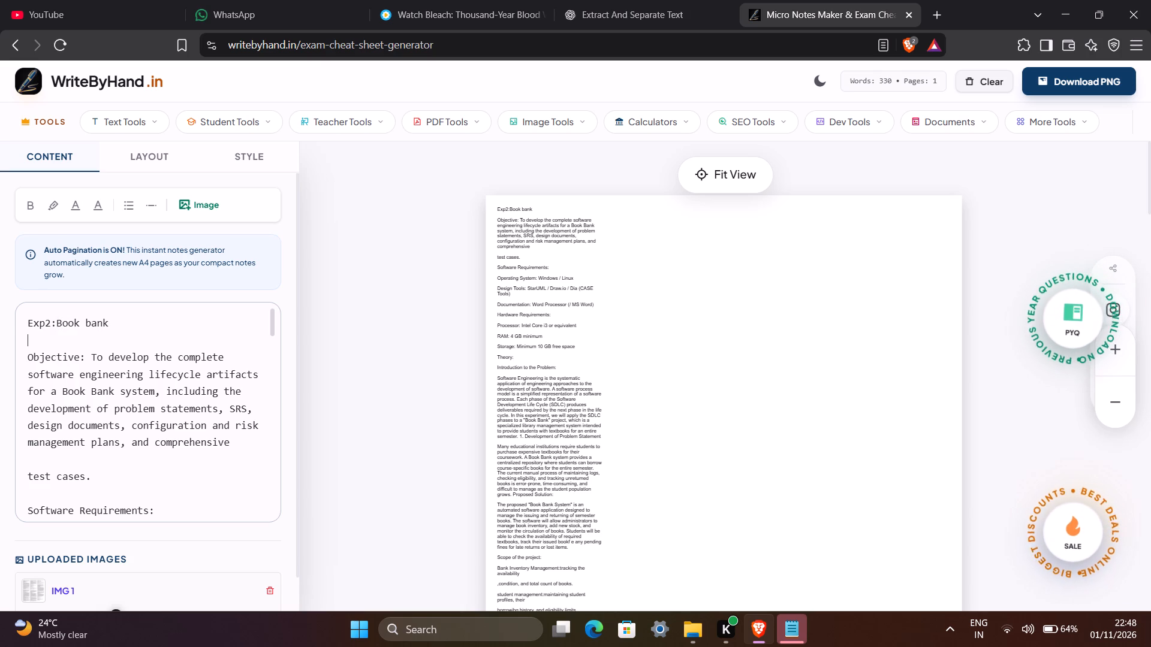
key("BackSpace")
Join "test cases." onto the end of the Objective paragraph after "comprehensive", removing the blank line between them and keeping a space.
key("Down")
key("Down")
key("Down")
key("Down")
key("Down")
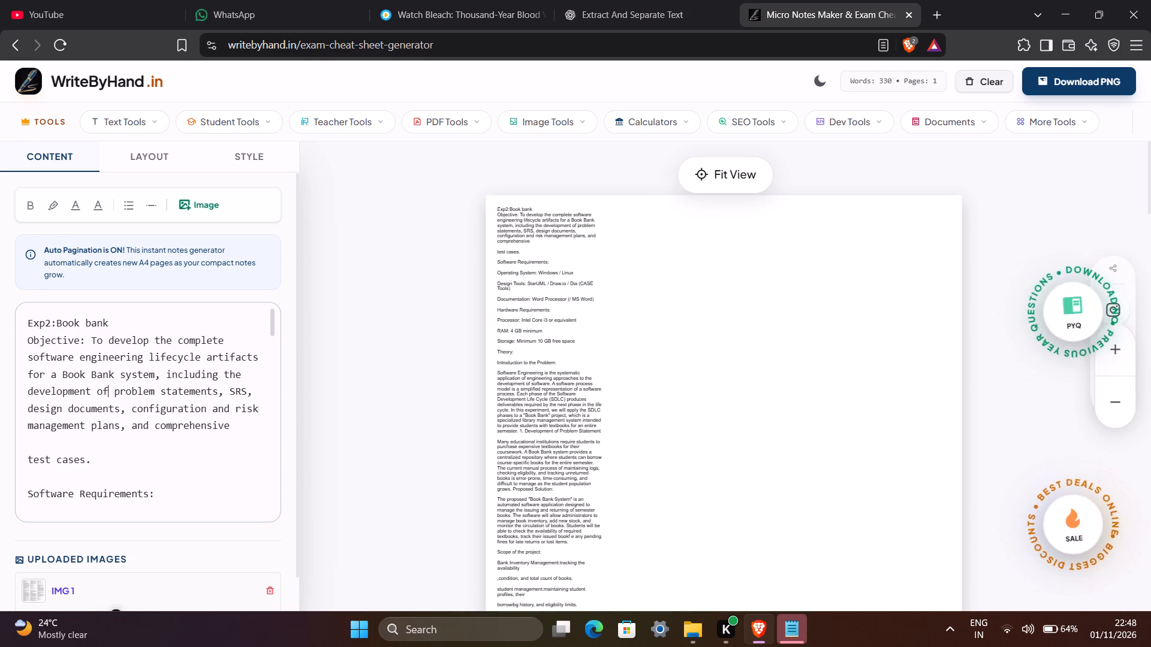
key("Down")
key("Down")
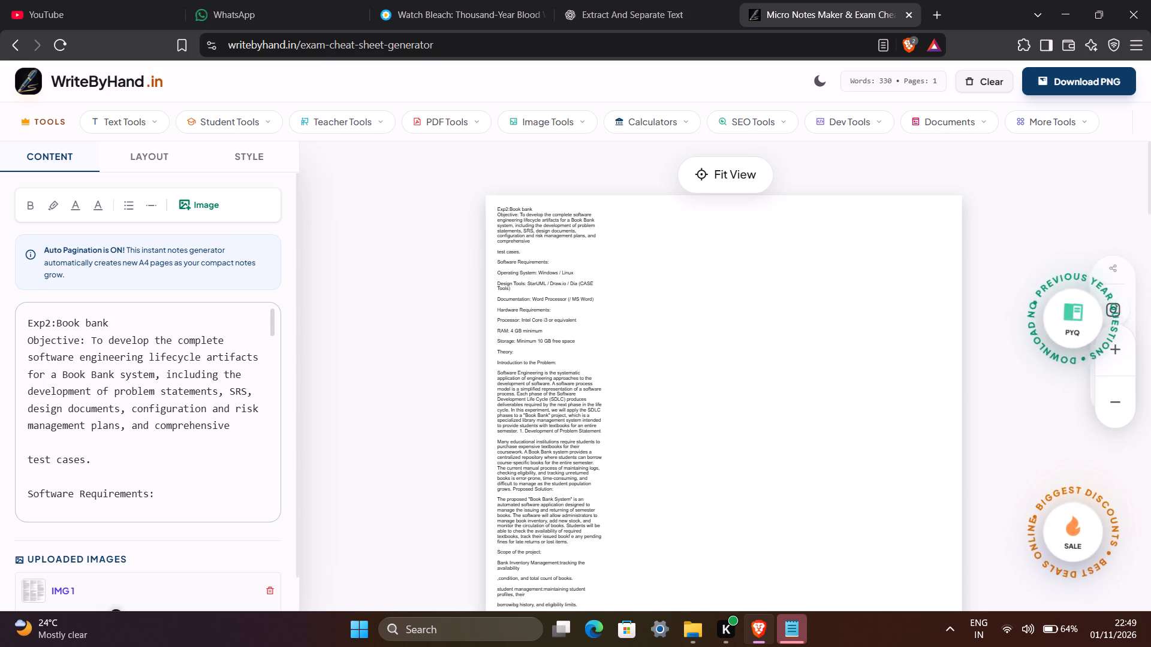
key("BackSpace")
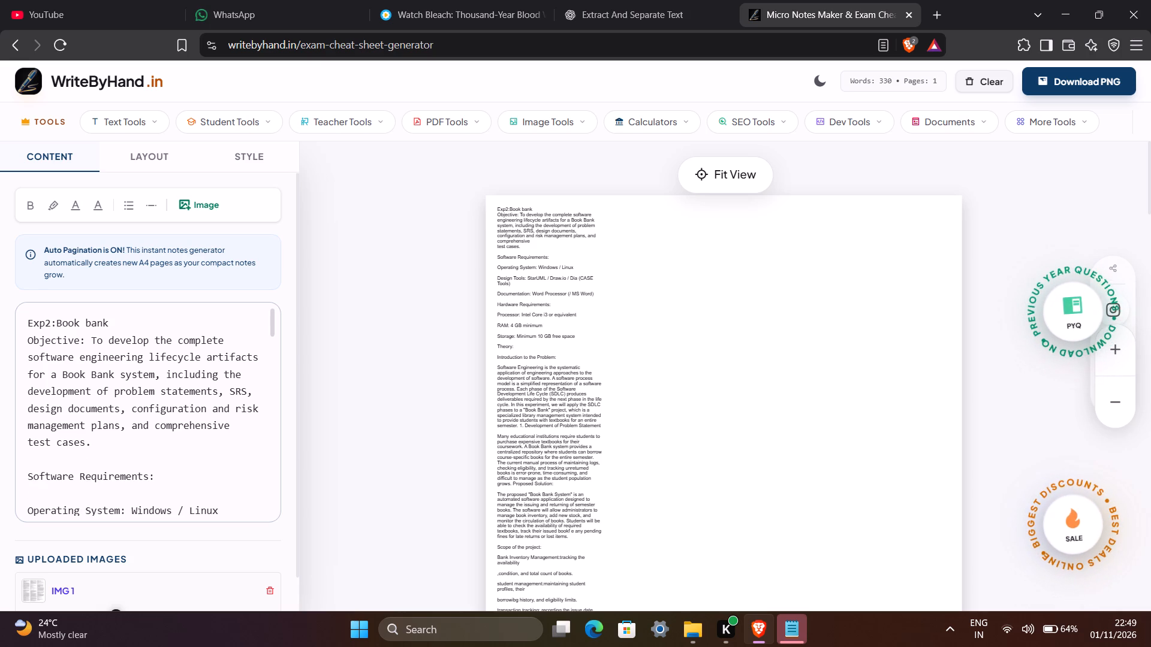
key("Down")
key("Left")
key("Left")
key("Left")
key("Left")
key("Left")
key("Left")
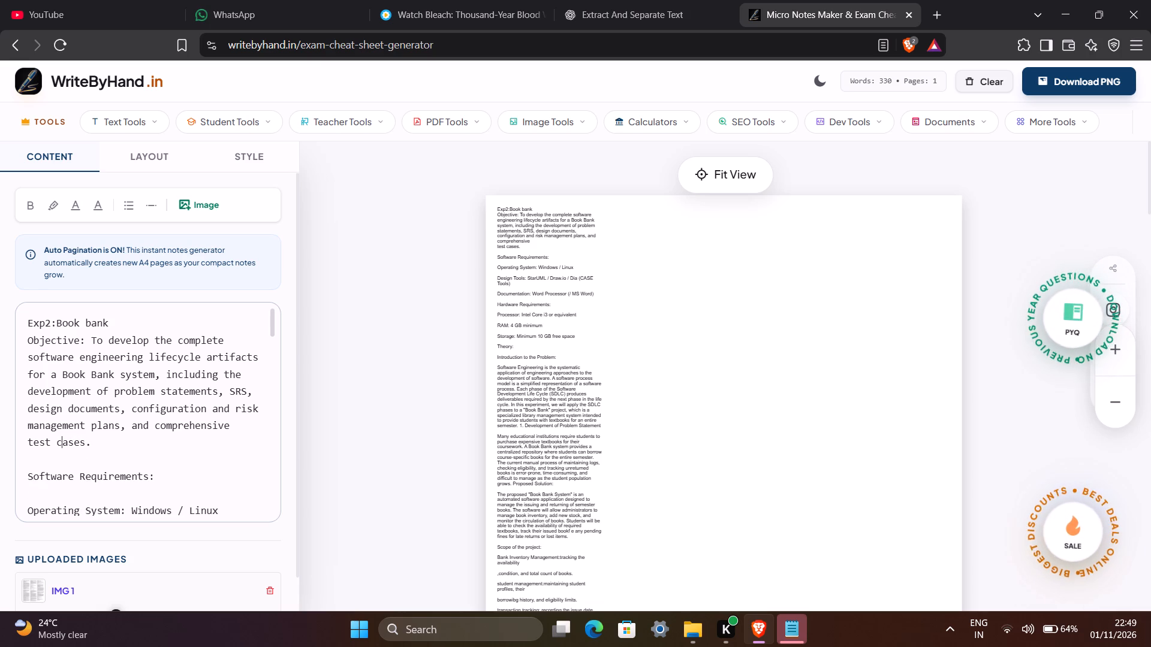
key("Left")
key("Left")
key("Left")
key("Left")
key("Left")
key("BackSpace")
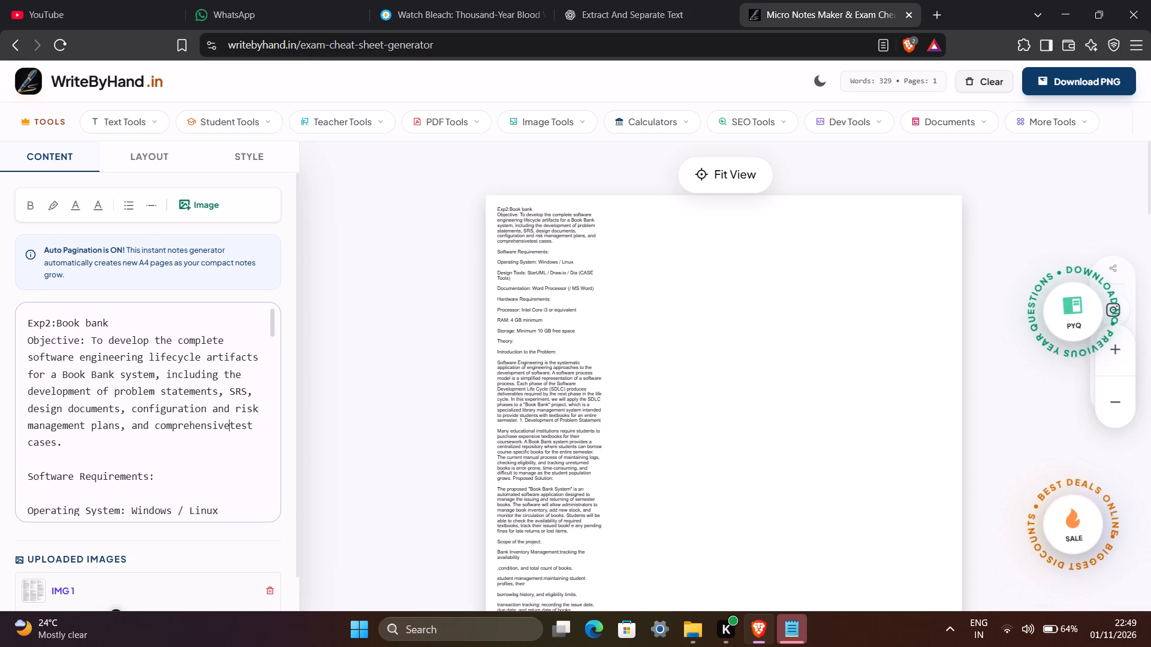
key("space")
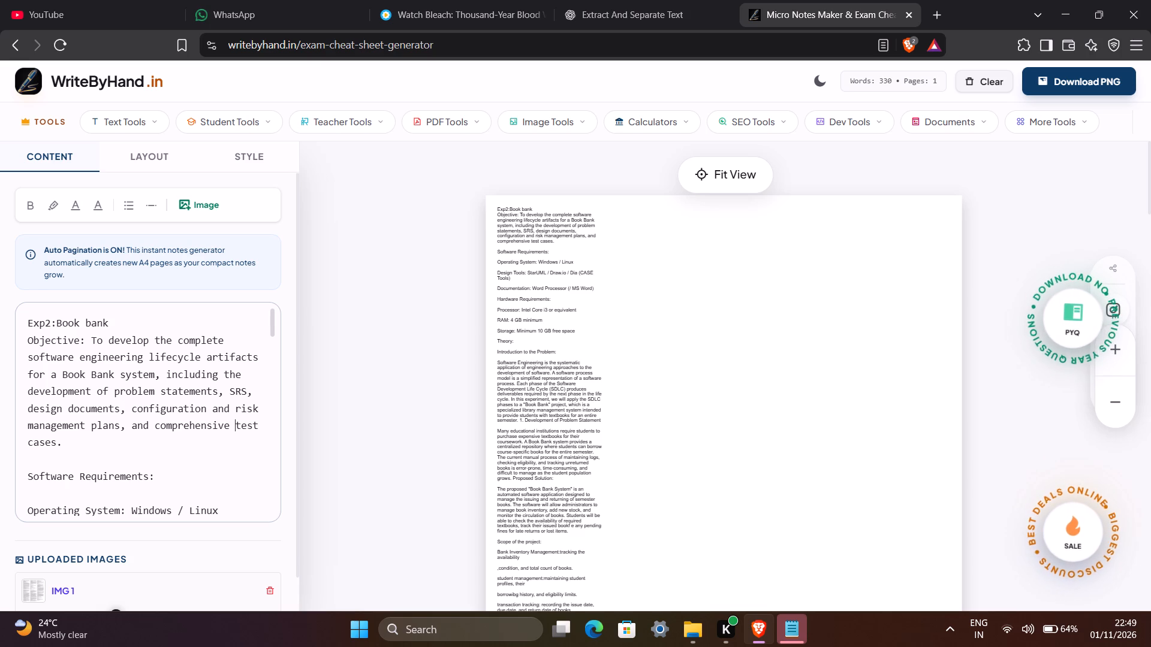
Replace the space before "cases." at the end of the Objective paragraph with a line break.
key("Down")
key("Down")
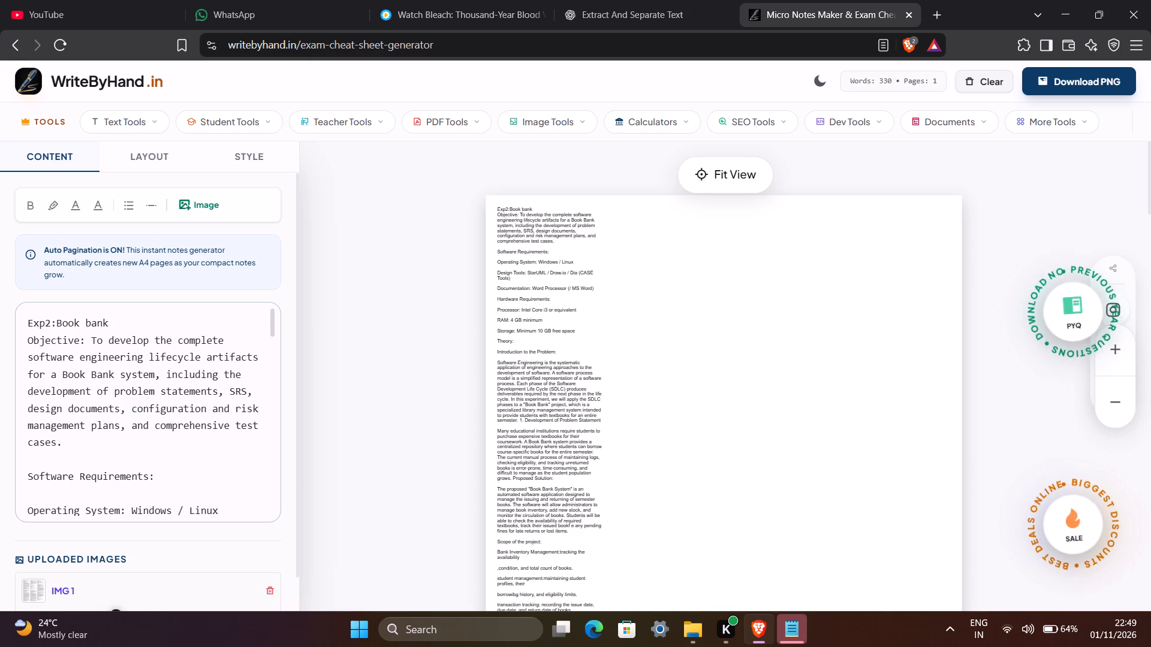
key("Up")
key("Left")
key("Left")
key("Left")
key("Left")
key("Left")
key("Left")
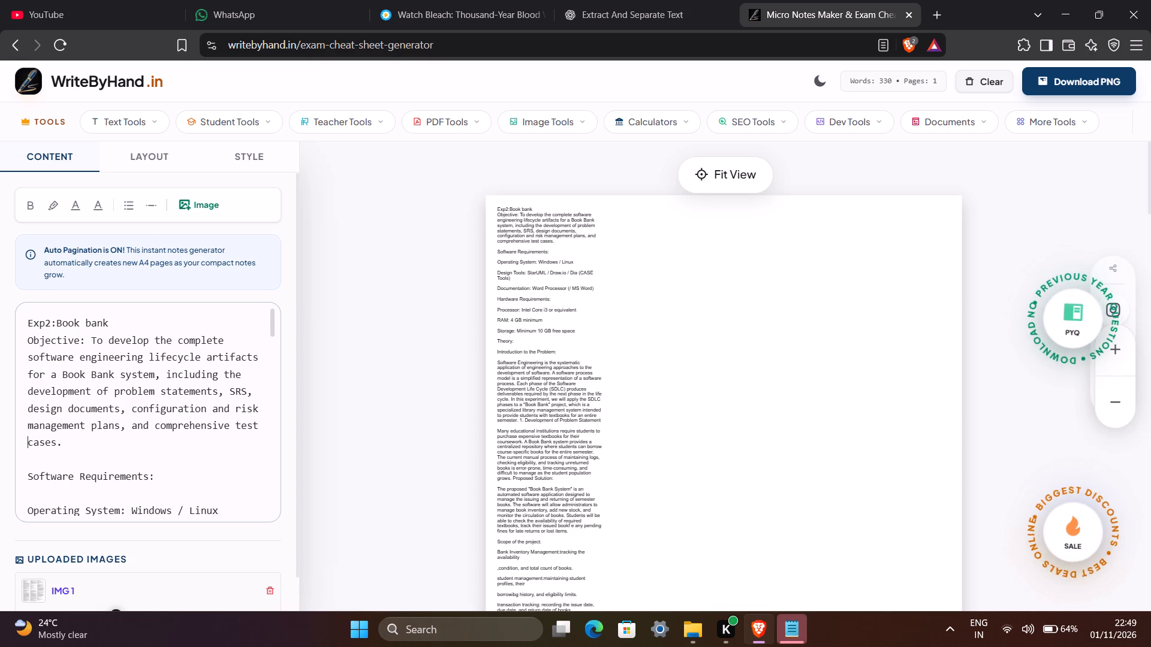
key("BackSpace")
key("Return")
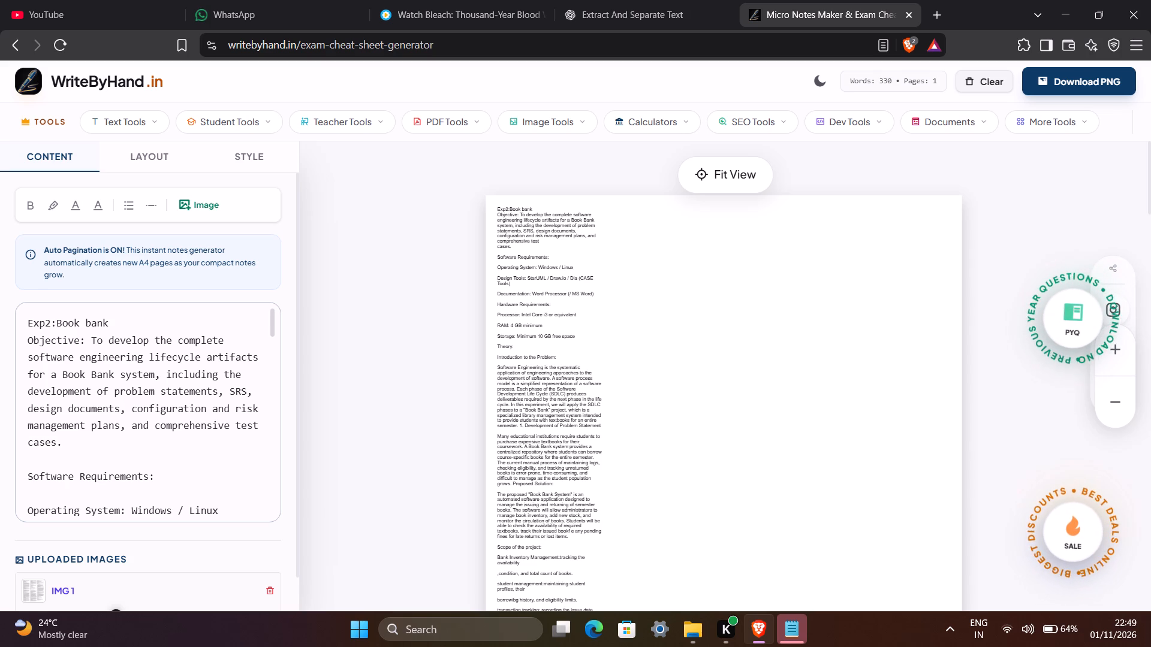
Remove the blank lines above the Software Requirements, Operating System and Design Tools lines.
key("Down")
key("BackSpace")
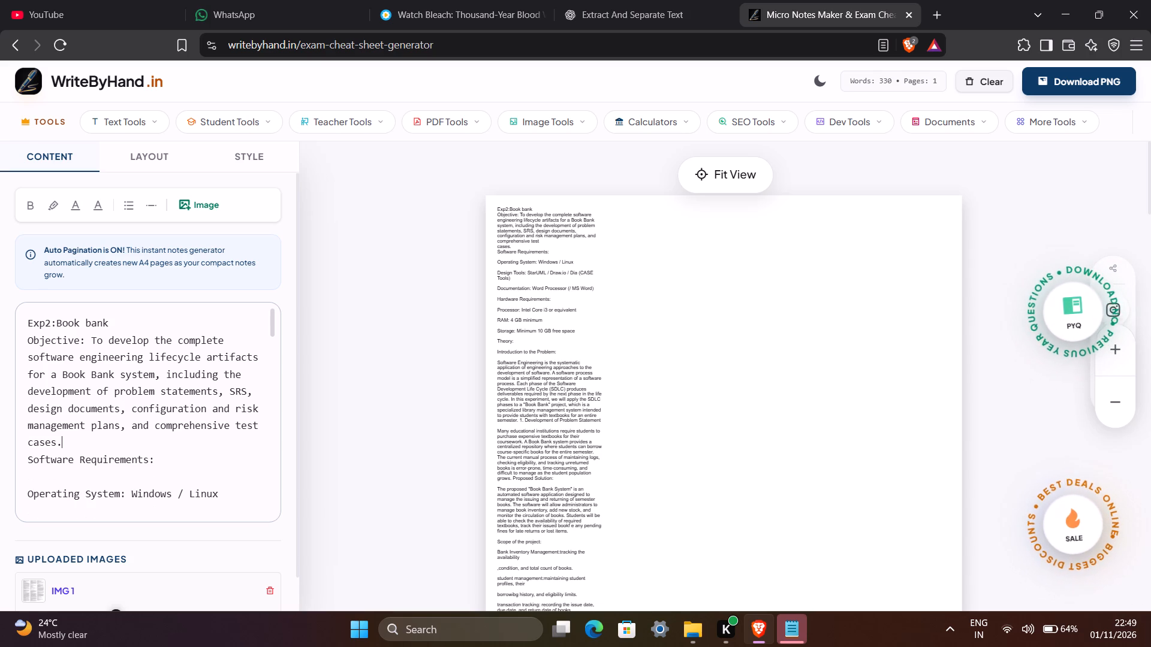
key("Down")
key("Down")
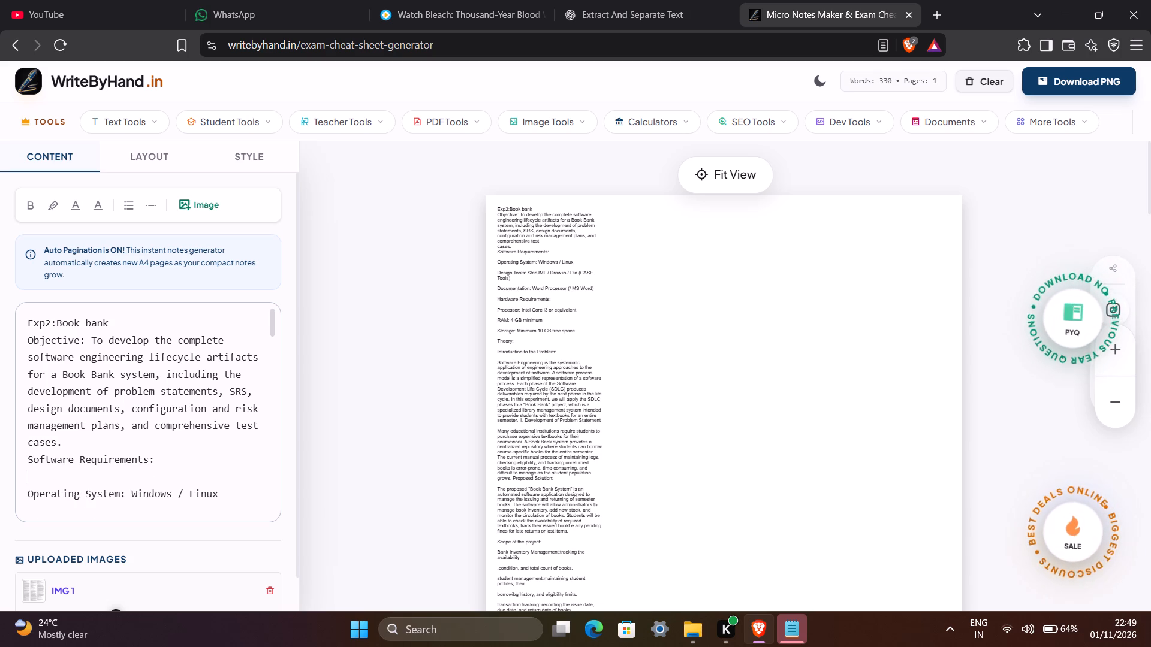
key("BackSpace")
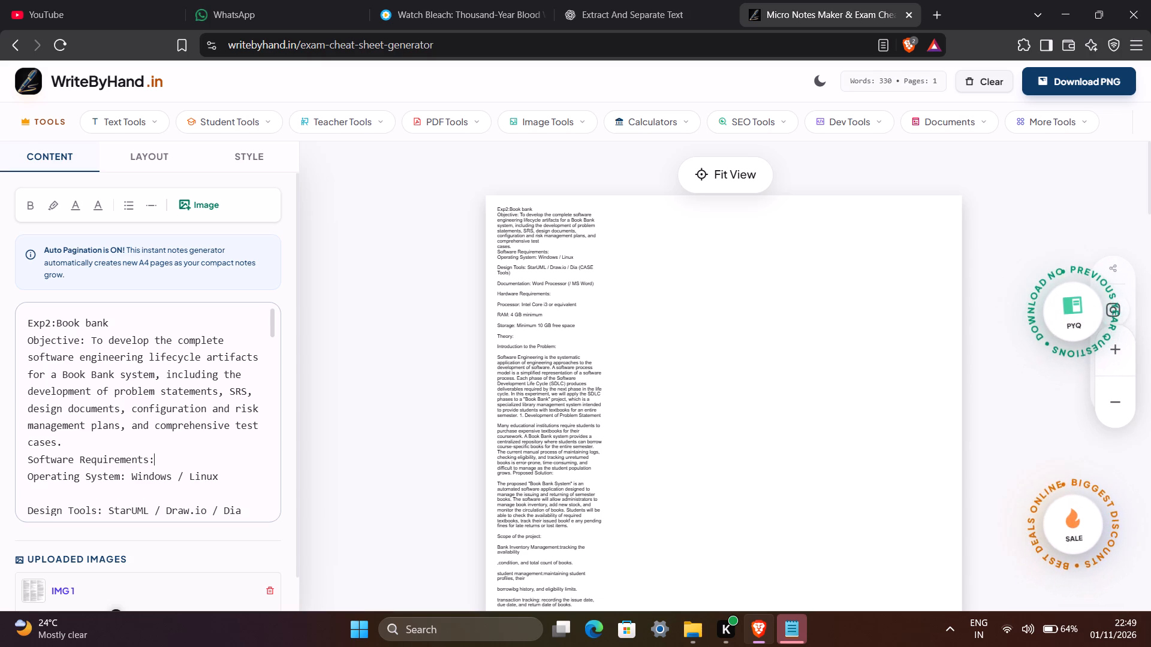
key("Down")
key("Down")
key("BackSpace")
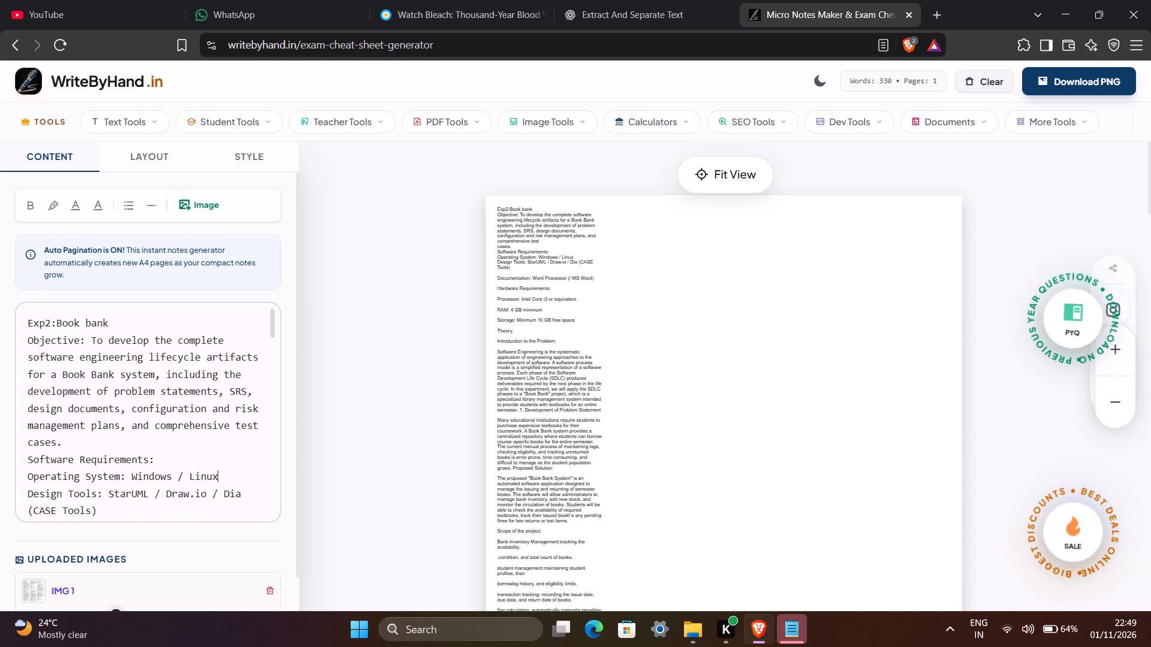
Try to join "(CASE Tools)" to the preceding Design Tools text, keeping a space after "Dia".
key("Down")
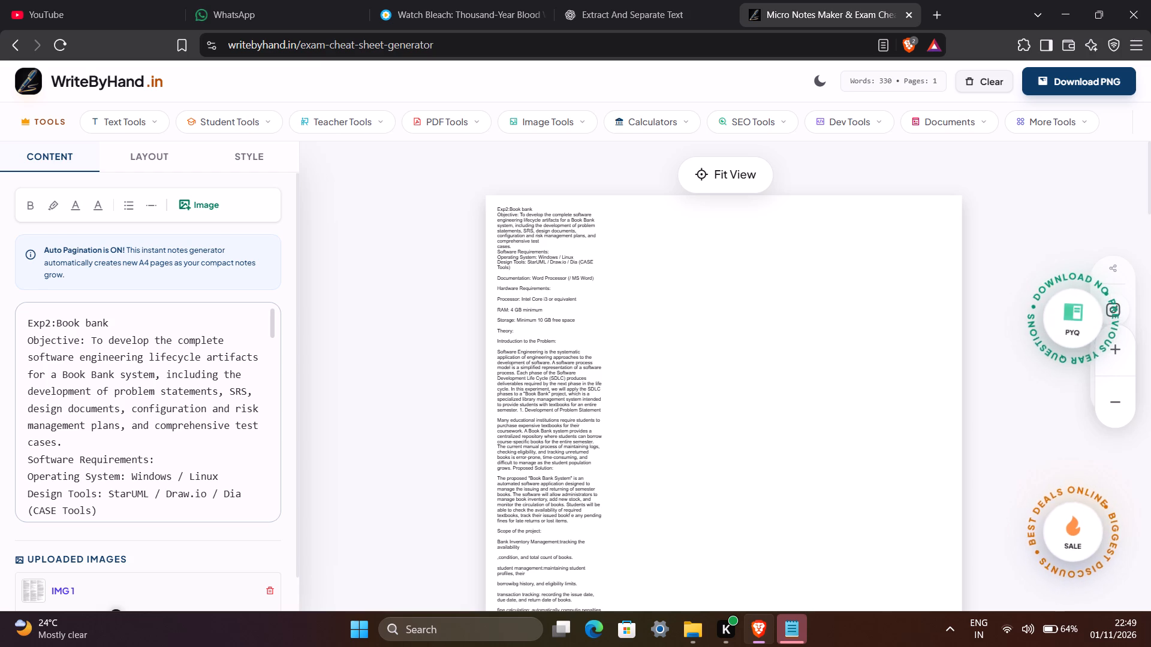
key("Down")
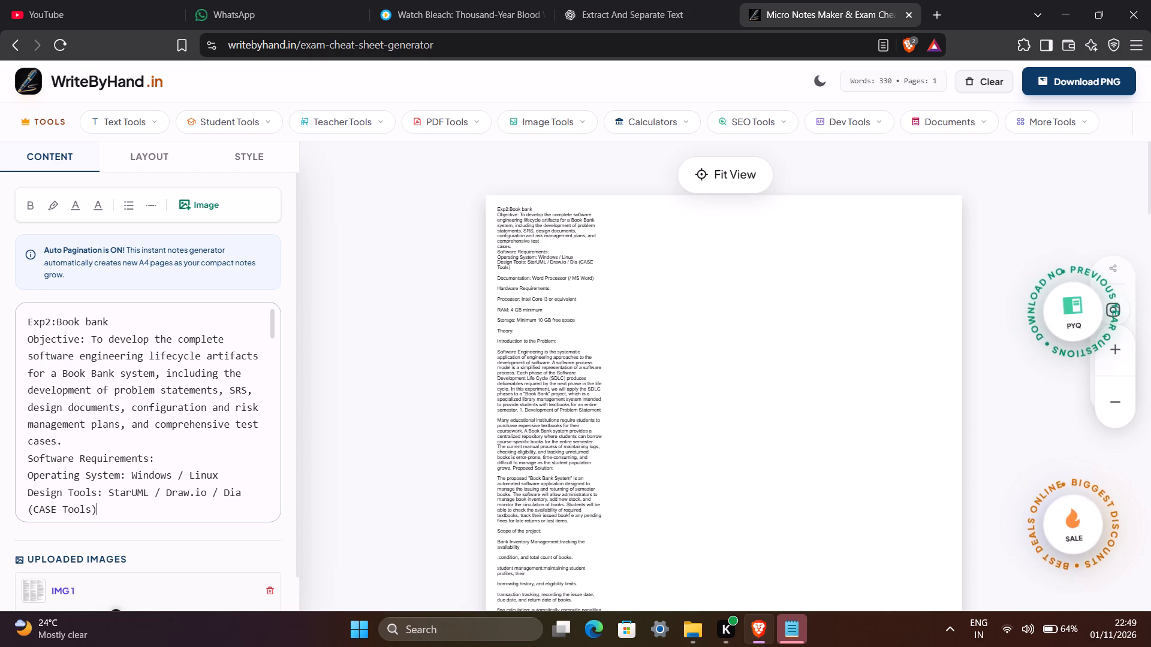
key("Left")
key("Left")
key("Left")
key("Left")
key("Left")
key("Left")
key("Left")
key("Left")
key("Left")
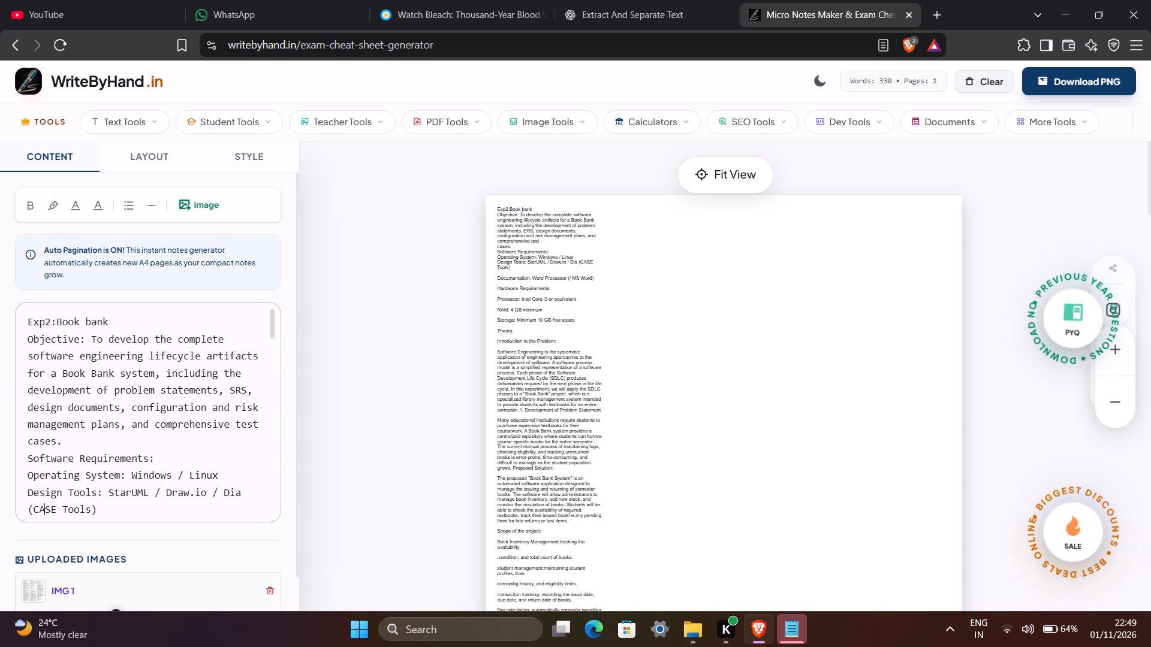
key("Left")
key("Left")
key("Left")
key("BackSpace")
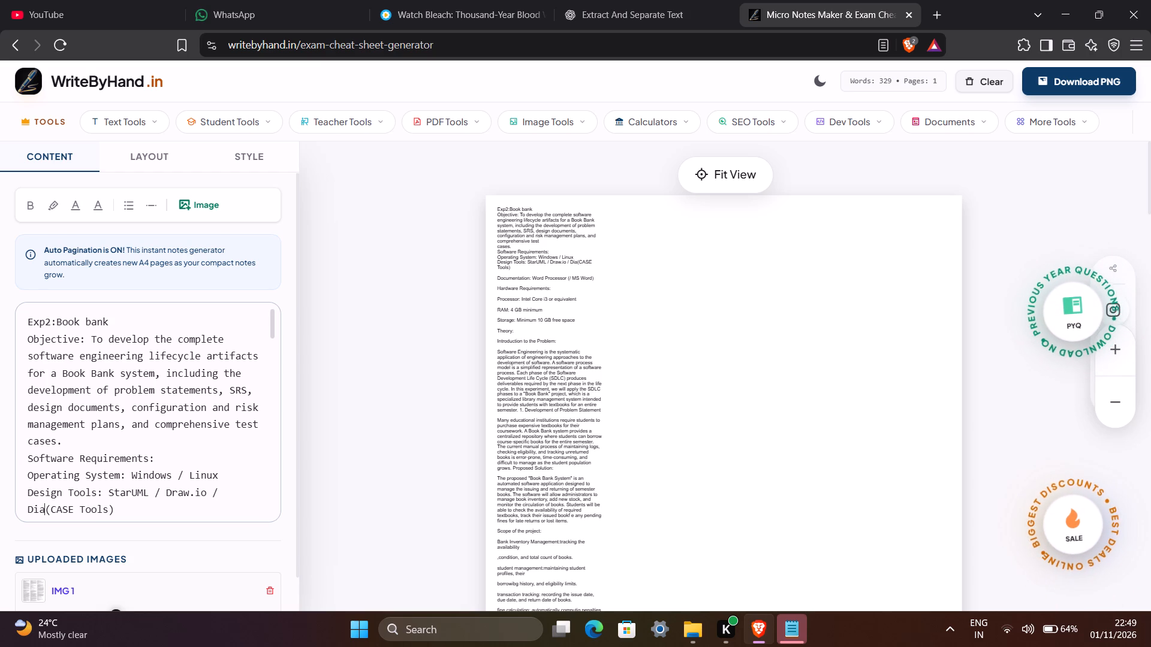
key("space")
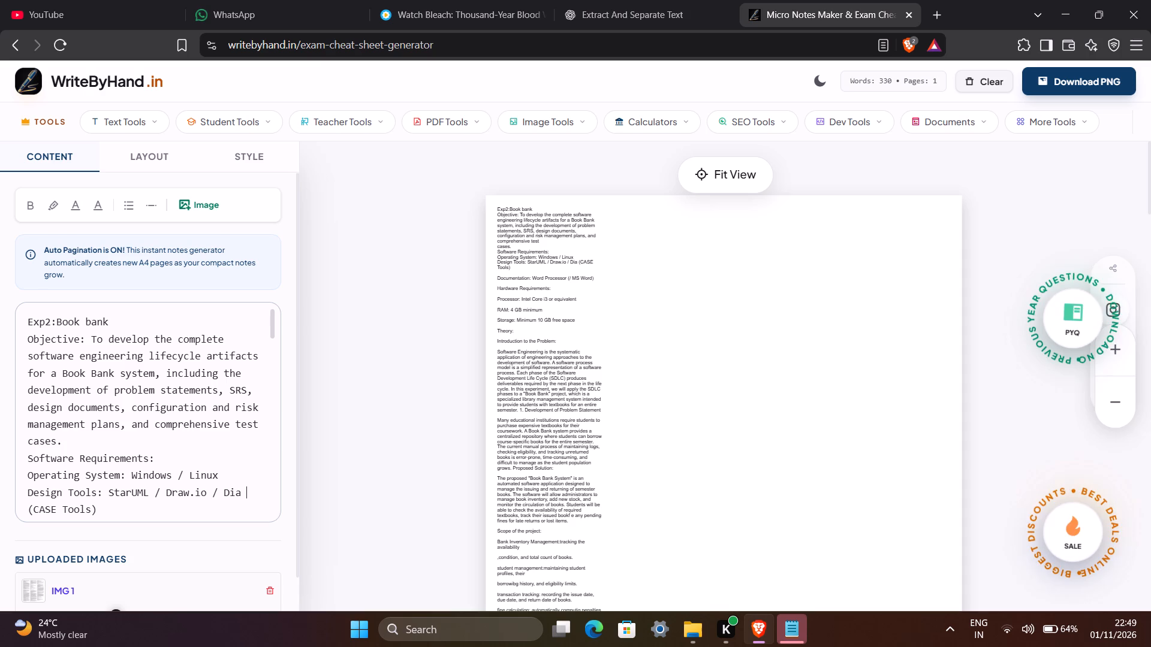
Remove the blank lines above the Documentation, Hardware Requirements and Processor lines.
key("Down")
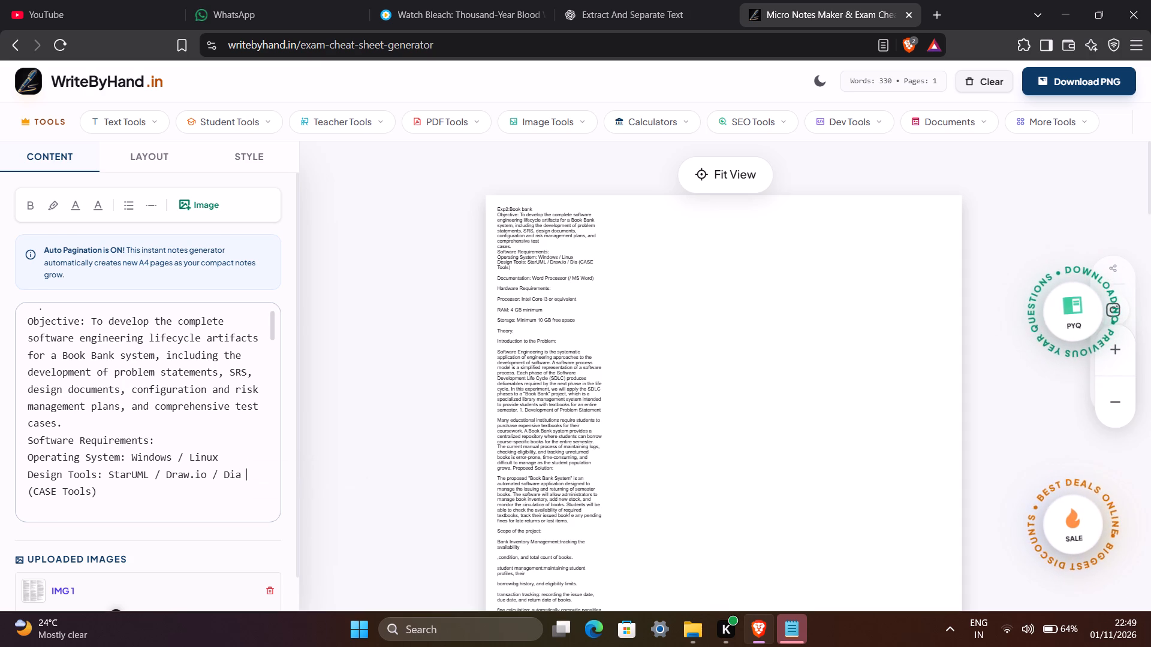
key("Down")
key("BackSpace")
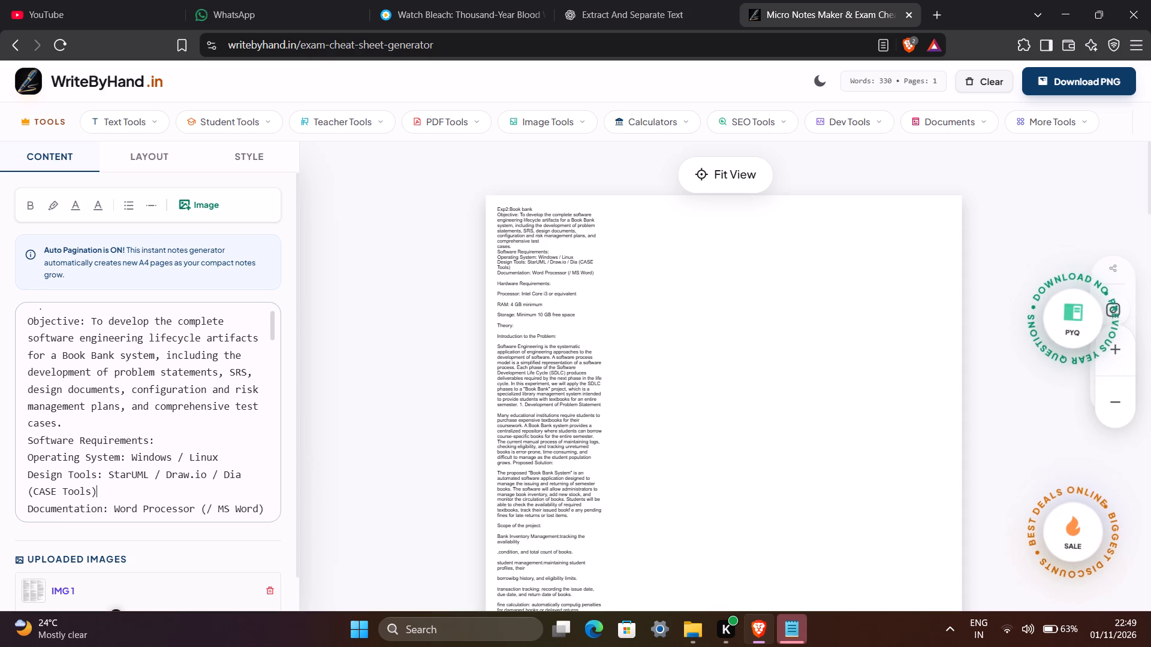
key("Down")
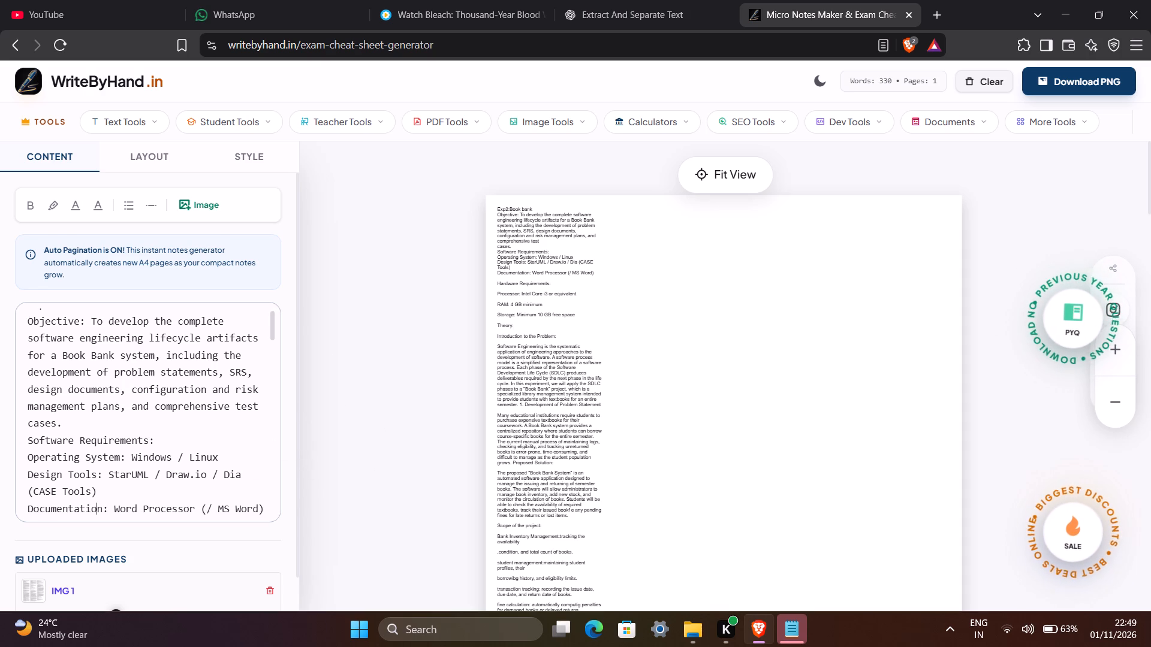
scroll(132, 448, "down", 1)
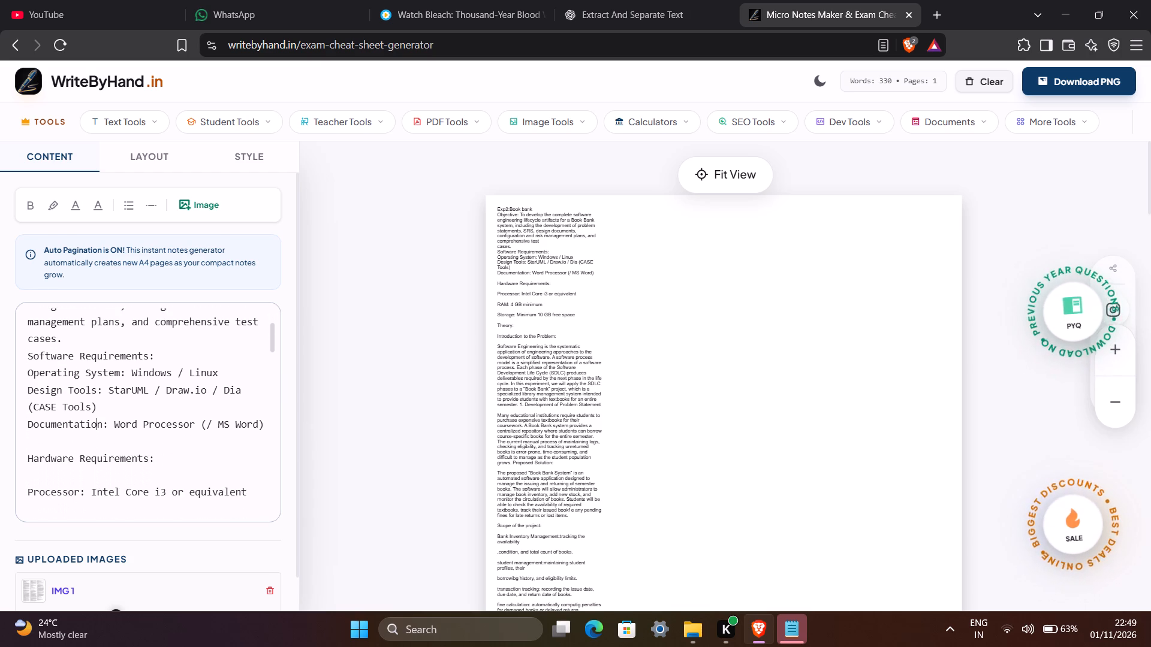
scroll(132, 448, "down", 1)
key("Down")
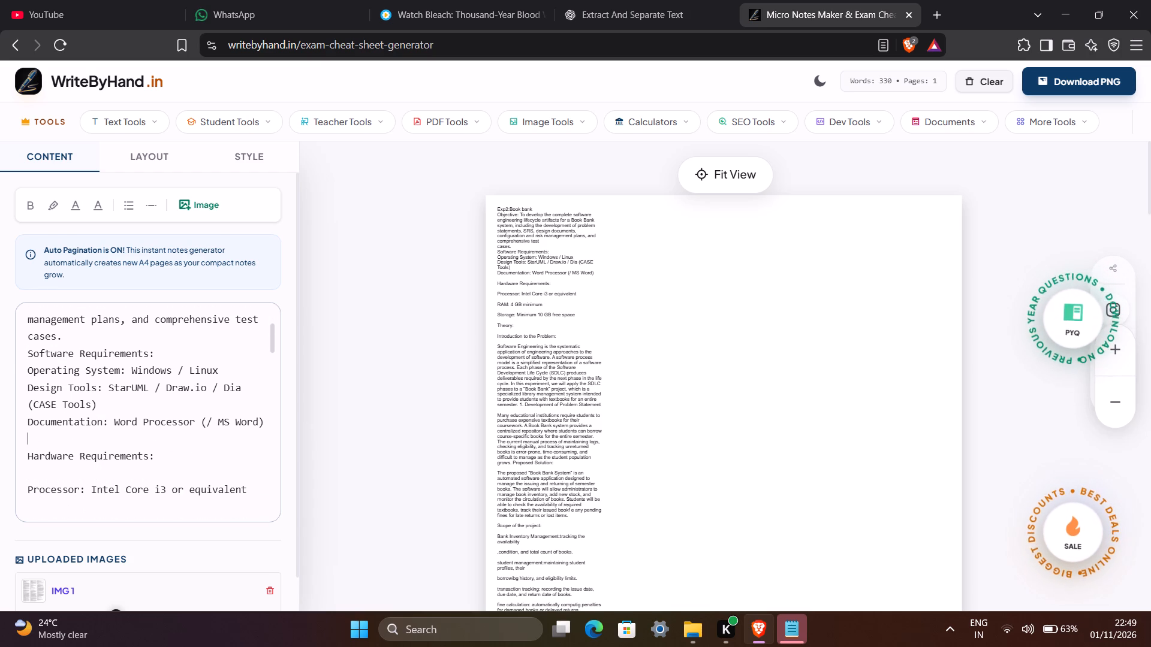
key("BackSpace")
key("Down")
key("Down")
key("BackSpace")
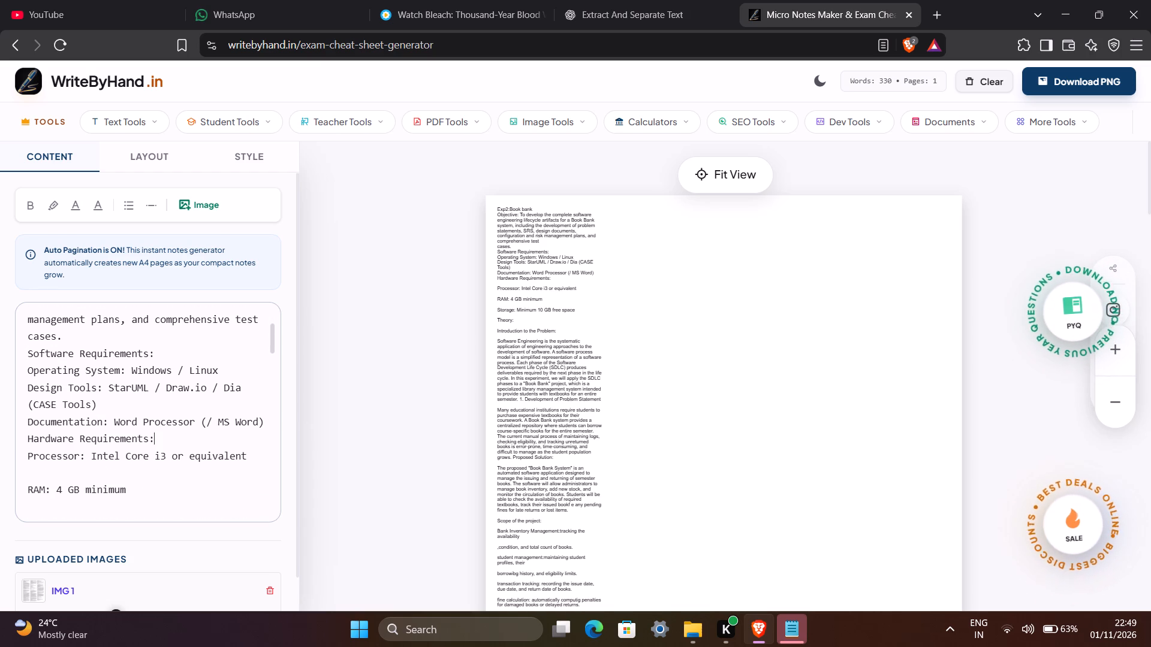
Remove the blank lines above the RAM, Storage, Theory and Introduction to the Problem lines.
key("Down")
key("Down")
key("BackSpace")
key("Down")
key("Down")
key("BackSpace")
key("Down")
key("Down")
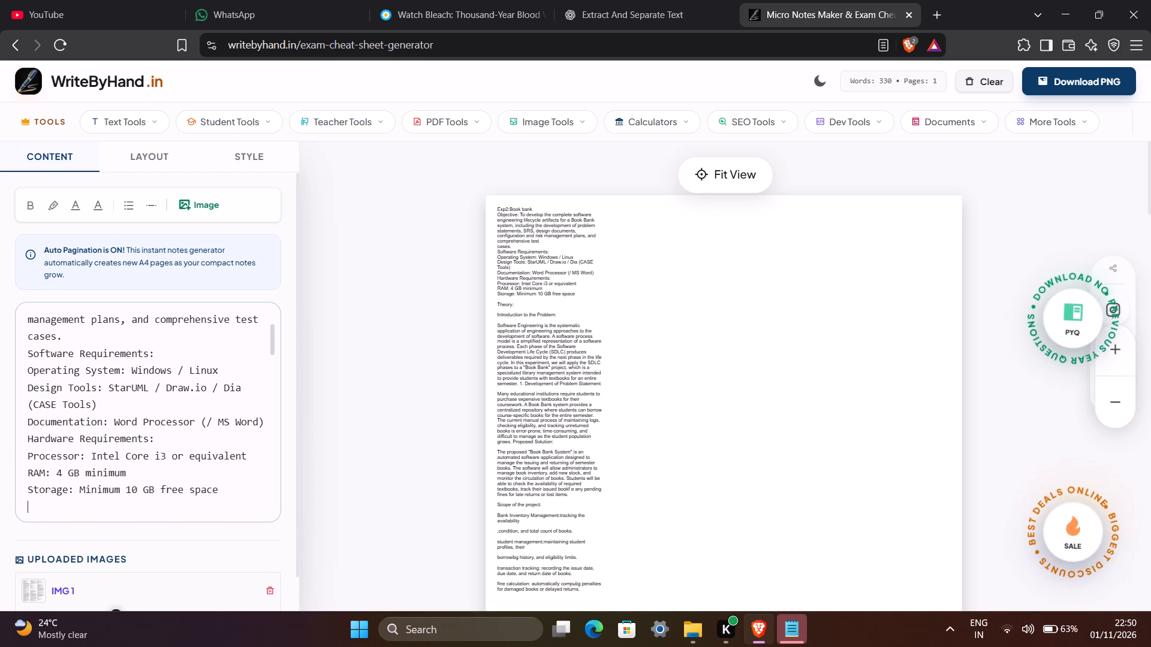
key("BackSpace")
key("Down")
key("Down")
key("BackSpace")
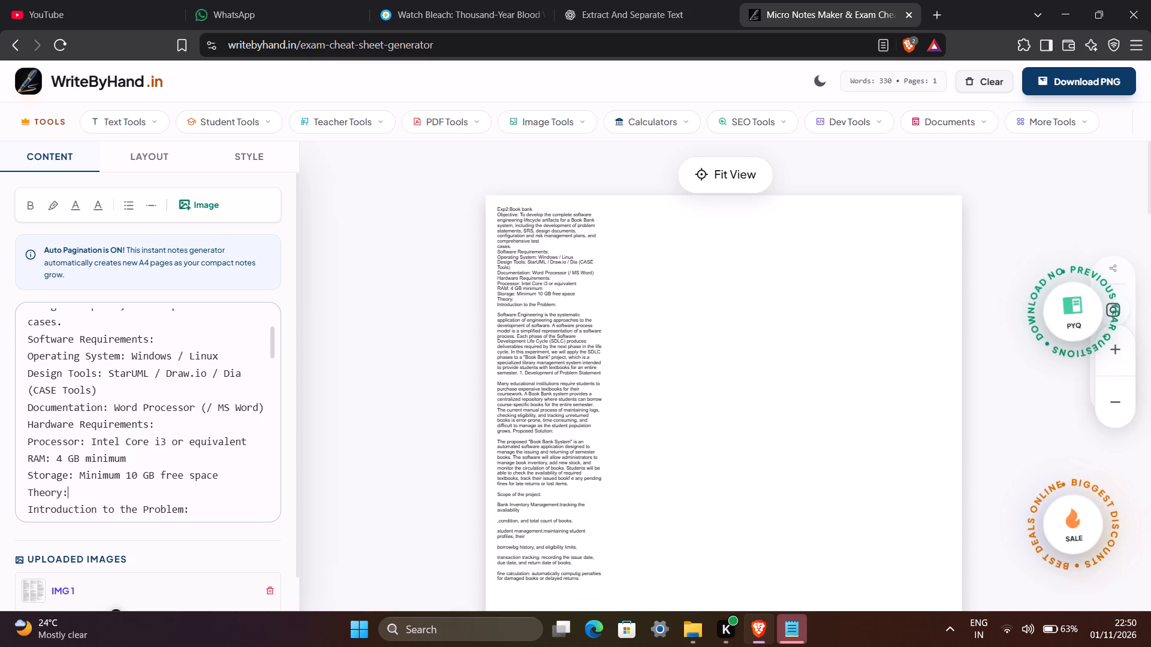
Join "Introduction to the Problem:" onto the same line as "Theory:", keeping the colon after Theory.
key("BackSpace")
key("shift+colon")
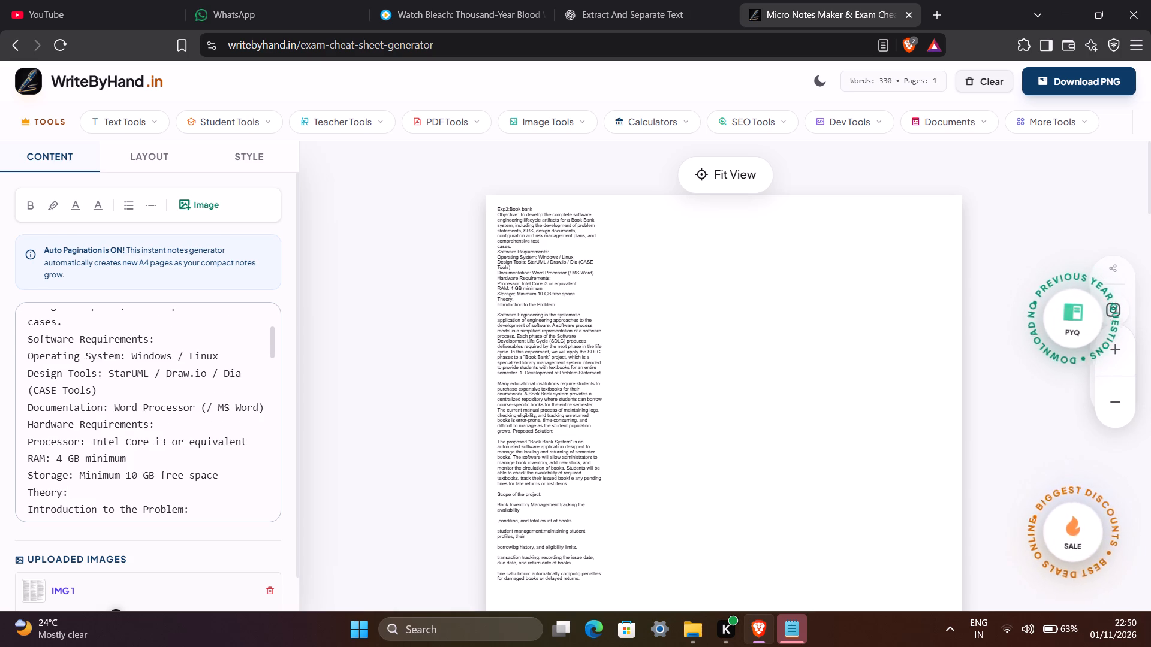
key("Down")
key("Left")
key("Left")
key("Left")
key("Left")
key("Left")
key("Left")
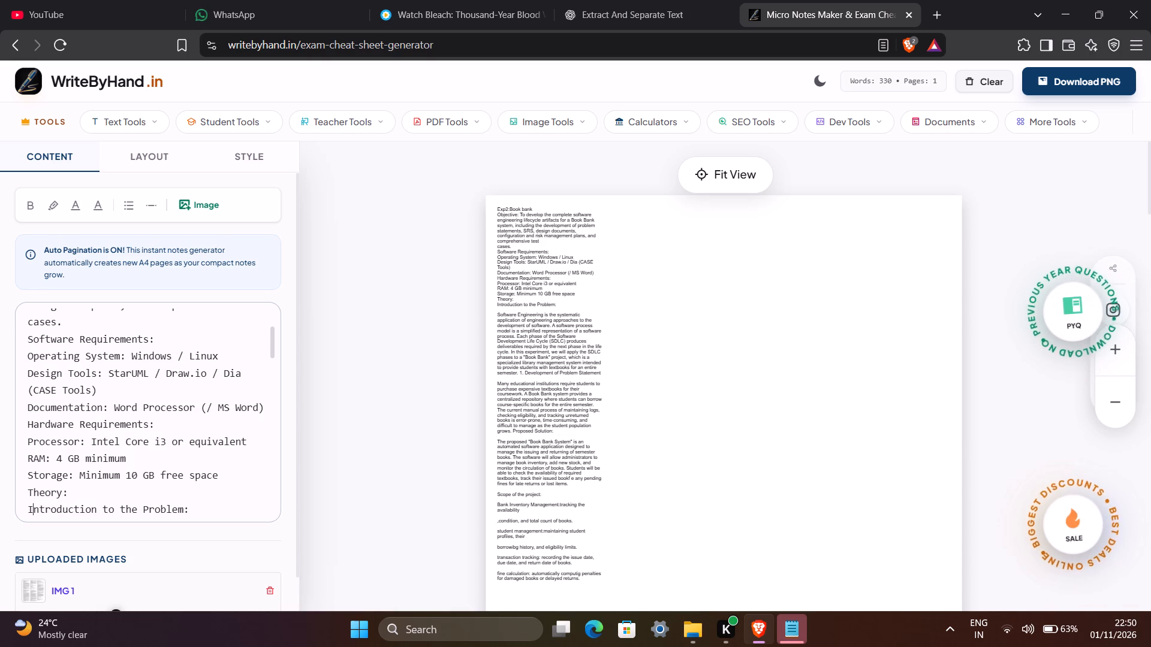
key("Left")
key("BackSpace")
Remove the blank line between "Introduction to the Problem:" and the Software Engineering paragraph.
key("Down")
key("BackSpace")
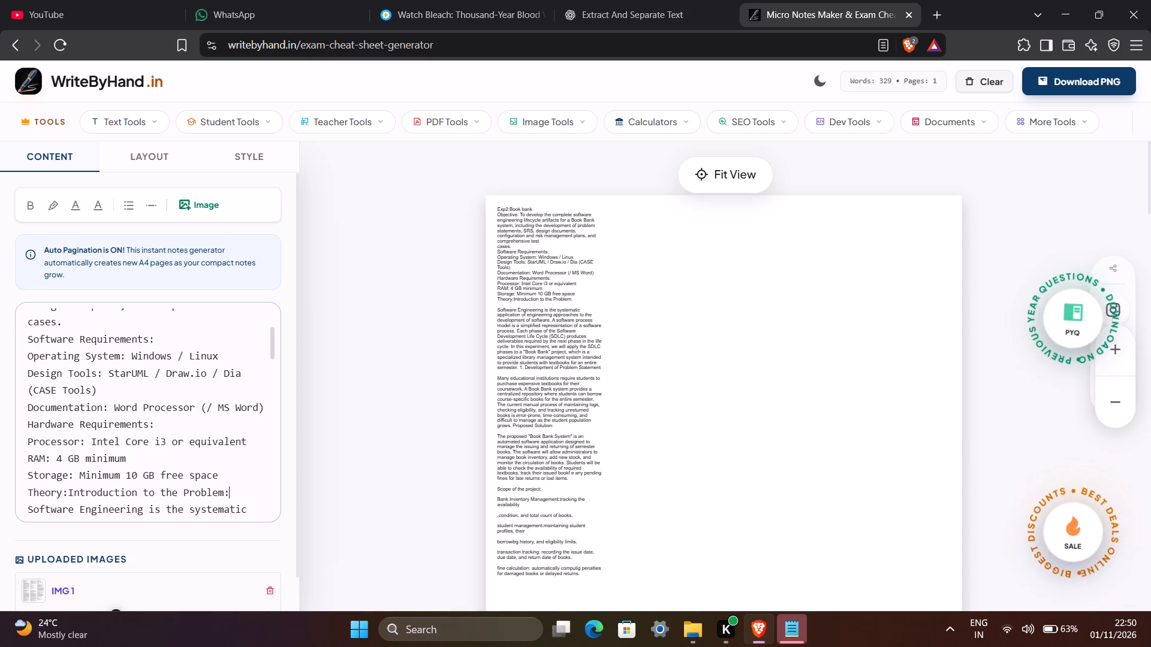
Insert a line break before "1. Development of Problem Statement" at the end of the Software Engineering paragraph.
key("Down")
key("Down")
key("Down")
key("Down")
key("Down")
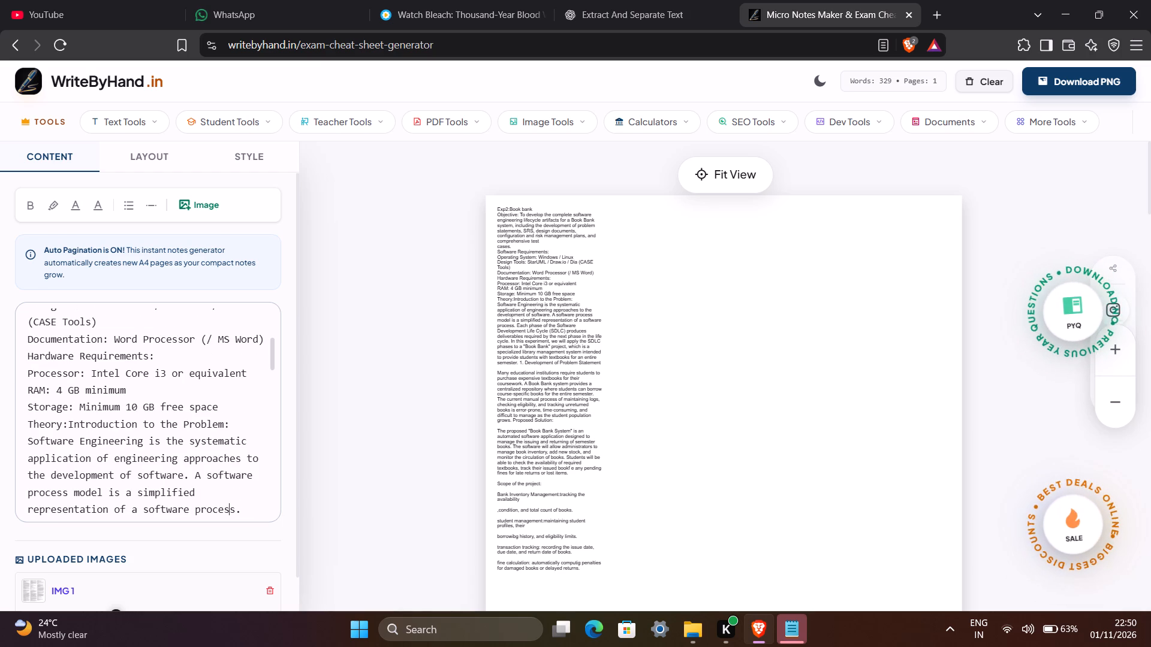
key("Down")
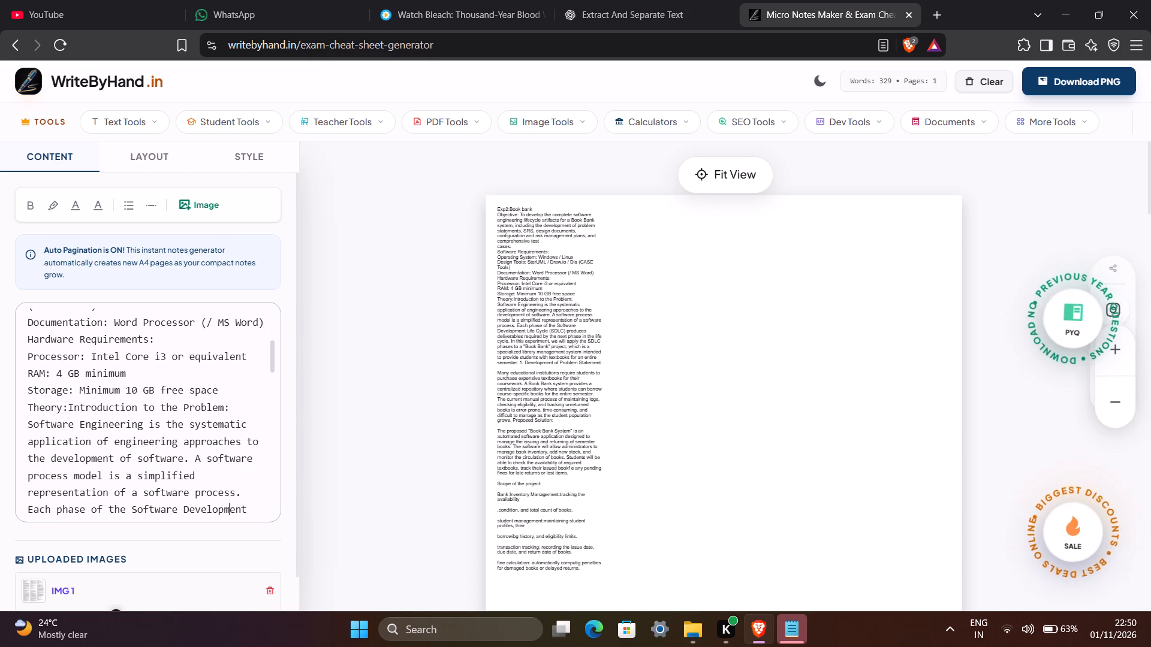
key("Down")
key("Down")
key("Down")
key("Down")
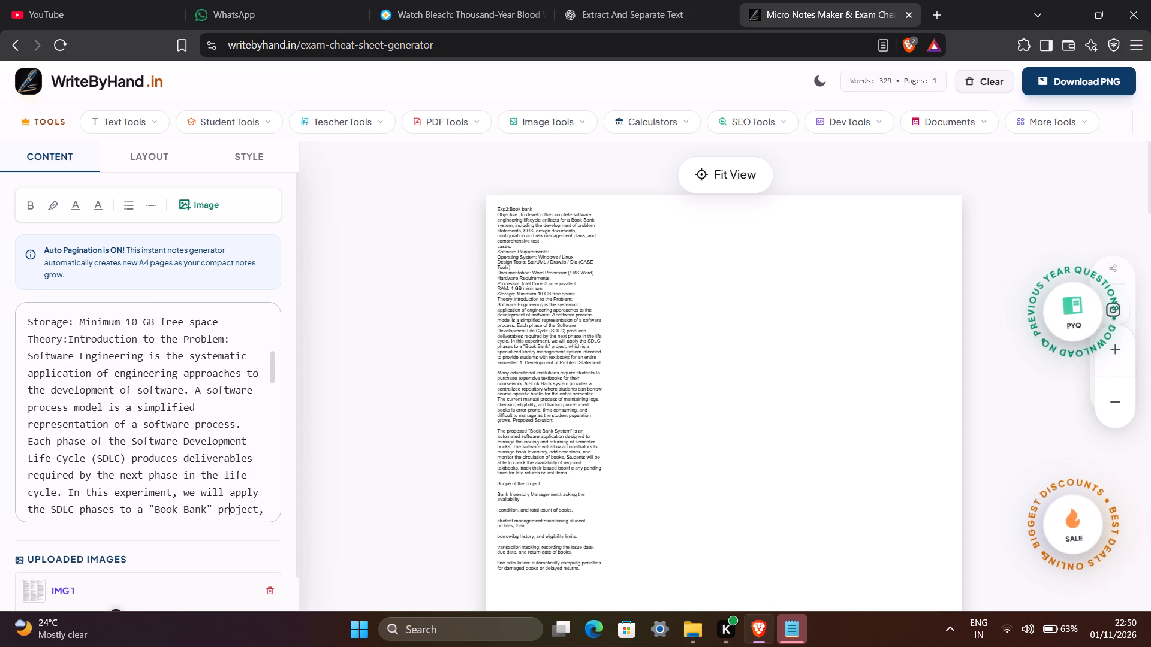
key("Down")
key("Down")
key("Down")
key("Down")
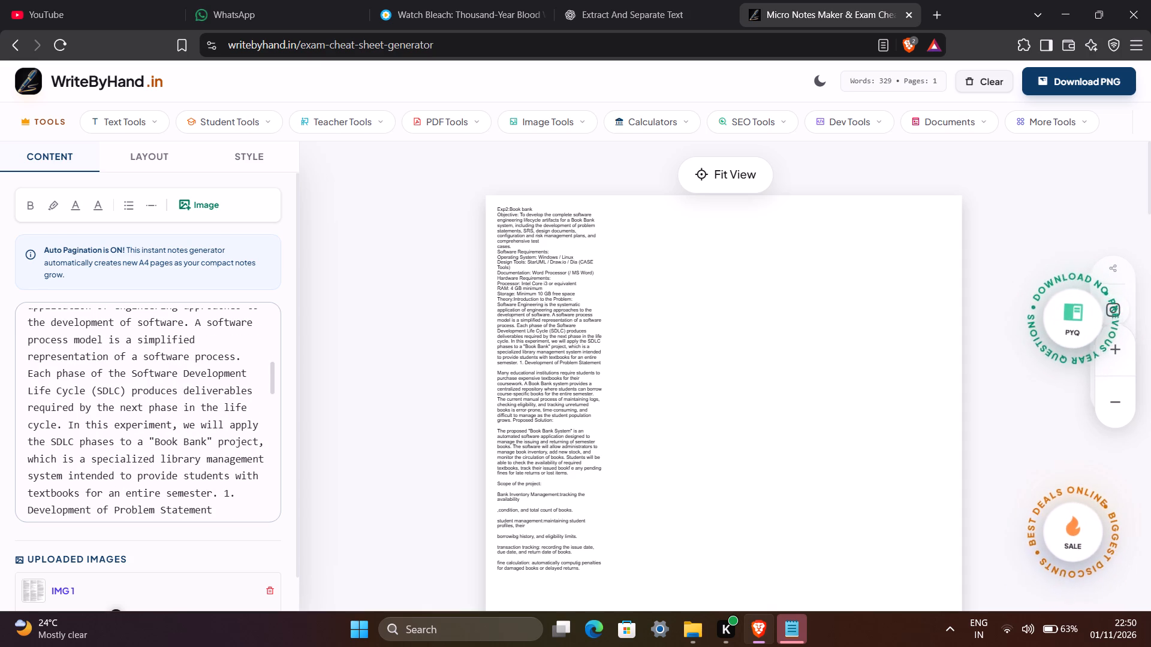
key("Up")
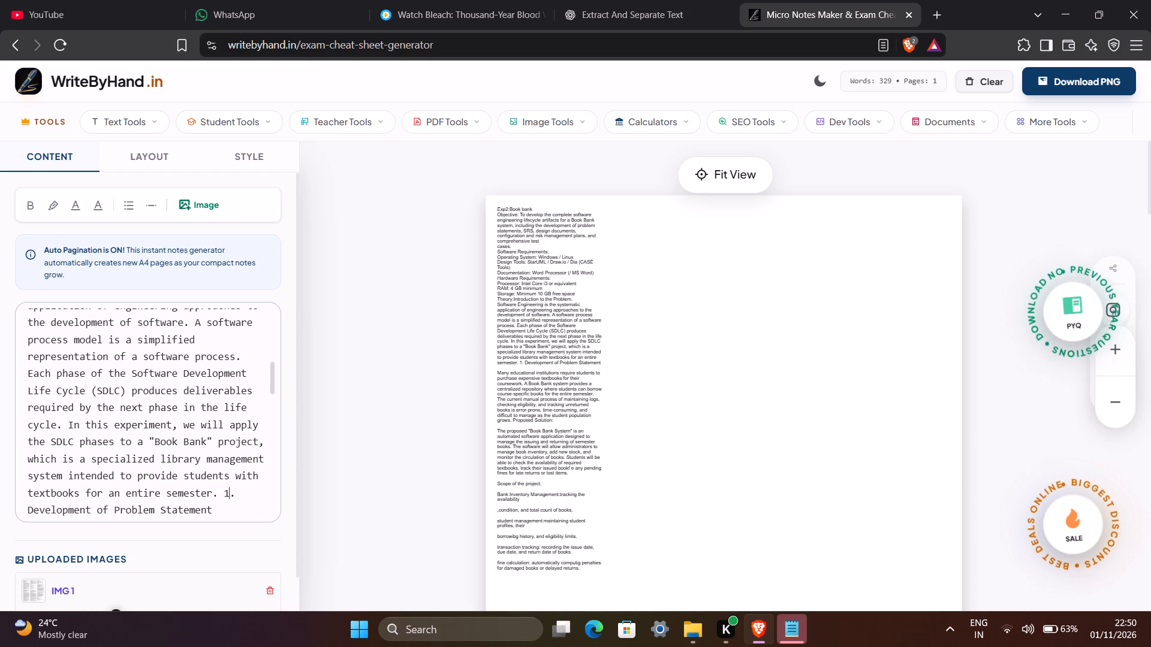
key("Left")
key("Return")
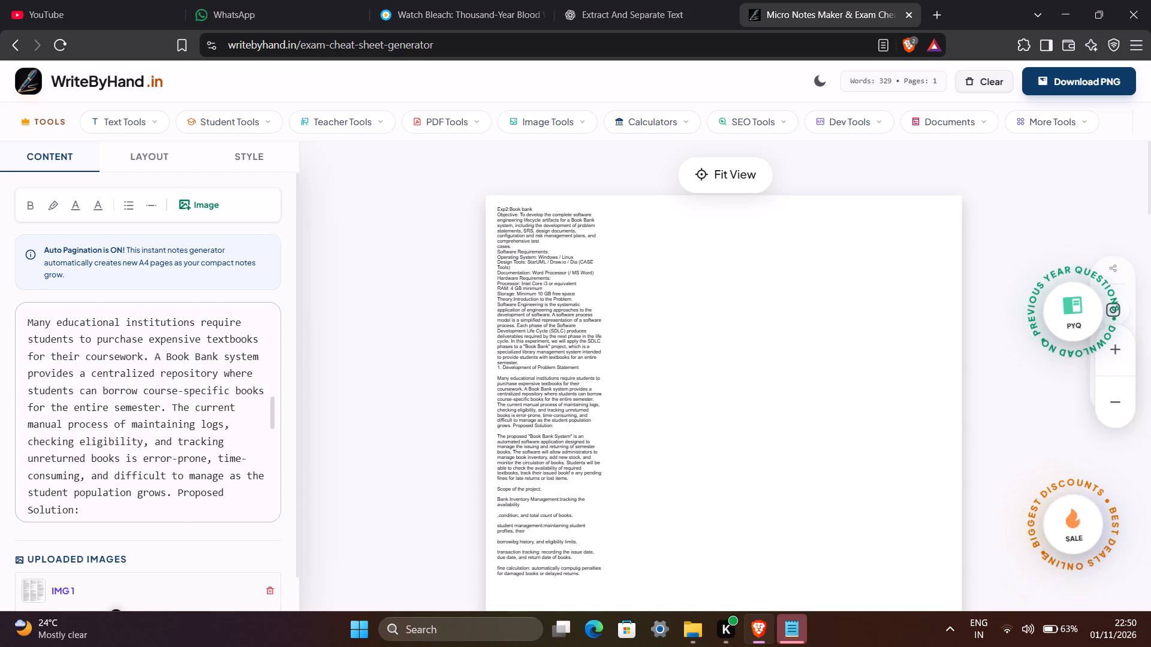
Remove the blank line below the "1. Development of Problem Statement" heading.
key("Right")
key("Right")
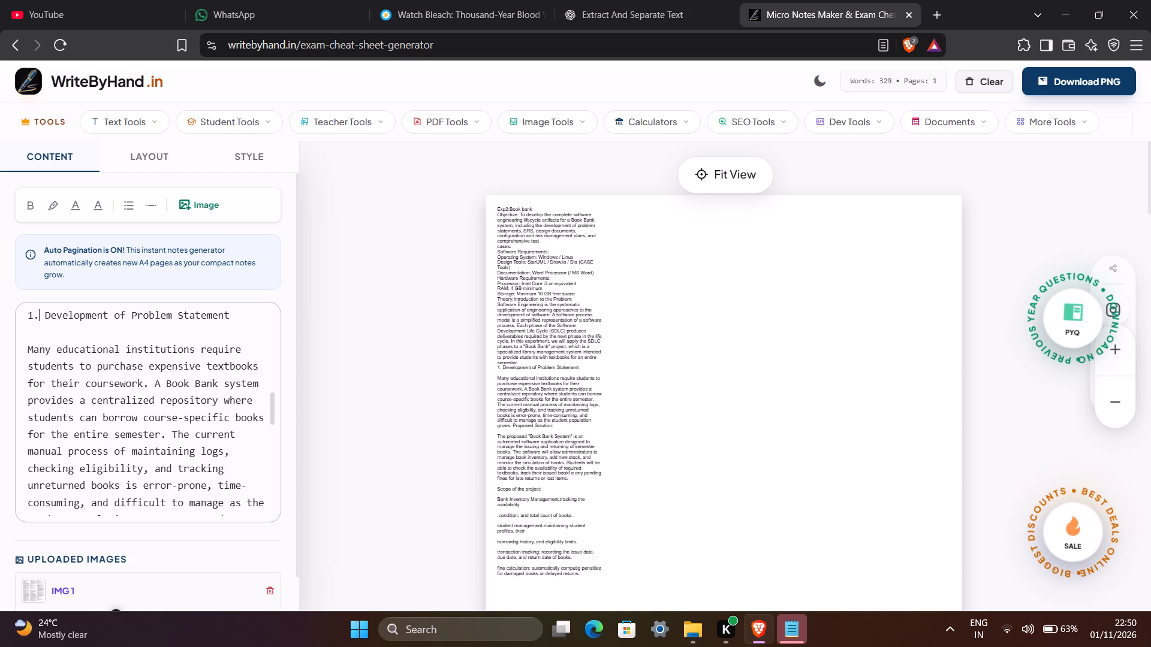
key("Right")
key("Down")
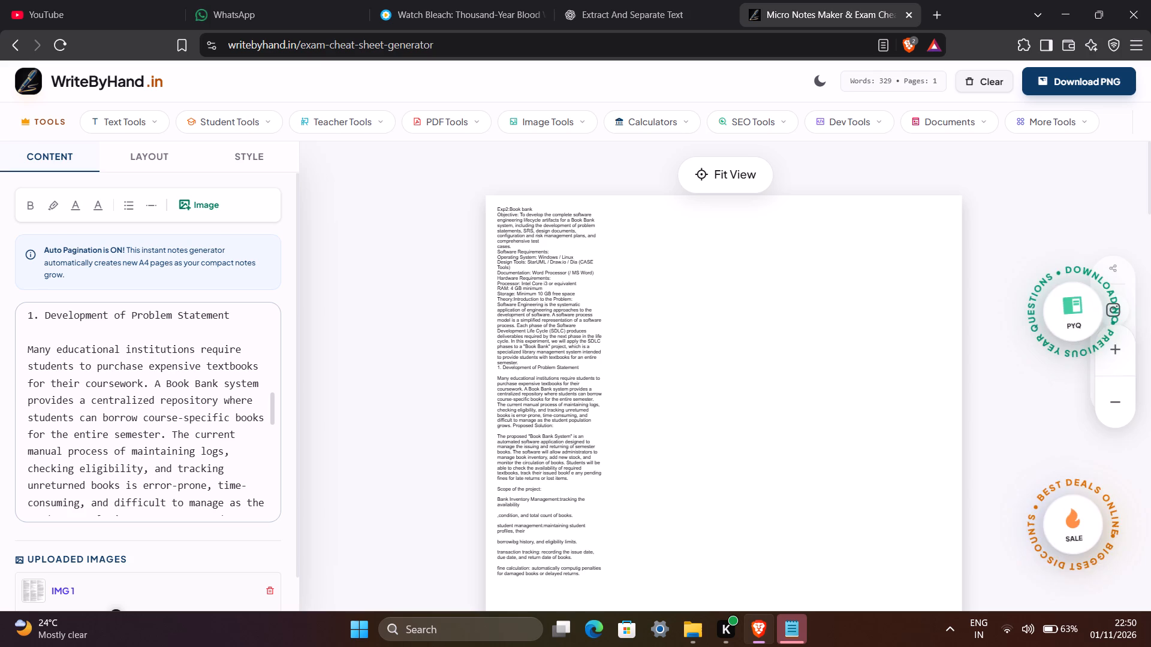
key("BackSpace")
Insert a line break before "Proposed Solution:" at the end of the educational institutions paragraph.
key("Down")
key("Down")
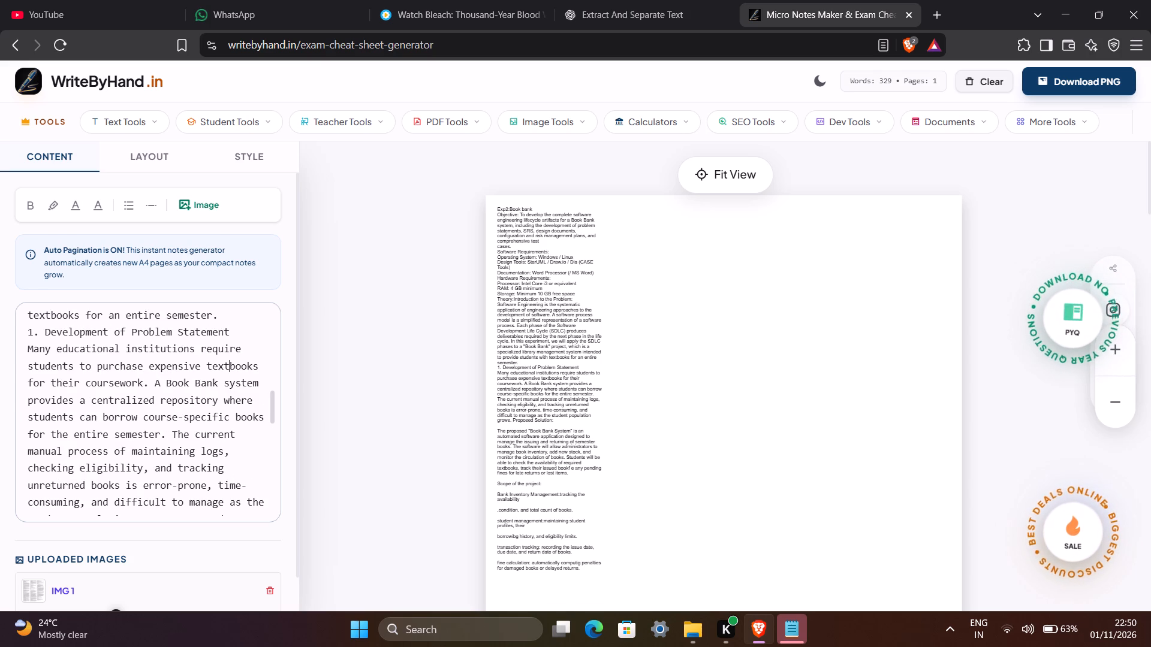
key("Down")
key("Down")
key("Down")
key("Down")
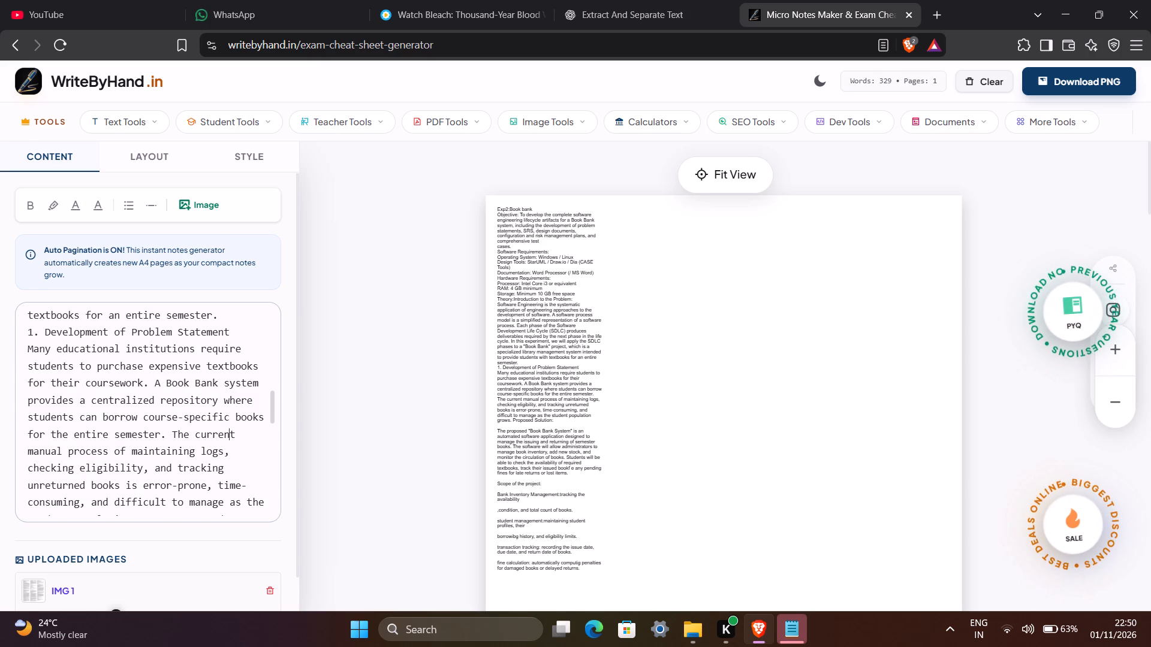
key("Down")
key("Down")
key("Down")
key("Down")
key("Down")
key("Down")
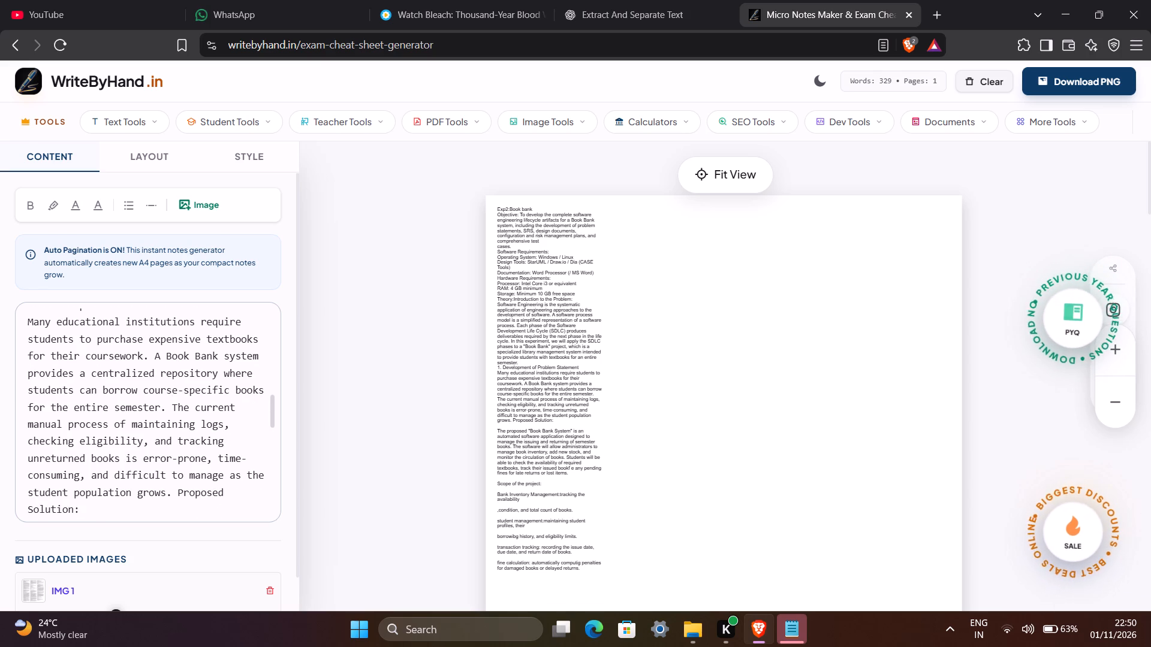
key("Up")
key("Left")
key("Left")
key("Left")
key("Left")
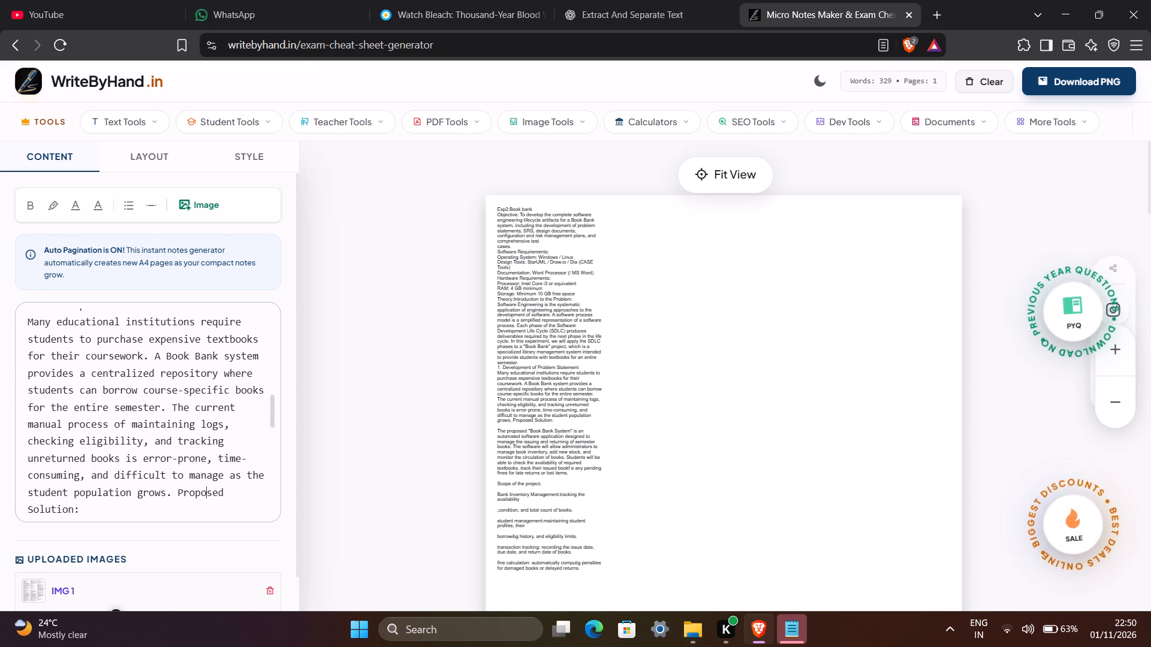
key("Left")
key("Left")
key("Left")
key("Left")
key("Left")
key("Left")
key("Right")
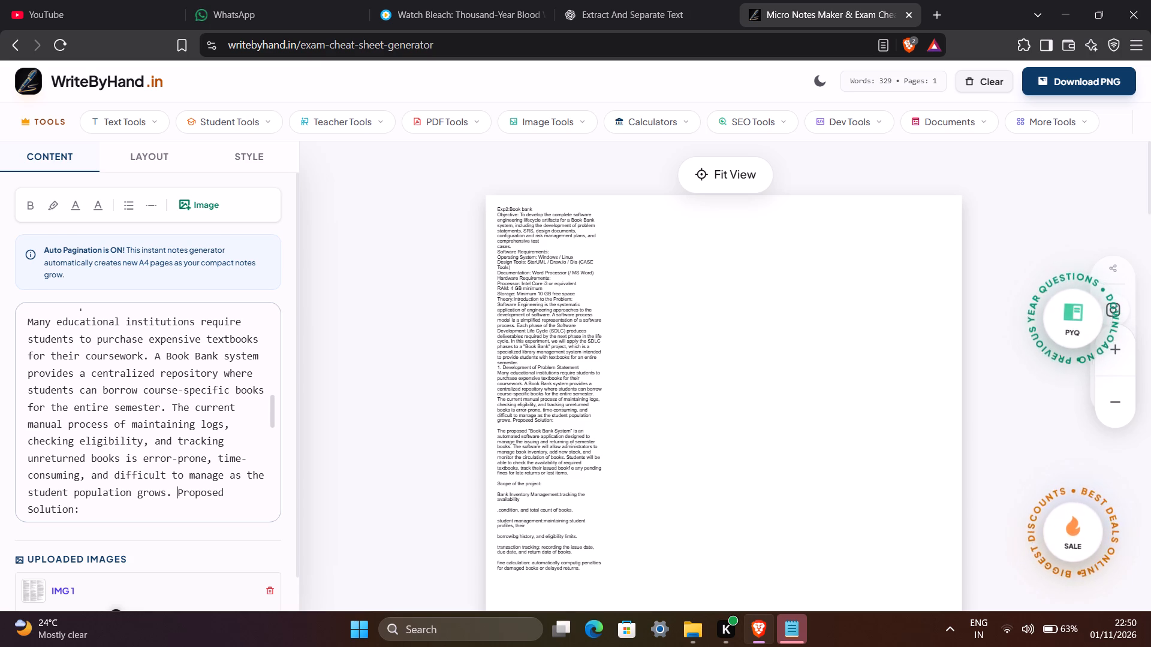
key("Return")
Remove the blank line between "Proposed Solution:" and the paragraph about the Book Bank System.
key("Down")
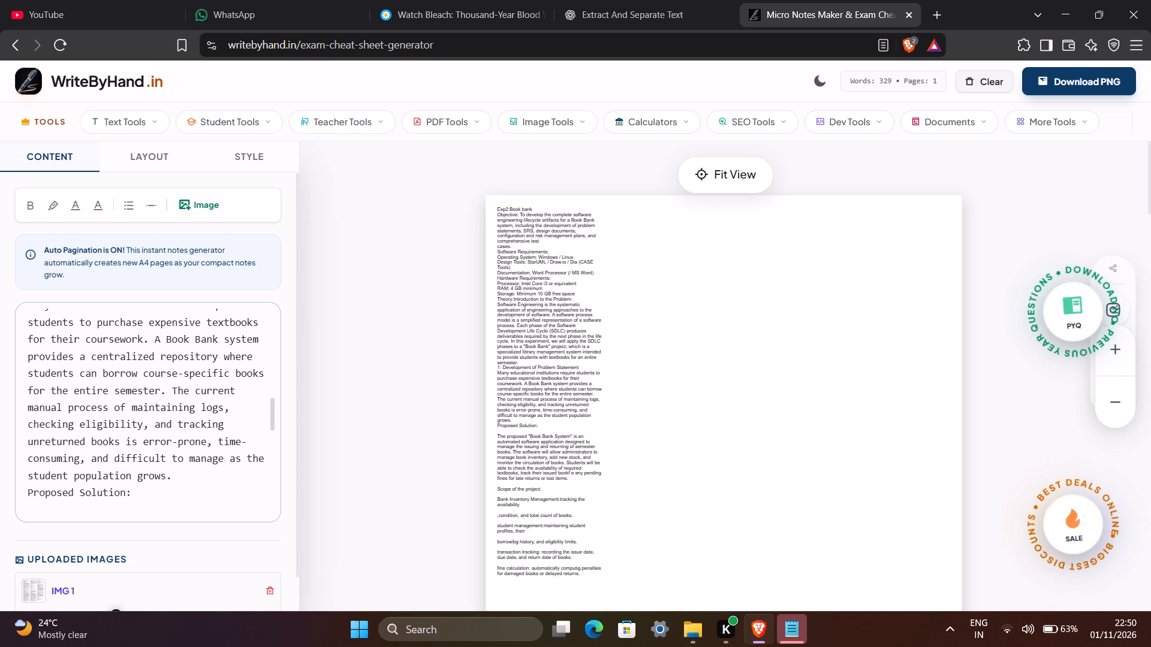
key("BackSpace")
Remove the blank line above "Scope of the project:".
key("Down")
key("Down")
key("Down")
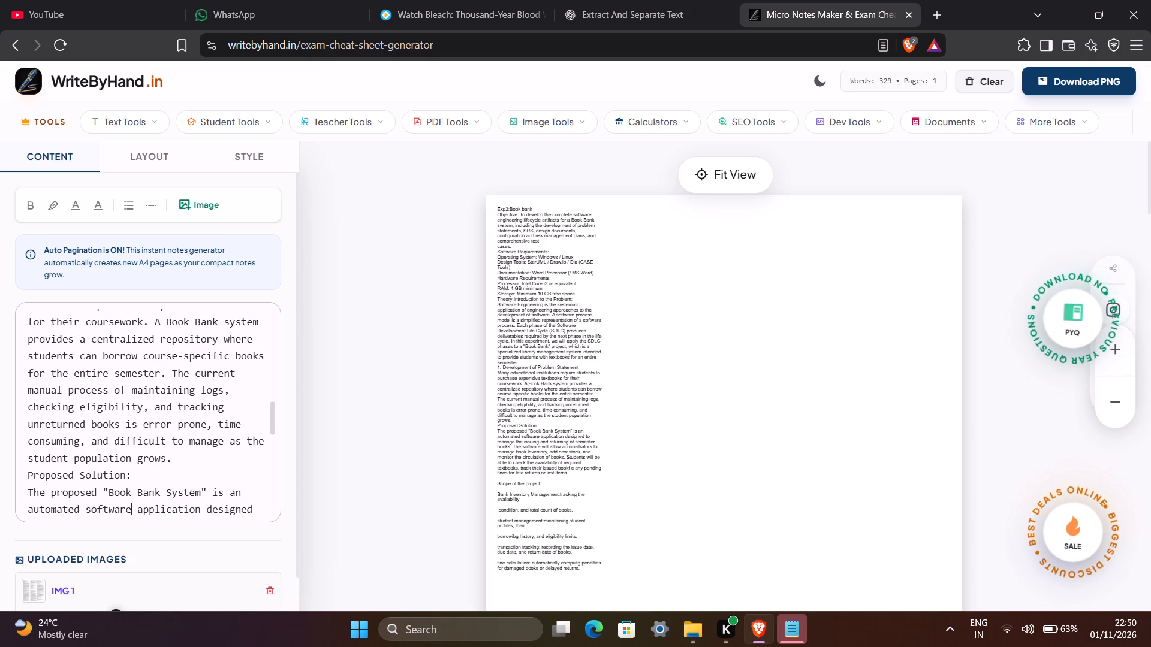
key("Down")
key("Down")
key("Down")
key("Down")
key("Down")
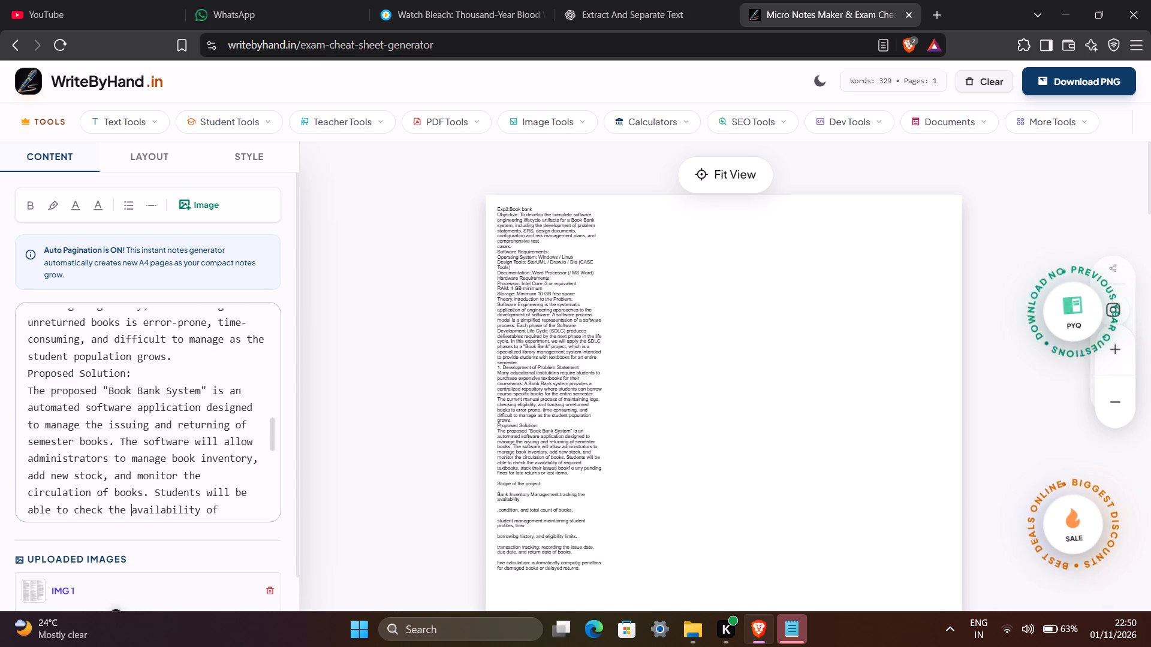
key("Down")
key("Down")
key("Down")
key("Down")
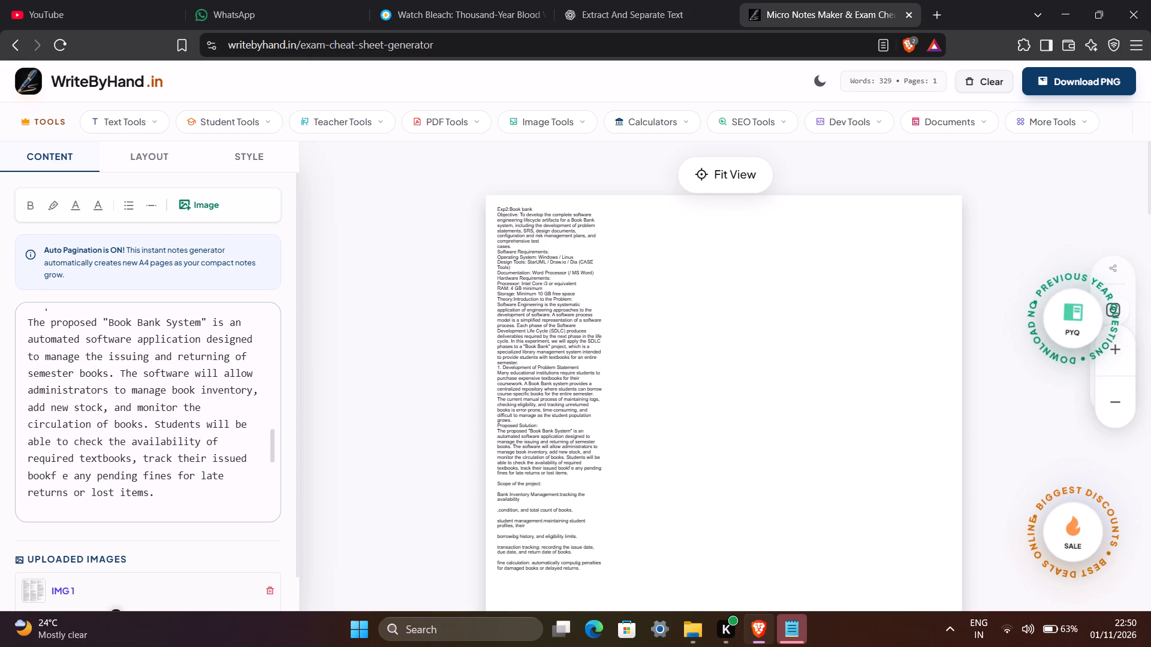
key("BackSpace")
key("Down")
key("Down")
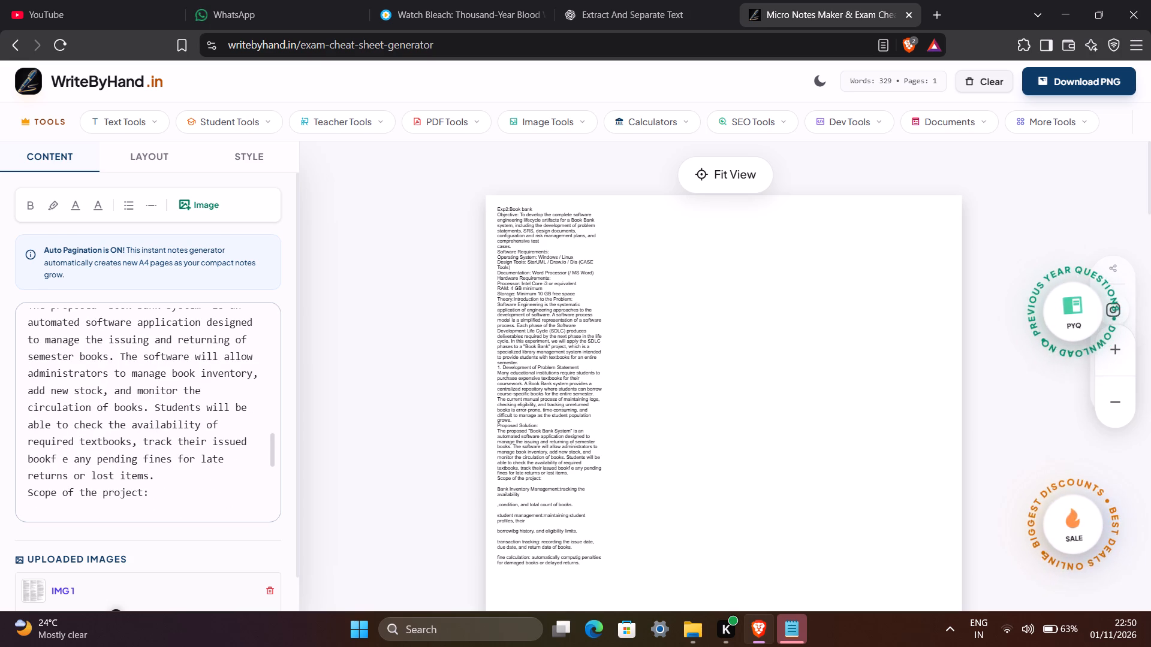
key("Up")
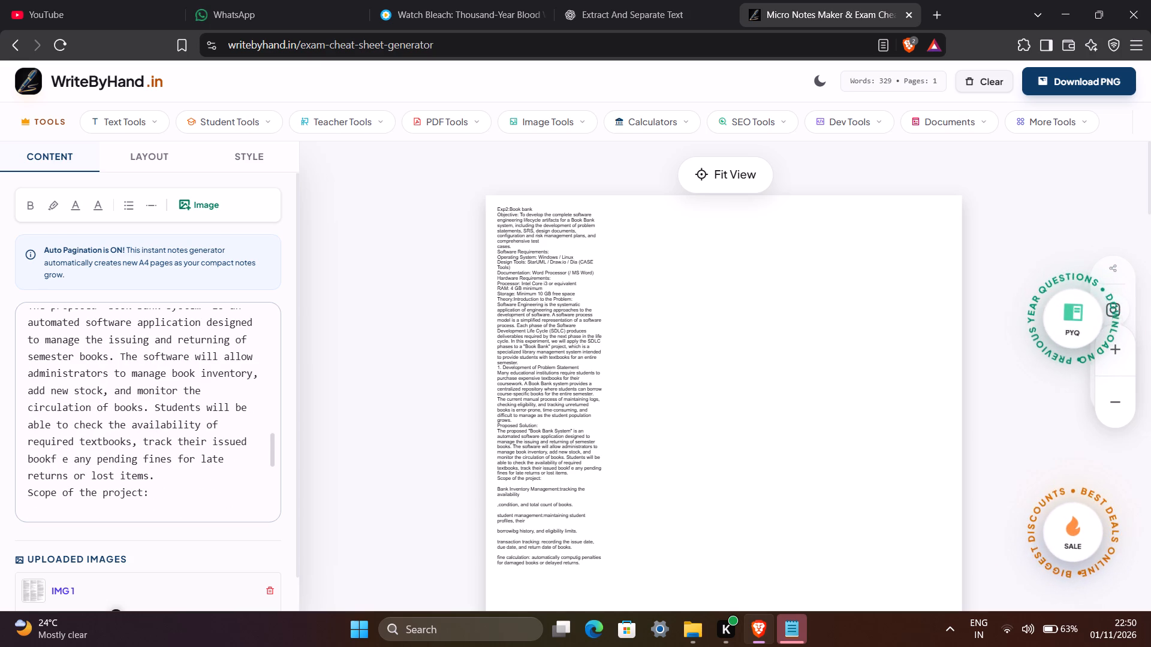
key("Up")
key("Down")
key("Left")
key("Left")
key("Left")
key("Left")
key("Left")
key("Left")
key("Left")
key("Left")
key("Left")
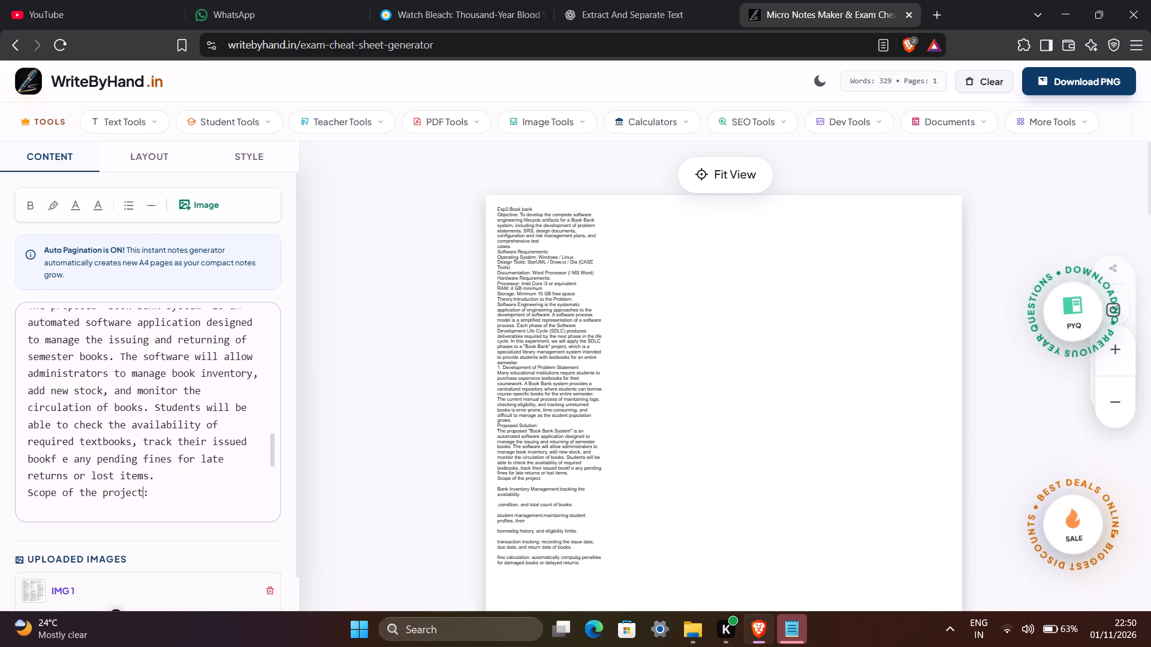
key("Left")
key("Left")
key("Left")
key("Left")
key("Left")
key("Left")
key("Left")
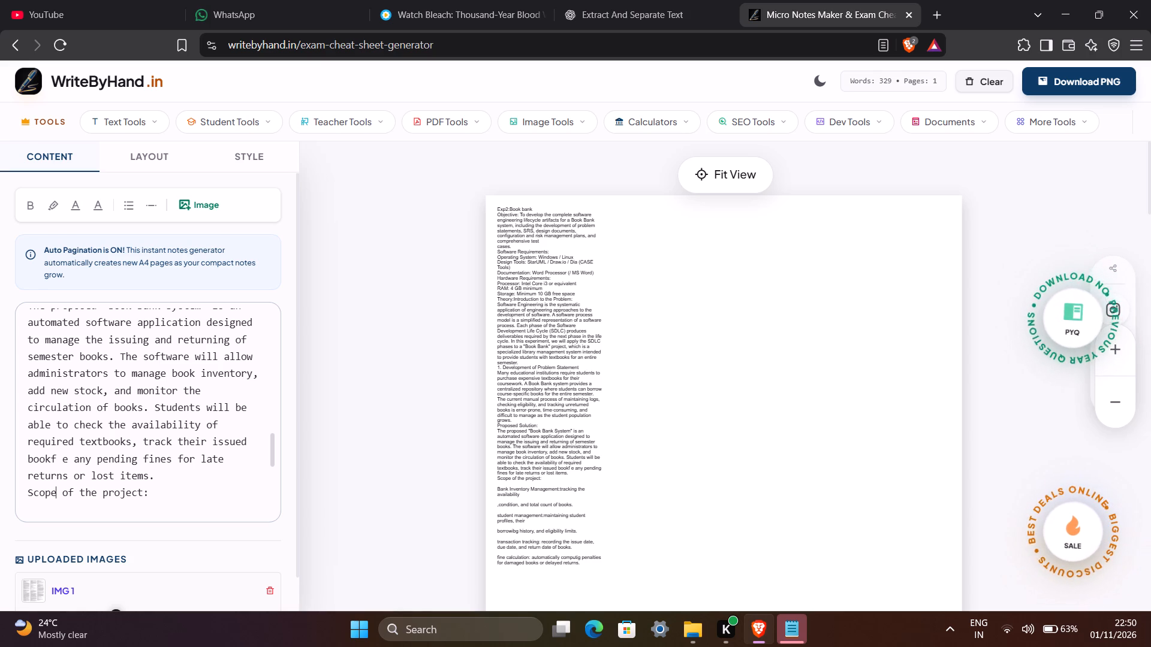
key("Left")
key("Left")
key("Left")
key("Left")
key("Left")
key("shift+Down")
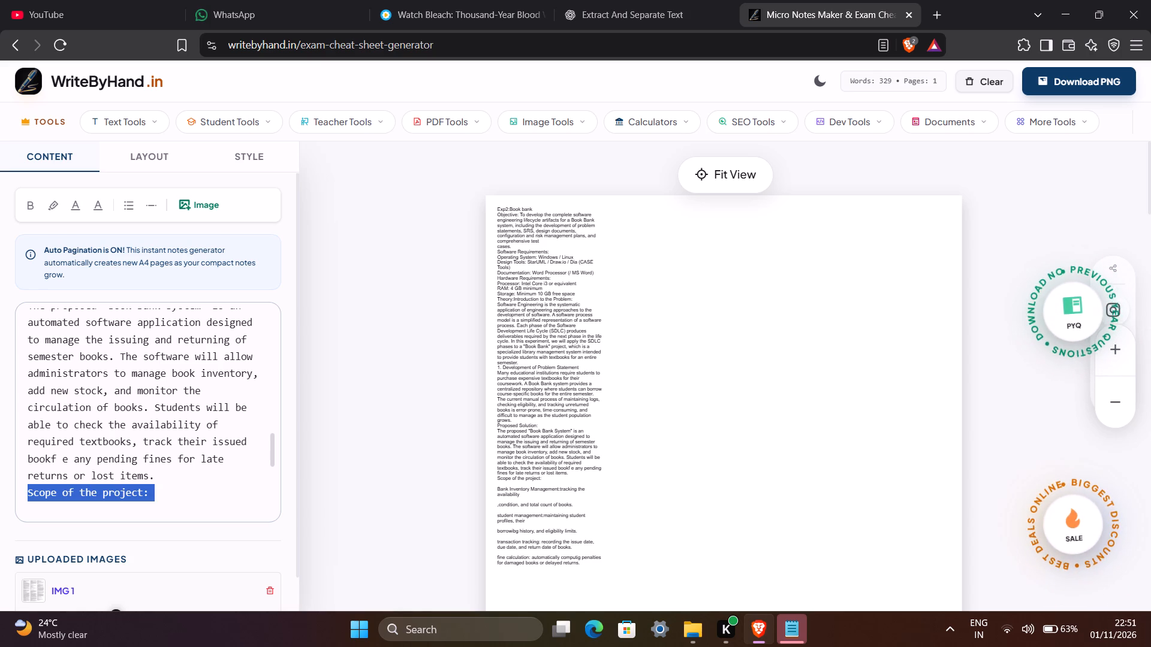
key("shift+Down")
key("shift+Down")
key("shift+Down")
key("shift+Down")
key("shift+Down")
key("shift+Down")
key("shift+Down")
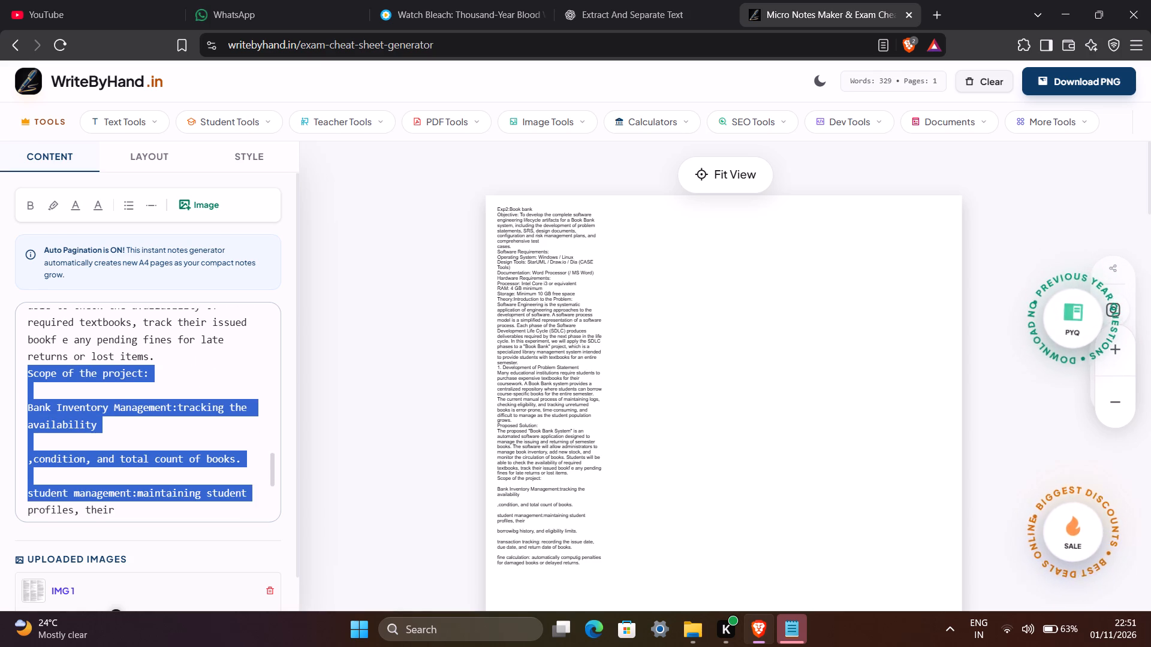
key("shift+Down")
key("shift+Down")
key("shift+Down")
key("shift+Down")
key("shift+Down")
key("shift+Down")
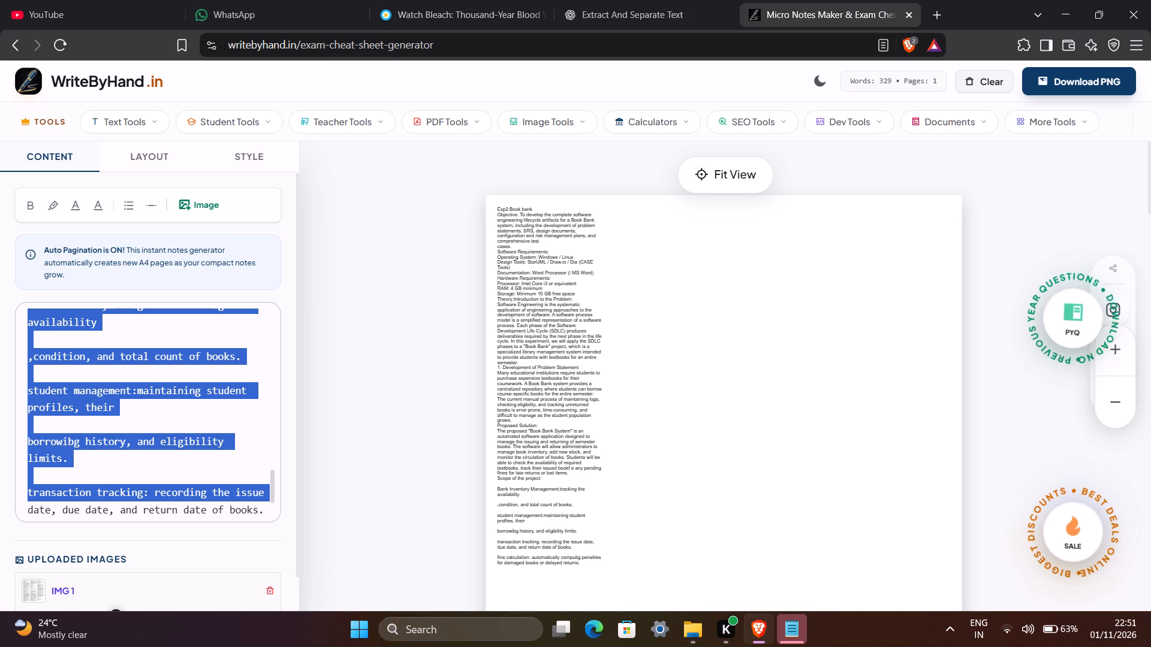
Remove the blank lines above the "transaction tracking" and "fine calculation" items of the project scope.
left_click(150, 465)
key("Down")
key("BackSpace")
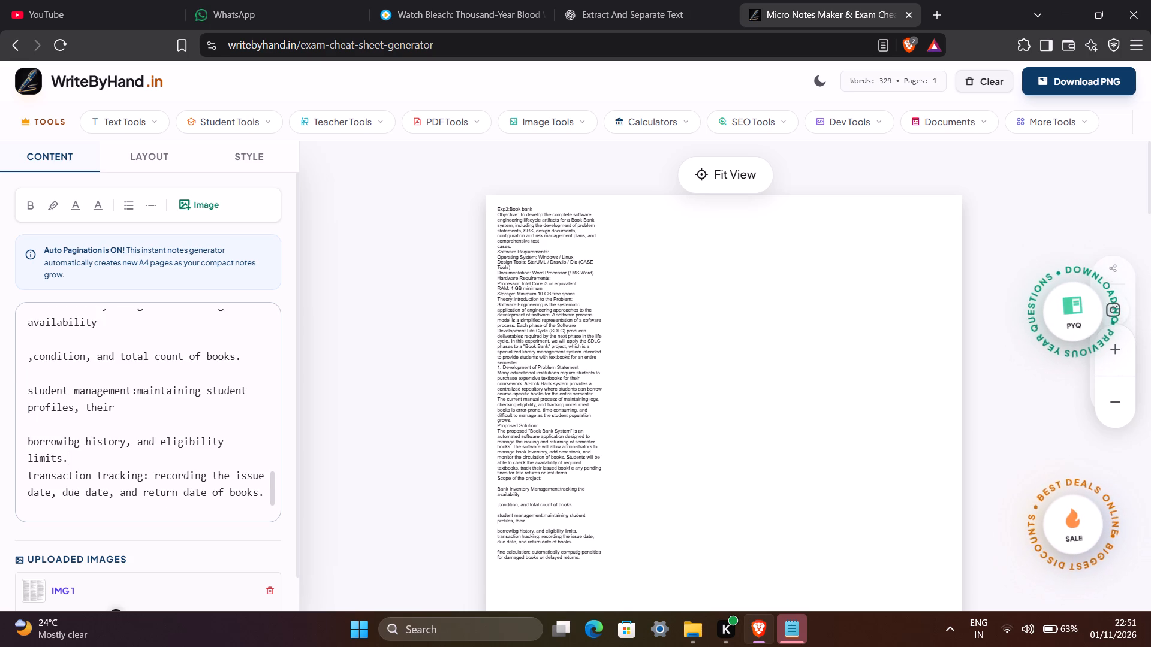
key("Down")
key("Down")
key("Down")
key("Down")
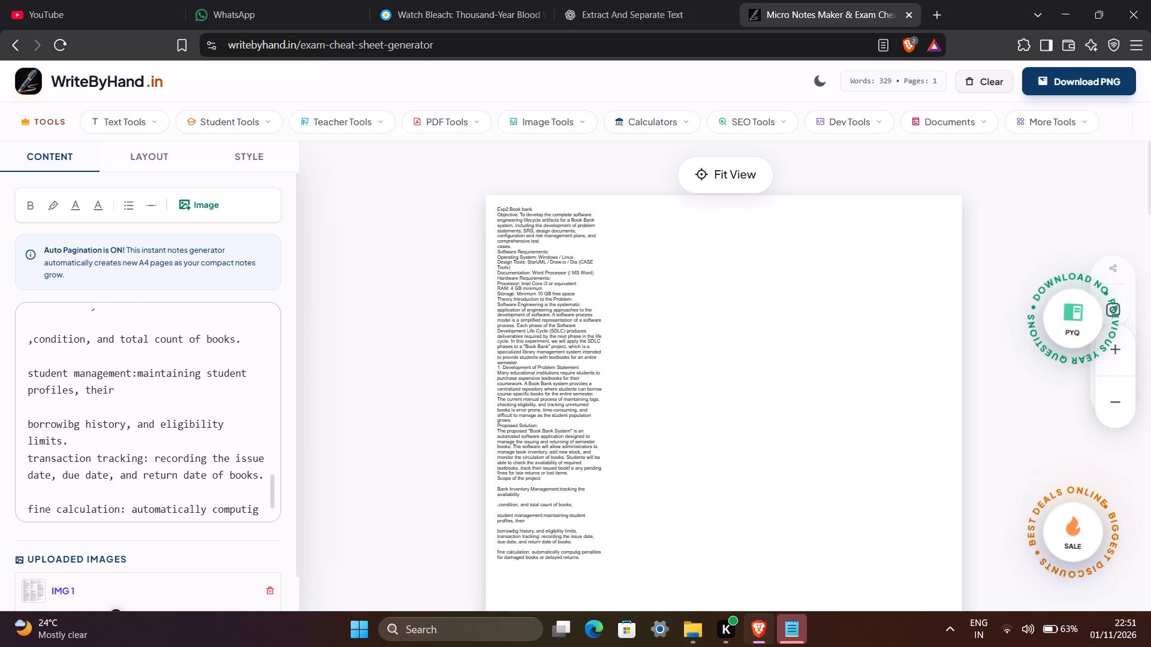
key("Up")
key("BackSpace")
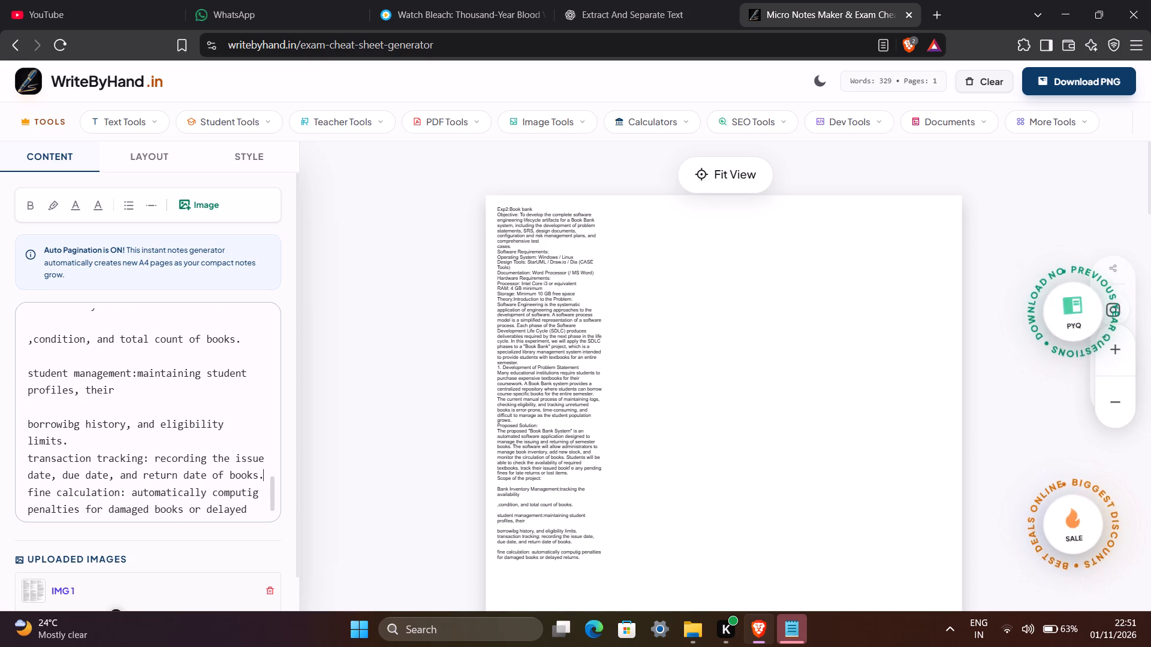
Remove the blank line between "profiles, their" and "borrowibg history, and eligibility limits." in the student management item.
key("Down")
key("Down")
key("Down")
key("Down")
key("Down")
key("Up")
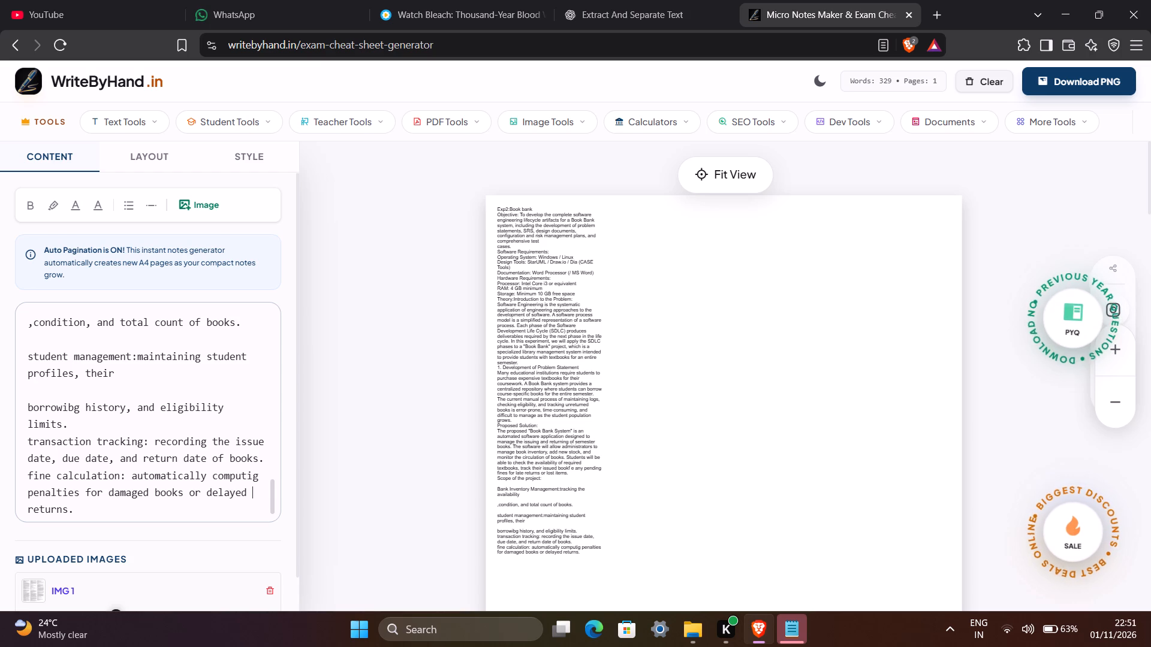
key("Up")
key("Up")
key("Up")
key("Up")
key("Up")
key("Up")
key("BackSpace")
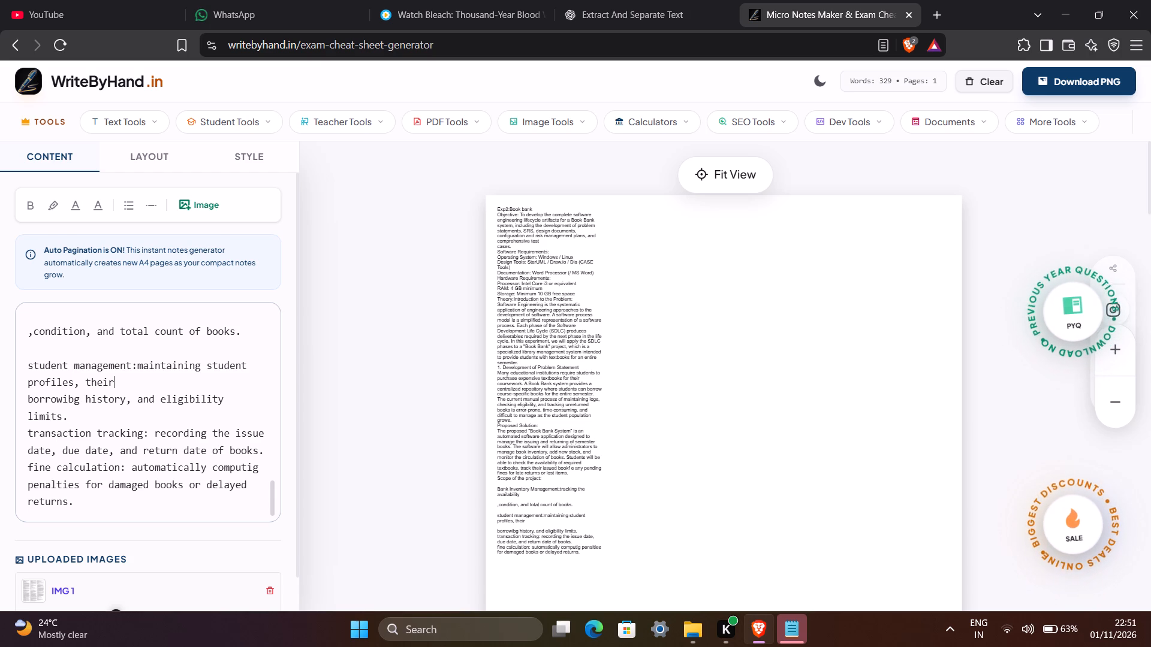
Remove the blank lines above "student management" and above ",condition, and total count of books." in the project scope.
key("Up")
key("Up")
key("BackSpace")
key("Up")
key("Up")
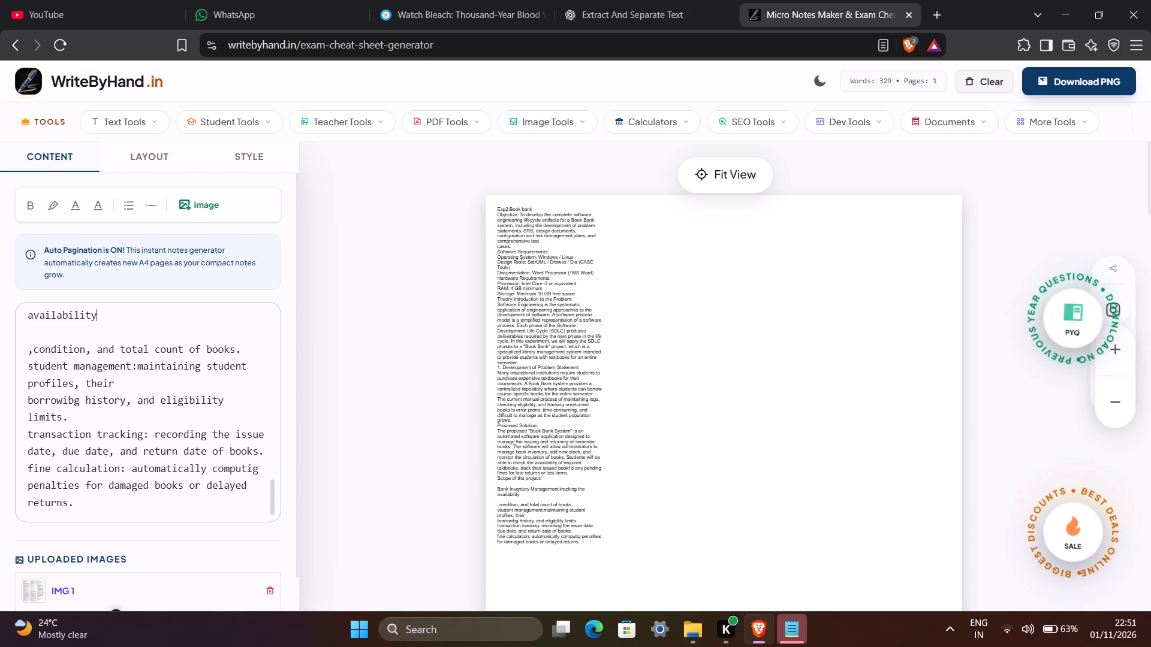
key("Down")
key("BackSpace")
Join the line ",condition, and total count of books." directly onto "availability" in the Bank Inventory Management item.
key("Up")
key("Up")
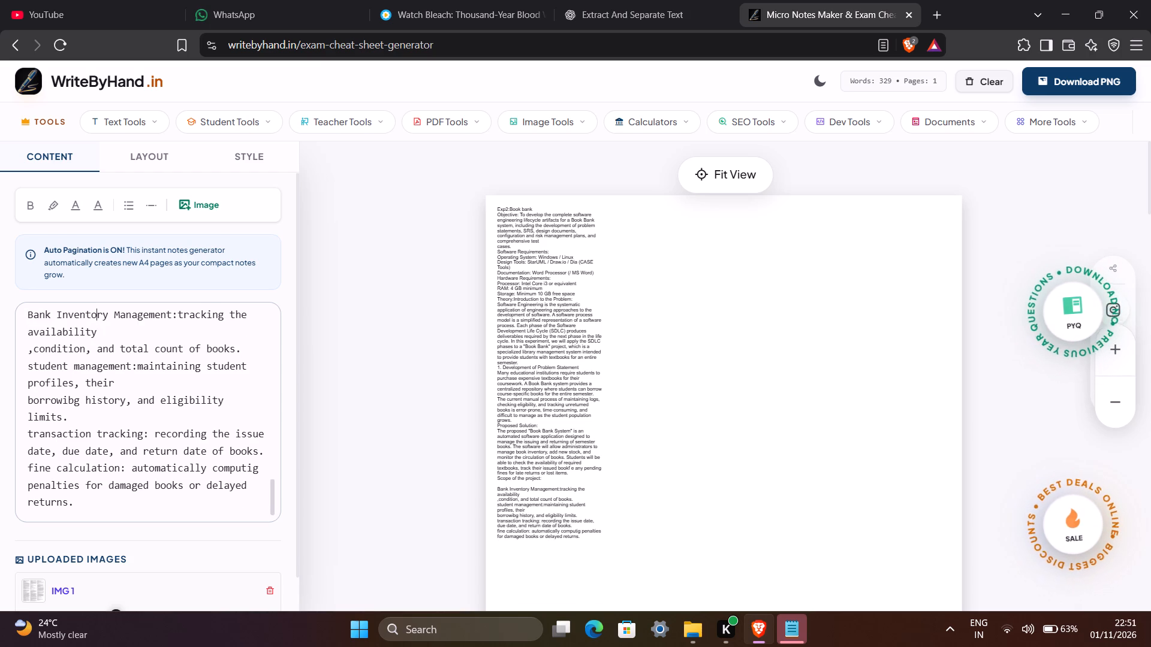
key("Down")
key("Down")
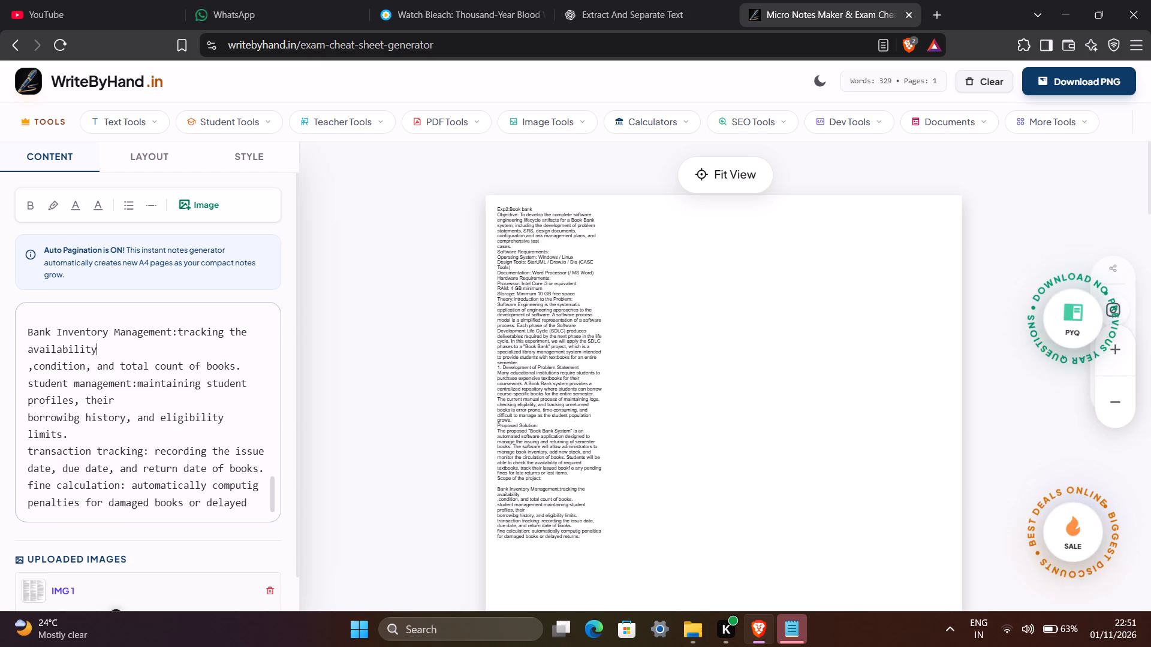
key("Down")
key("Left")
key("Left")
key("Left")
key("Left")
key("Left")
key("Left")
key("Left")
key("Left")
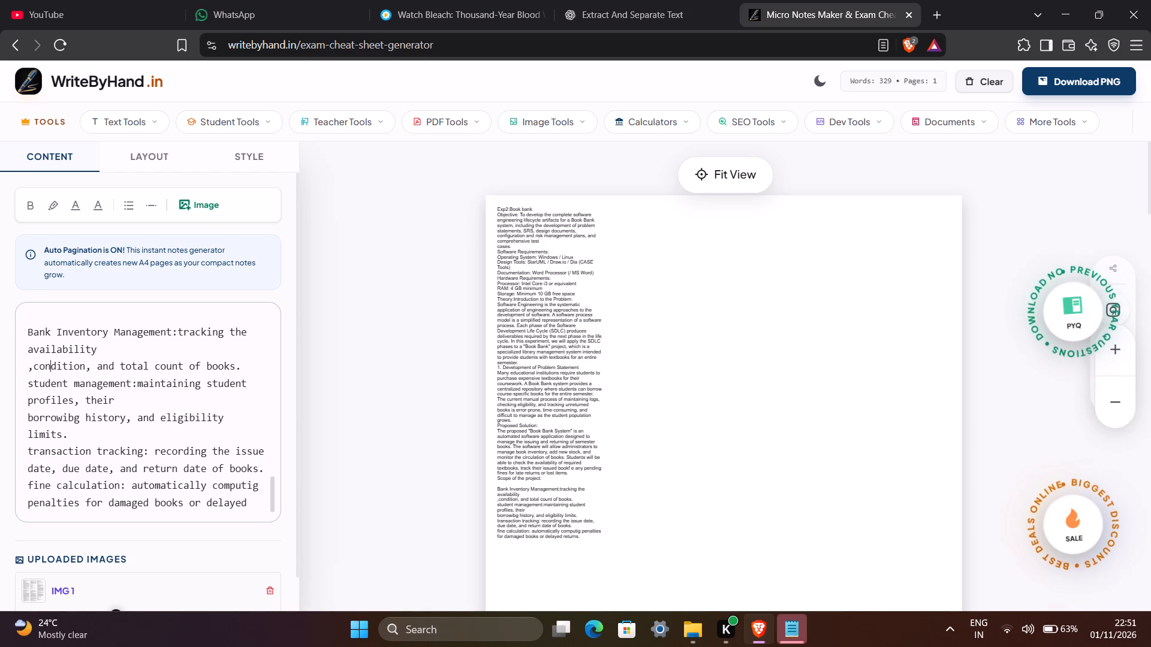
key("Left")
key("Left")
key("Left")
key("Left")
key("BackSpace")
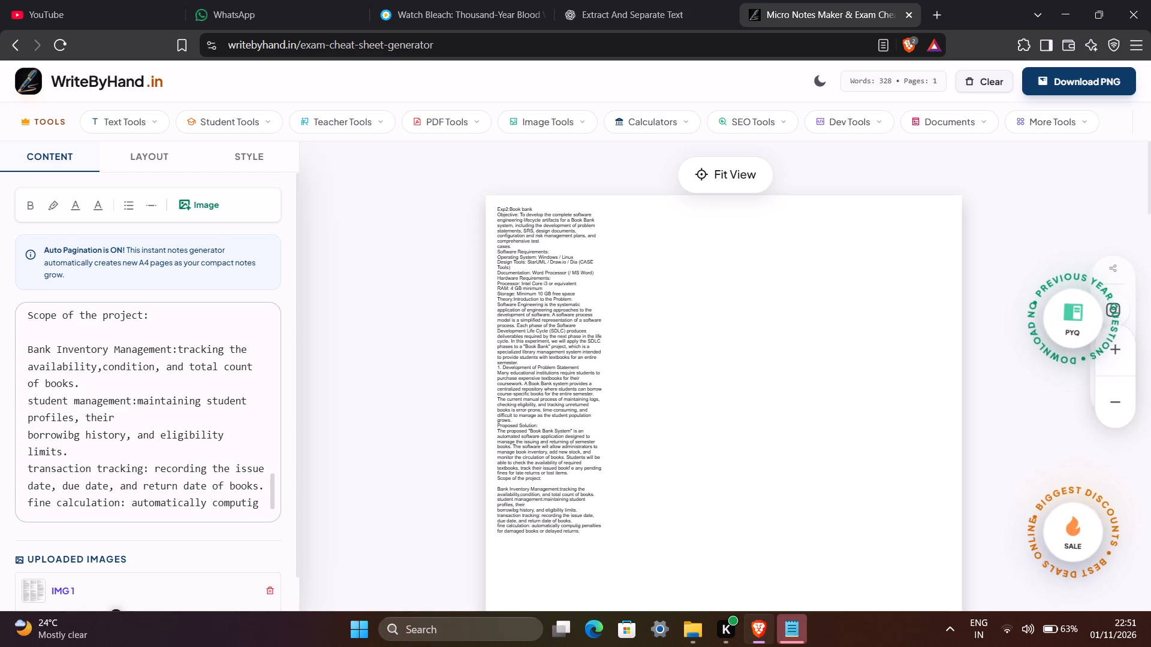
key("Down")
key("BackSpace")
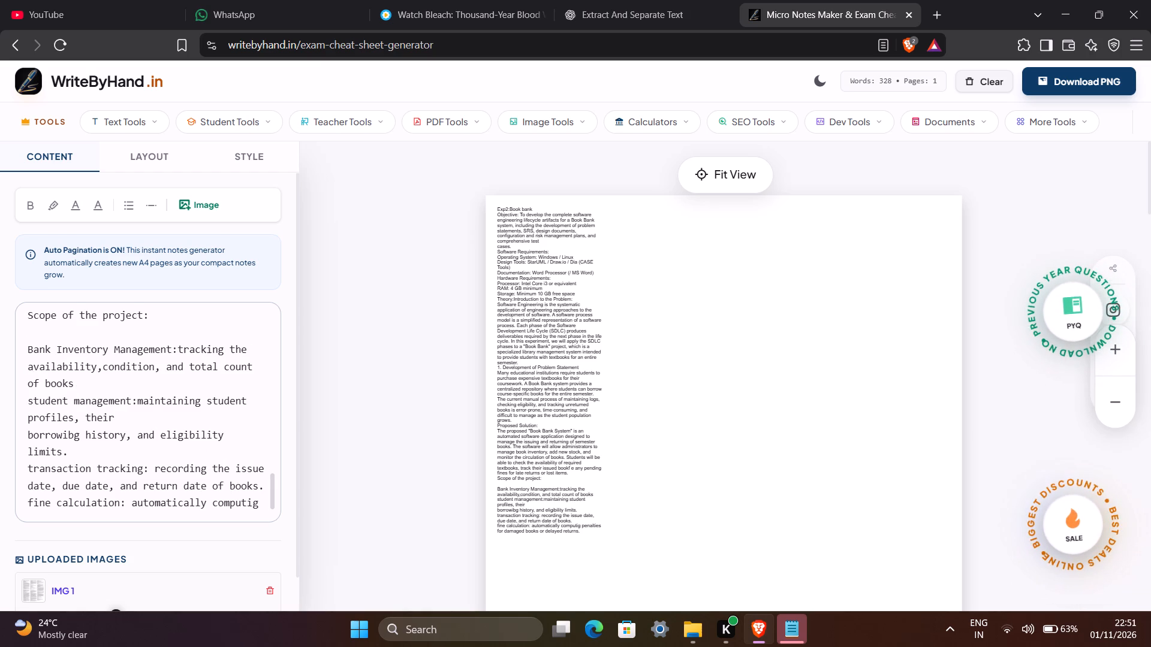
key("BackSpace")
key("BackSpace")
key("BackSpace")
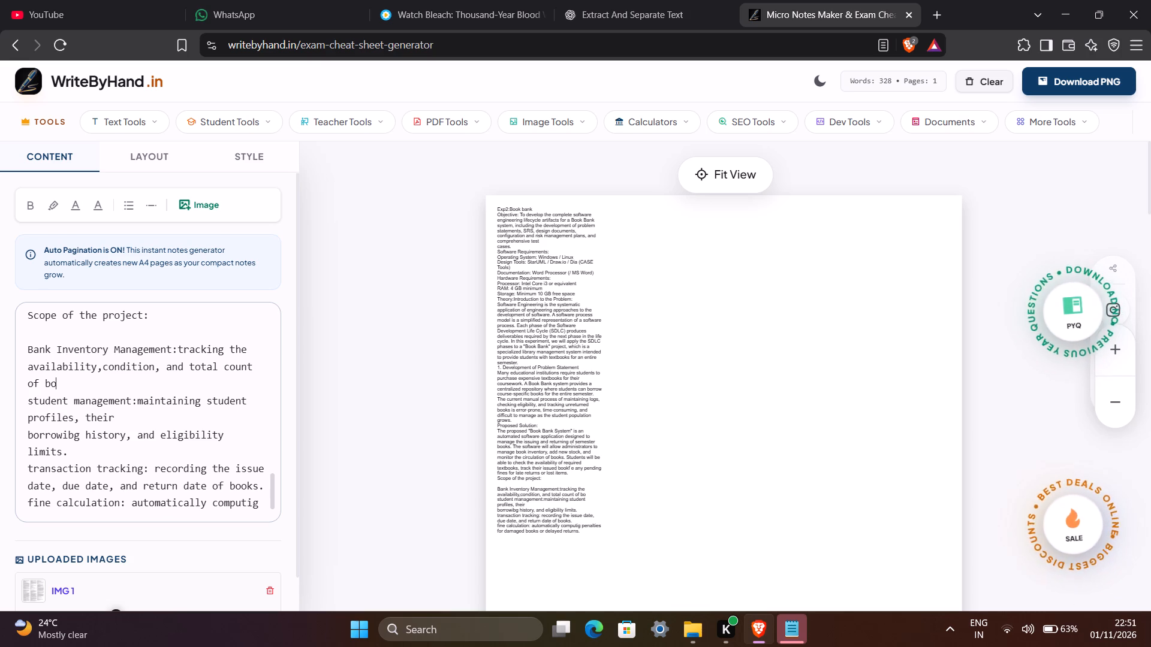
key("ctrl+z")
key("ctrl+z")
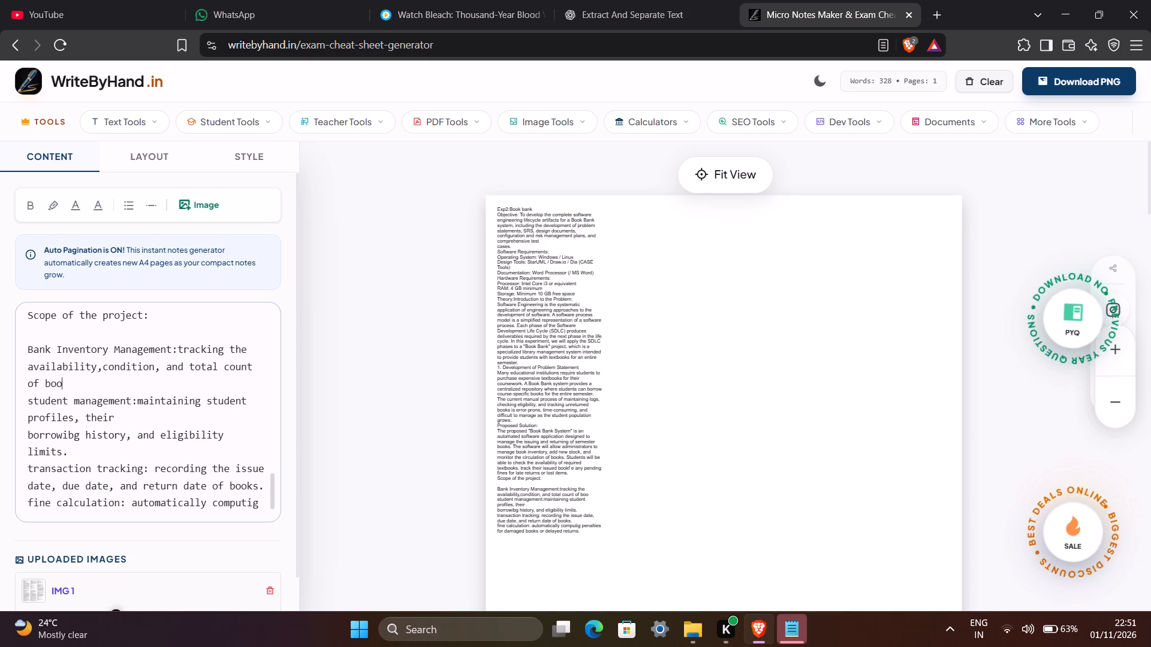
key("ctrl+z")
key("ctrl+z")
Remove the blank line between "Scope of the project:" and the Bank Inventory Management item.
left_click(150, 465)
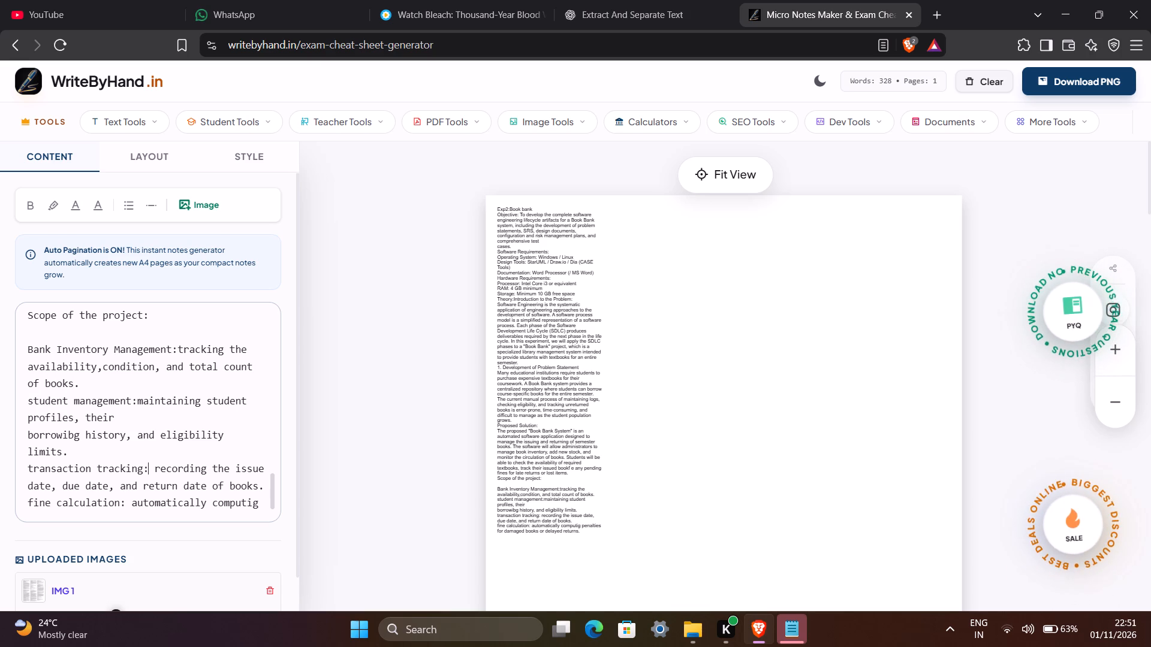
key("Up")
key("Up")
key("Up")
key("Up")
key("Up")
key("Up")
key("Up")
key("Up")
key("Up")
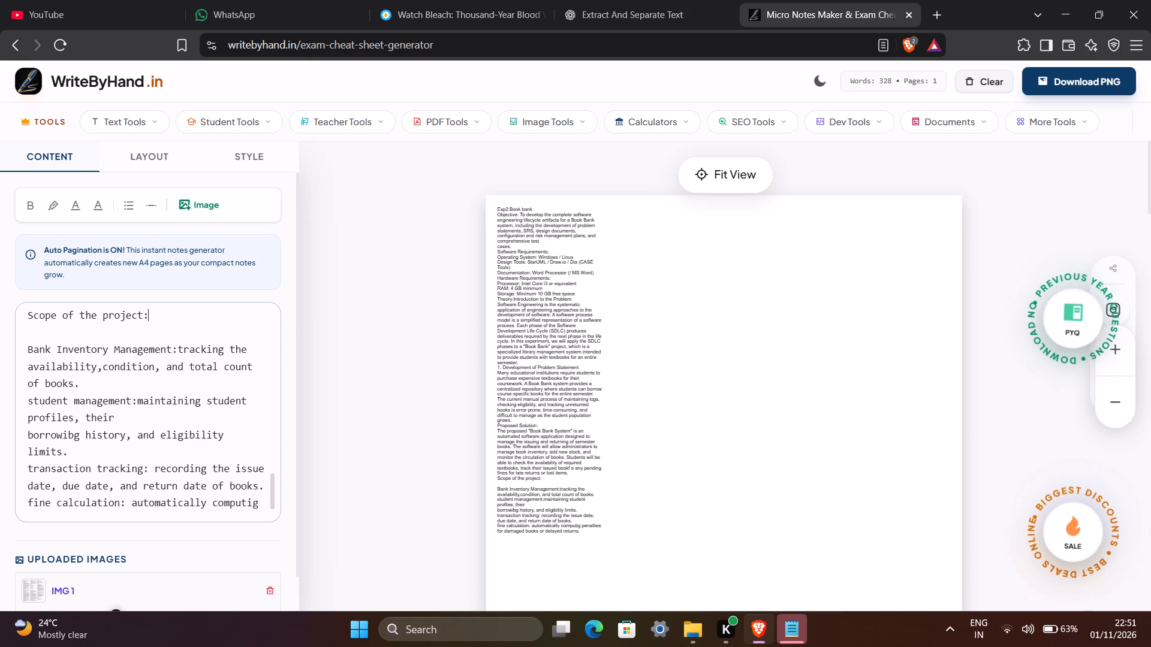
key("Down")
key("BackSpace")
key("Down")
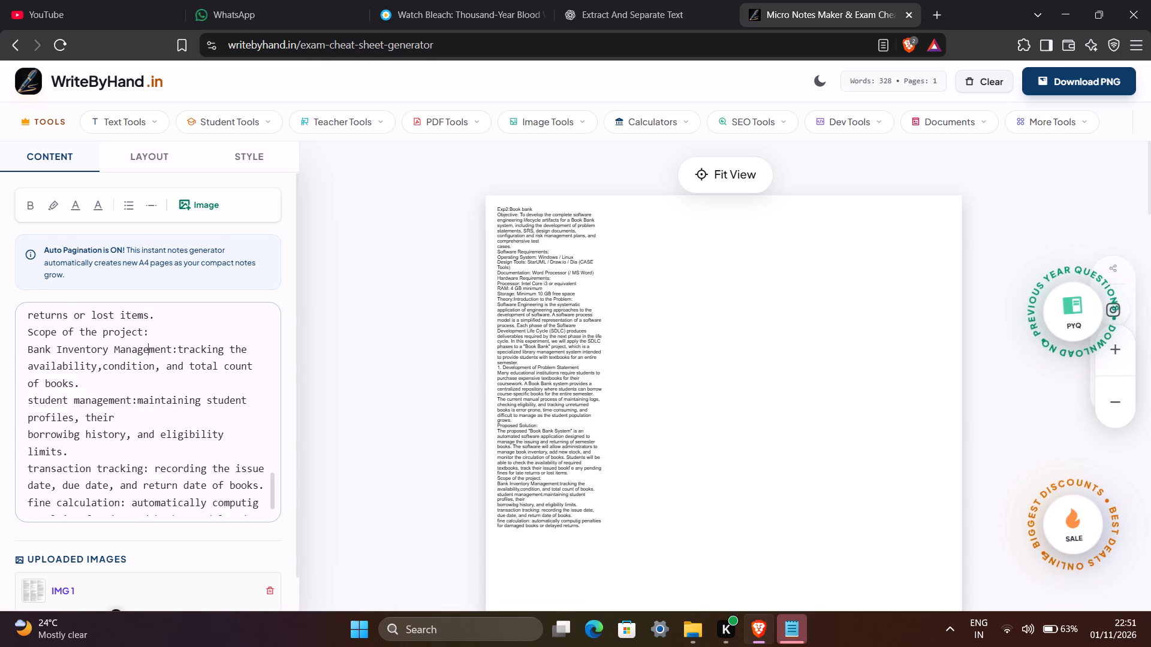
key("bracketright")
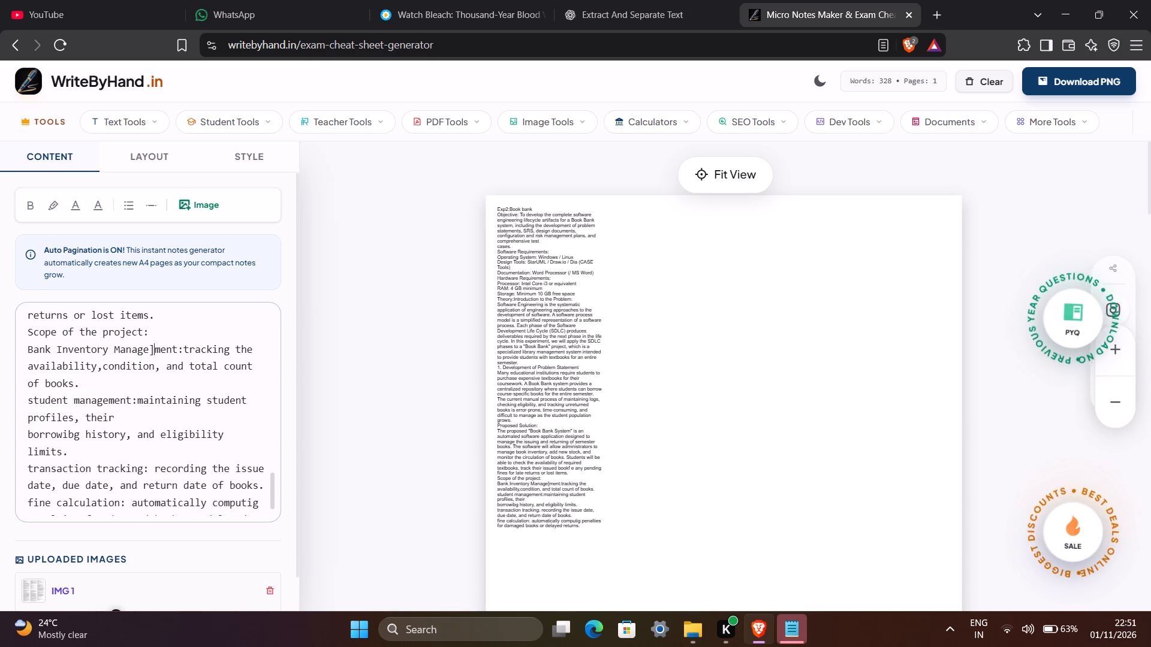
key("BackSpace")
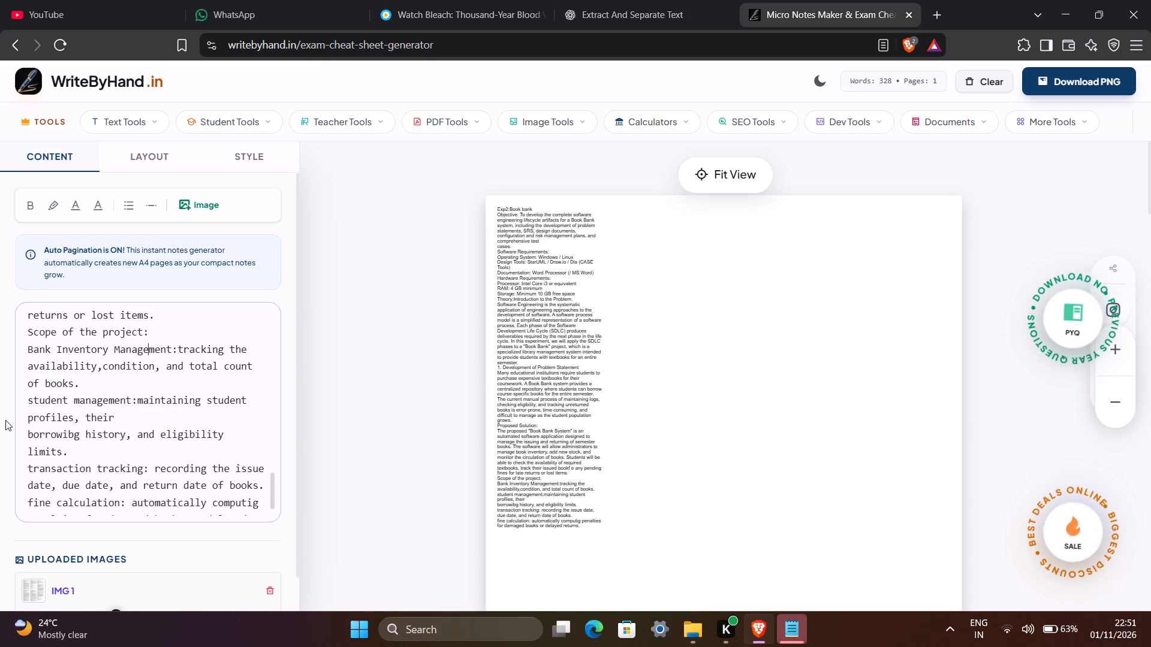
Delete the uploaded image IMG 1 from the cheat sheet's uploaded images.
scroll(50, 438, "up", 10)
scroll(50, 438, "down", 1)
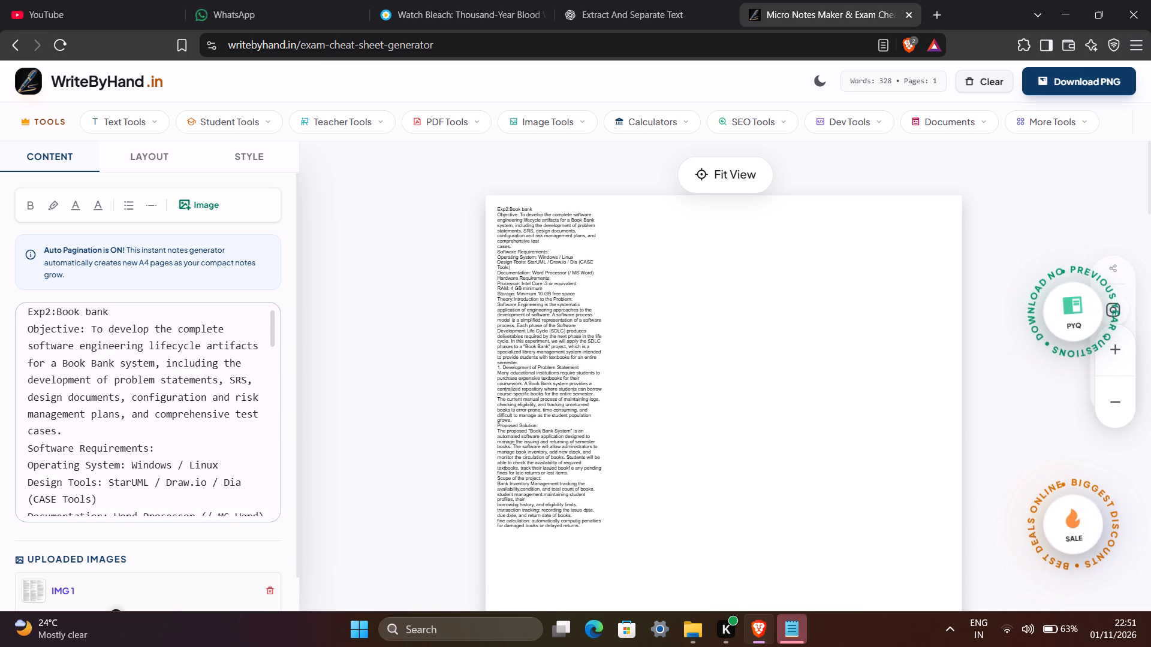
scroll(50, 438, "down", 4)
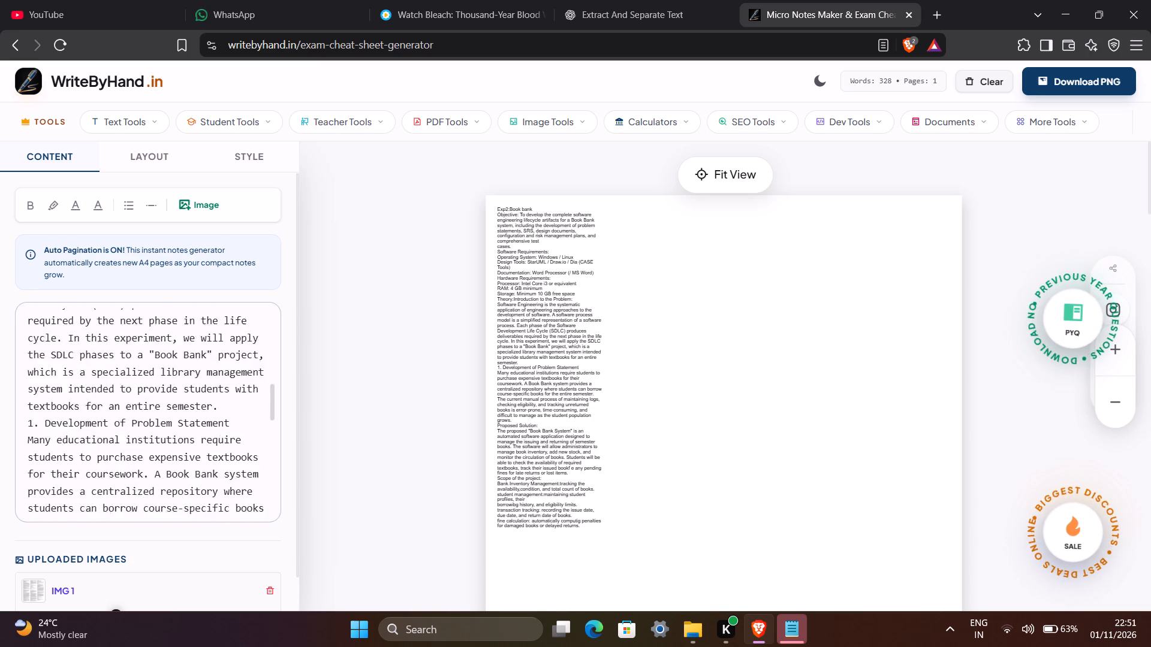
scroll(50, 438, "down", 2)
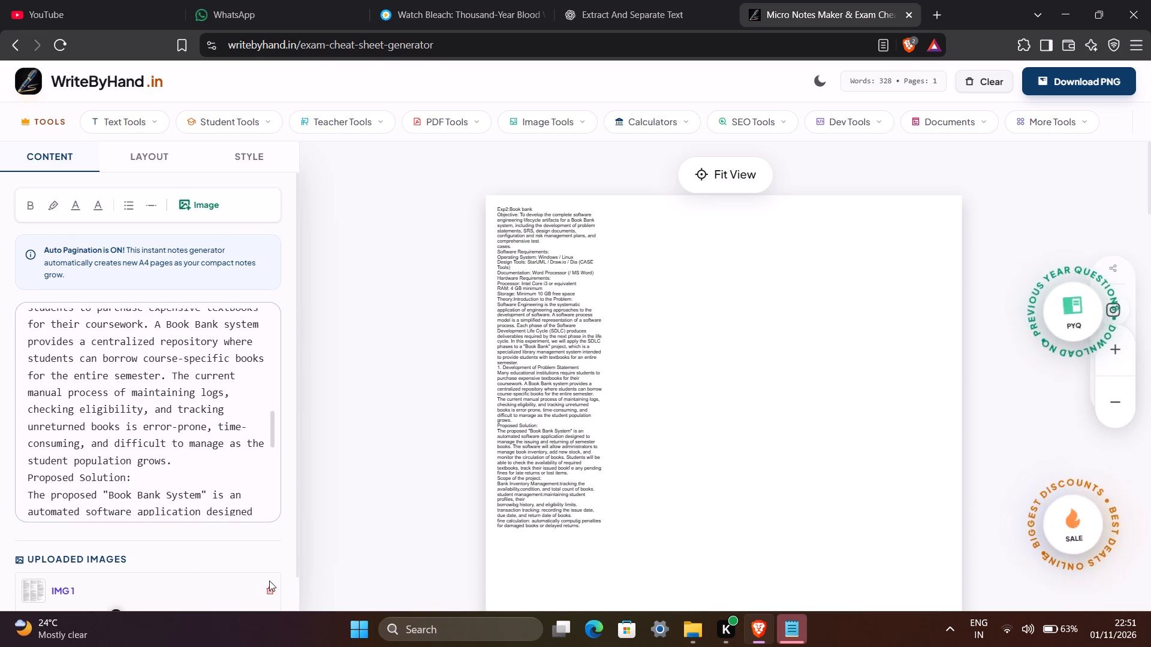
left_click(270, 583)
left_click(270, 591)
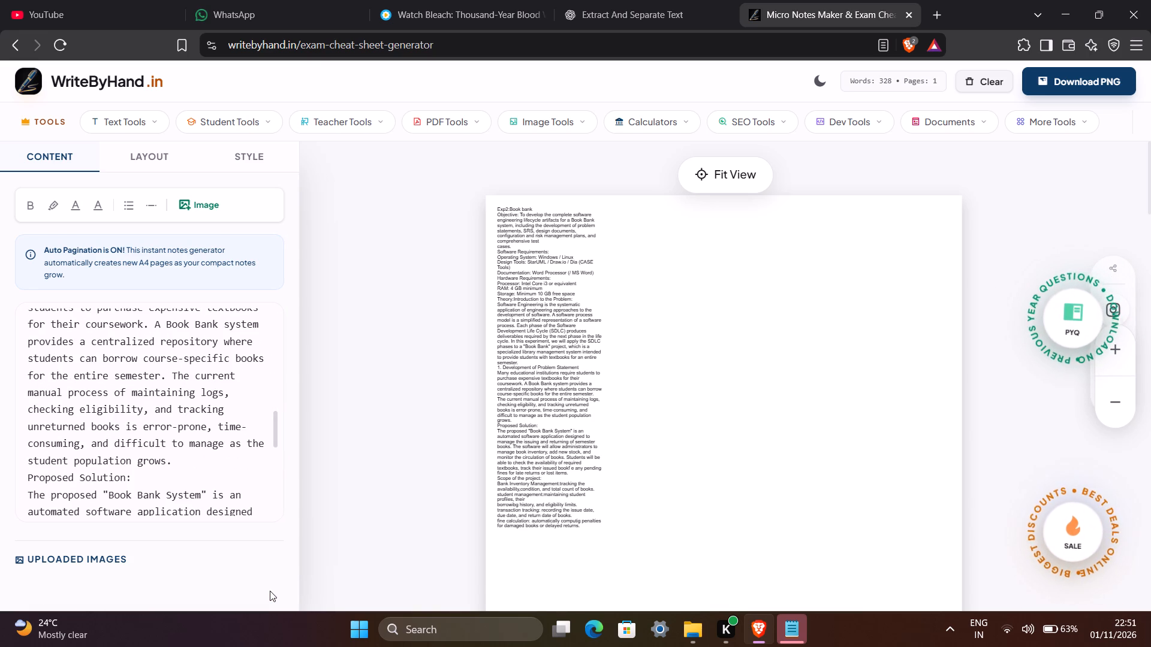
Open the recent image 123.png from File Explorer and enlarge its Book Bank section to compare with the edited text.
scroll(190, 458, "down", 3)
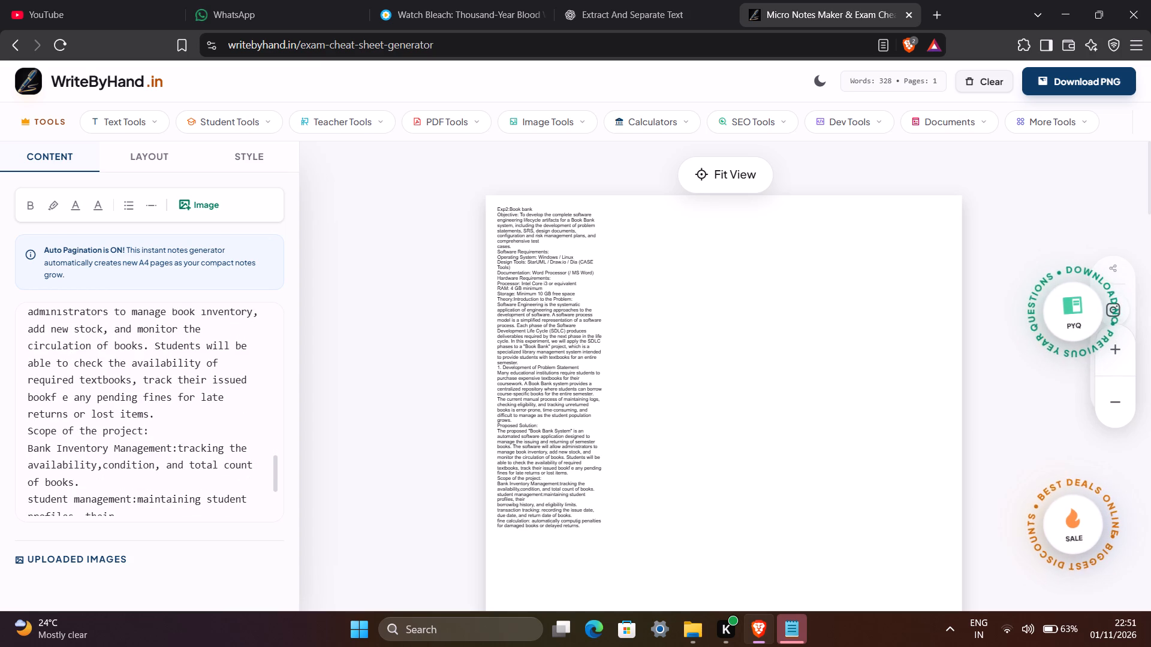
scroll(190, 458, "down", 5)
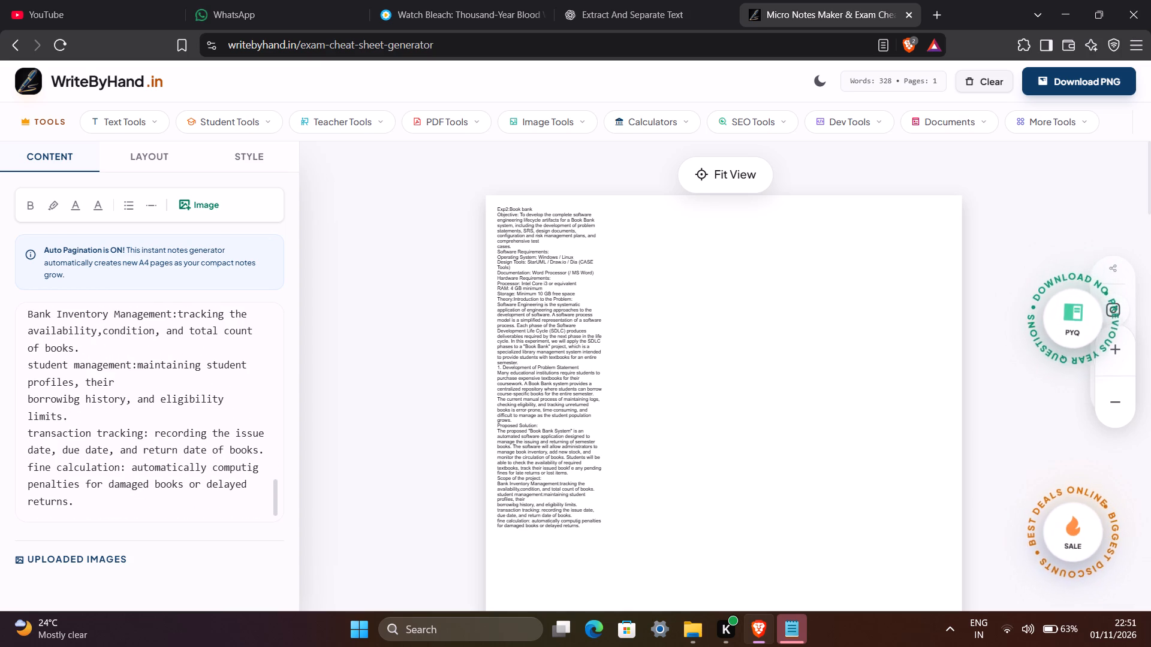
left_click(1135, 40)
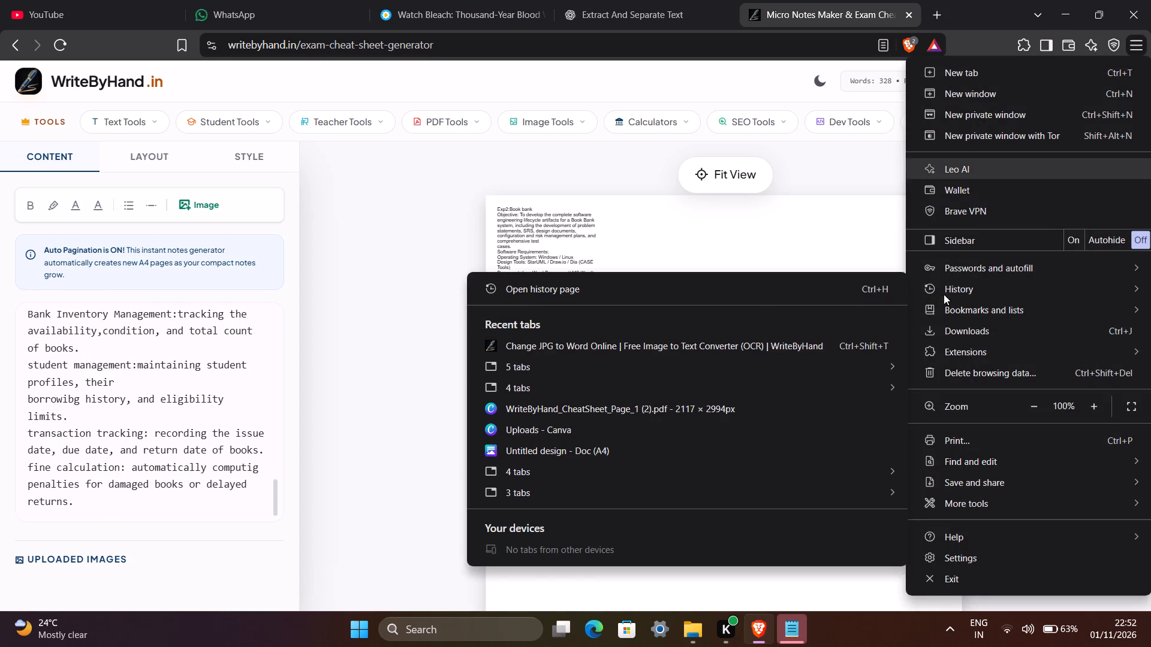
left_click(688, 641)
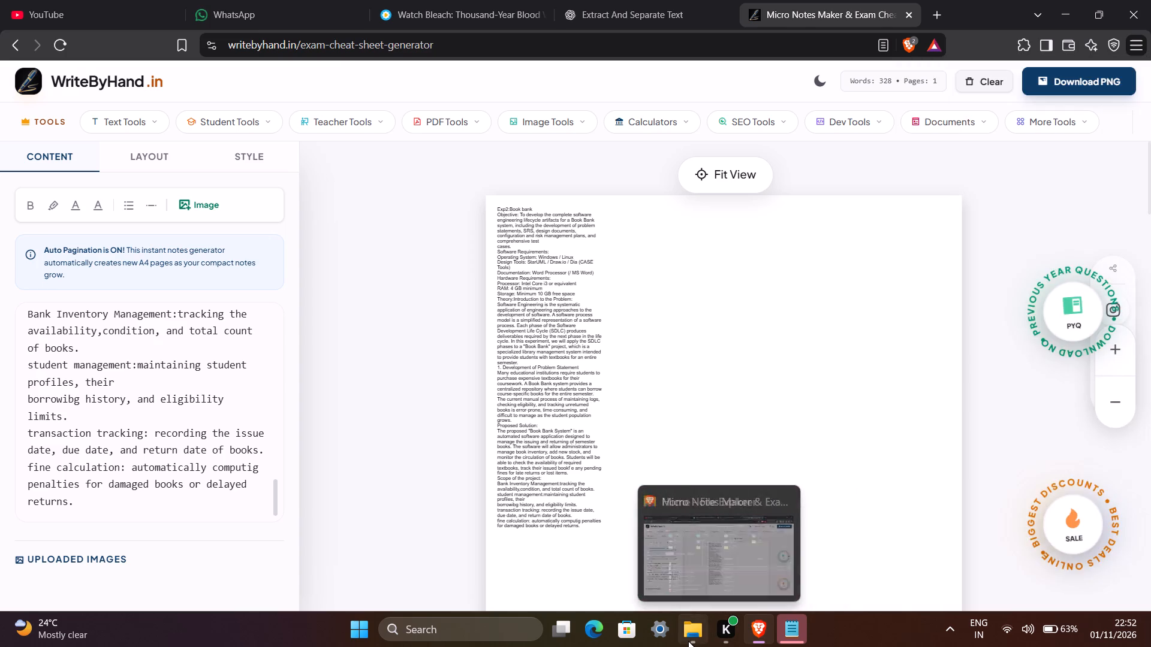
double_click(287, 367)
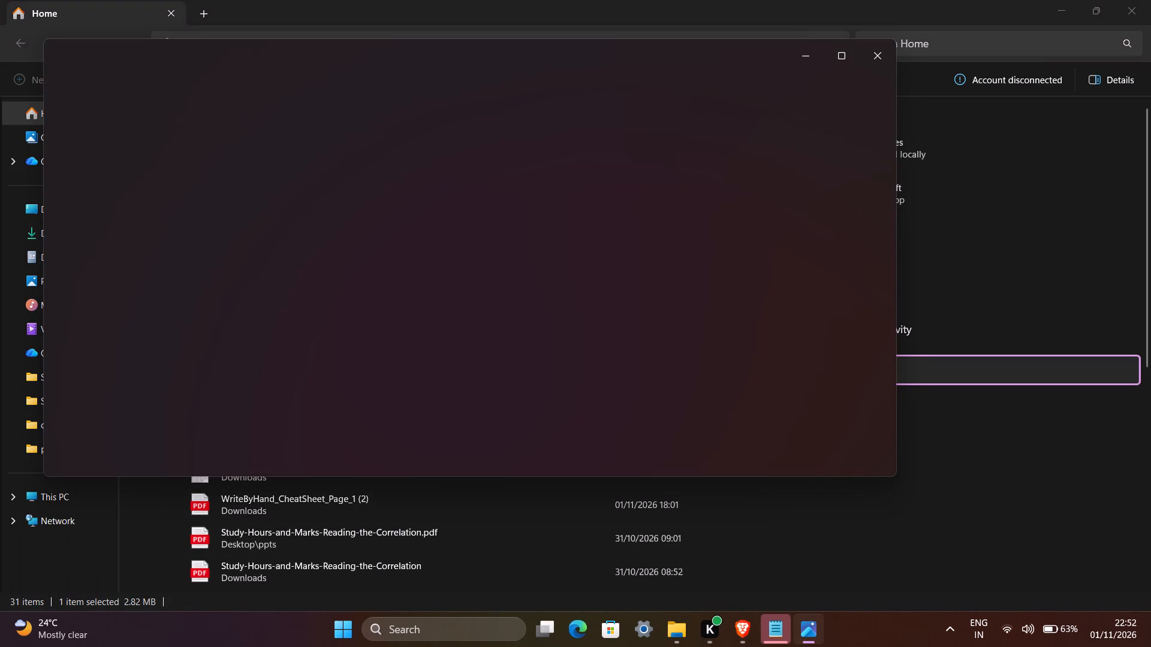
left_click(839, 52)
scroll(344, 199, "up", 7, "ctrl")
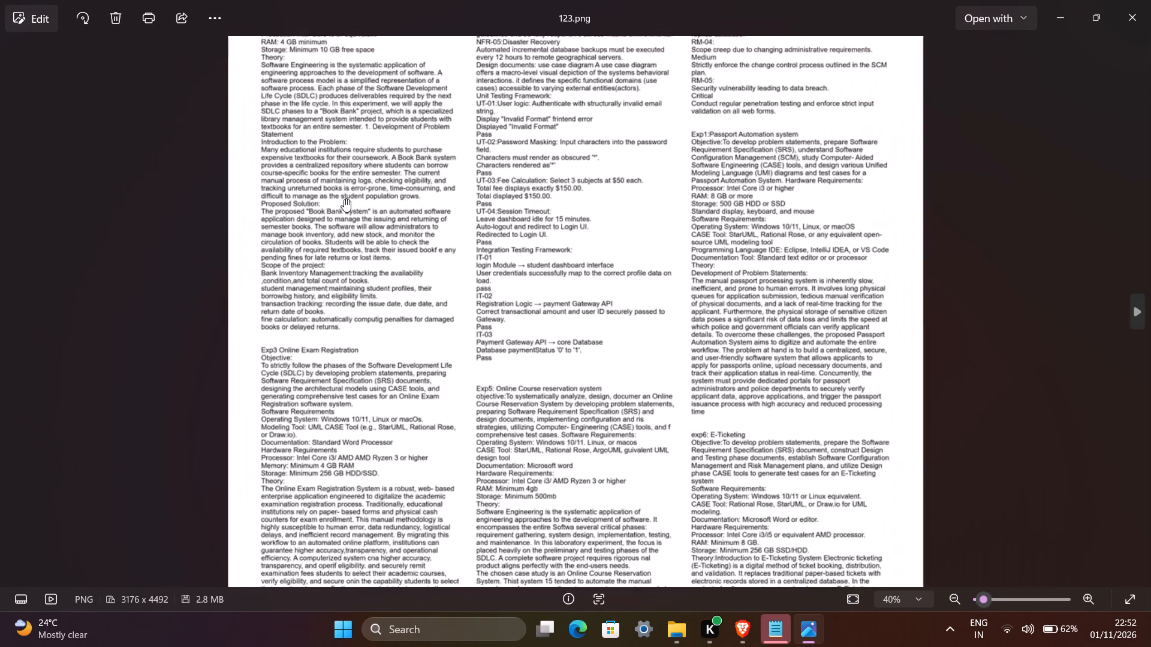
scroll(344, 199, "up", 1)
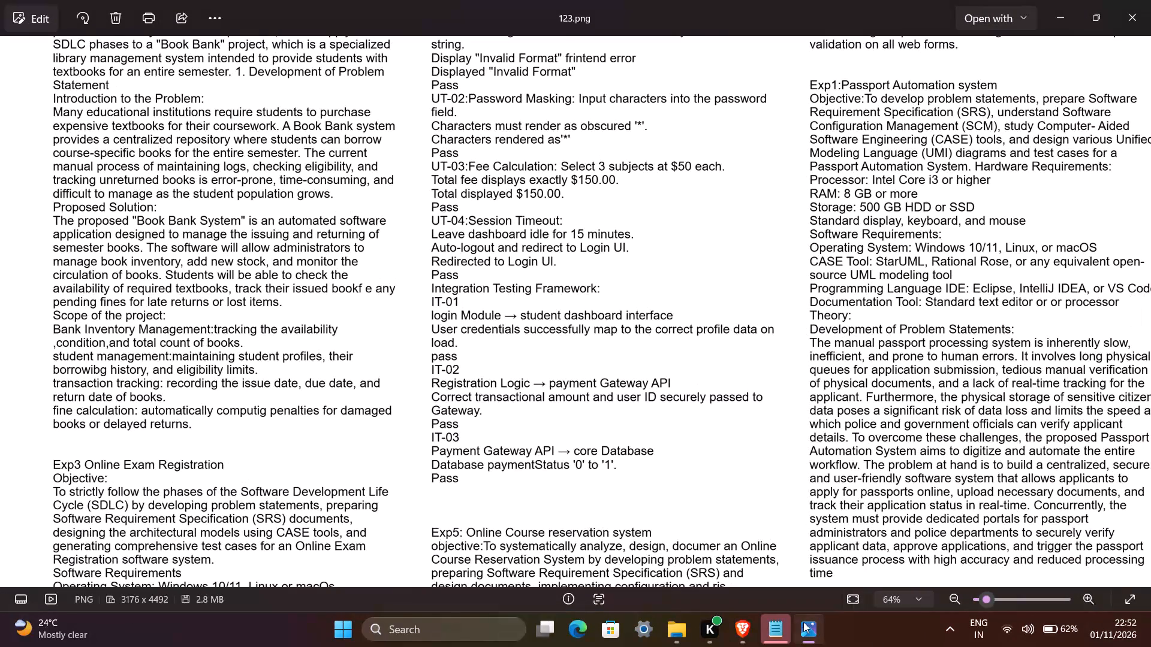
Back in the browser's cheat sheet generator, add four line breaks after "returns." at the end of the Book Bank text.
left_click(743, 628)
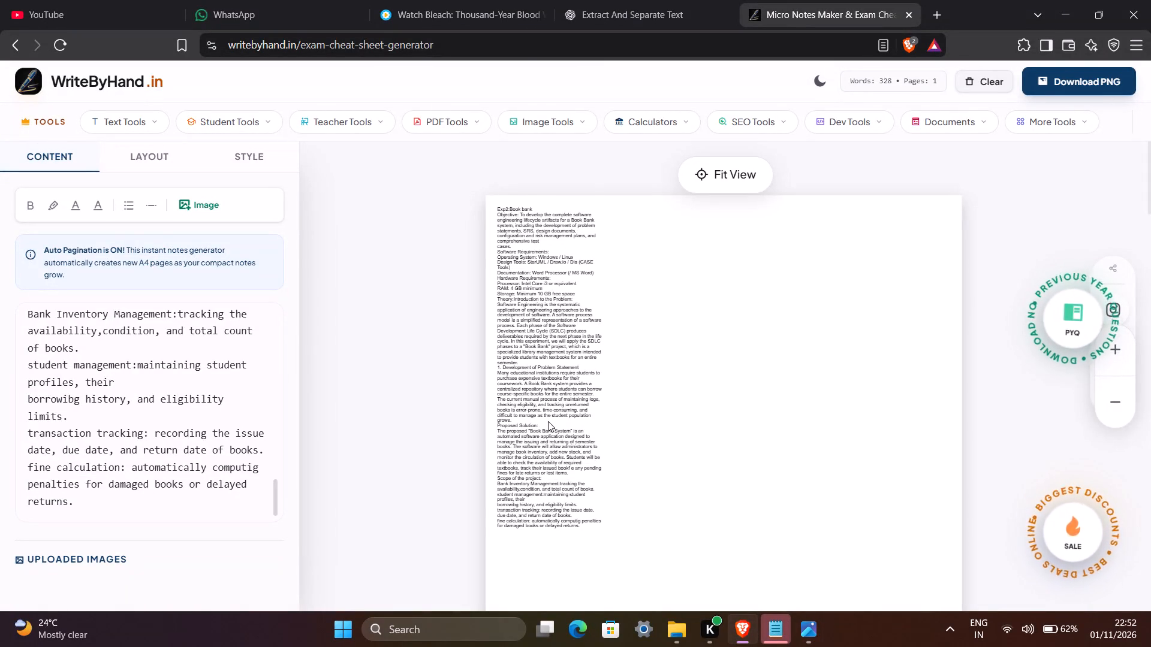
scroll(548, 421, "down", 3)
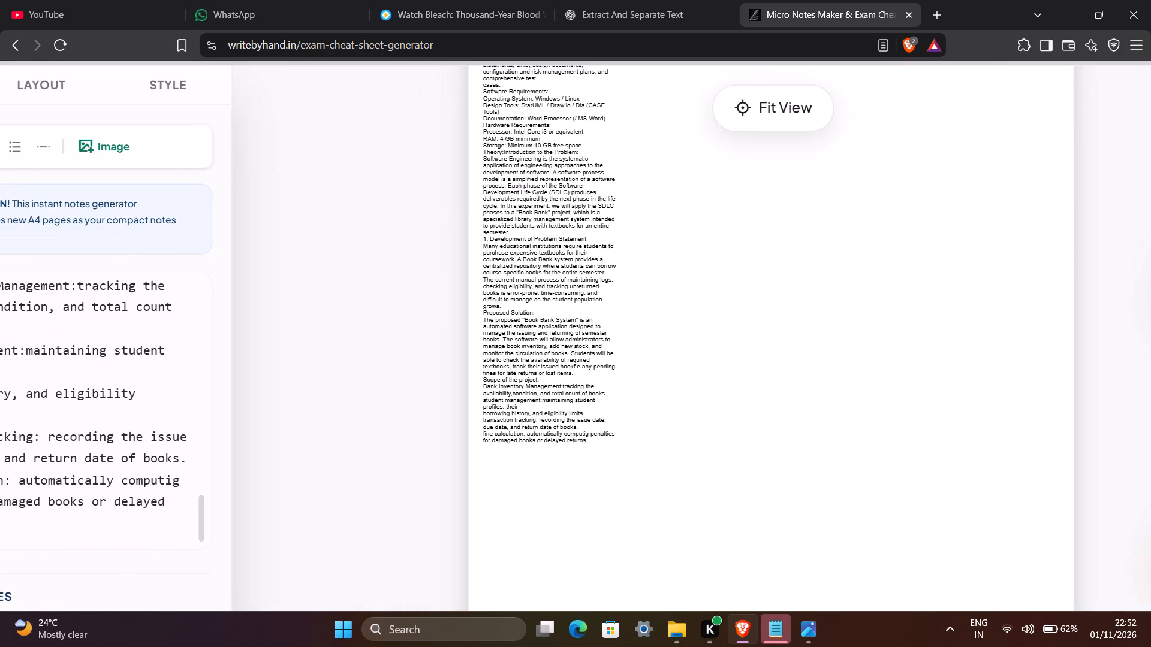
scroll(548, 421, "left", 1)
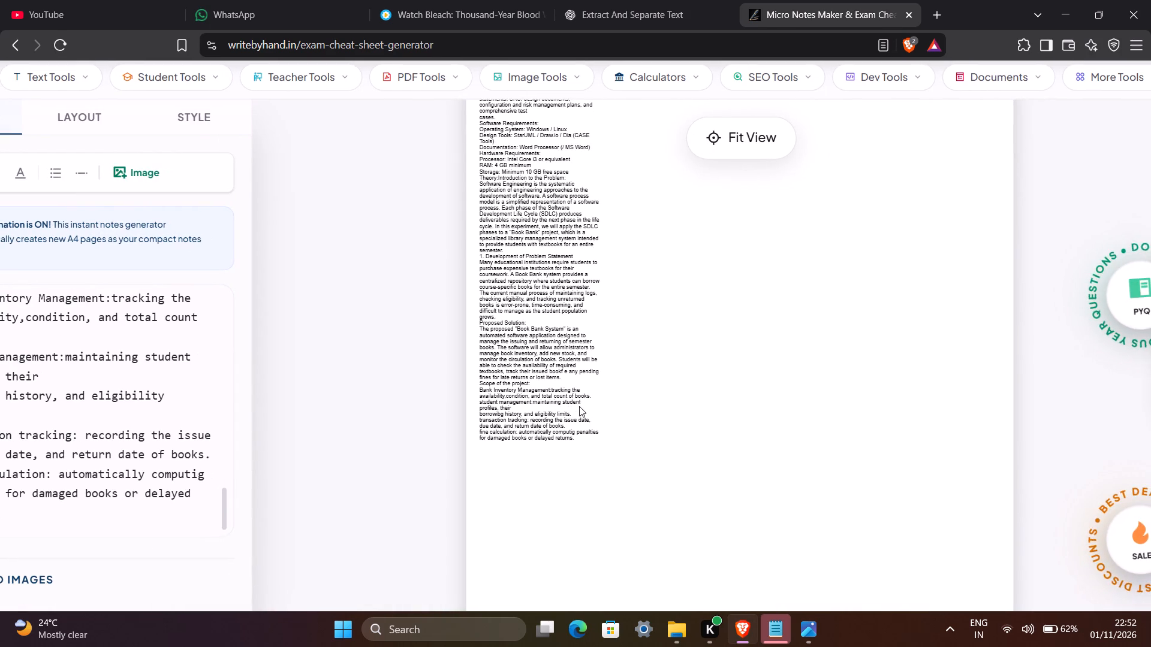
scroll(167, 424, "down", 3)
scroll(167, 424, "right", 1)
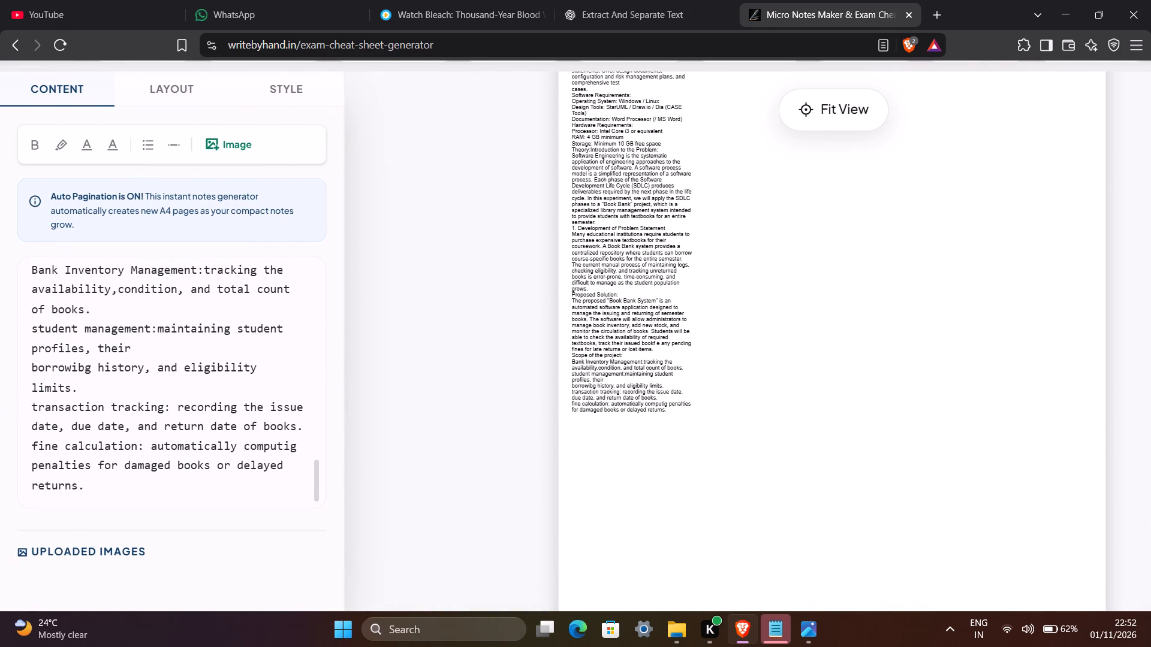
scroll(167, 424, "down", 2)
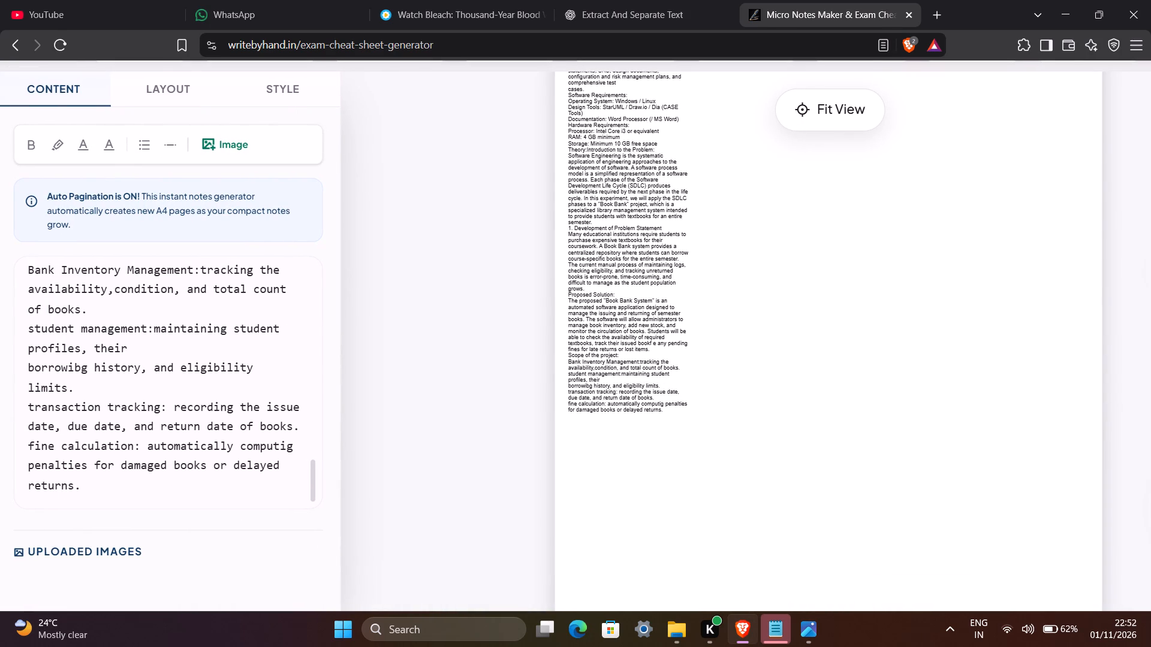
left_click(93, 489)
left_click(810, 627)
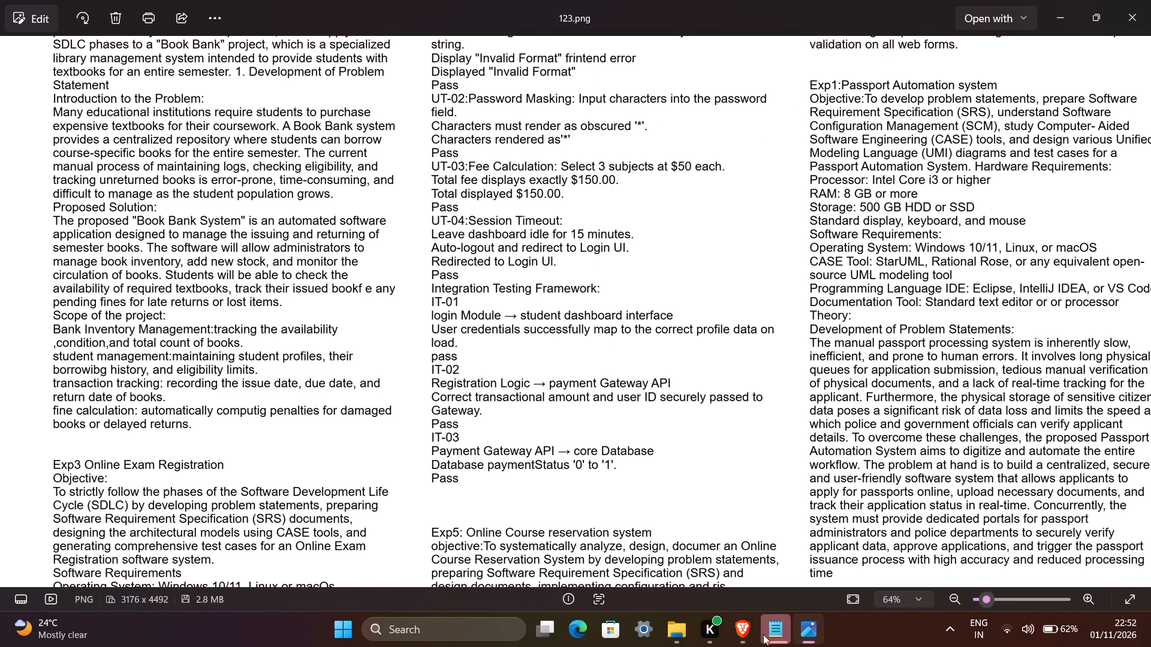
left_click(751, 635)
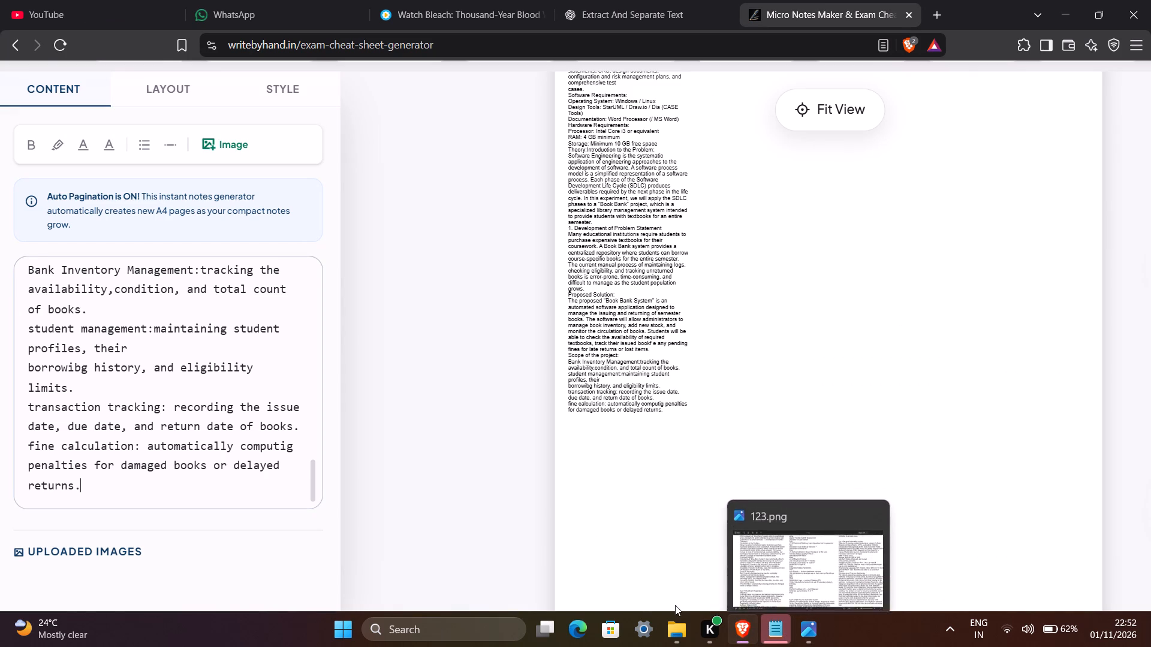
key("Return")
key("Return")
key("Return")
key("Return")
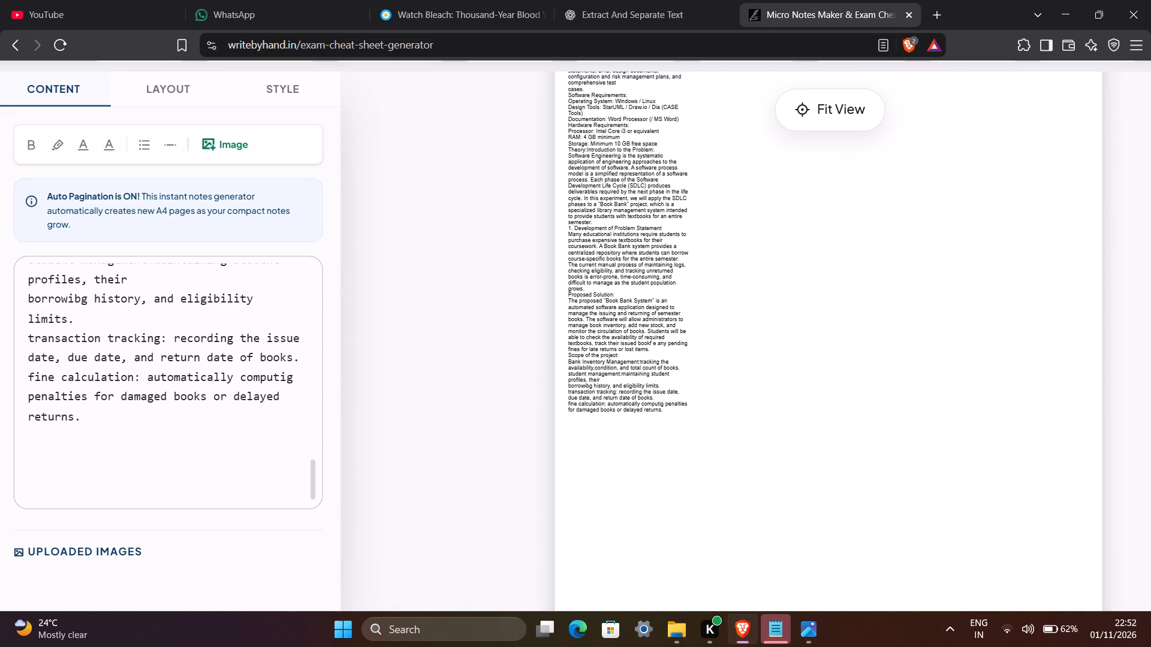
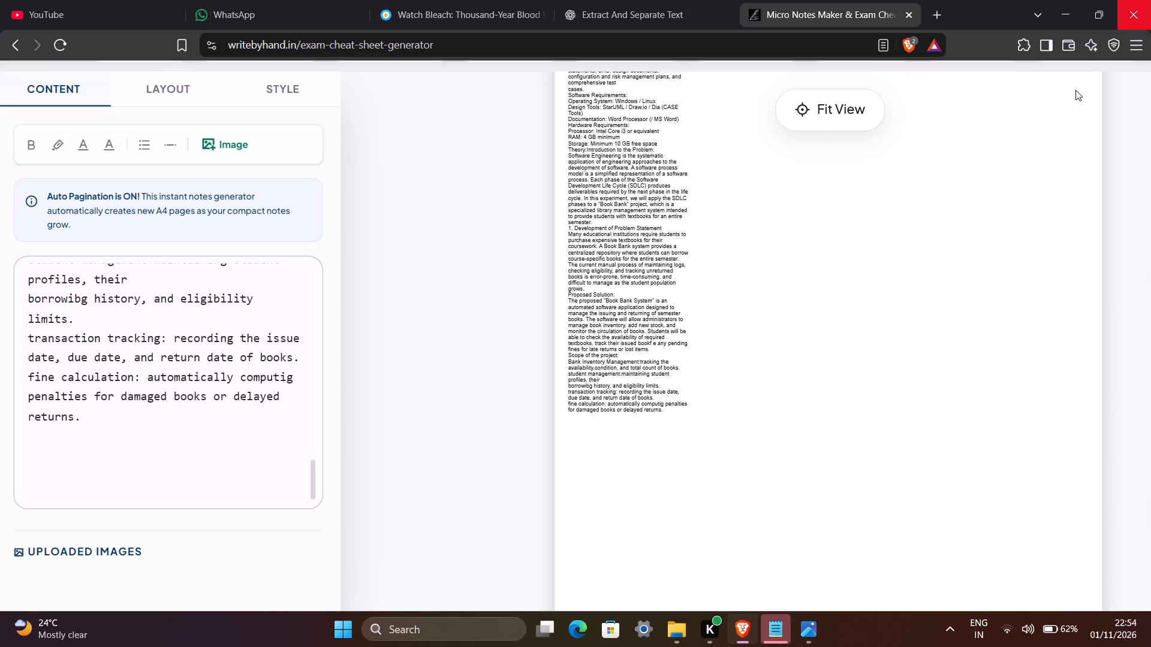
left_click(830, 107)
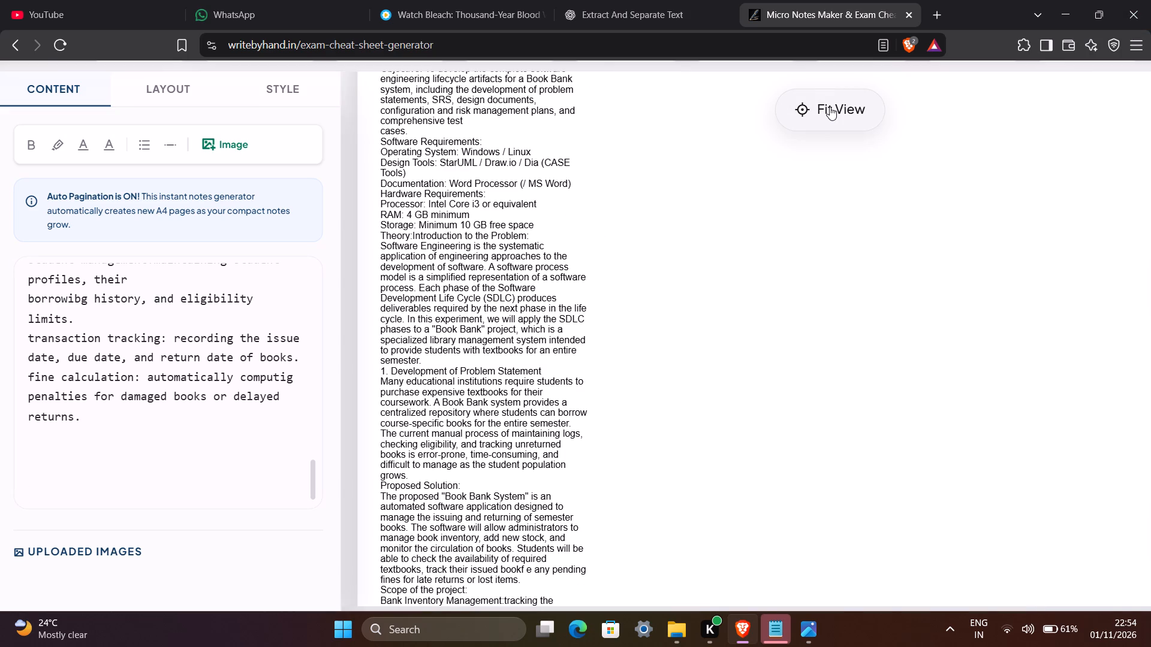
left_click(830, 107)
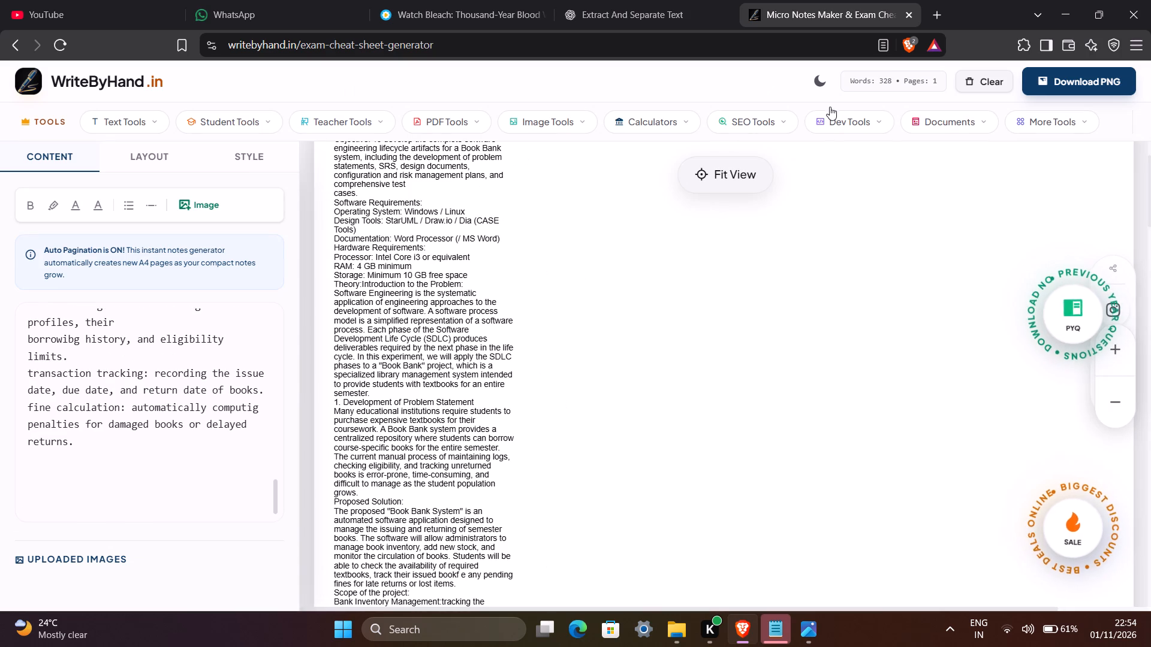
scroll(751, 364, "down", 4)
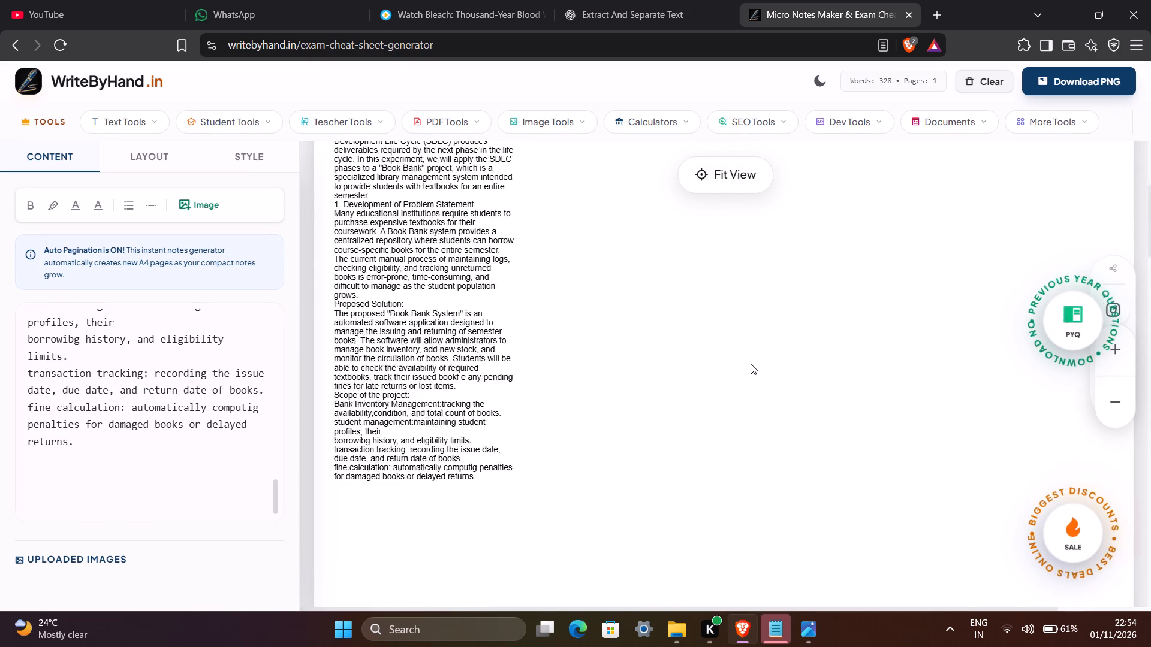
scroll(751, 364, "down", 1)
scroll(751, 364, "up", 5)
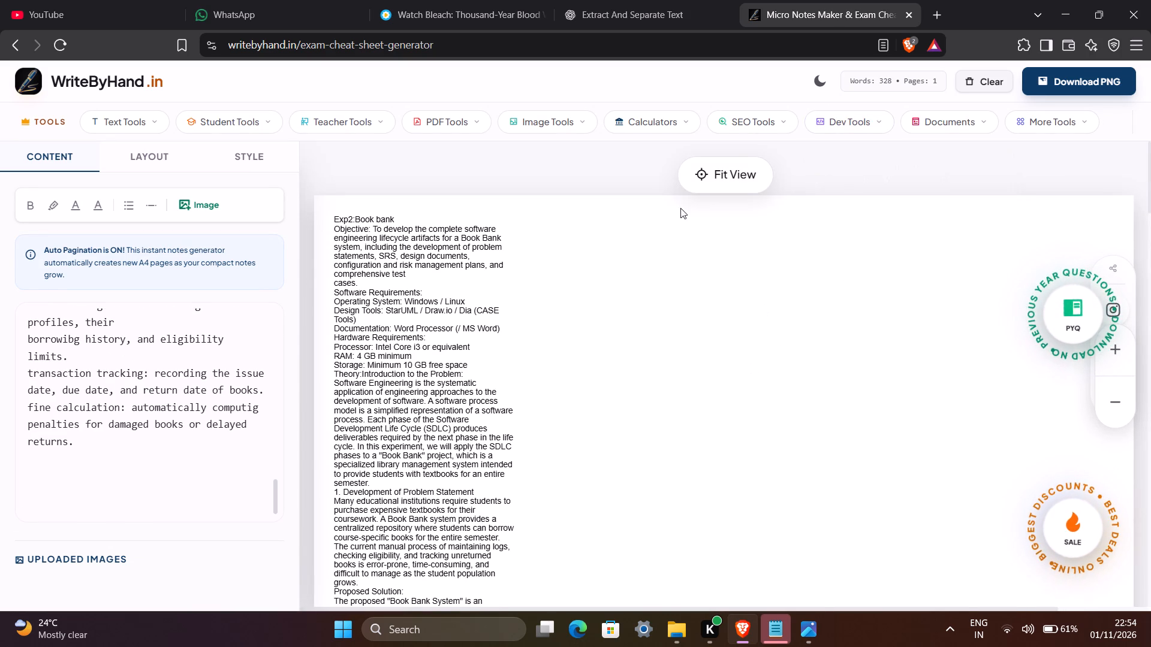
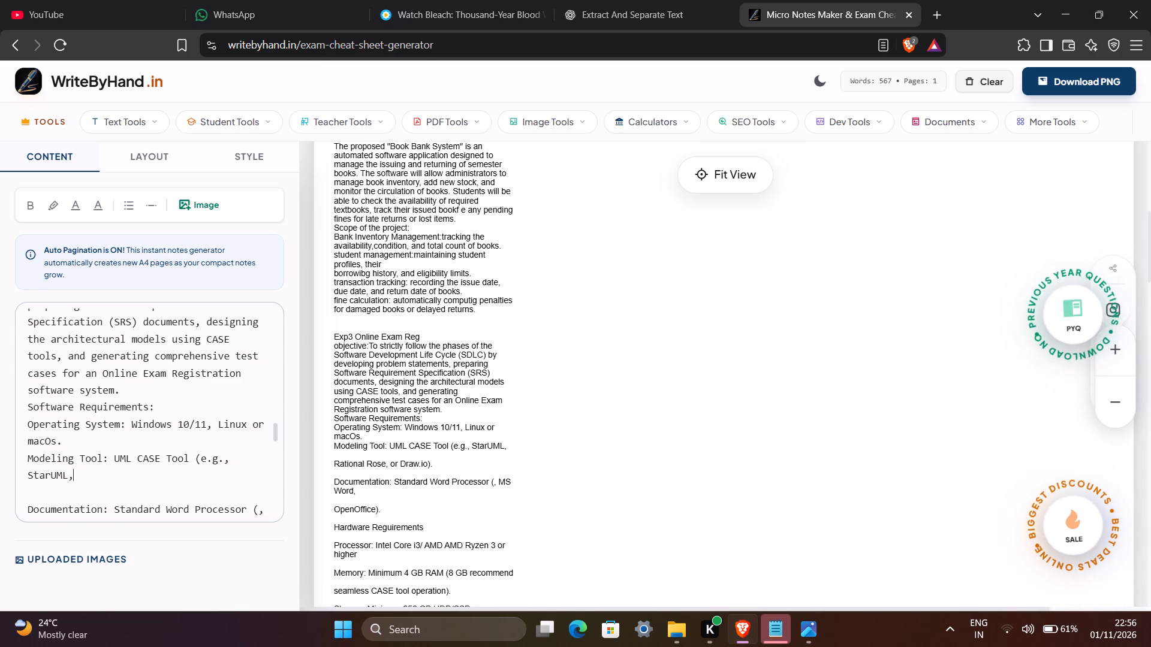
Shorten the Modeling Tool entry to "Modeling Tool: UML CASE Tool" and remove the blank line above "Documentation".
key("BackSpace")
key("BackSpace")
key("BackSpace")
key("BackSpace")
key("BackSpace")
key("BackSpace")
key("BackSpace")
key("BackSpace")
key("BackSpace")
key("BackSpace")
key("BackSpace")
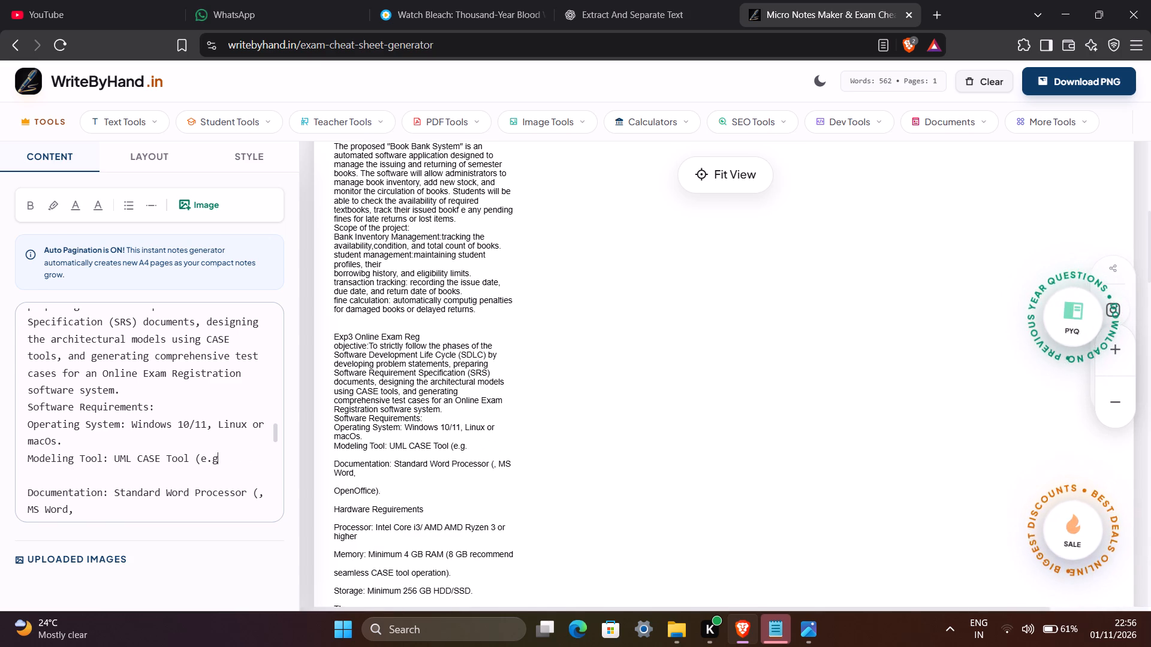
key("BackSpace")
key("BackSpace")
key("BackSpace")
key("BackSpace")
key("BackSpace")
key("Down")
key("BackSpace")
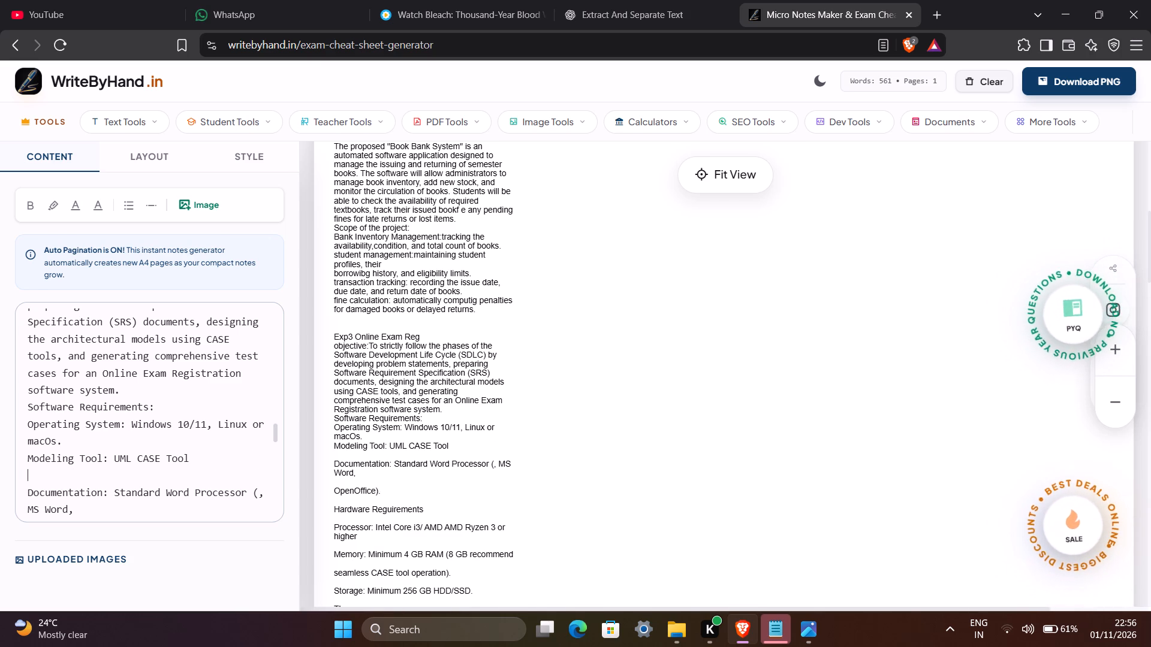
Delete "(, MS Word," so the entry reads "Documentation: Standard Word Processor".
key("Down")
key("Down")
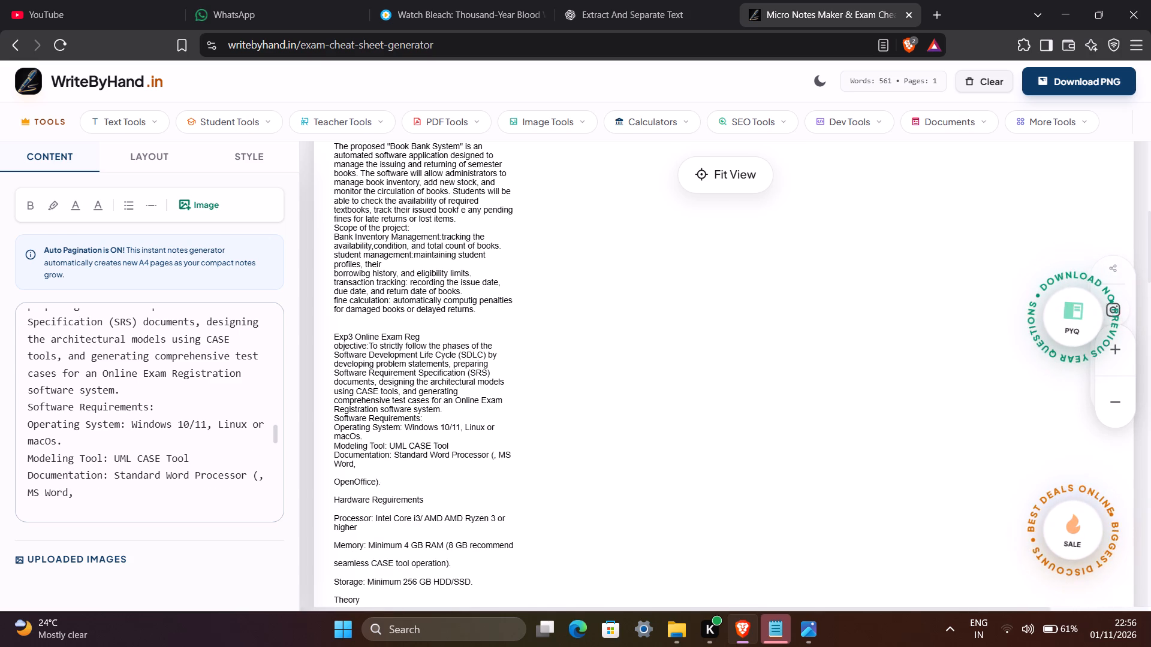
key("BackSpace")
key("BackSpace")
key("BackSpace")
key("BackSpace")
key("BackSpace")
key("BackSpace")
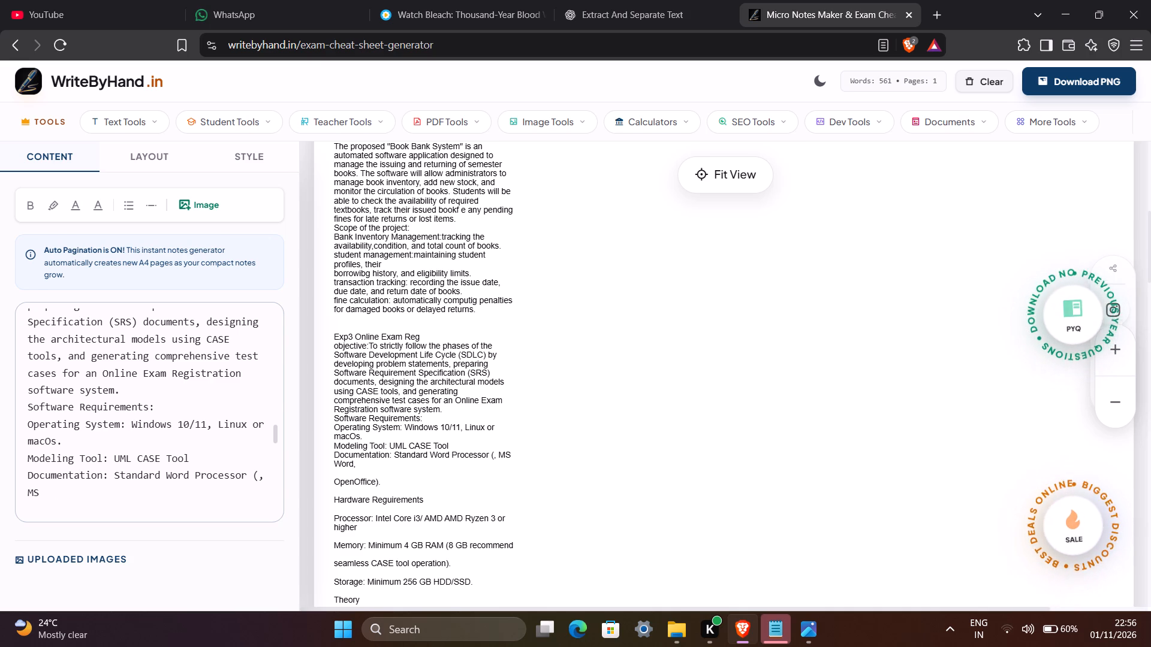
key("BackSpace")
key("BackSpace")
key("BackSpace")
key("BackSpace")
key("BackSpace")
key("BackSpace")
Delete the "OpenOffice)." line and the blank lines between the Documentation entry and the hardware requirements heading.
key("Down")
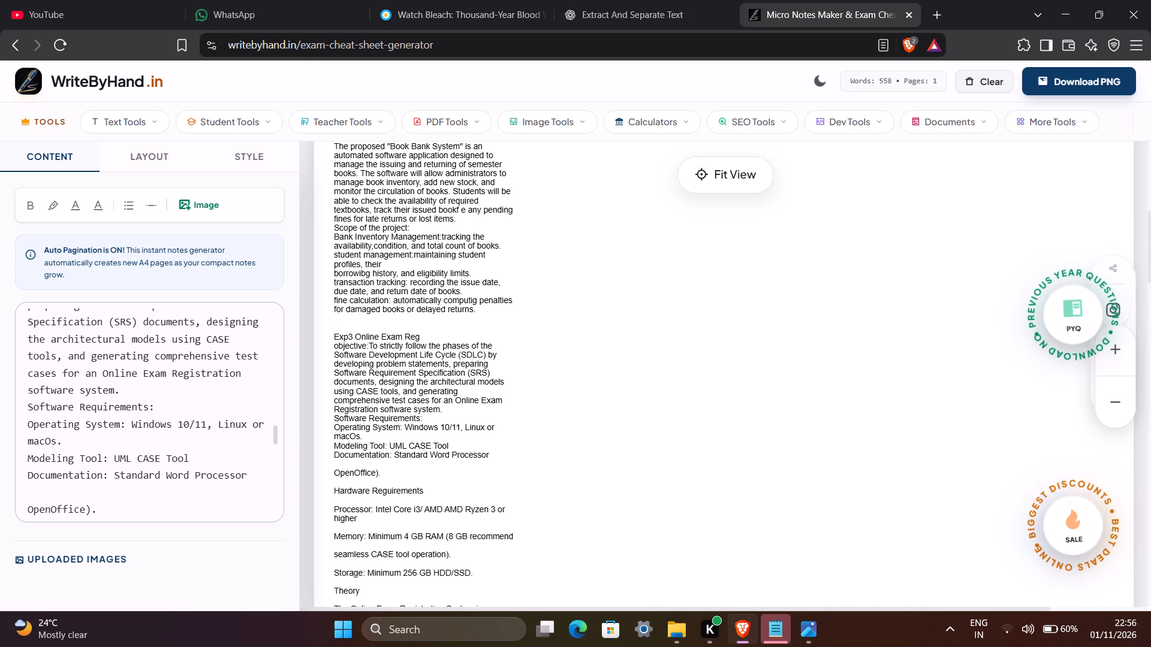
key("shift+Down")
key("shift+Down")
key("BackSpace")
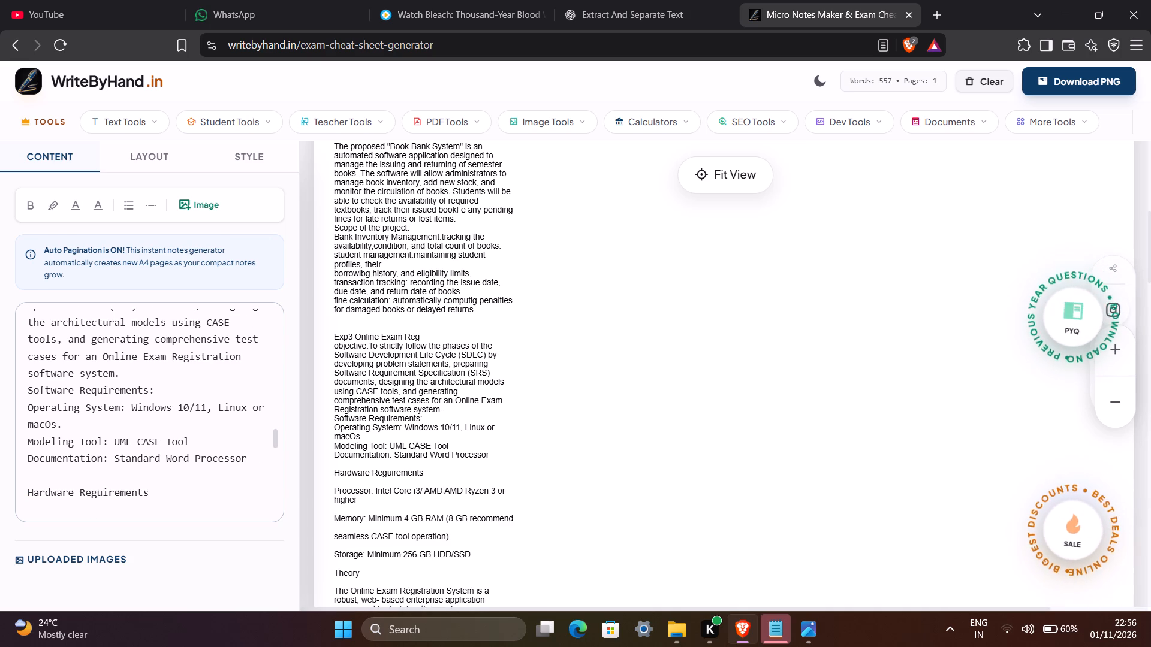
key("BackSpace")
Add a colon after the Exp3 hardware requirements heading and remove the blank line below it.
key("Down")
key("shift+colon")
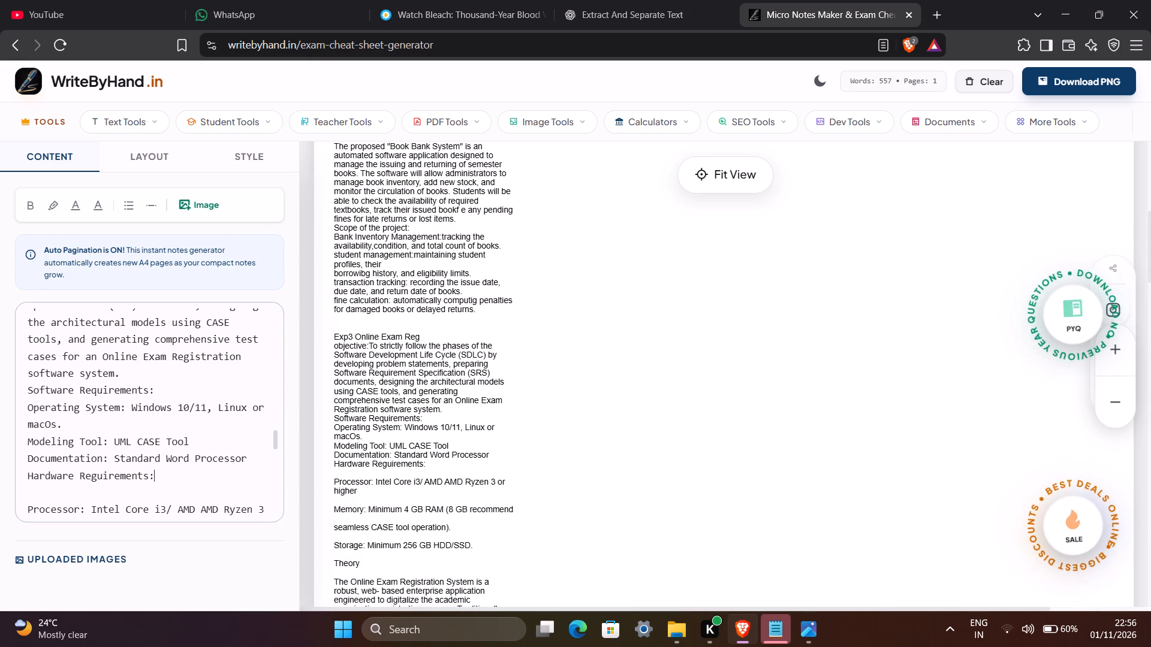
key("Down")
key("BackSpace")
Remove the blank line between the Processor and Memory entries.
key("Down")
key("Down")
key("Down")
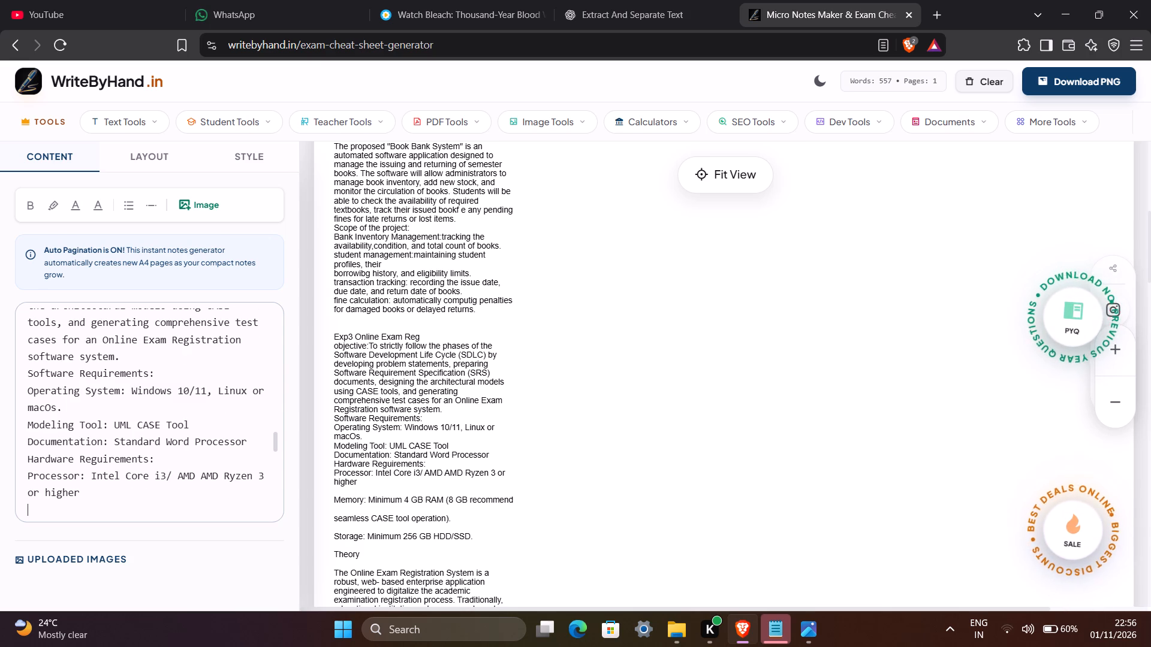
key("BackSpace")
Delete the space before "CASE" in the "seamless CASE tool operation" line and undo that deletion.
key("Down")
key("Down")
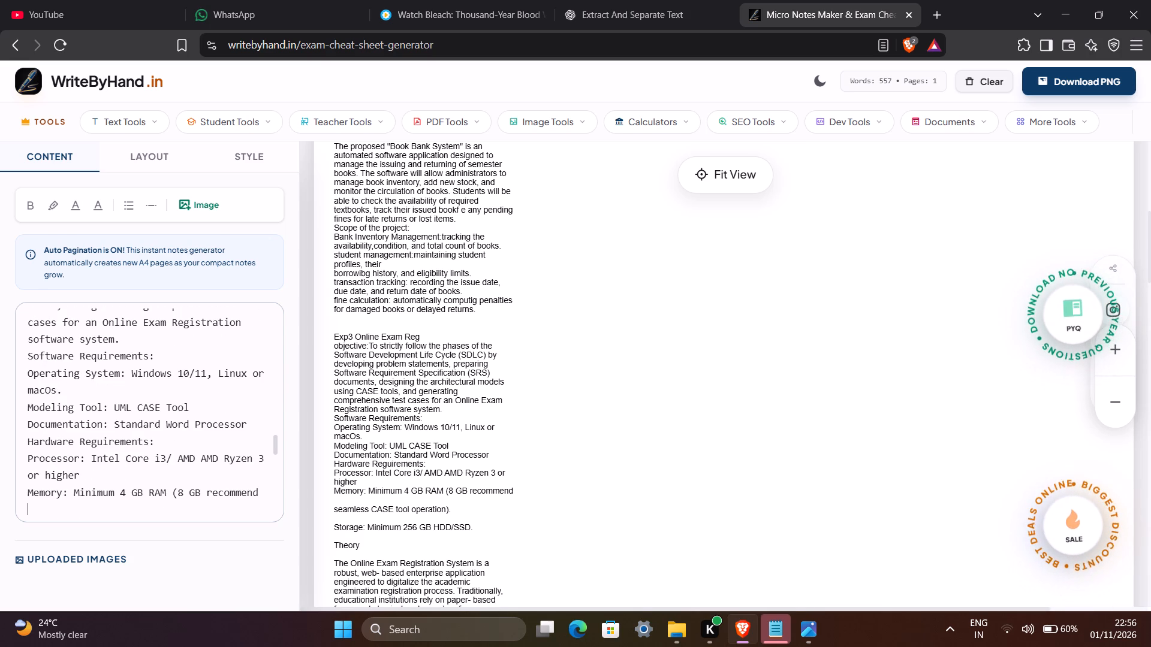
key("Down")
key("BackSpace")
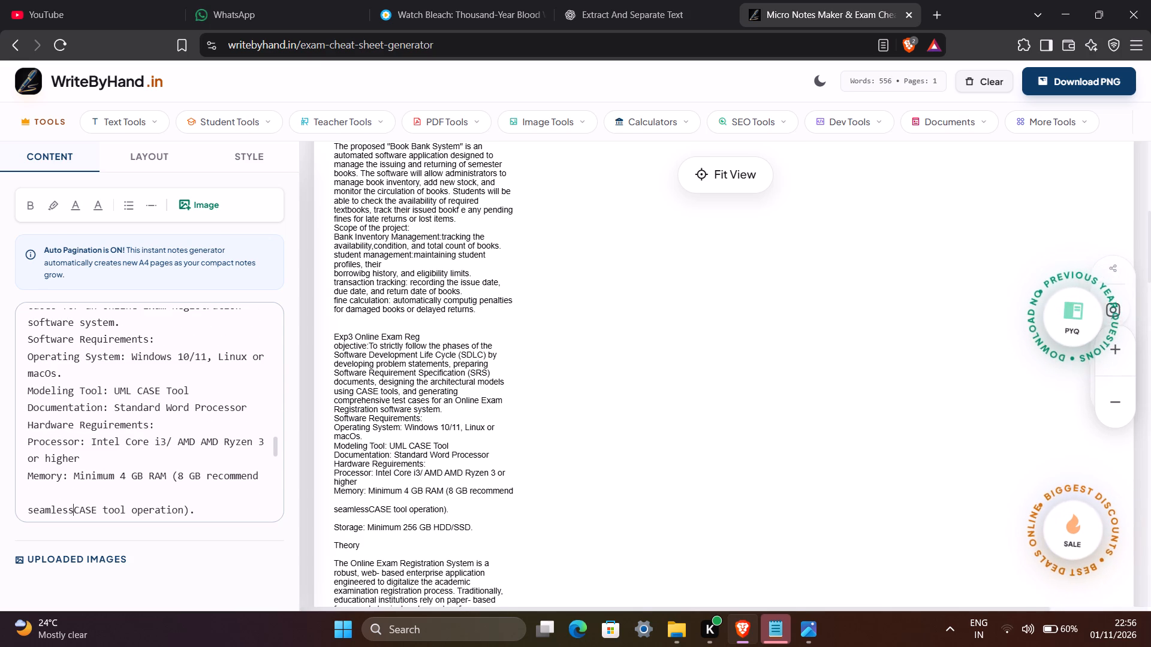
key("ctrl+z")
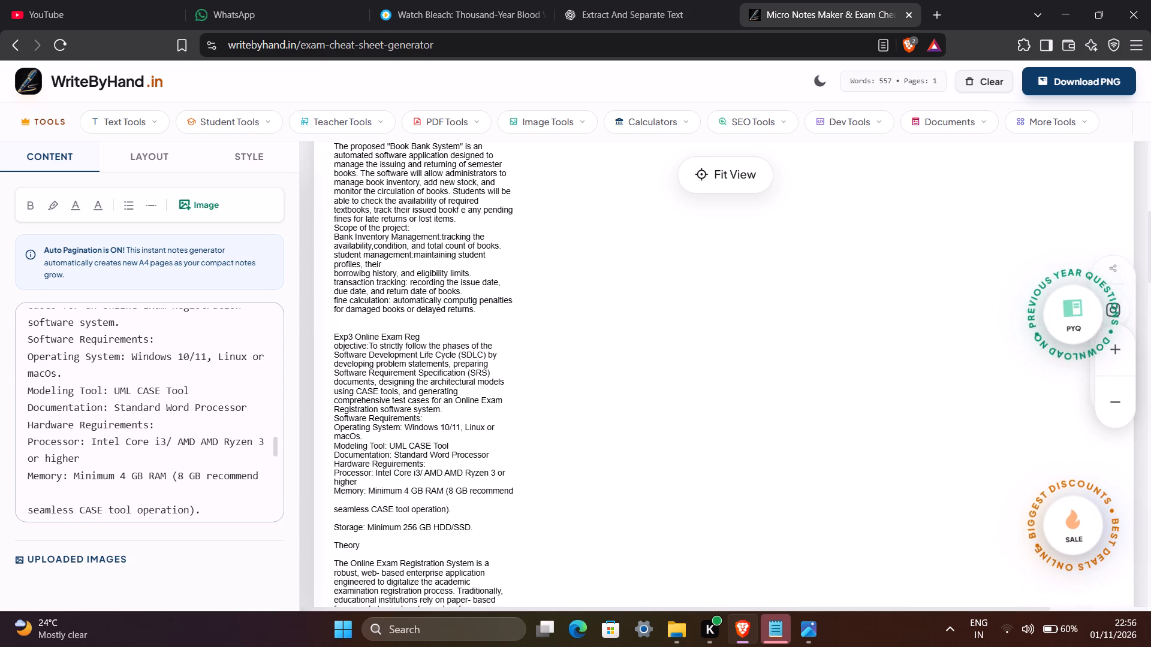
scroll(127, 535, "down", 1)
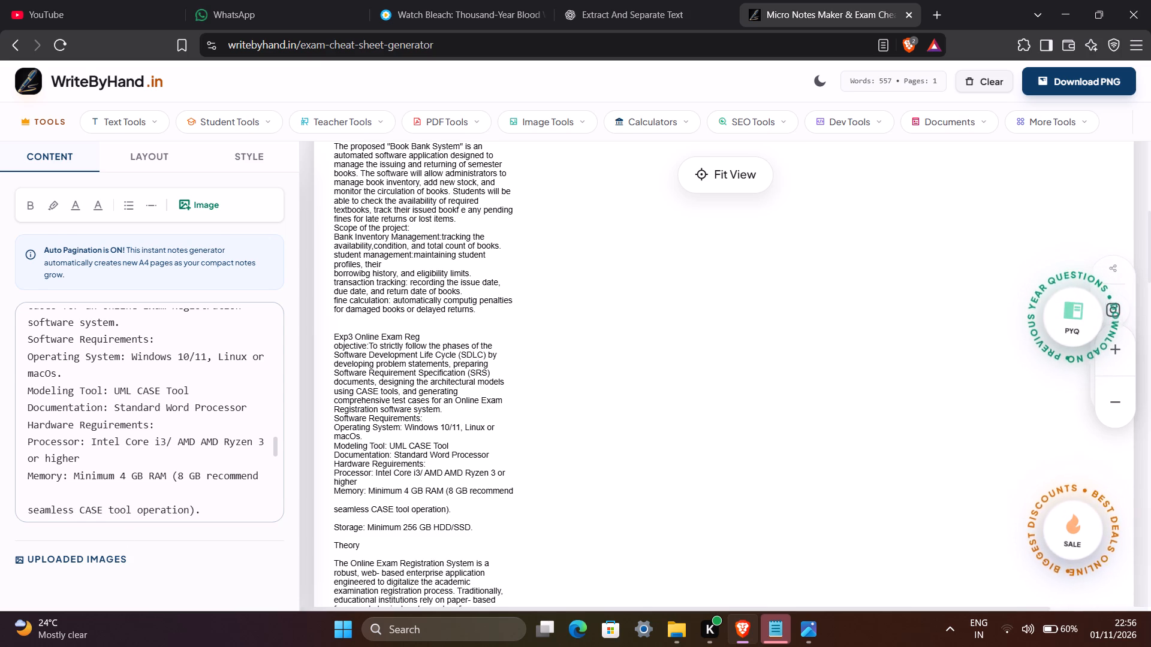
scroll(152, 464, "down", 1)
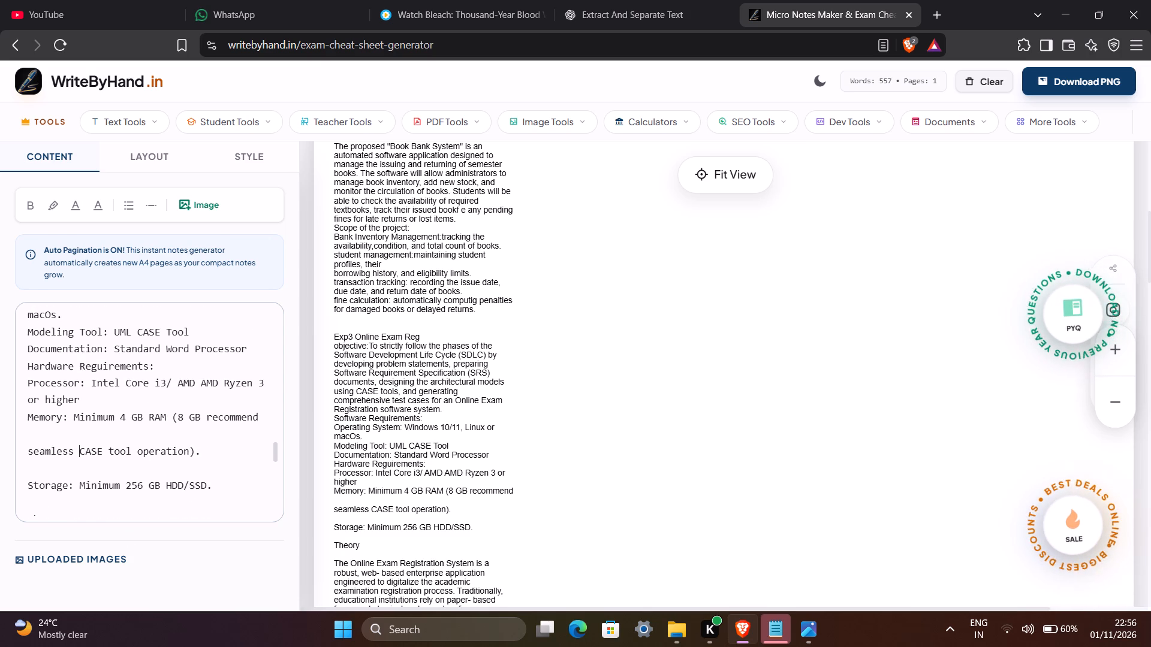
Delete the "seamless CASE tool operation)." line and the blank lines between the Exp3 Memory and Storage entries.
left_click(101, 482)
left_click_drag(89, 465, 40, 440)
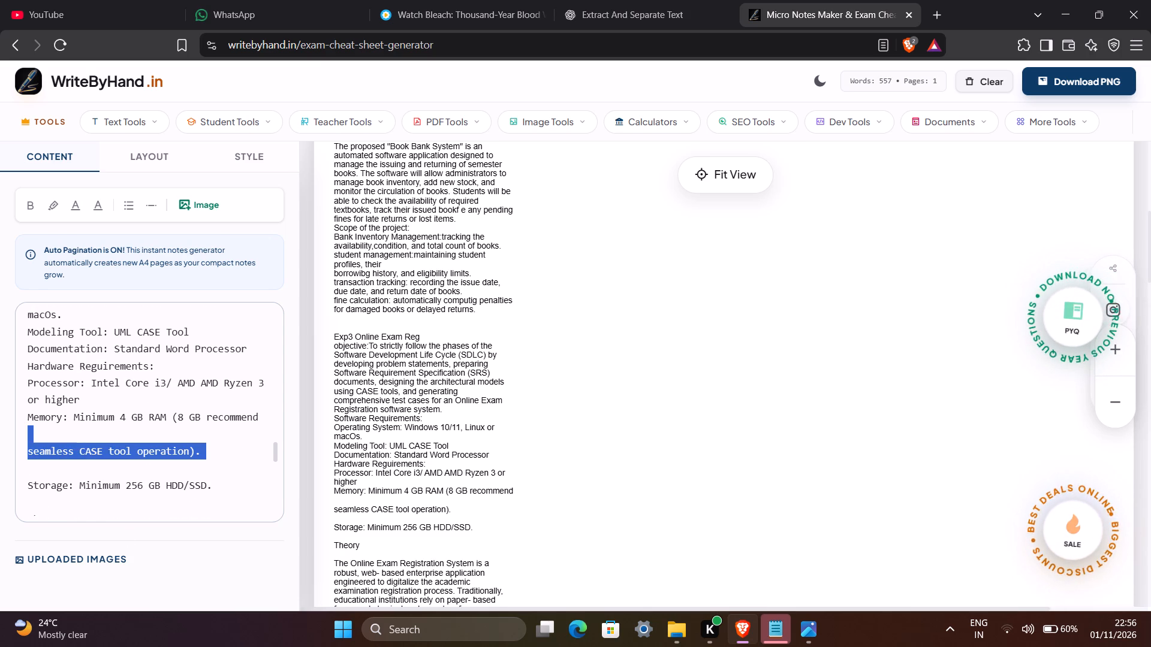
left_click_drag(40, 440, 22, 430)
key("BackSpace")
key("BackSpace")
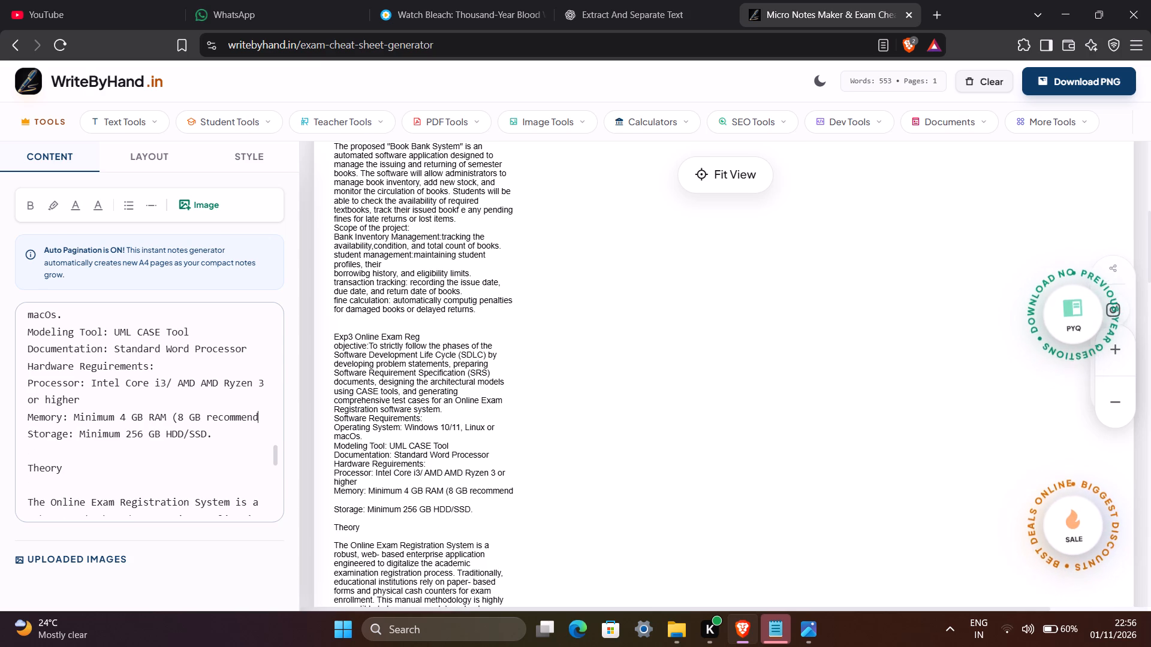
Remove "(8 GB recommend" from the Exp3 Memory entry, leaving "Memory: Minimum 4 GB RAM".
key("BackSpace")
key("BackSpace")
key("BackSpace")
key("BackSpace")
key("BackSpace")
key("BackSpace")
key("BackSpace")
key("BackSpace")
key("BackSpace")
key("BackSpace")
key("BackSpace")
key("BackSpace")
key("BackSpace")
key("BackSpace")
key("BackSpace")
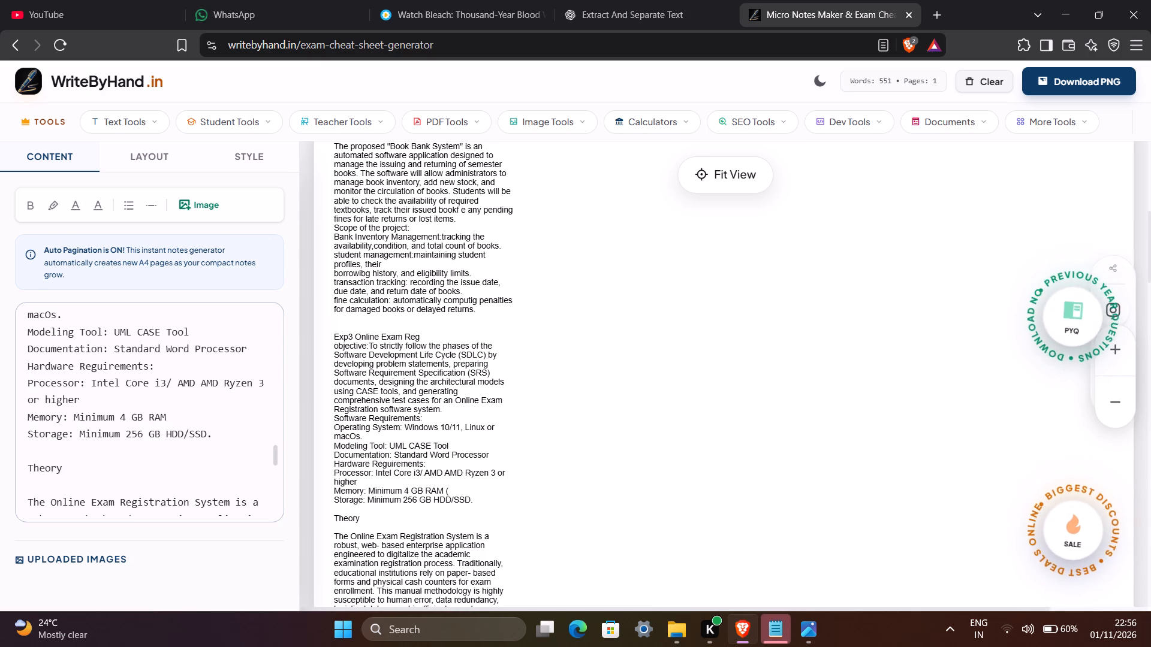
Remove the blank line between the Exp3 Storage entry and the Theory heading.
key("Up")
key("Up")
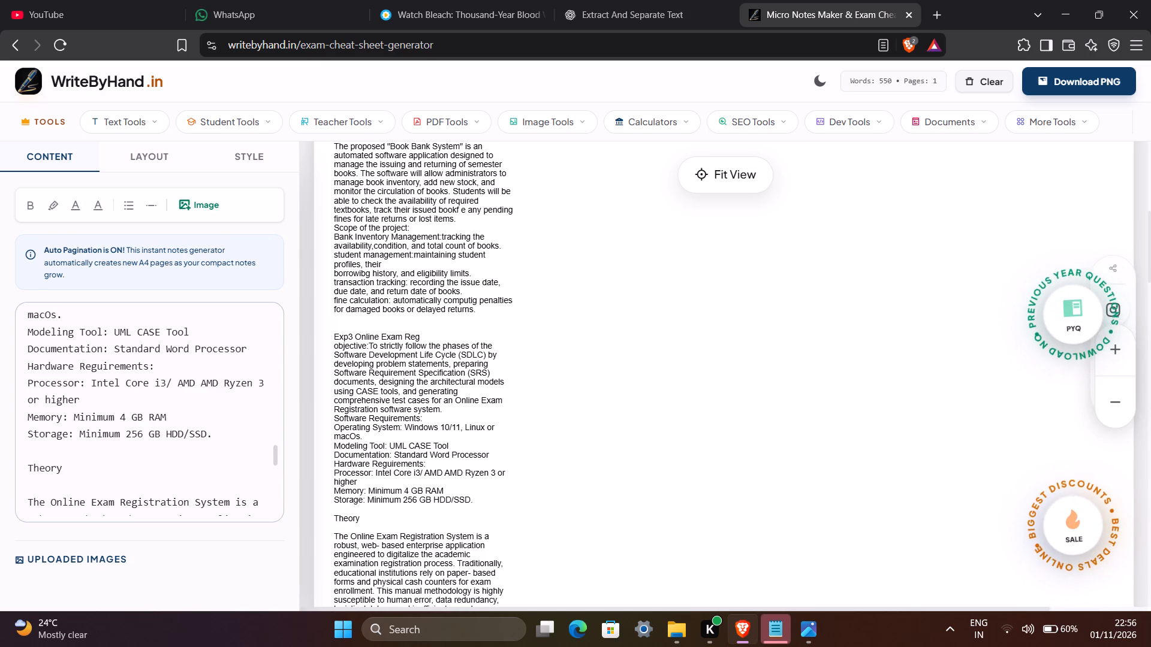
key("Down")
key("Down")
key("Down")
key("BackSpace")
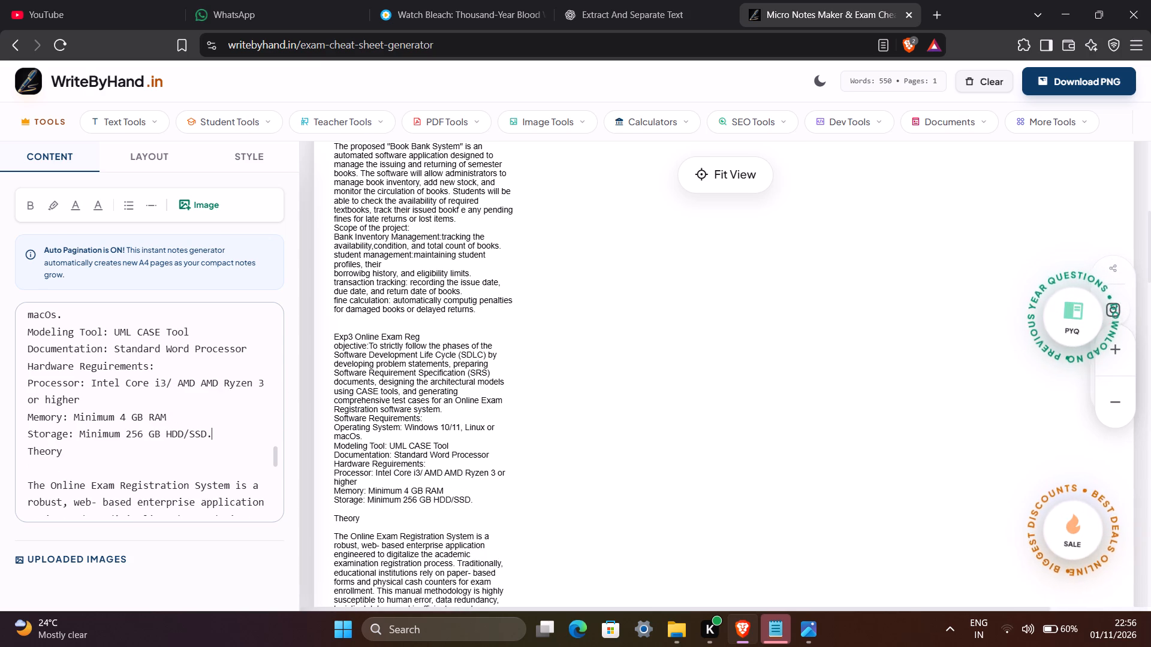
Add a colon after the Exp3 Theory heading and remove the blank line below it.
key("Down")
key("shift+colon")
key("Down")
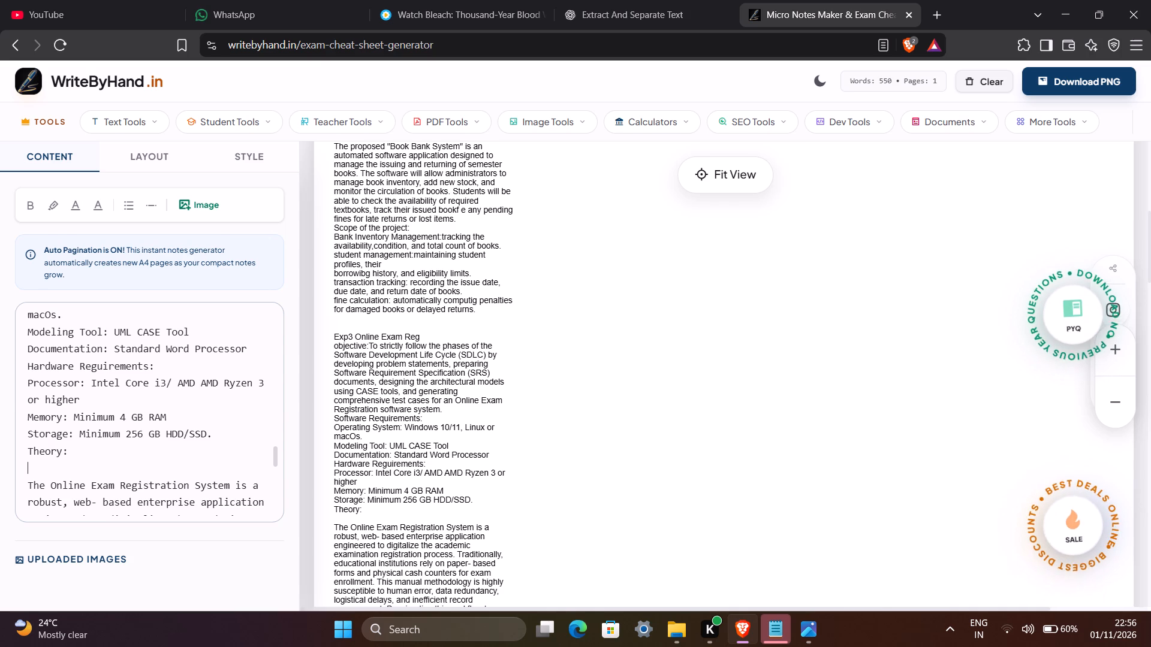
key("BackSpace")
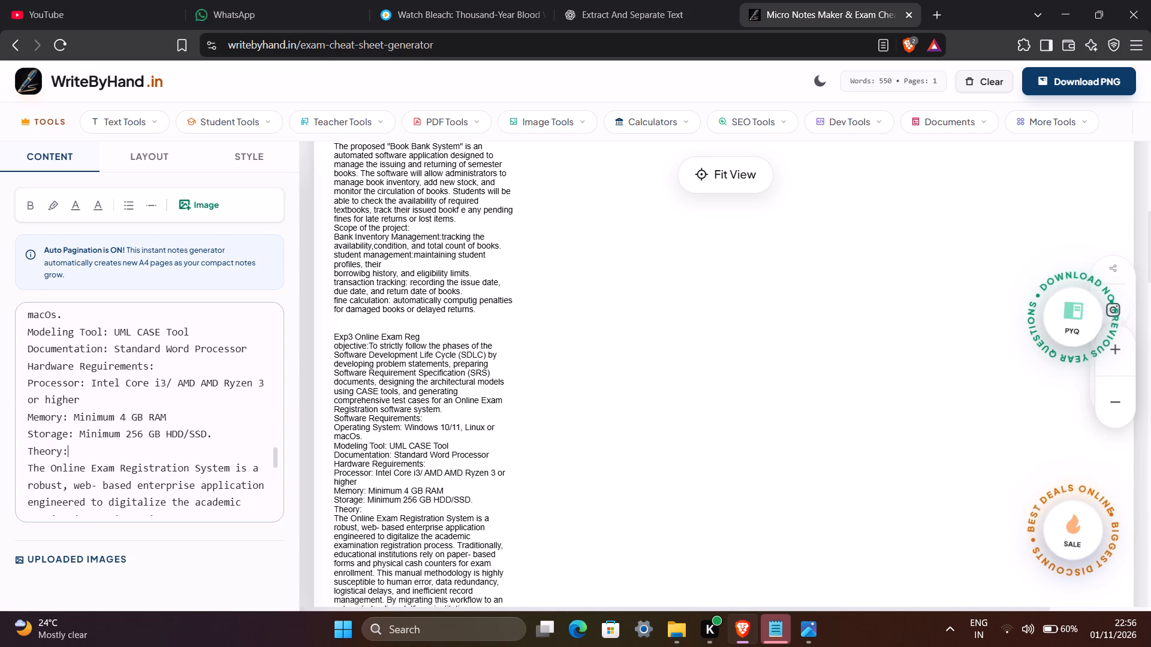
Switch to the 123.png reference sheet in Photos and examine its Exp3 Online Exam Registration and Exp5 sections, returning to the cheat sheet editor.
left_click(817, 631)
scroll(511, 468, "down", 1)
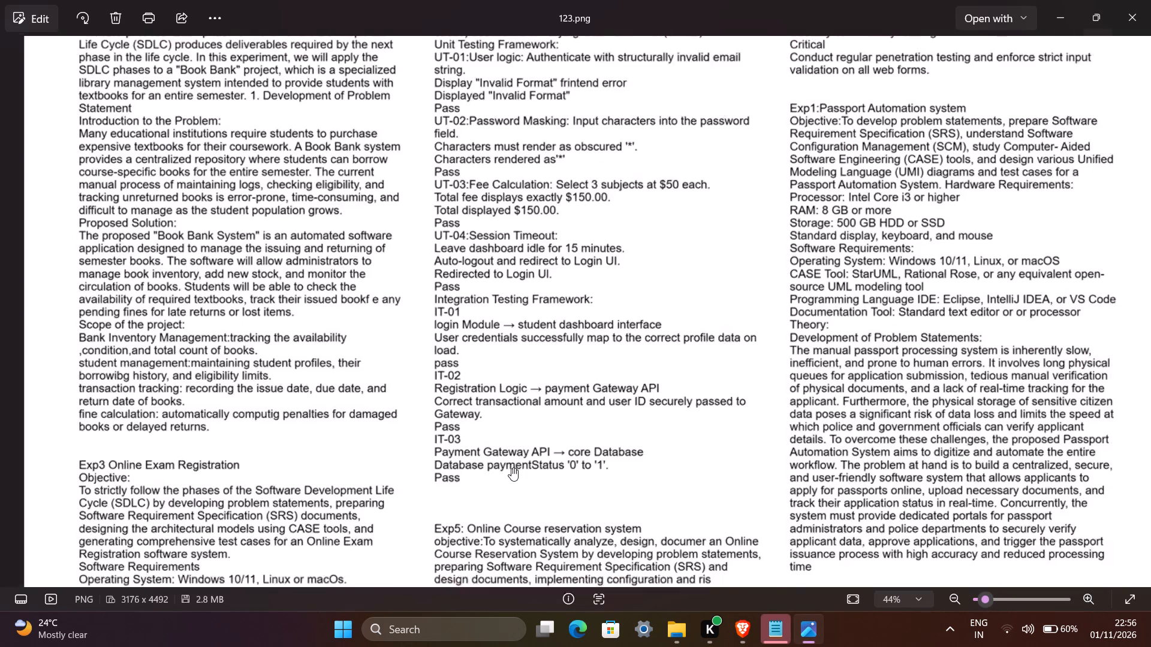
scroll(511, 468, "down", 1)
left_click_drag(511, 468, 599, 150)
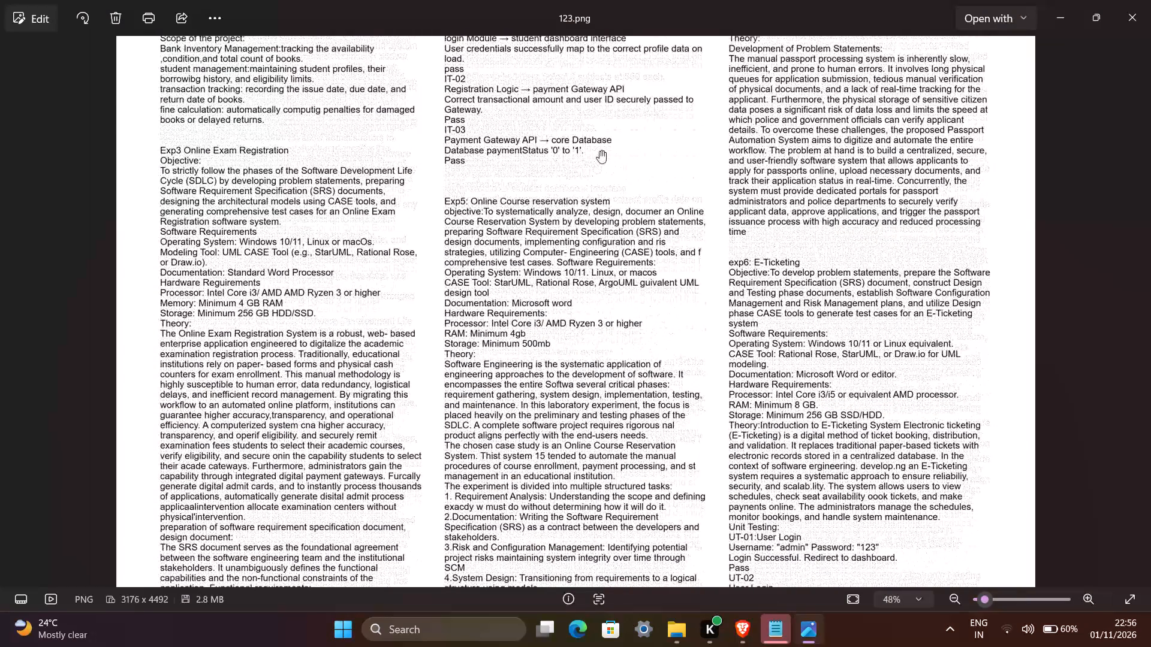
left_click_drag(442, 279, 448, 258)
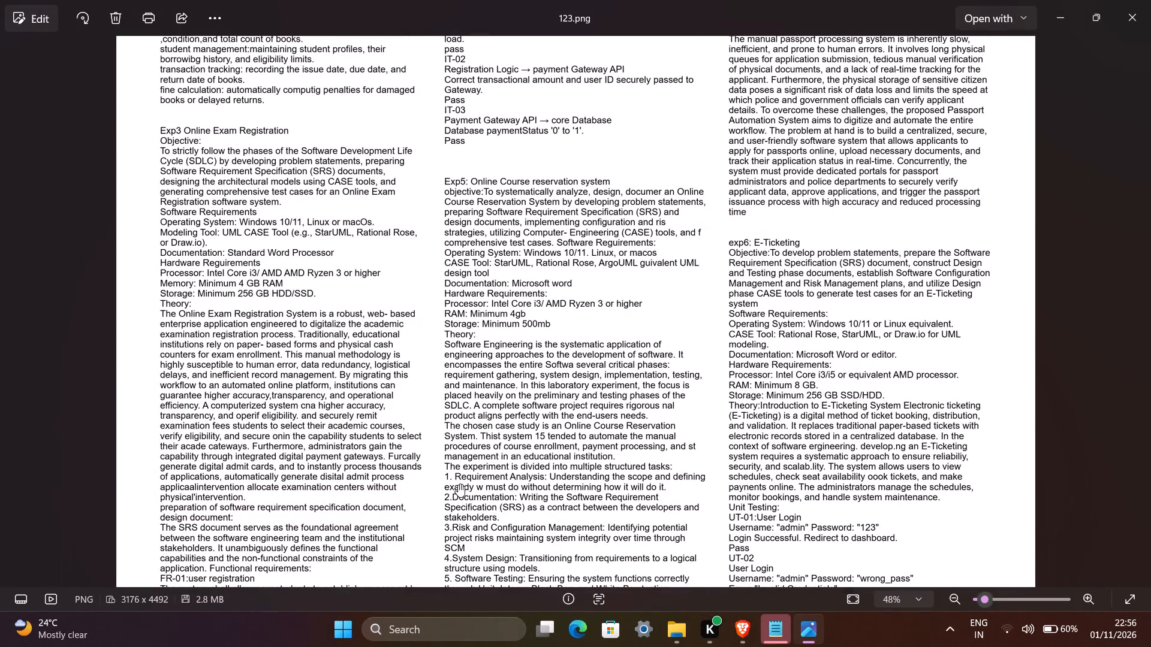
left_click_drag(826, 629, 815, 632)
left_click(815, 632)
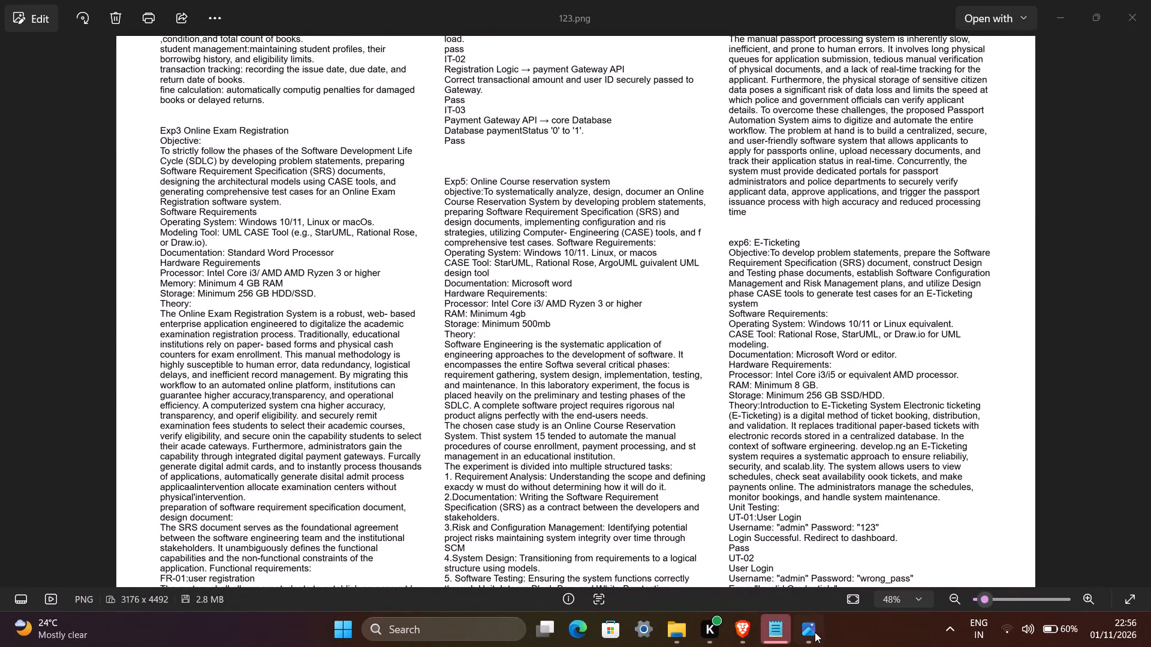
left_click(803, 639)
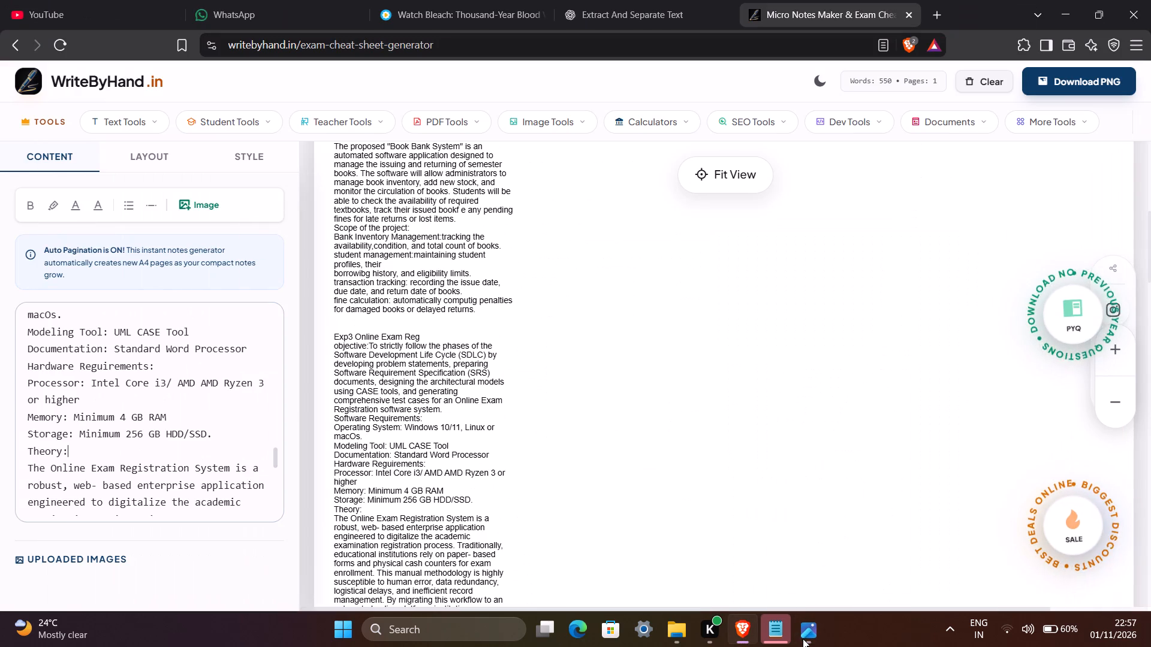
Delete the end of the Exp3 Theory text from "Furcally generate digital admit cards" onward, so it ends at "integrated digital payment gateways.".
scroll(202, 476, "down", 2)
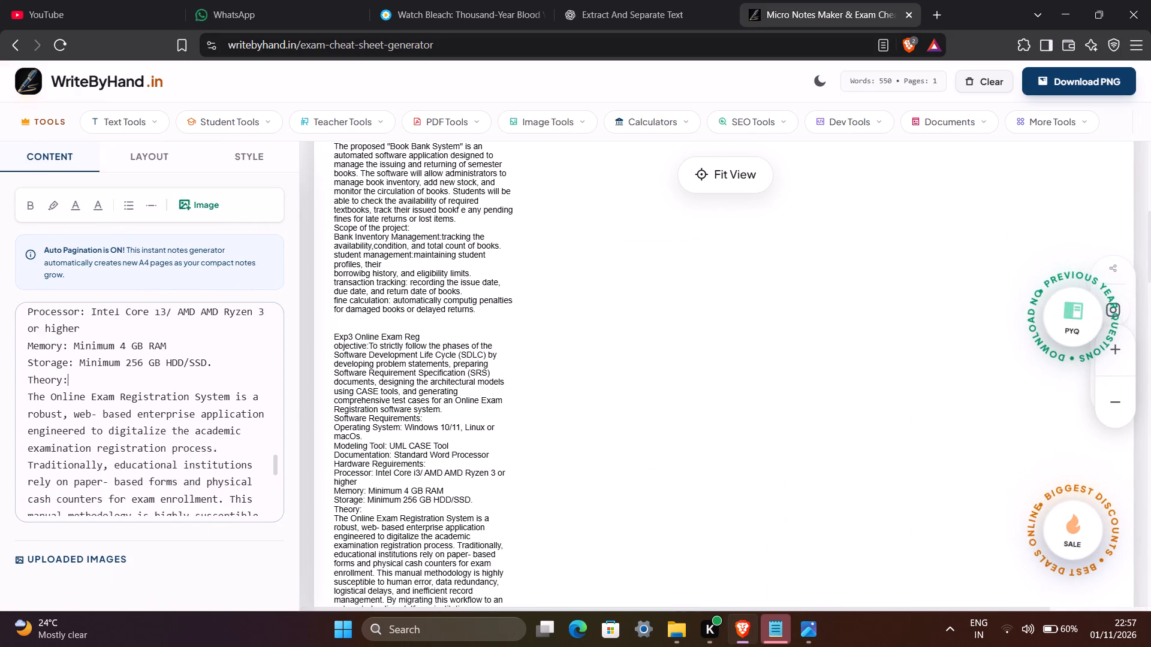
scroll(202, 476, "down", 4)
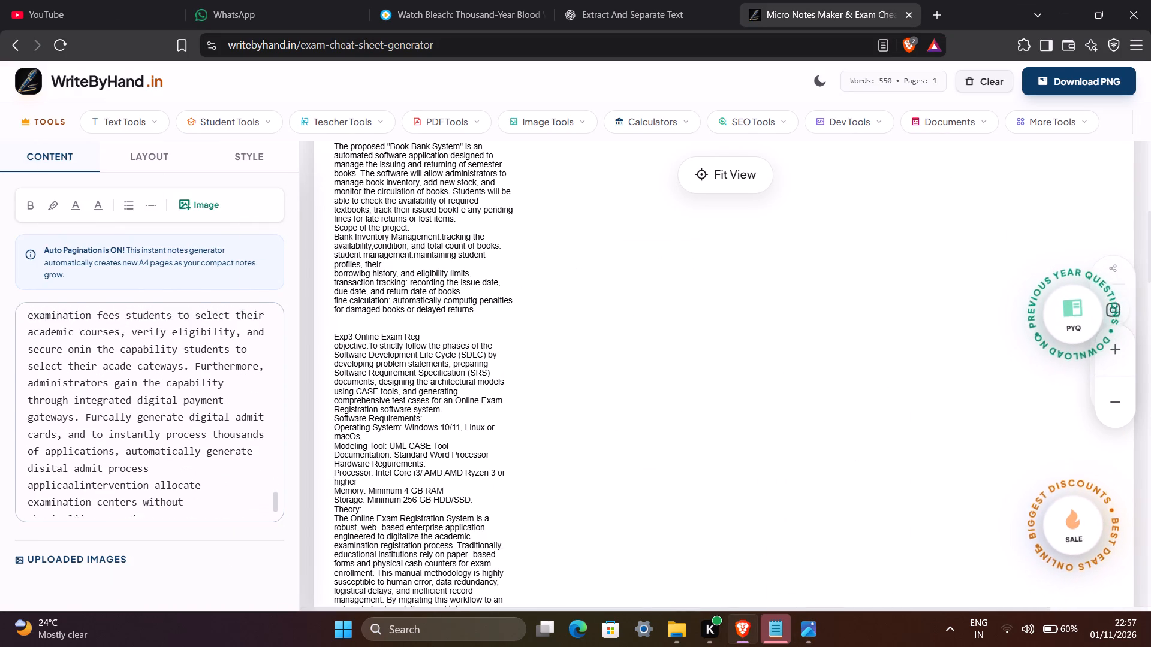
scroll(202, 476, "down", 1)
left_click_drag(160, 500, 112, 428)
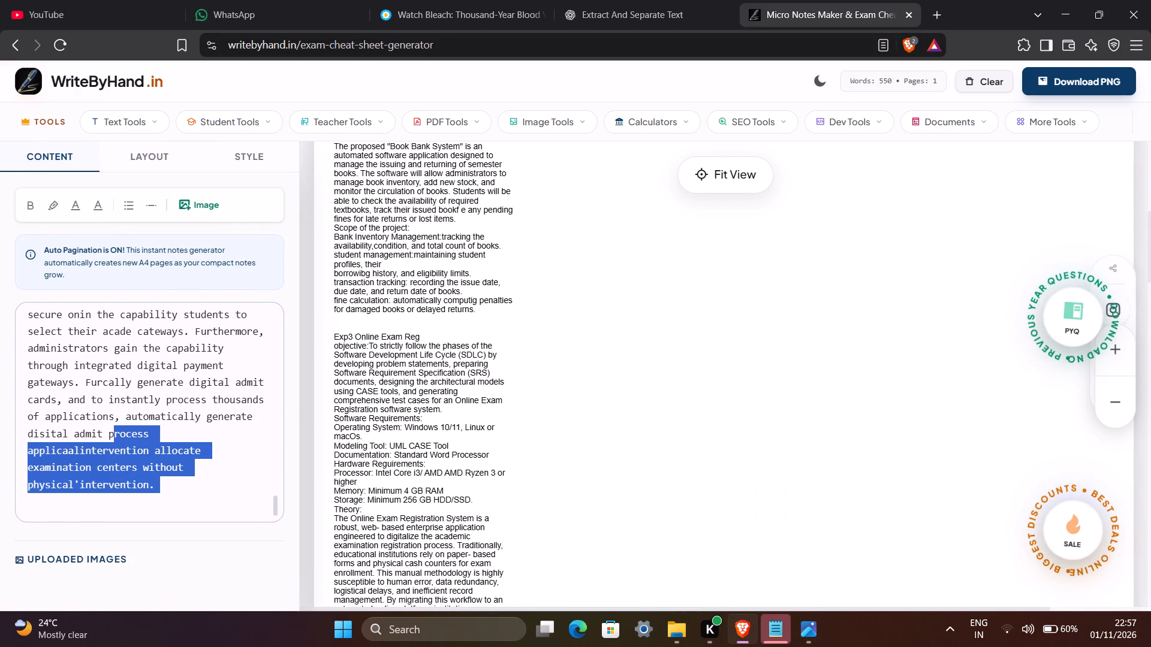
left_click_drag(112, 428, 79, 381)
key("BackSpace")
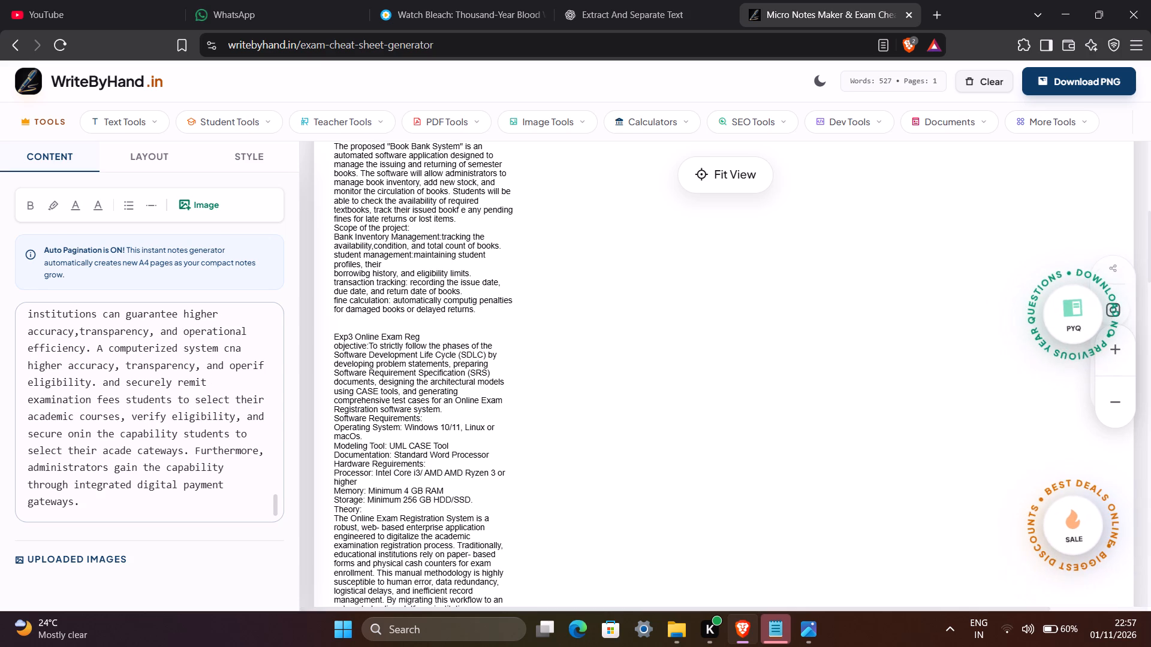
scroll(477, 375, "down", 2)
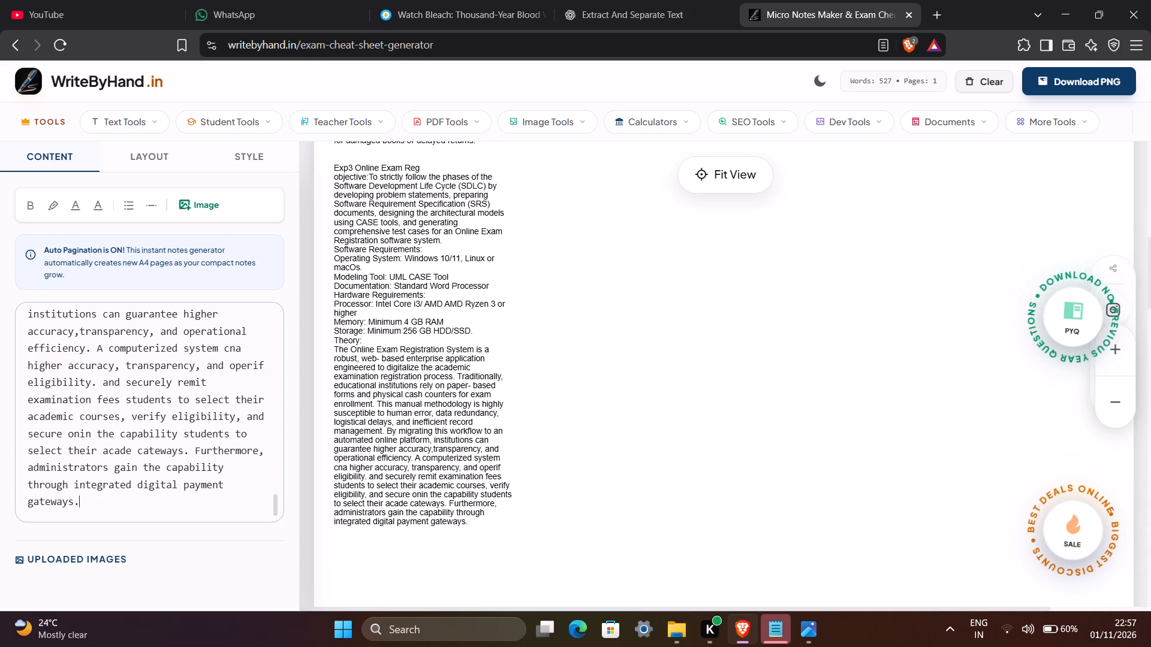
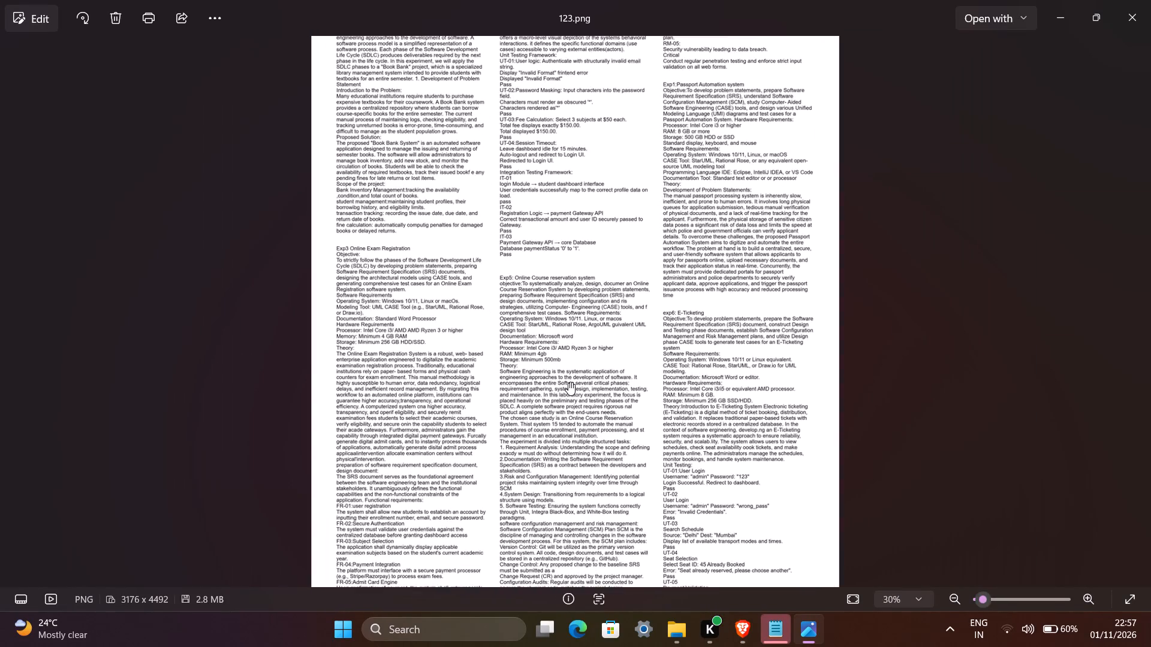
Examine the Exp3 Online Exam Registration theory text in the 123.png reference image.
scroll(568, 382, "up", 1, "ctrl")
left_click_drag(568, 382, 603, 232)
scroll(326, 328, "up", 3, "ctrl")
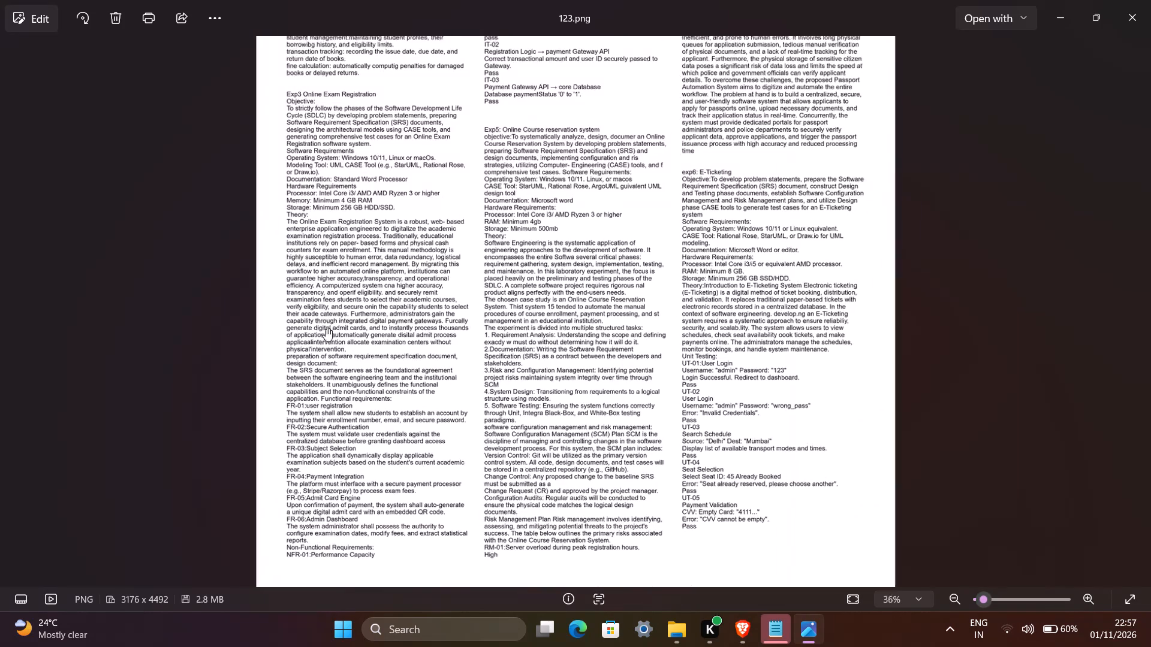
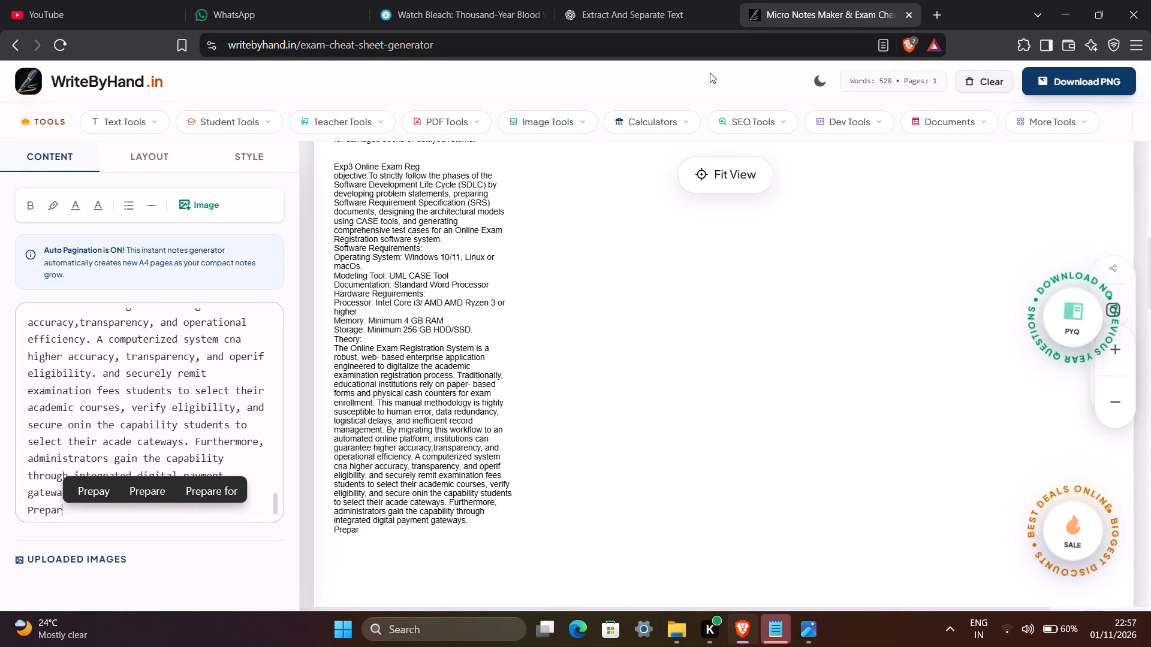
Continue the heading line below the Exp3 theory paragraph so it reads "Preparation of SRS document and".
type("ation")
key("space")
type("of")
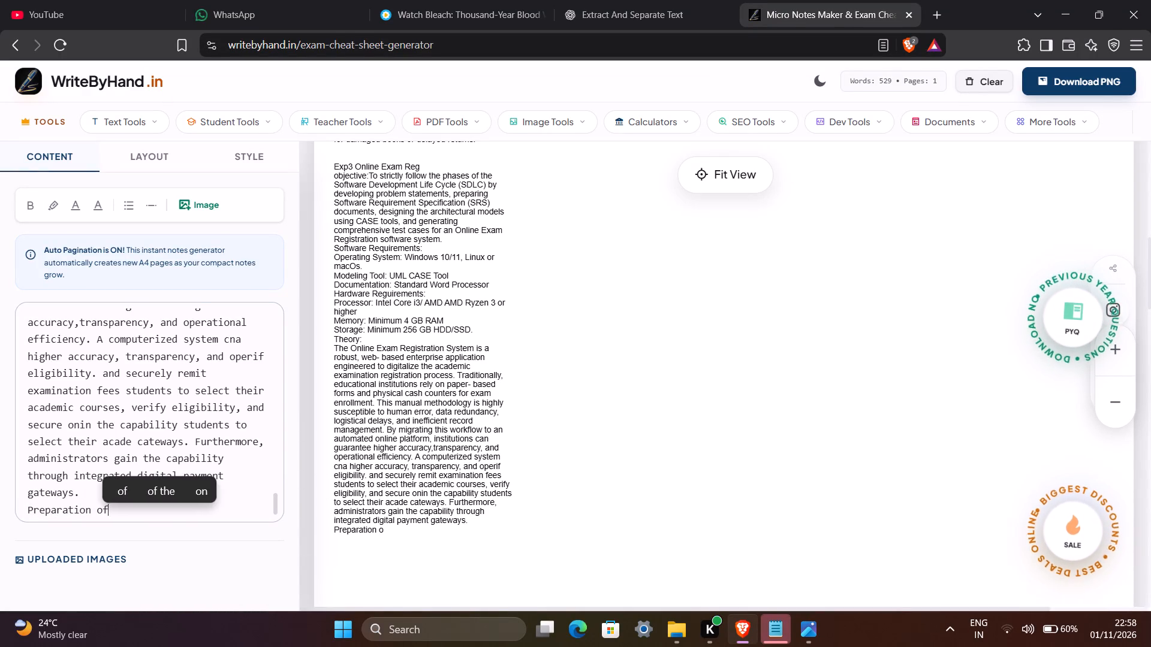
key("space")
key("shift+s")
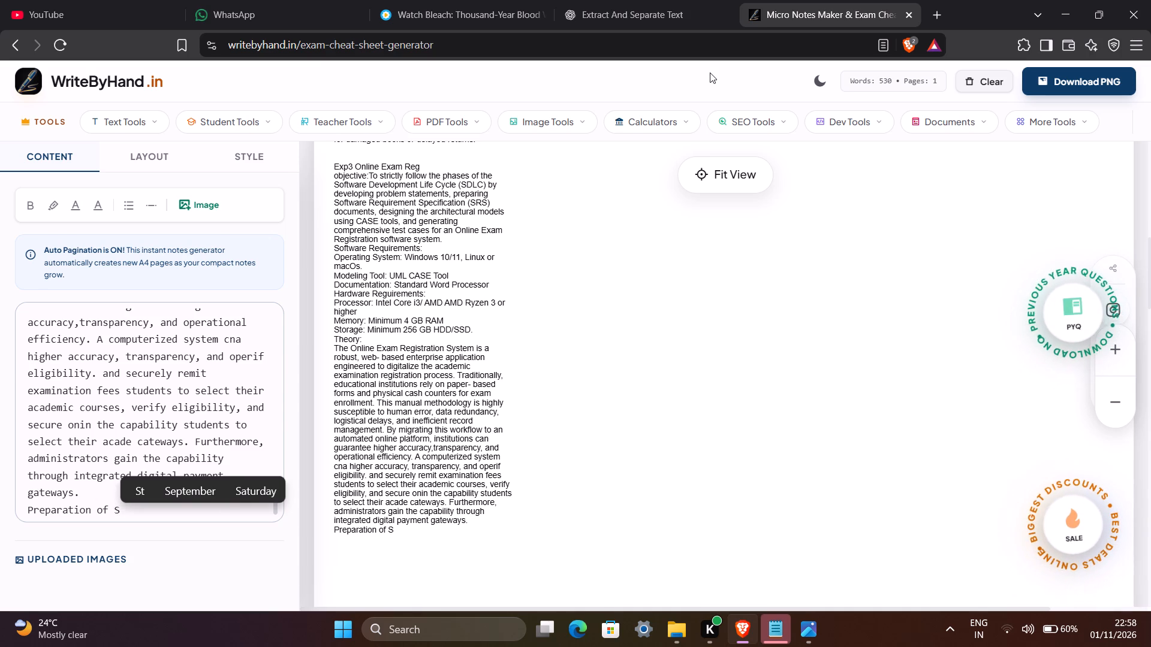
type("RS")
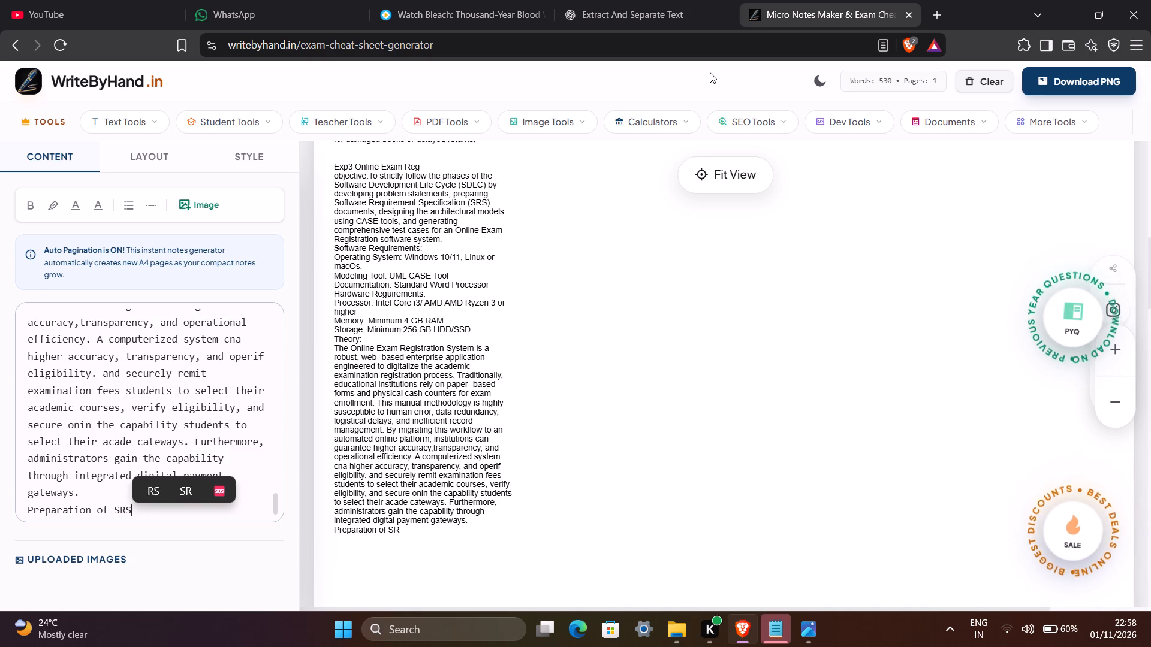
key("space")
type("doc")
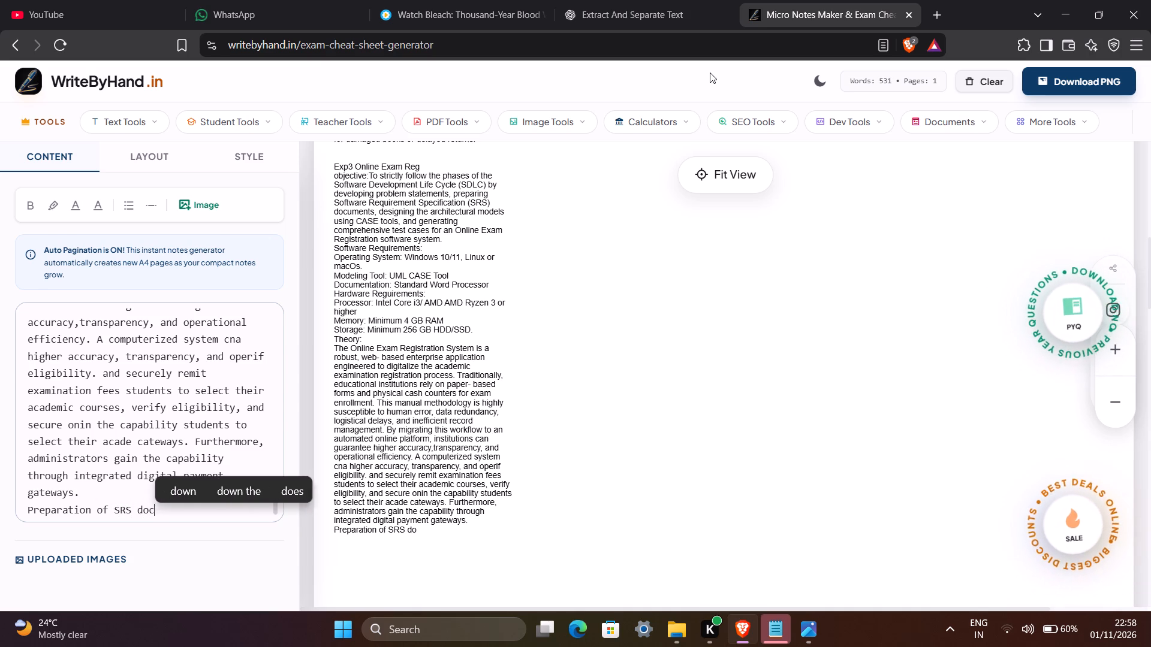
key("Up")
key("Right")
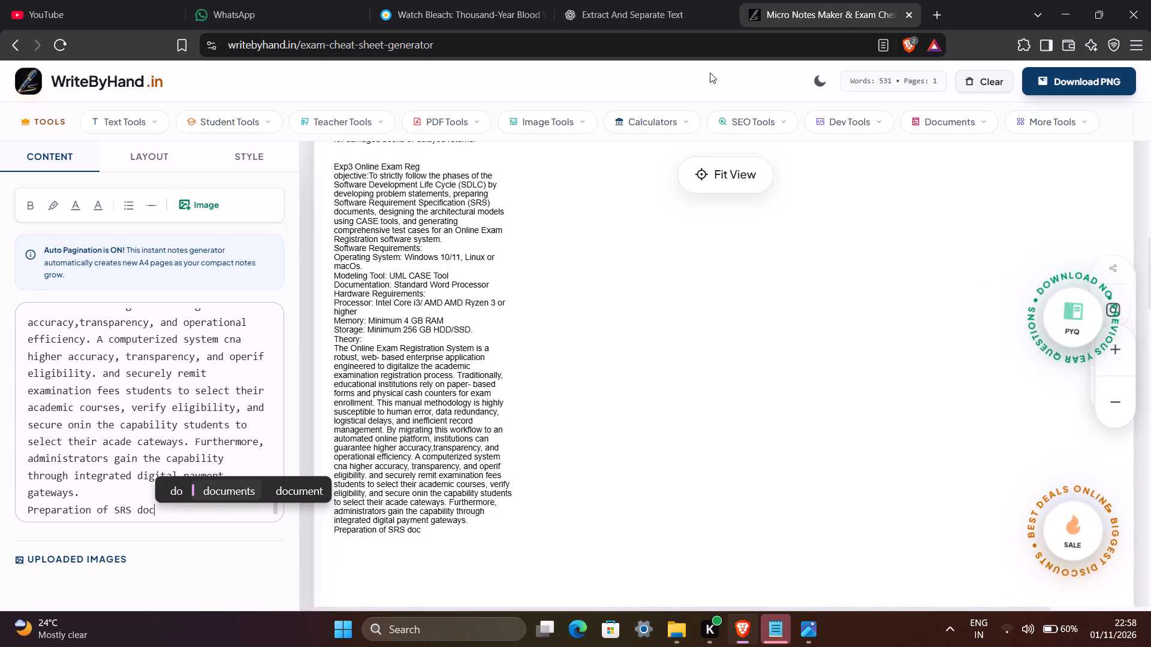
key("Return")
key("BackSpace")
key("v")
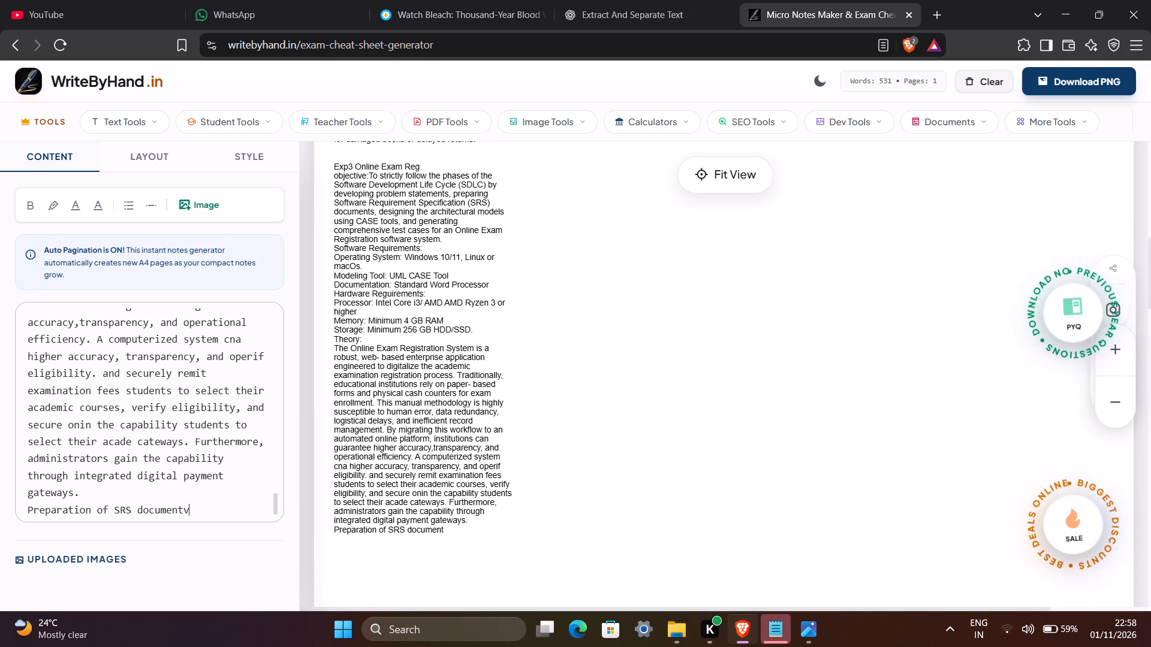
key("BackSpace")
key("space")
type("and")
key("space")
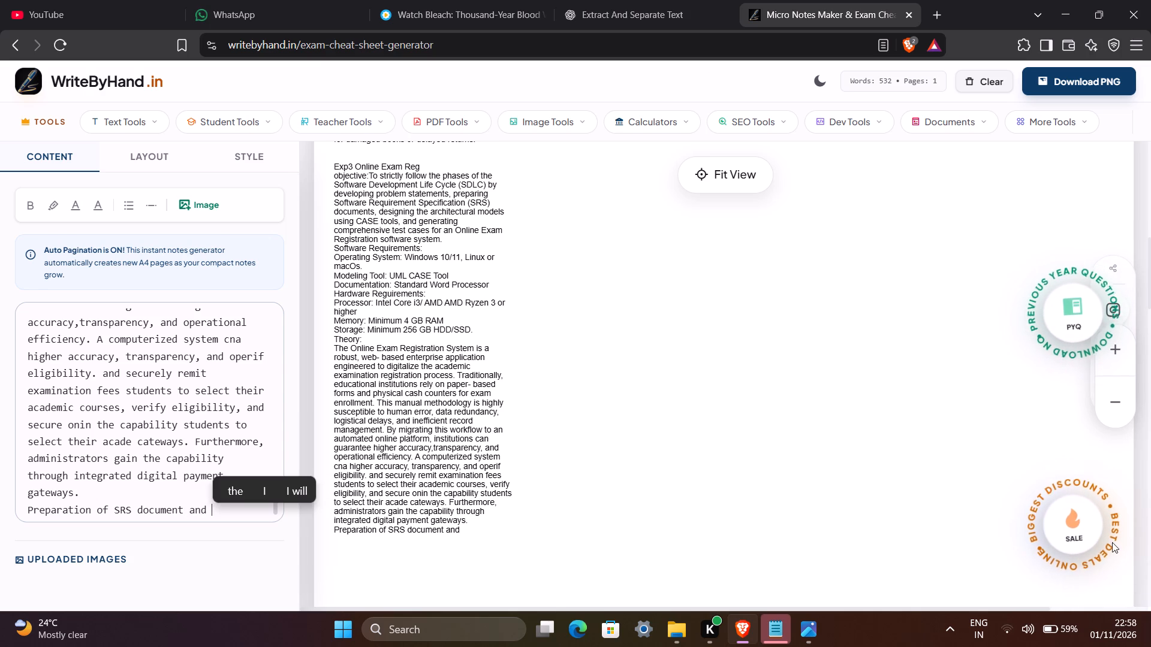
Check the heading's wording in the 123.png reference image, and complete the heading in the notes with "design documents".
left_click(815, 645)
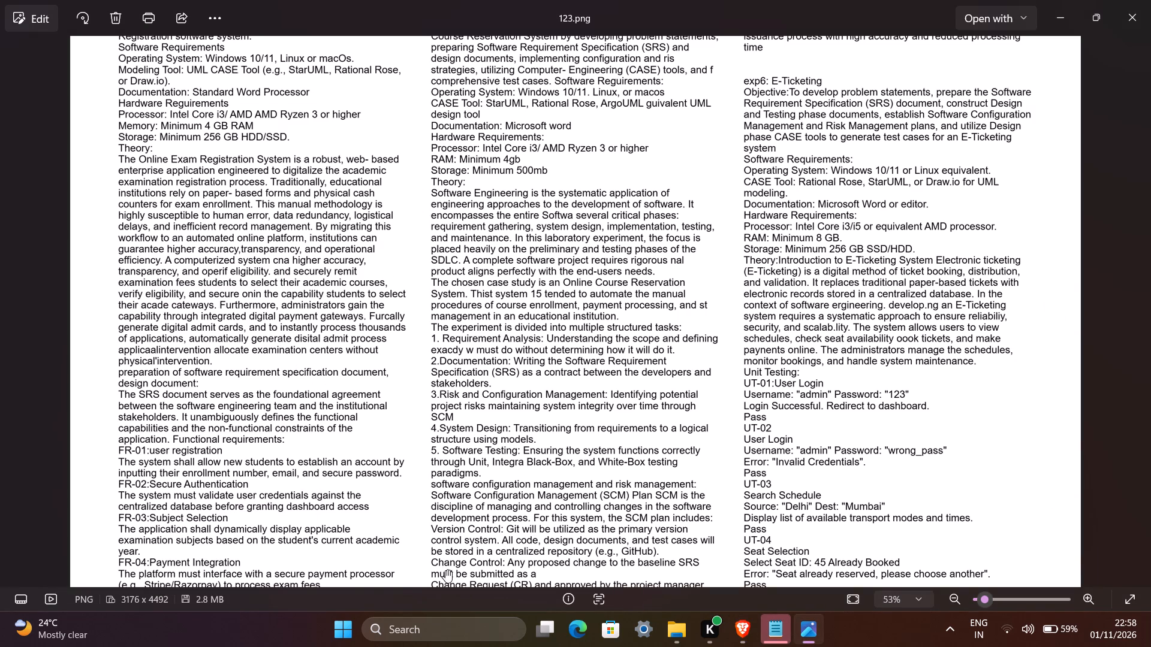
left_click(742, 636)
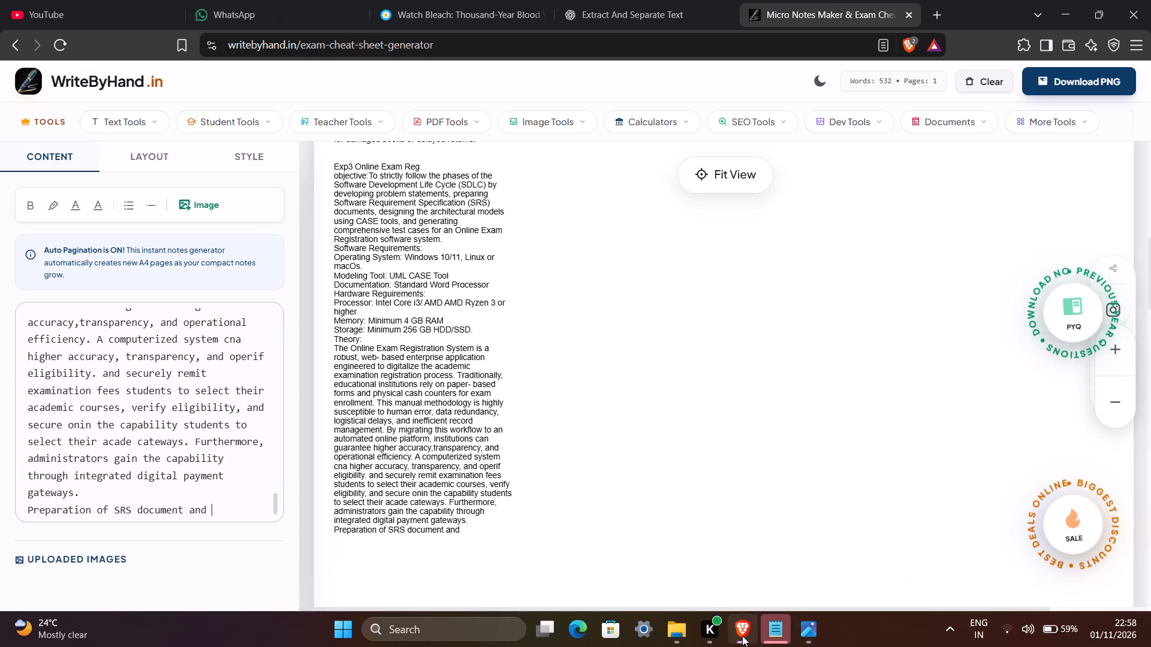
type("des")
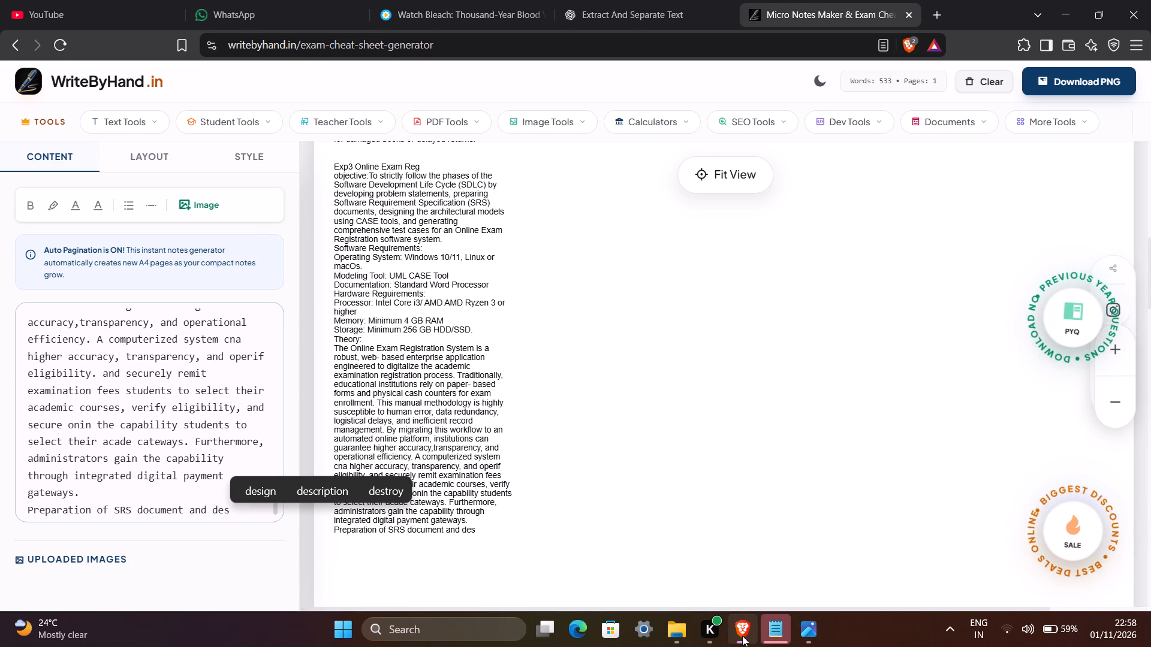
key("Up")
key("Return")
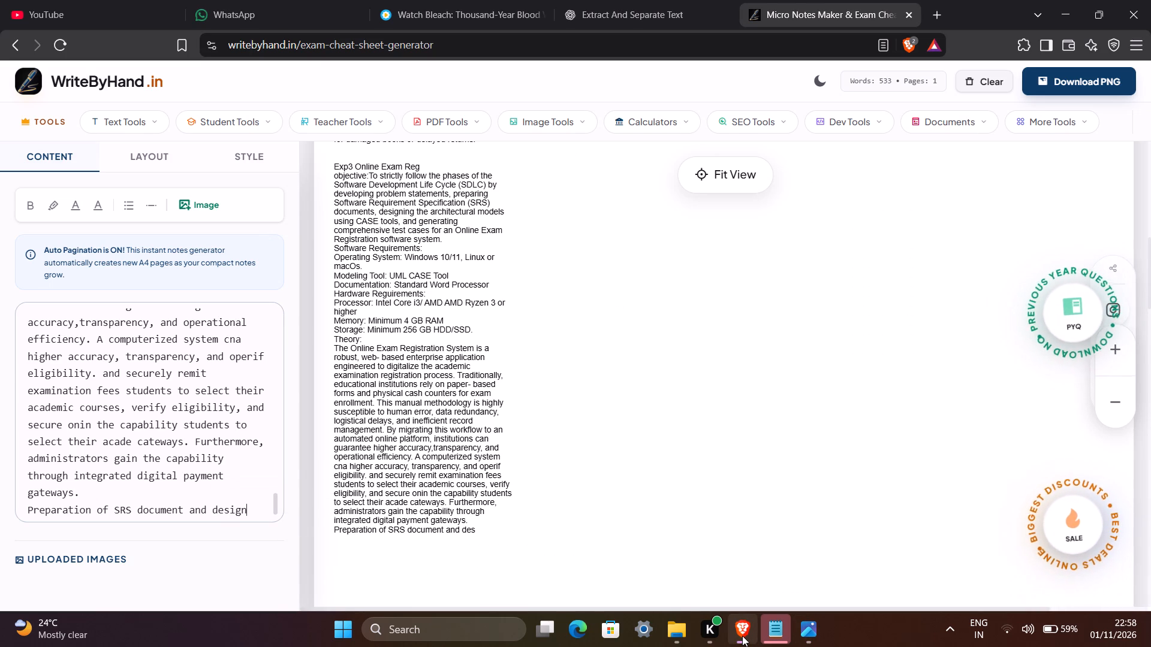
key("space")
type("do")
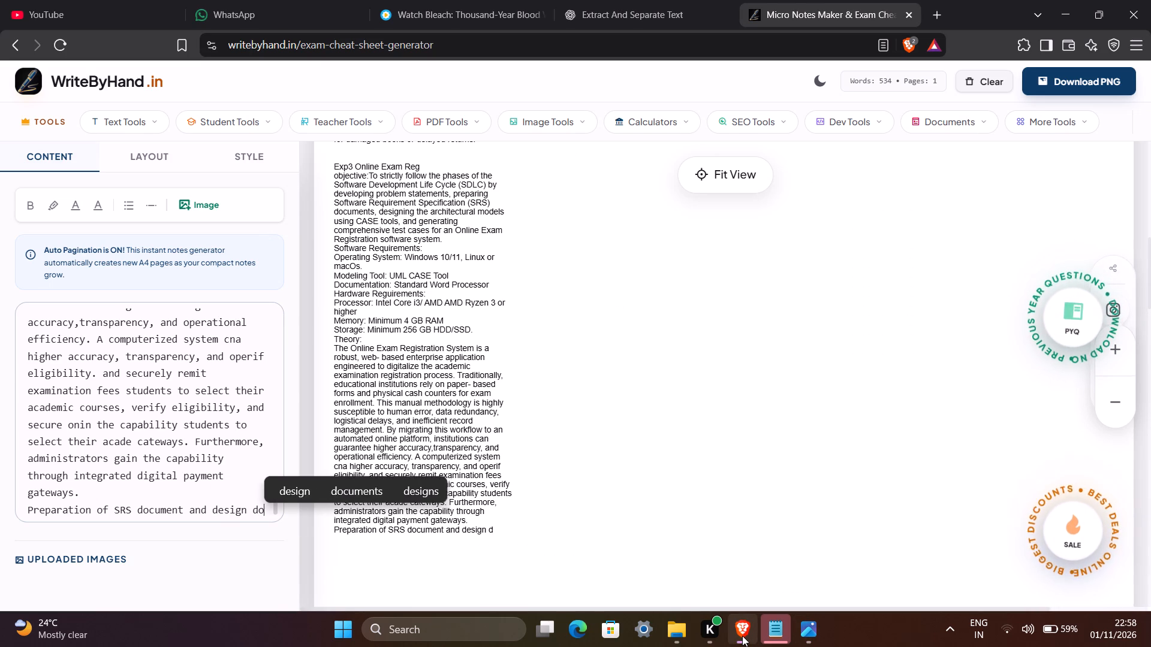
key("Up")
key("Return")
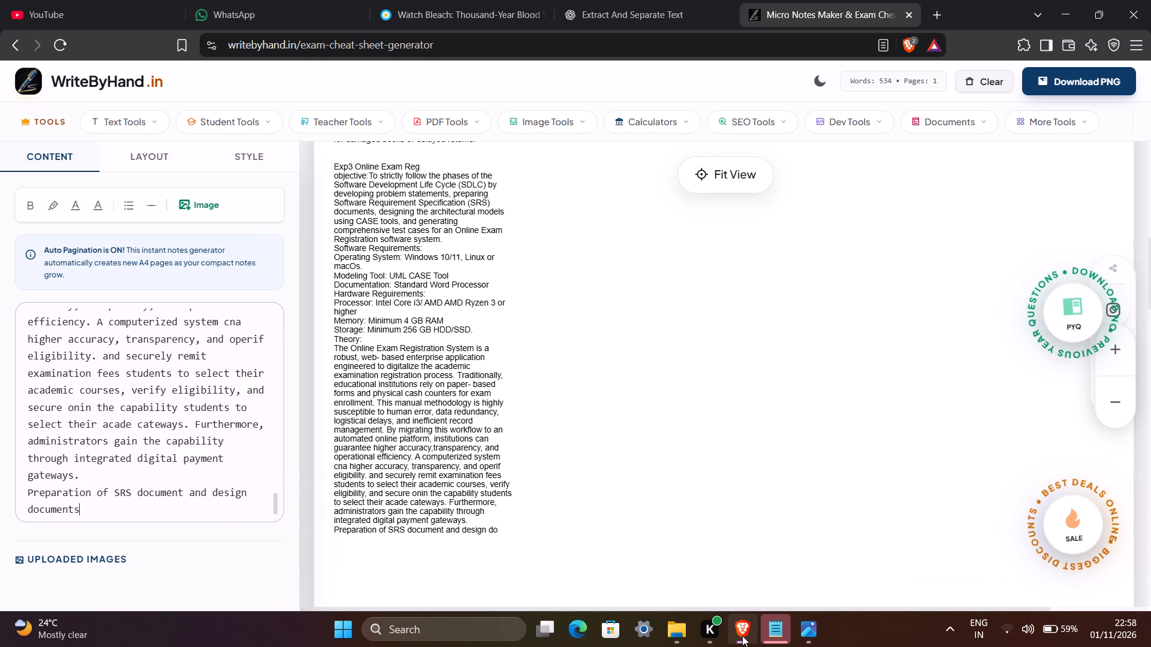
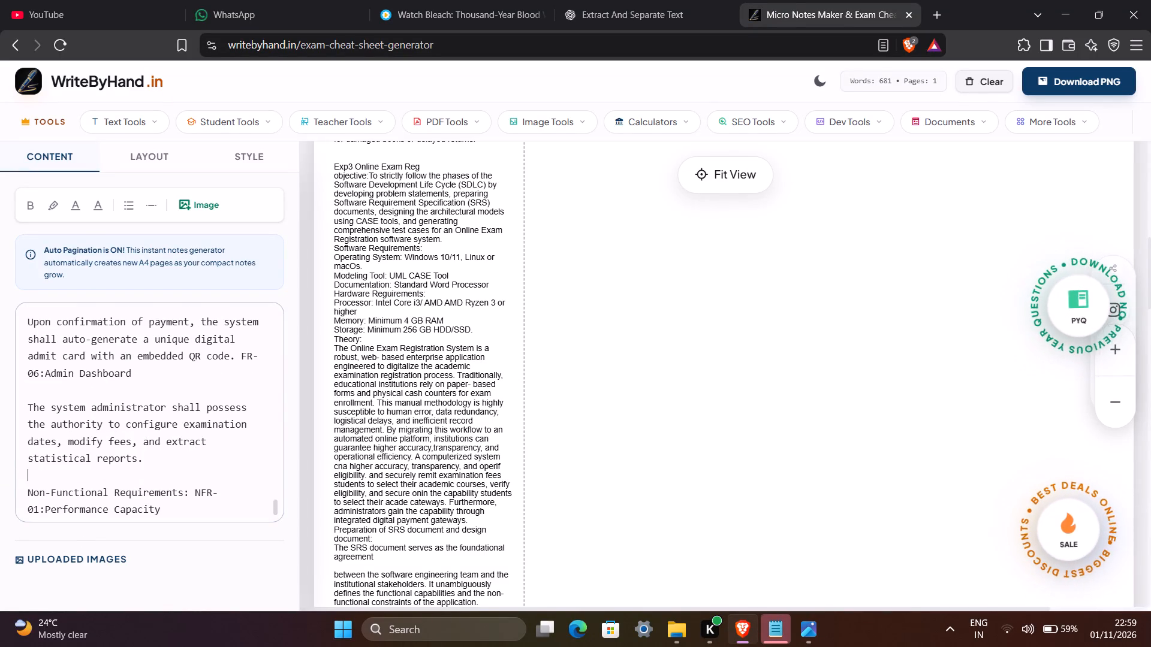
Delete the blank lines above "Non-Functional Requirements" and below "FR-06:Admin Dashboard" in the notes.
key("BackSpace")
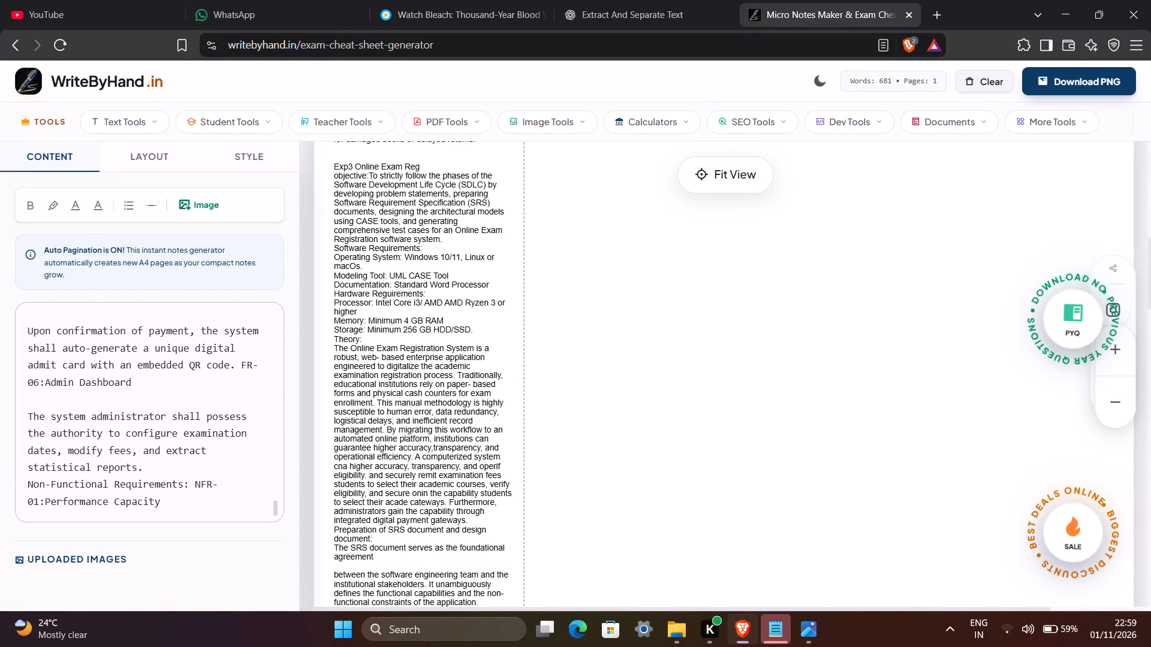
key("Up")
key("Up")
key("Up")
key("Up")
key("Up")
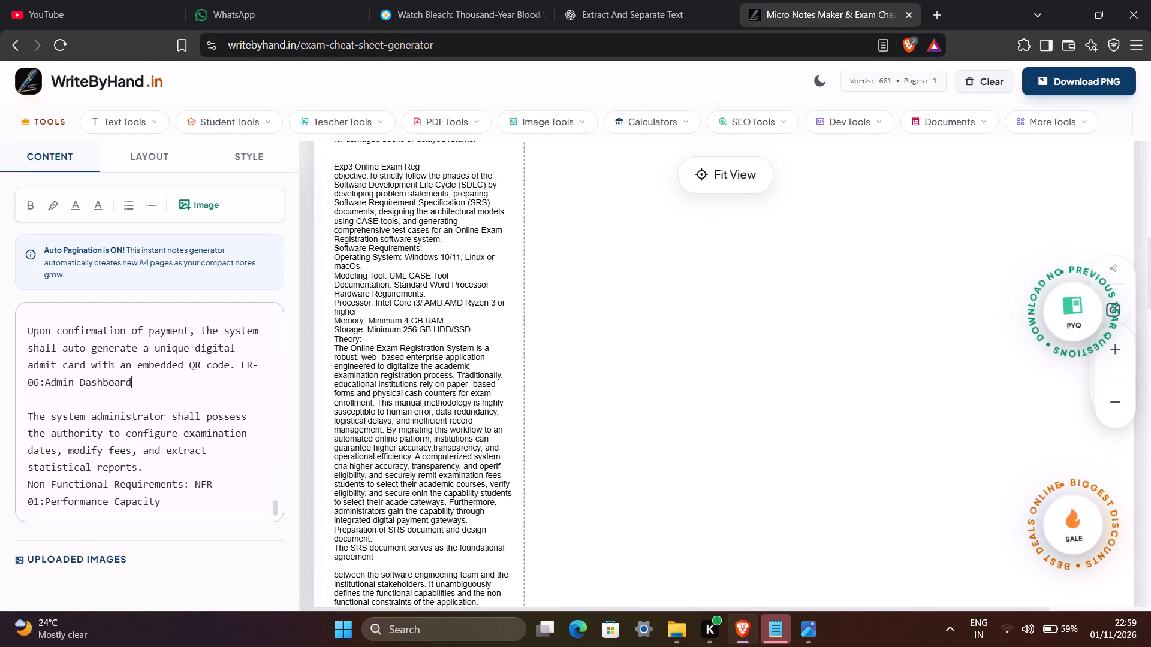
key("Up")
key("Down")
key("Down")
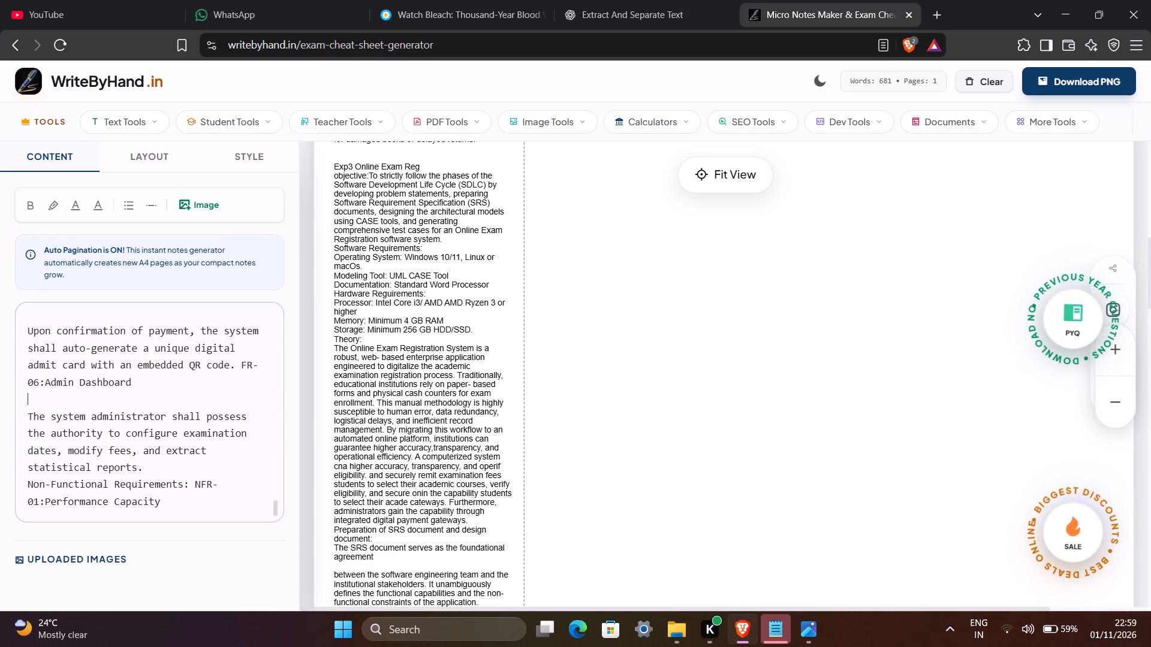
key("BackSpace")
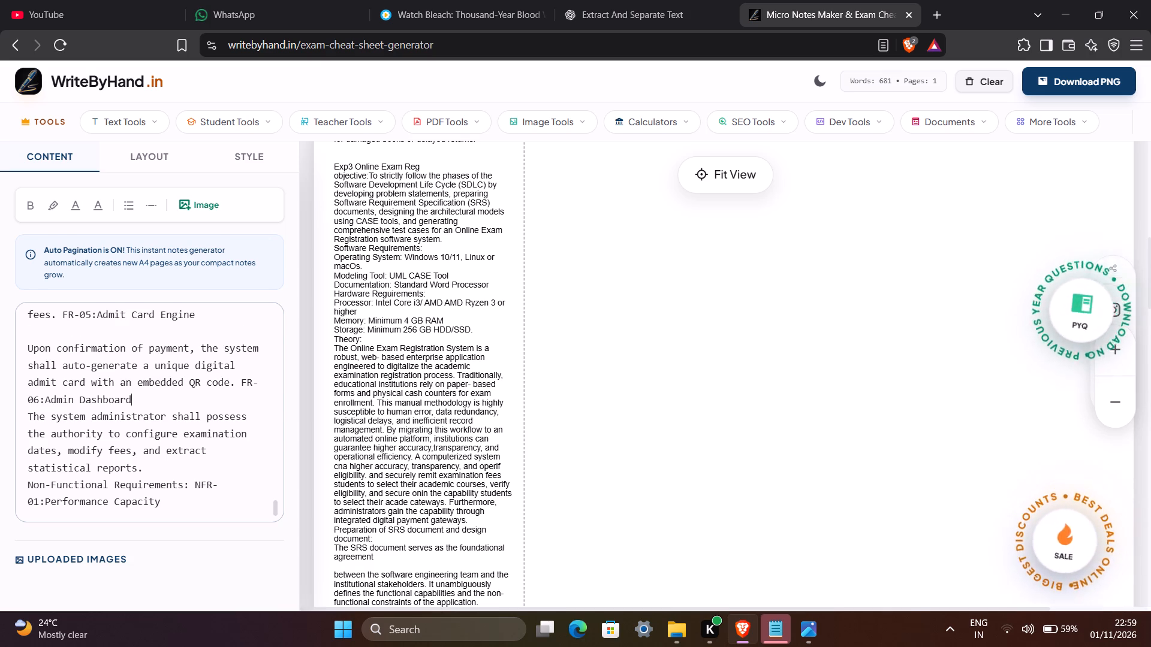
In the SRS paragraph, remove the blank line after "foundational agreement" and join it to "between the software engineering team" with a single space.
key("Up")
key("Up")
key("Up")
key("Up")
key("Up")
key("Up")
key("Up")
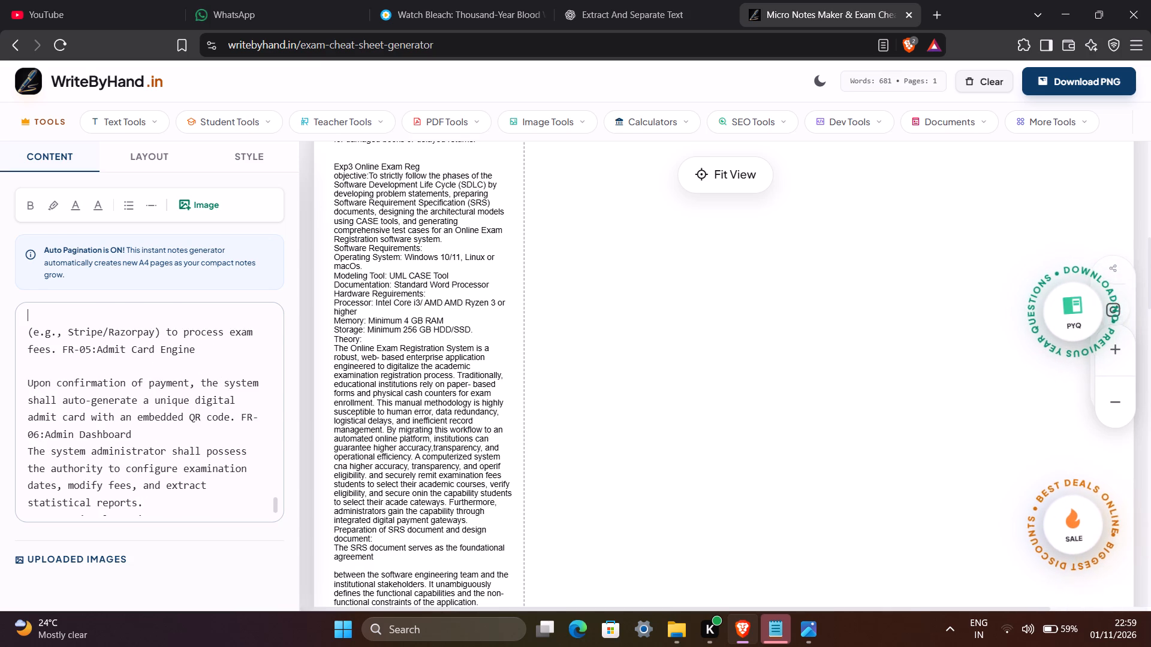
key("Up")
key("Up")
key("Up")
key("Up")
key("Up")
key("Up")
key("Up")
key("Up")
key("Up")
key("Up")
key("Up")
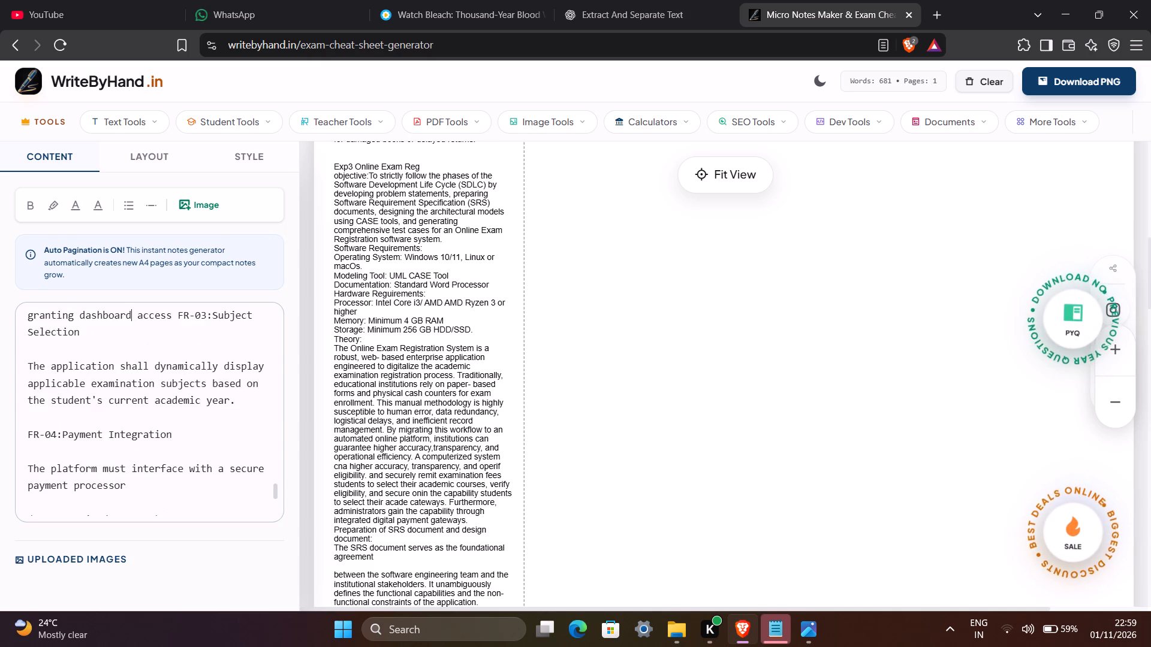
key("Up")
key("Up")
key("Up")
key("Up")
key("Up")
key("Up")
key("Up")
key("Up")
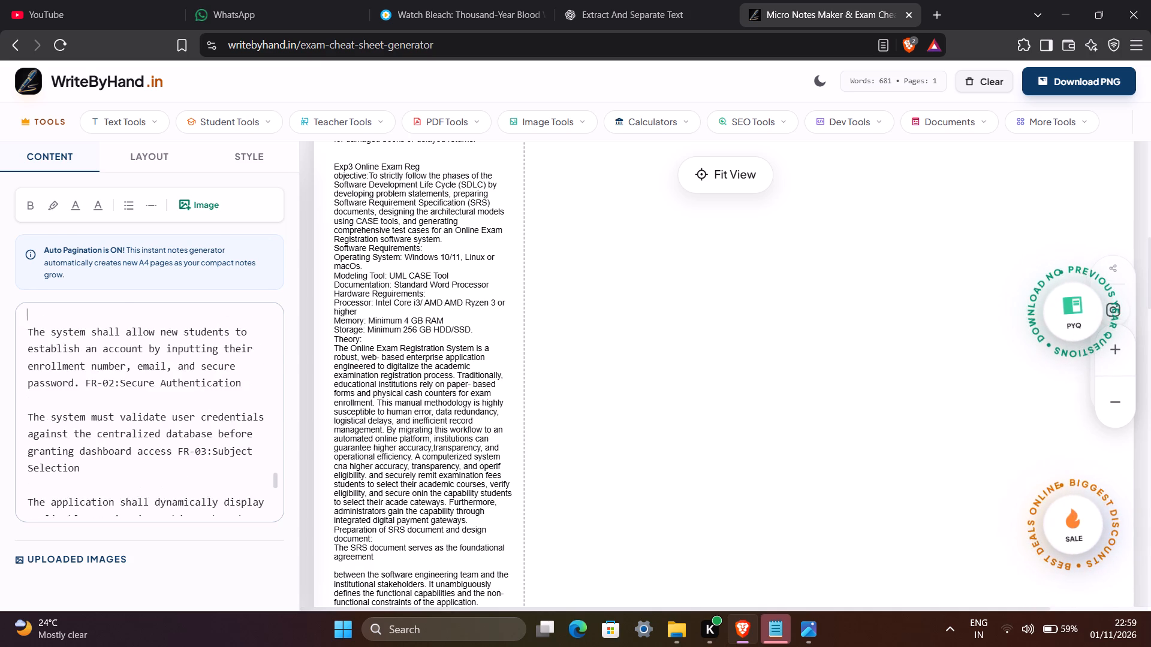
key("Up")
key("Up")
key("Up")
key("Up")
key("Up")
key("Up")
key("Up")
key("Up")
key("Up")
key("Up")
key("Up")
key("Up")
key("Up")
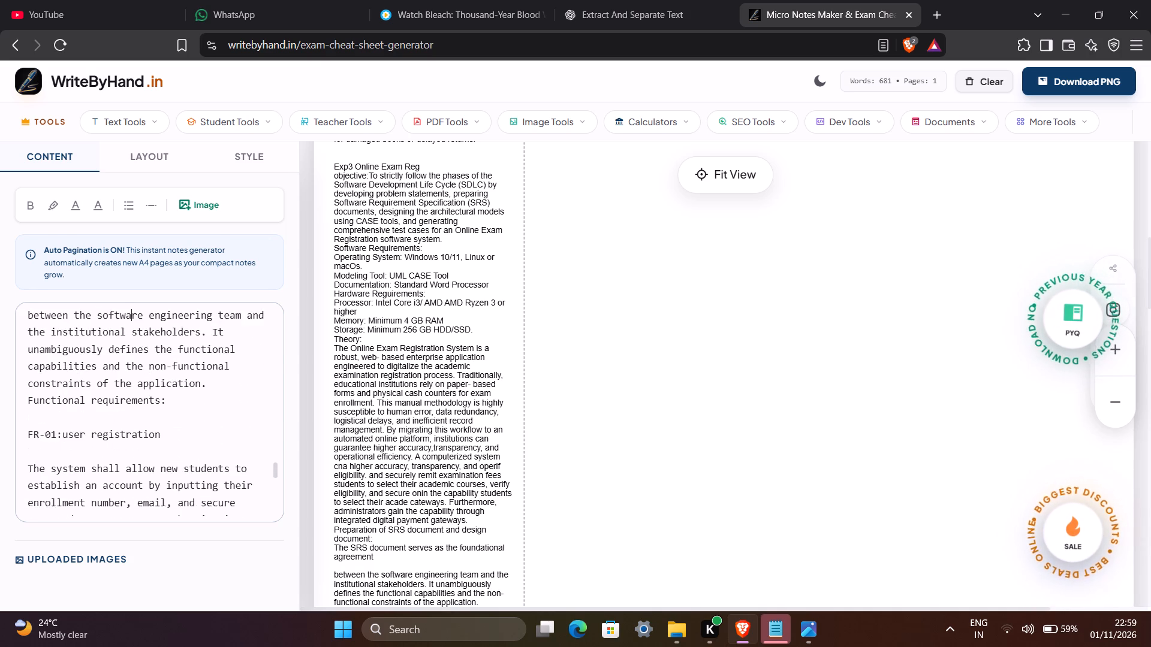
key("Up")
key("Up")
key("Up")
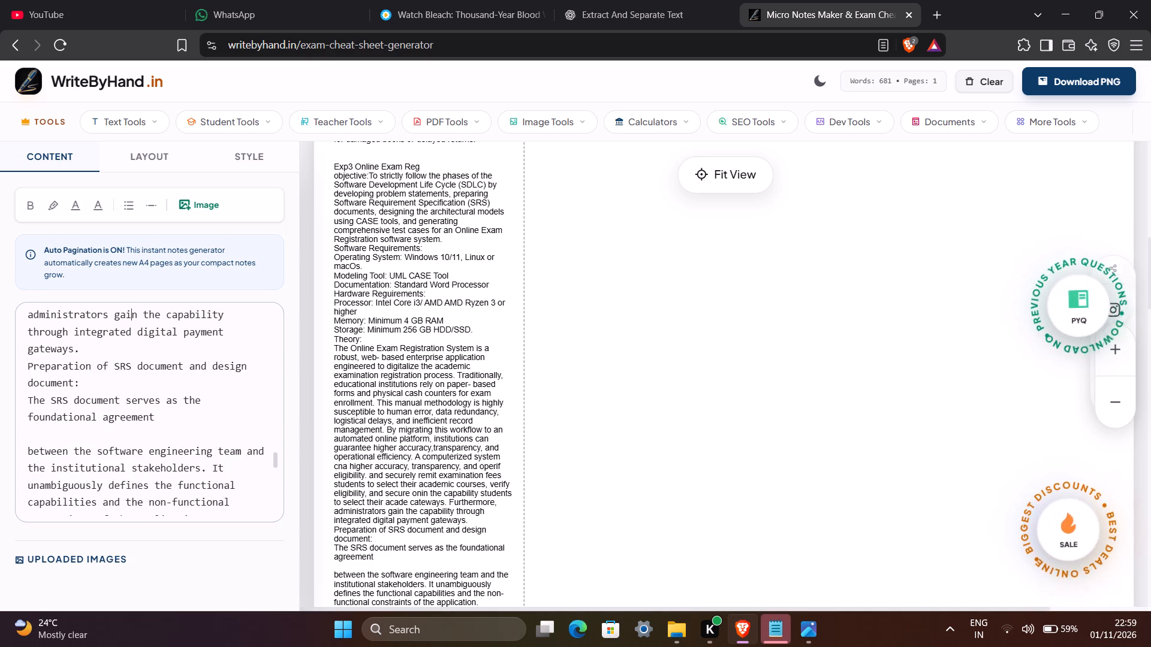
key("Up")
key("Up")
key("Up")
key("Up")
key("Up")
key("Up")
key("Up")
key("Up")
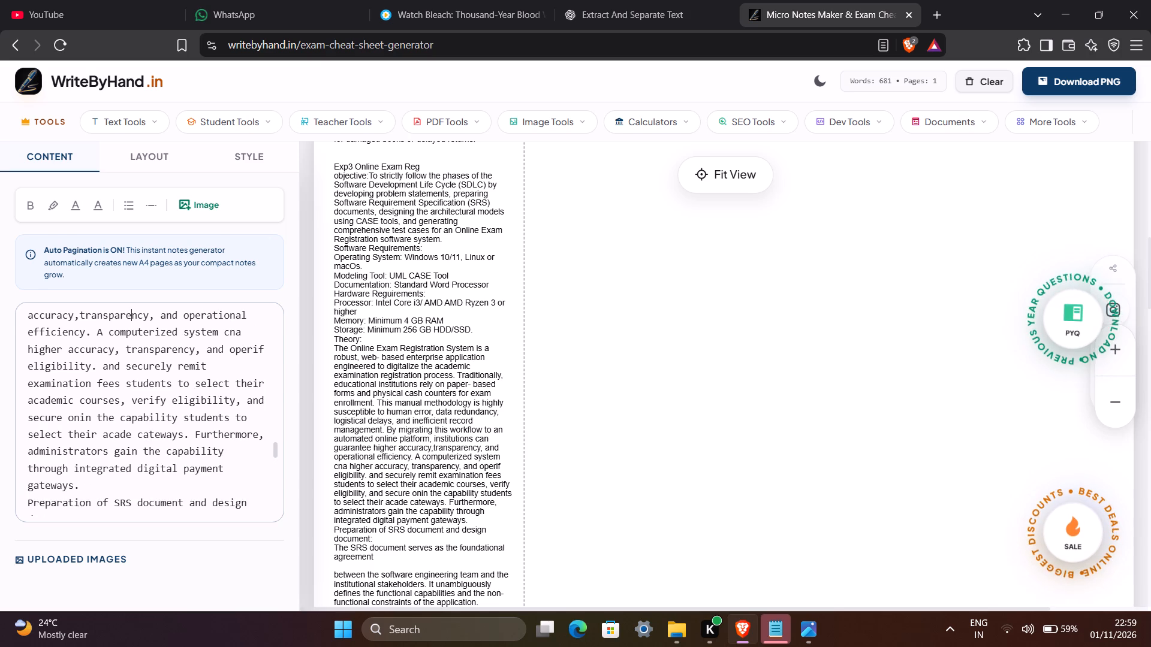
key("Down")
key("Down")
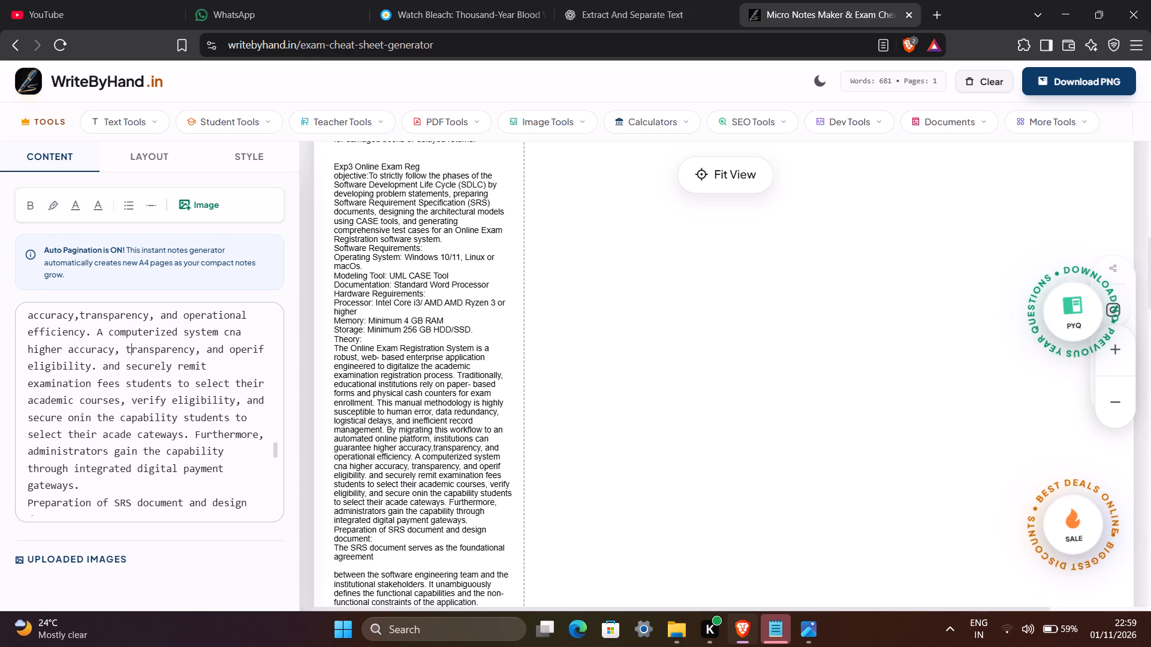
key("Down")
key("Down")
key("Down")
key("Down")
key("Down")
key("Down")
key("Down")
key("Down")
key("Down")
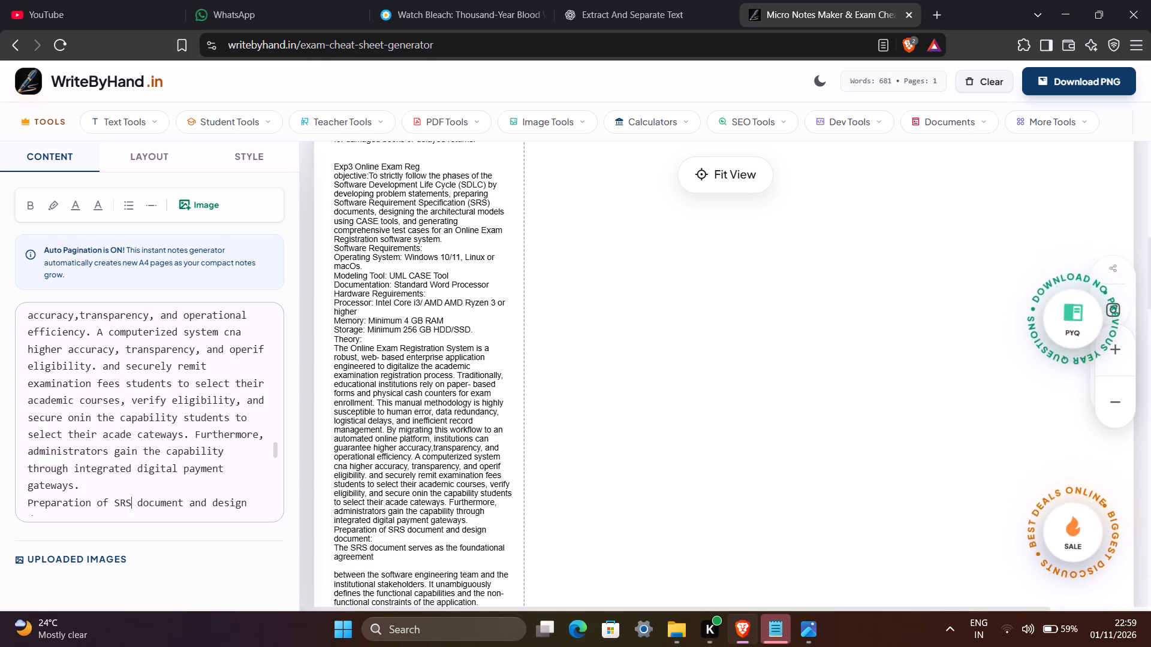
key("Down")
key("Down")
key("Down")
key("Down")
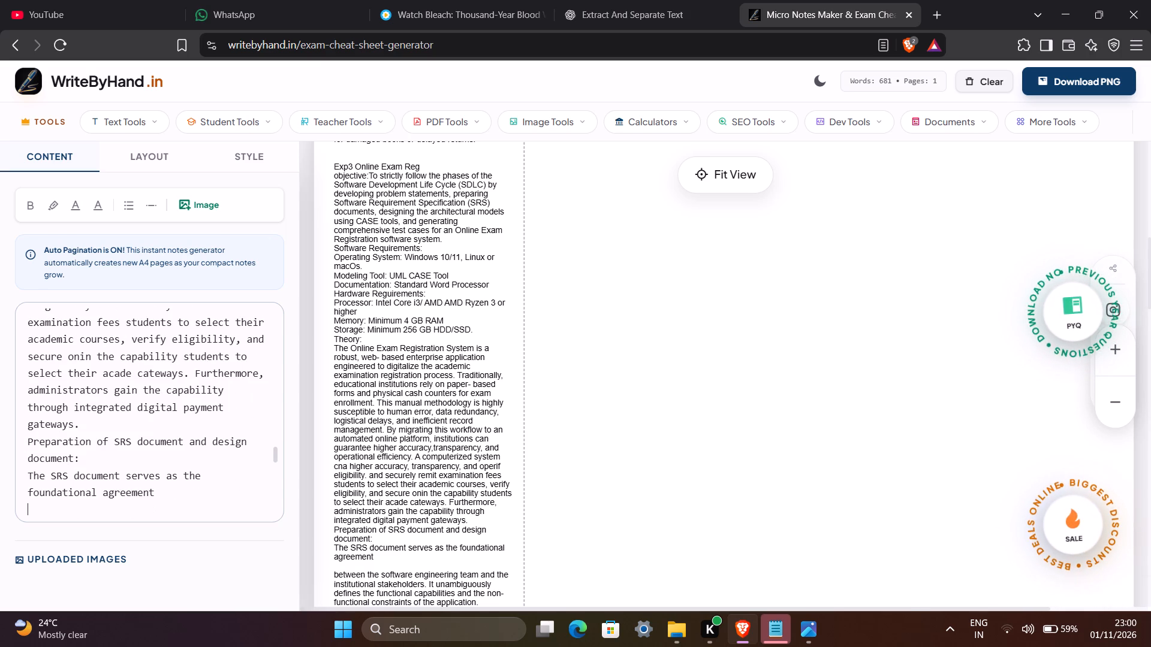
key("BackSpace")
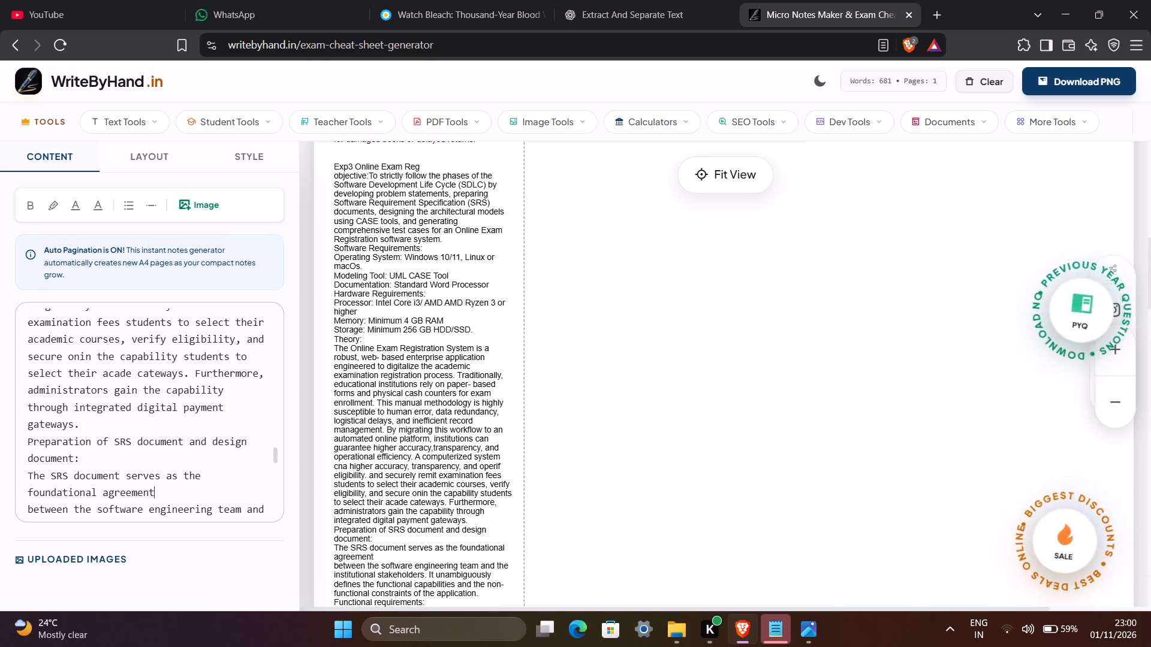
key("Down")
key("Left")
key("Left")
key("Left")
key("Left")
key("Left")
key("Left")
key("Left")
key("Left")
key("Left")
key("Left")
key("Left")
key("Left")
key("Left")
key("Left")
key("Left")
key("Left")
key("Left")
key("Left")
key("Left")
key("Left")
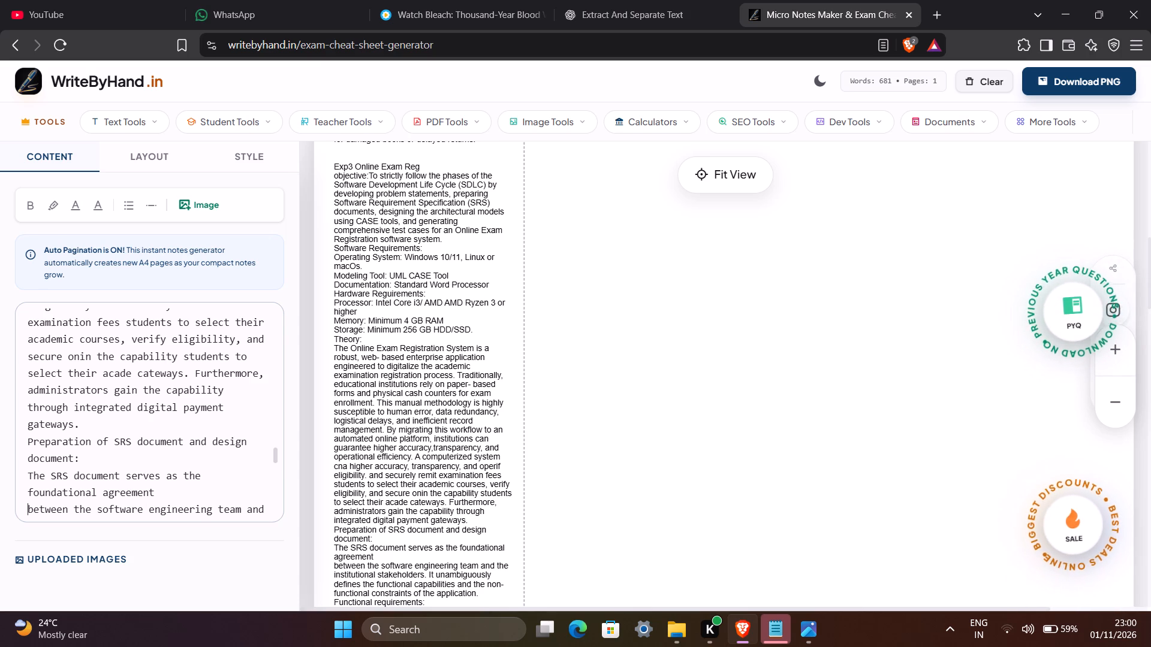
key("BackSpace")
key("space")
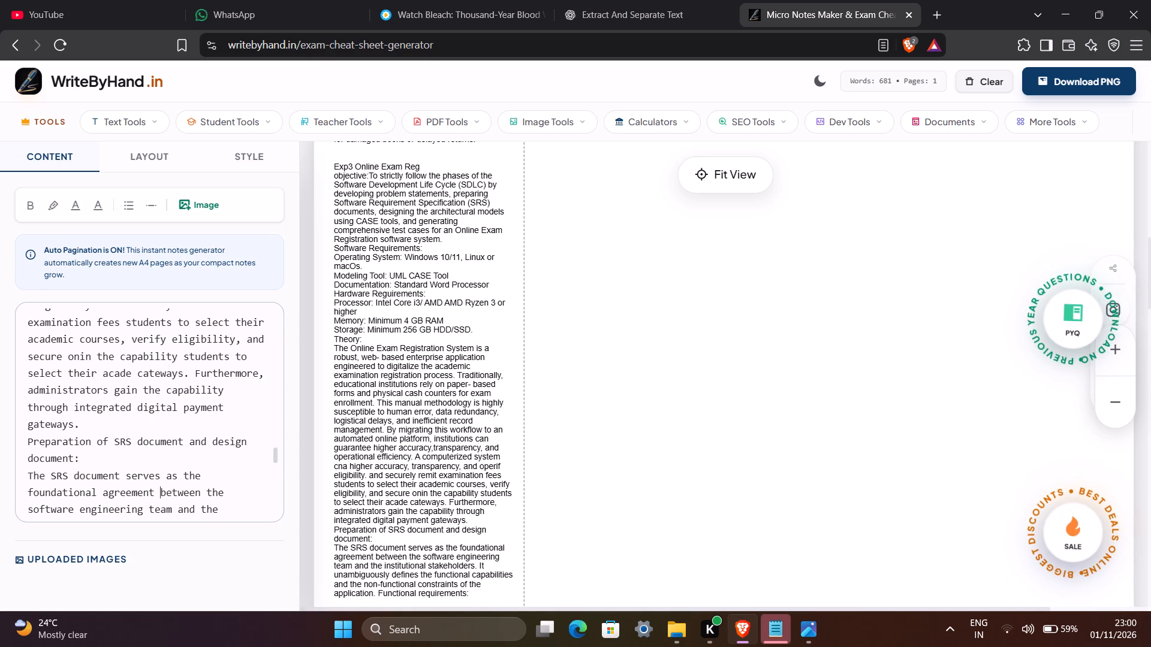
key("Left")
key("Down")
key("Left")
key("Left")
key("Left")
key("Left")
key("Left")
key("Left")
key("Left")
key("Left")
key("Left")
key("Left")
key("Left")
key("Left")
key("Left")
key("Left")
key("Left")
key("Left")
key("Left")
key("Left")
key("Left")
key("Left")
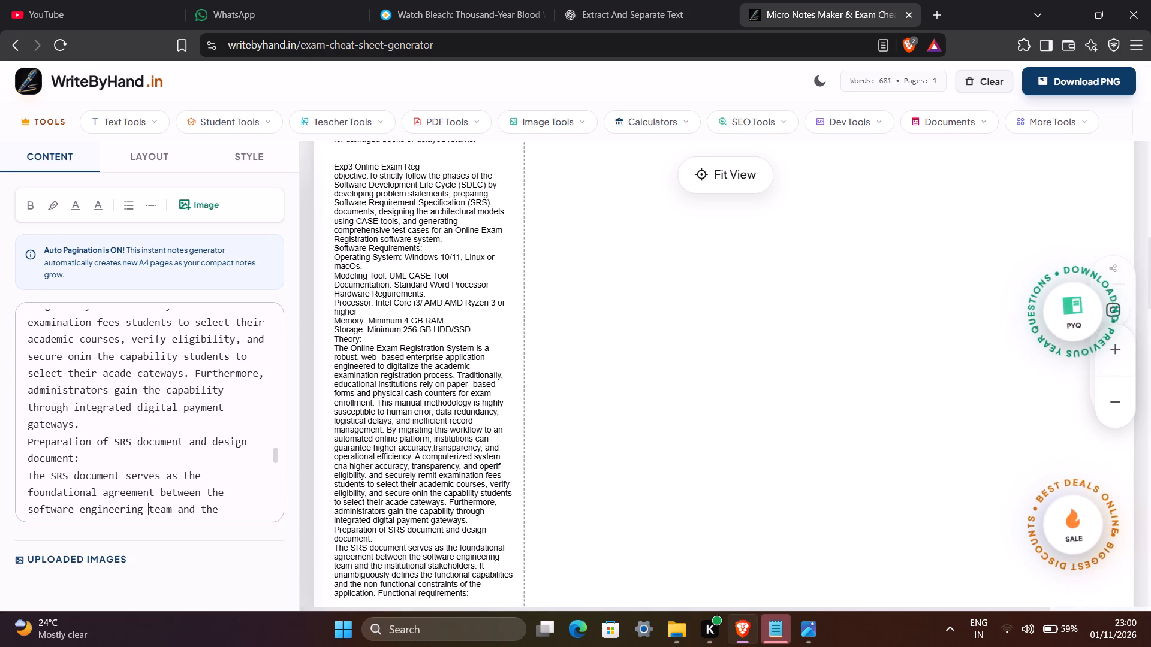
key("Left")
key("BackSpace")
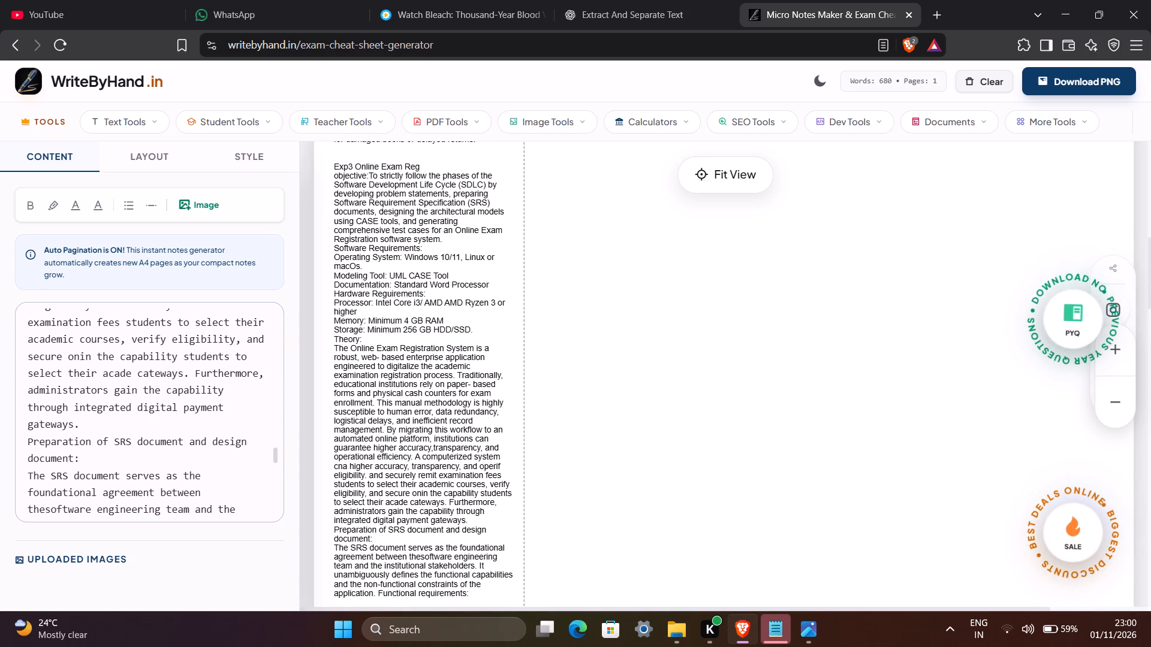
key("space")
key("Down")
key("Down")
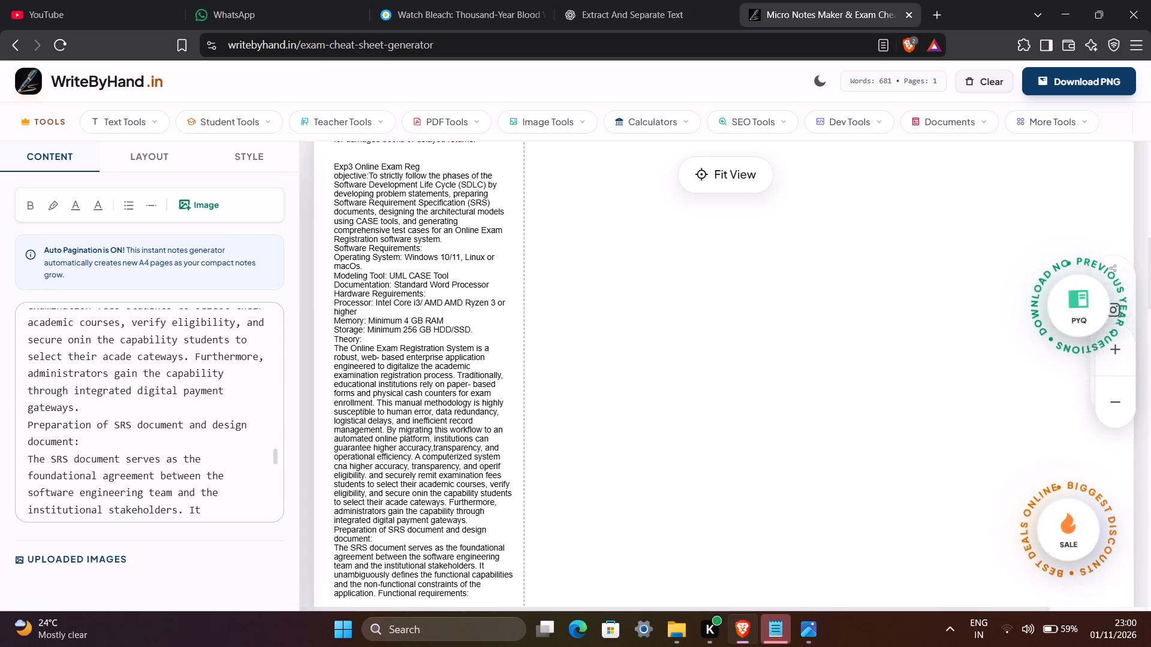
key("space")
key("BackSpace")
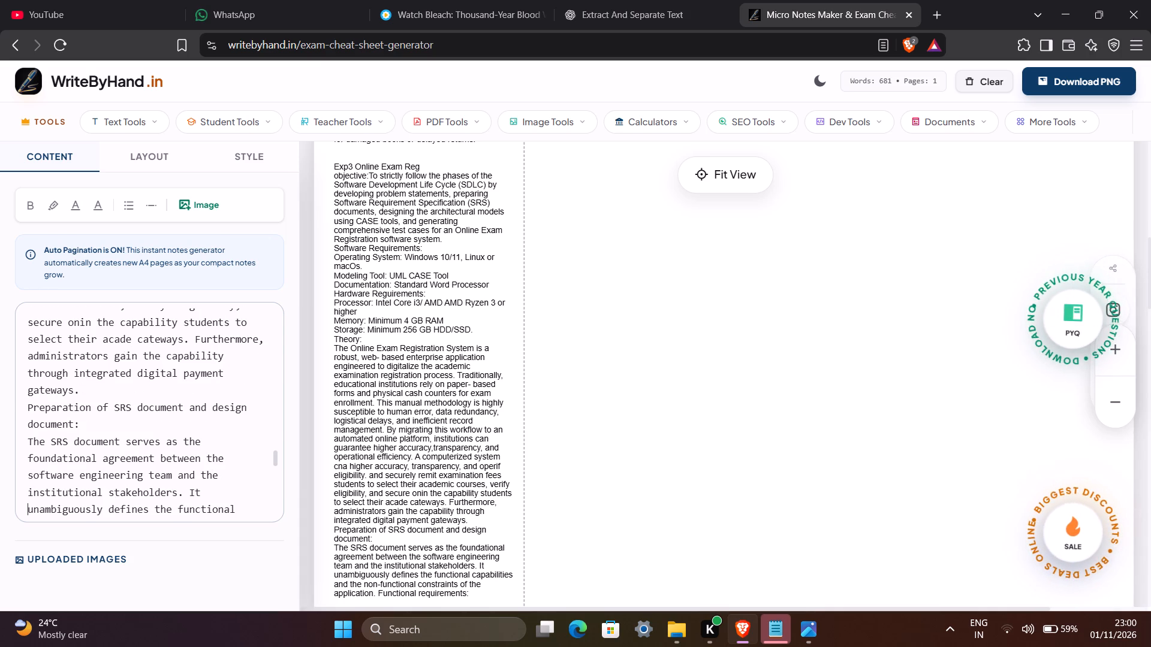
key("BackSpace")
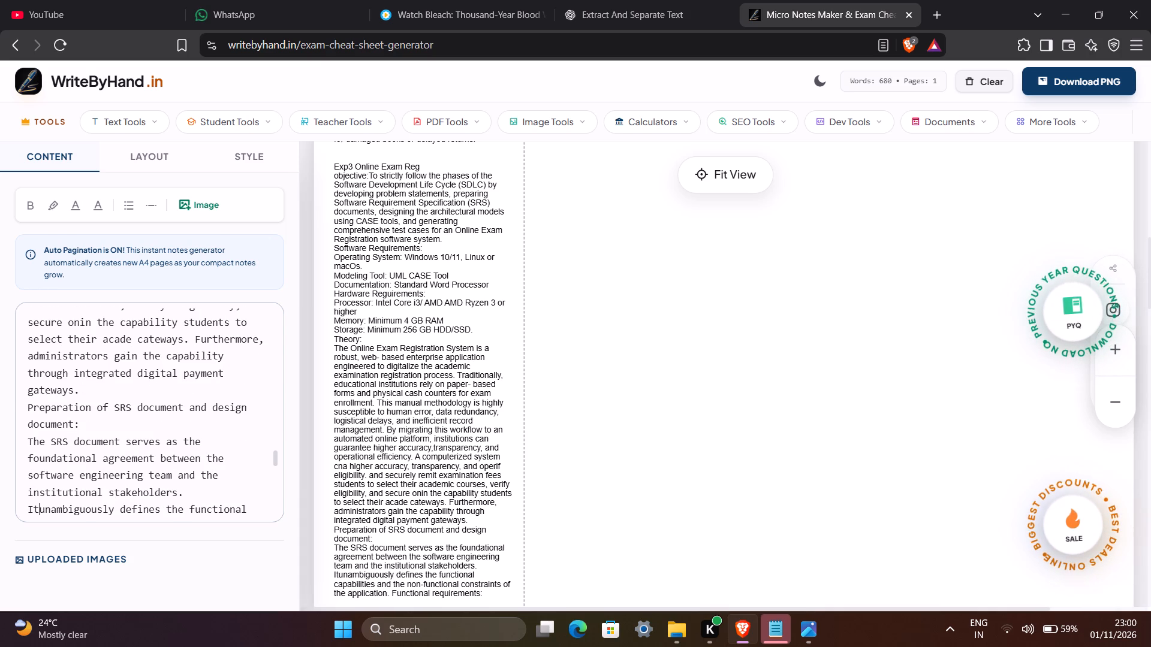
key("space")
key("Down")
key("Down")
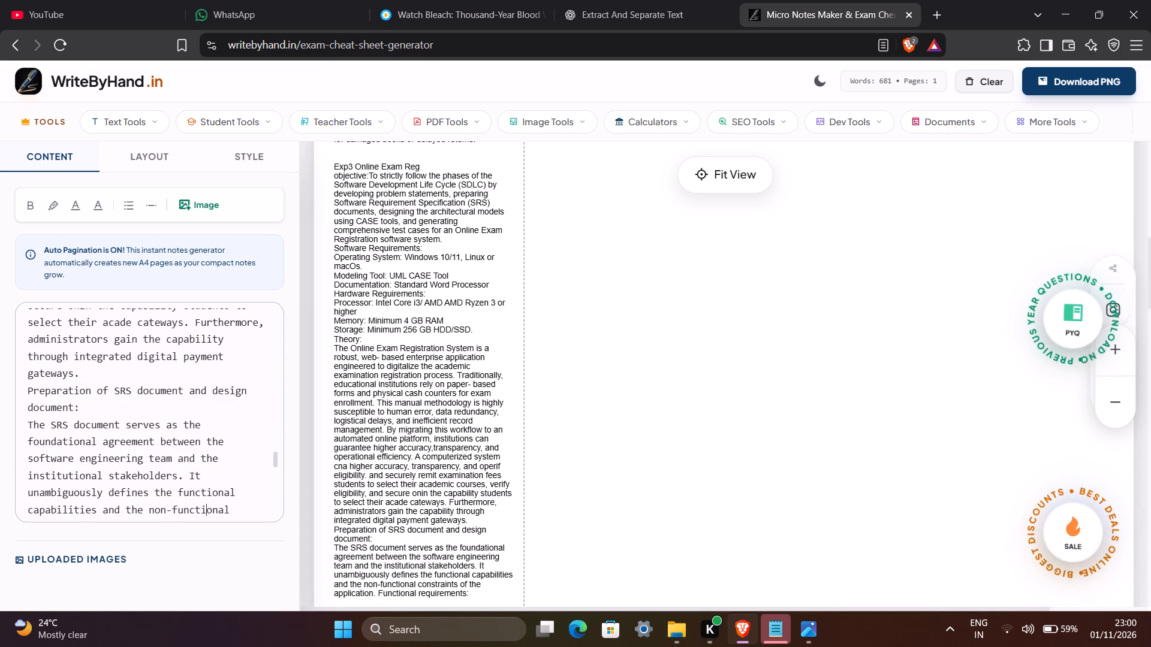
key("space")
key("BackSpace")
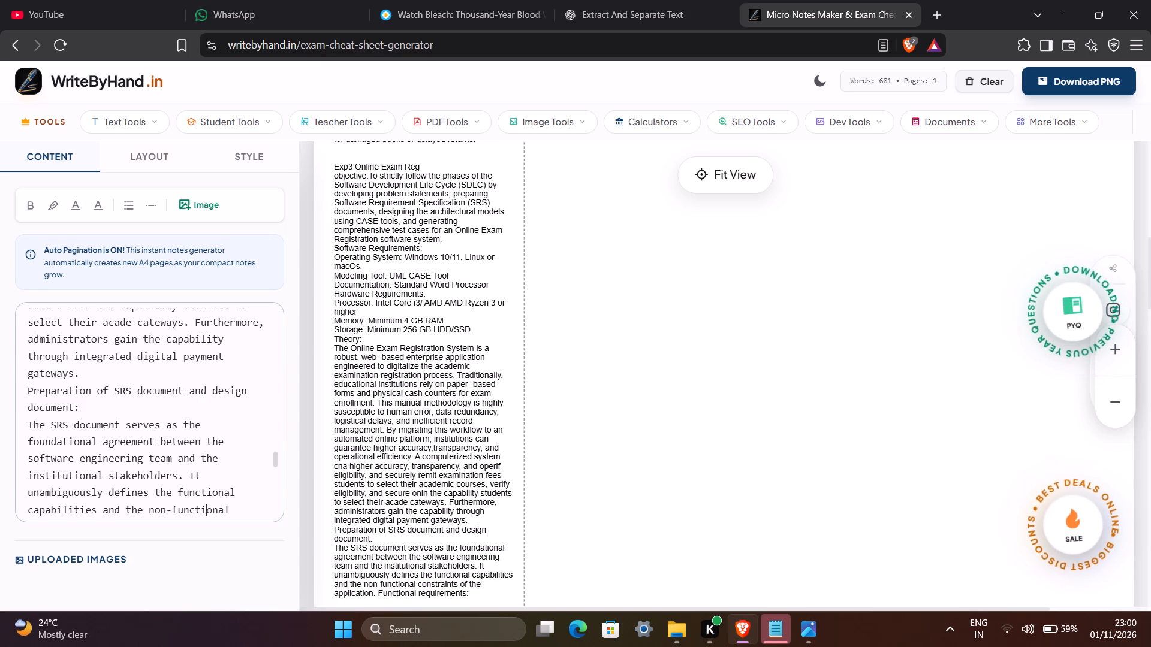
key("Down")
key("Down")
Add a space after "Functional requirements:" and delete the blank lines above and below "FR-01:user registration".
key("space")
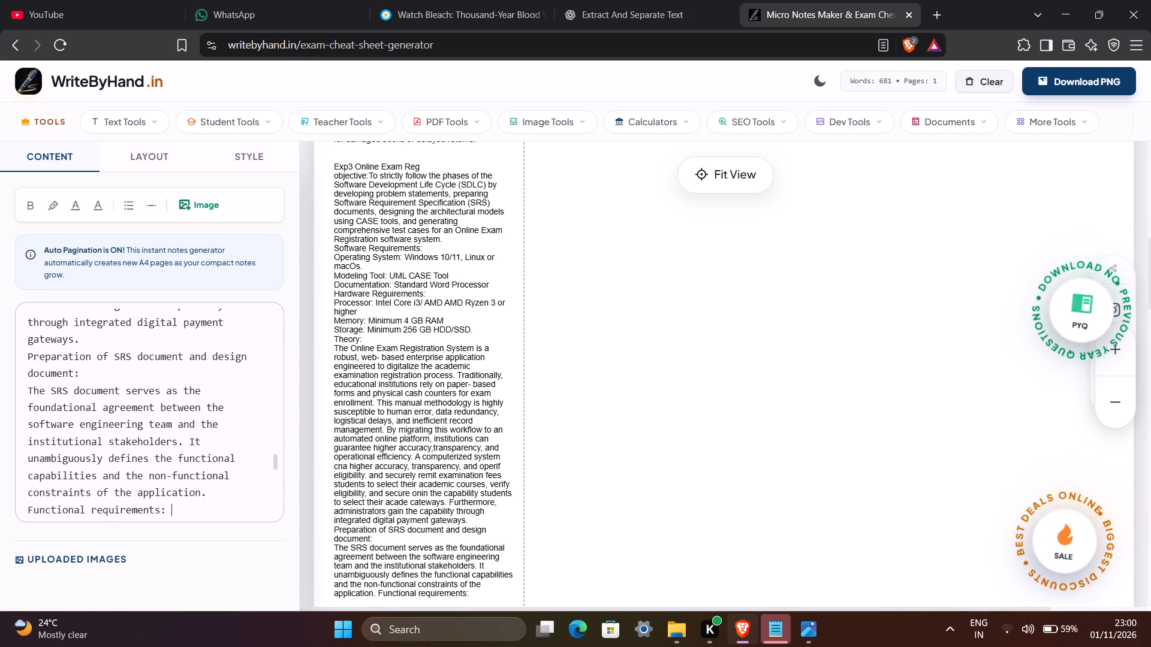
key("Down")
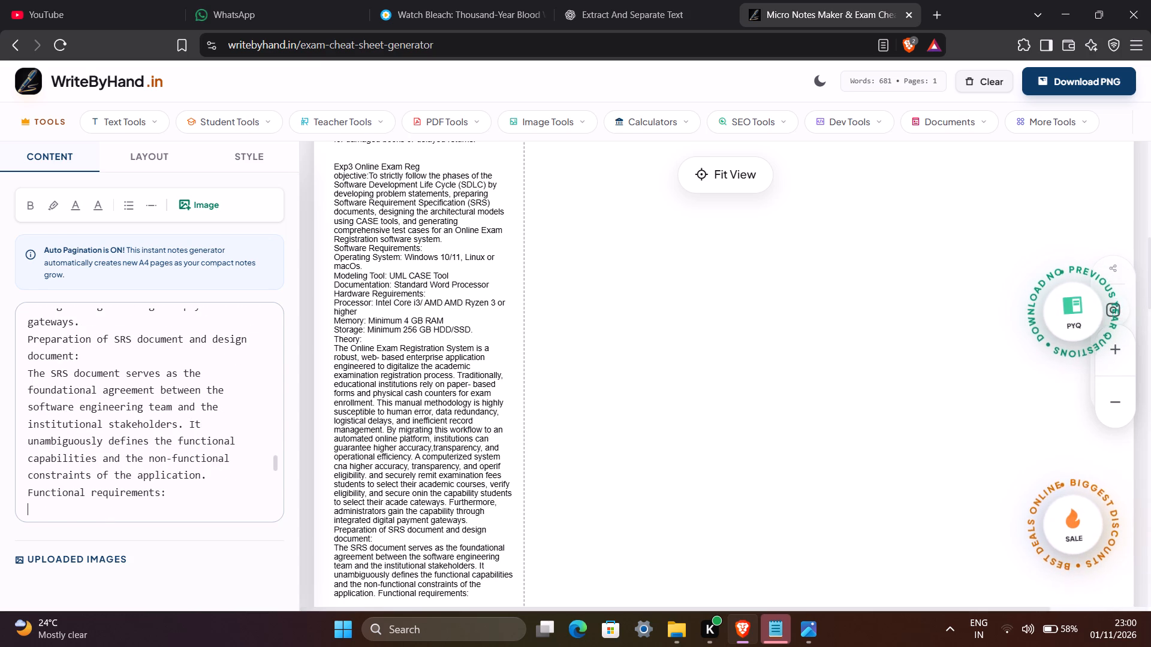
key("BackSpace")
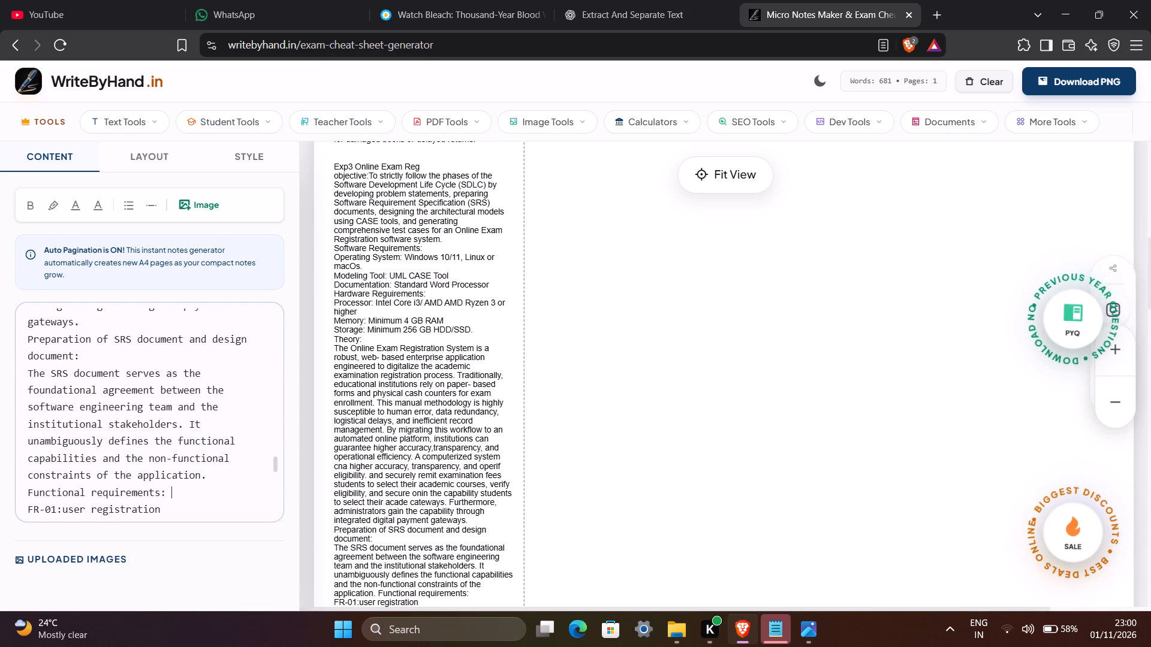
key("Down")
key("Down")
key("BackSpace")
Check the functional requirements layout in the 123.png reference image, and start "FR-02:Secure Authentication" on its own line in the notes.
key("Down")
key("Down")
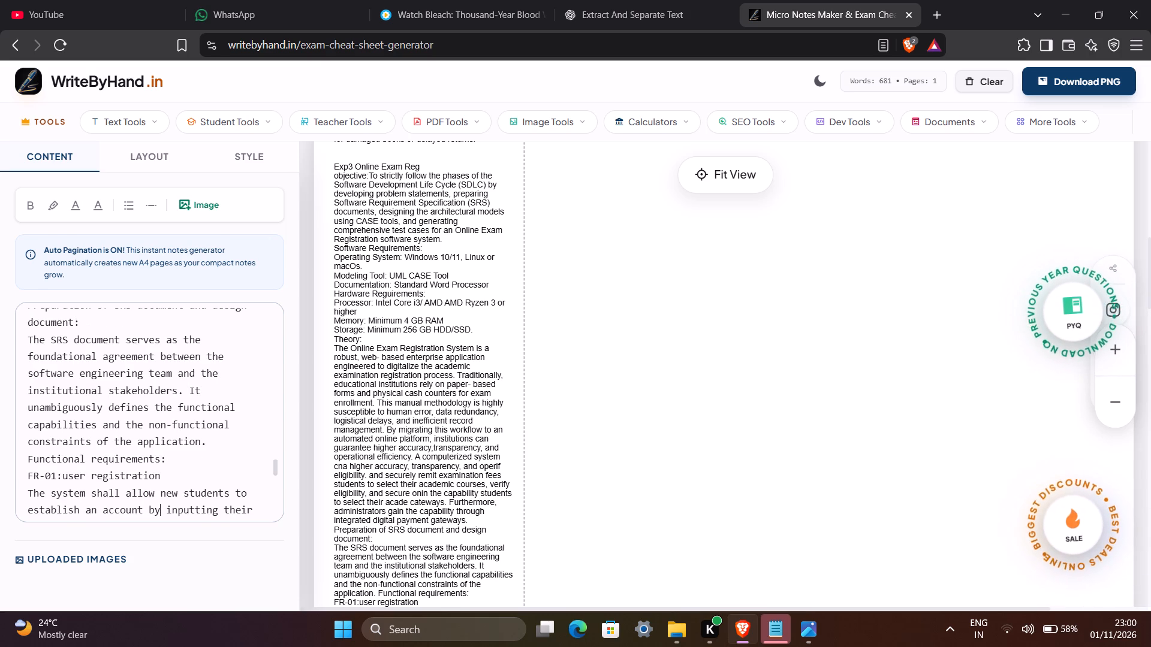
key("Down")
key("Down")
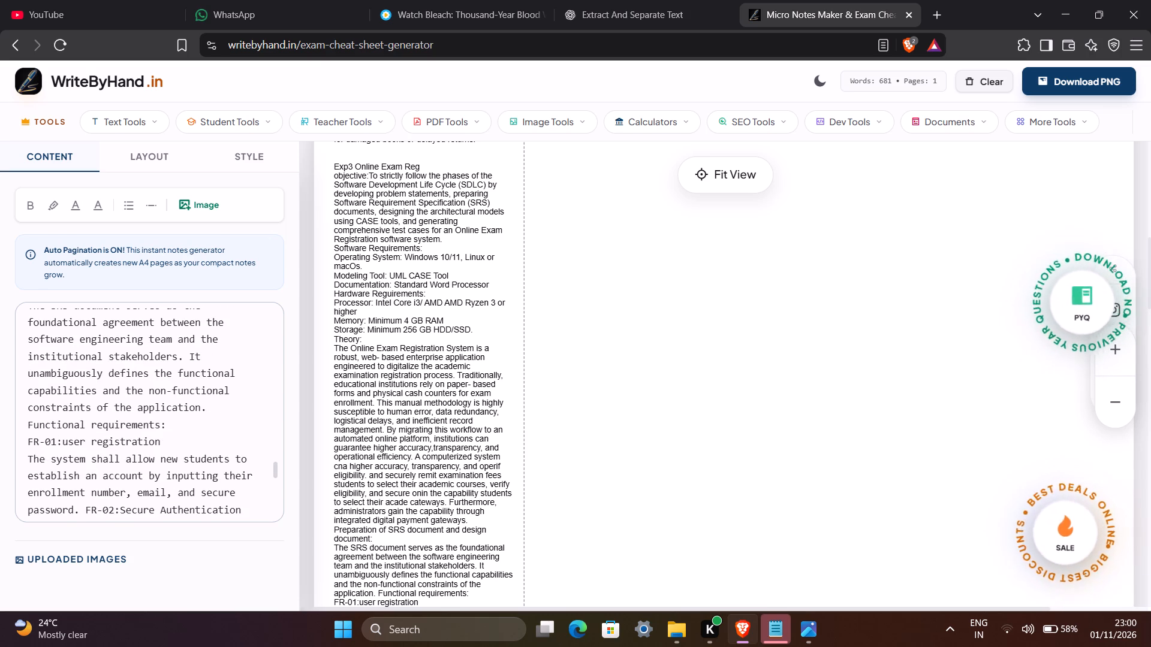
key("Left")
key("Left")
key("Left")
key("Left")
key("Left")
key("Left")
key("Left")
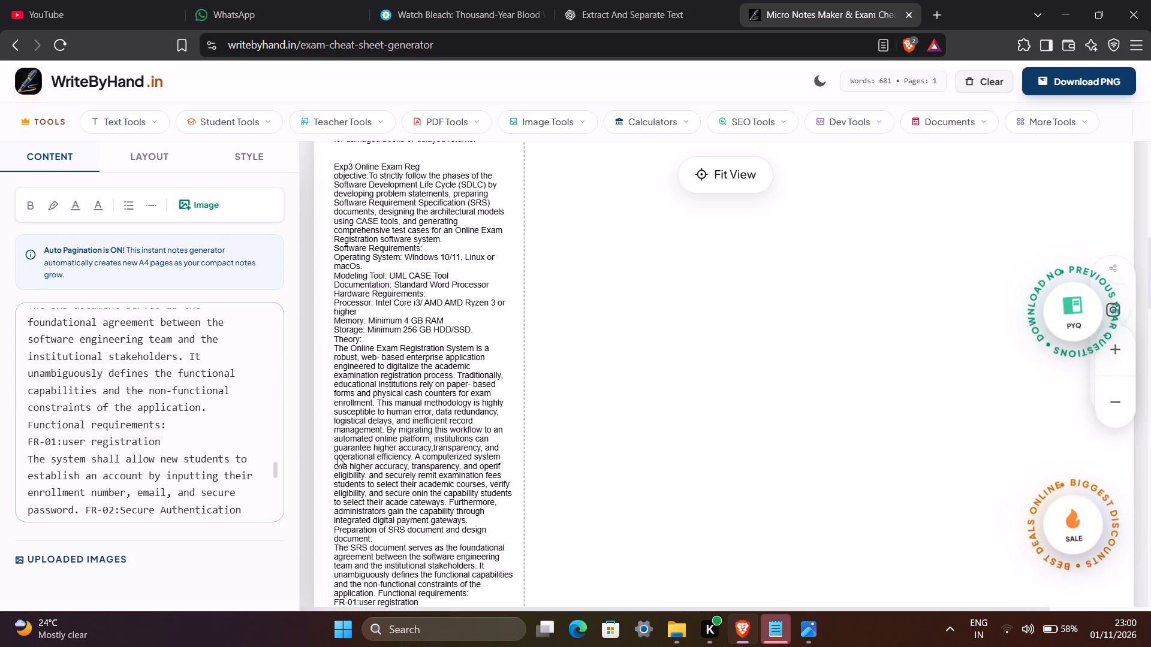
left_click(802, 640)
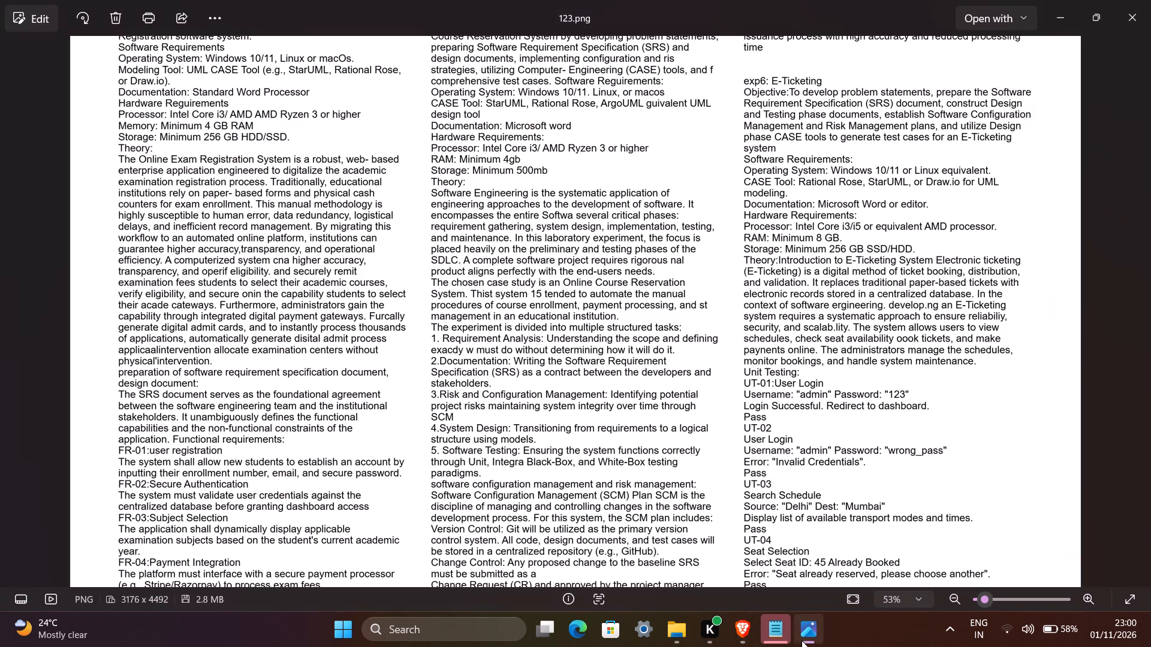
left_click_drag(379, 496, 393, 468)
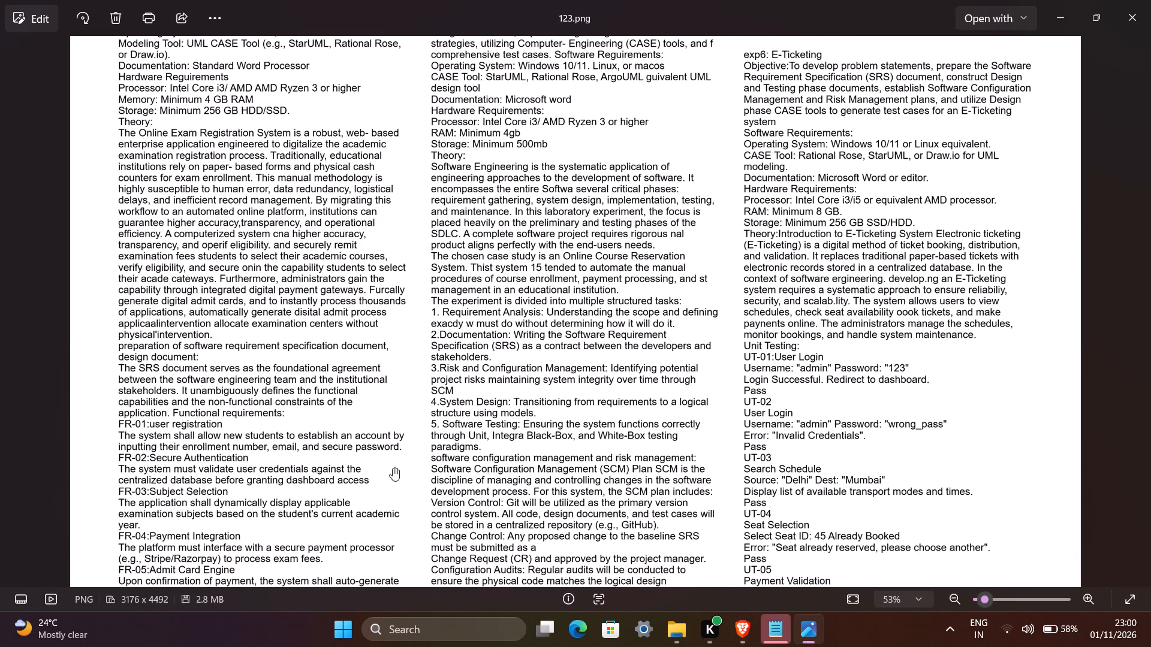
left_click(801, 637)
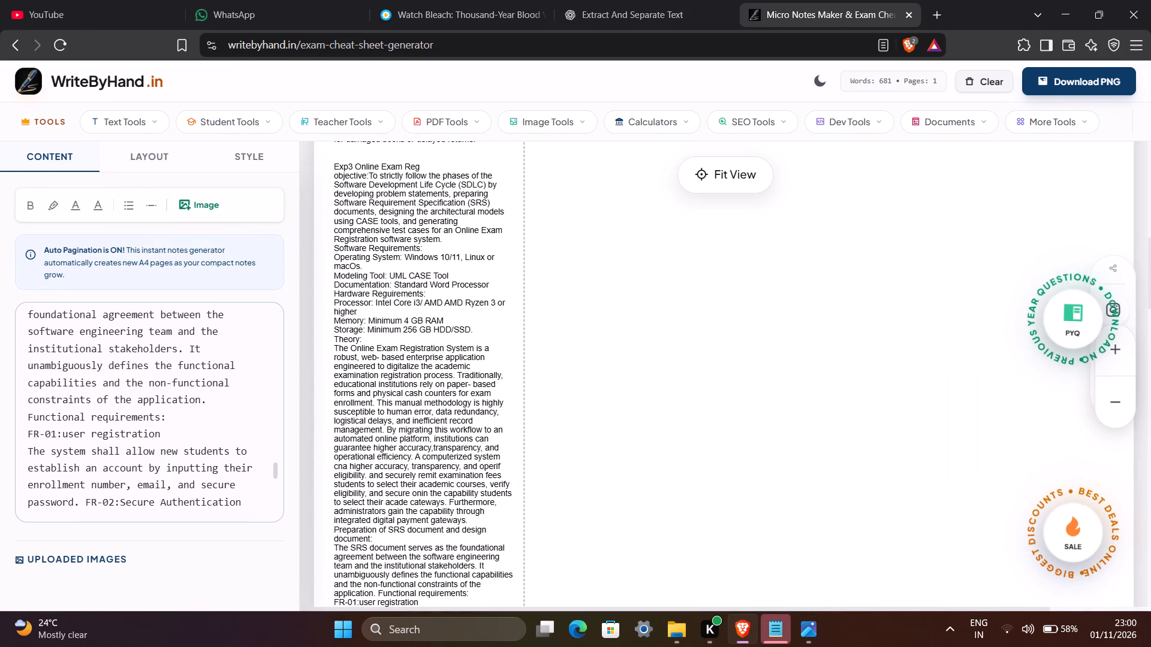
key("Left")
key("Left")
key("Left")
key("Left")
key("Left")
key("Left")
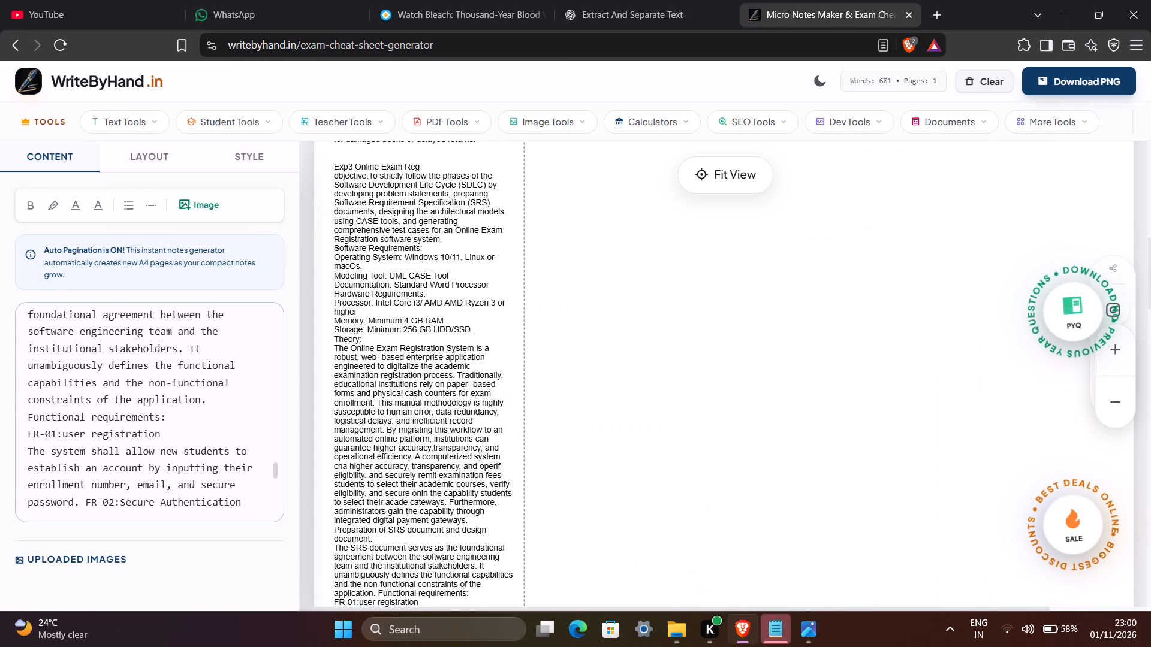
key("Return")
Delete the blank line below "FR-02:Secure Authentication" in the notes.
key("Down")
key("Down")
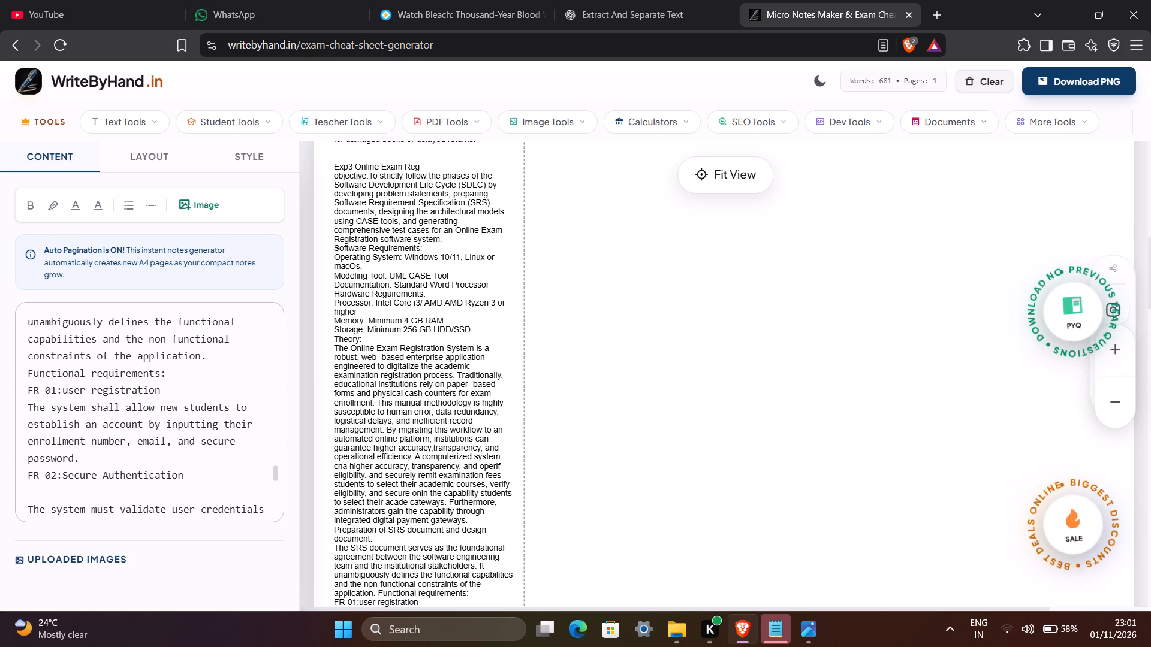
key("Up")
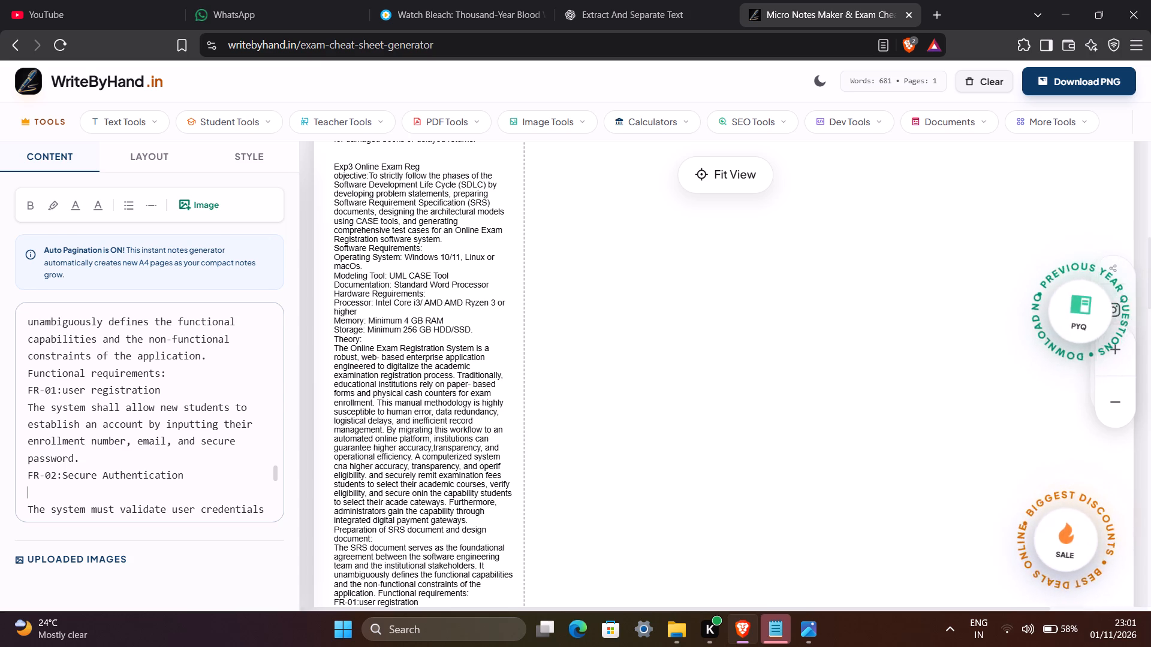
key("BackSpace")
Put "FR-03:Subject Selection" on its own line after "granting dashboard access" and delete the blank line below it.
key("Down")
key("Down")
key("Down")
key("Down")
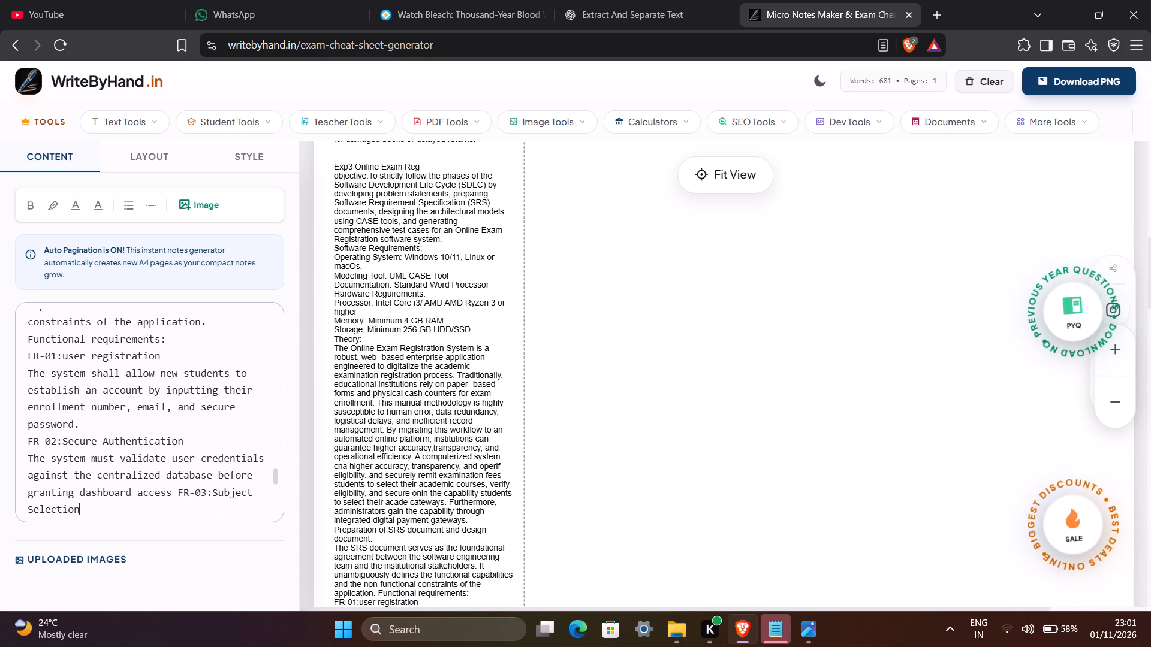
key("Up")
key("Left")
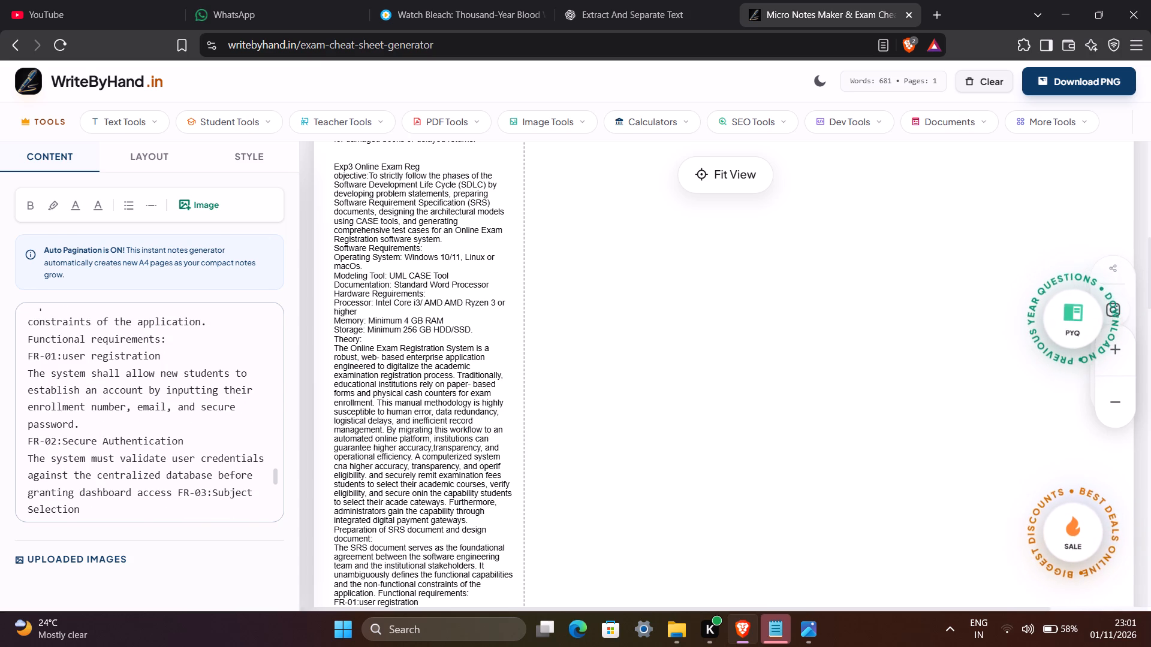
key("Return")
key("Down")
key("Down")
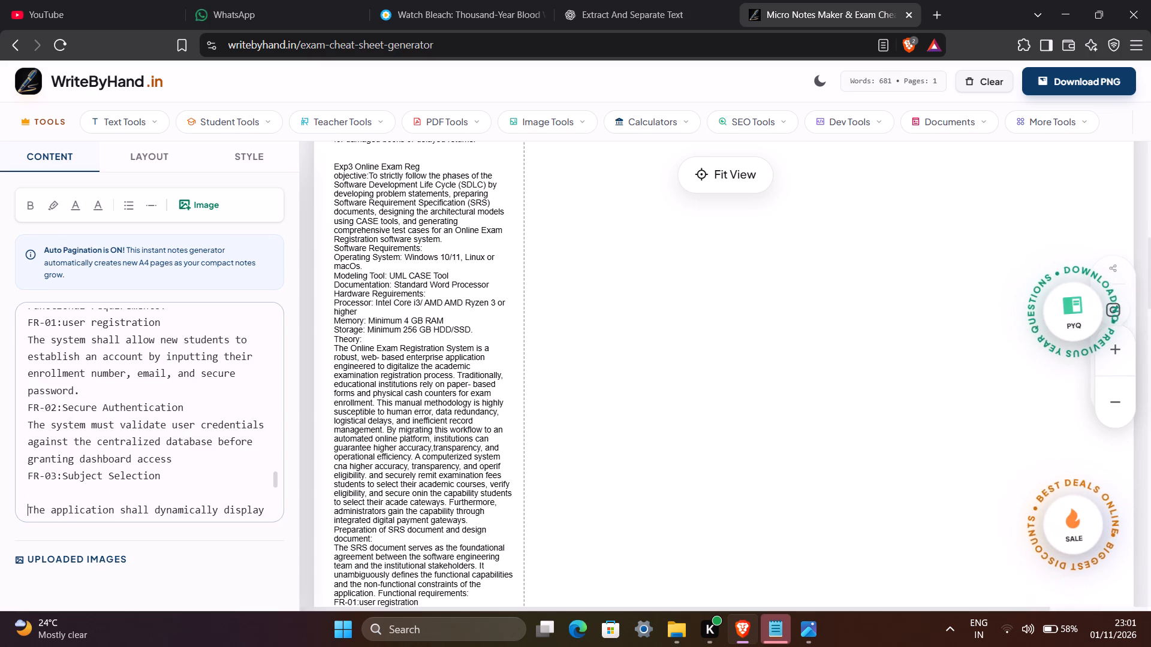
key("Up")
key("BackSpace")
Delete the blank lines above and below "FR-04:Payment Integration" in the notes.
key("Down")
key("Down")
key("Down")
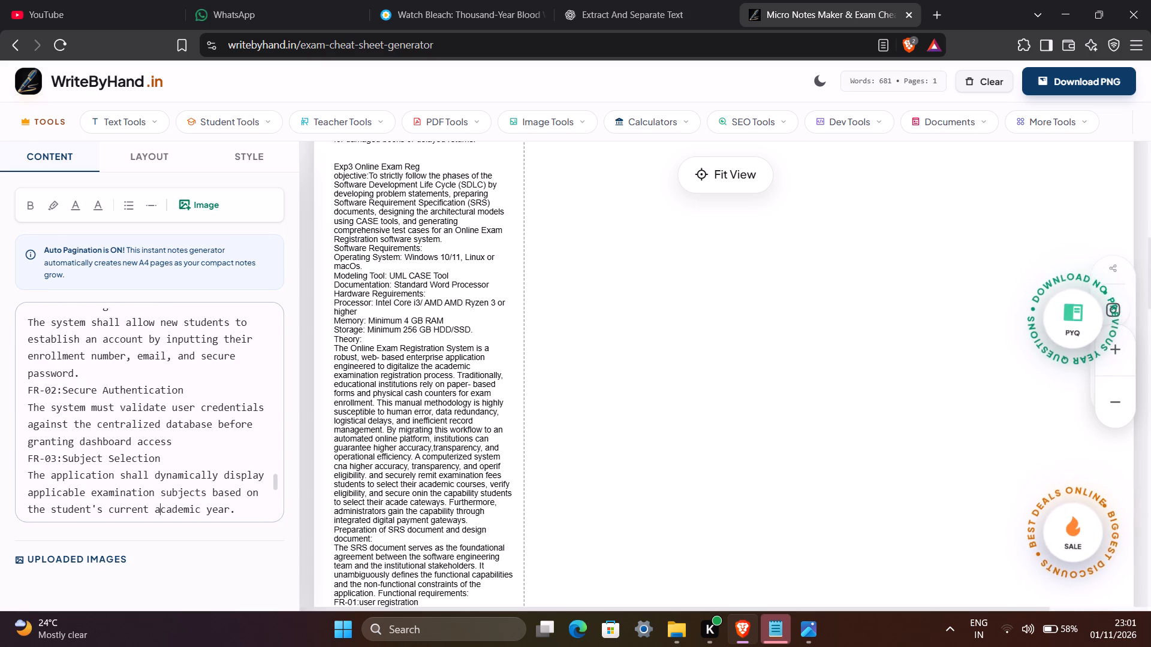
key("Down")
key("BackSpace")
key("Down")
key("Down")
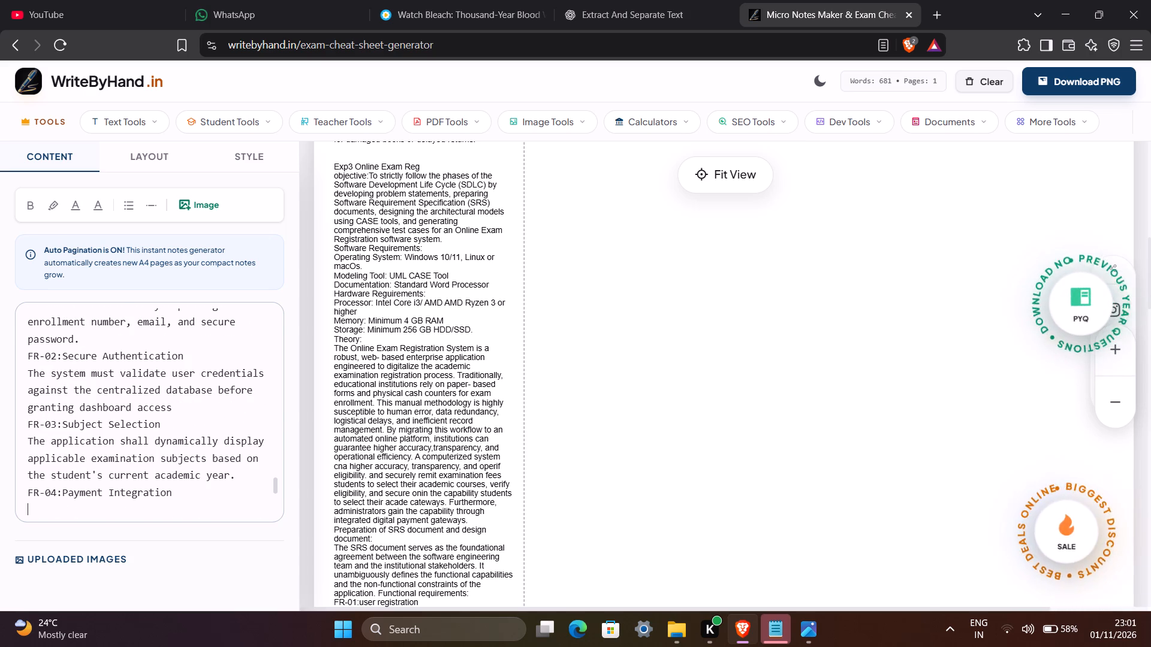
key("BackSpace")
Shorten the FR-04 sentence by removing the line gap and "(e.g., Stripe/Razorpay)", so it reads "payment processor to process exam fees.".
key("Down")
key("Down")
key("Down")
key("BackSpace")
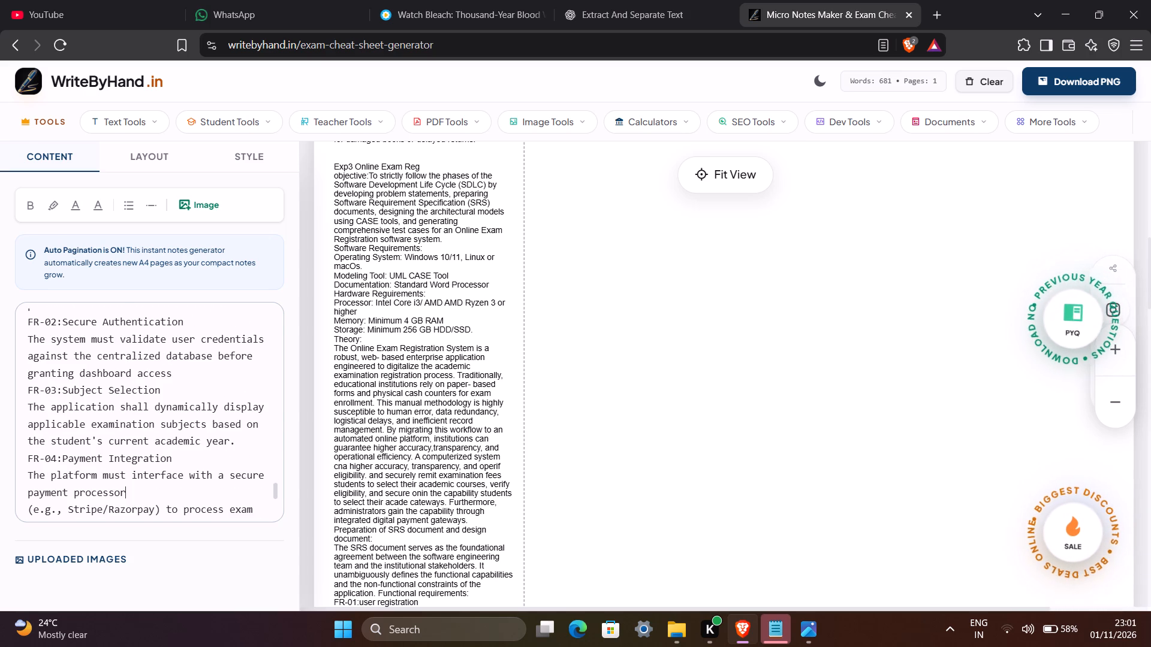
key("Down")
key("Down")
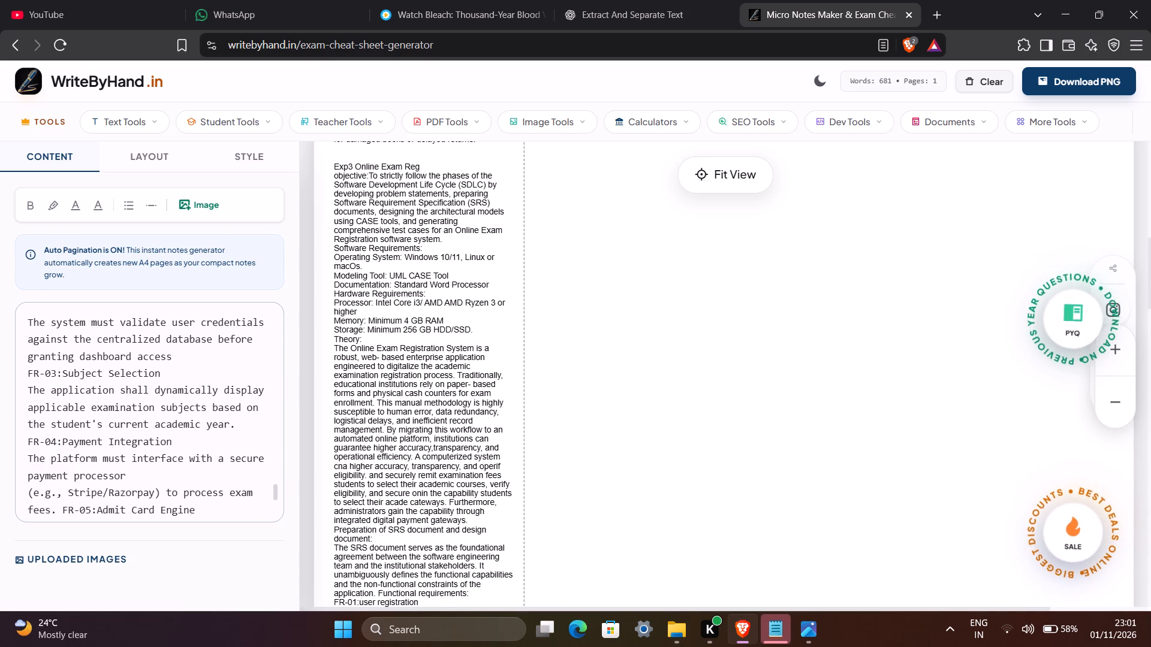
left_click_drag(159, 494, 140, 490)
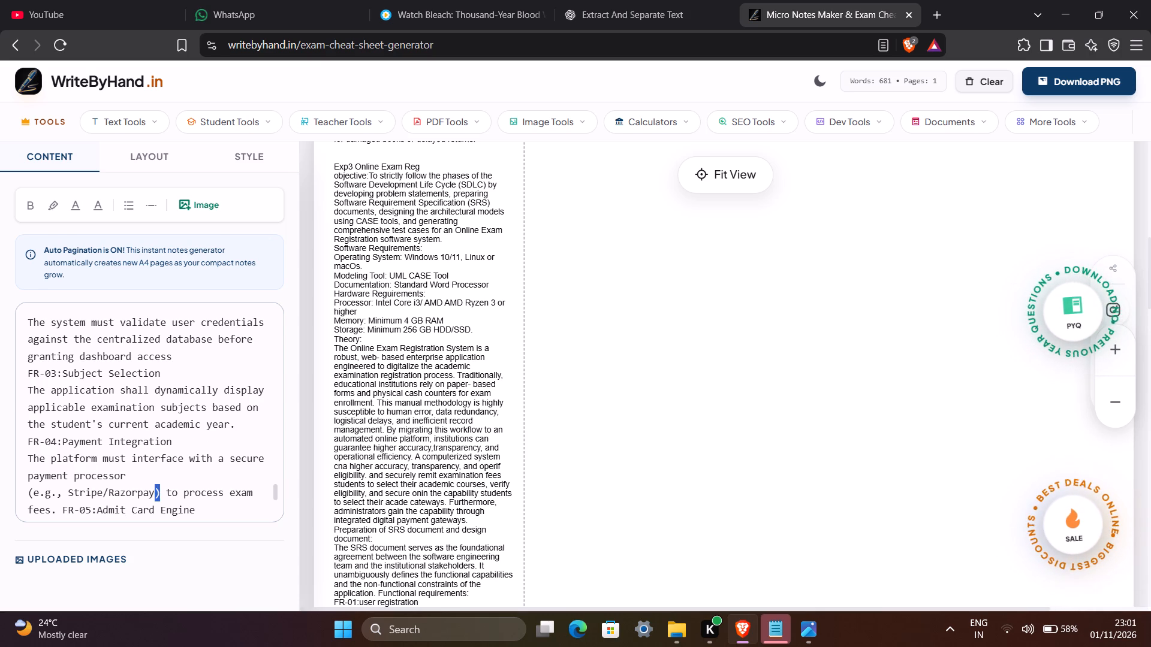
left_click_drag(140, 490, 127, 476)
key("BackSpace")
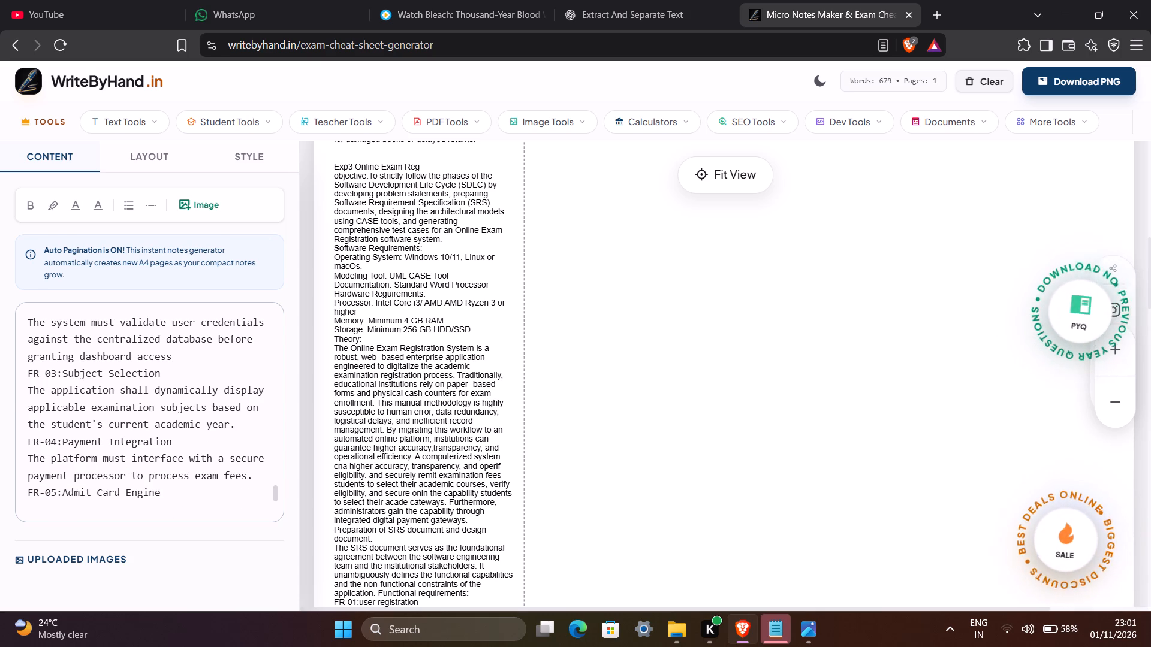
Delete the blank line below "FR-05:Admit Card Engine" in the notes.
key("Down")
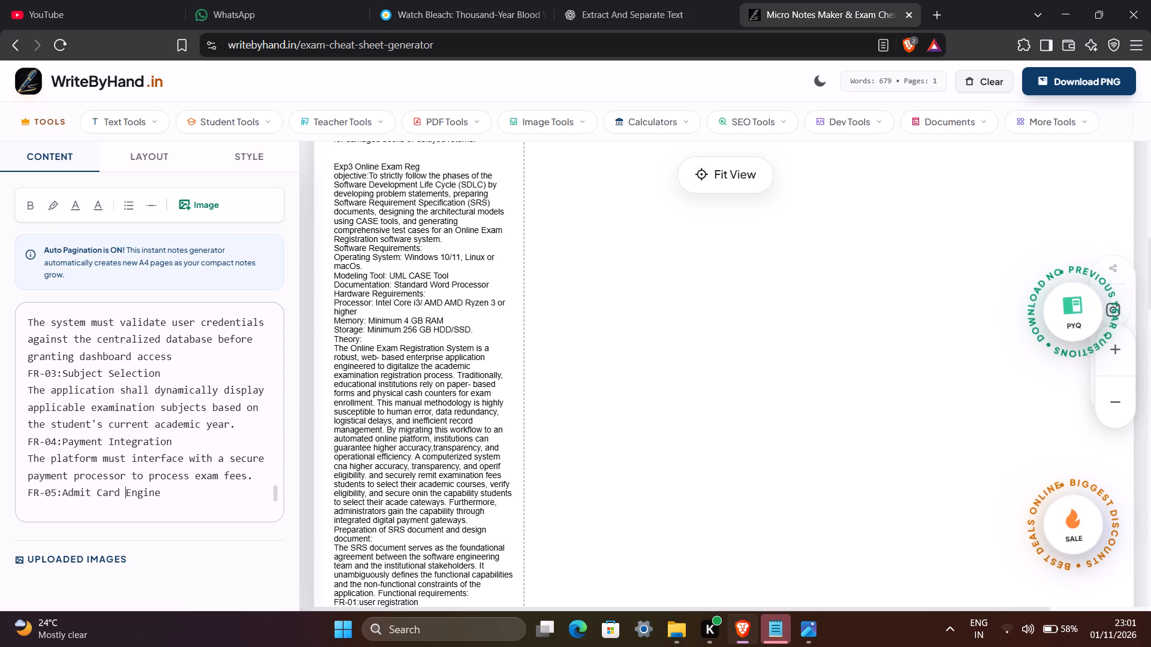
key("Down")
key("BackSpace")
Replace the space after "embedded QR code." with a line break so "FR-06:Admin Dashboard" starts its own line.
key("Down")
key("Down")
key("Down")
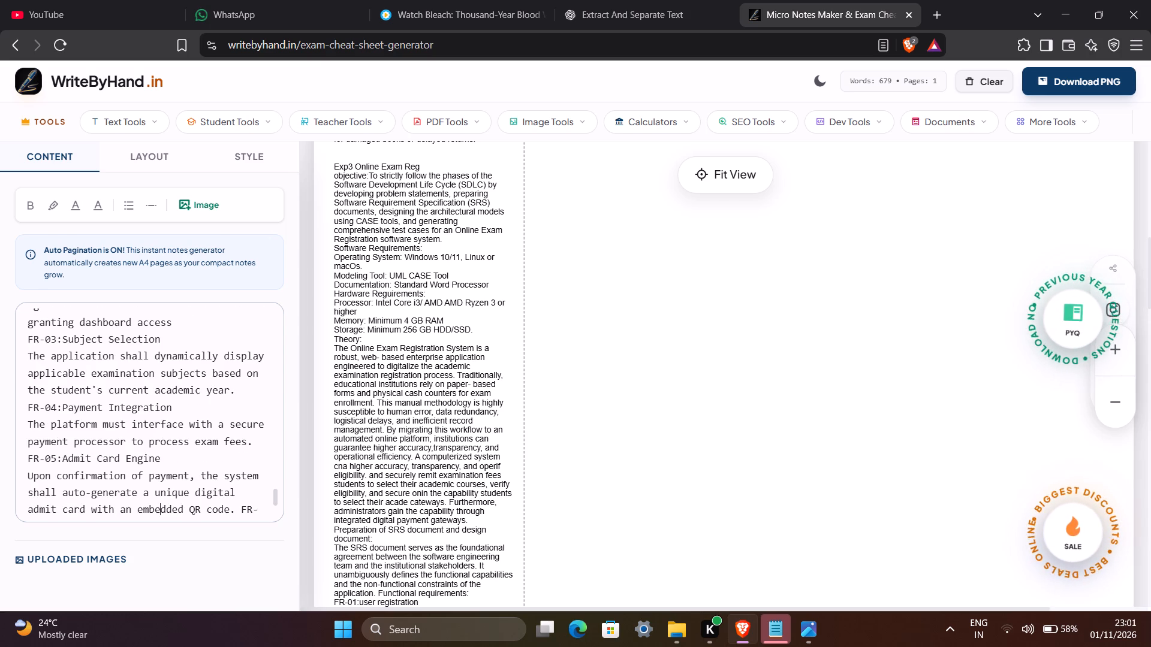
key("Down")
key("Up")
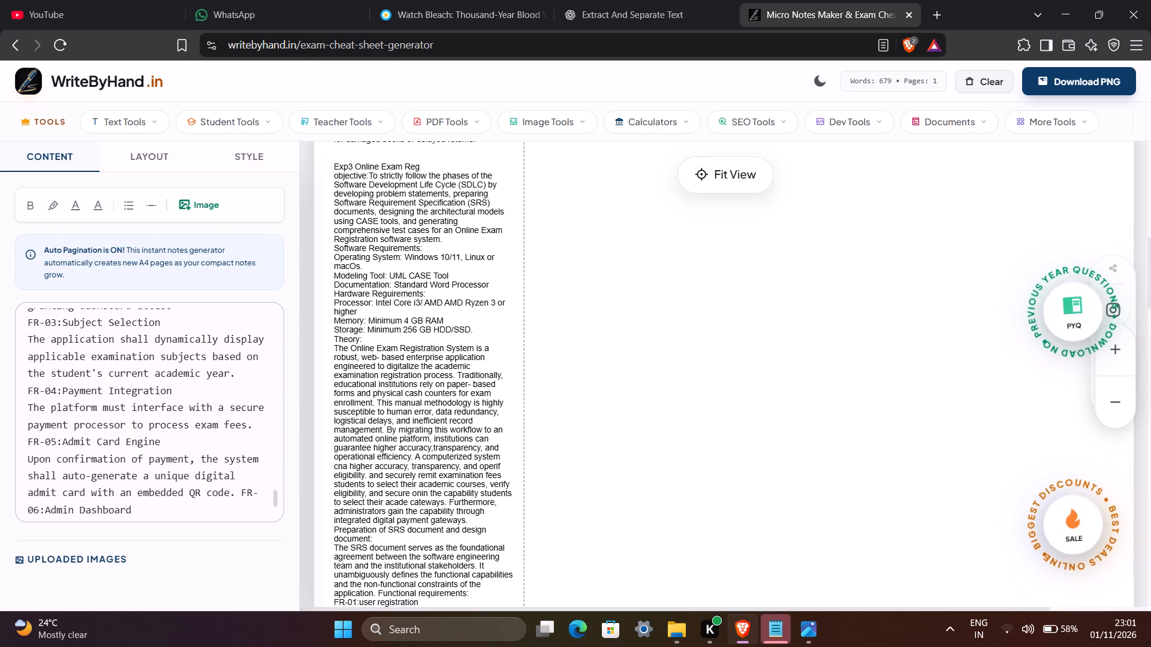
key("Right")
key("Right")
key("Right")
key("Right")
key("Right")
key("Right")
key("Right")
key("Right")
key("Right")
key("Right")
key("Right")
key("Right")
key("Right")
key("Right")
key("BackSpace")
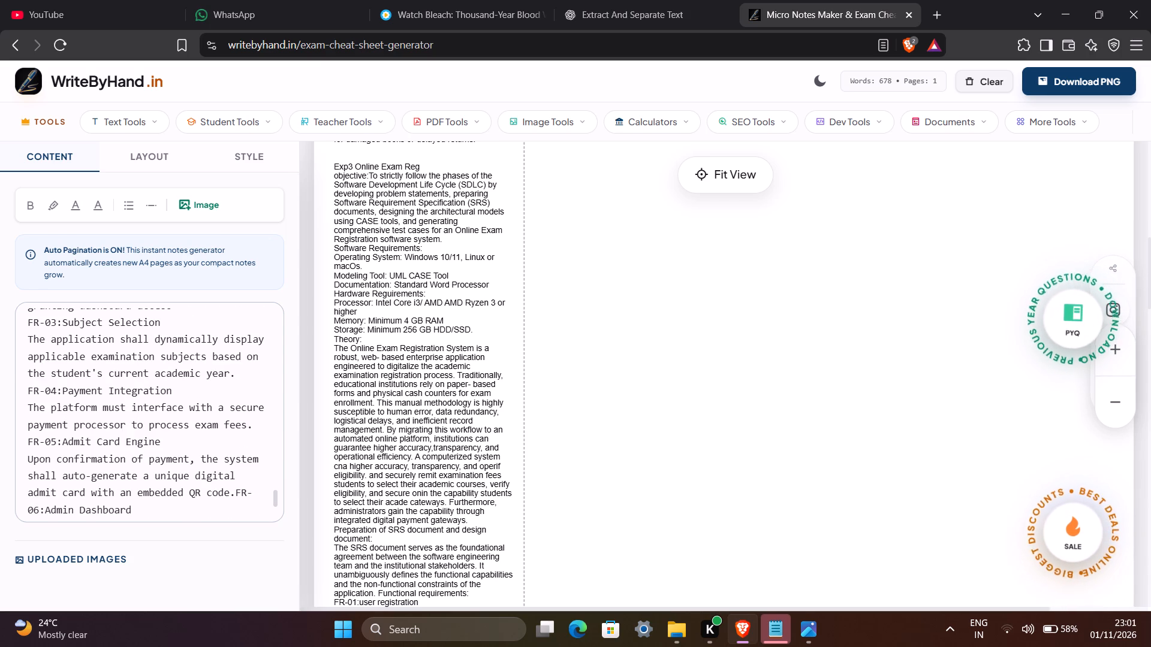
key("Return")
Insert a line break after "Non-Functional Requirements:" so "NFR-01:Performance Capacity" starts its own line.
key("Down")
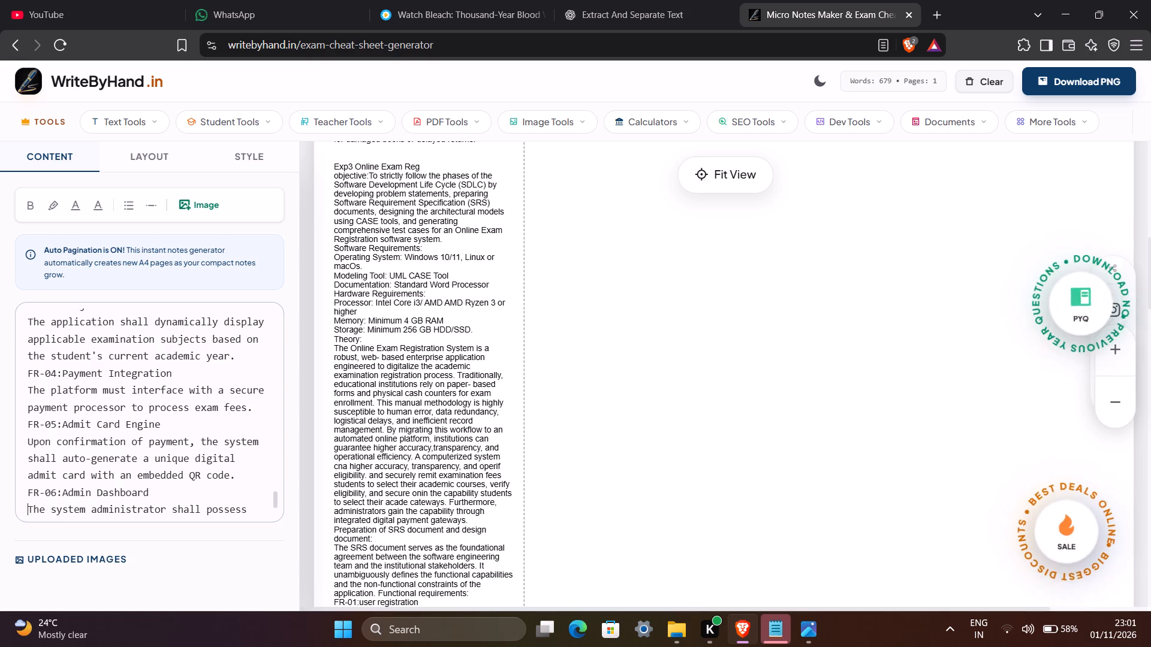
key("Down")
key("Down")
key("Down")
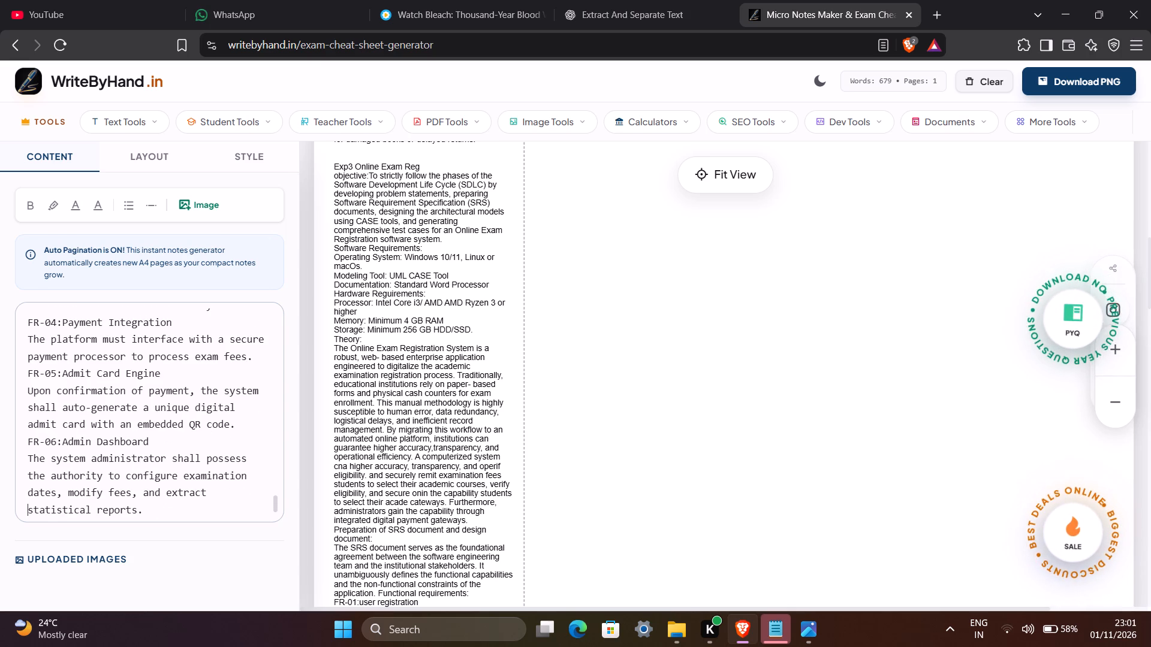
key("Down")
key("Down")
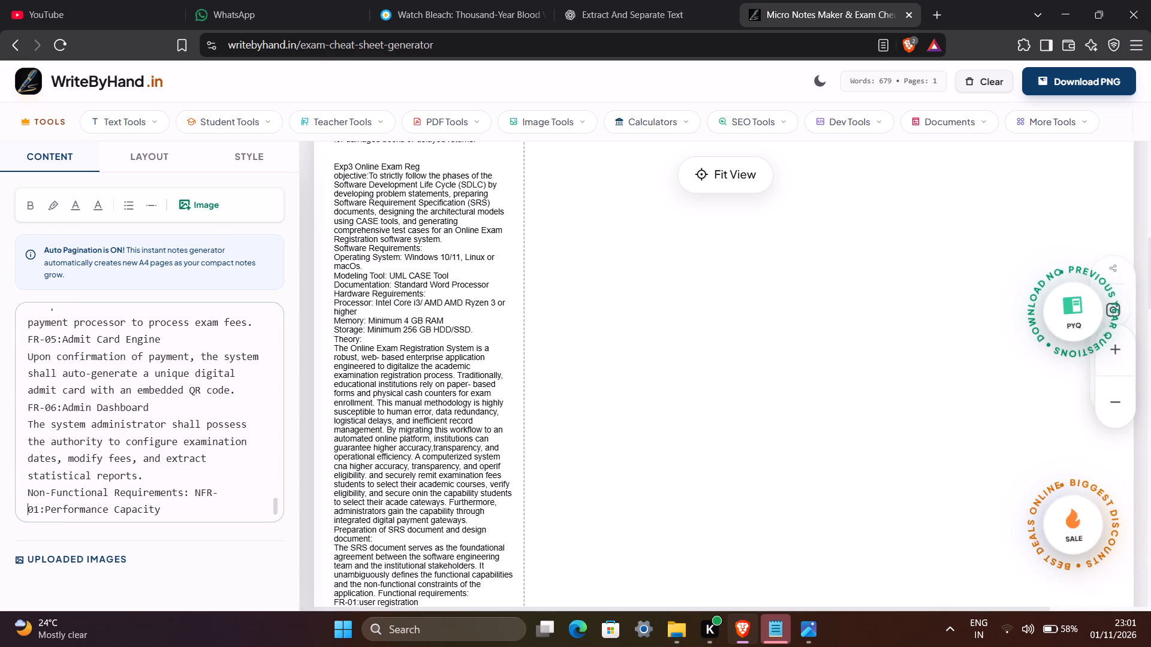
key("Up")
key("Right")
key("Right")
key("Right")
key("Right")
key("Right")
key("Right")
key("Right")
key("Right")
key("Right")
key("Right")
key("Right")
key("Right")
key("Right")
key("Right")
key("Right")
key("Right")
key("Right")
key("Right")
key("Right")
key("Right")
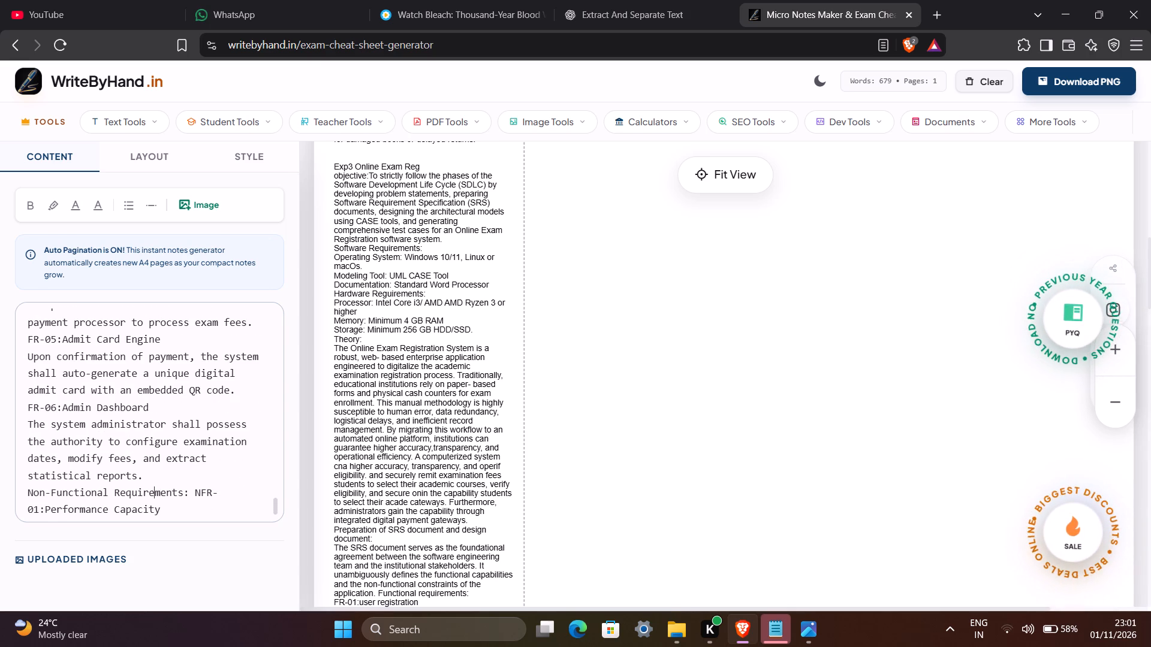
key("Right")
key("Right")
key("Right")
key("Return")
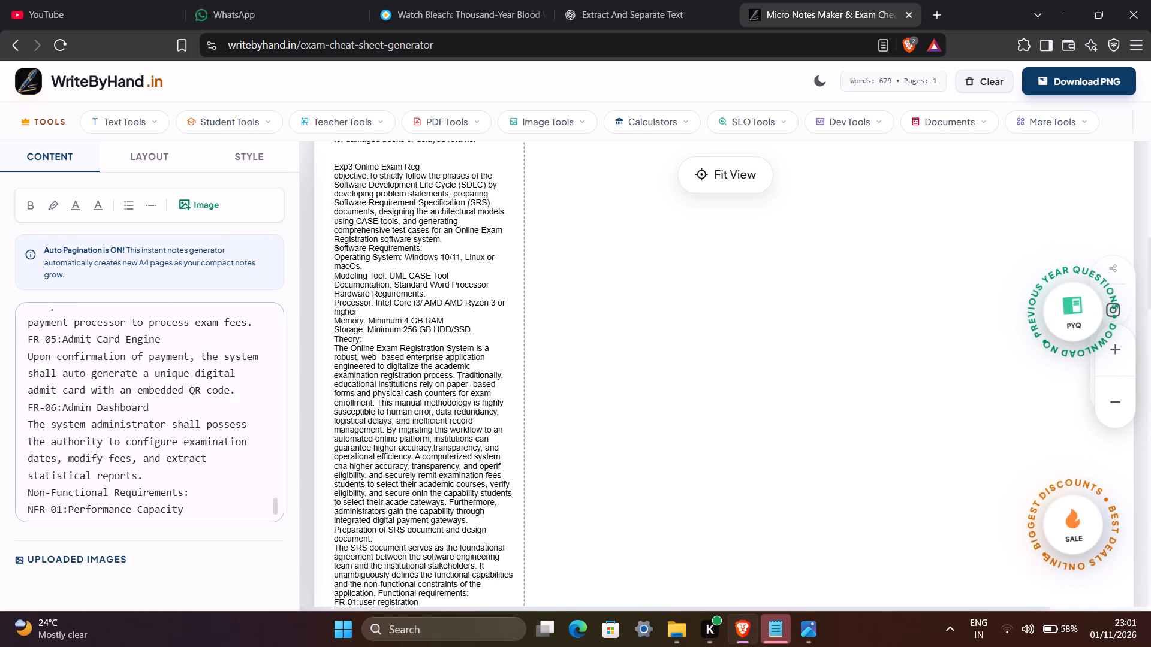
key("Down")
key("Down")
key("Down")
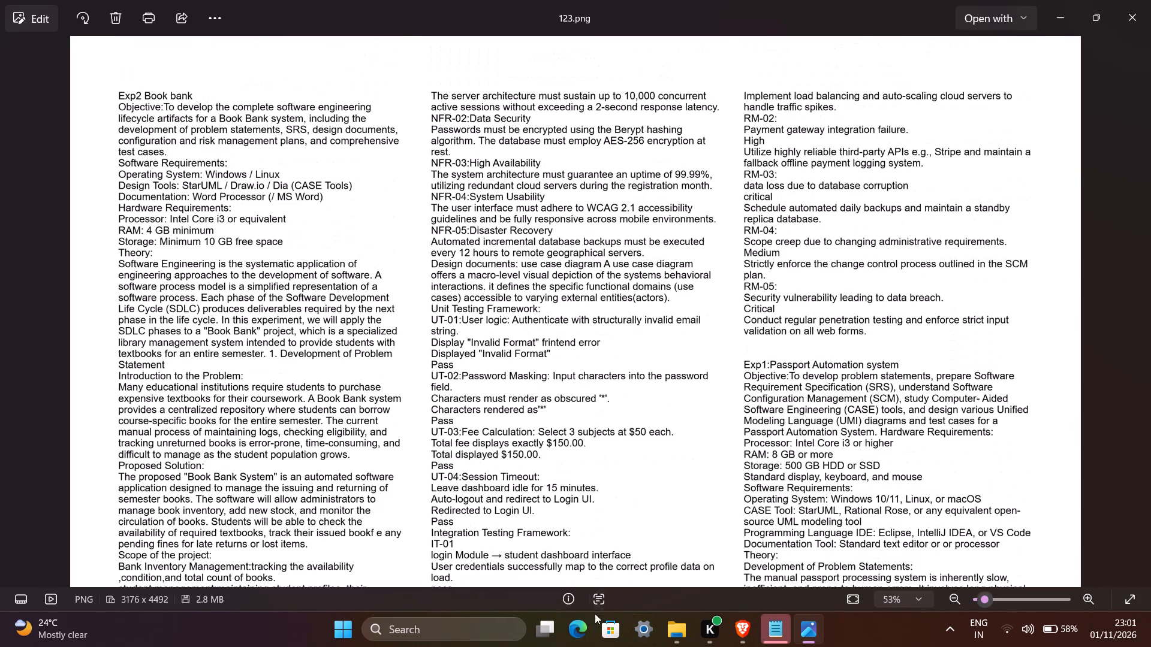
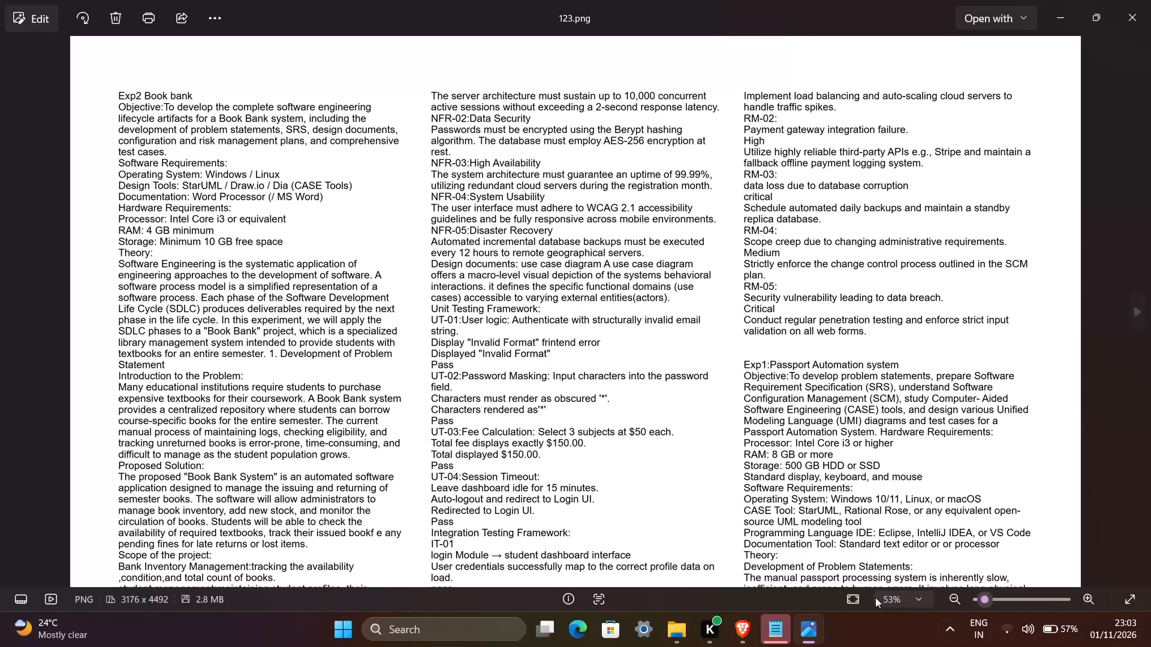
Compare the end of the notes at "NFR-01:Performance Capacity" with the non-functional requirements text in the 123.png reference image.
left_click(815, 630)
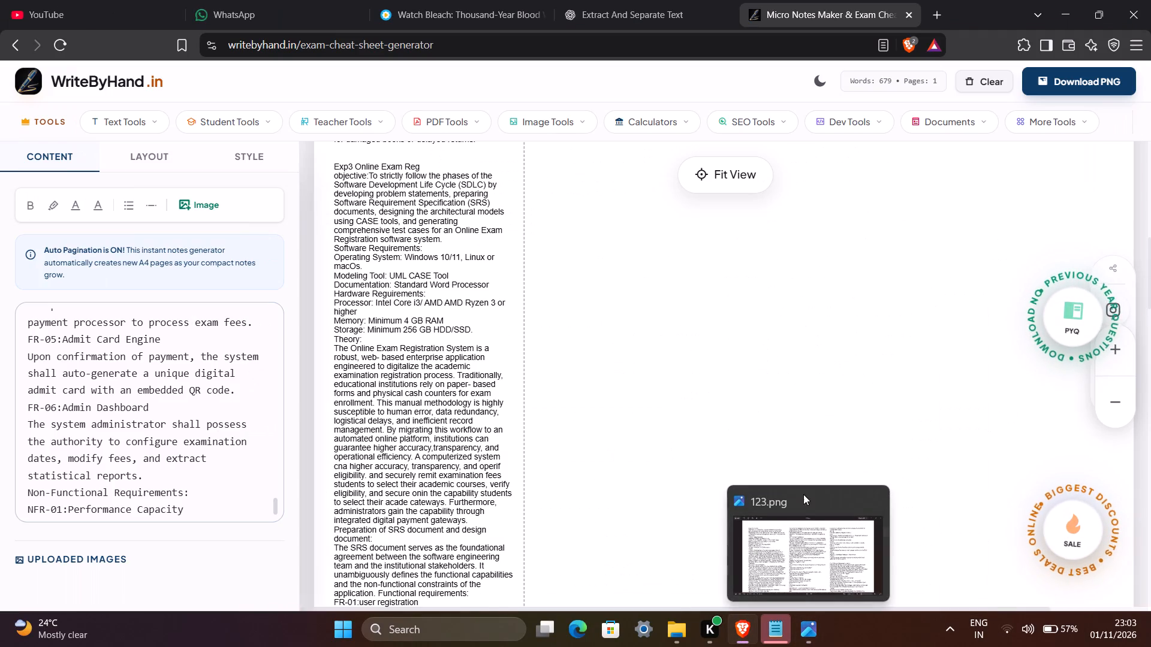
left_click(796, 617)
left_click_drag(702, 378, 694, 443)
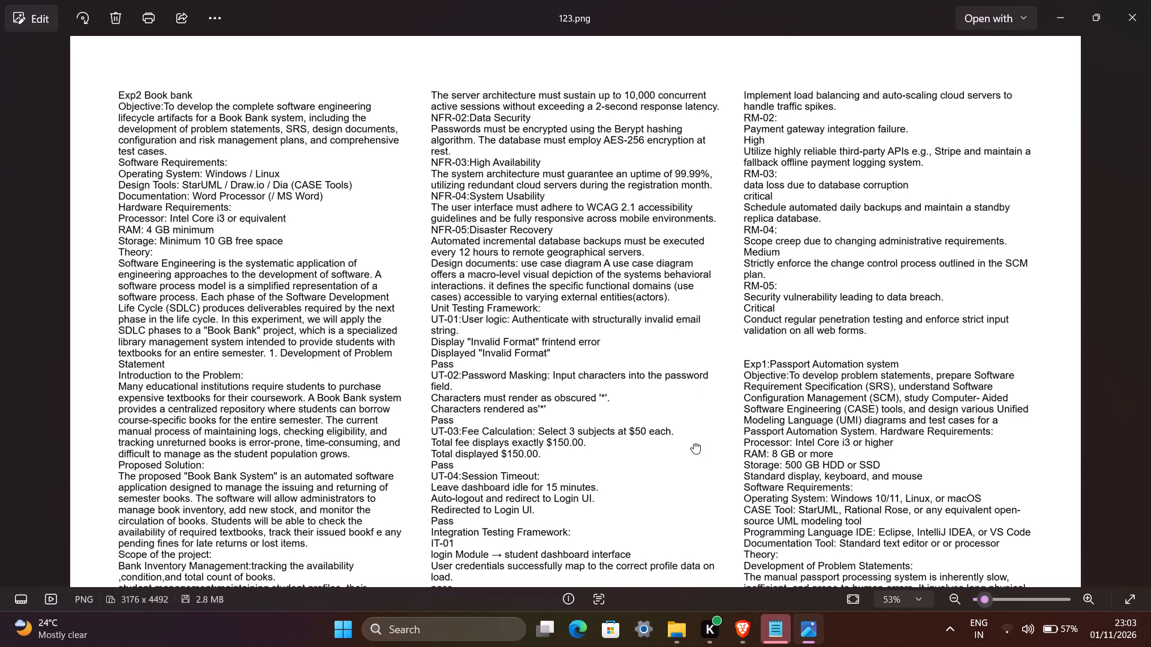
left_click_drag(694, 443, 694, 443)
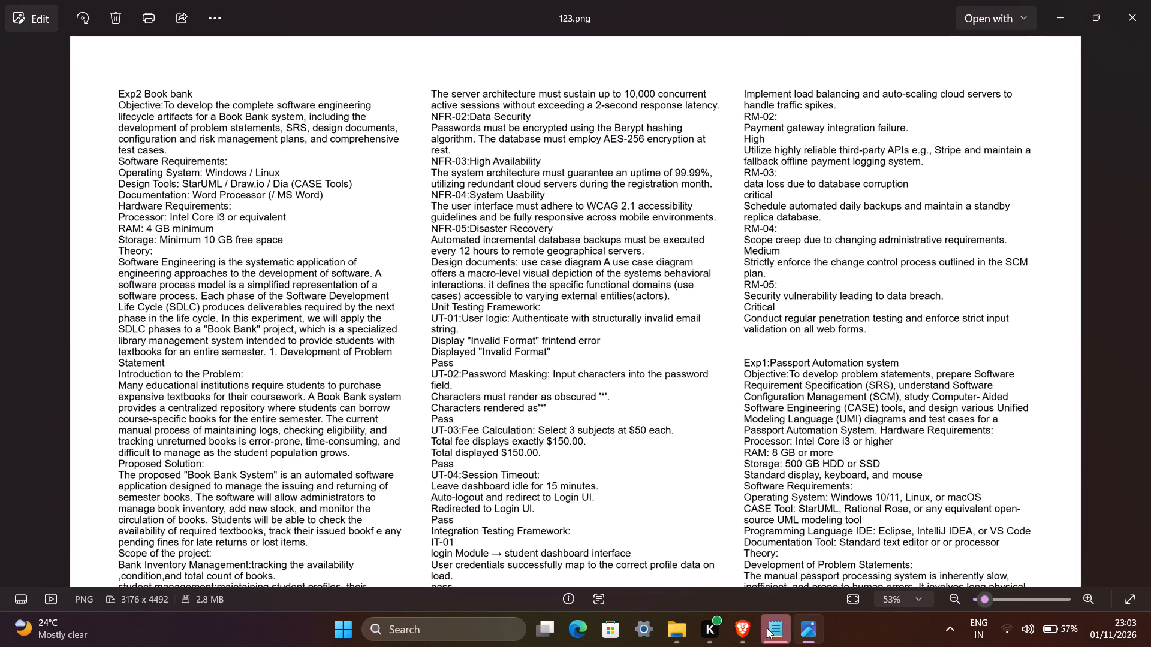
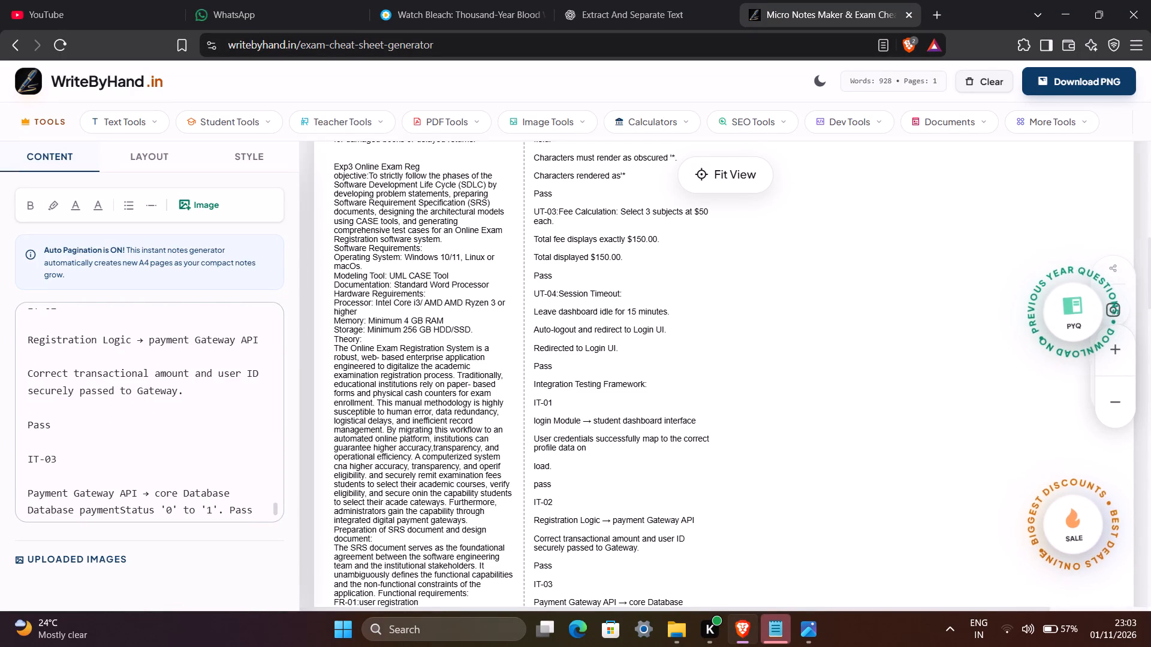
Delete the blank line between "latency." and "NFR-02:Data Security" in the notes.
scroll(107, 323, "up", 7)
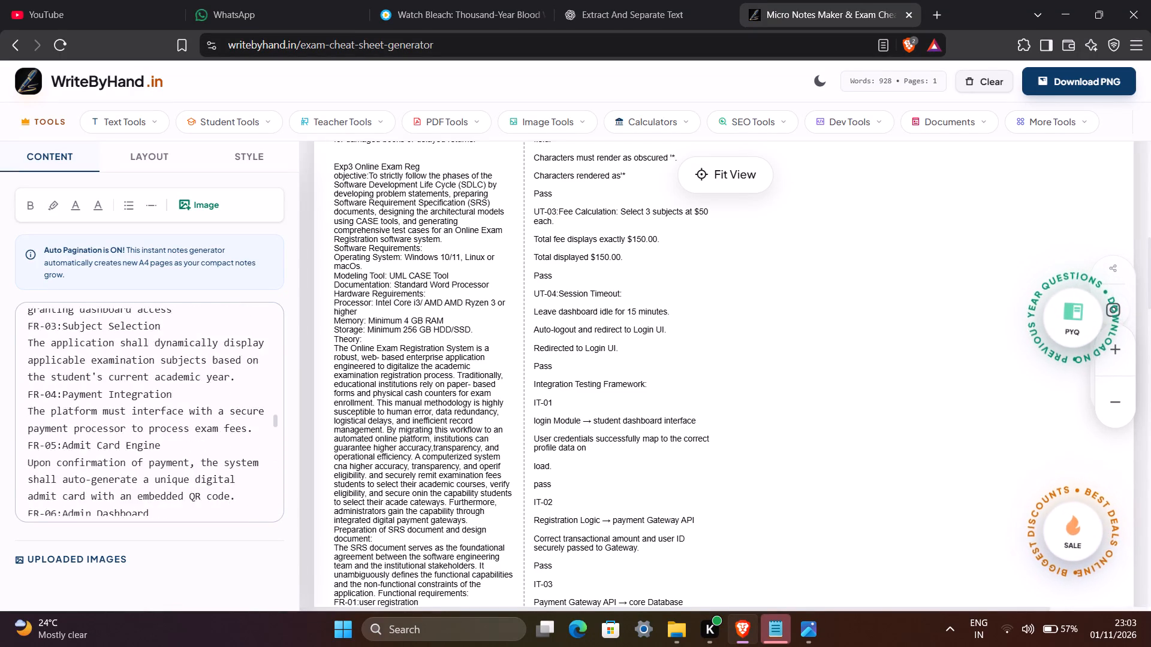
scroll(107, 323, "down", 1)
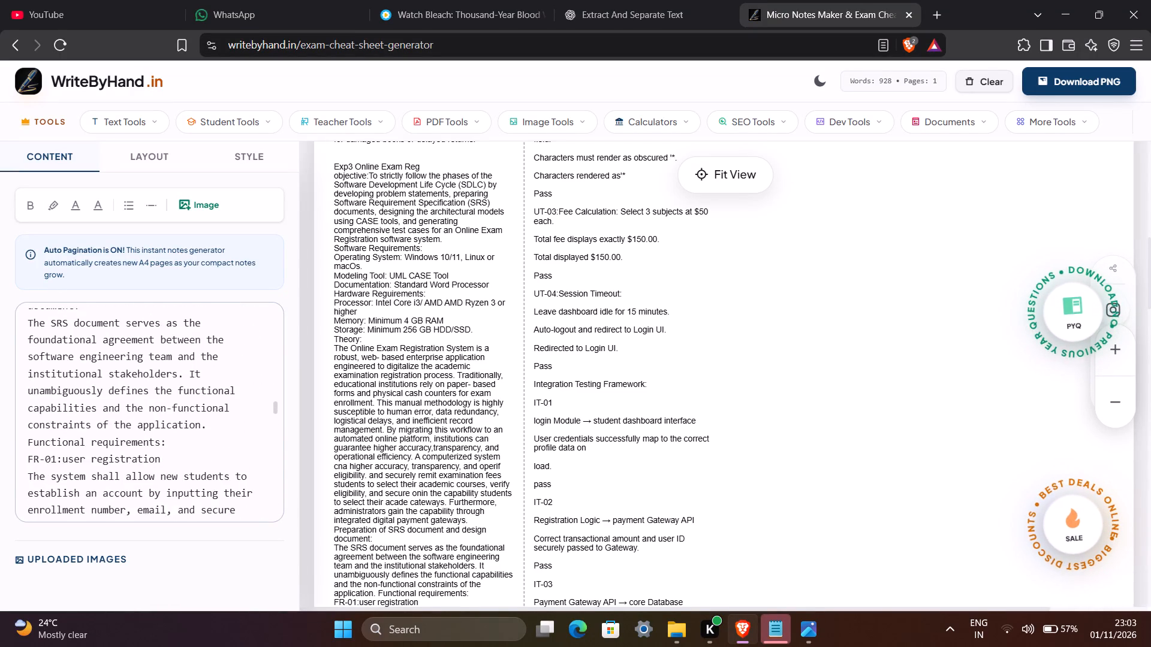
scroll(107, 323, "down", 2)
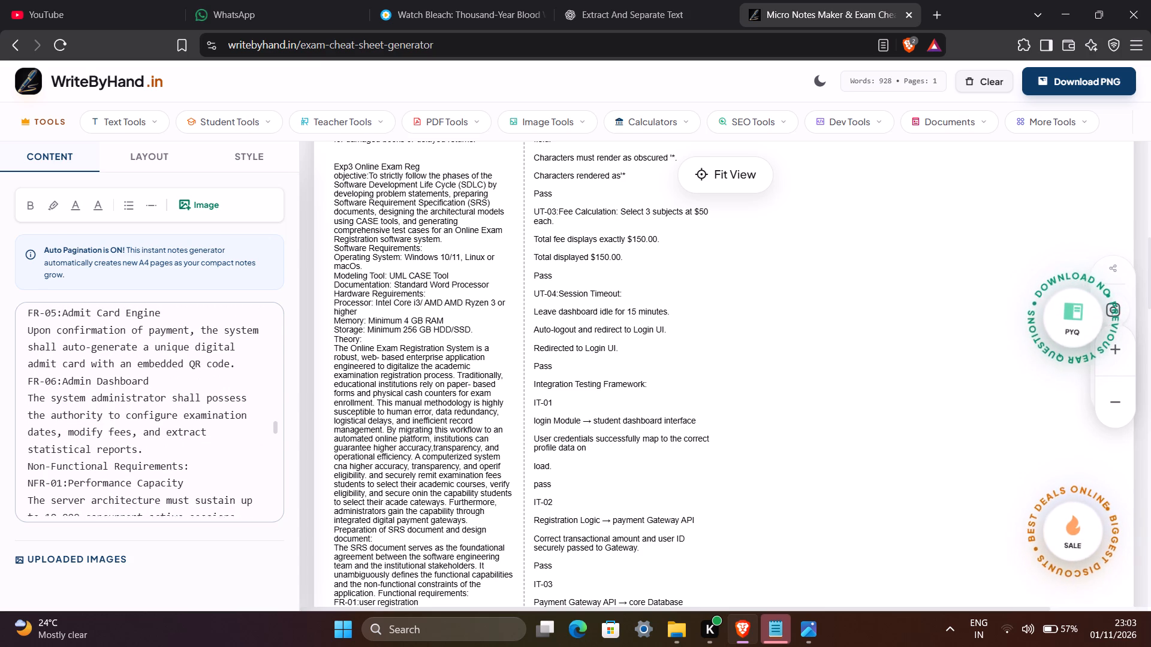
scroll(107, 323, "down", 1)
key("Down")
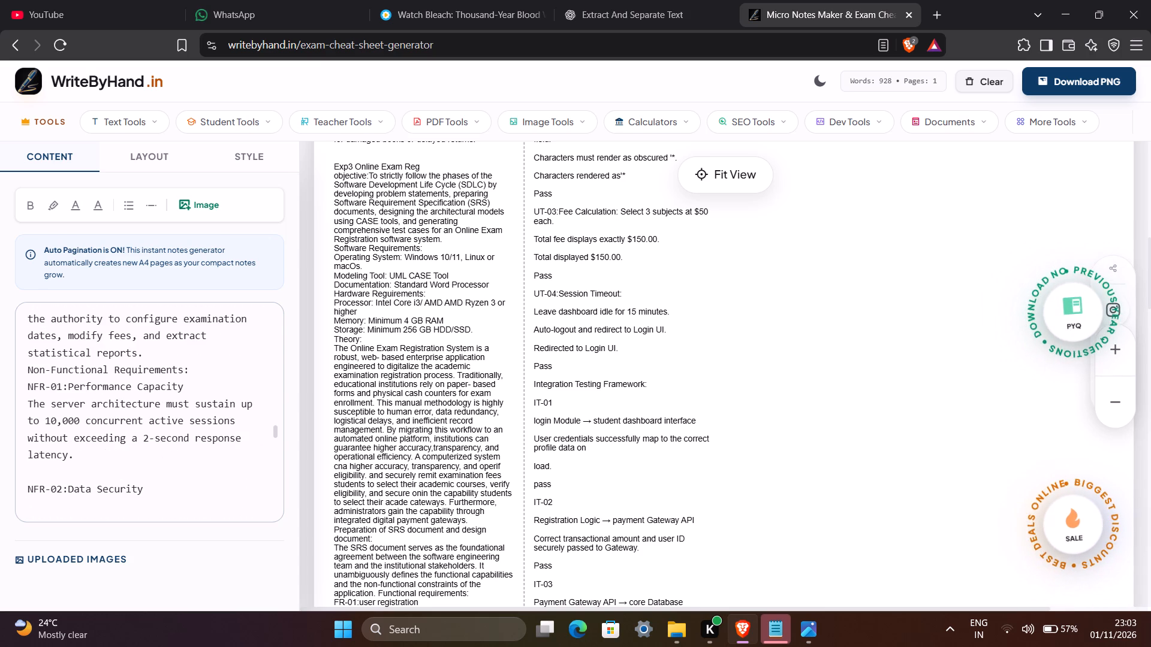
key("Down")
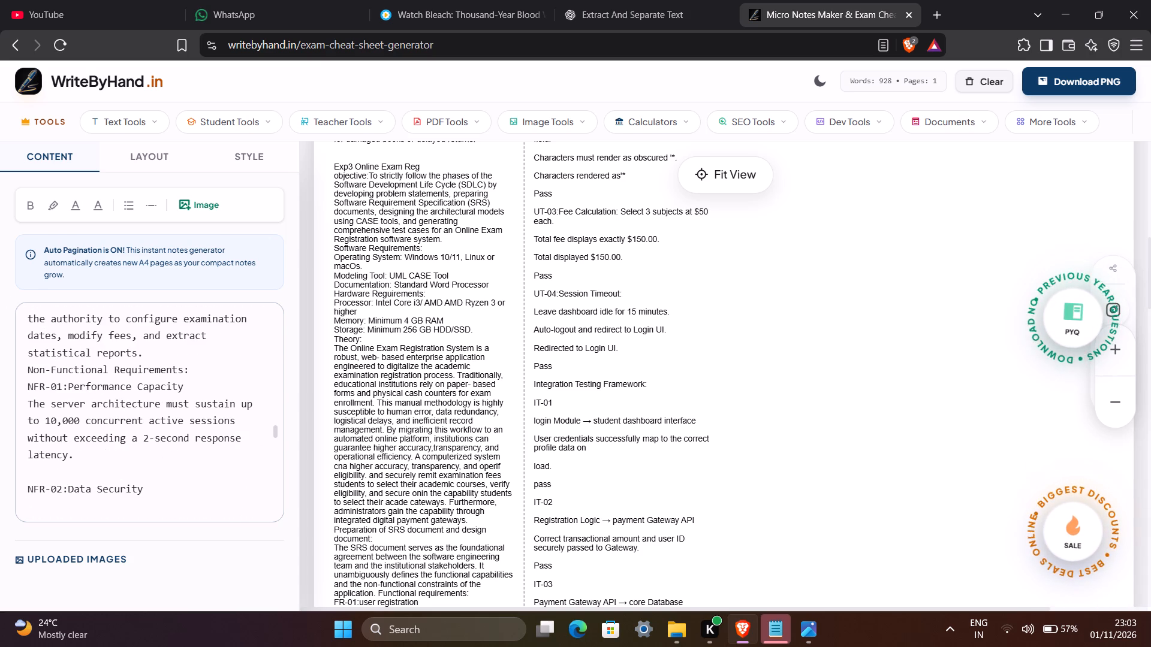
left_click(98, 412)
key("Down")
key("Down")
key("Down")
key("Down")
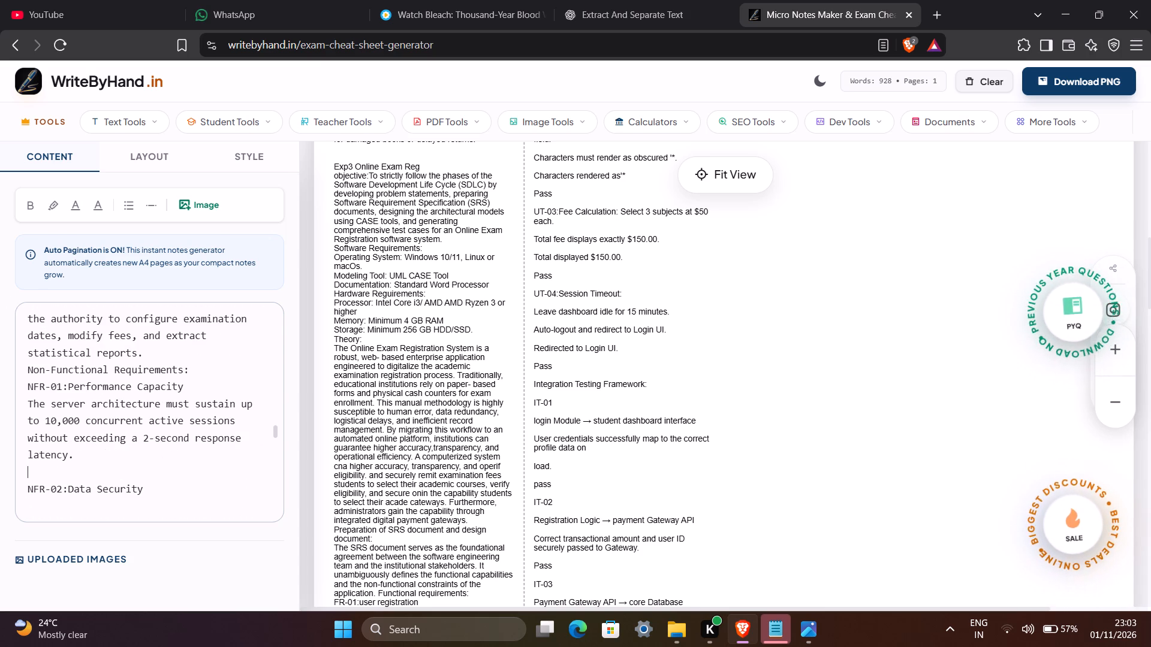
key("backslash")
key("BackSpace")
key("BackSpace")
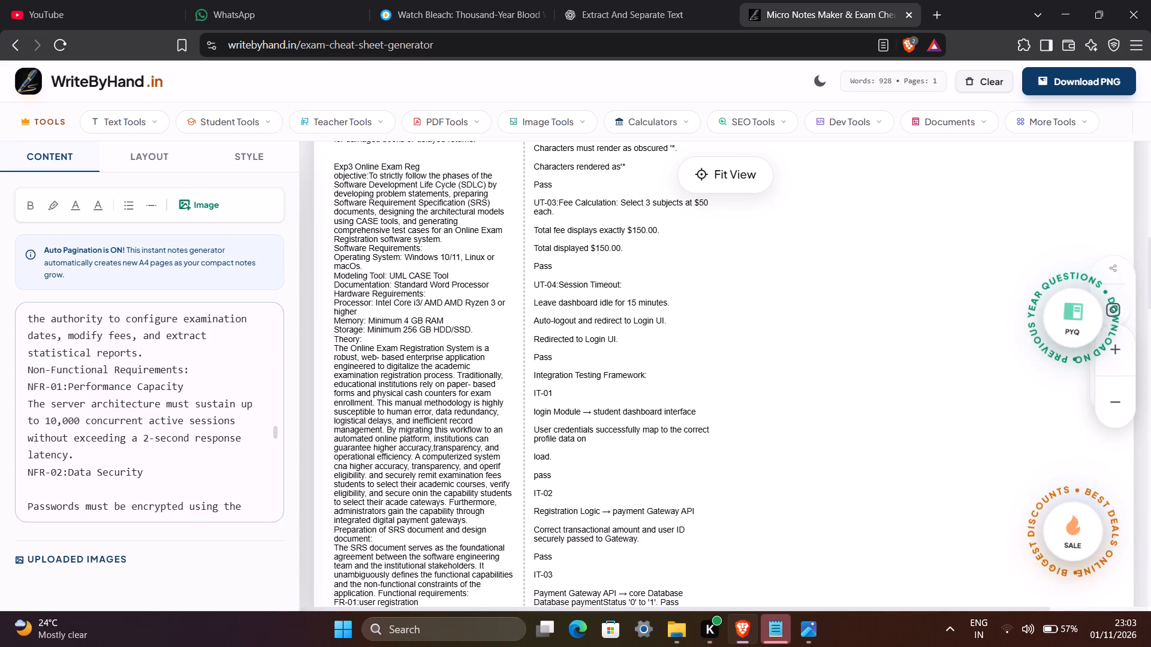
Delete the blank line below "NFR-02:Data Security" so its description follows directly.
key("Down")
key("Down")
key("BackSpace")
Remove the blank line after "must employ AES-256 encryption at rest." in the NFR-02 description.
key("Down")
key("Down")
key("Down")
key("Down")
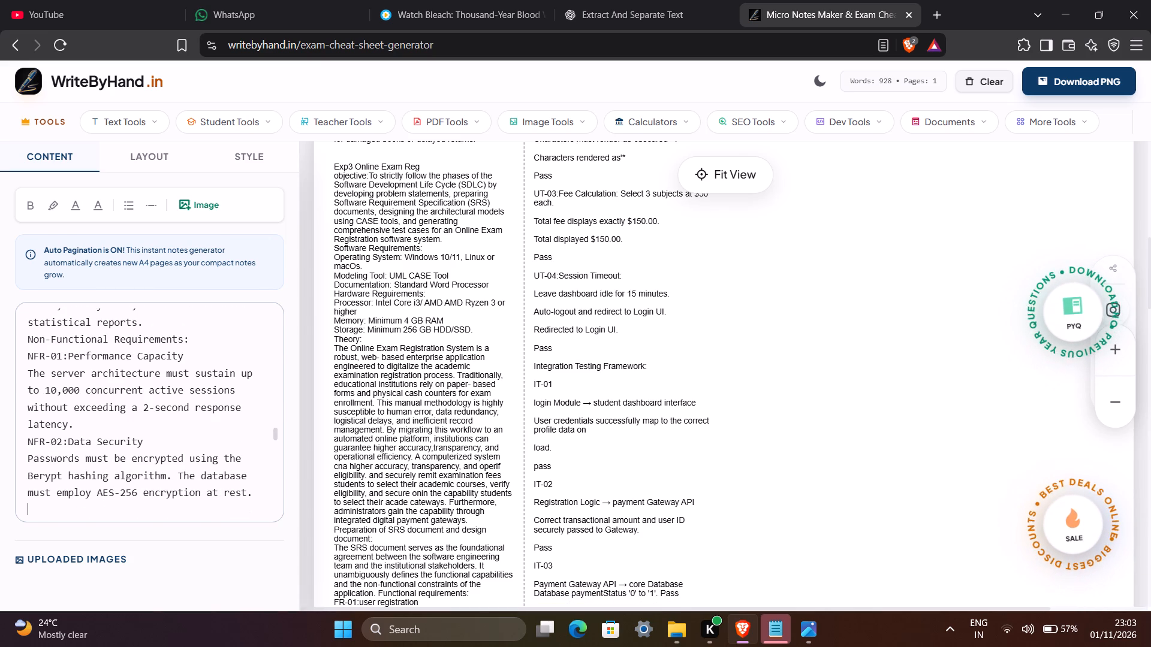
Delete the blank lines directly above and below "NFR-03:High Availability" in the notes.
key("BackSpace")
key("Down")
key("Down")
key("BackSpace")
Insert a line break after "registration month." so "NFR-04:System Usability" starts its own line.
key("Down")
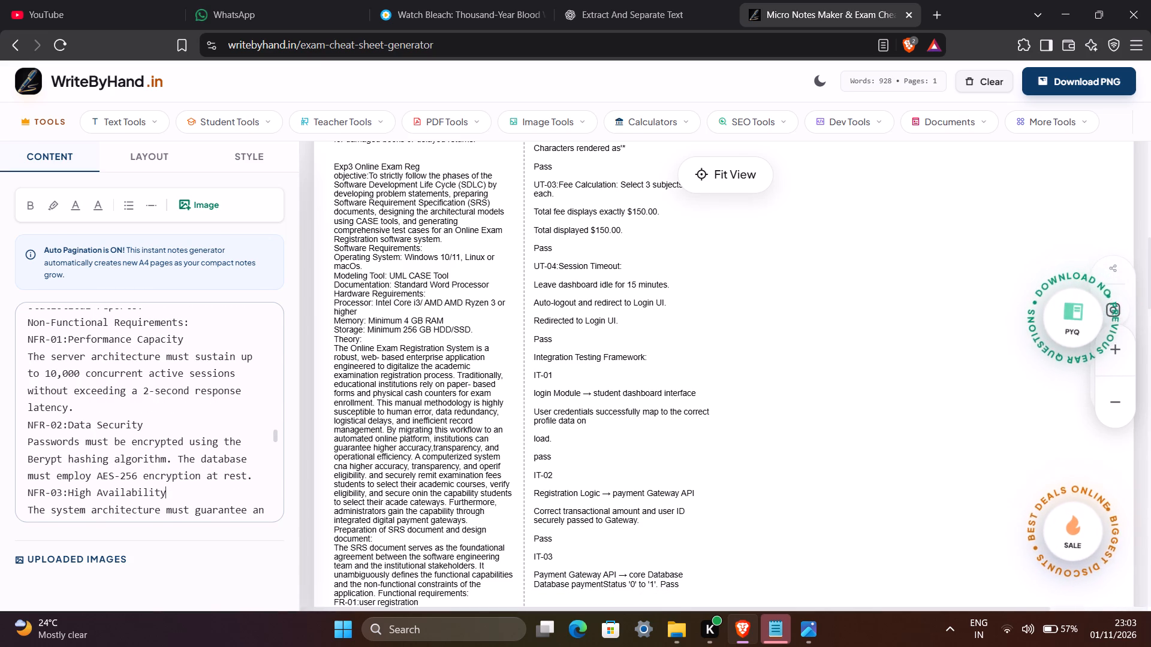
key("Down")
key("Down")
key("Down")
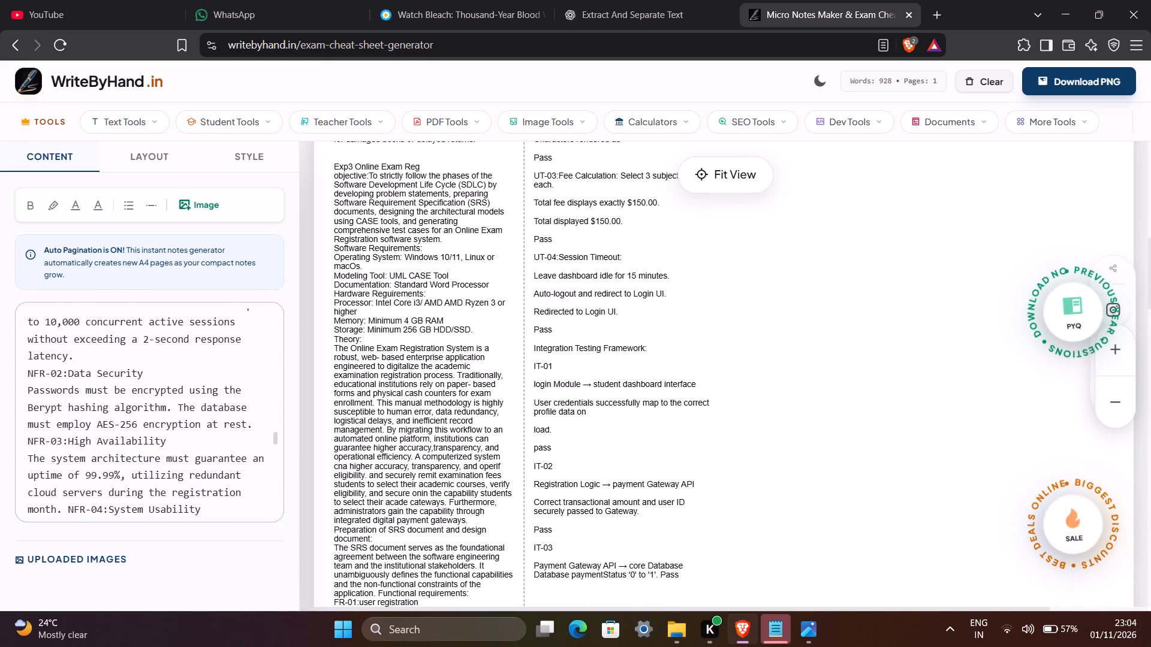
key("Left")
key("Left")
key("Left")
key("Left")
key("Left")
key("Left")
key("Left")
key("Left")
key("Left")
key("Left")
key("Left")
key("Left")
key("Left")
key("Left")
key("Left")
key("Left")
key("Left")
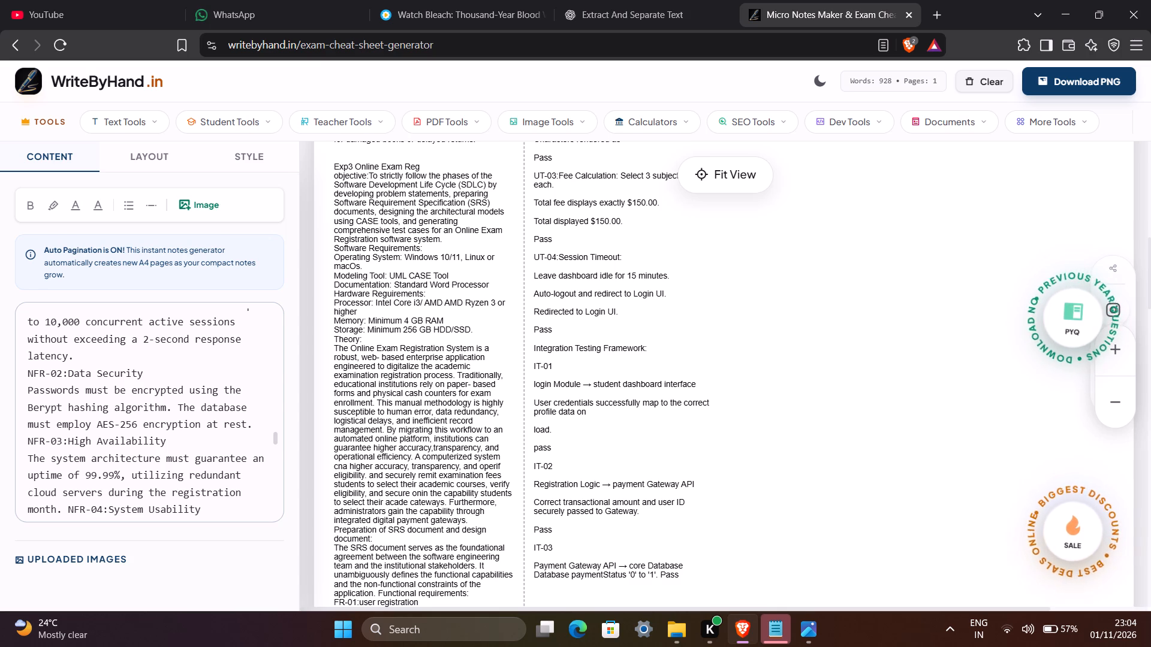
key("Return")
Delete the blank lines below the "NFR-04:System Usability" and "NFR-05:Disaster Recovery" headings.
key("Down")
key("BackSpace")
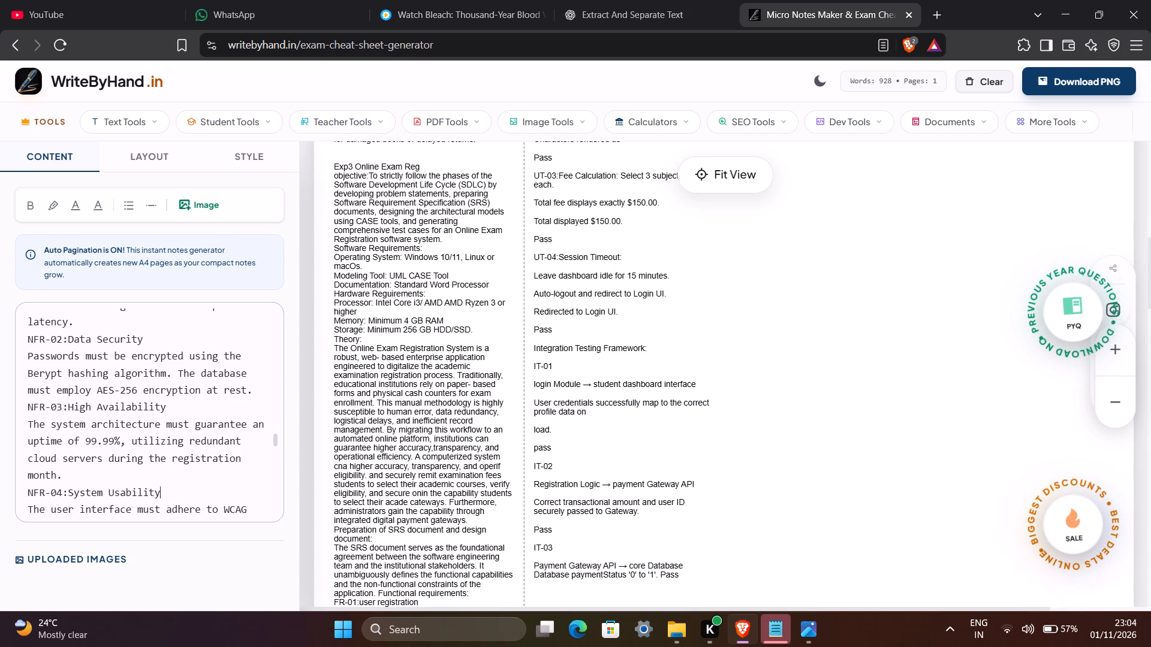
key("Down")
key("Down")
key("Down")
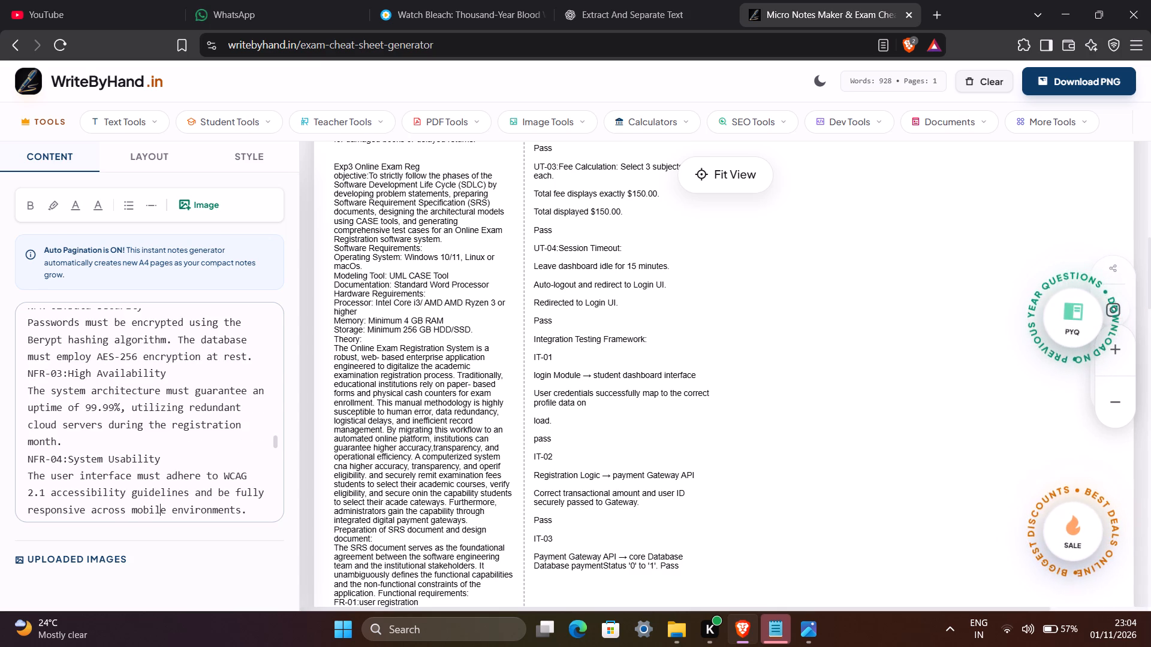
key("Down")
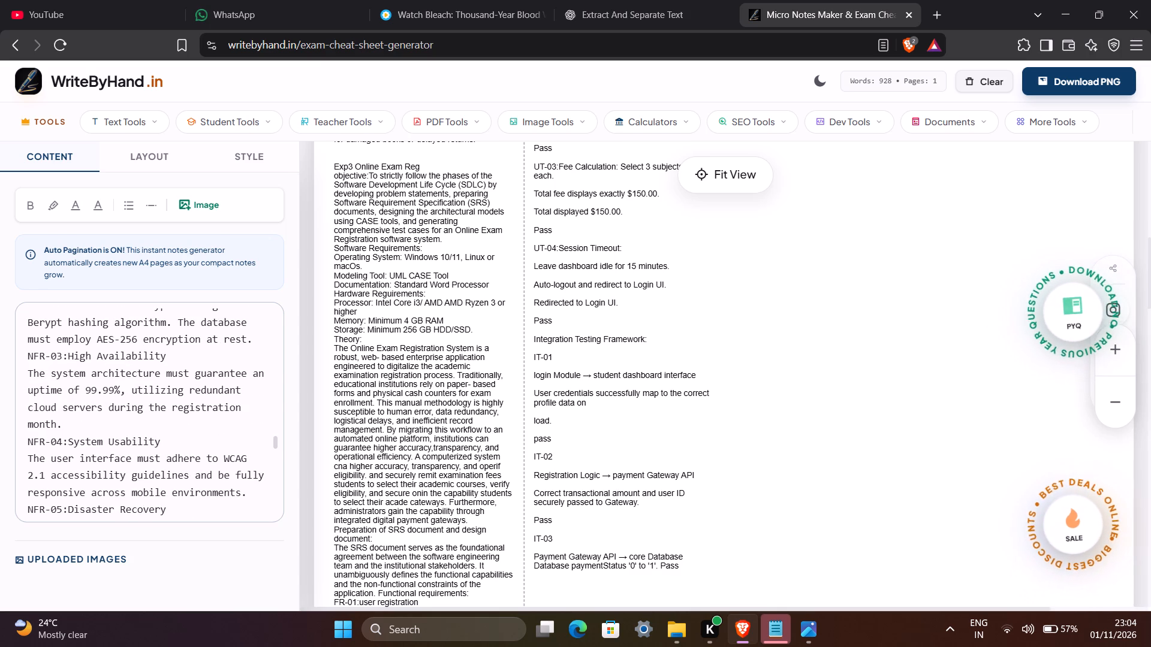
key("Down")
key("BackSpace")
Join "every 12 hours to remote geographical servers." onto "must be executed" with a single space, removing the blank line between them.
key("Down")
key("Down")
key("Down")
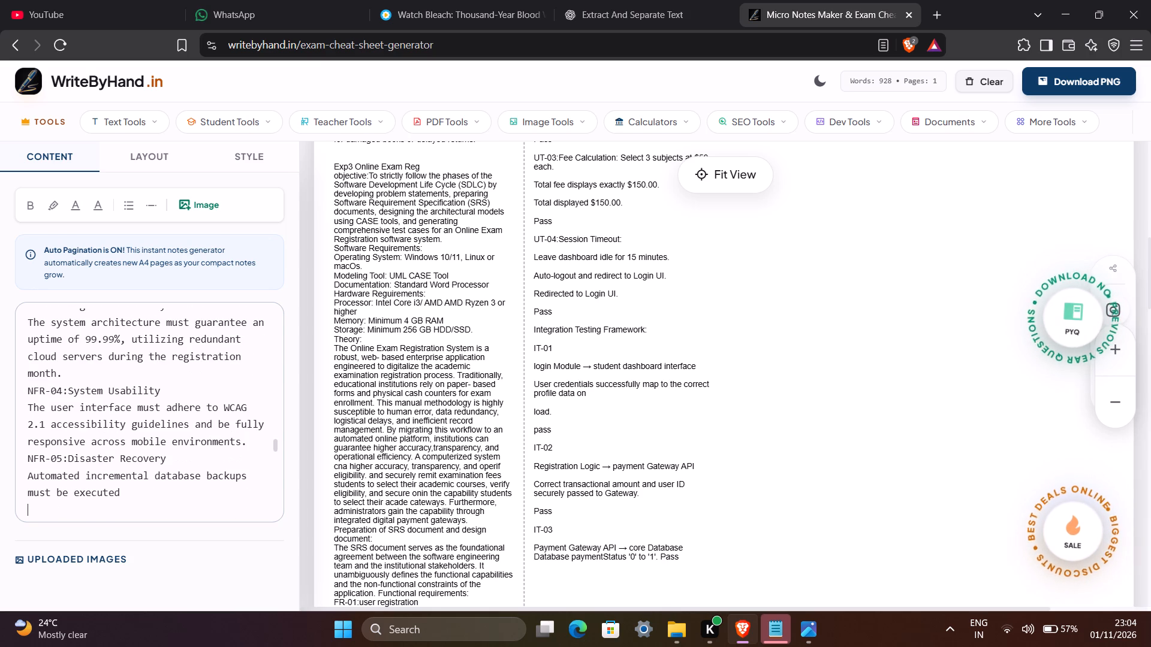
key("BackSpace")
key("Down")
key("Left")
key("Left")
key("Left")
key("Left")
key("Left")
key("Left")
key("Left")
key("Left")
key("Left")
key("Left")
key("Left")
key("Left")
key("Left")
key("Left")
key("Left")
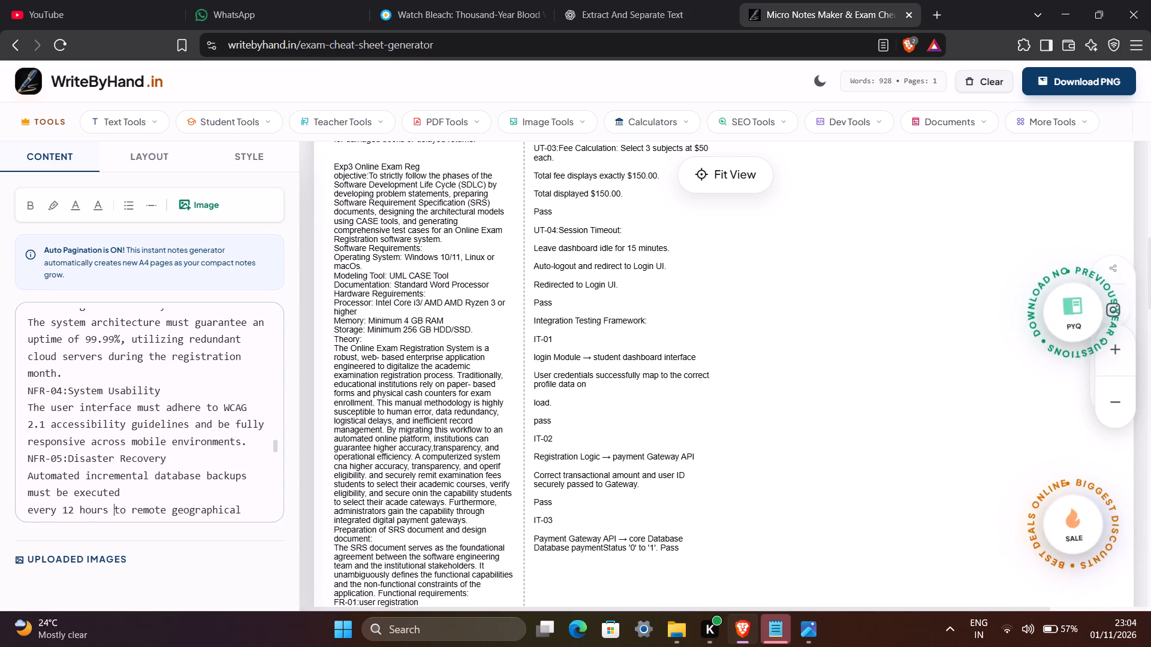
key("Left")
key("BackSpace")
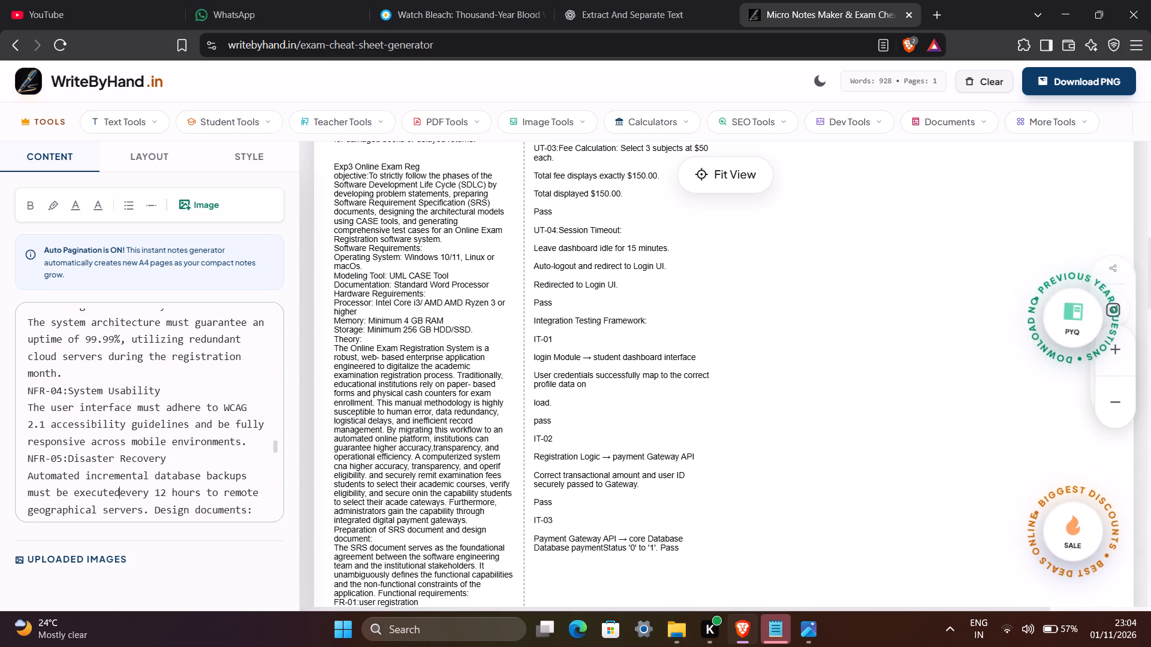
key("space")
Insert a line break after "geographical servers." so "Design documents:" starts its own line.
key("Down")
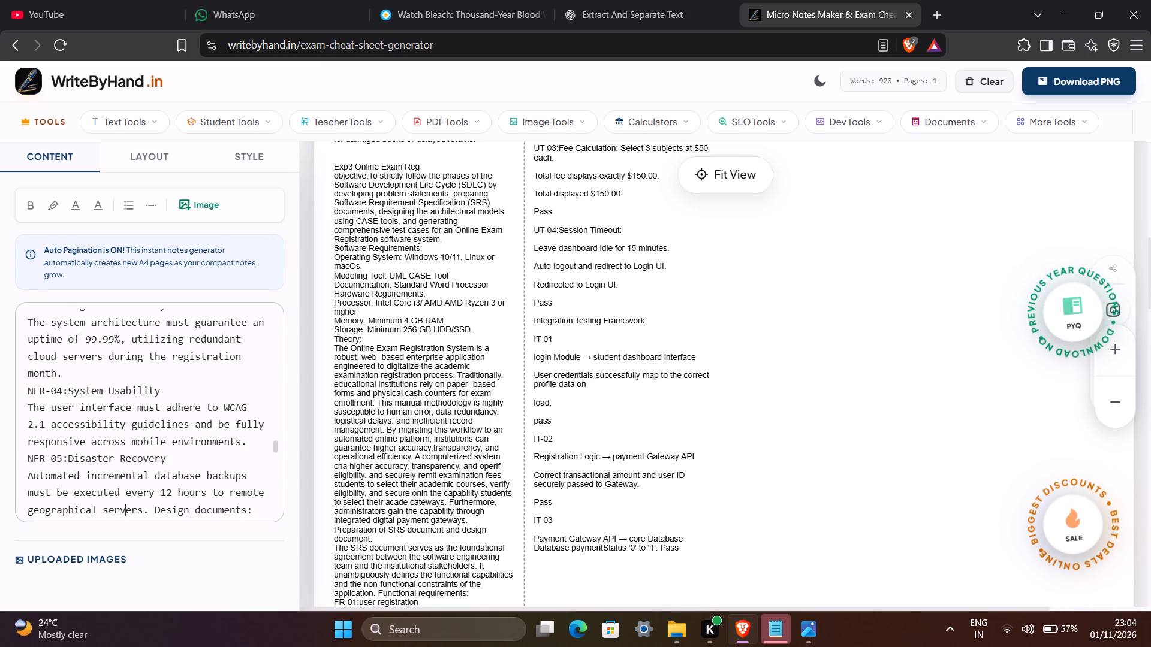
key("Right")
key("Right")
key("Right")
key("Right")
key("Right")
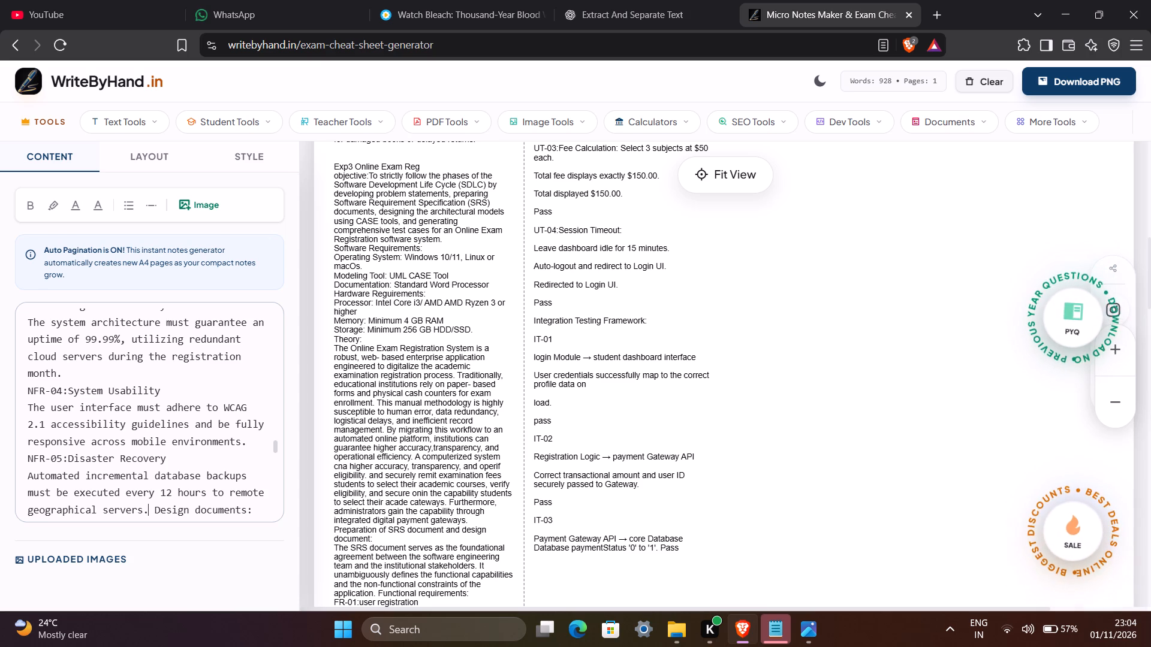
key("Return")
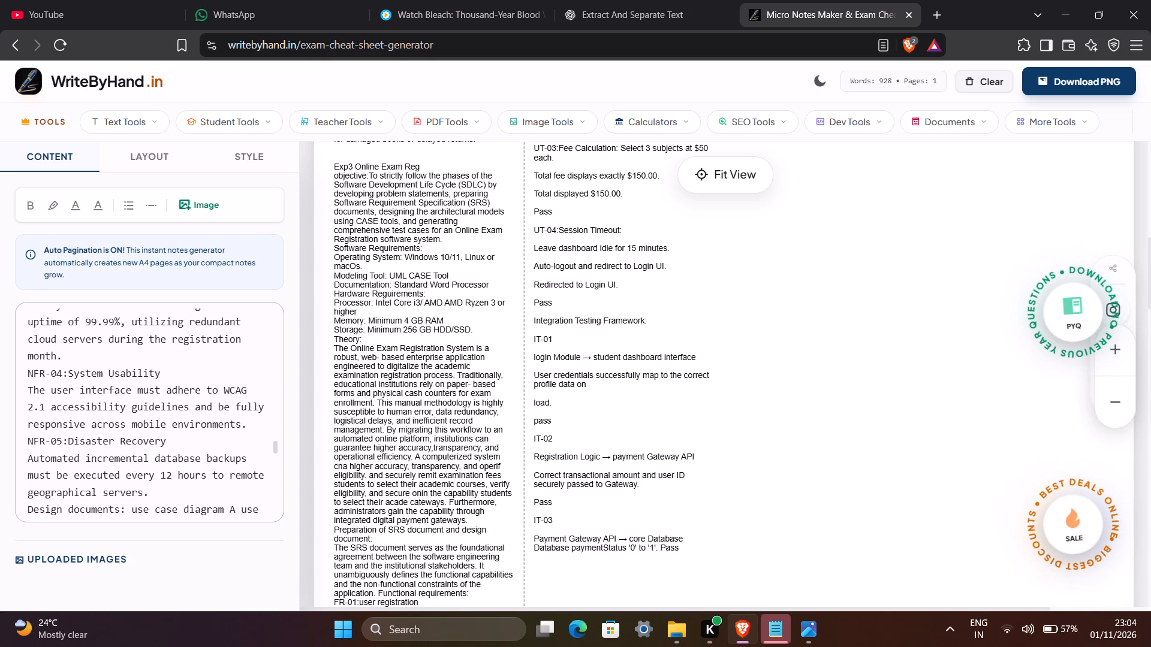
Delete the blank line between "Unit Testing Framework:" and the UT-01 test case.
key("Down")
key("Down")
key("Down")
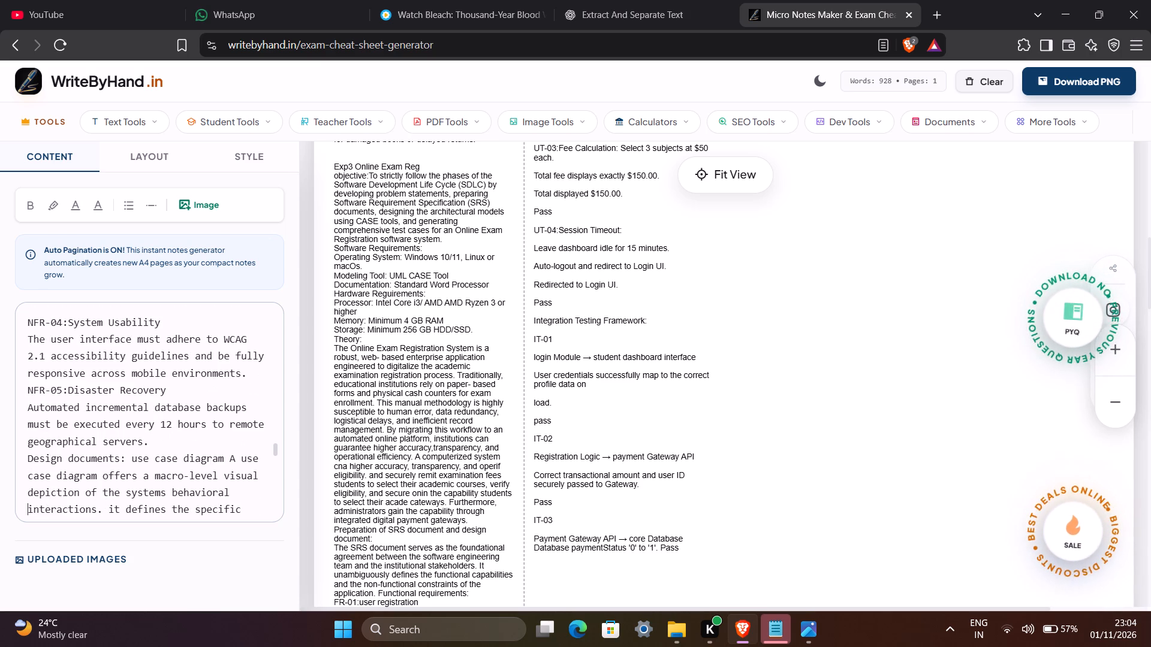
key("Down")
key("Down")
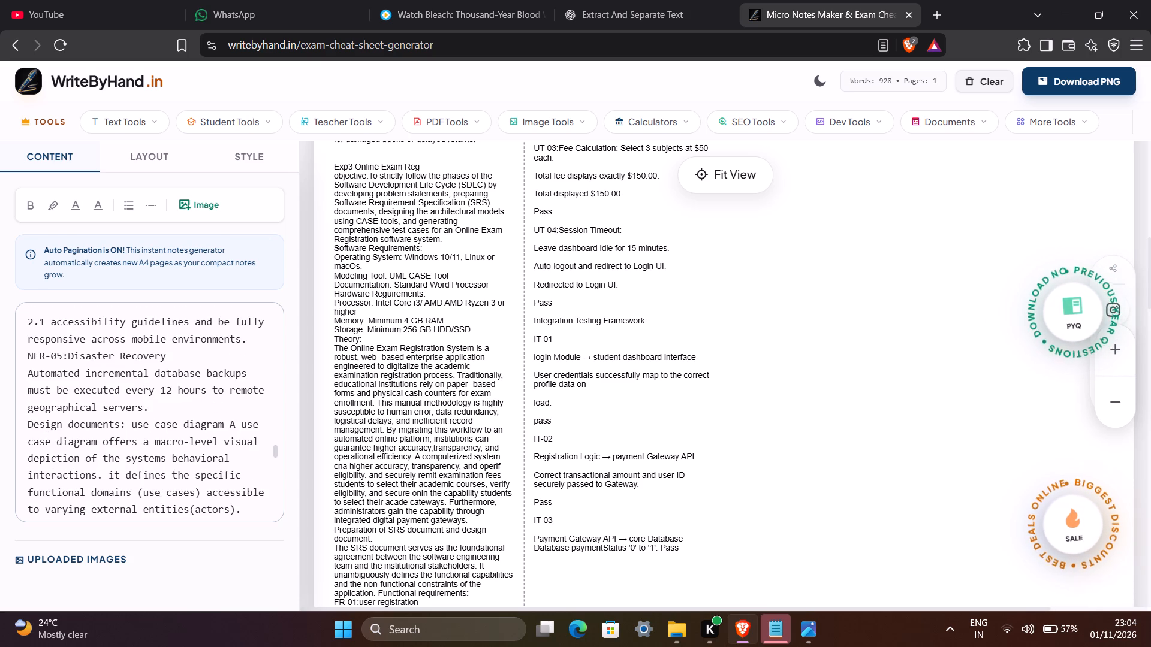
key("Down")
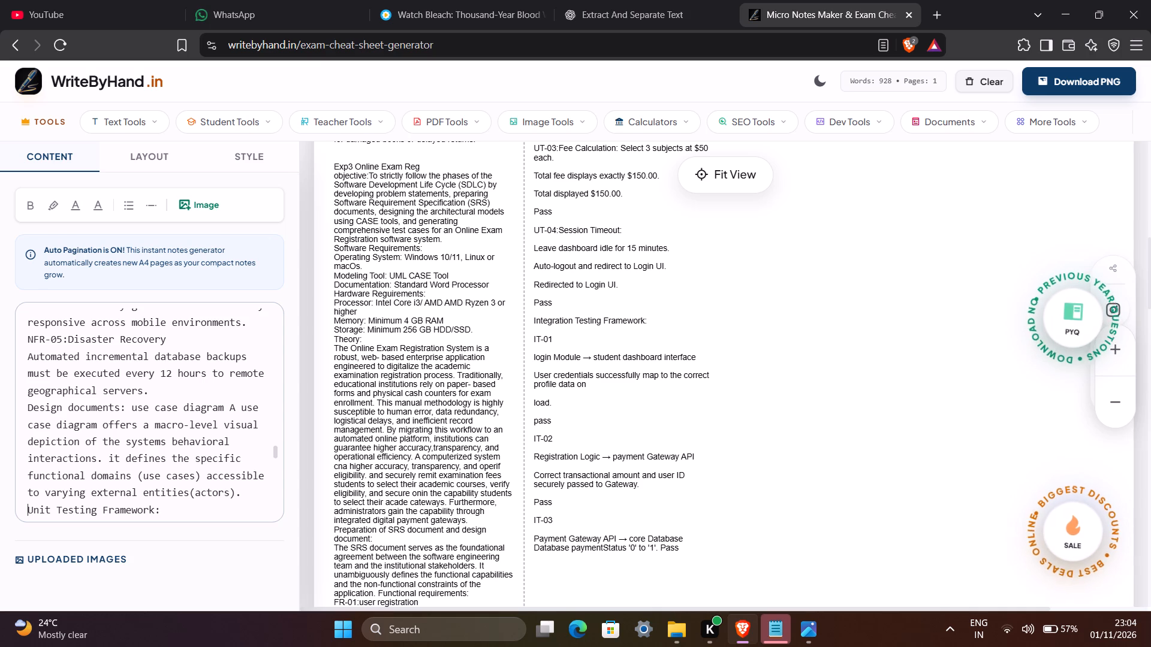
key("Down")
key("BackSpace")
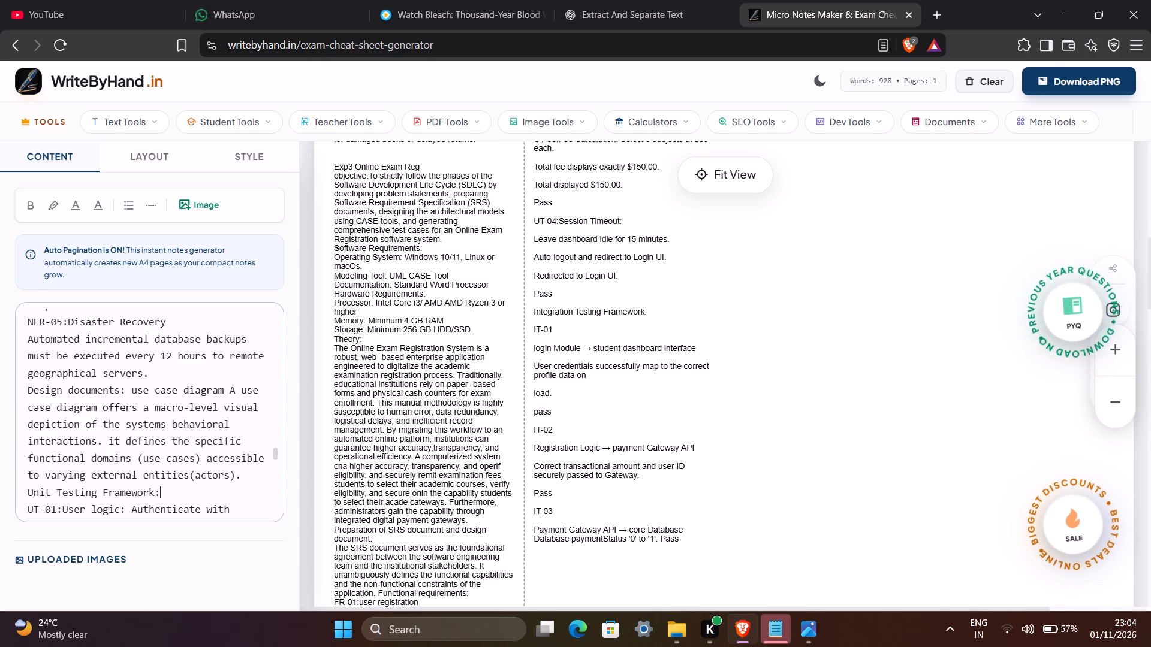
Join "string." onto "structurally invalid email" in UT-01 with a single space and delete the blank line below it.
key("Down")
key("Down")
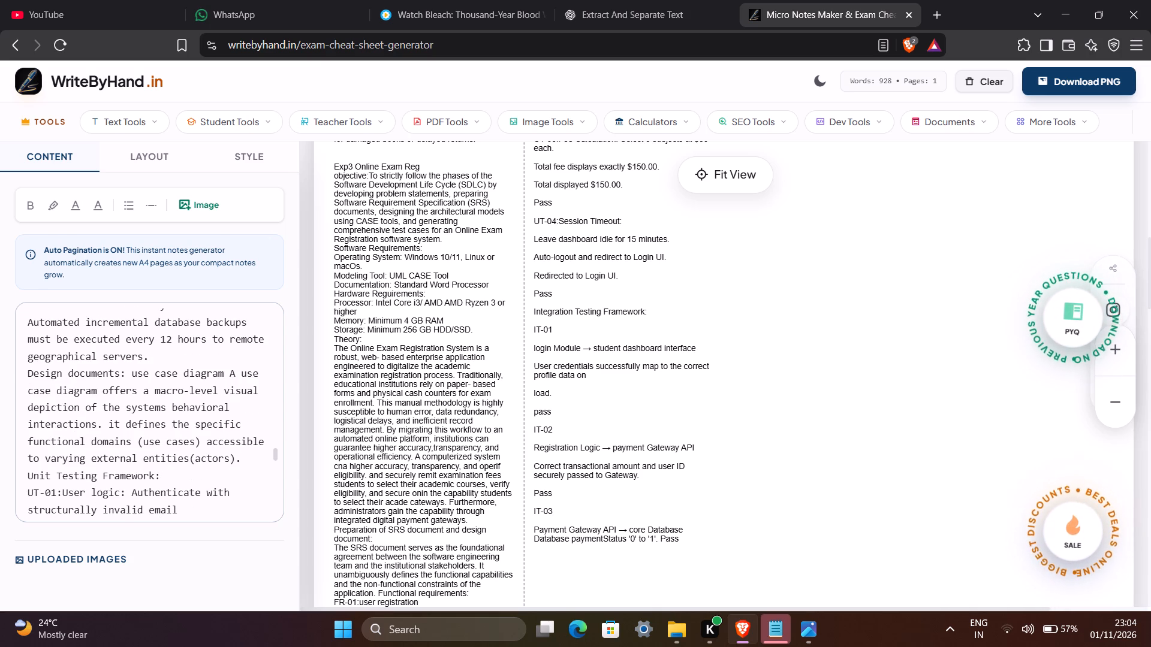
key("Down")
key("BackSpace")
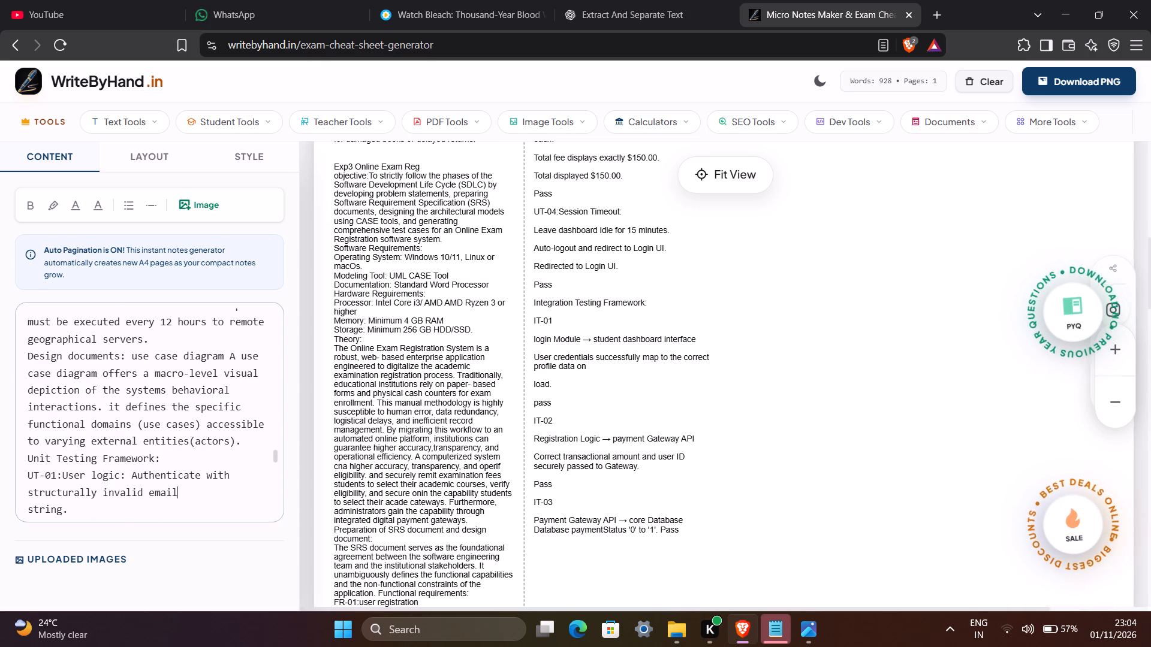
key("Down")
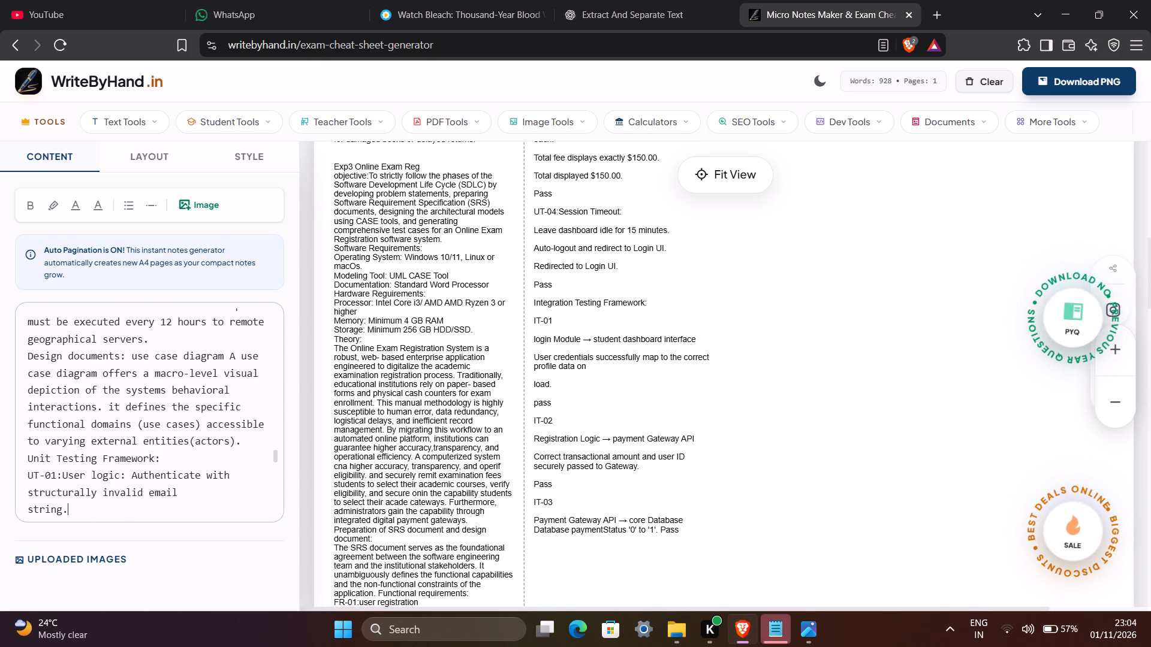
key("Left")
key("Left")
key("Left")
key("Left")
key("Left")
key("Left")
key("Left")
key("BackSpace")
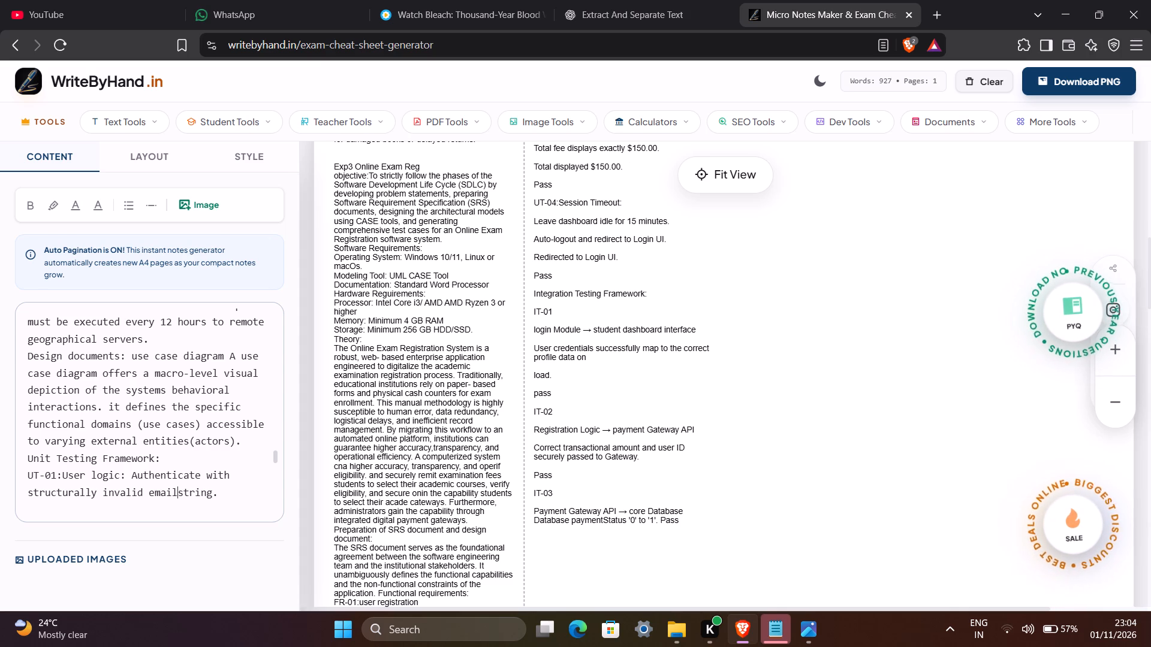
key("space")
key("Down")
key("BackSpace")
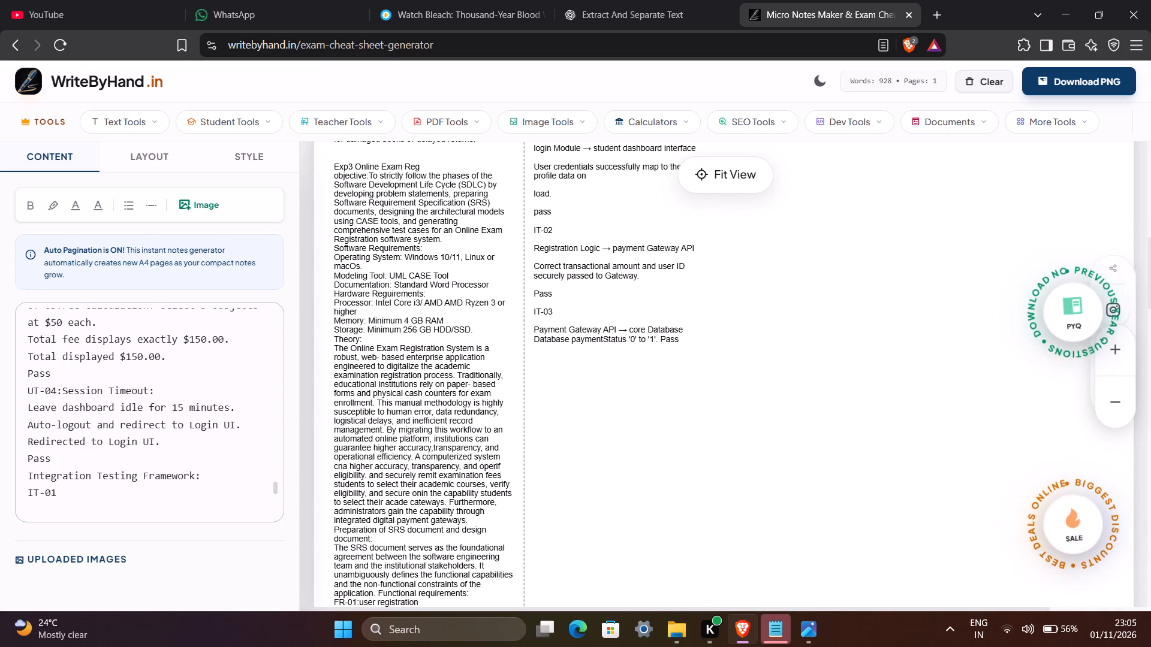
Add a colon after "IT-01" and delete the blank line below it.
key("shift+colon")
key("Down")
key("BackSpace")
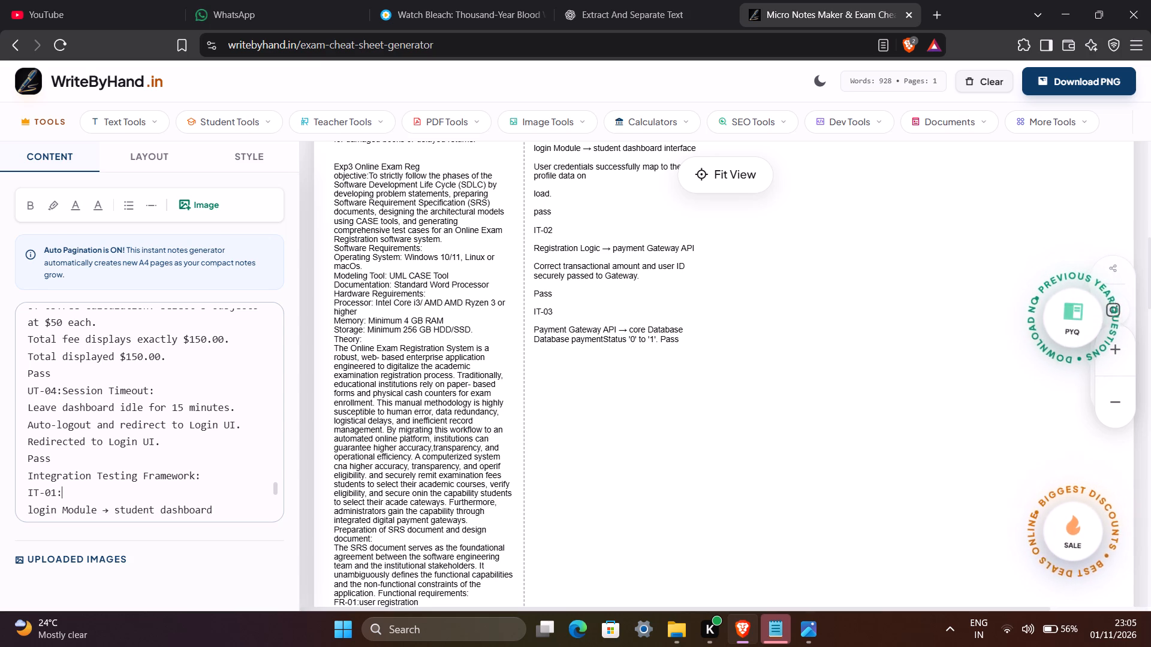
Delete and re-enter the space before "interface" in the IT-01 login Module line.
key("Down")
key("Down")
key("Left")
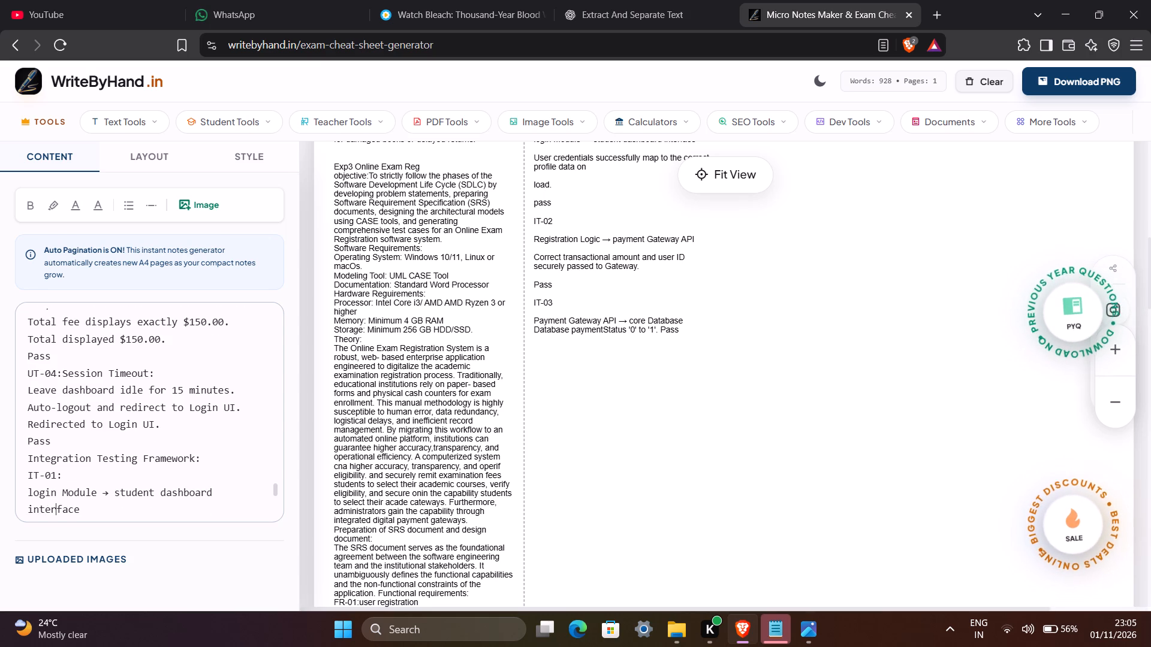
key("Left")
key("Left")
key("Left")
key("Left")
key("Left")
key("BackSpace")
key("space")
Delete the blank line below "login Module → student dashboard interface" in IT-01.
key("Down")
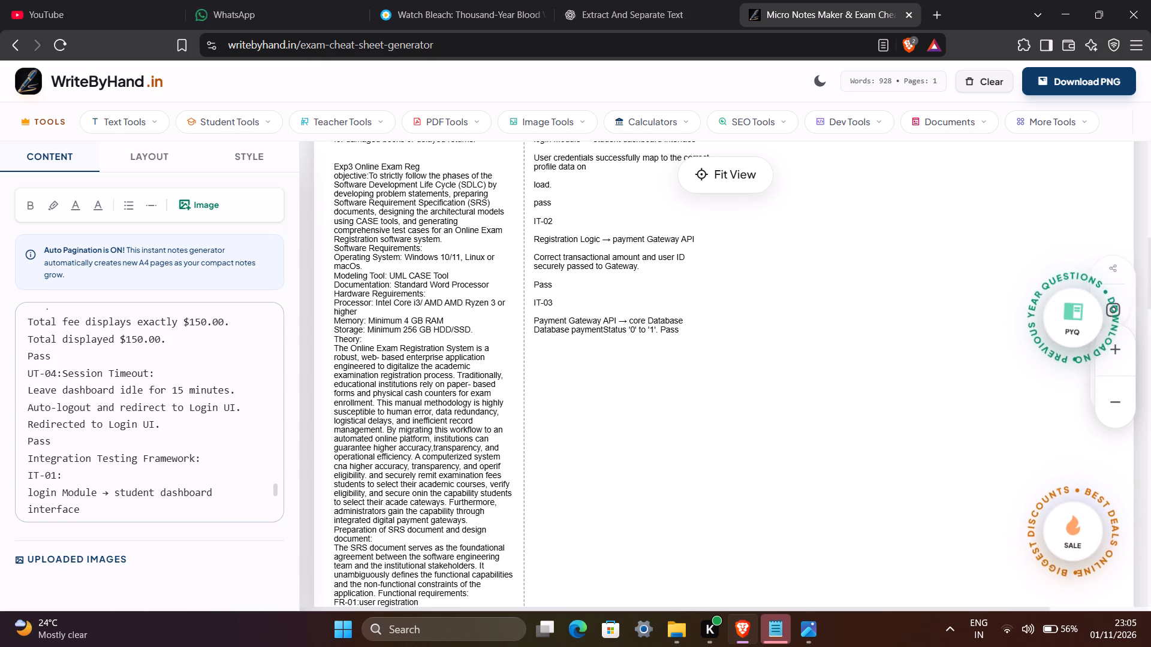
key("Down")
key("BackSpace")
Join "load." onto "correct profile data on" in IT-01 with a single space, removing the blank line between them.
key("Down")
key("Down")
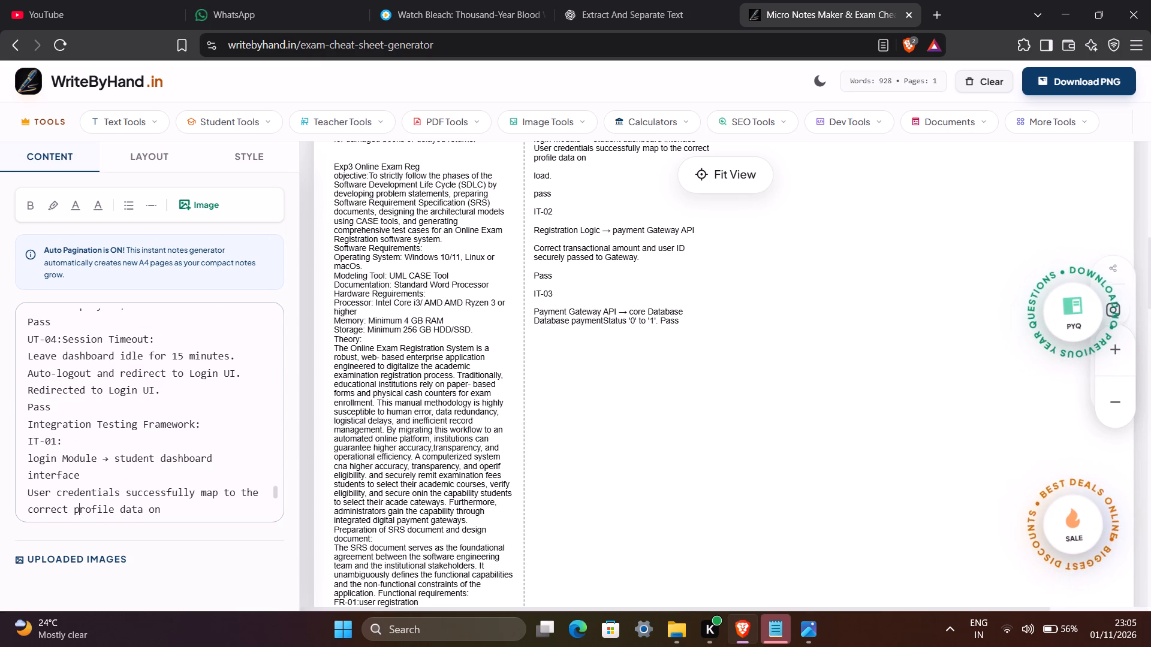
key("Down")
key("BackSpace")
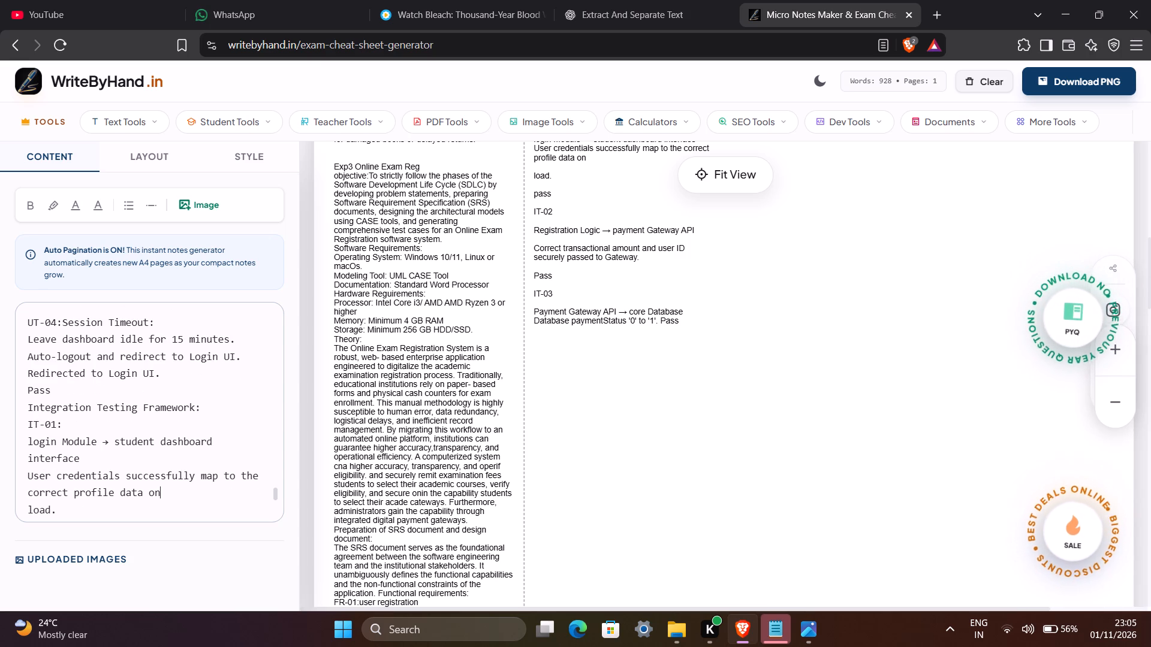
key("Down")
key("Left")
key("Left")
key("Left")
key("Left")
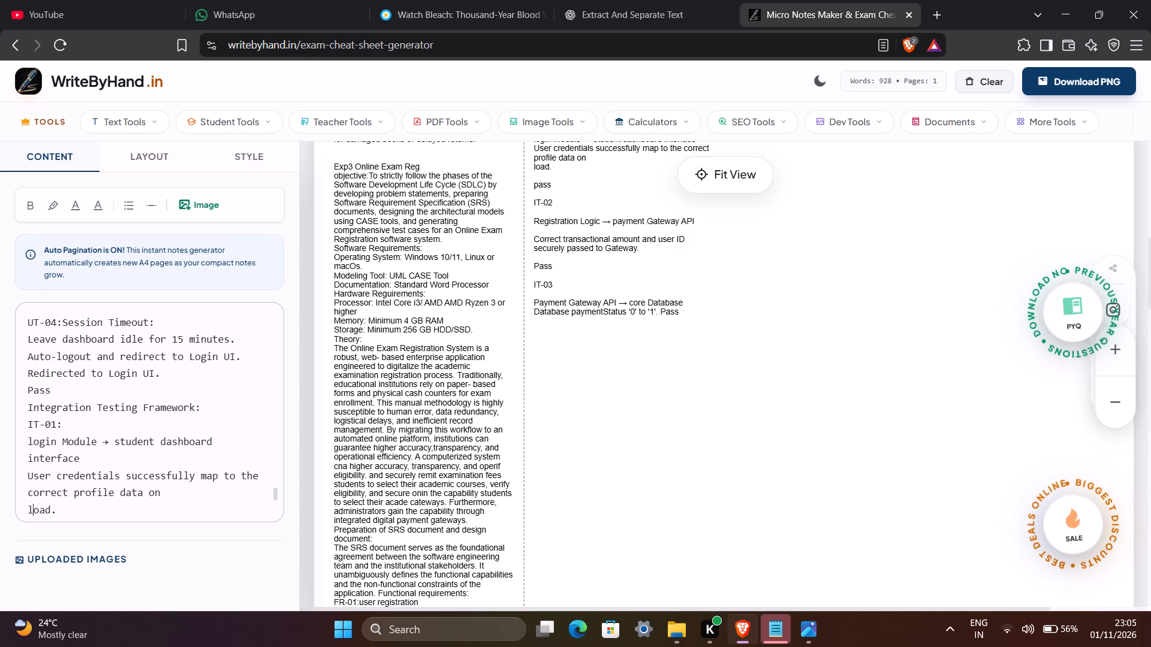
key("Left")
key("BackSpace")
key("space")
Delete the blank lines directly above and below "pass" at the end of IT-01.
key("Down")
key("Down")
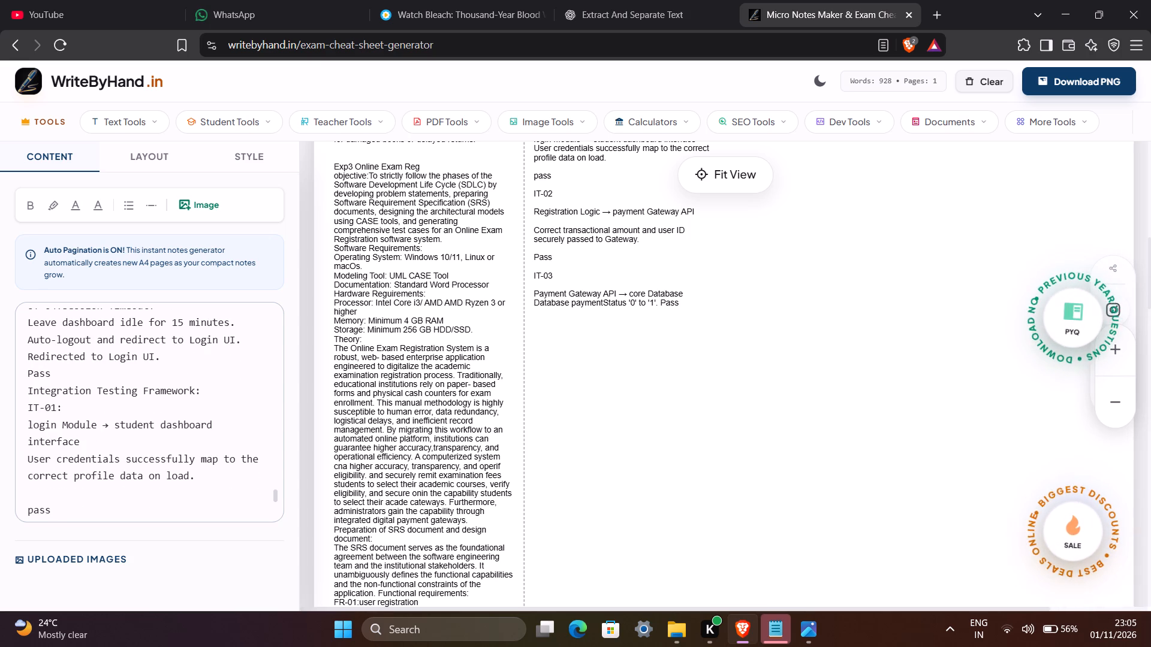
key("Up")
key("BackSpace")
key("Down")
key("Down")
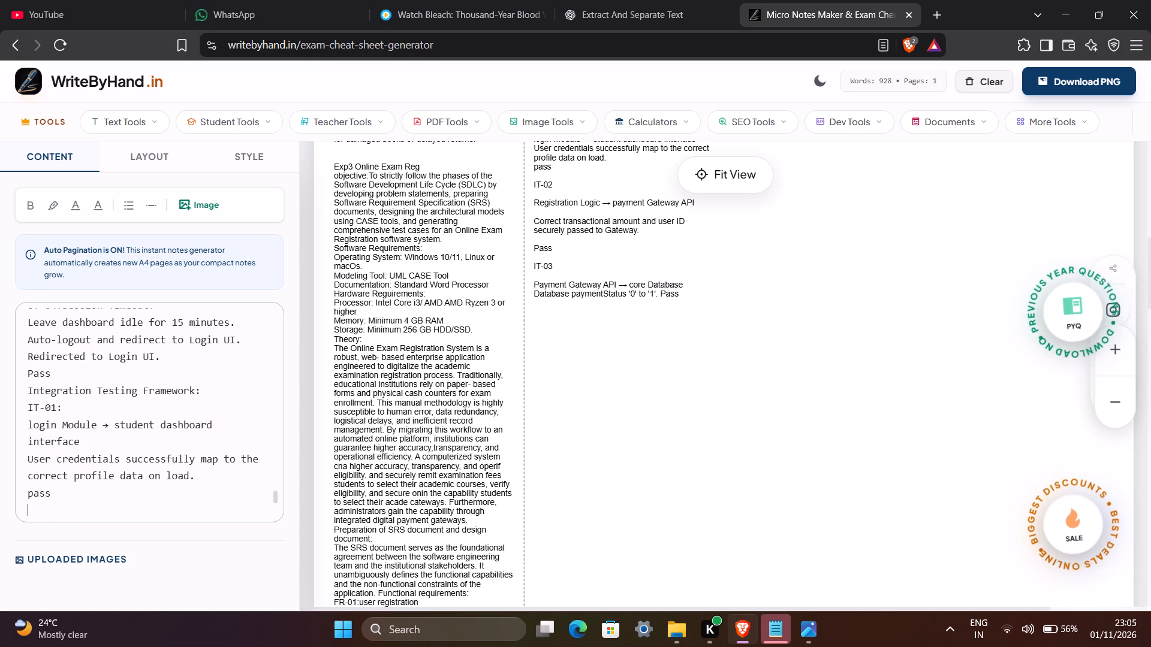
key("BackSpace")
Add a colon after "IT-02" and delete the blank line below it.
key("Down")
key("Right")
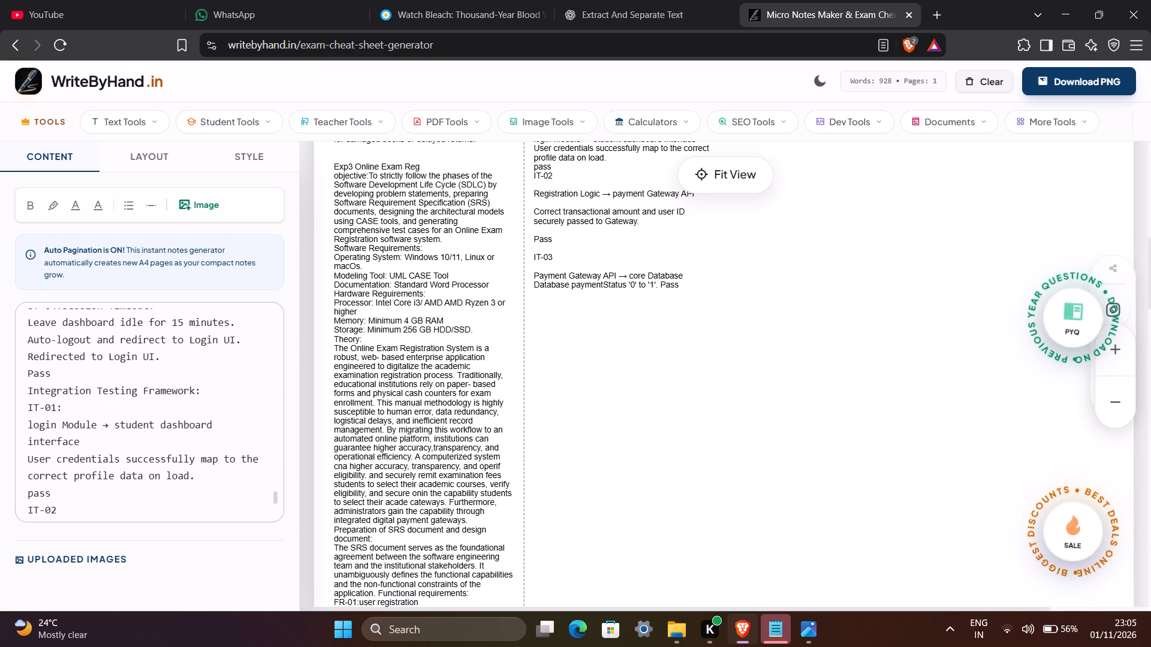
key("shift+colon")
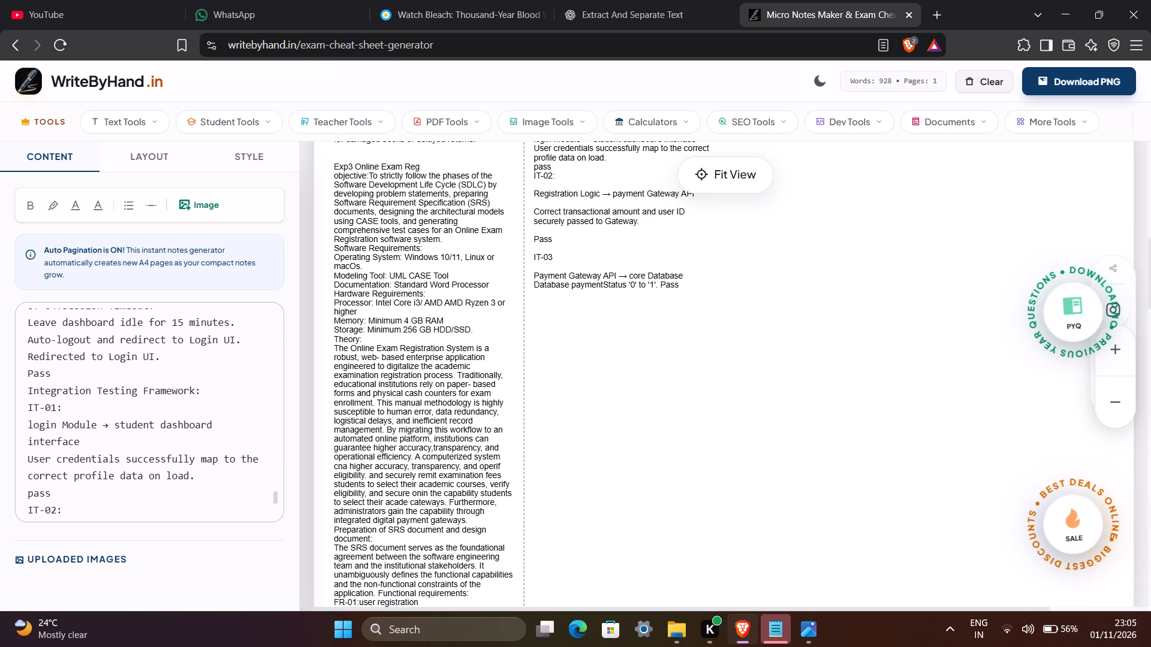
key("Down")
key("BackSpace")
Delete the blank lines below "Registration Logic → payment Gateway API" and "securely passed to Gateway." in IT-02.
key("Down")
key("Down")
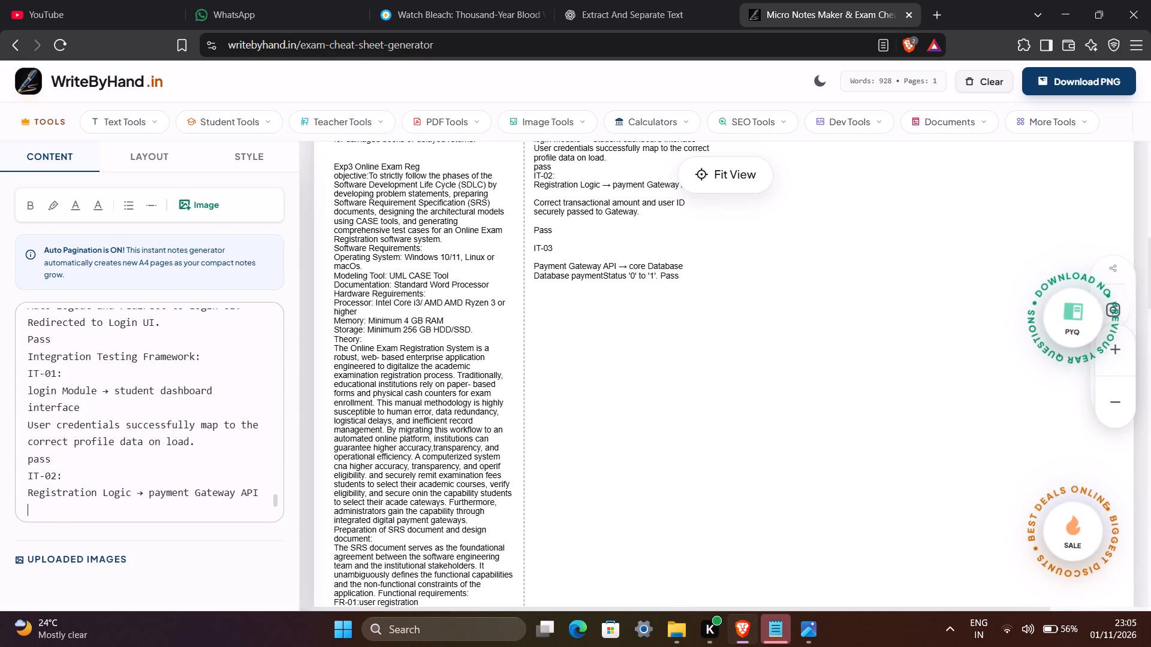
key("BackSpace")
key("Down")
key("Down")
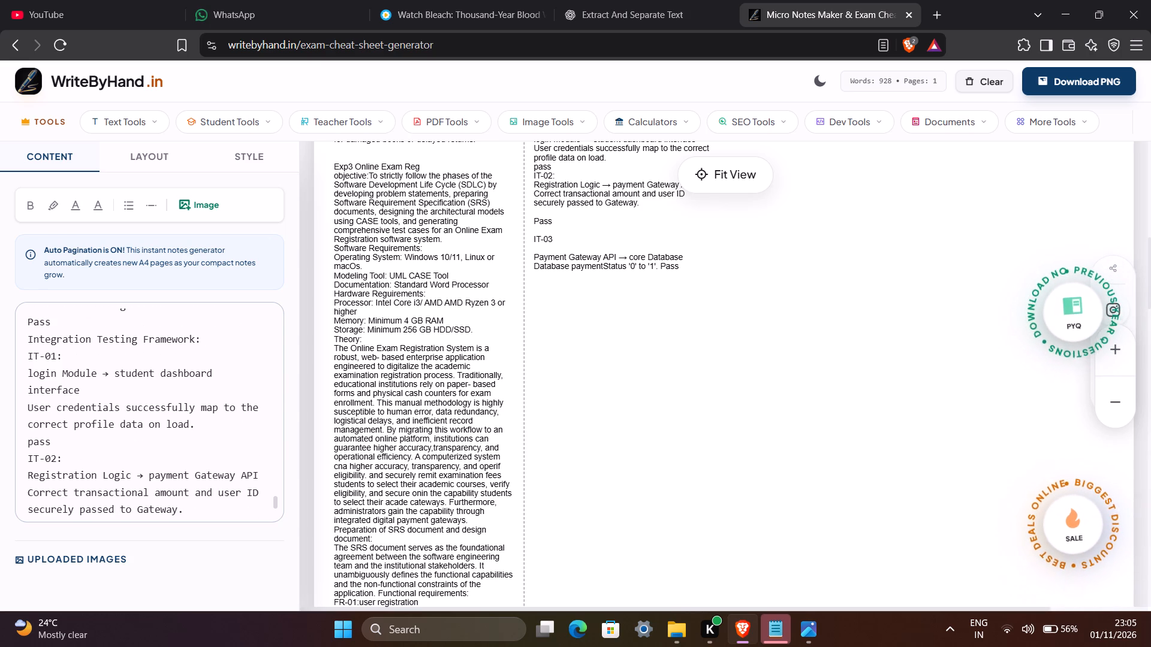
key("Down")
key("BackSpace")
Delete the blank lines directly above and below "IT-03" in the integration testing notes.
key("Down")
key("Down")
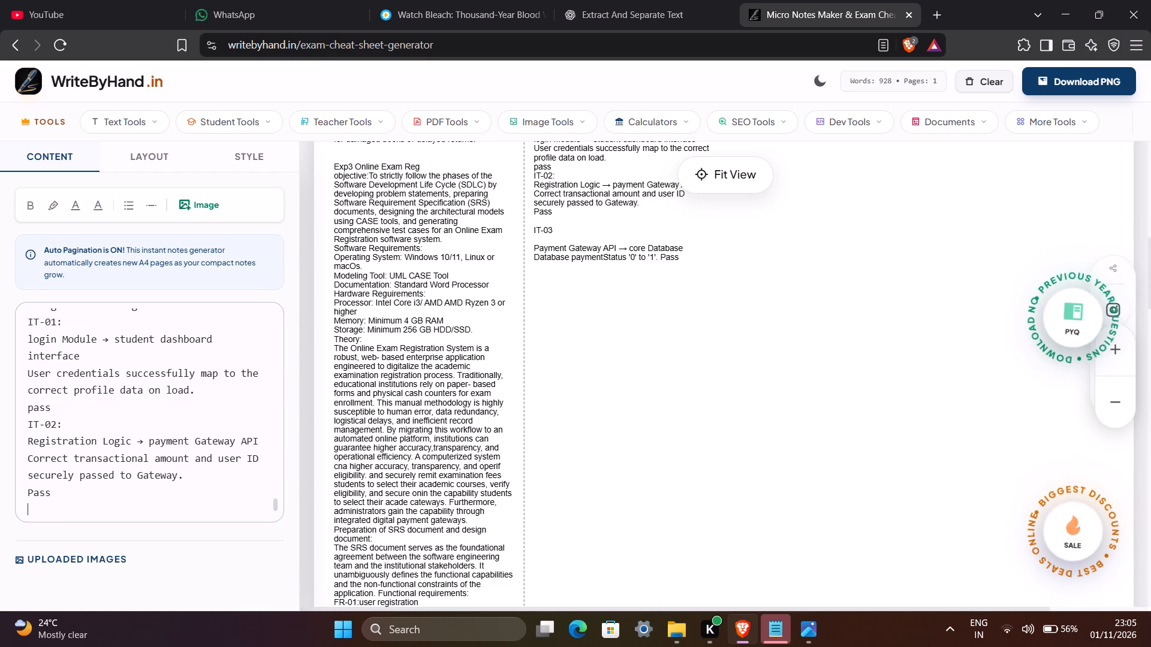
key("BackSpace")
key("Down")
key("Down")
key("BackSpace")
key("Down")
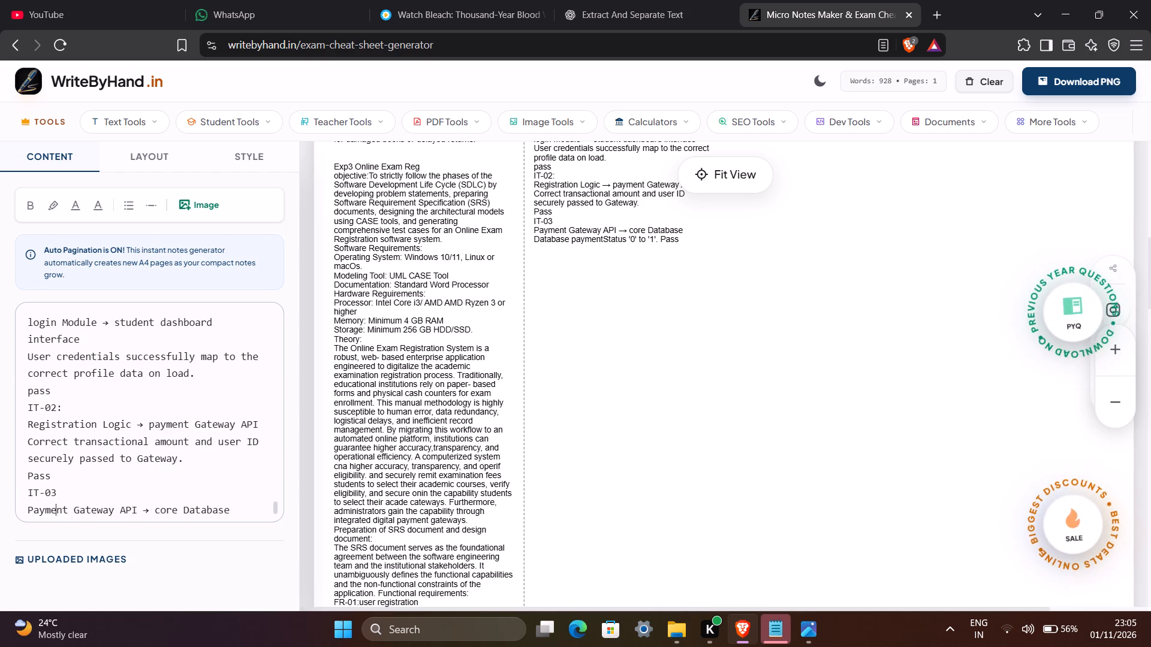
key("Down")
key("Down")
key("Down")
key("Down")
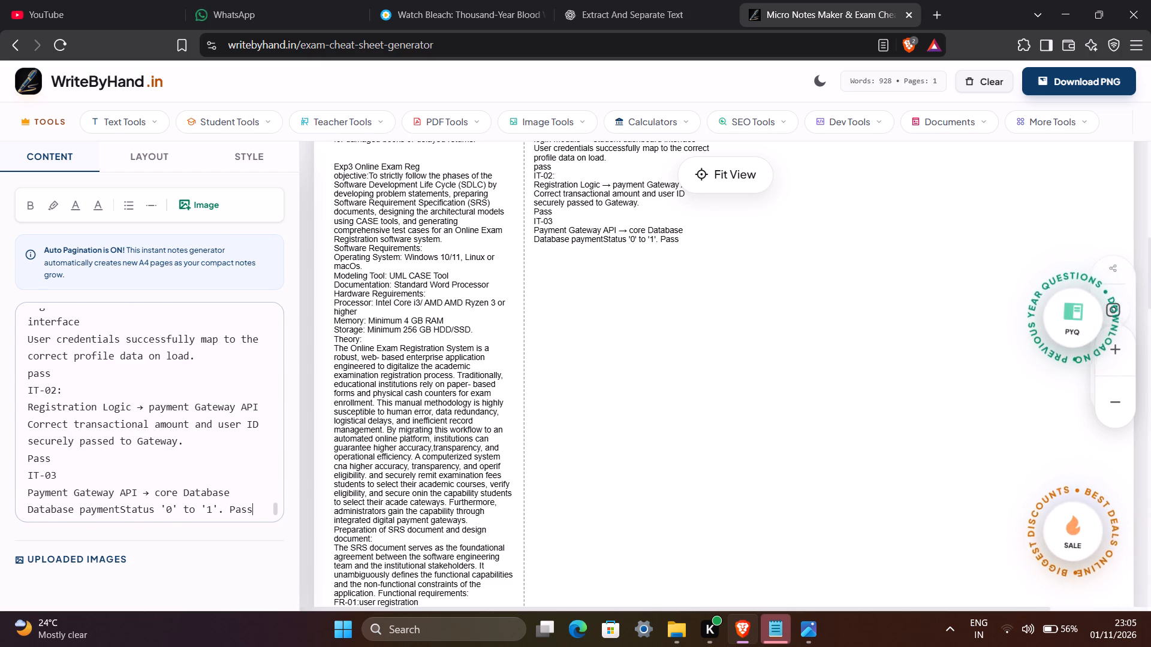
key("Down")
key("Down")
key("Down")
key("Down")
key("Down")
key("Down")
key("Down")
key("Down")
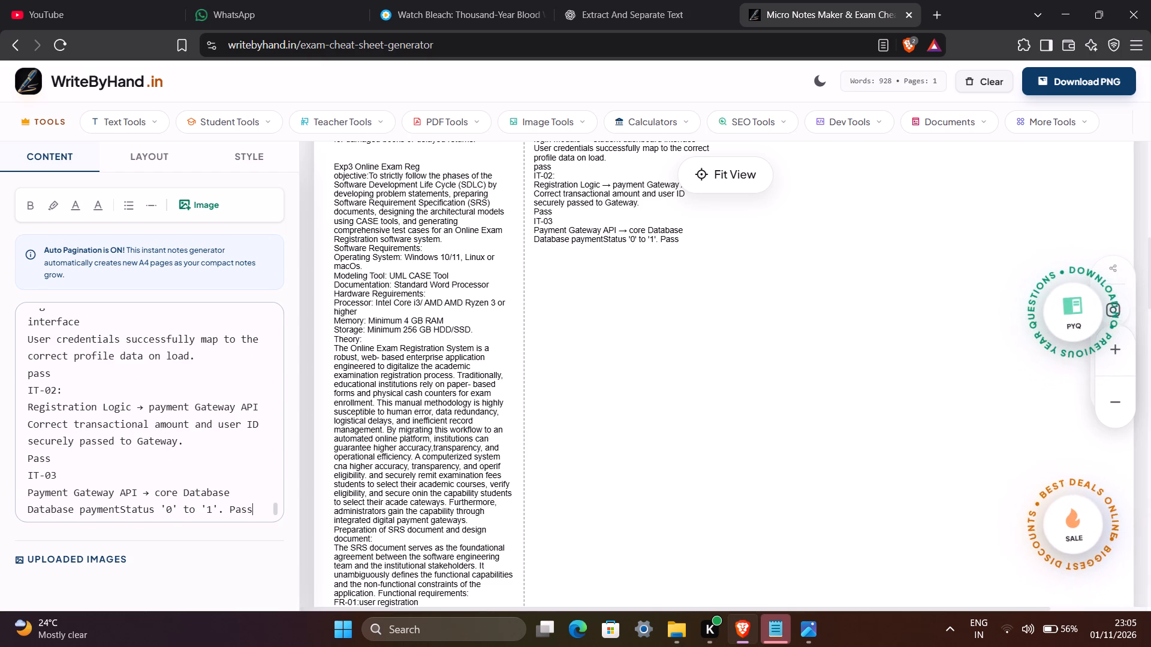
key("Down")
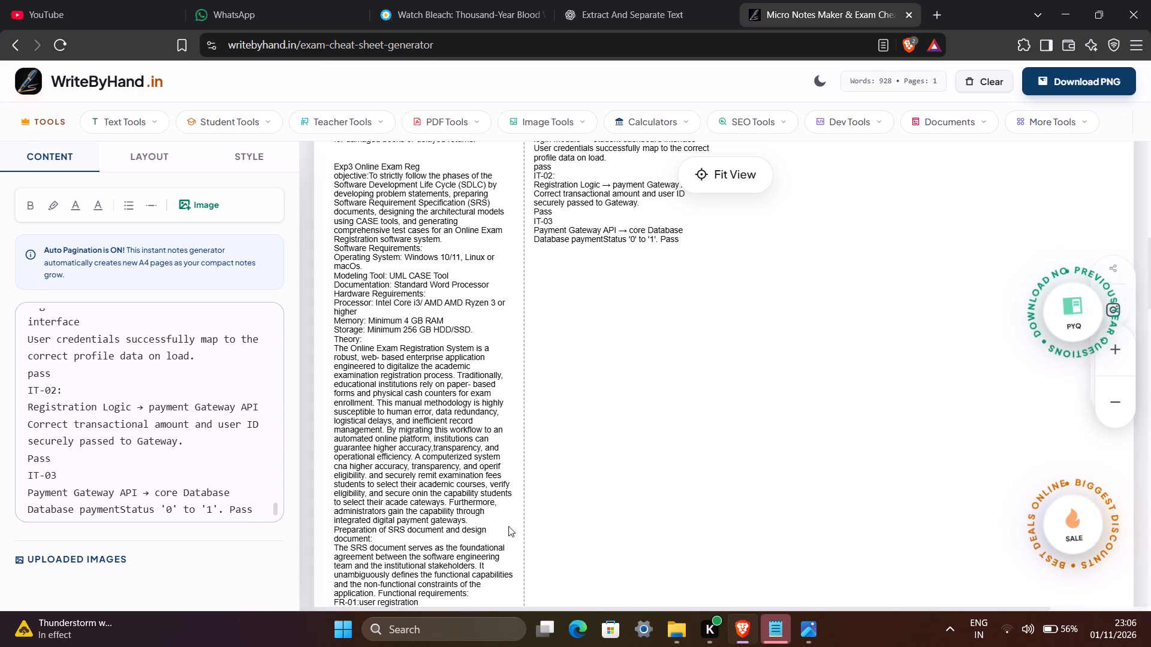
Check IT-03 against the 123.png reference image and move its "Pass" onto its own line below "Database paymentStatus '0' to '1'.".
left_click(805, 630)
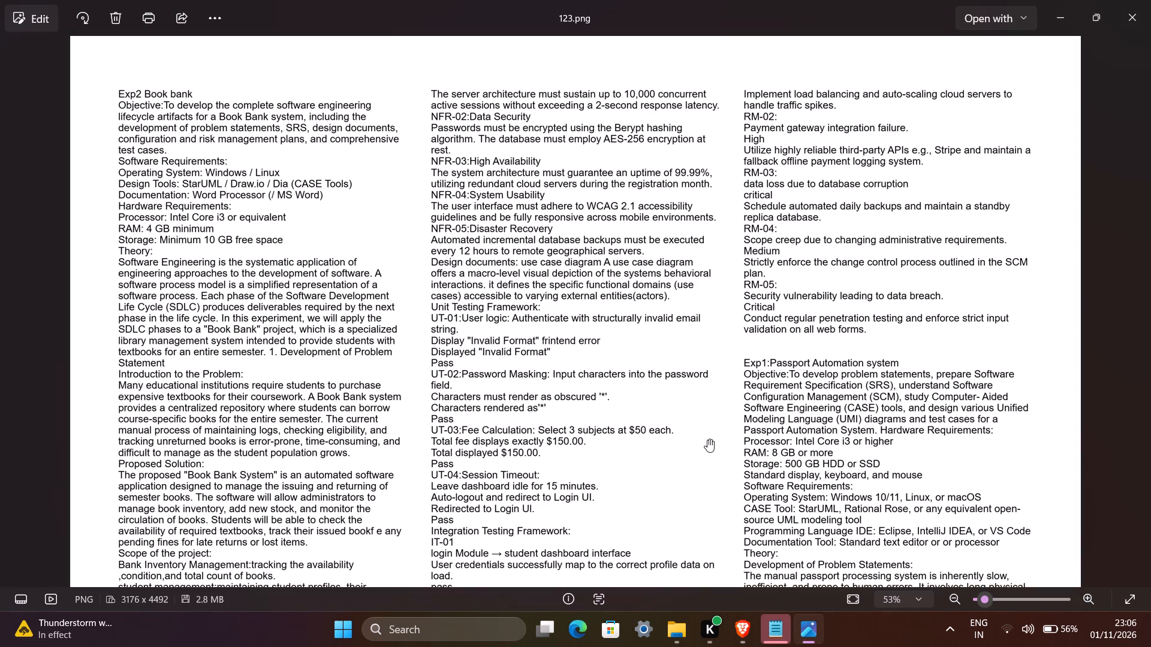
left_click_drag(578, 514, 601, 310)
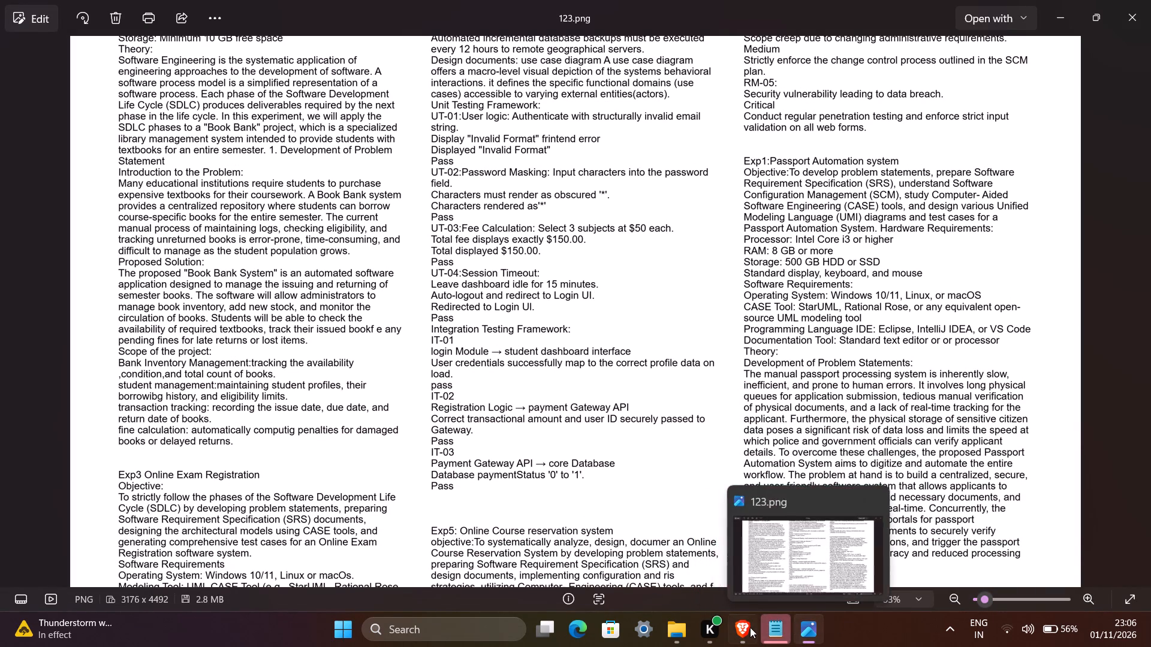
left_click(750, 627)
left_click(332, 475)
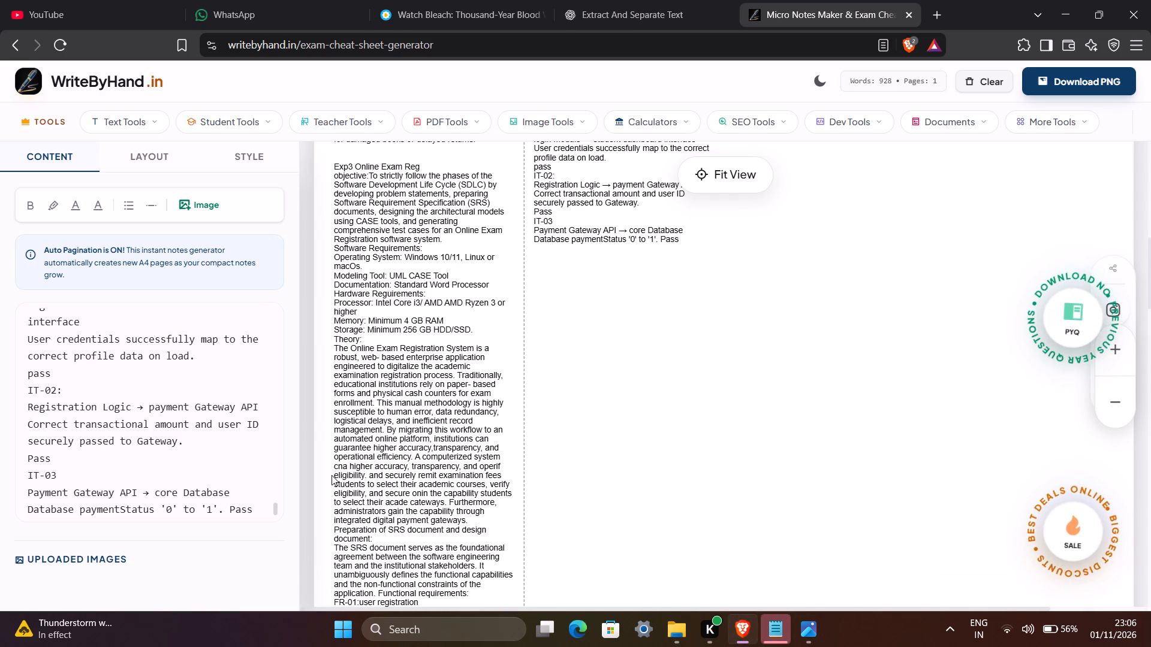
key("Left")
key("Left")
key("Left")
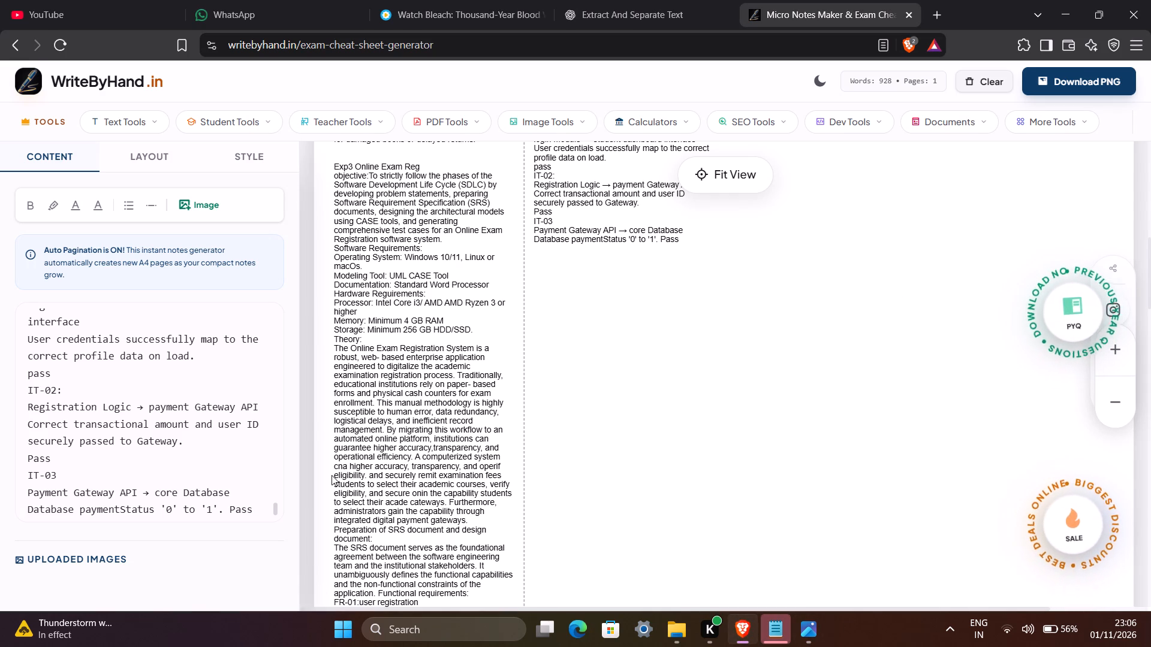
left_click(228, 499)
key("Down")
key("Return")
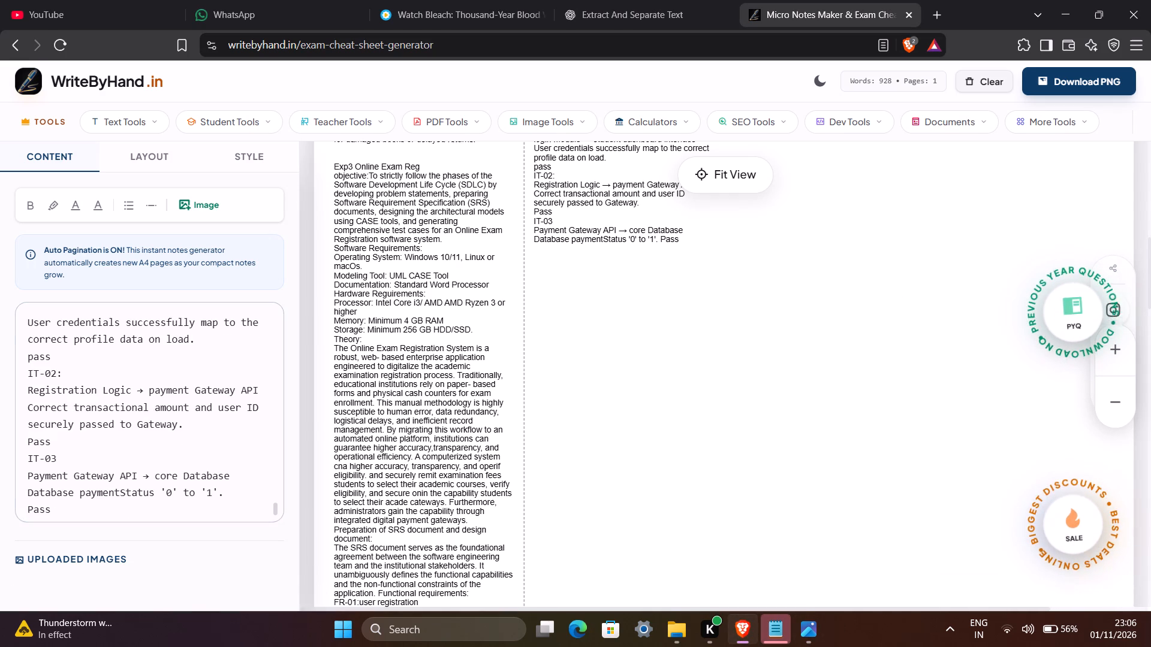
Add two line breaks after the final "Pass" of IT-03 at the end of the notes.
scroll(384, 498, "up", 2)
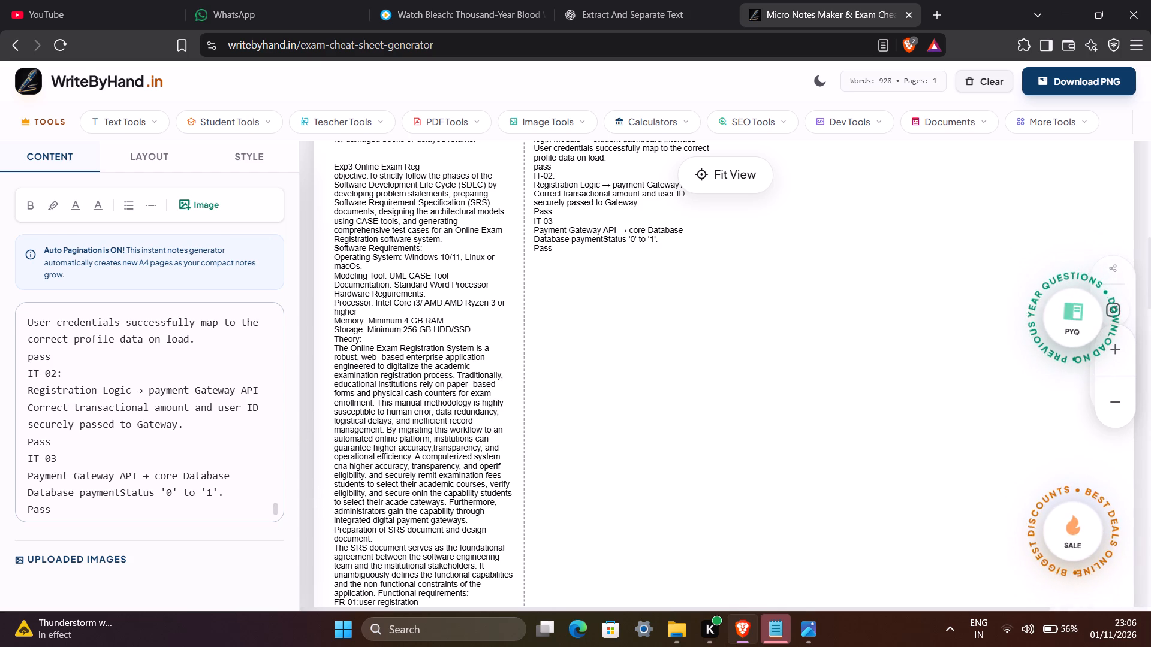
scroll(384, 498, "up", 3)
scroll(384, 498, "down", 3)
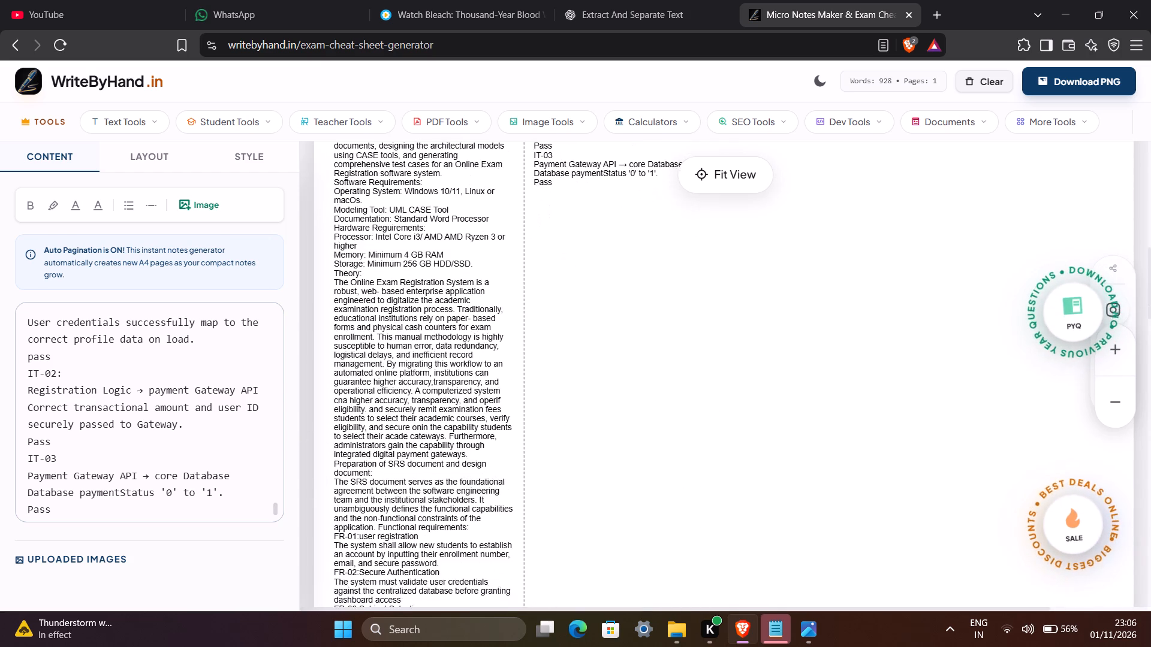
scroll(384, 498, "down", 4)
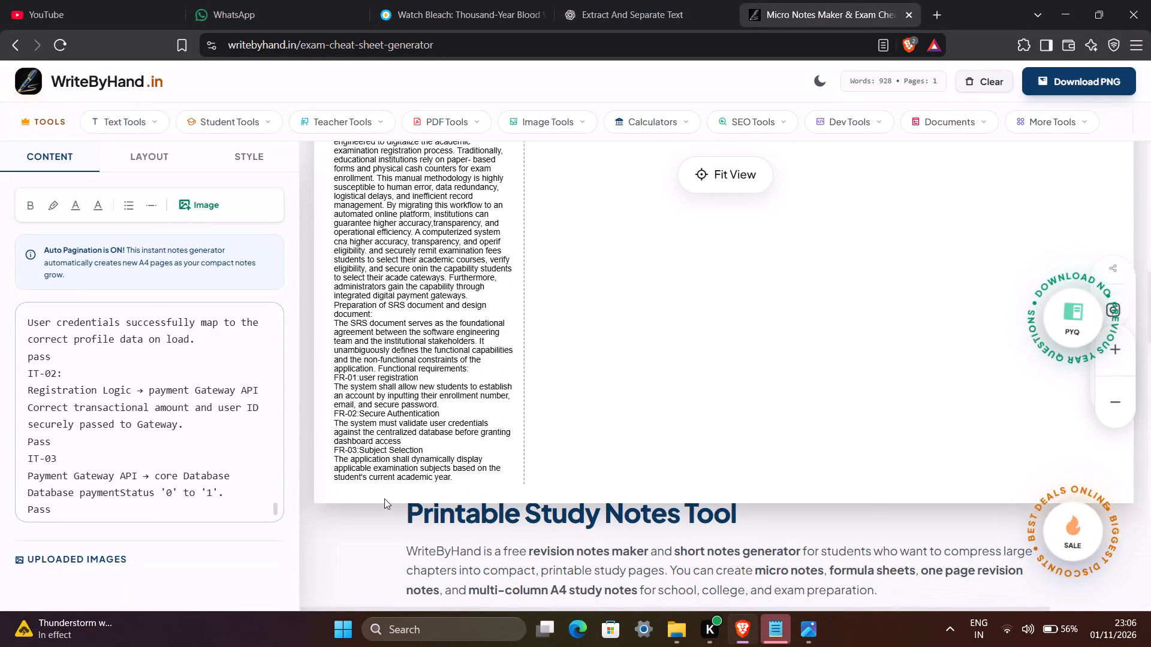
key("Right")
key("Right")
key("Right")
key("Right")
key("Return")
key("Return")
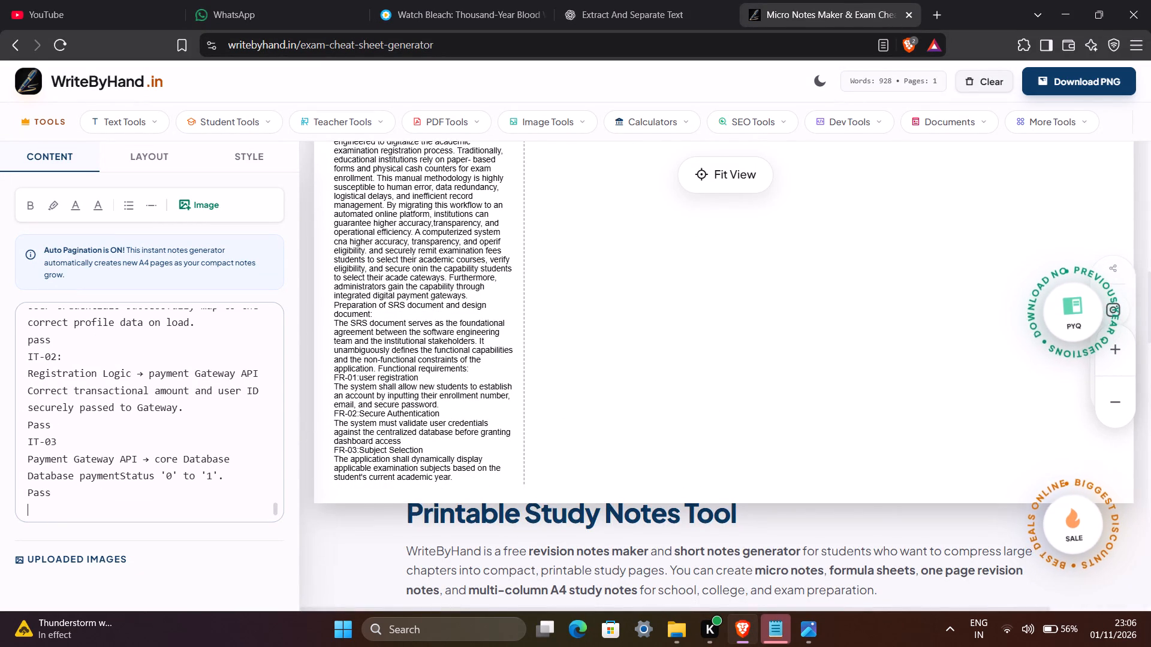
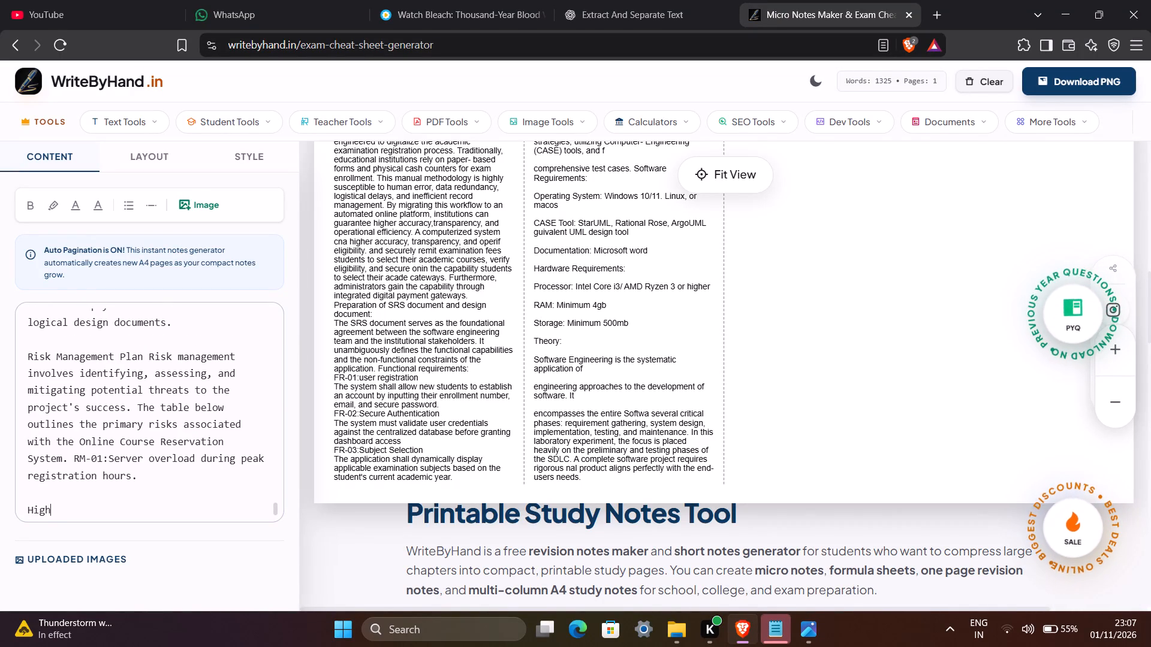
Delete the blank lines above "High" and above "Risk Management Plan" at the end of the notes.
key("Up")
key("BackSpace")
key("Up")
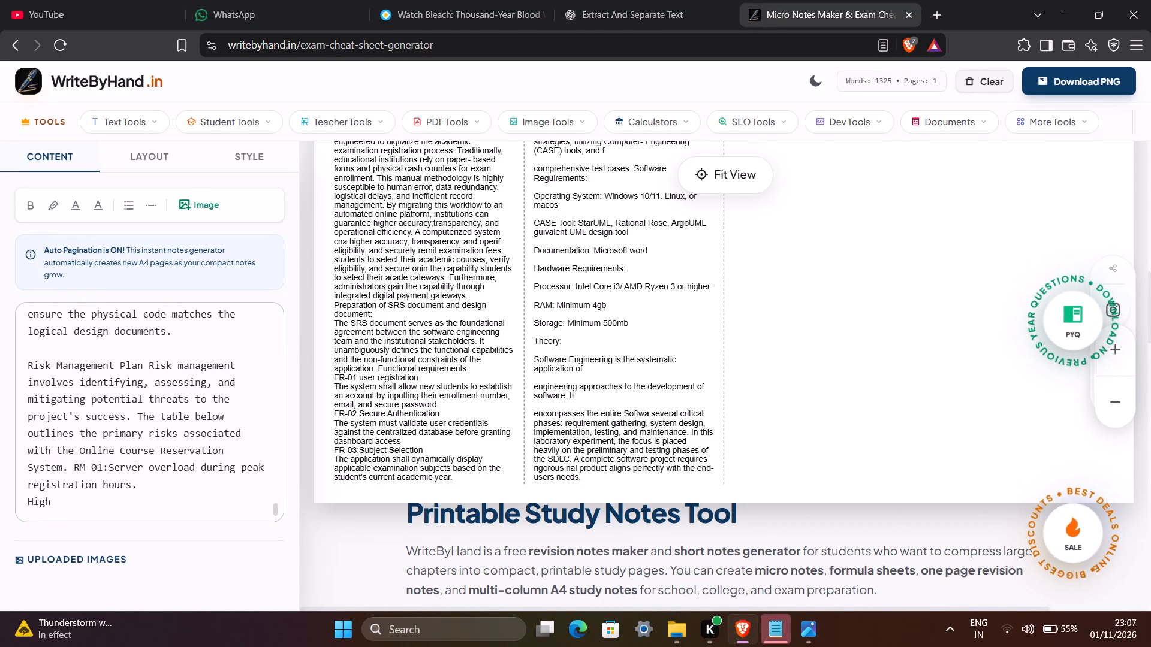
key("Up")
key("Up")
key("Up")
key("Up")
key("Up")
key("Up")
key("Up")
key("Up")
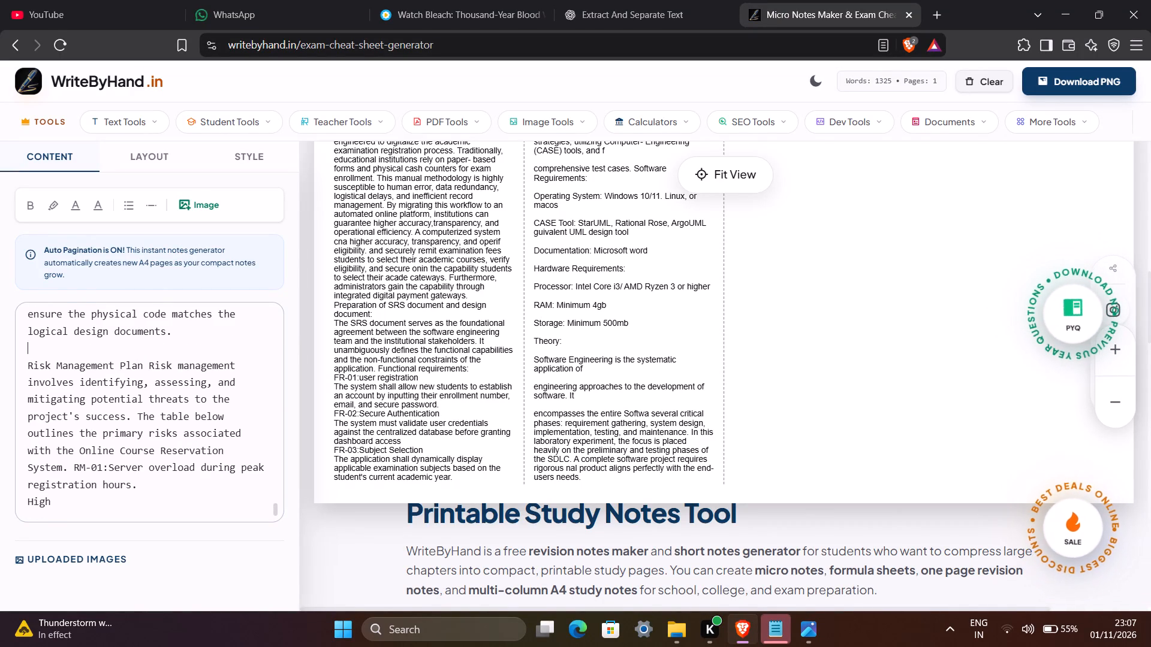
key("Down")
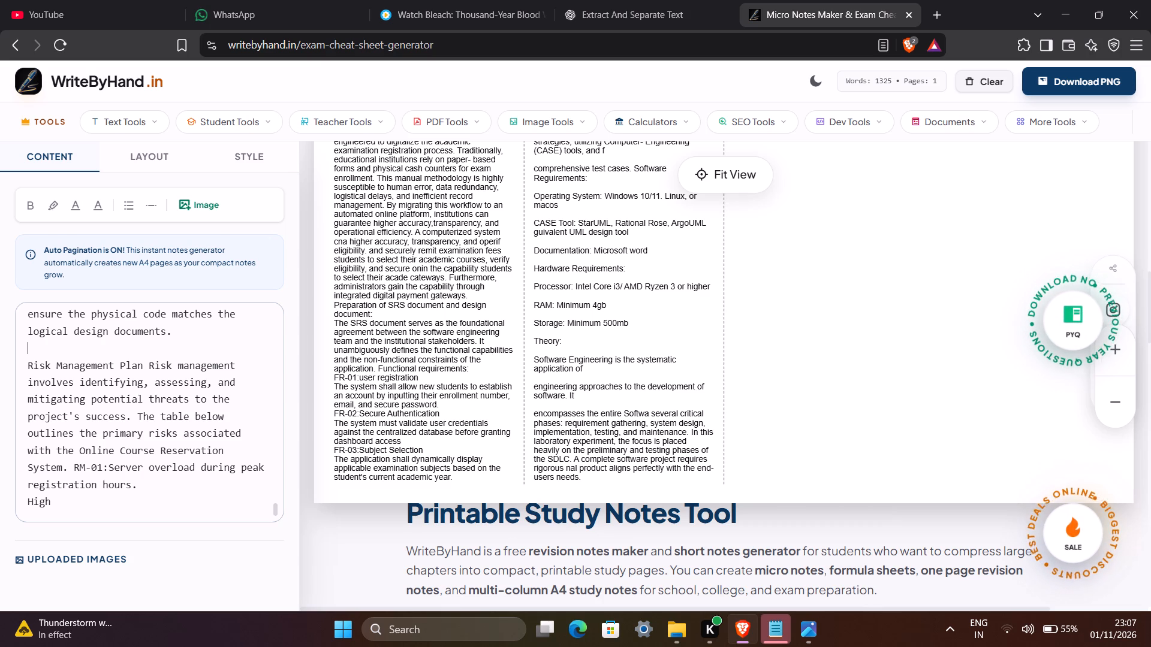
key("BackSpace")
Delete the blank line between "must be submitted as a" and "Change Request (CR) and approved by the".
key("Up")
key("Up")
key("Up")
key("Up")
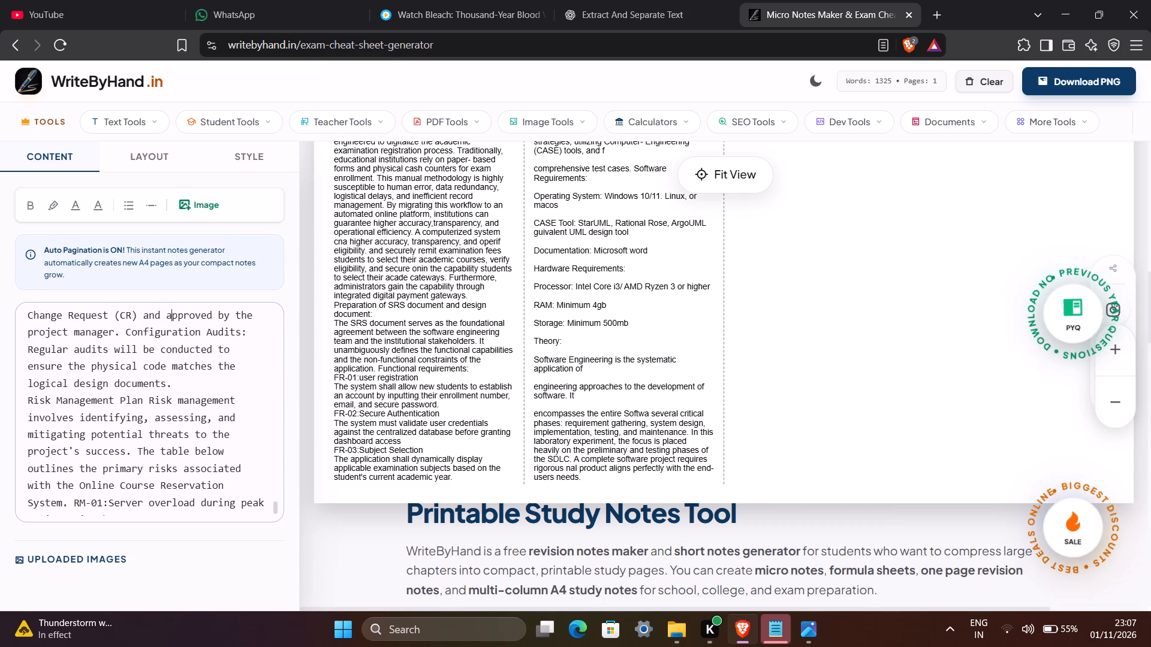
key("Up")
key("BackSpace")
Go back to the start of Exp5 and delete the blank line below its heading "Exp5: Online Course reservation system".
key("Up")
key("Up")
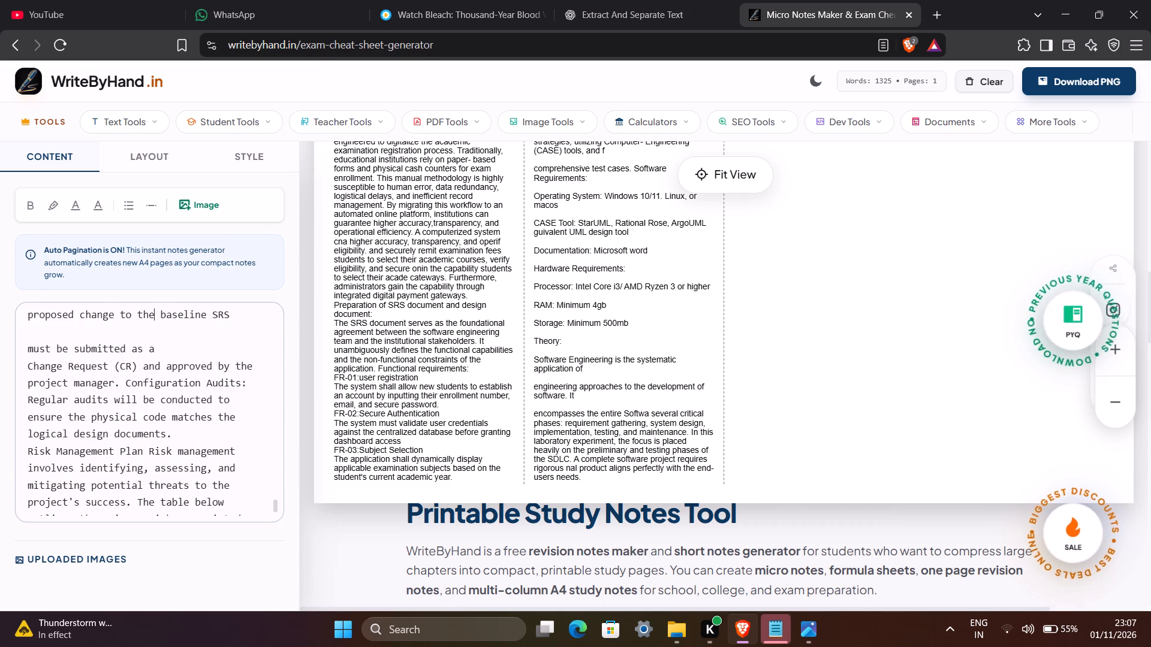
key("Up")
key("Up")
key("Up")
key("Up")
key("Up")
key("Up")
key("Up")
key("Up")
key("Up")
key("Up")
key("Up")
key("Up")
key("Up")
key("Up")
key("Up")
key("Up")
key("Up")
key("Up")
key("Up")
key("Up")
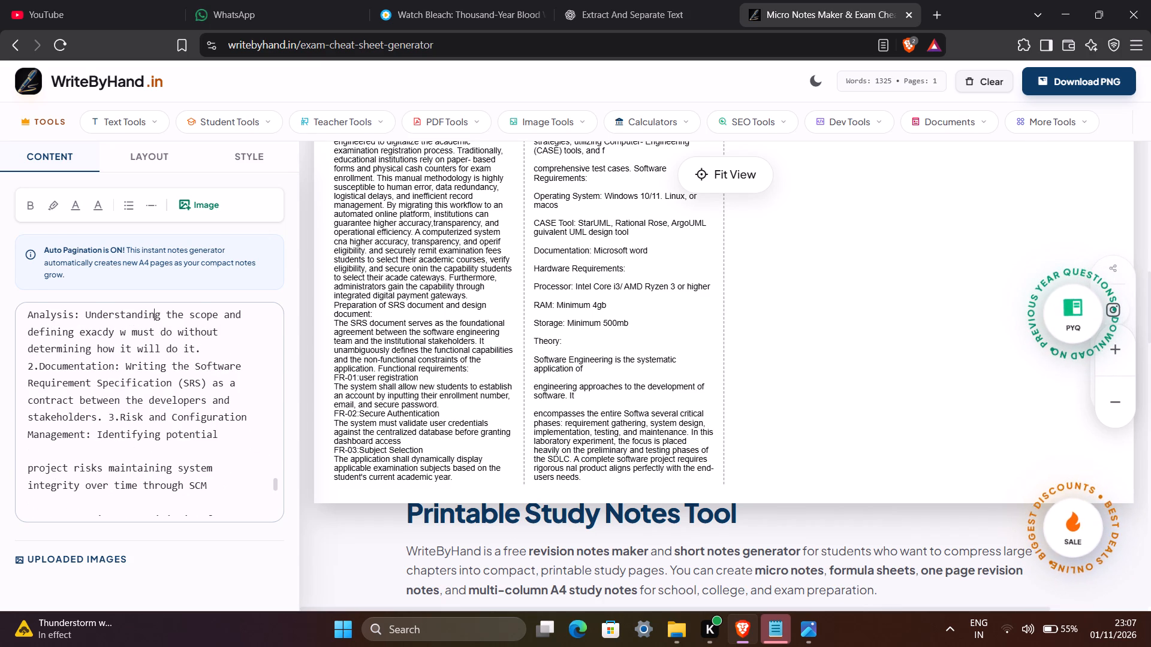
right_click(131, 456)
scroll(131, 456, "up", 1)
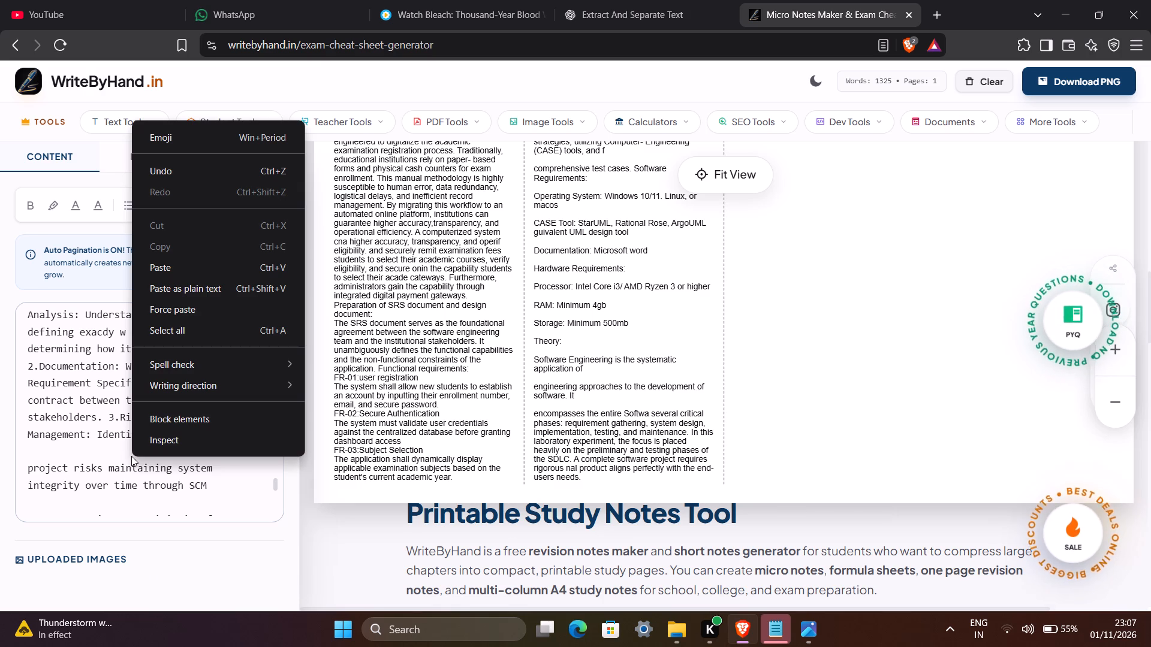
left_click(62, 448)
scroll(62, 448, "up", 3)
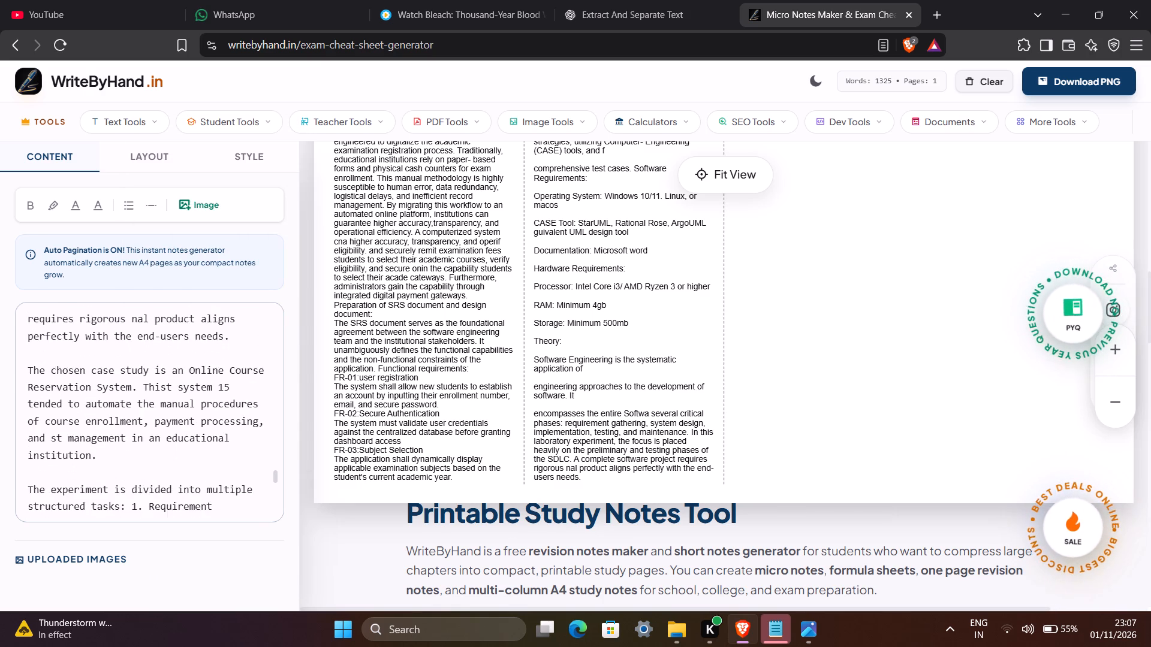
scroll(62, 448, "up", 5)
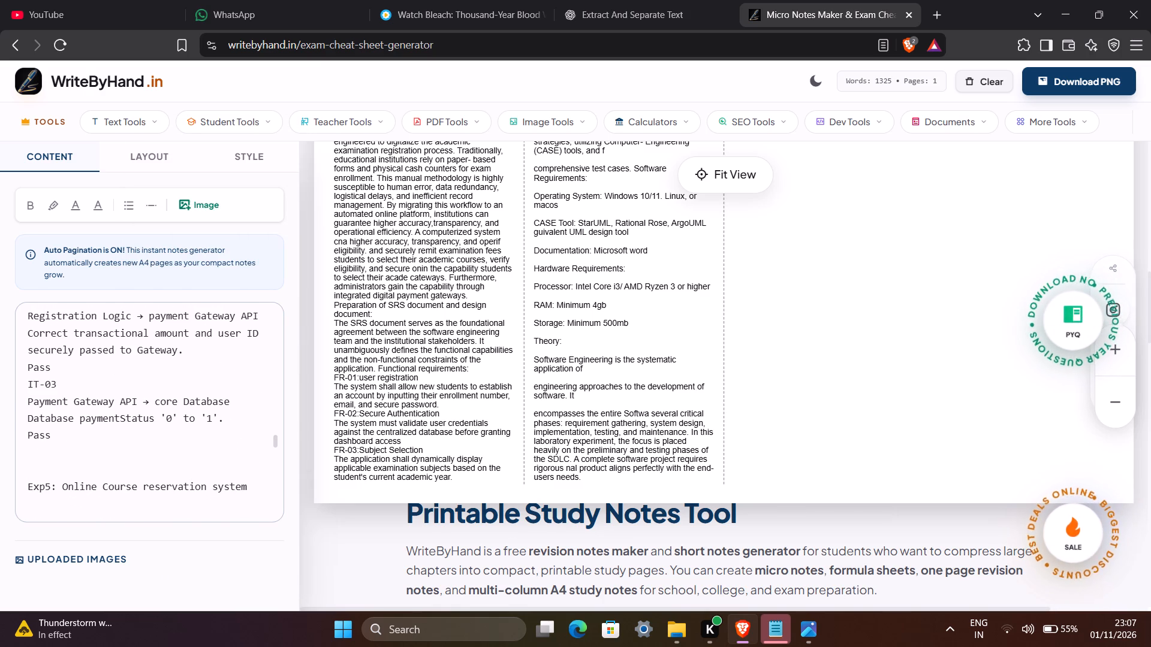
key("Down")
key("Down")
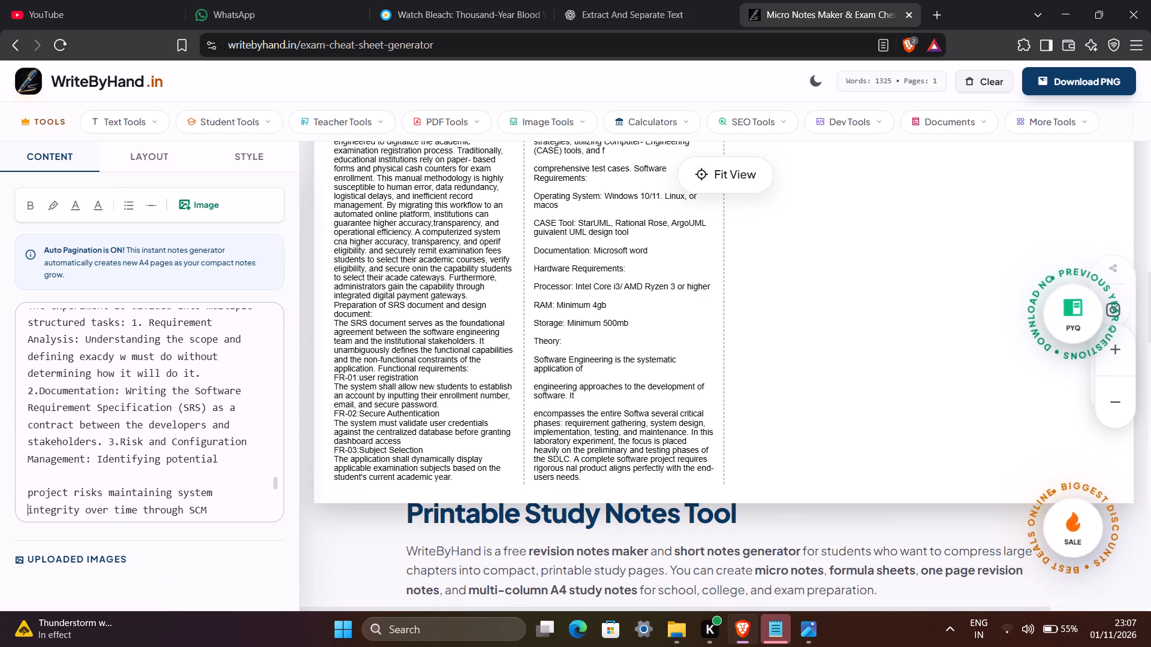
key("Up")
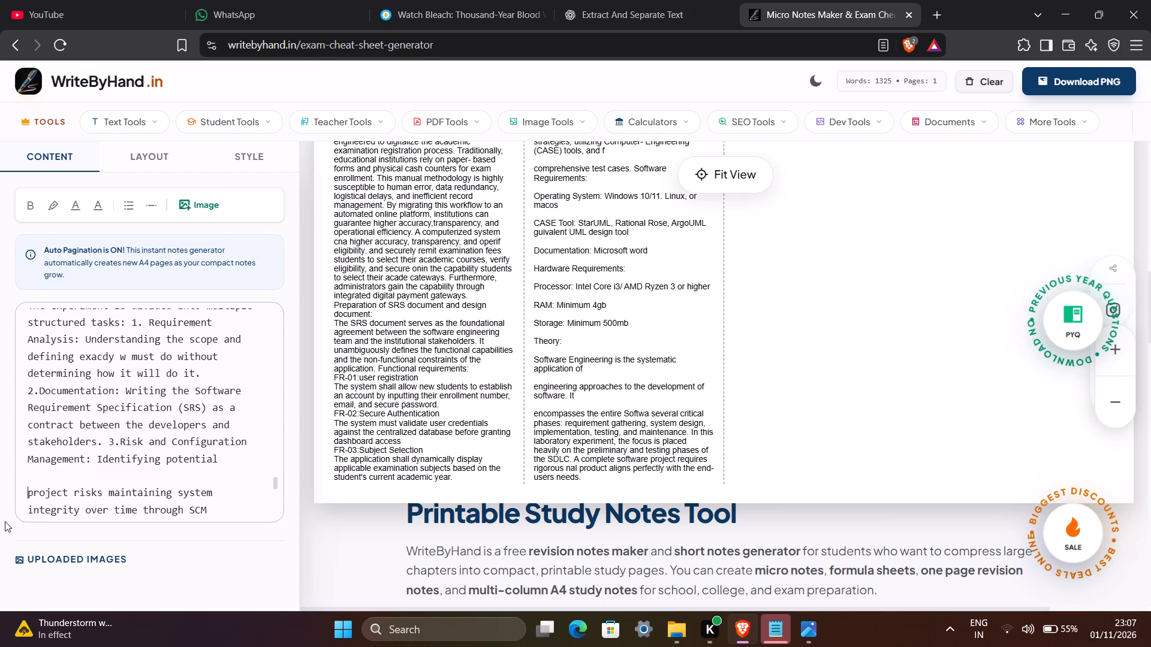
scroll(128, 388, "right", 1)
scroll(128, 388, "up", 3)
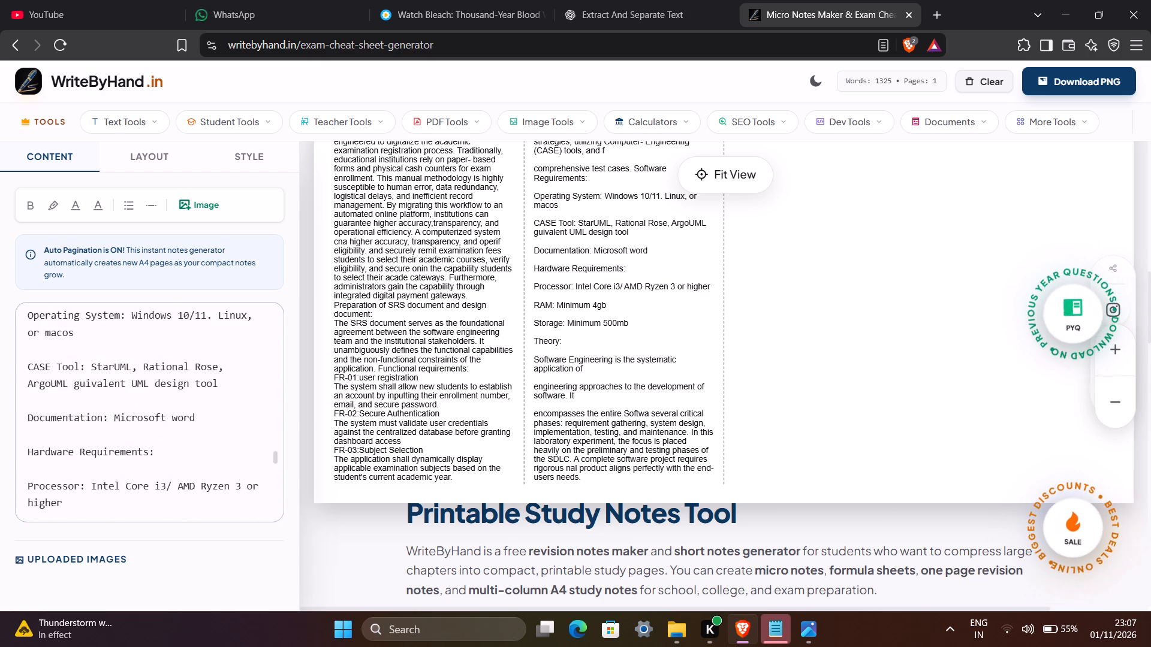
scroll(128, 388, "up", 4)
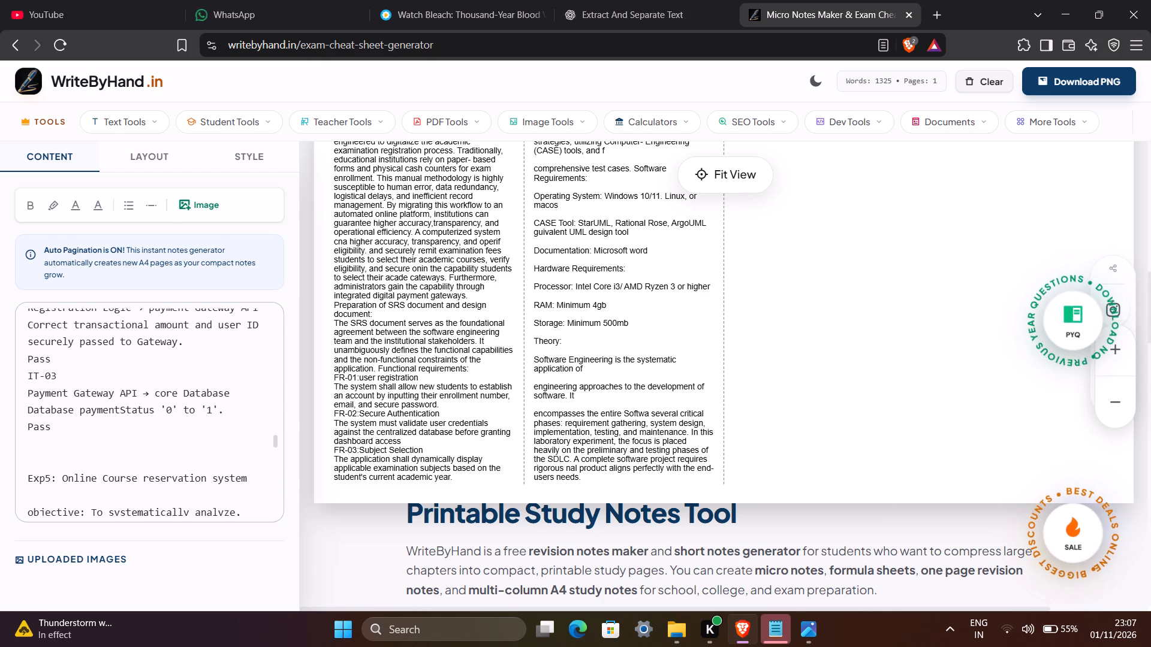
left_click(87, 432)
key("Down")
key("Down")
key("Down")
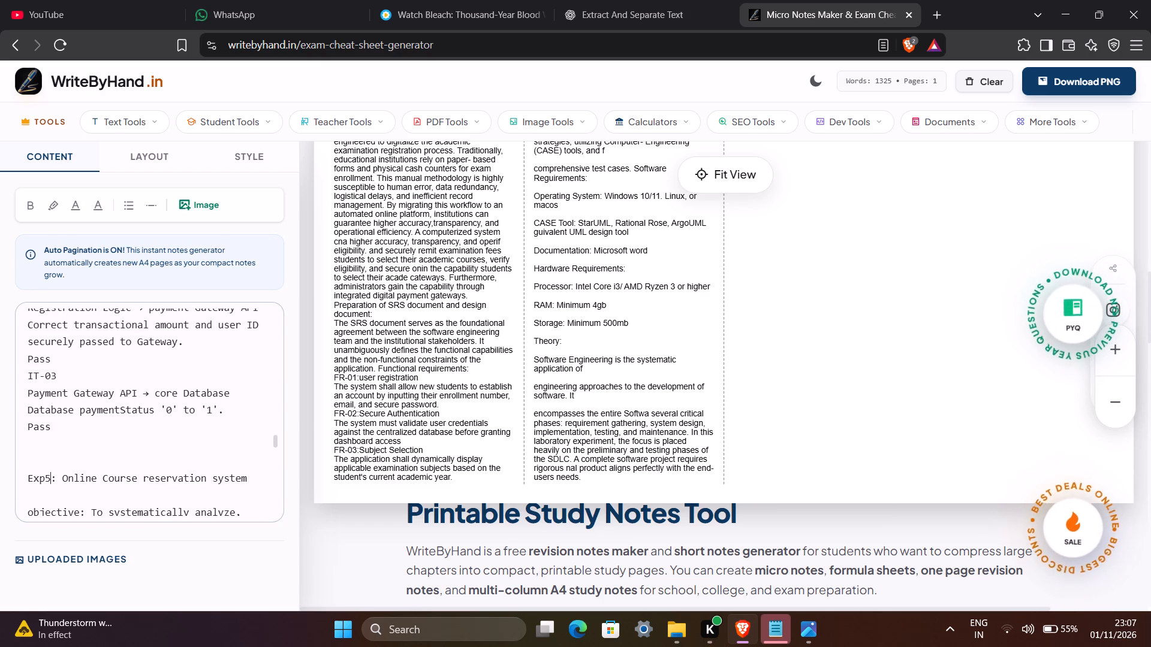
key("Down")
key("BackSpace")
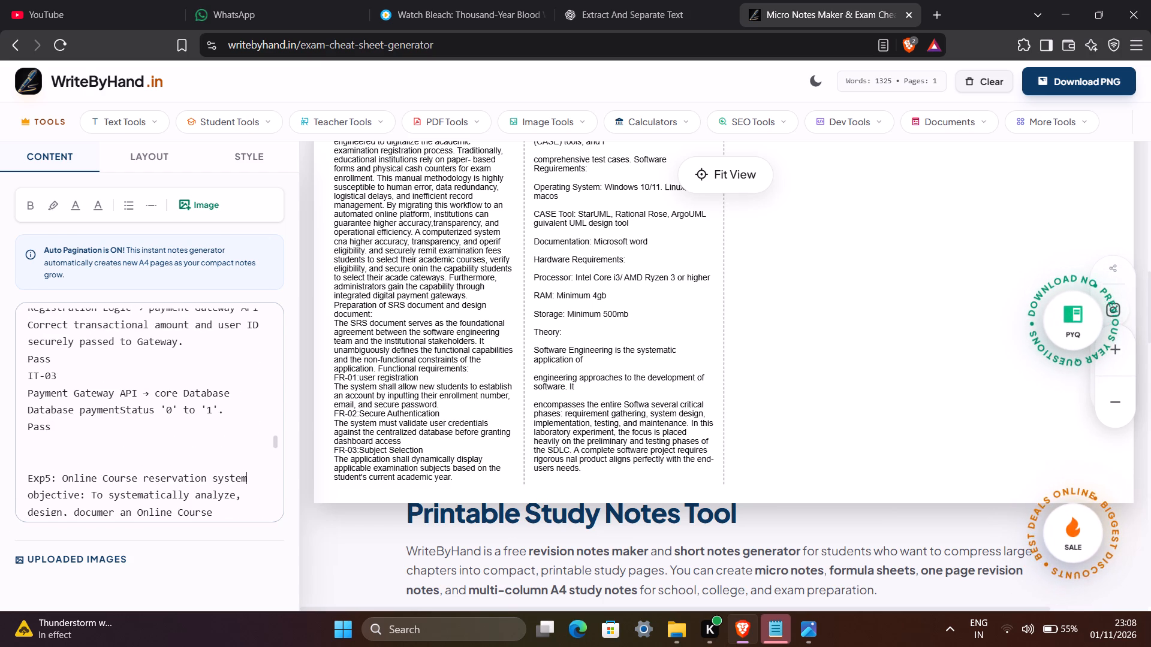
Delete the blank line between "Requirement Specification (SRS) and" and "design documents, implementing" in the Exp5 objective.
key("Down")
key("Down")
key("Down")
key("Down")
key("Down")
key("Down")
key("Down")
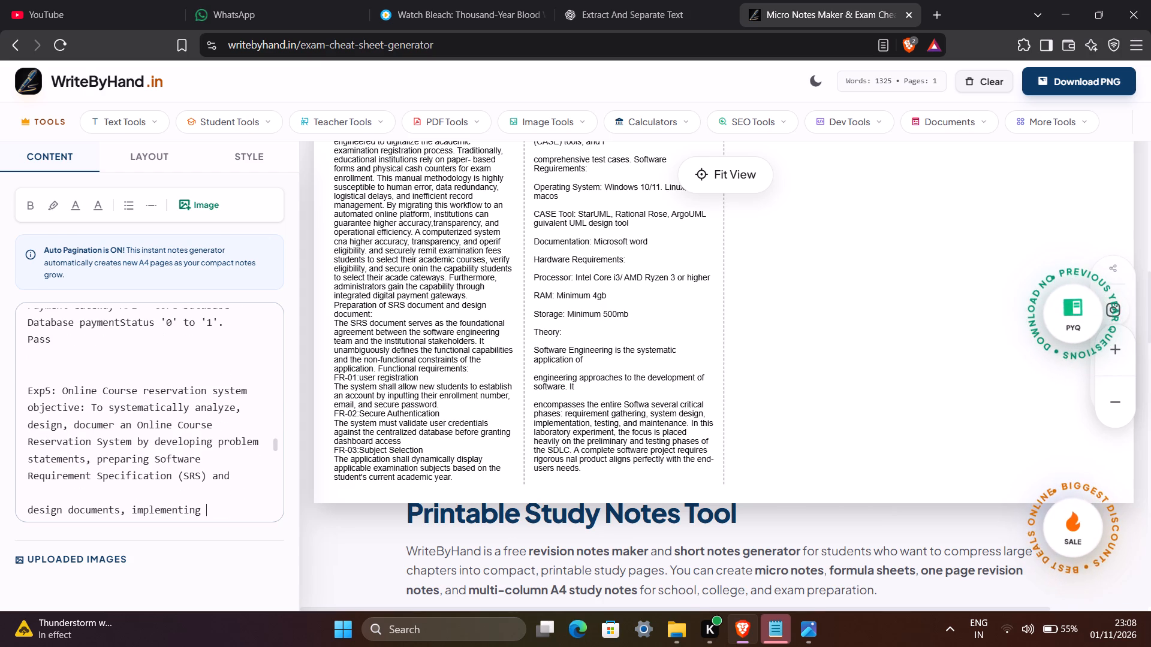
key("Up")
key("Up")
key("Down")
key("BackSpace")
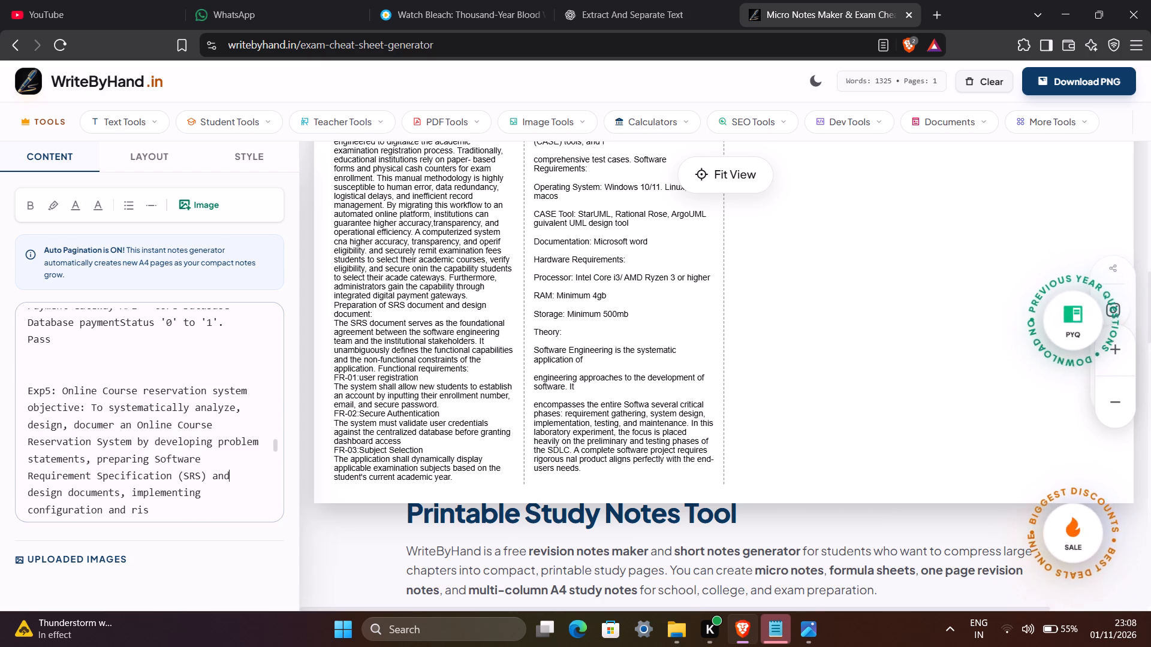
Complete "ris" as "risK" in the Exp5 objective and join it to "strategies," with a single space, removing the line breaks between them.
key("Down")
key("Down")
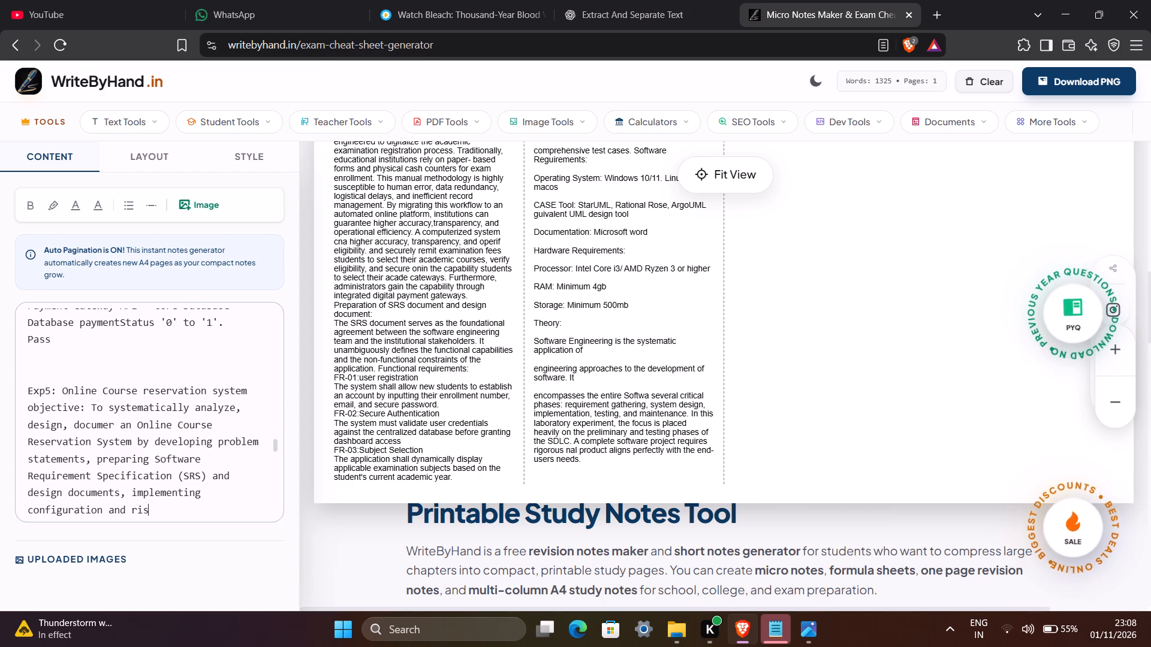
key("Down")
key("BackSpace")
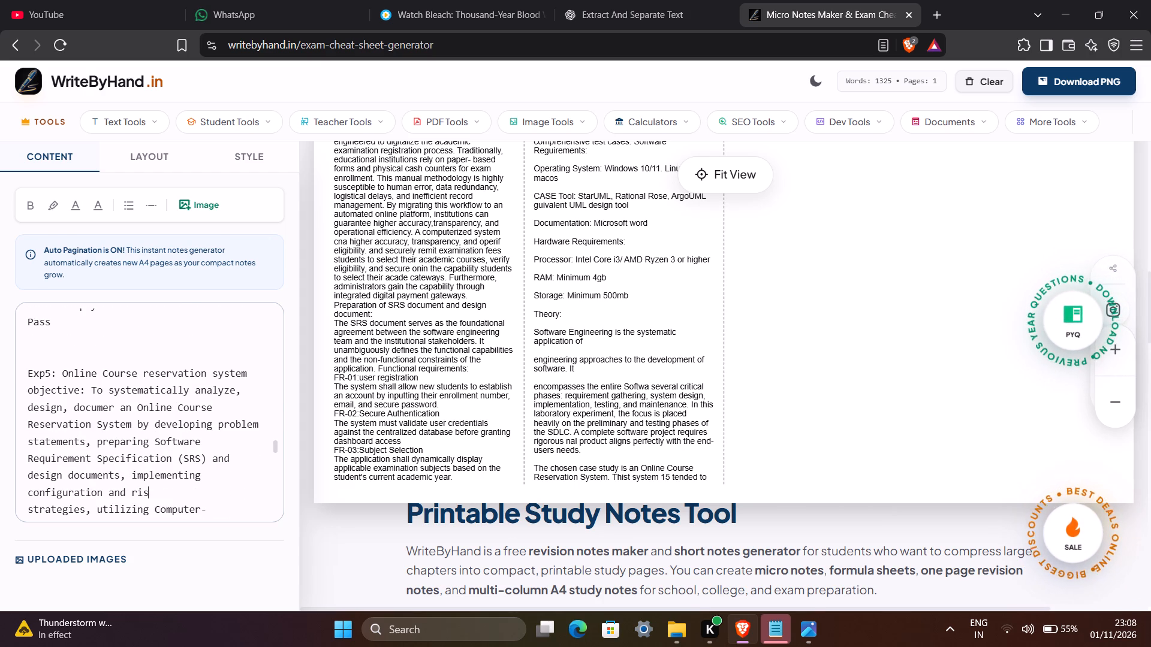
key("shift+k")
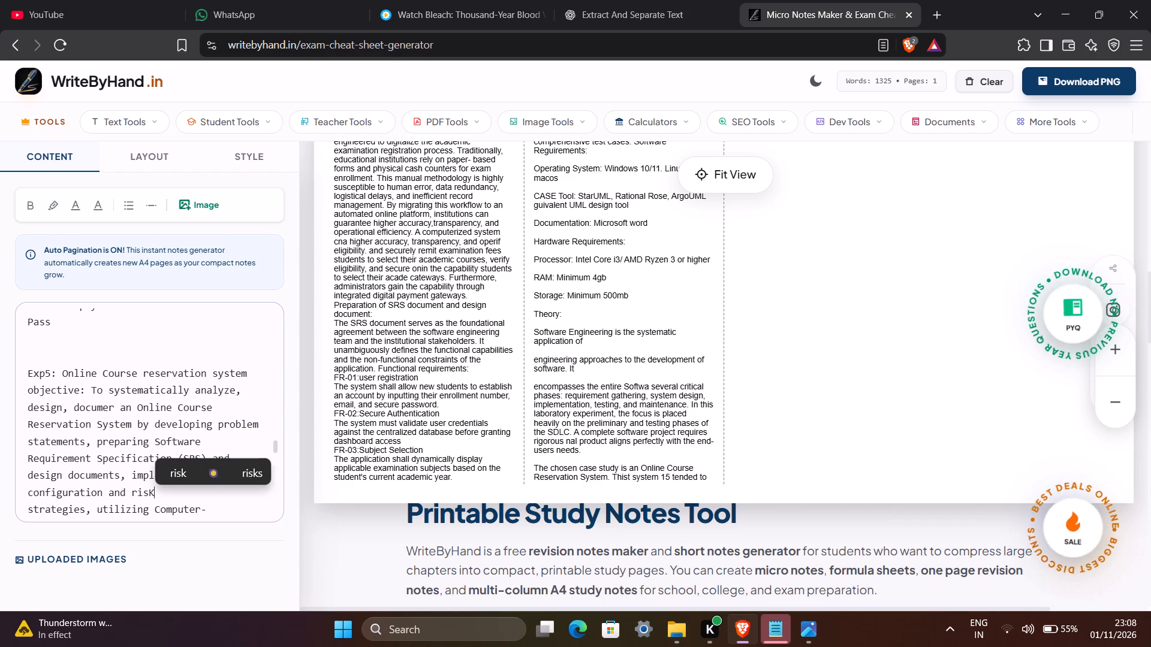
key("Right")
key("BackSpace")
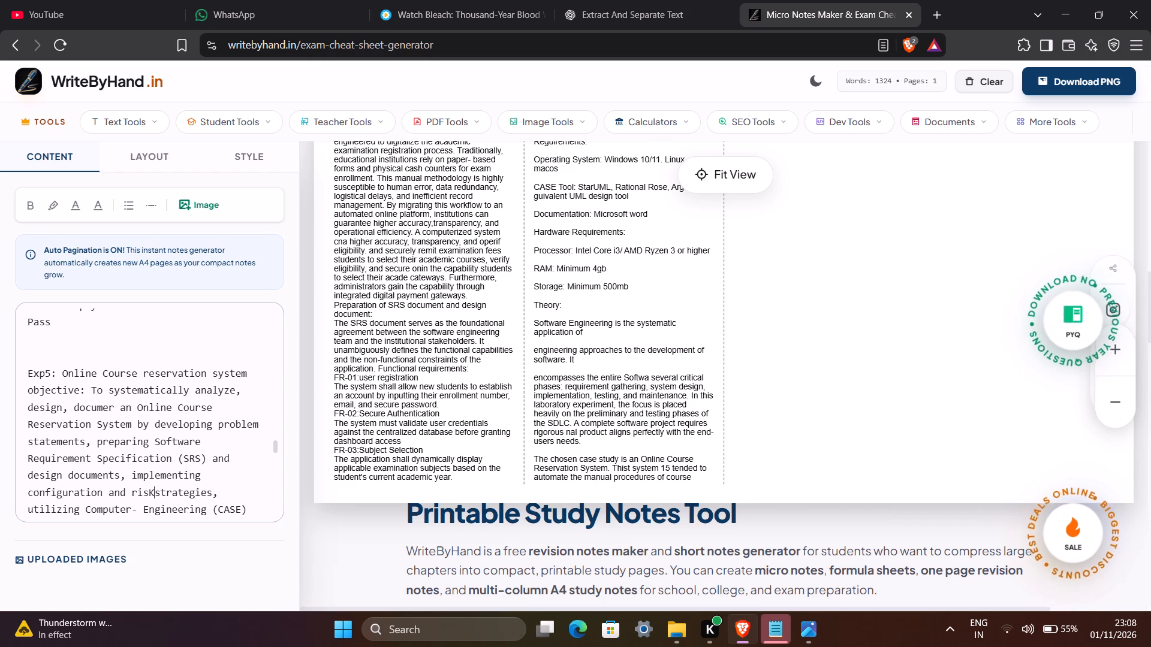
key("space")
Remove the stray "f" after "tools, and" and join "comprehensive test cases." onto that line, deleting the blank line between them.
key("Down")
key("Down")
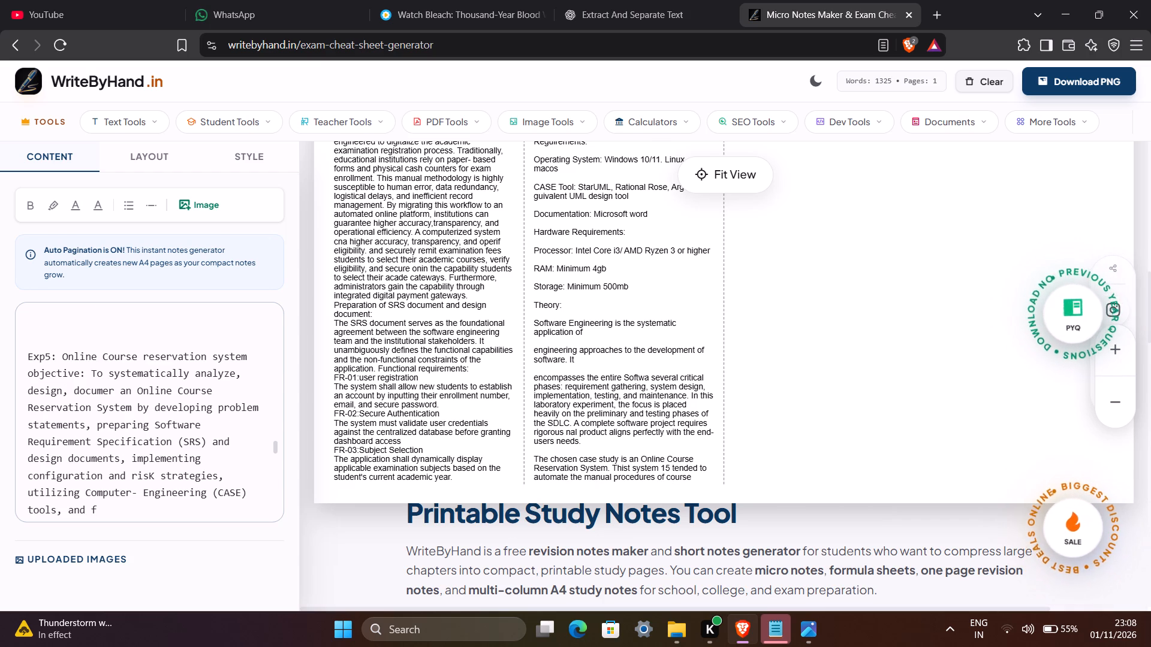
key("Down")
key("Down")
key("Up")
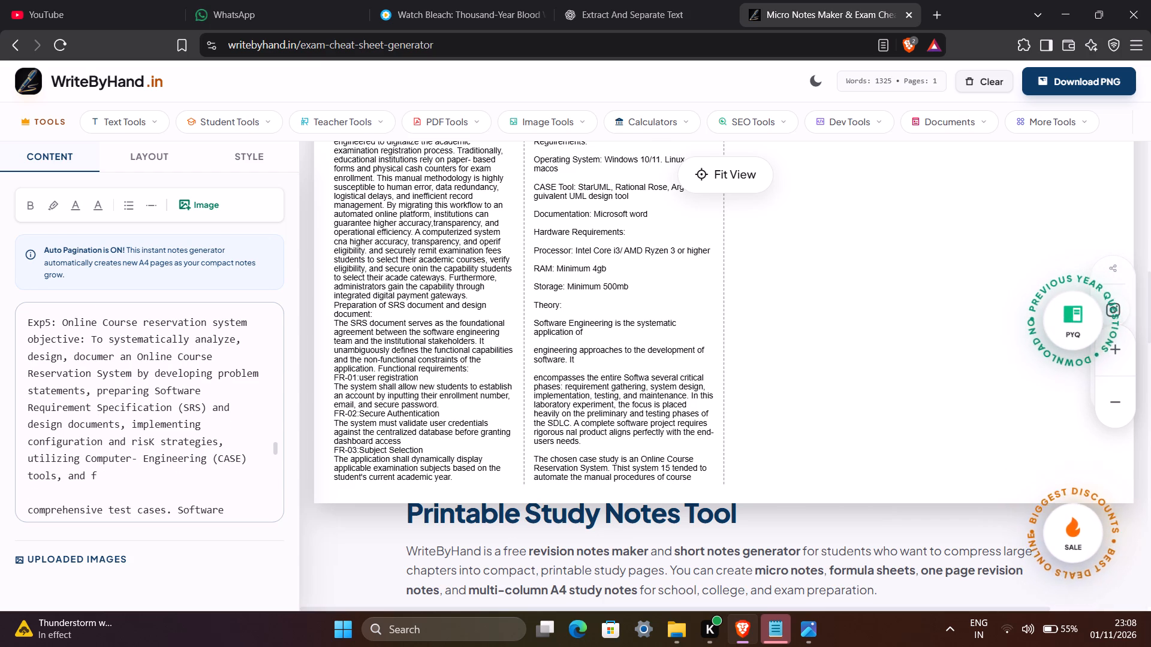
key("BackSpace")
key("BackSpace")
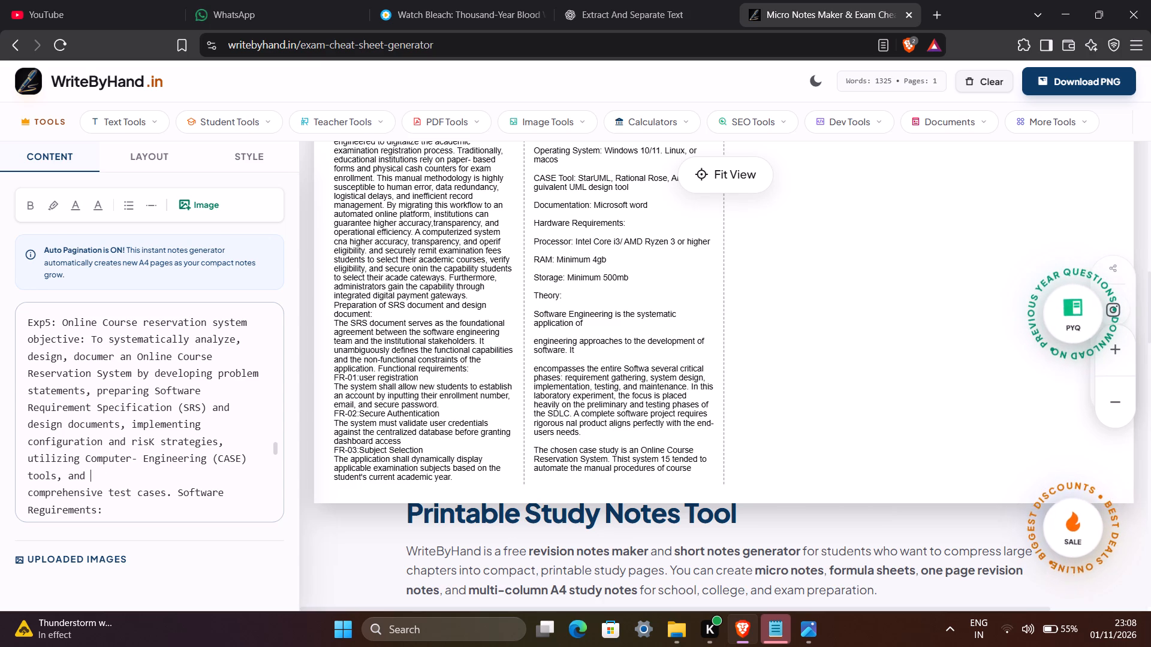
key("Down")
key("Left")
key("Left")
key("Left")
key("Left")
key("Left")
key("Left")
key("Left")
key("Left")
key("Left")
key("Left")
key("Left")
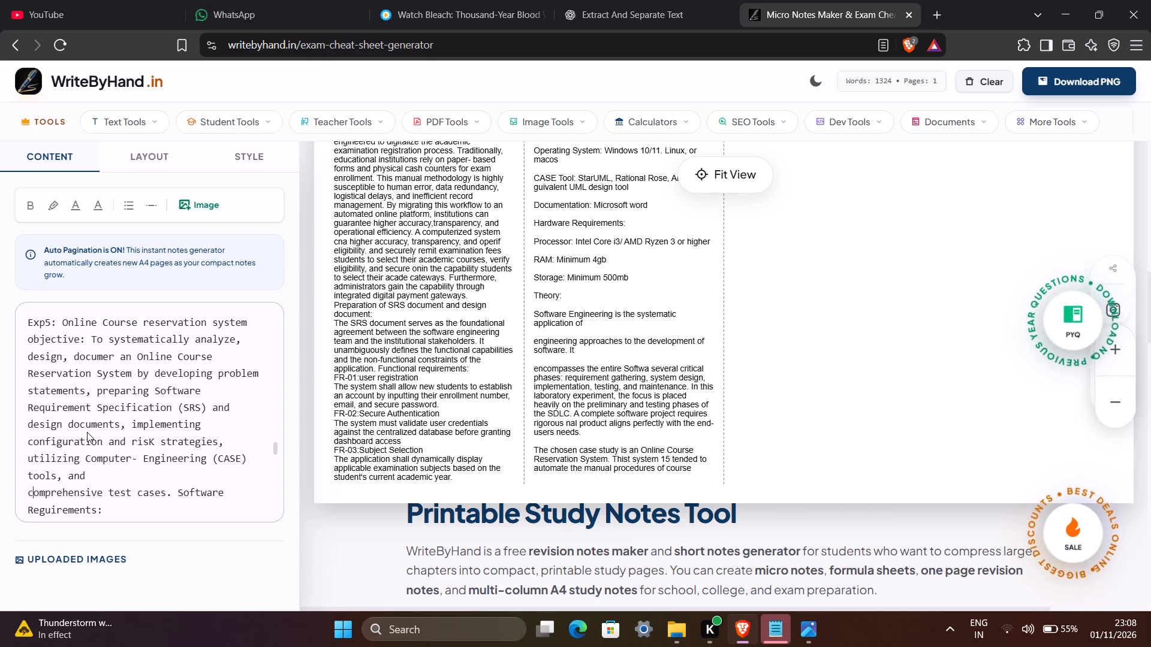
key("BackSpace")
key("space")
key("BackSpace")
Delete the blank lines above "Operating System", "CASE Tool" and "Documentation" in Exp5's software requirements.
key("Down")
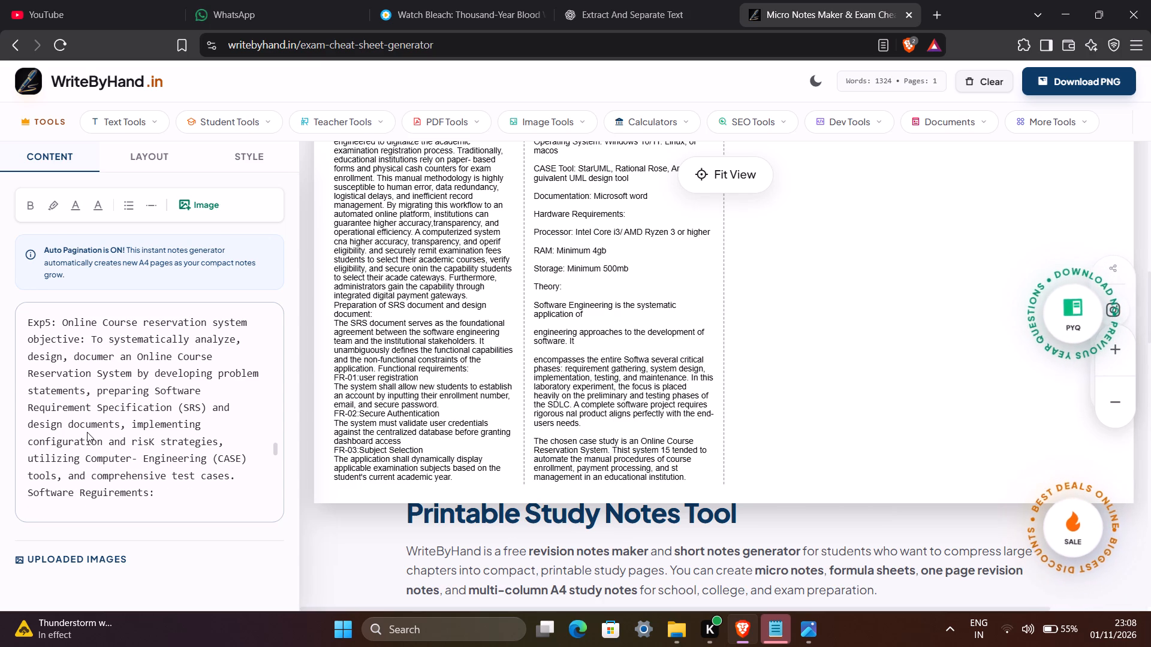
key("Down")
key("BackSpace")
key("Down")
key("Down")
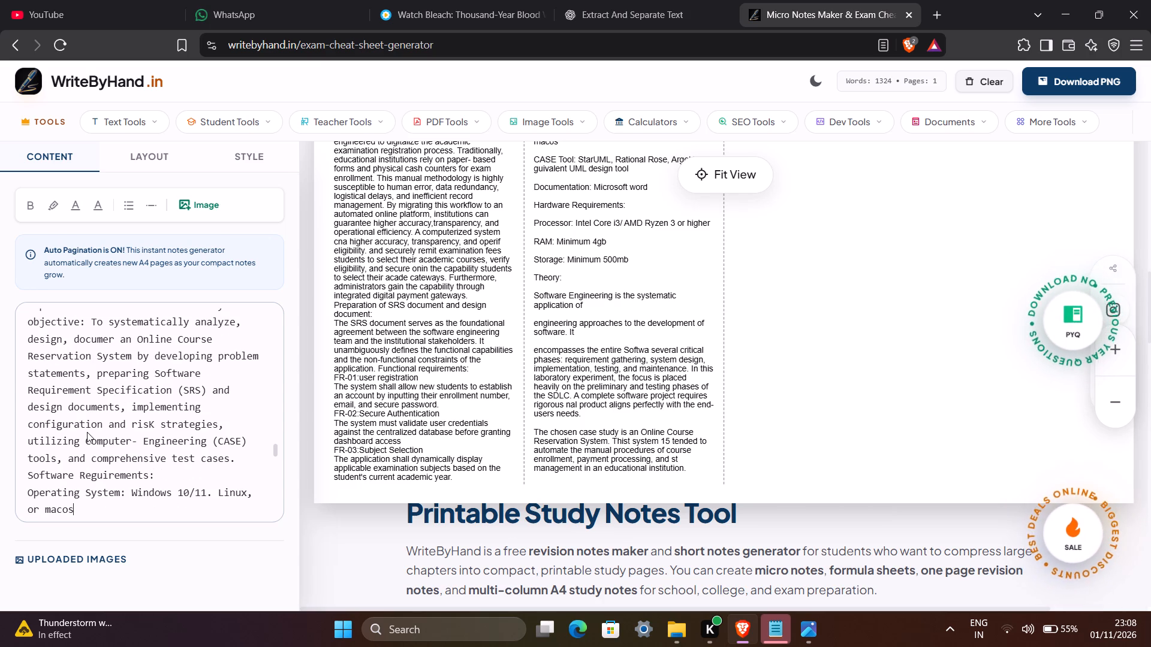
key("Down")
key("BackSpace")
key("Down")
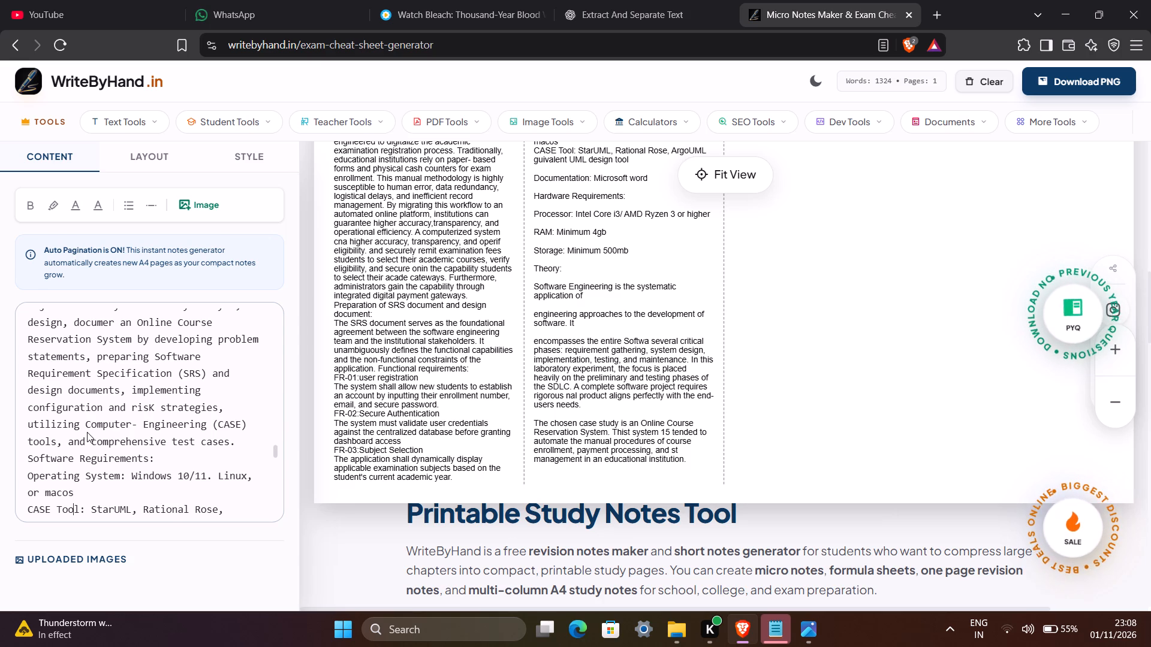
key("Down")
key("Down")
key("BackSpace")
Delete the blank lines above "Hardware Requirements:", "Processor", "RAM" and "Storage" in Exp5.
key("Down")
key("Down")
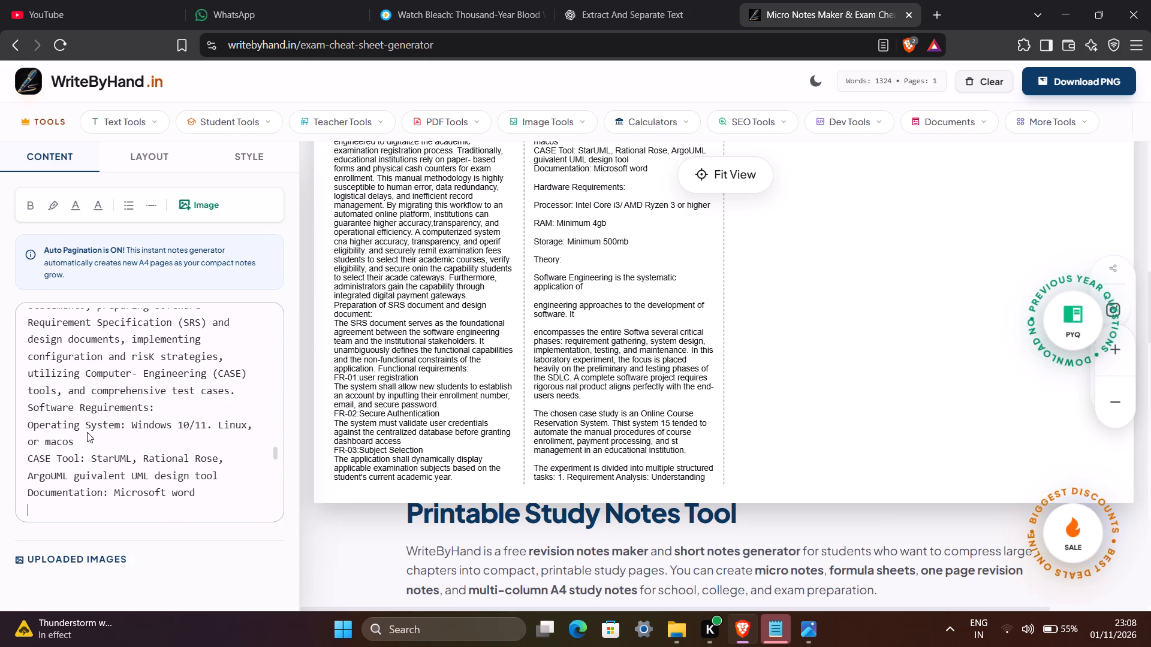
key("BackSpace")
key("Down")
key("Down")
key("BackSpace")
key("Down")
key("Down")
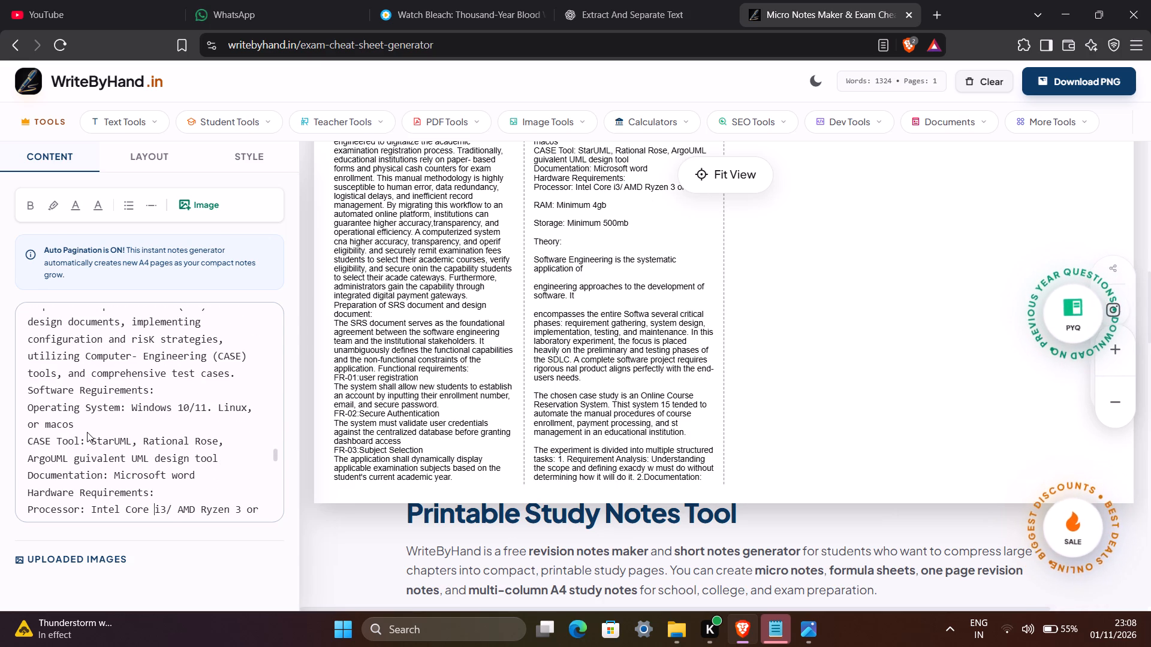
key("BackSpace")
key("r")
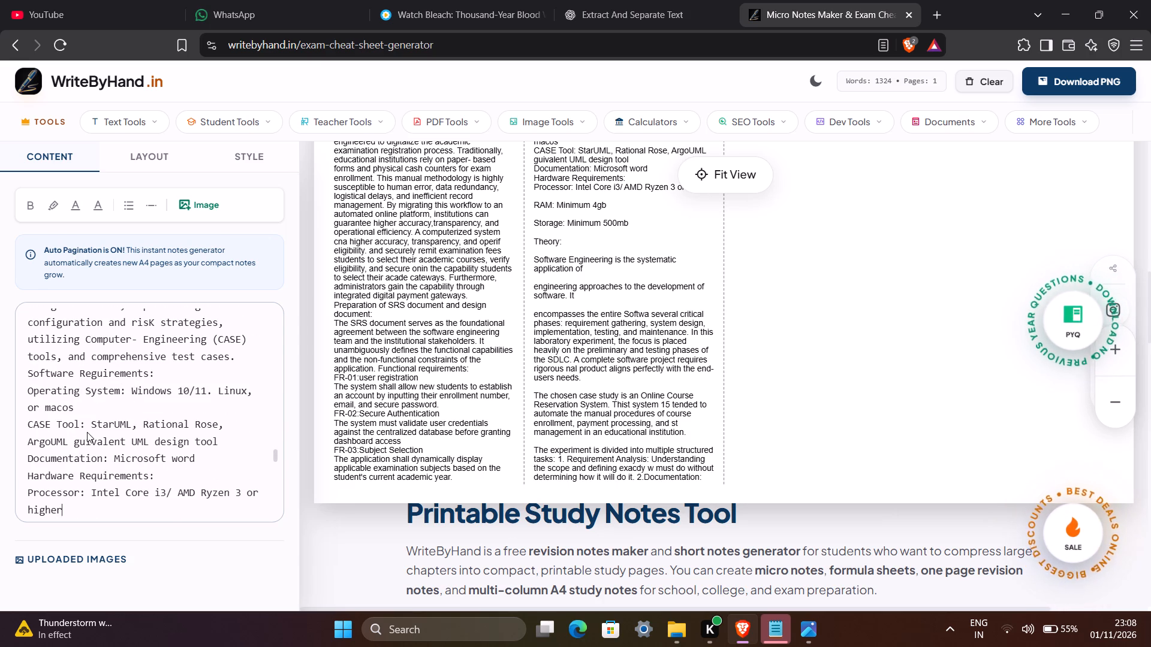
key("Down")
key("BackSpace")
key("Down")
key("Down")
key("BackSpace")
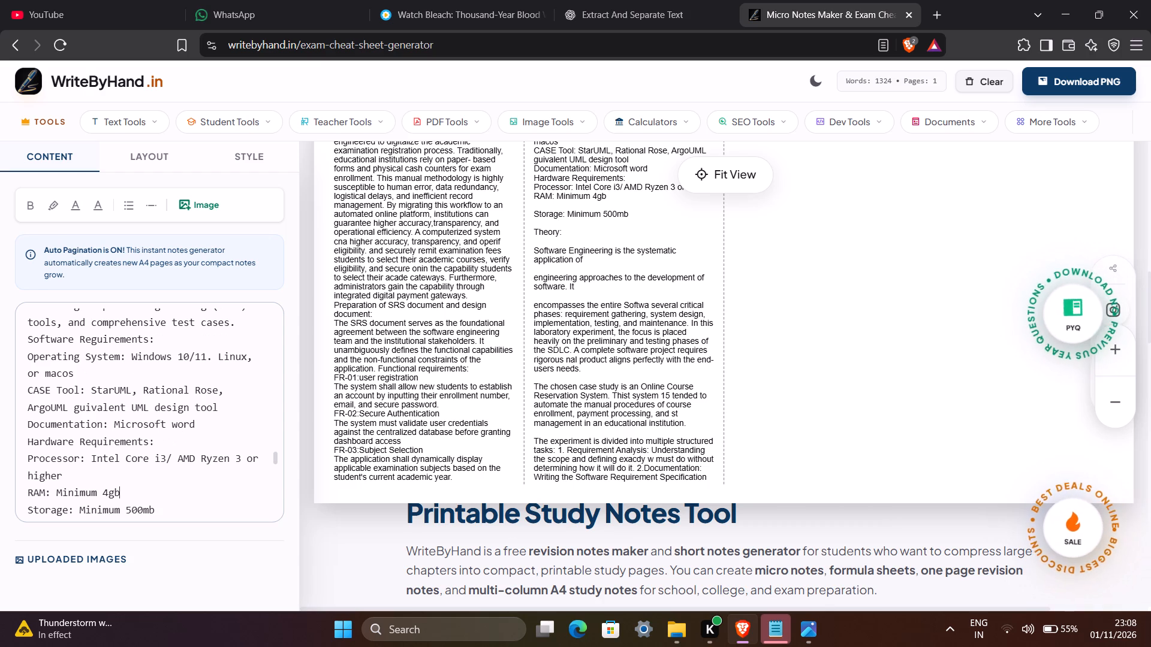
Delete the blank lines directly above and below "Theory:" and the one above "engineering approaches to the development" in Exp5.
key("Down")
key("Down")
key("BackSpace")
key("Down")
key("Down")
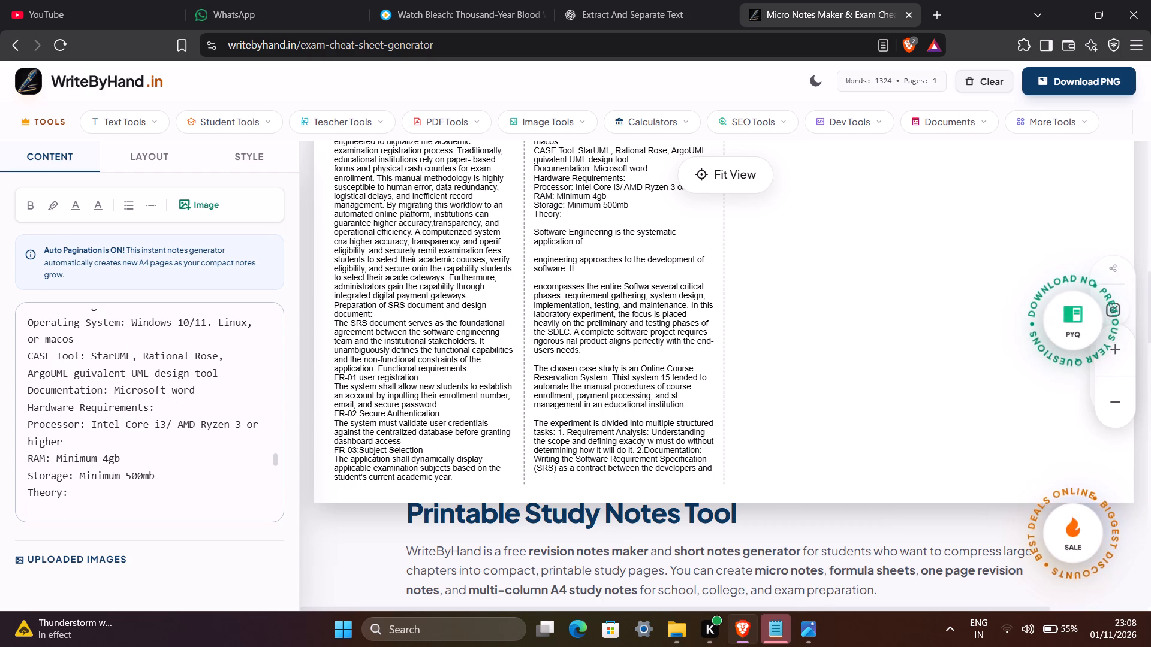
key("BackSpace")
key("Down")
key("Down")
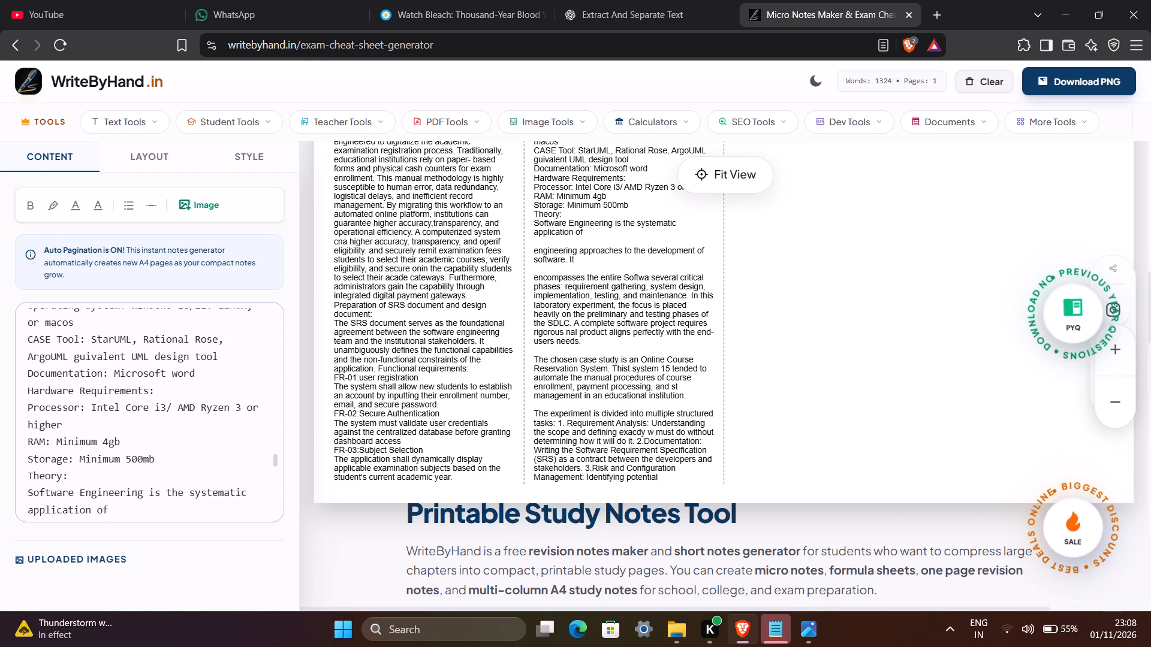
key("Down")
key("BackSpace")
key("Down")
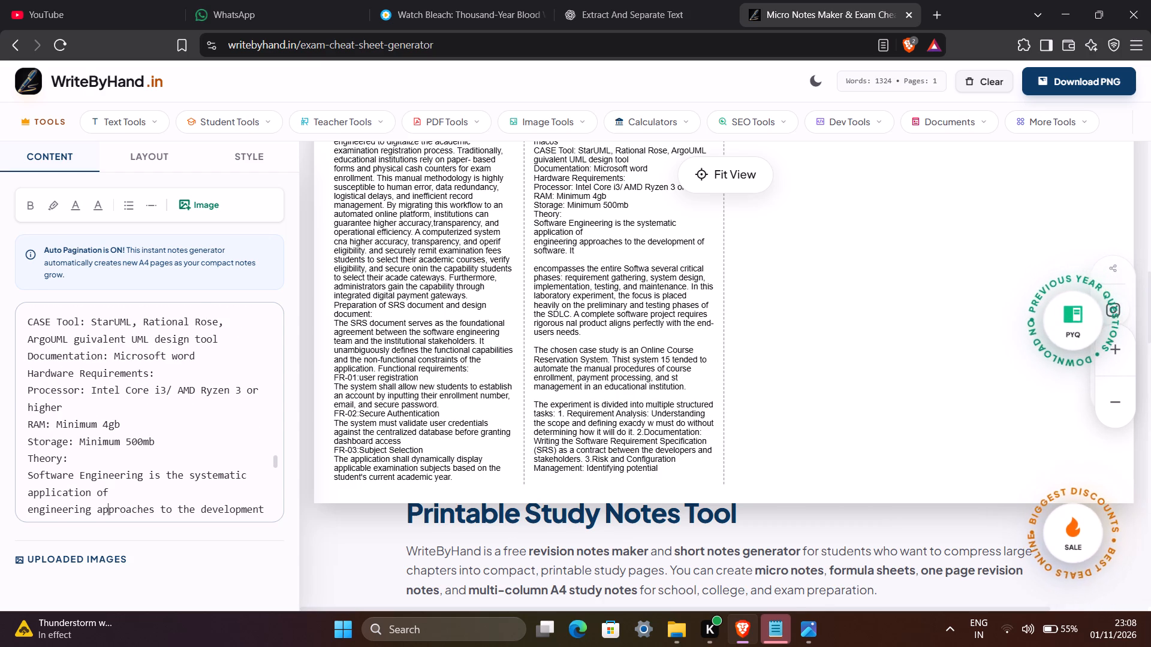
Join the line "engineering approaches to the development" onto "application of" in Exp5's theory, separated by a space.
key("Left")
key("Left")
key("Left")
key("Left")
key("Left")
key("Left")
key("Left")
key("Left")
key("Left")
key("Left")
key("Left")
key("Left")
key("Left")
key("Left")
key("Left")
key("Left")
key("Down")
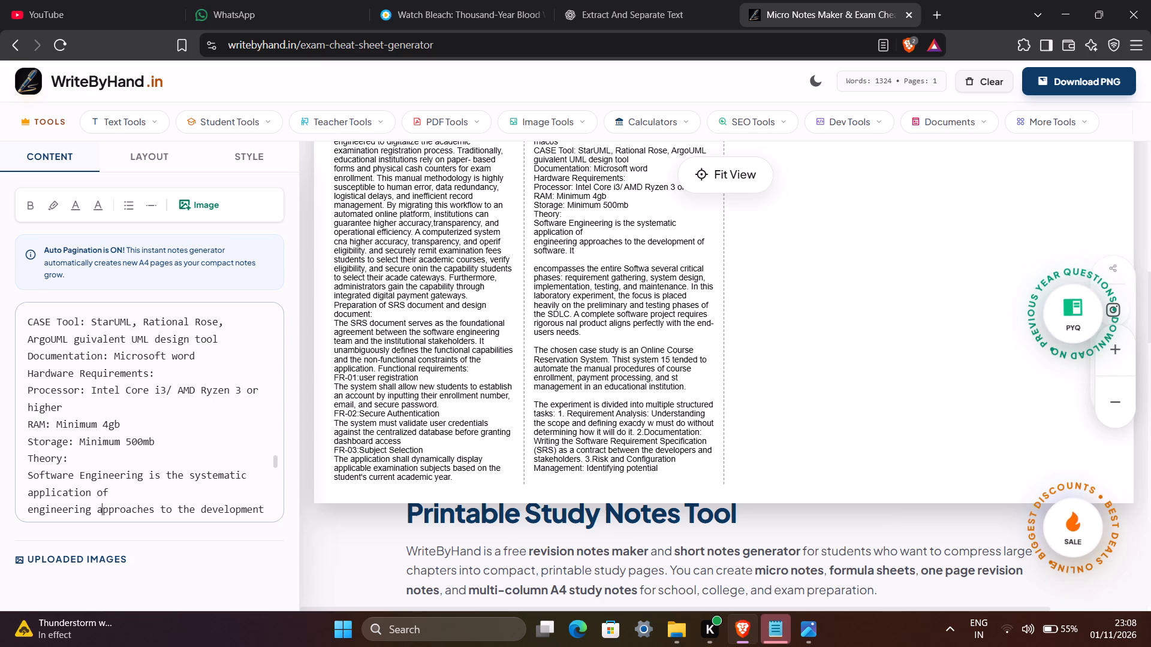
key("Left")
key("Left")
key("Left")
key("Left")
key("Left")
key("Left")
key("Left")
key("Left")
key("Left")
key("Left")
key("Left")
key("Left")
key("Left")
key("BackSpace")
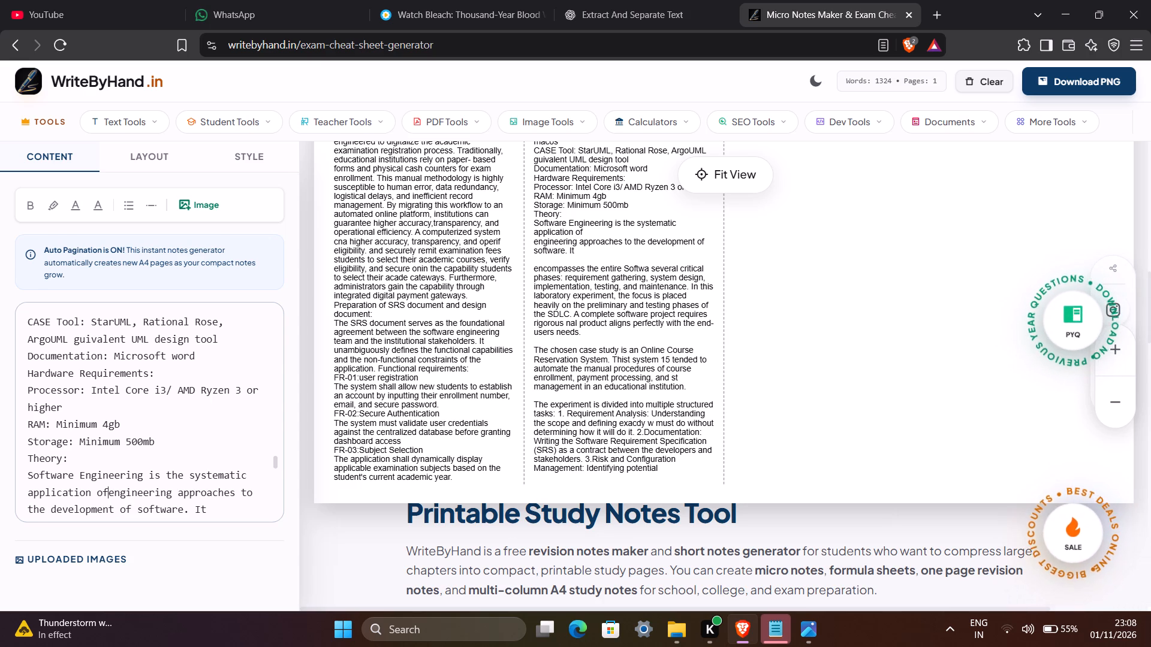
key("space")
Delete the blank line above "encompasses the entire" and join that text onto "software. It" with a space between them.
key("Down")
key("Down")
key("BackSpace")
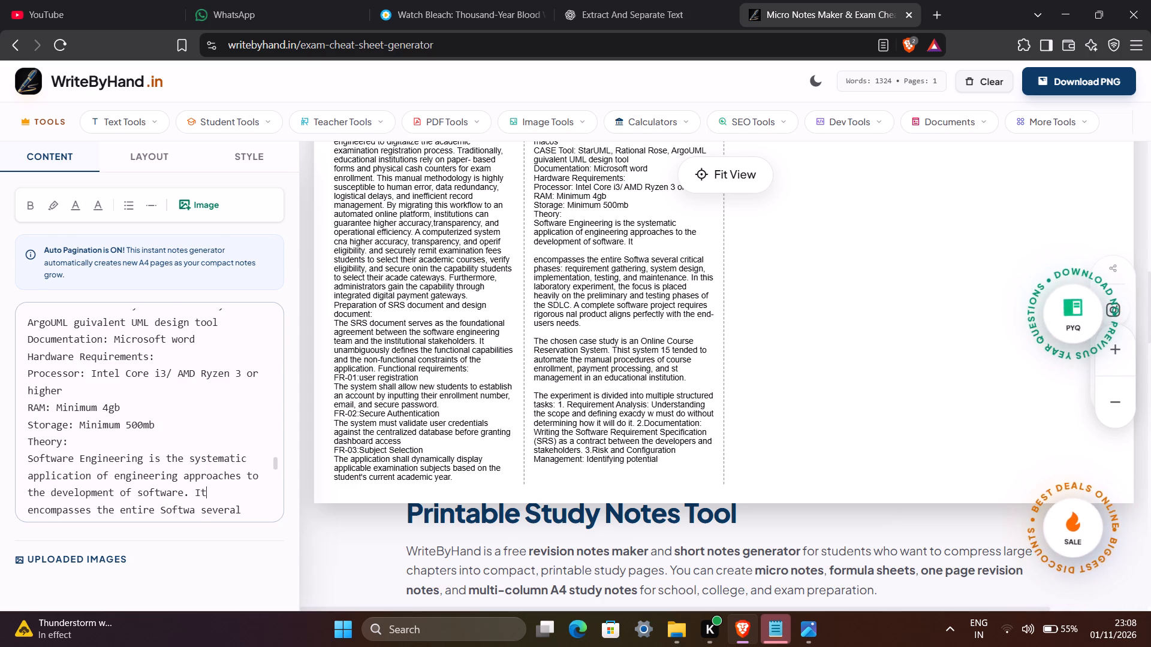
key("Down")
key("Left")
key("Left")
key("Left")
key("Left")
key("Left")
key("Left")
key("Left")
key("Left")
key("Left")
key("Left")
key("Left")
key("Left")
key("Left")
key("Left")
key("Left")
key("Left")
key("Left")
key("Left")
key("Left")
key("Left")
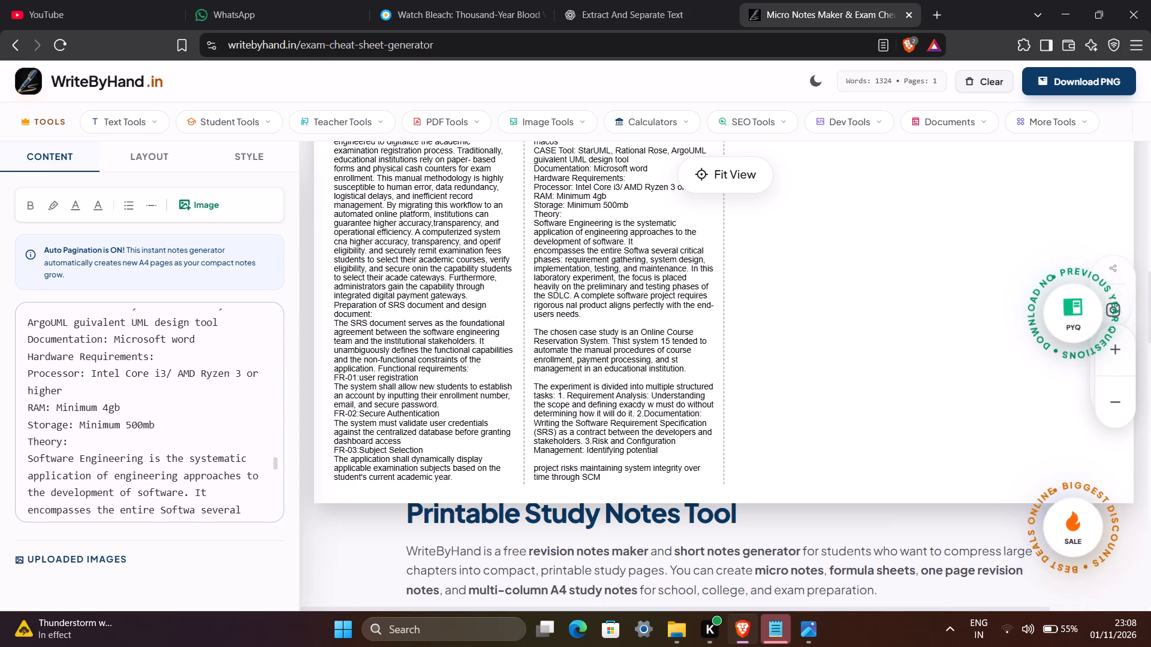
key("Right")
key("BackSpace")
key("space")
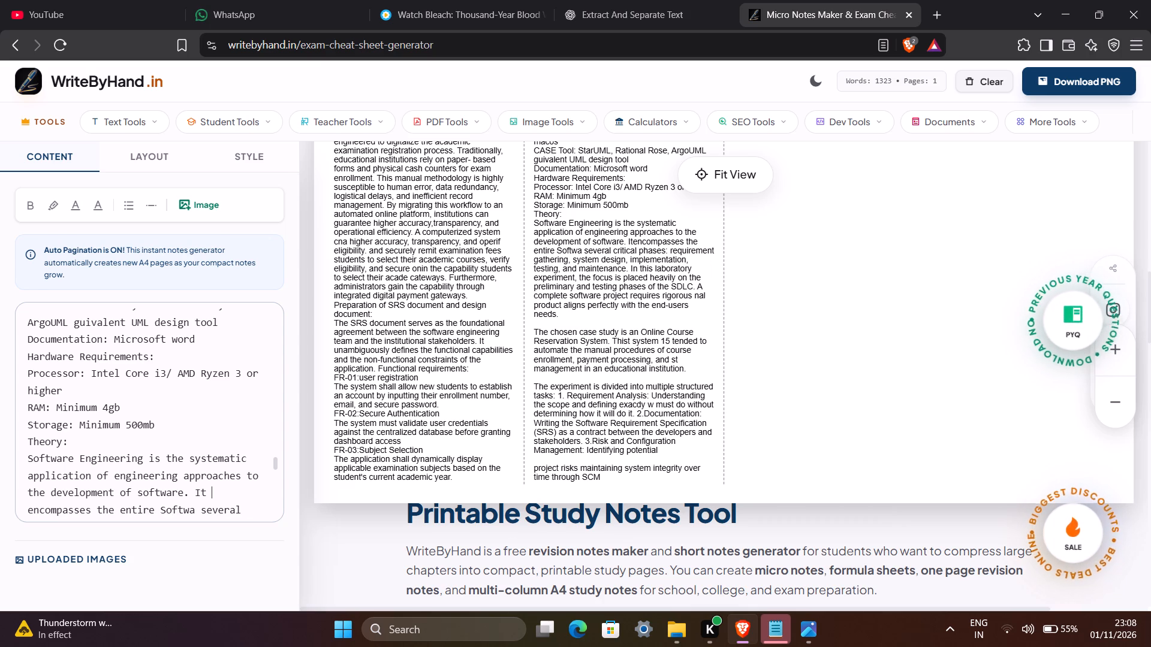
Complete "Softwa" as "Software" in the phrase "encompasses the entire Softwa several", keeping "several" spelled correctly.
key("Down")
key("Right")
key("Left")
key("BackSpace")
key("Left")
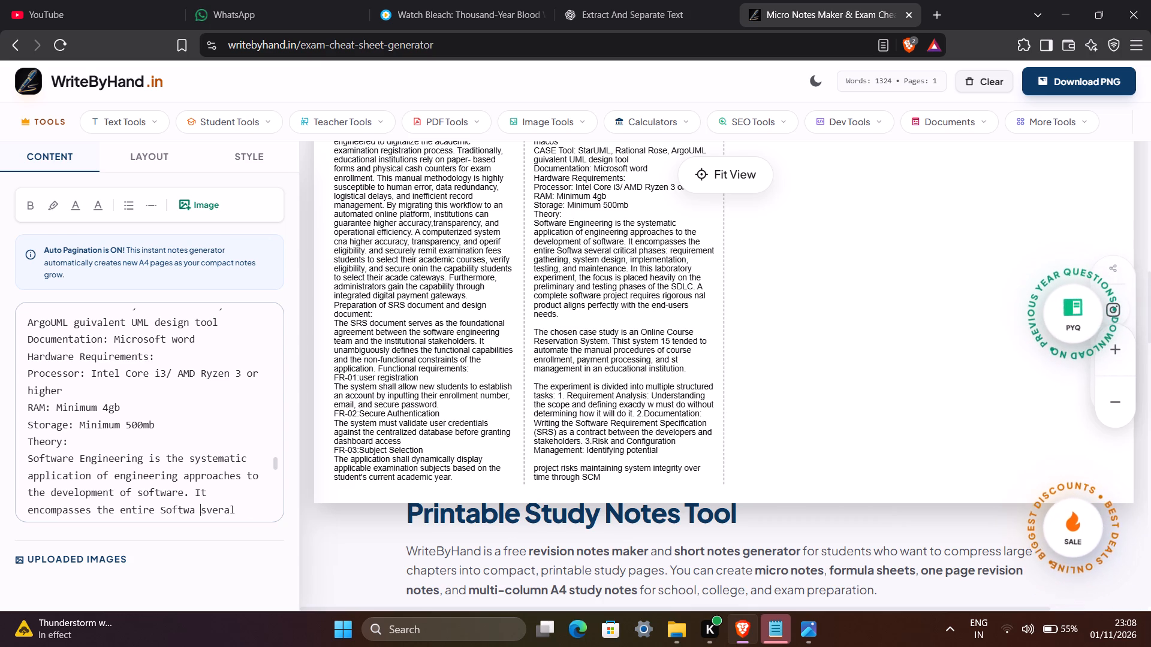
key("Left")
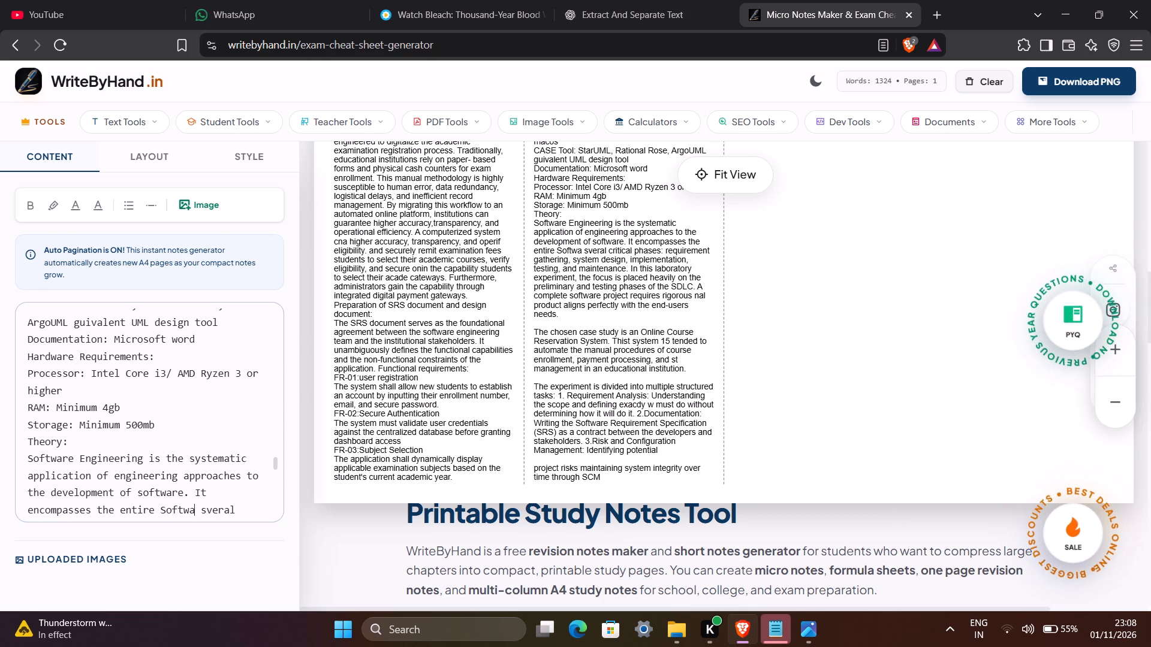
type("re")
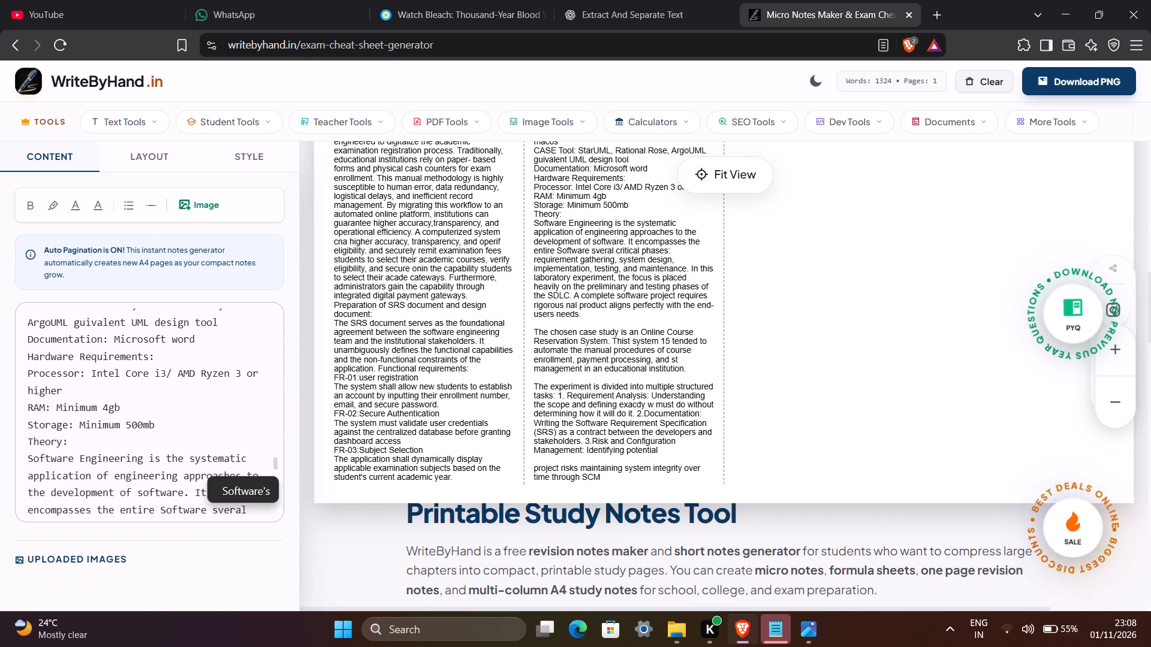
key("Right")
key("Right")
key("Right")
key("Left")
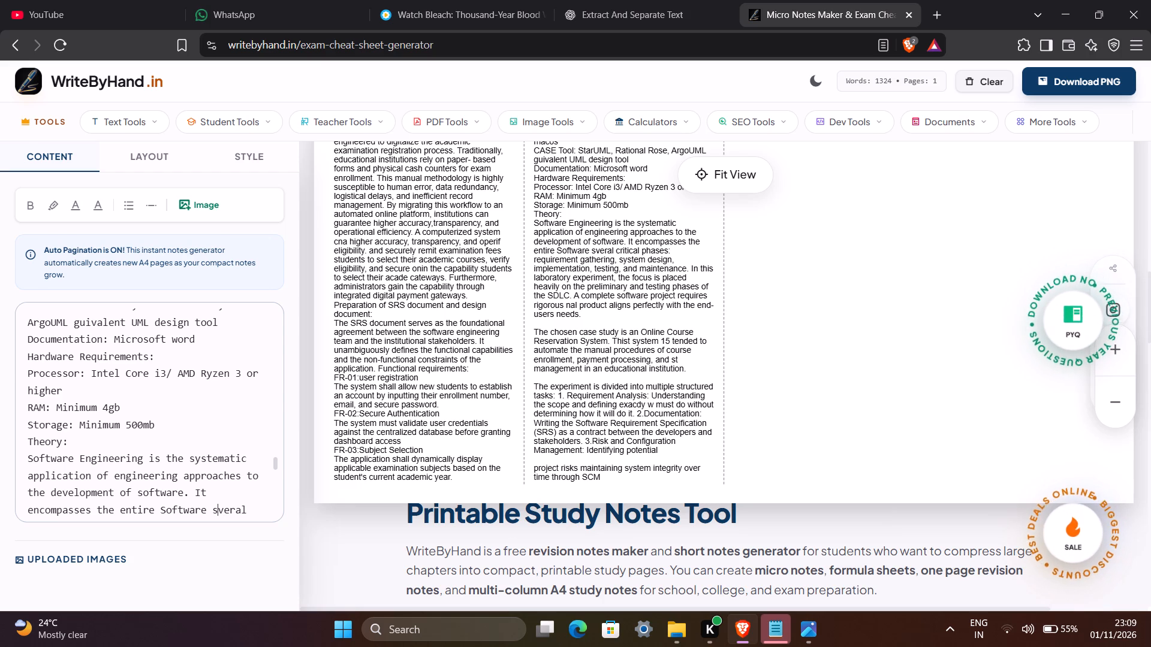
key("e")
Delete the blank line above "The chosen case study is an Online Course" in Exp5's theory.
key("Down")
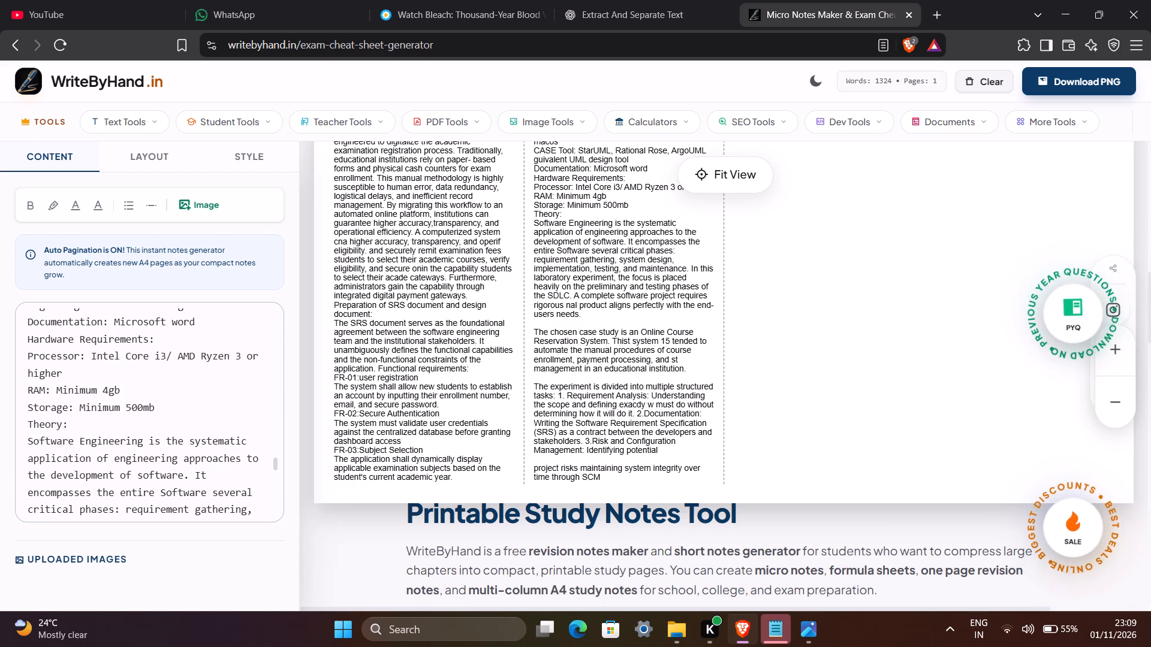
key("Down")
key("Down")
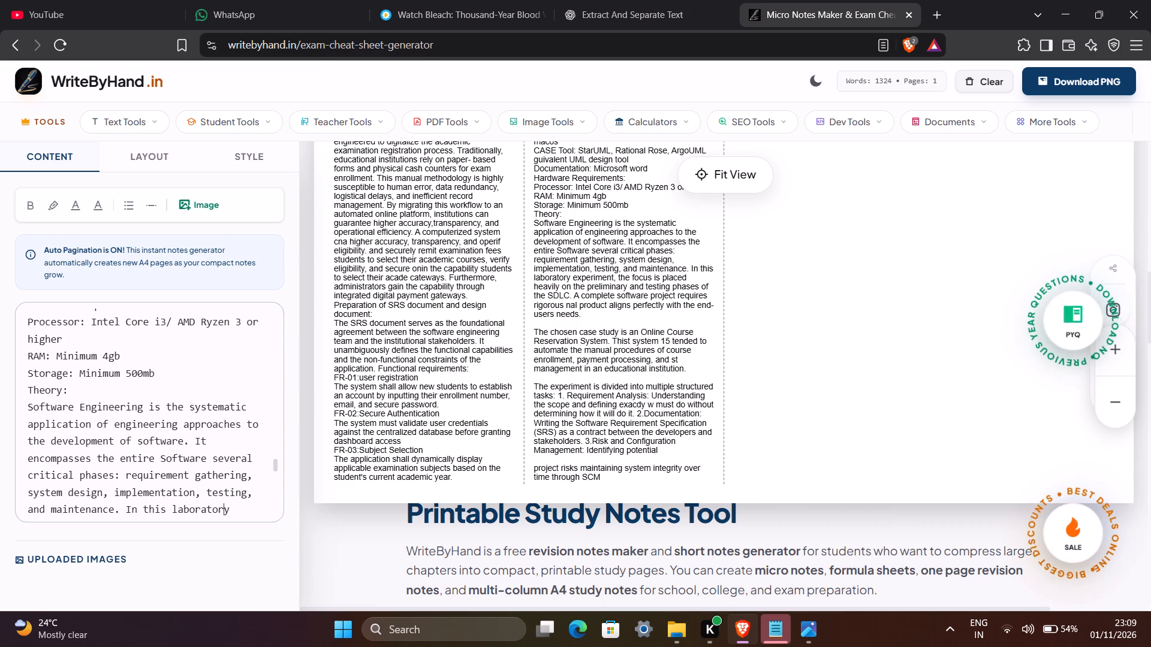
key("Down")
key("Down")
key("Down")
key("Down")
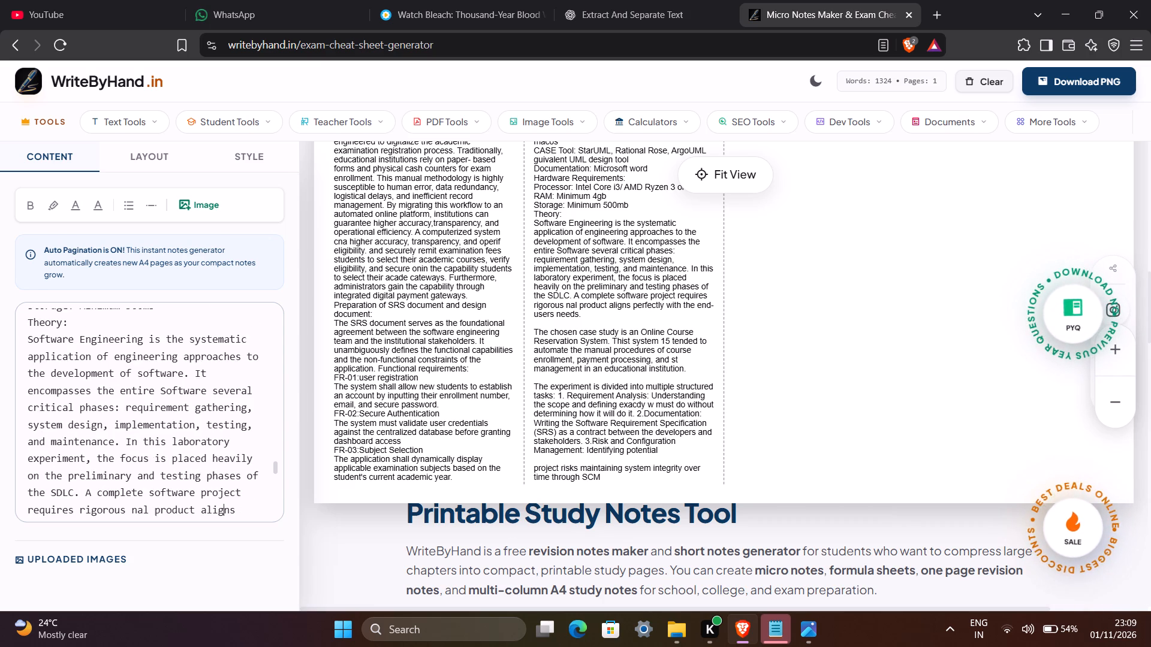
key("Down")
key("Down")
key("BackSpace")
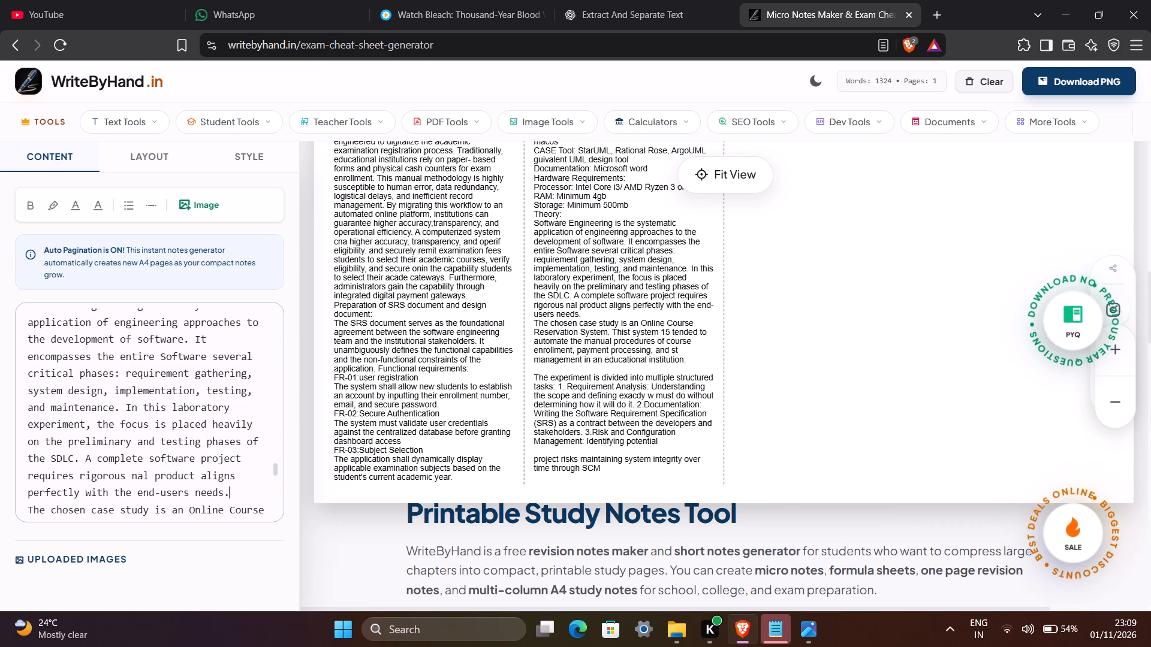
Delete the blank line above "The experiment is divided into multiple structured tasks" in Exp5's theory.
key("Down")
key("Down")
key("Down")
key("Down")
key("Down")
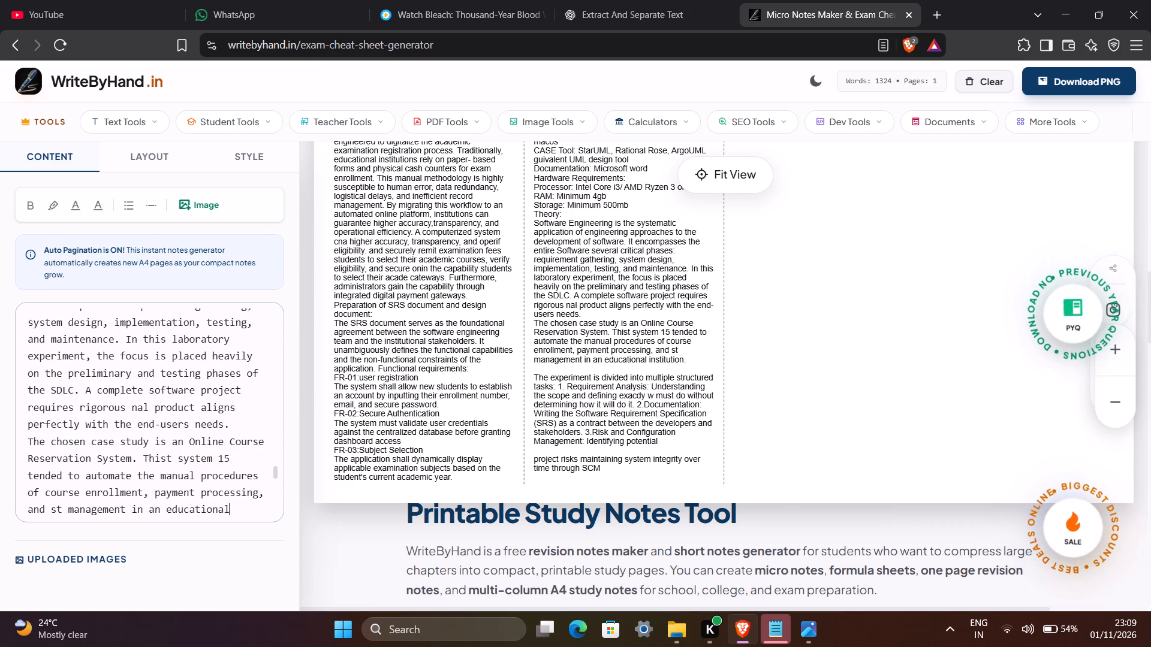
key("Down")
key("Down")
key("Down")
key("Up")
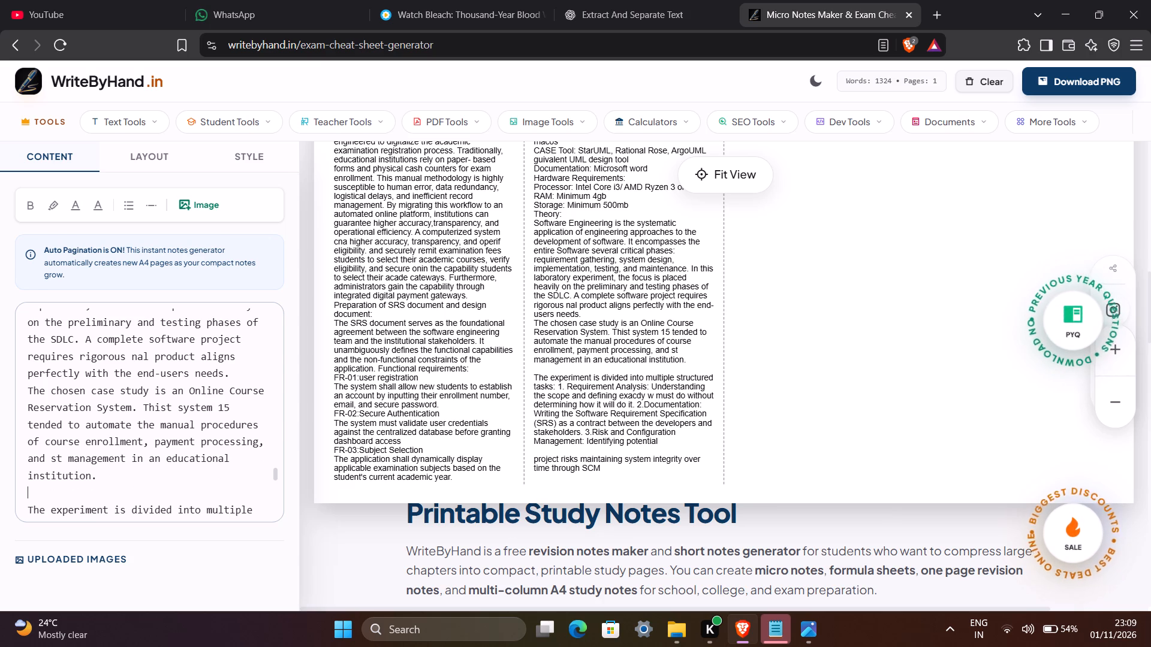
key("BackSpace")
Join "The experiment is divided into multiple" directly onto the end of the preceding paragraph, straight after "institution.".
key("Down")
key("Down")
key("Down")
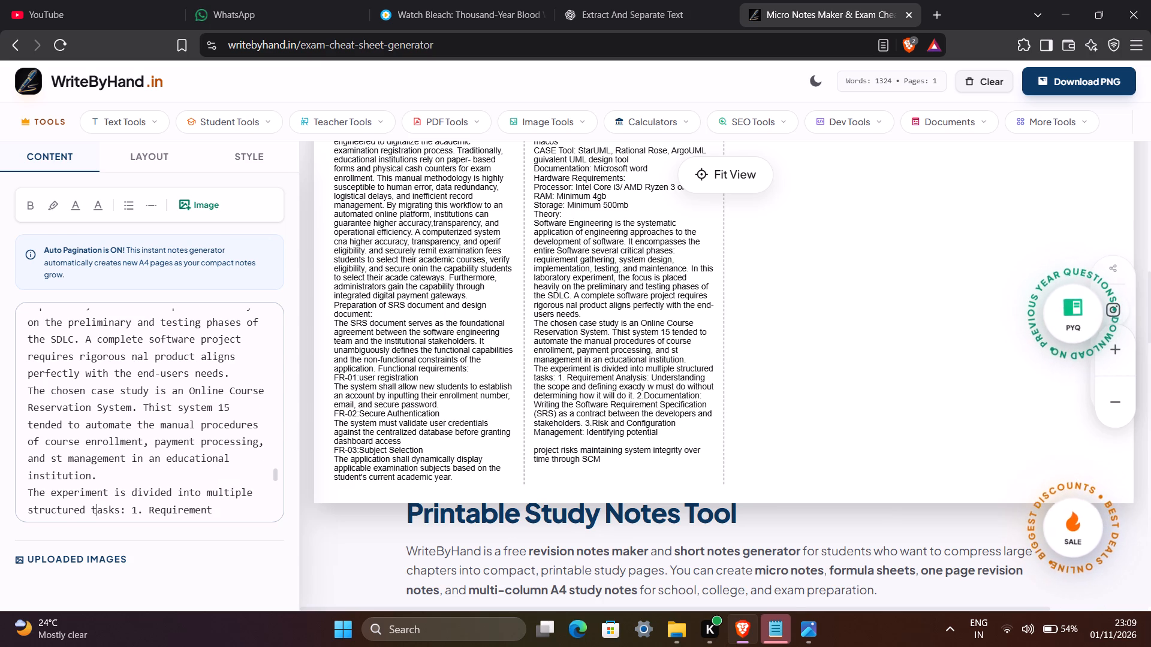
key("Down")
key("Down")
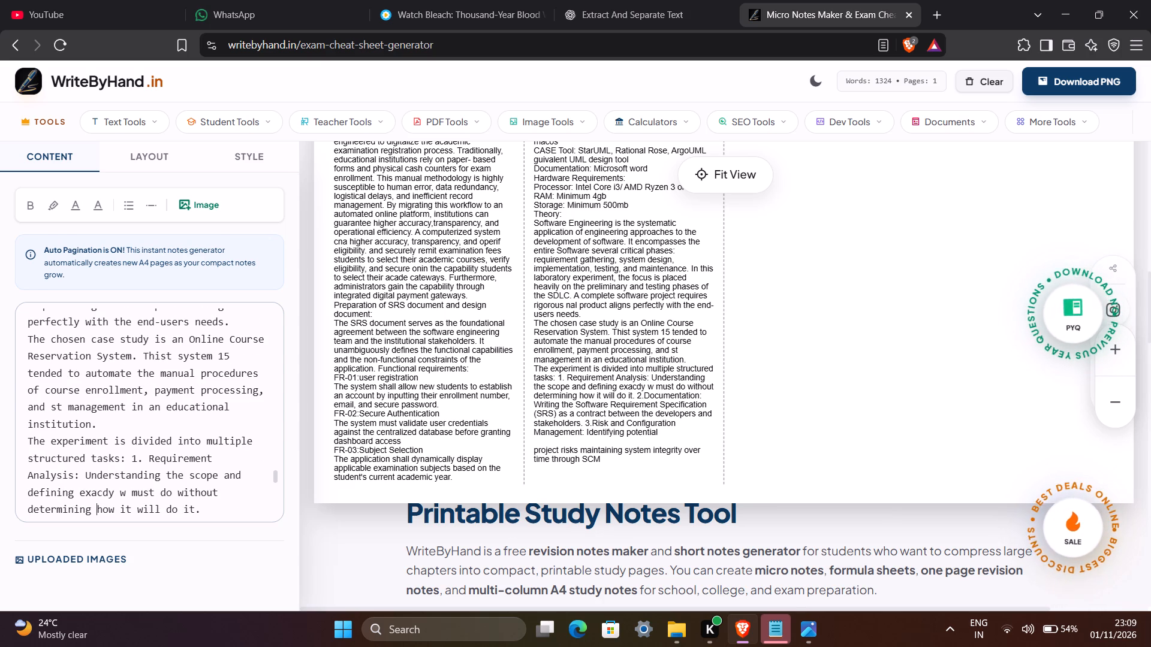
key("Up")
key("Up")
key("Up")
key("Up")
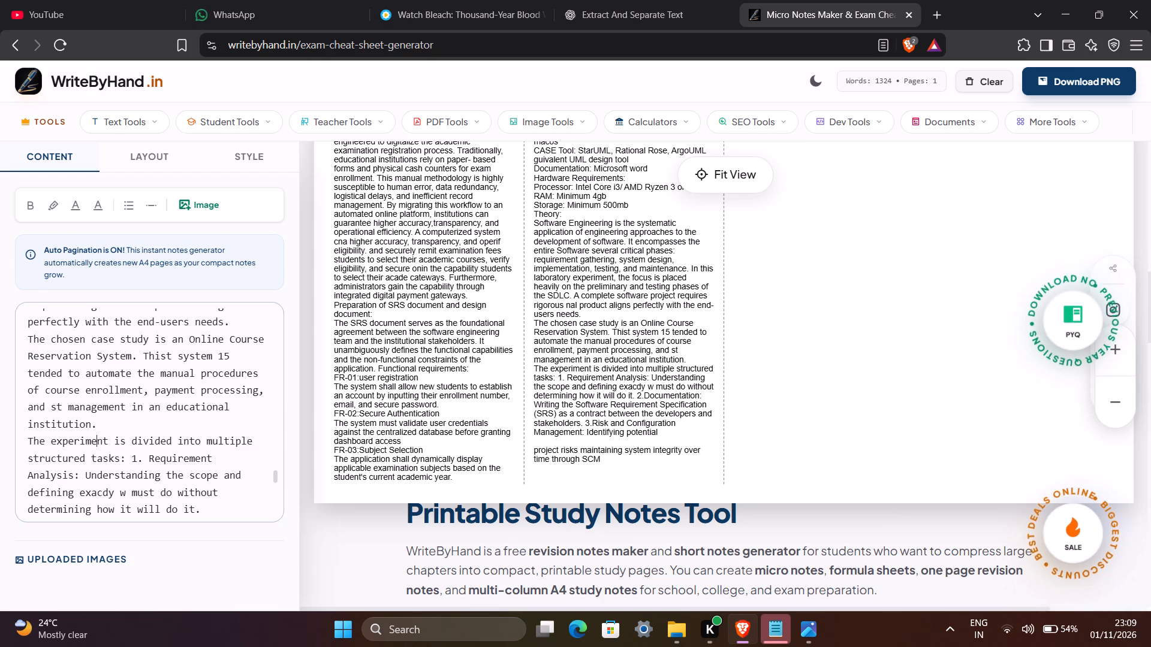
key("Left")
key("Left")
key("Left")
key("Left")
key("Left")
key("Left")
key("Left")
key("Left")
key("Left")
key("Left")
key("Left")
key("Left")
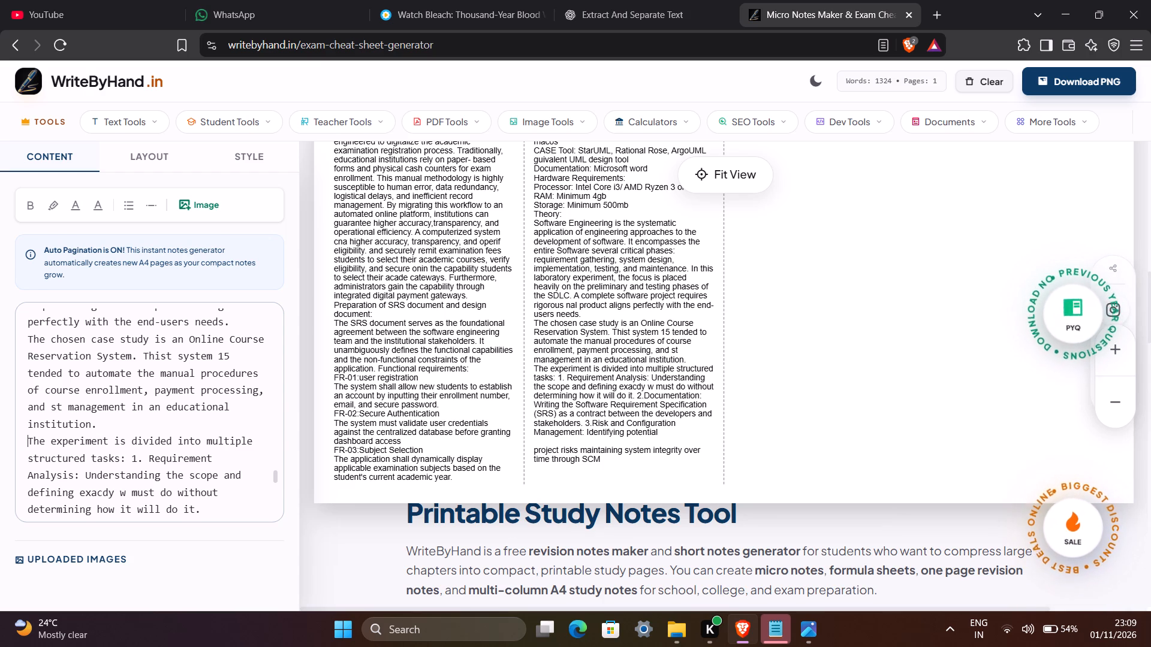
key("BackSpace")
Delete the blank line between "Management: Identifying potential" and "project risks maintaining system".
key("Down")
key("Down")
key("Down")
key("Down")
key("Down")
key("Down")
key("Down")
key("Down")
key("Down")
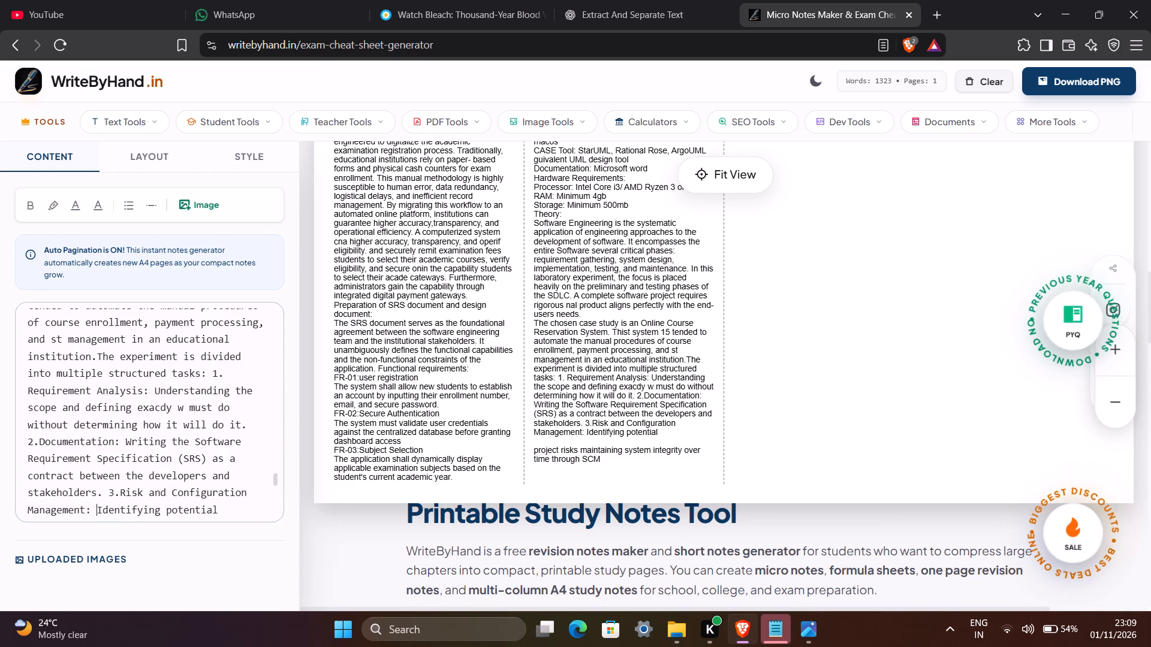
key("Down")
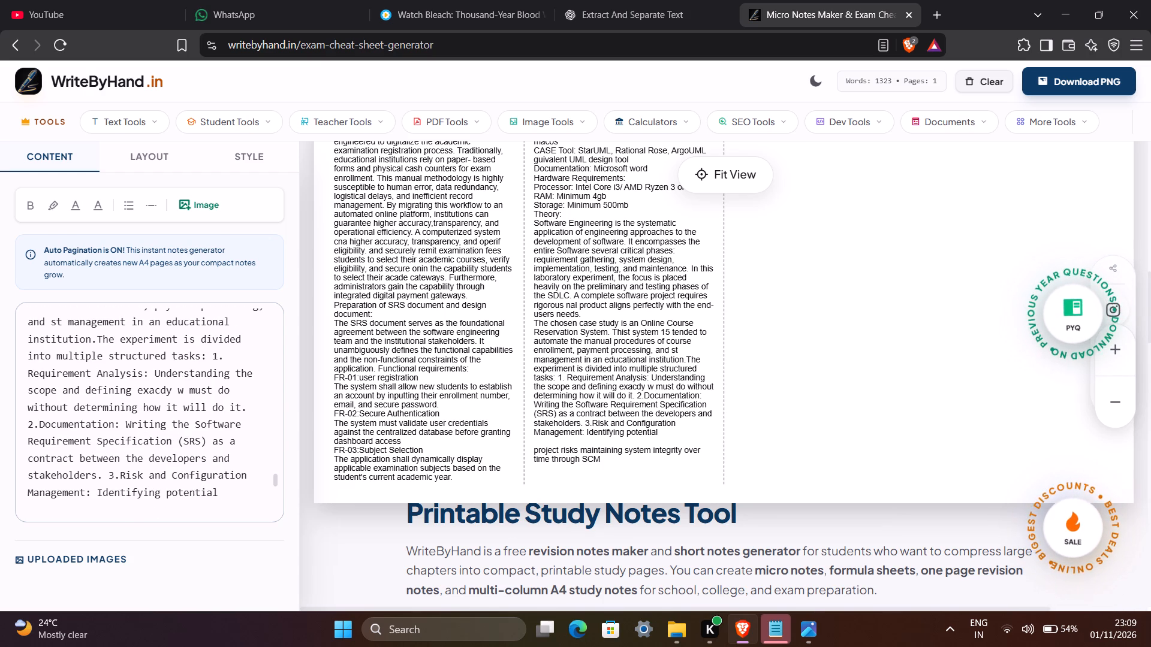
key("Down")
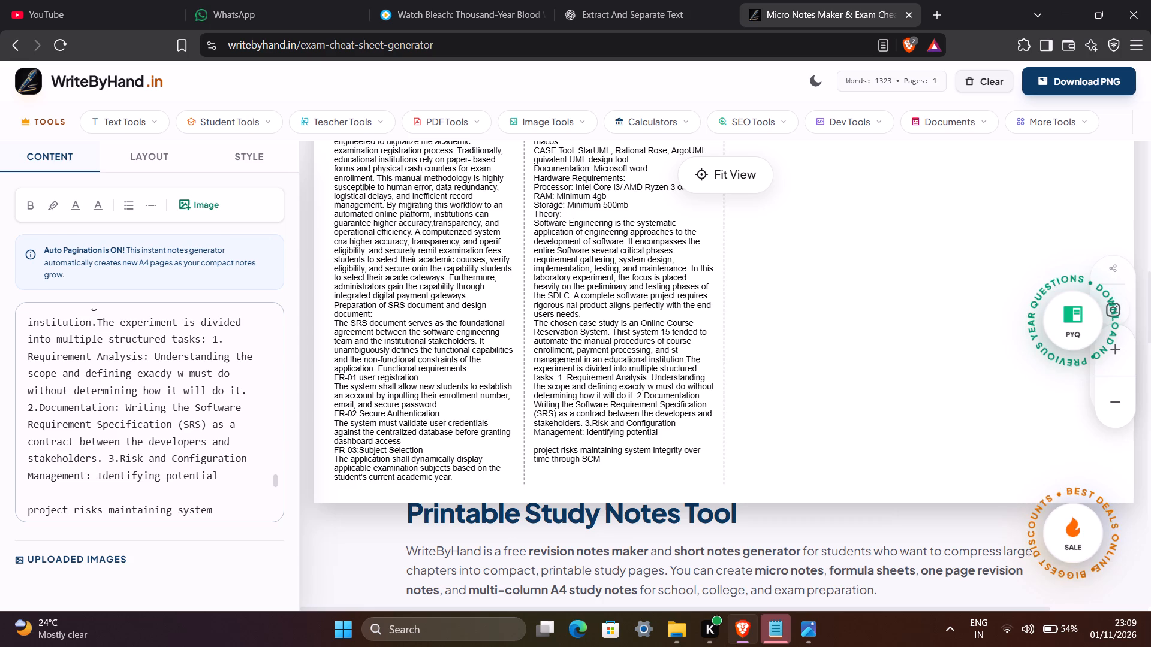
key("Up")
key("BackSpace")
Delete the blank lines above "4.System Design" and above "5." in Exp5's list of structured tasks.
key("Down")
key("Down")
key("Down")
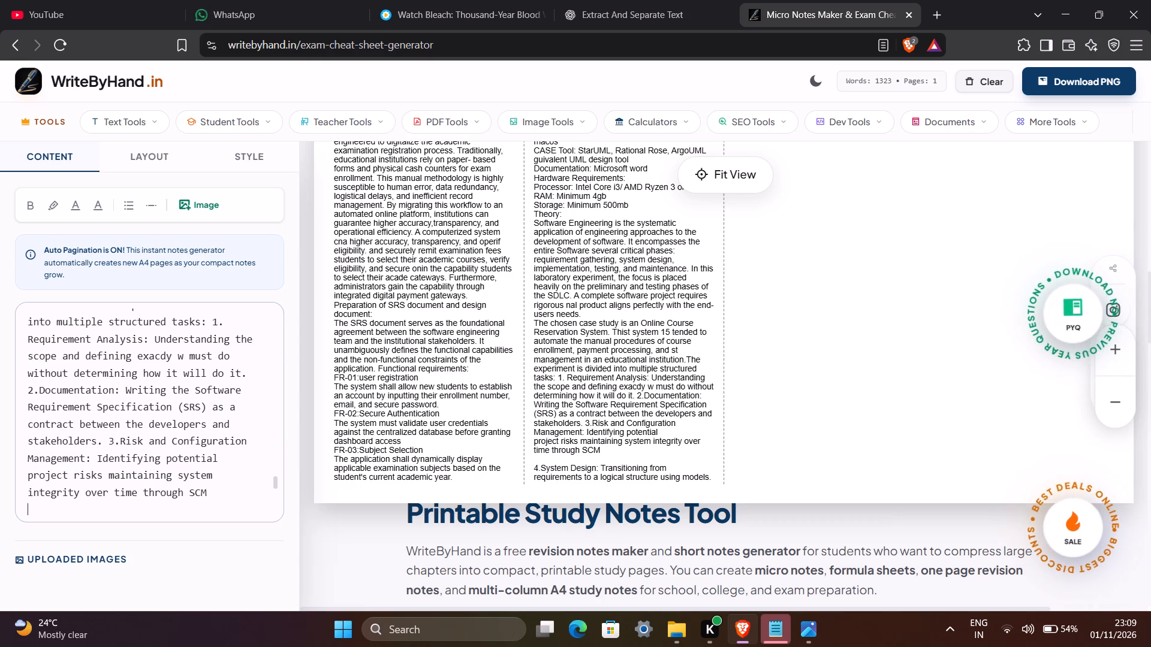
key("Down")
key("Up")
key("BackSpace")
key("Down")
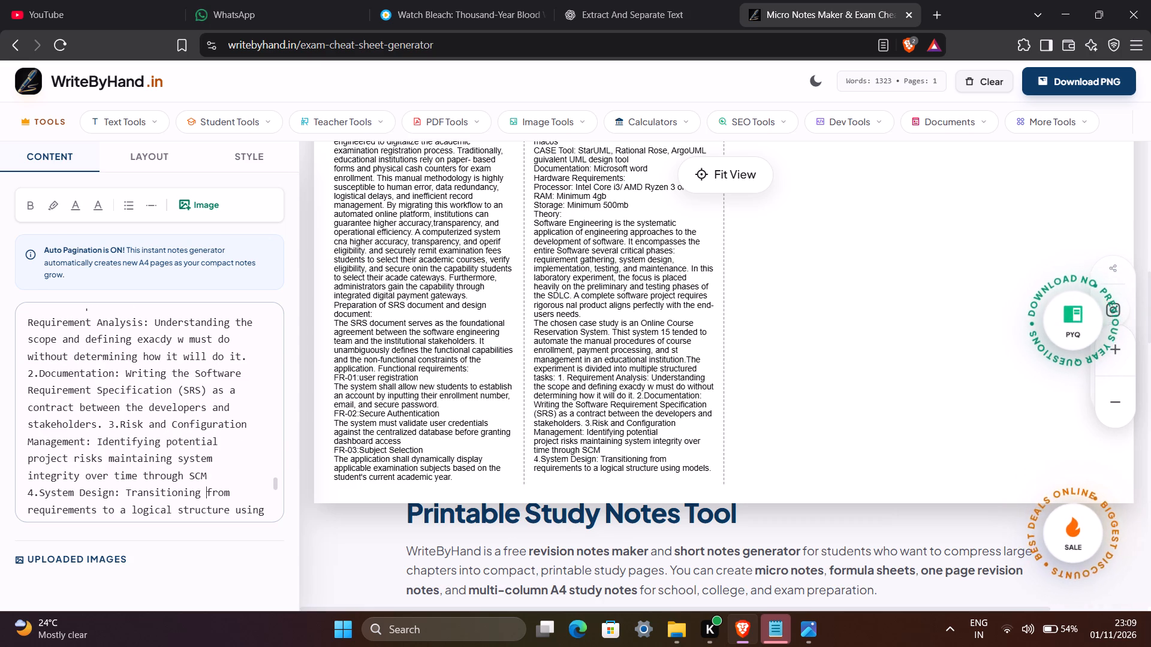
key("Down")
key("Down")
key("Down")
key("BackSpace")
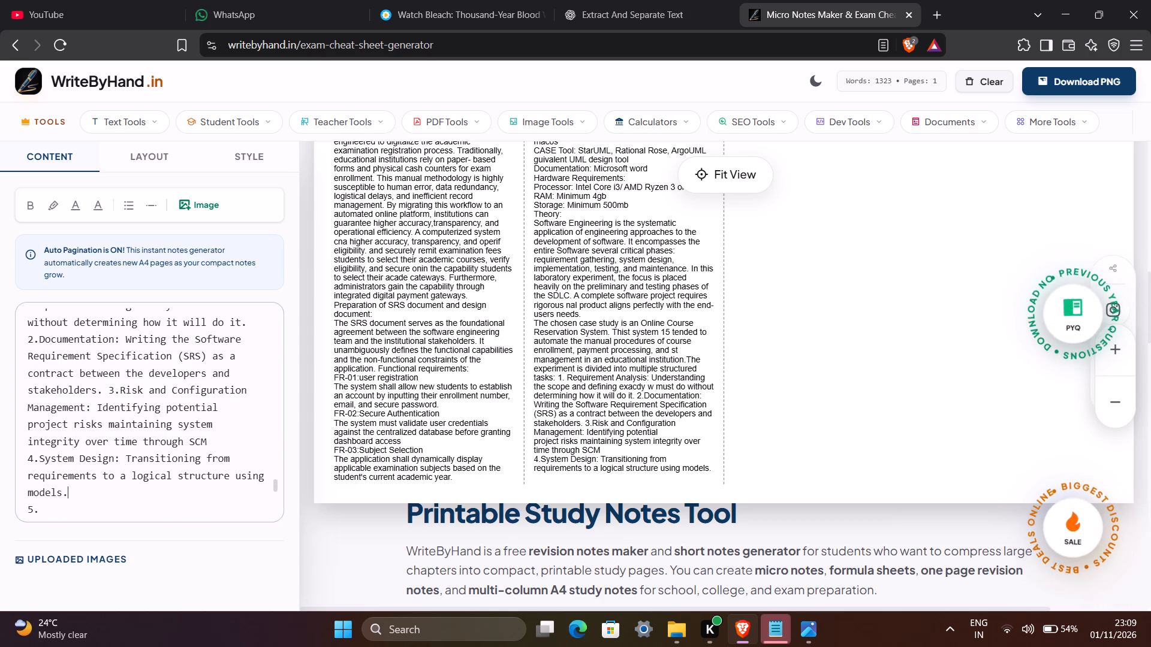
Join "Software Testing: Ensuring the system" directly onto the number "5.", removing the blank line between them.
key("Down")
key("Down")
key("Down")
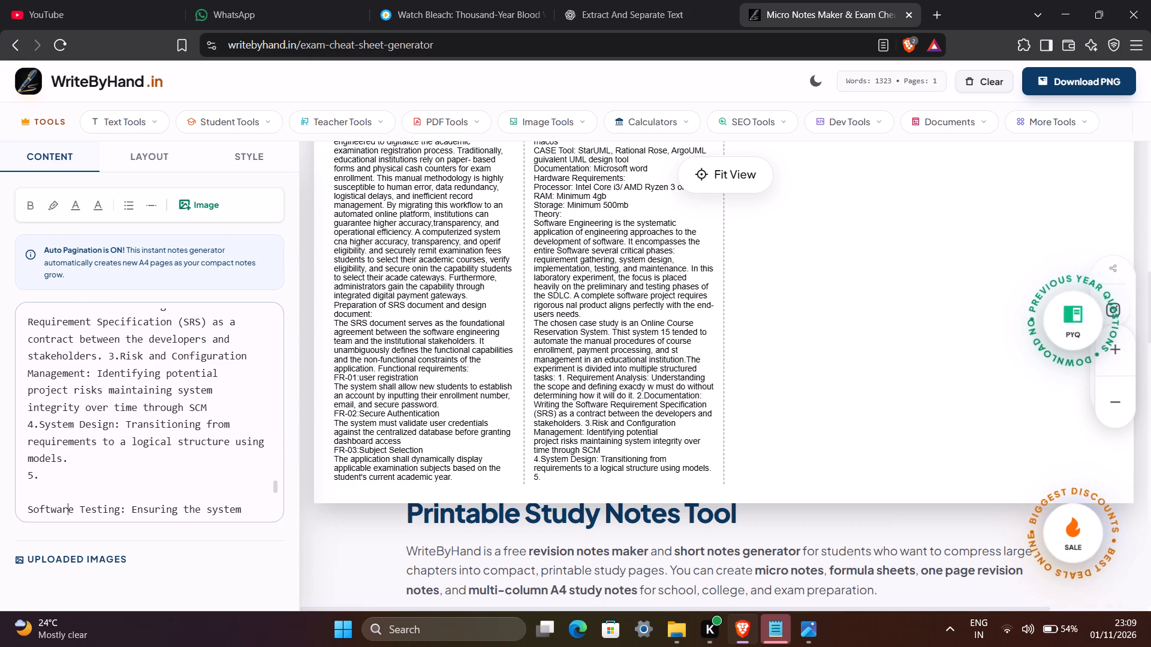
key("Left")
key("Left")
key("Left")
key("Left")
key("Left")
key("Left")
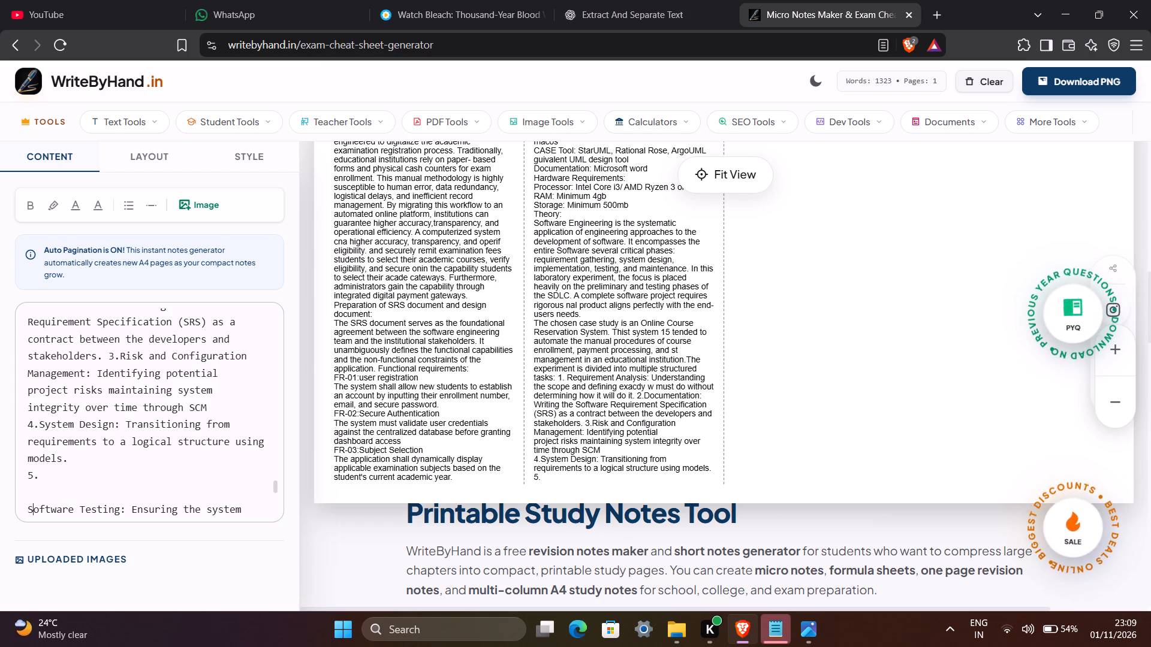
key("Left")
key("BackSpace")
key("BackSpace")
Delete the blank line between "paradigms." and "software configuration management and risk management".
key("Down")
key("Down")
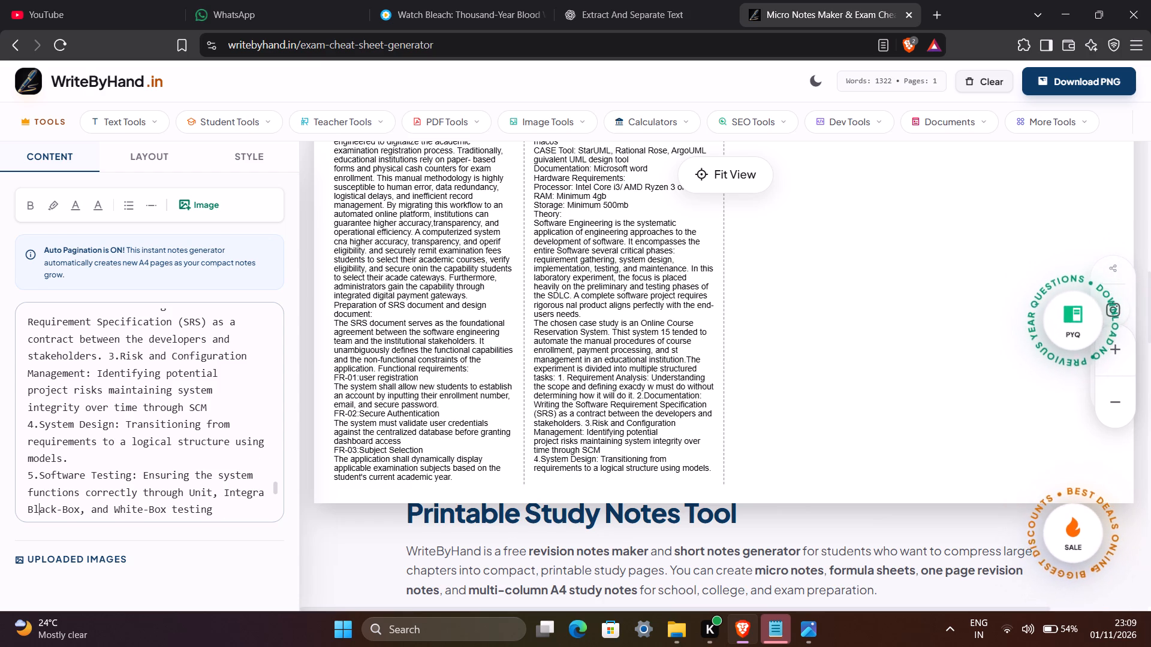
key("Down")
key("Down")
key("BackSpace")
key("Down")
key("Down")
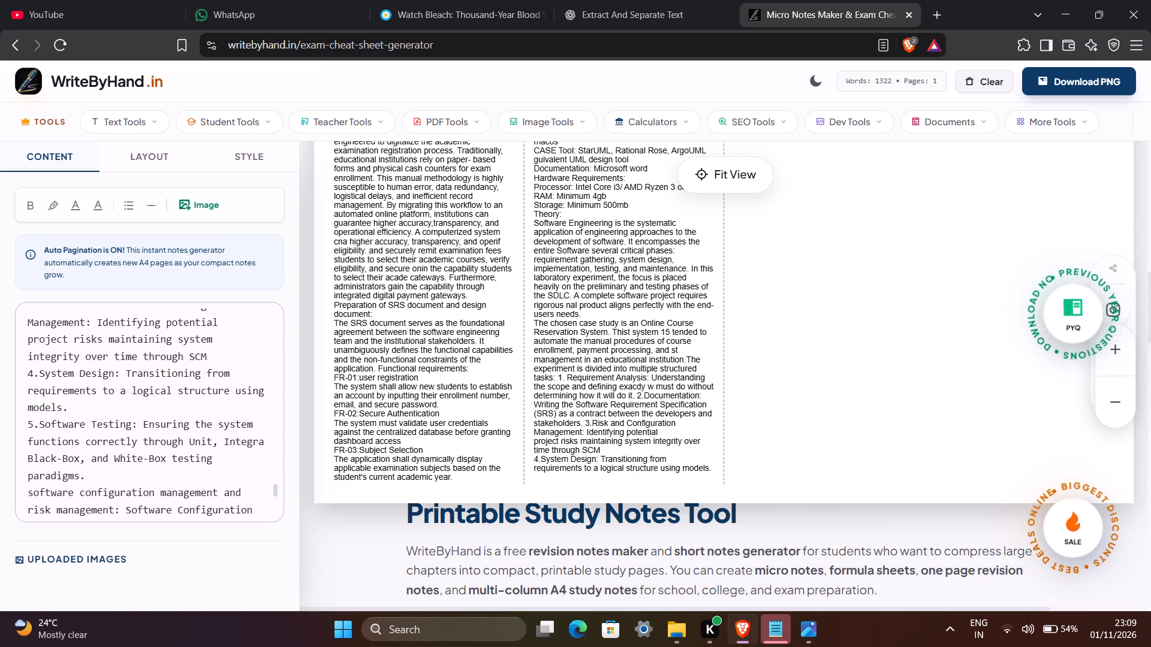
key("Up")
key("Up")
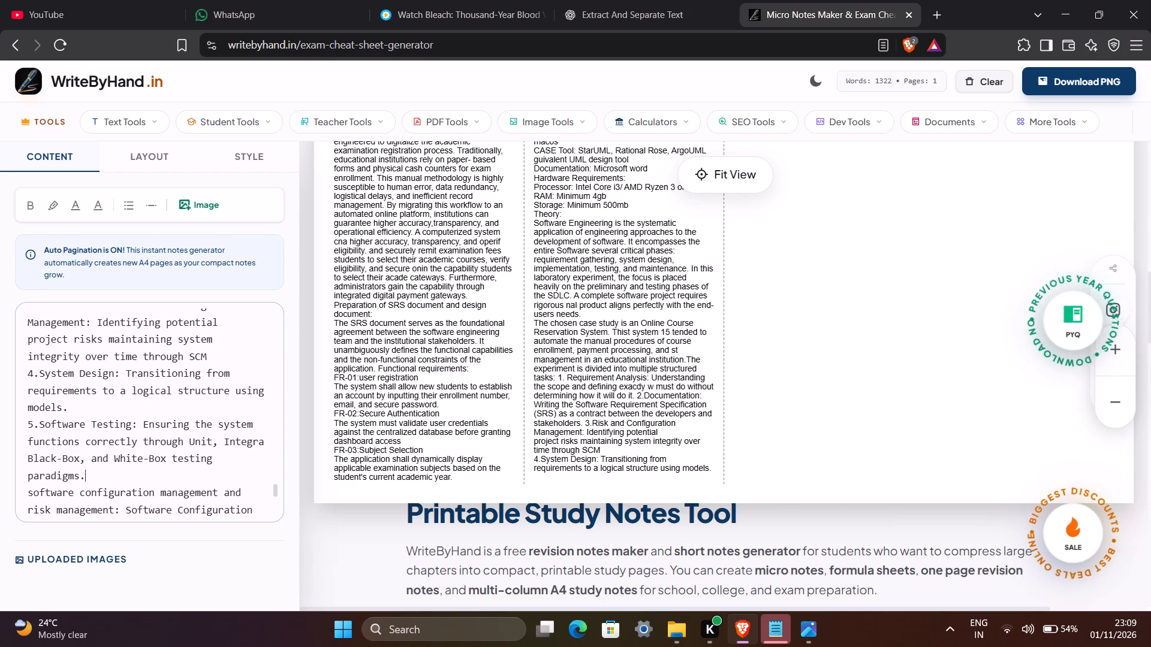
Delete the Exp5 passage from "The experiment is divided into multiple structured tasks" through "White-Box testing paradigms.".
key("Down")
key("Down")
key("Down")
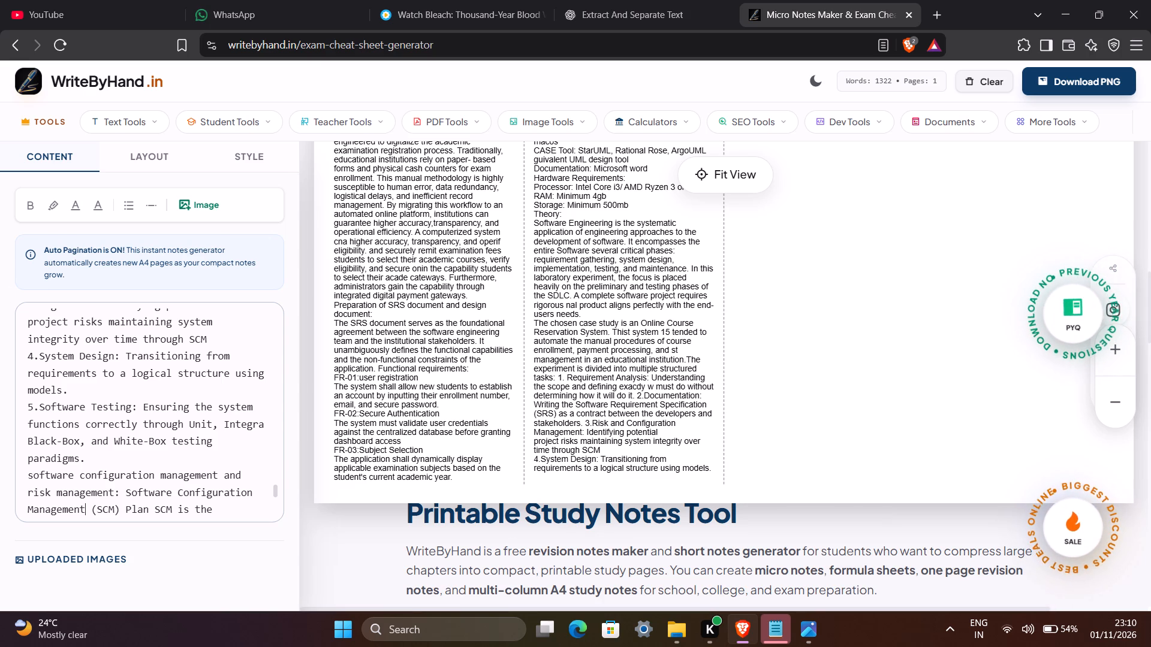
left_click_drag(92, 461, 23, 354)
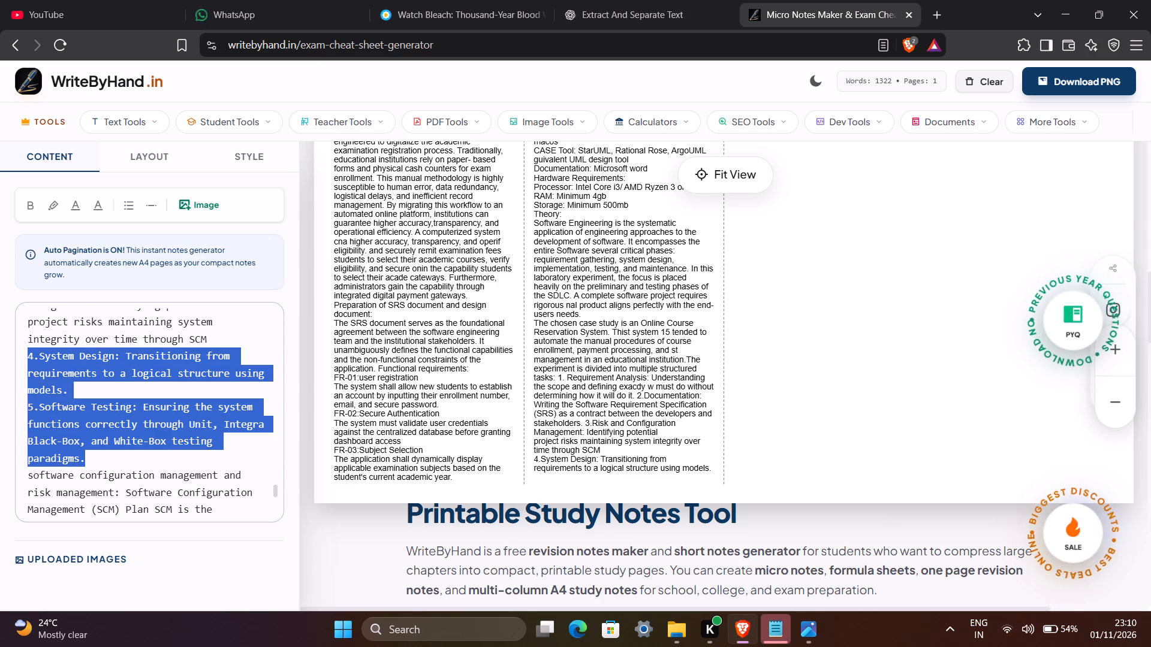
left_click_drag(23, 354, 26, 328)
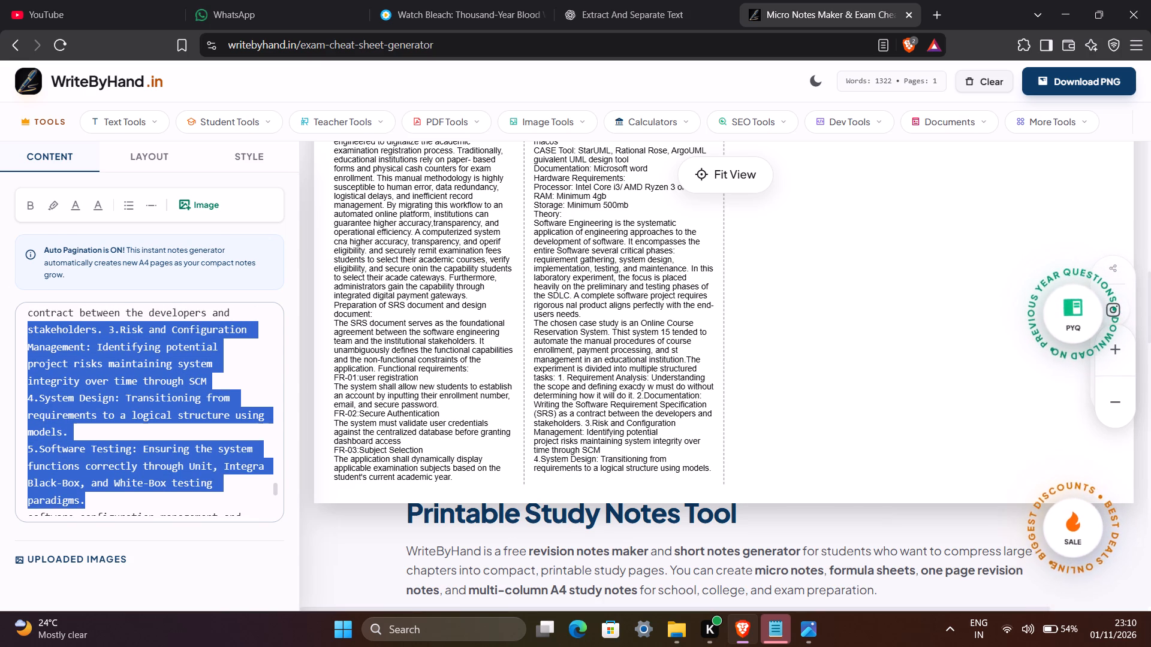
left_click_drag(26, 328, 26, 333)
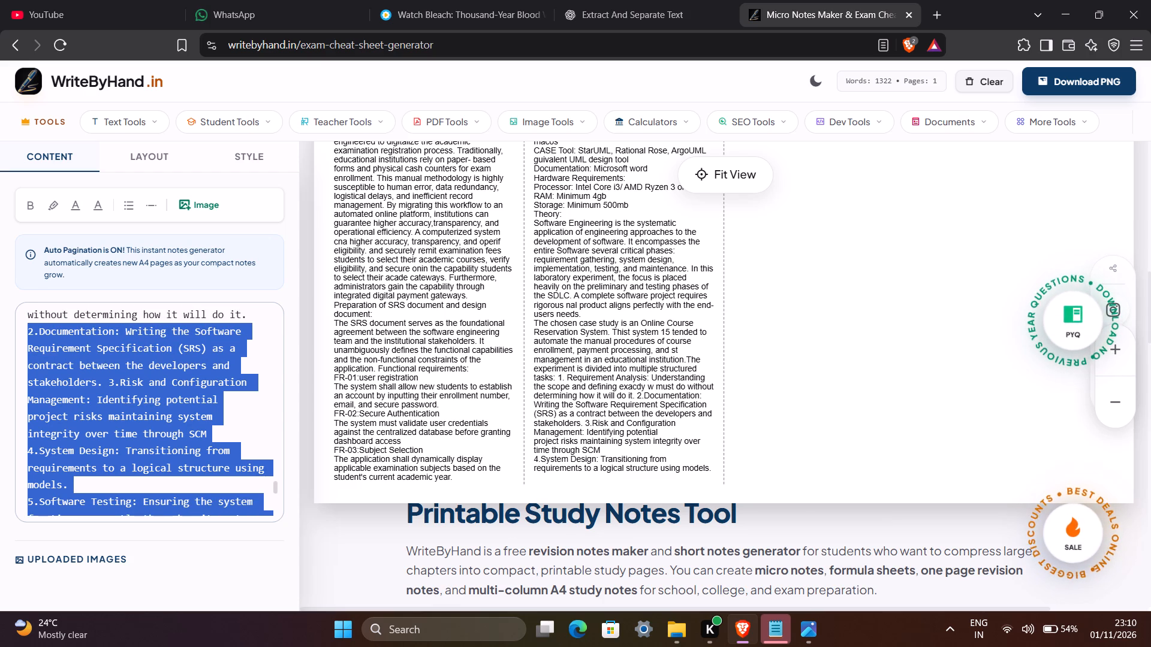
left_click_drag(26, 333, 29, 332)
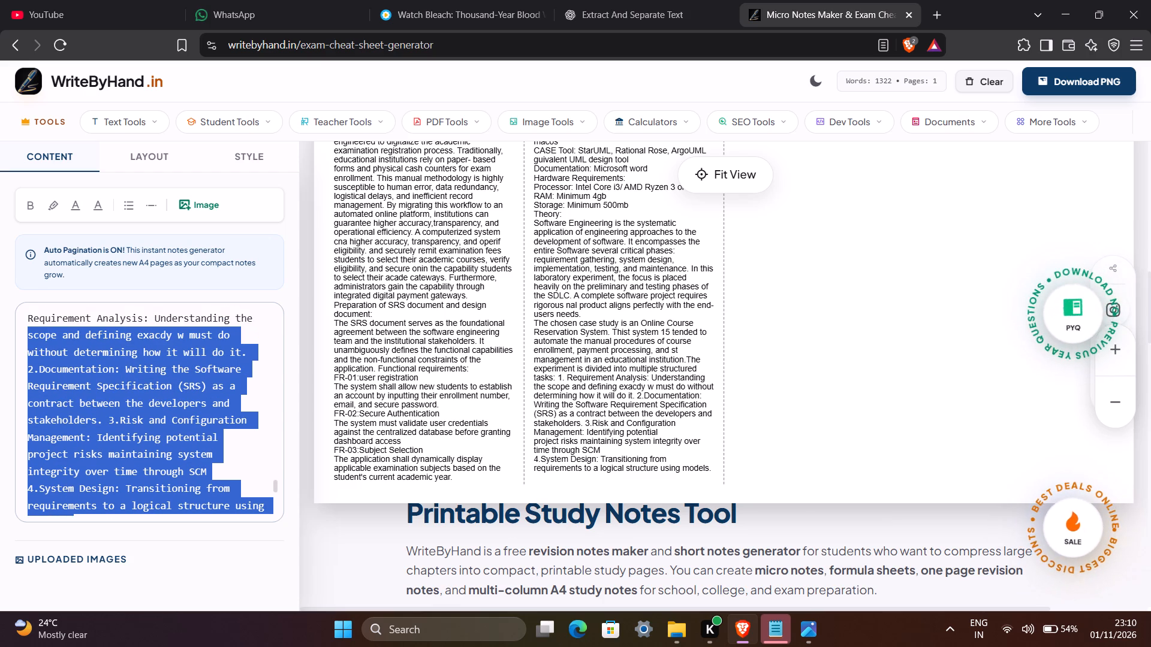
left_click_drag(29, 332, 71, 385)
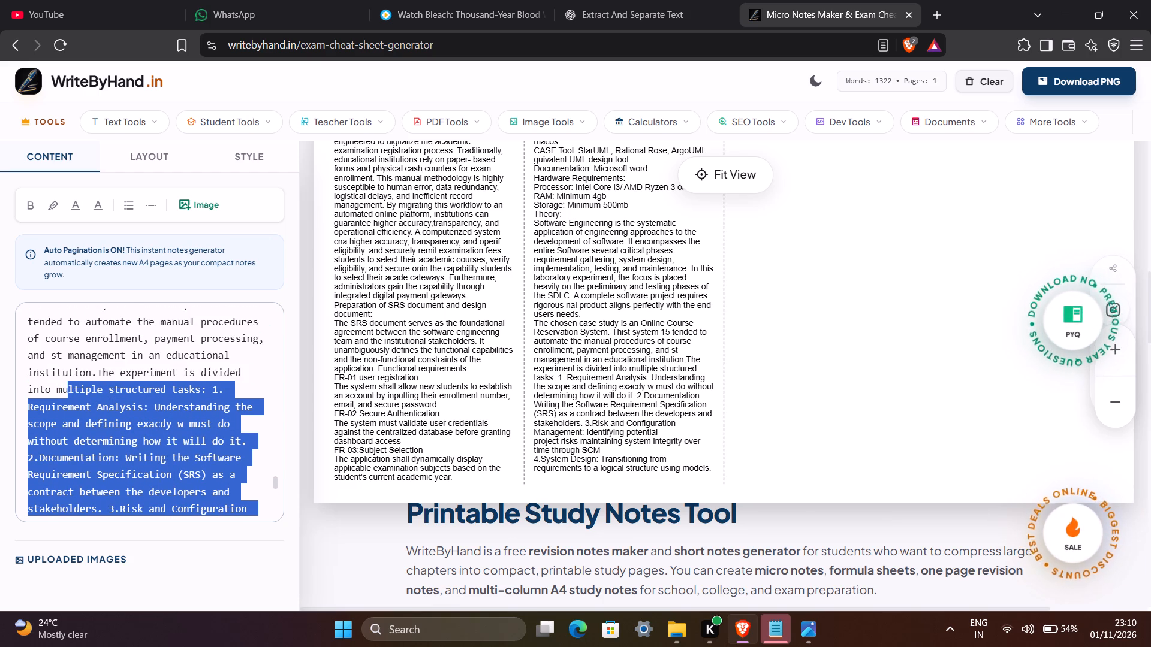
left_click_drag(71, 385, 82, 376)
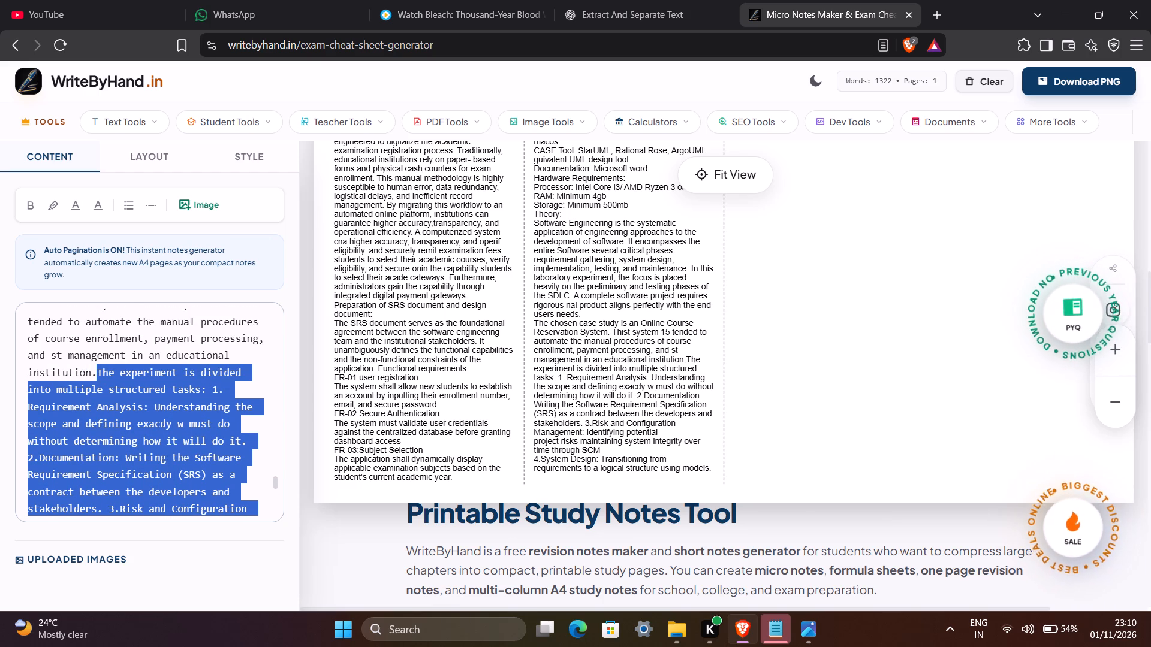
left_click_drag(82, 376, 96, 378)
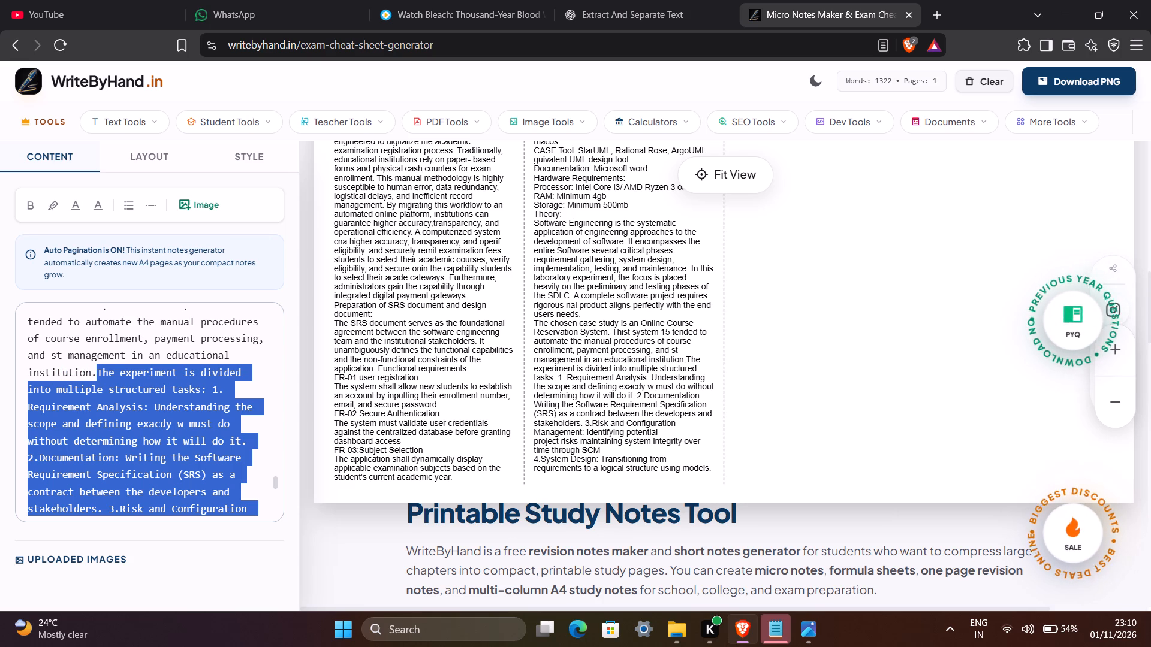
key("BackSpace")
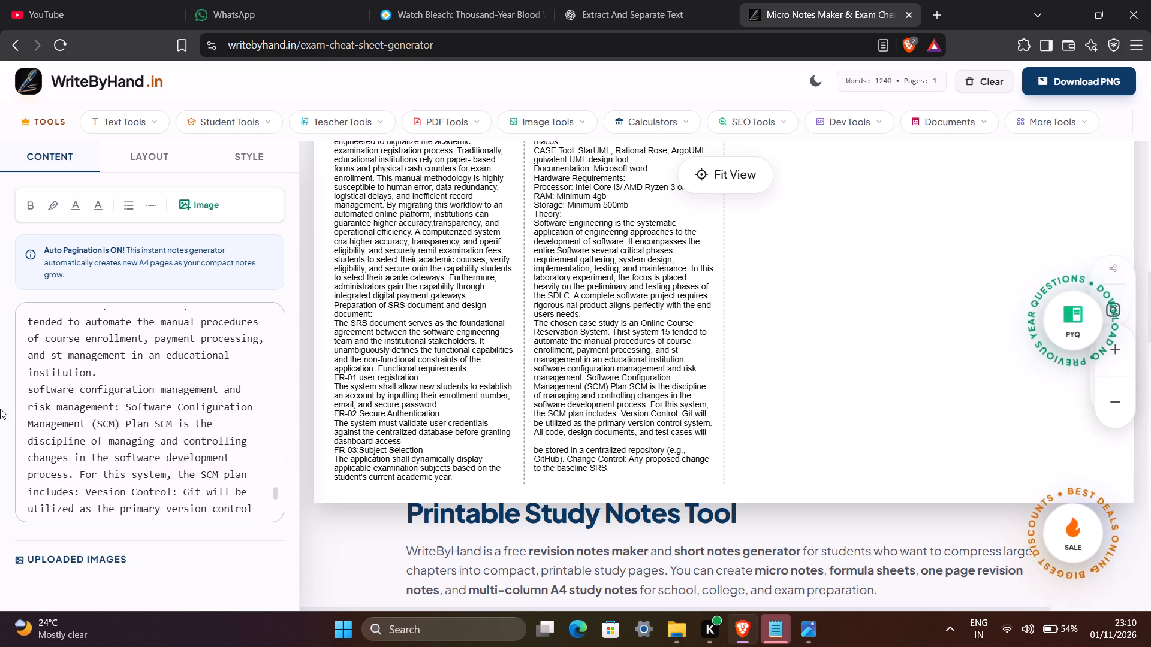
Insert "Preparation " before "software configuration management and risk management".
left_click(31, 392)
key("Left")
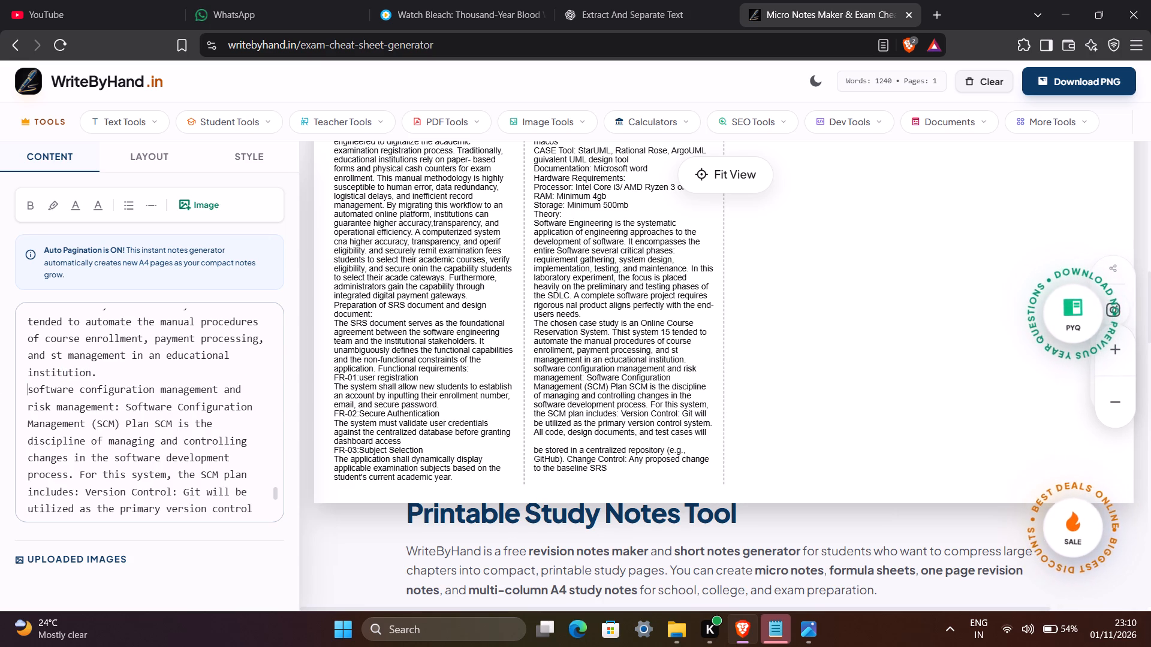
type("Prepar")
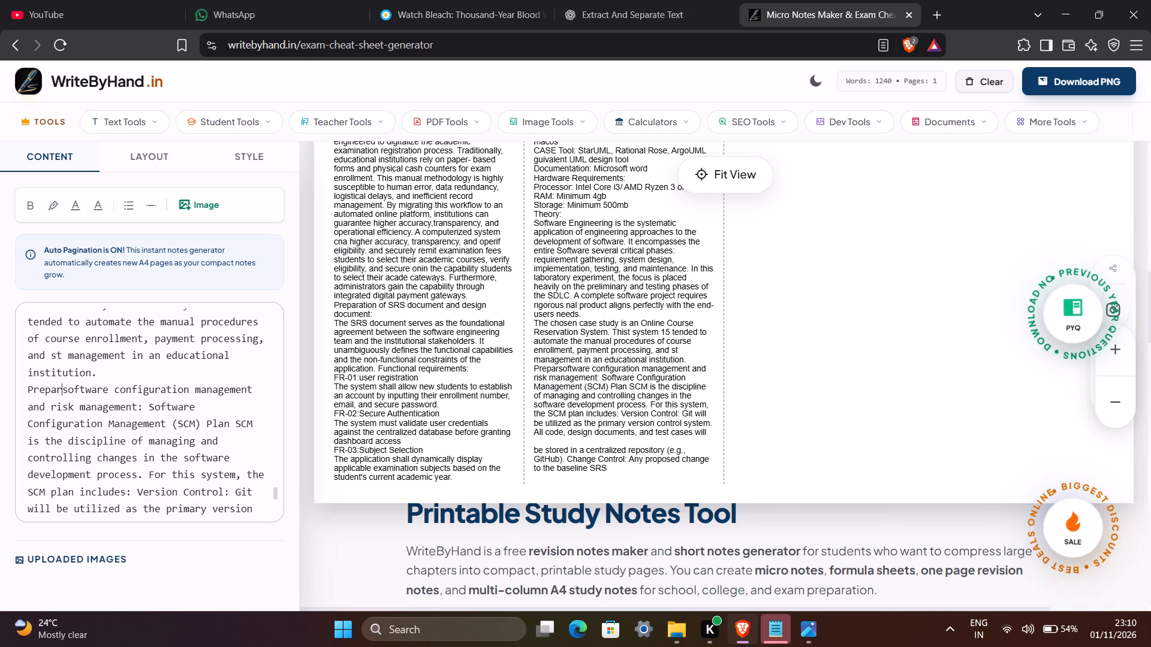
key("a")
type("tion")
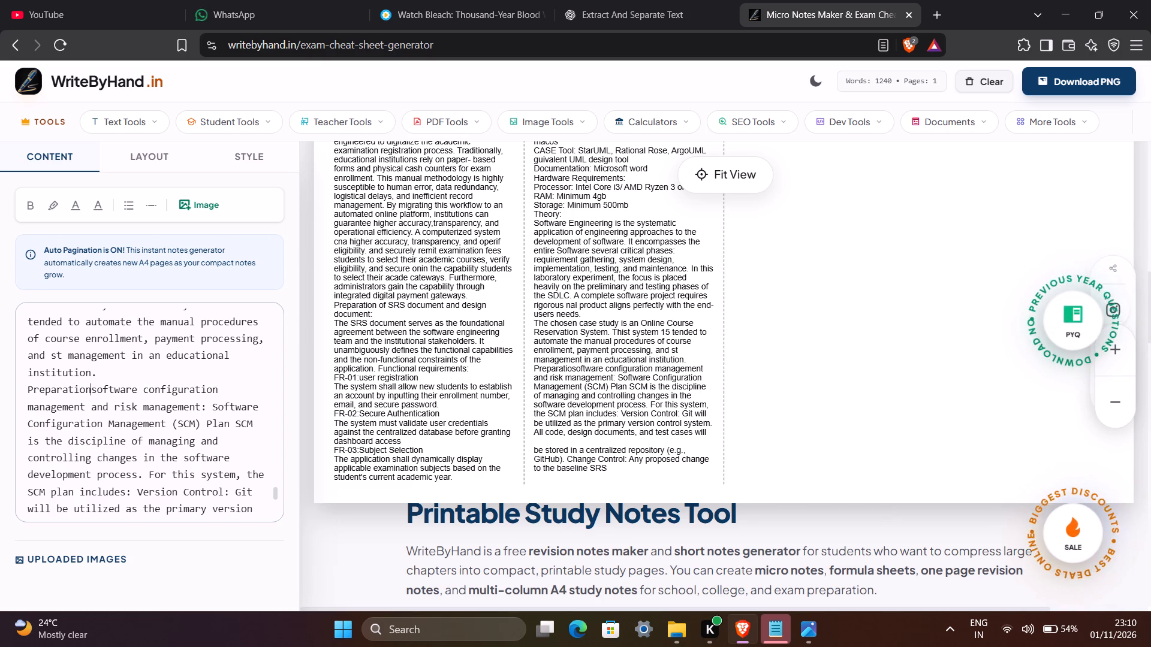
key("space")
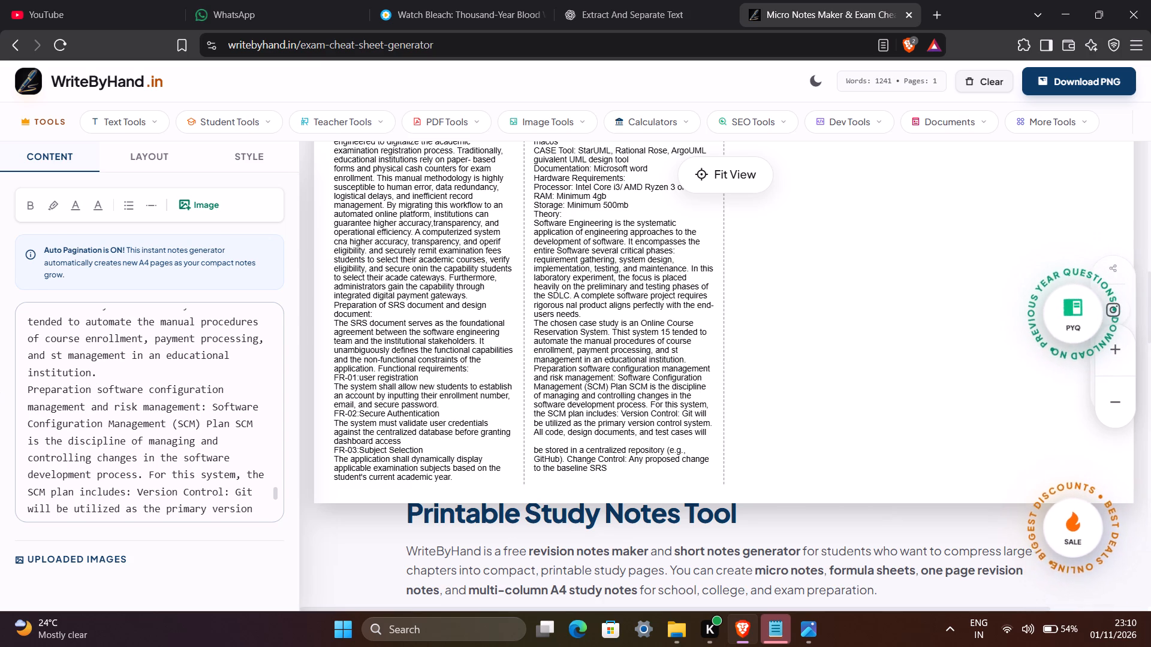
Remove the stray "st" before "management in an educational institution" in the case study paragraph.
scroll(80, 379, "up", 1)
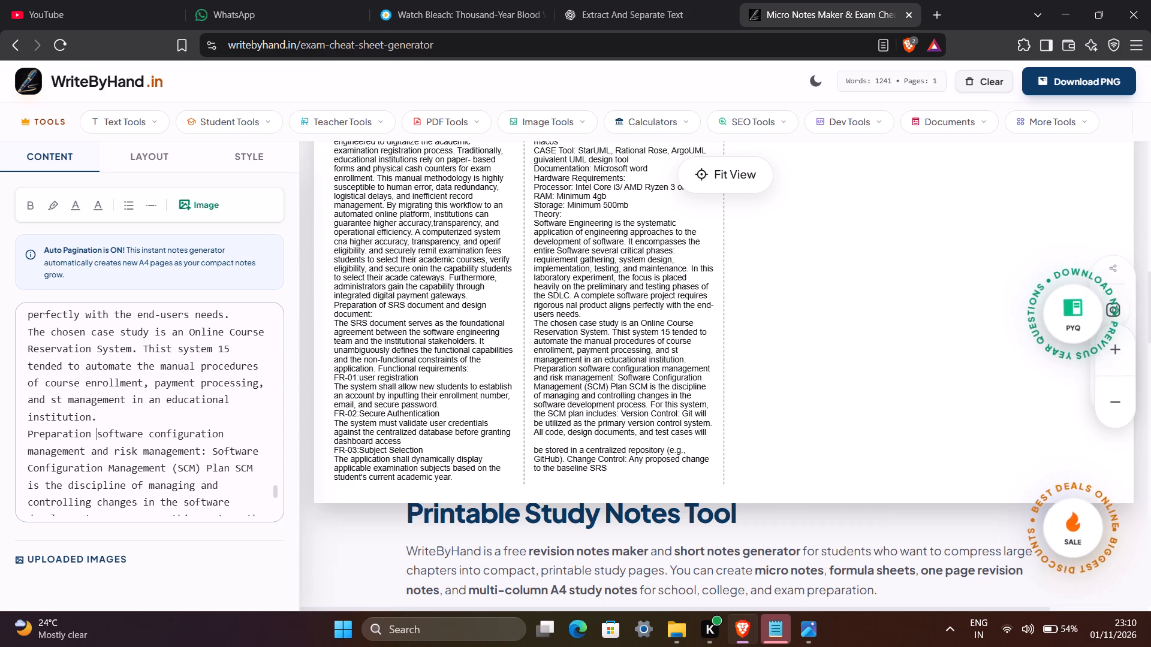
left_click(60, 396)
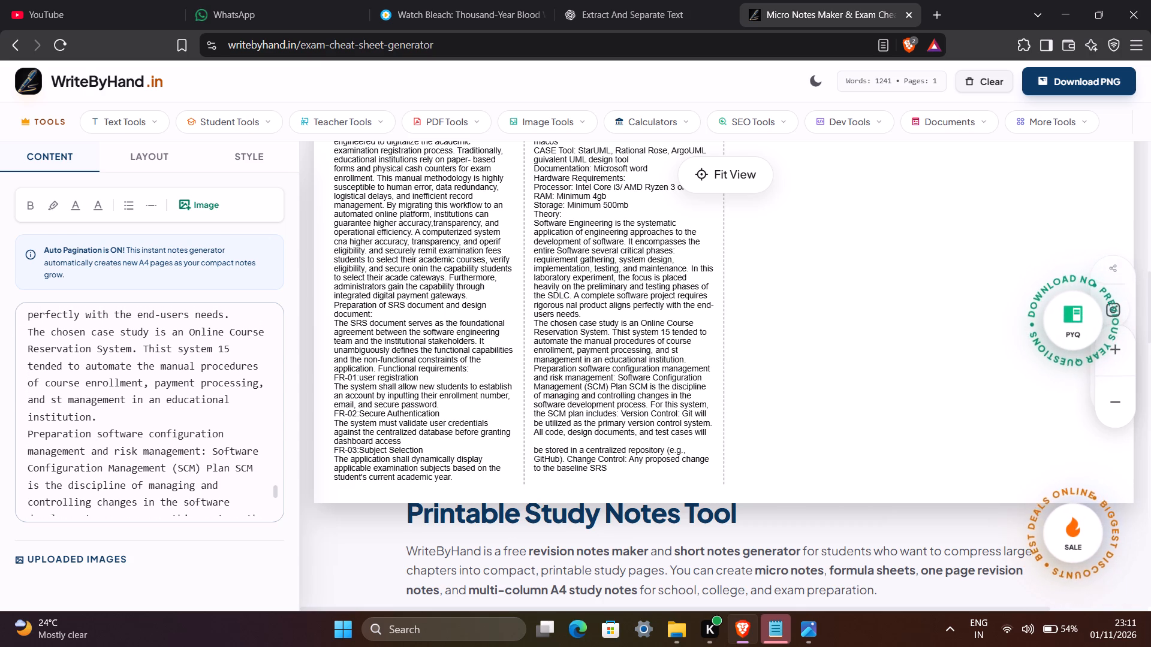
key("BackSpace")
key("BackSpace")
key("BackSpace")
Read back through Exp5's Theory and case study text, from the Theory heading to the software configuration management paragraph.
key("Up")
key("Up")
key("Up")
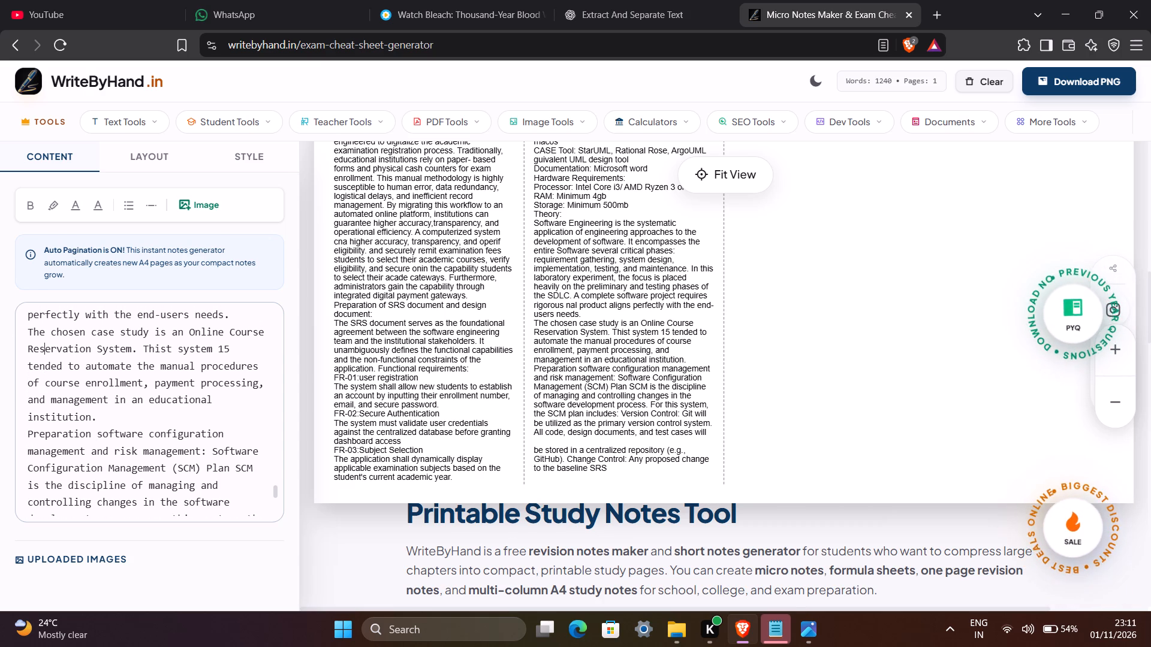
key("Up")
key("Up")
key("Up")
key("Up")
key("Up")
key("Up")
key("Up")
key("Up")
key("Up")
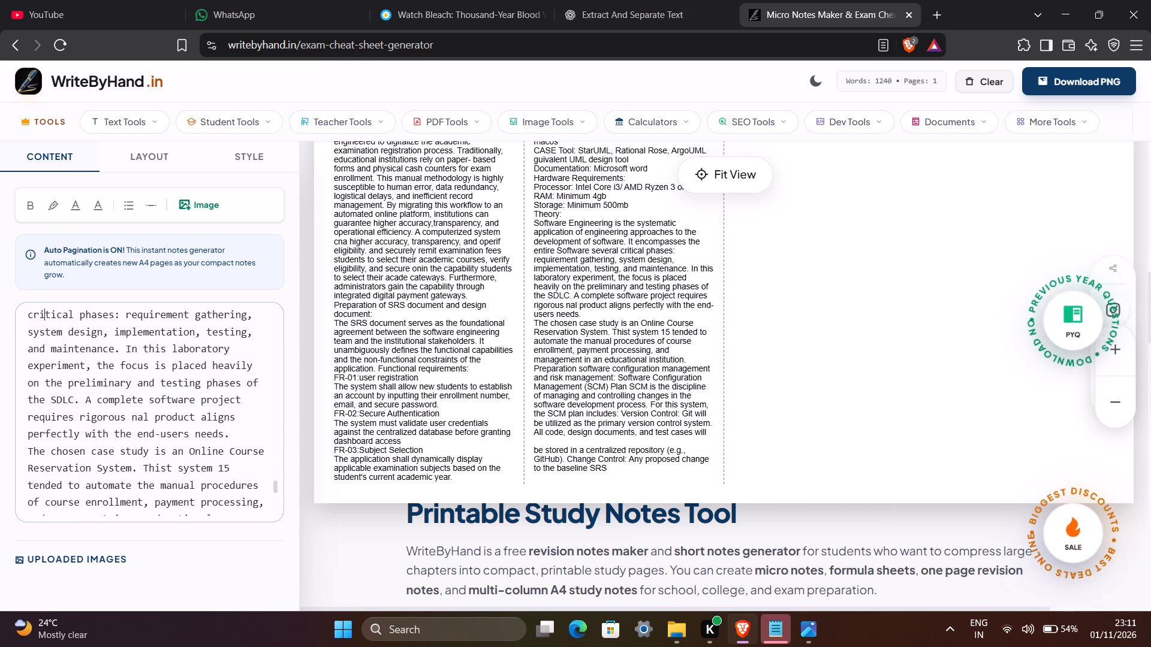
key("Up")
key("Up")
key("Up")
key("Up")
key("Up")
key("Up")
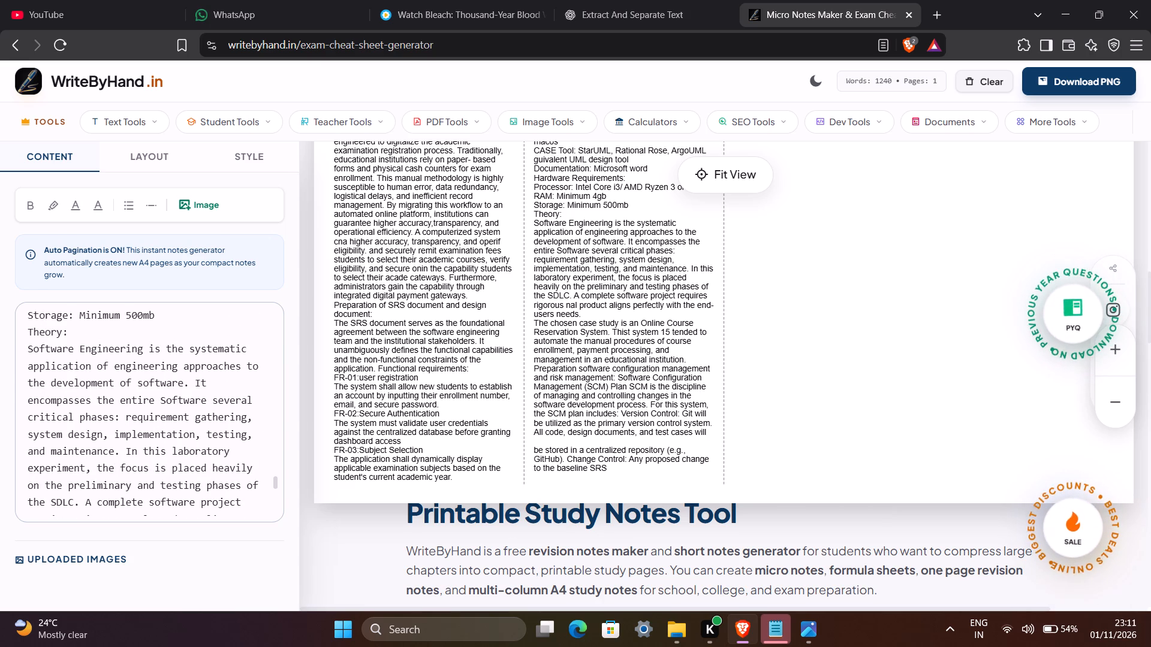
key("Down")
key("Down")
key("Down")
key("Down")
key("Down")
key("Down")
key("Down")
key("Down")
key("Down")
key("Down")
key("Down")
key("Down")
key("Down")
key("Down")
key("Down")
key("Down")
key("Down")
key("Down")
key("Down")
key("Down")
key("Down")
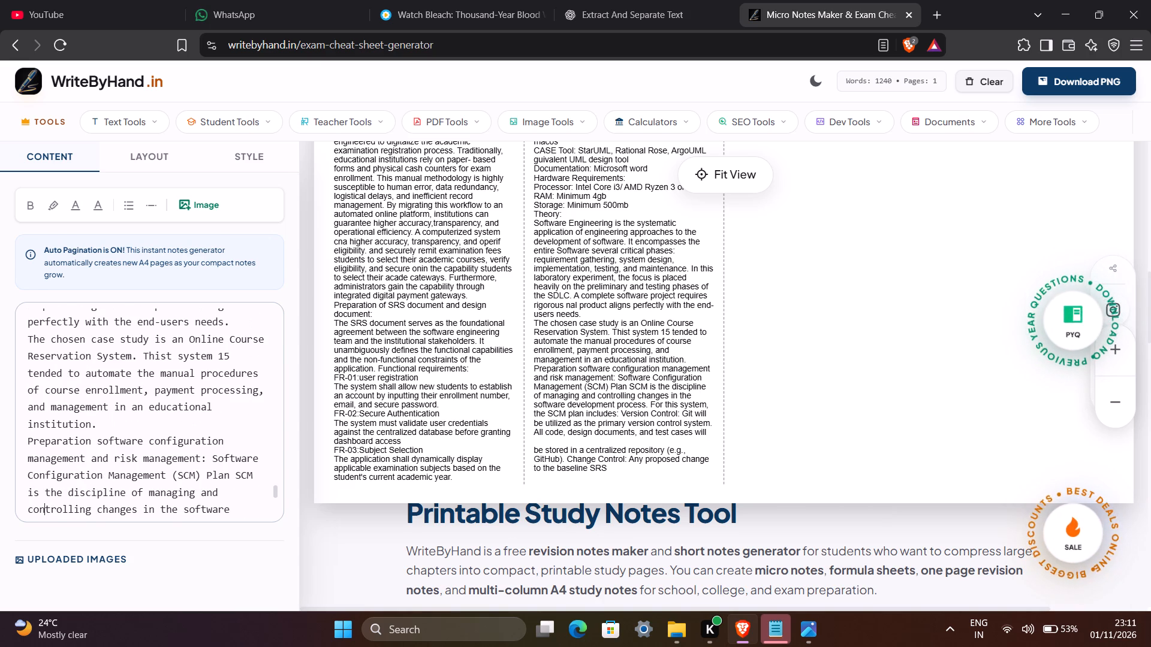
Join "be stored in a centralized repository" onto "test cases will" with a space, removing the blank line between them.
key("Down")
key("Down")
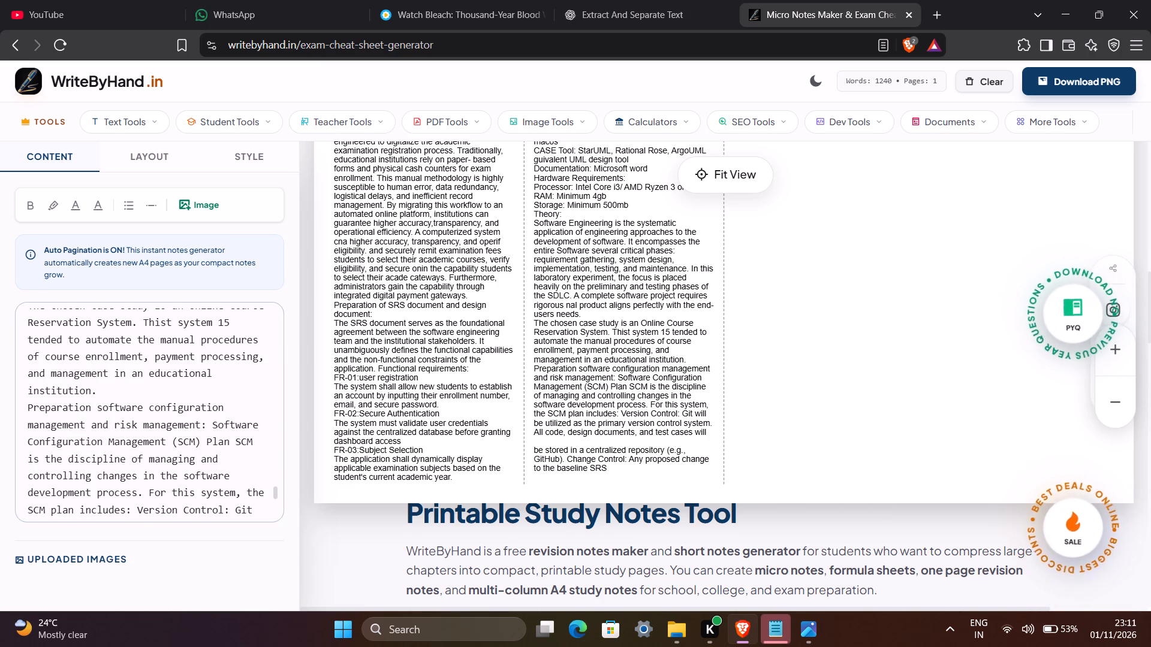
key("Down")
key("Down")
key("Down")
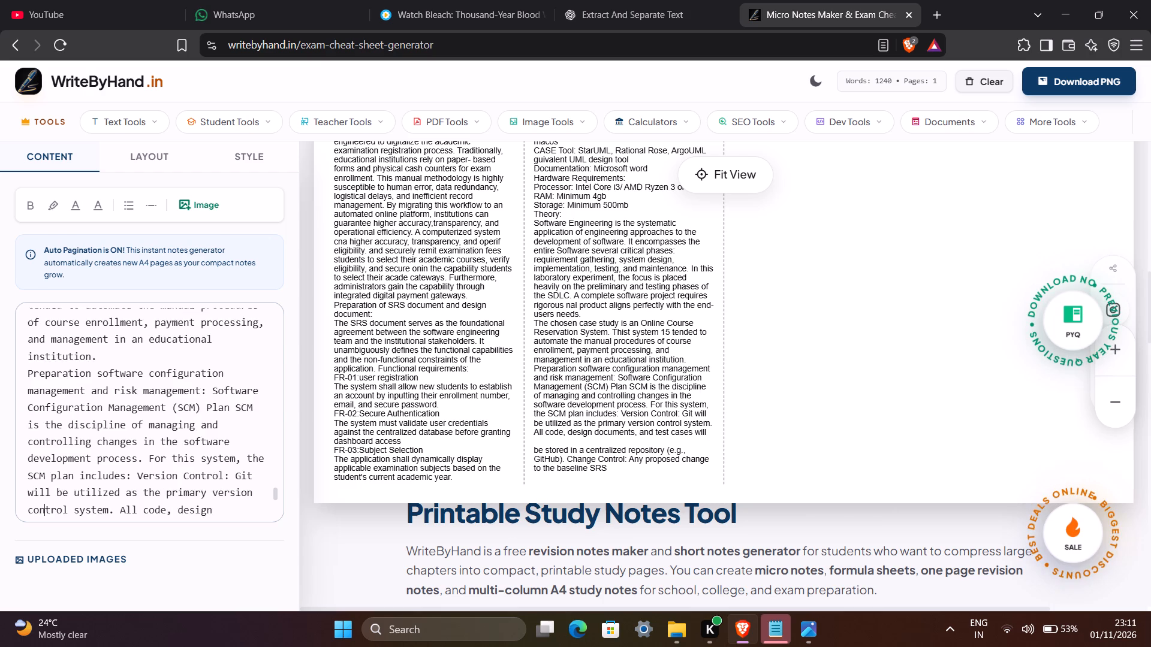
key("Down")
key("Down")
key("Up")
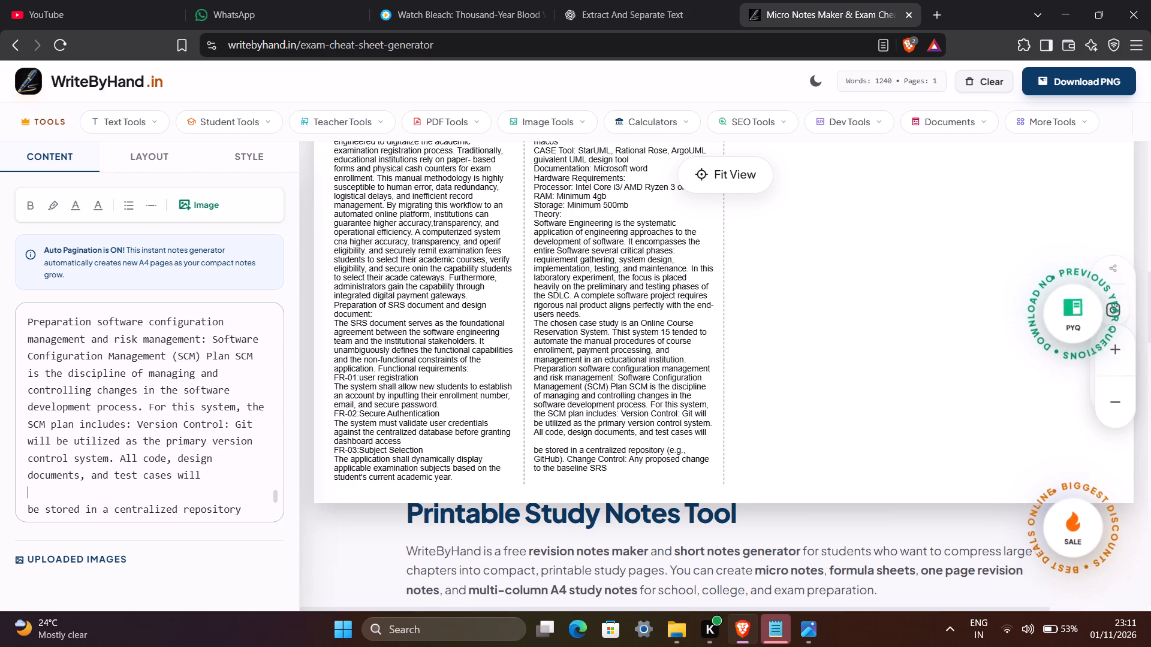
key("BackSpace")
key("Down")
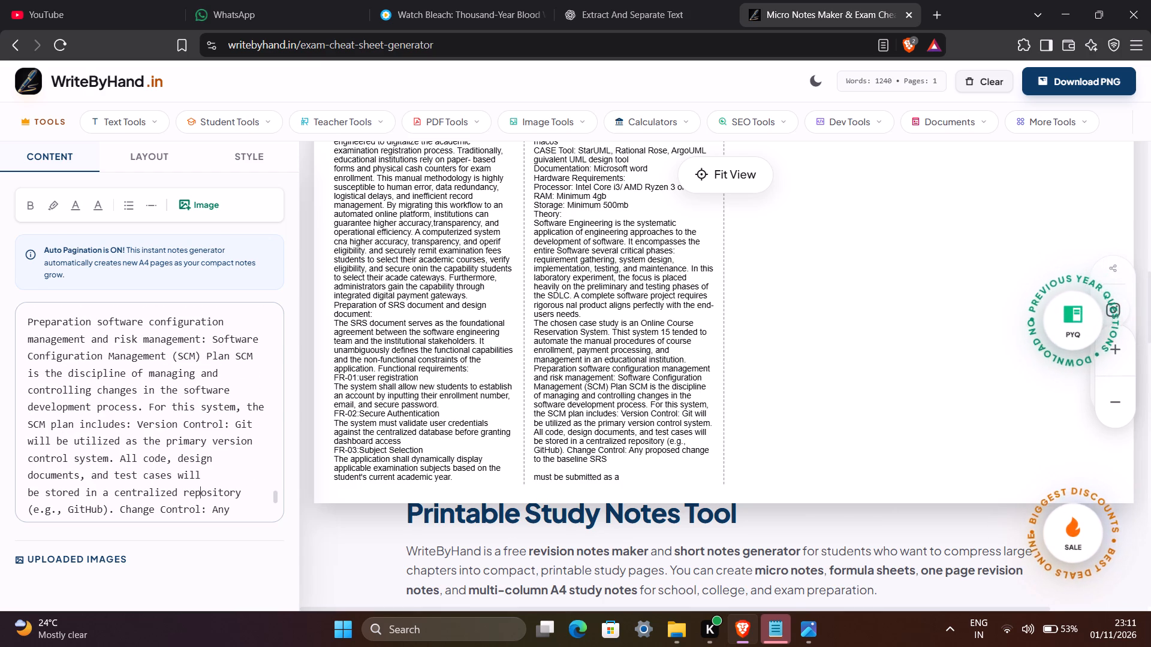
key("Up")
key("Right")
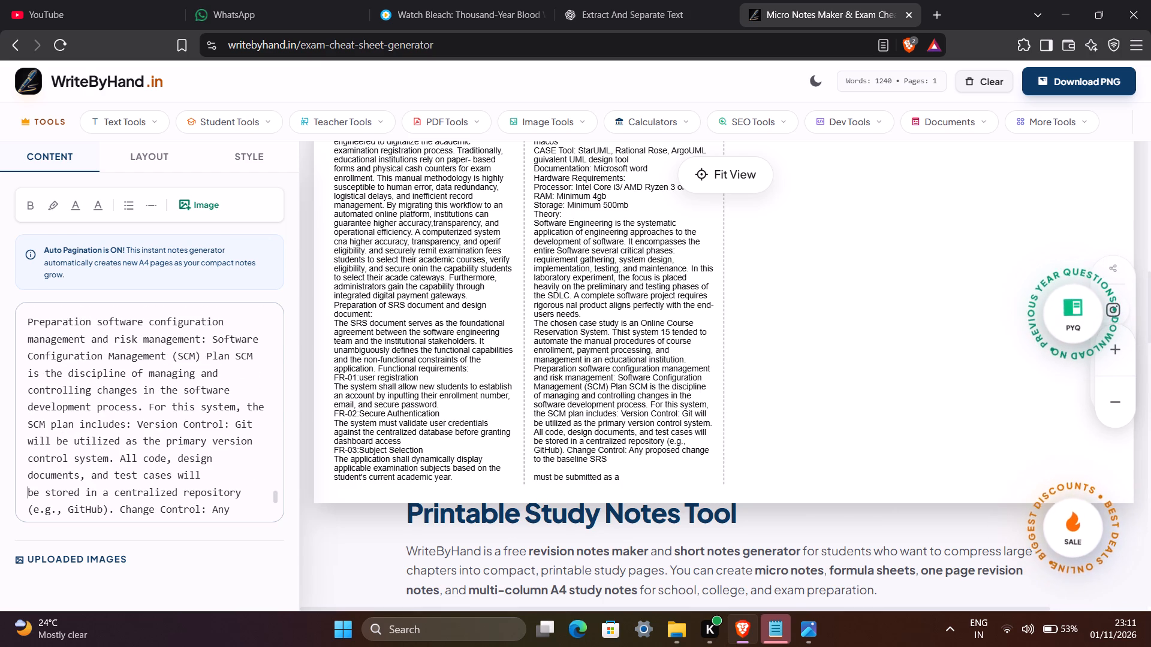
key("BackSpace")
key("space")
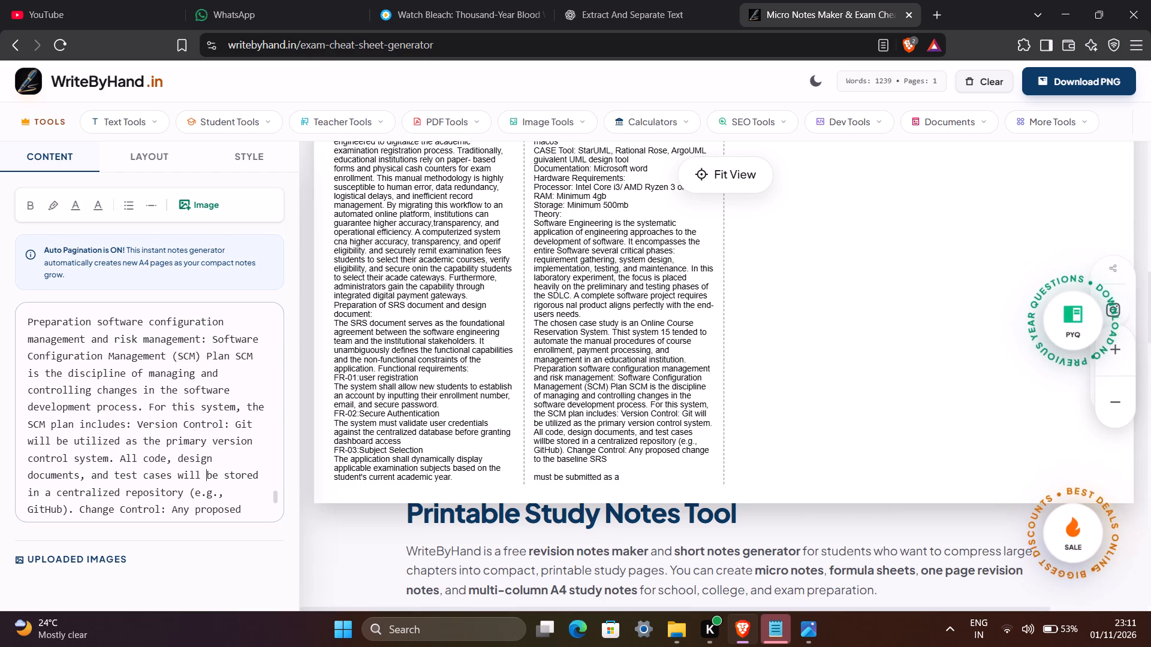
Delete the space between "(e.g.," and "GitHub)" in the version control text.
key("Down")
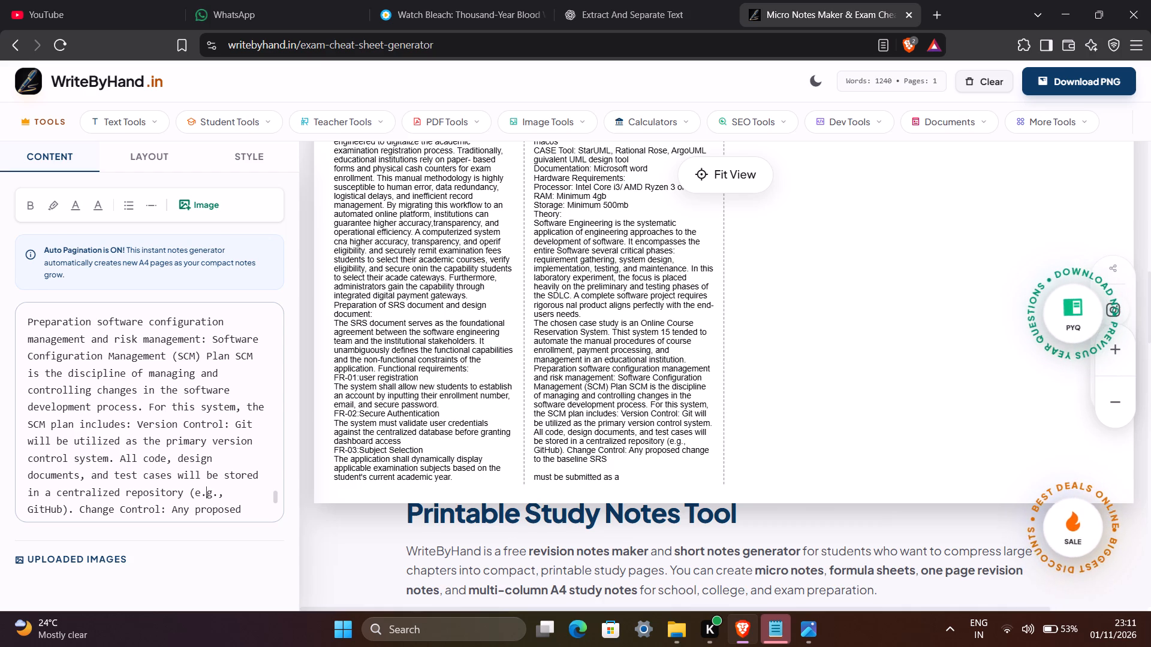
key("Right")
key("Right")
key("Right")
key("Right")
key("BackSpace")
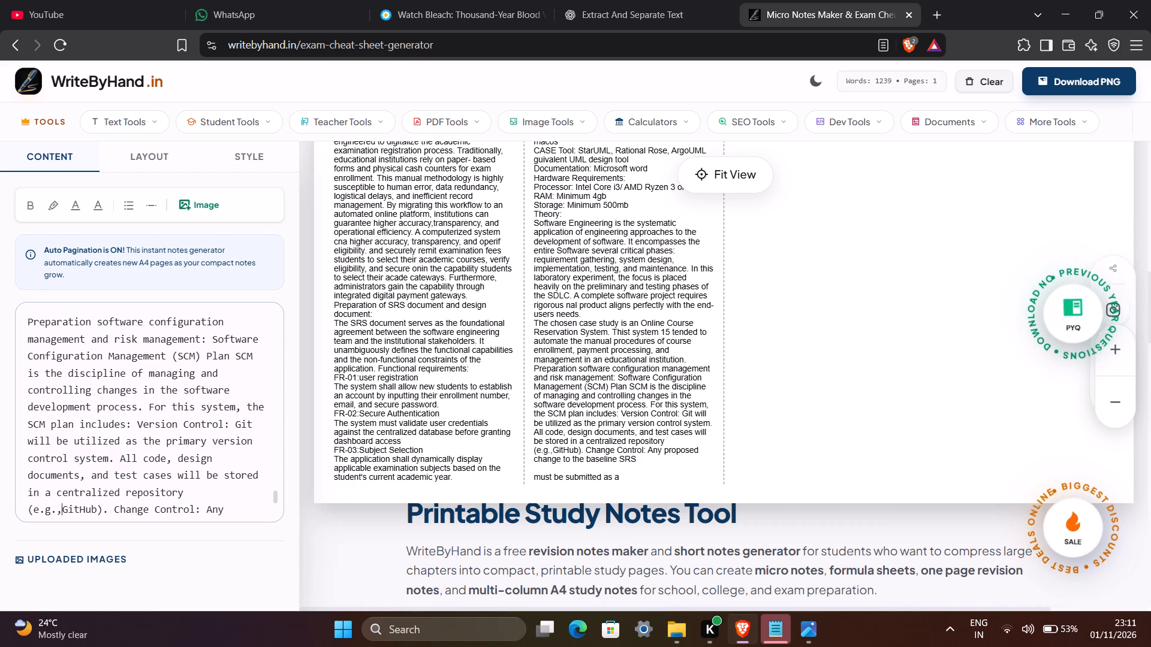
Delete the blank line between "proposed change to the baseline SRS" and "must be submitted as a".
key("Down")
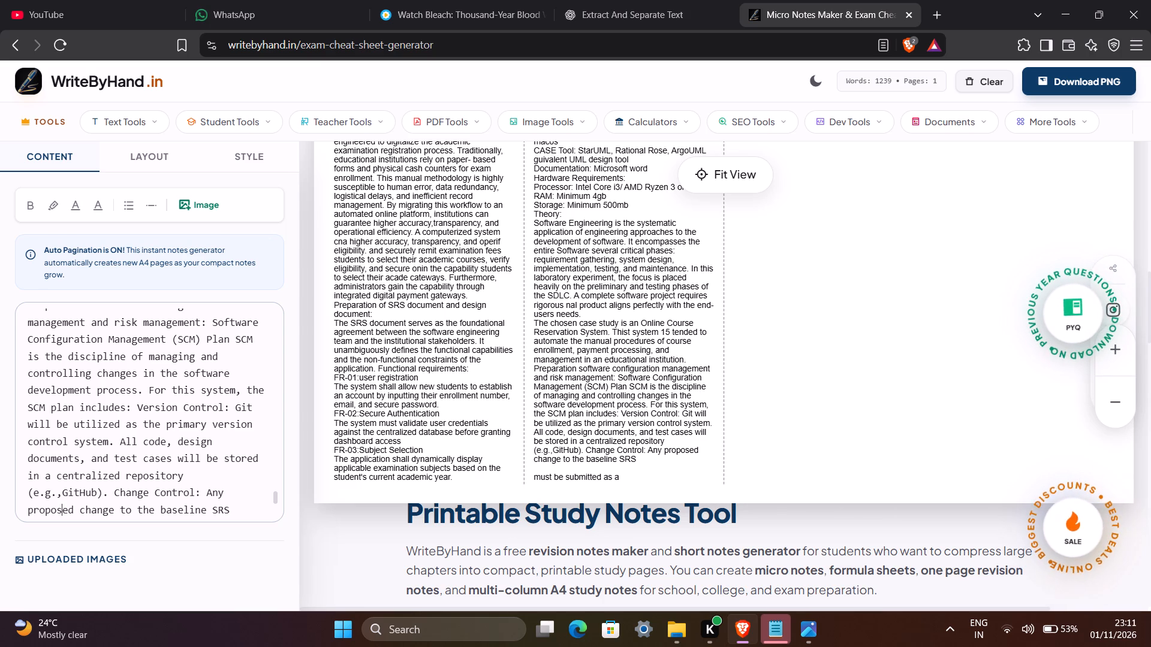
key("Down")
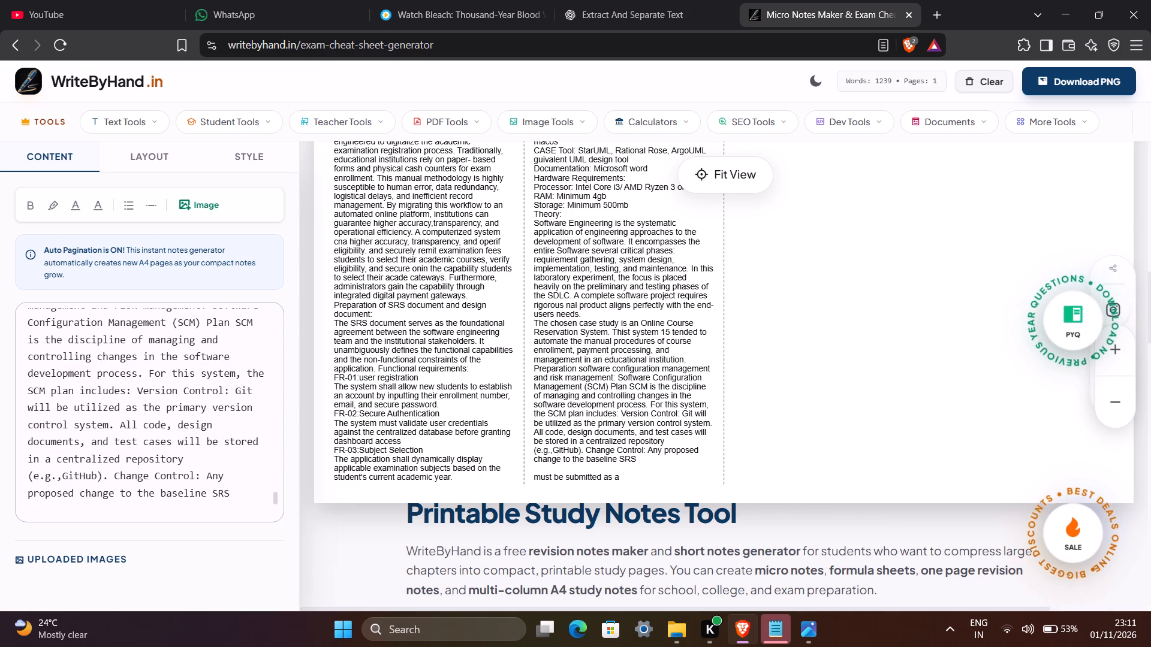
key("BackSpace")
Join "Change Request (CR)" onto the line "must be submitted as a", separated by a space.
key("Down")
key("Down")
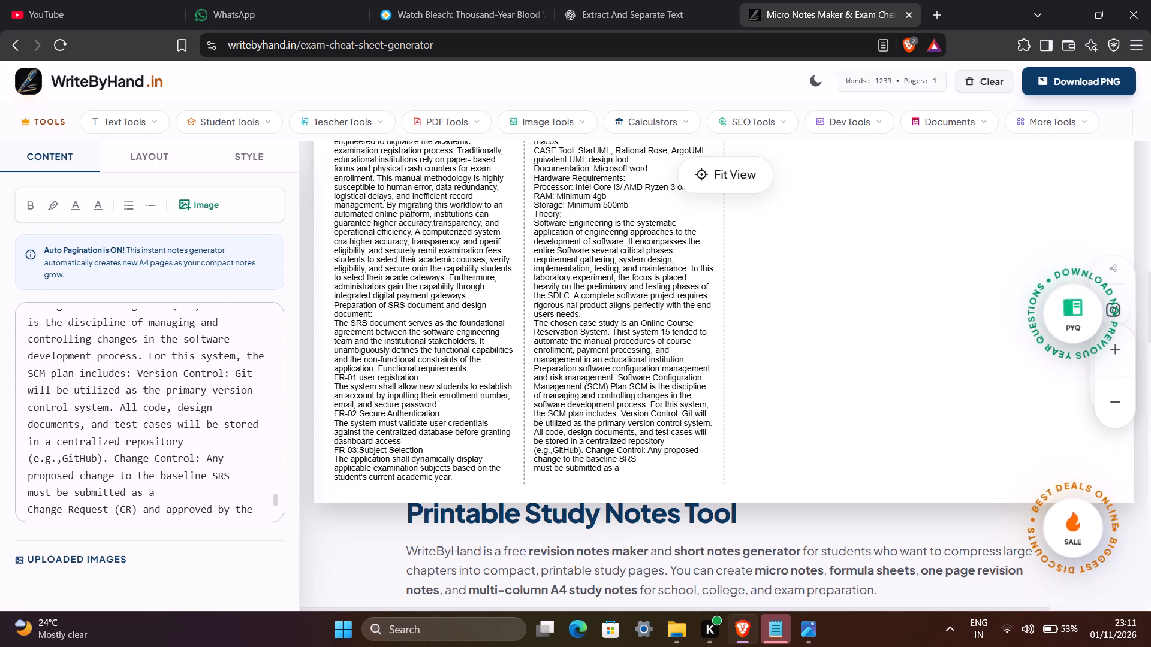
key("Down")
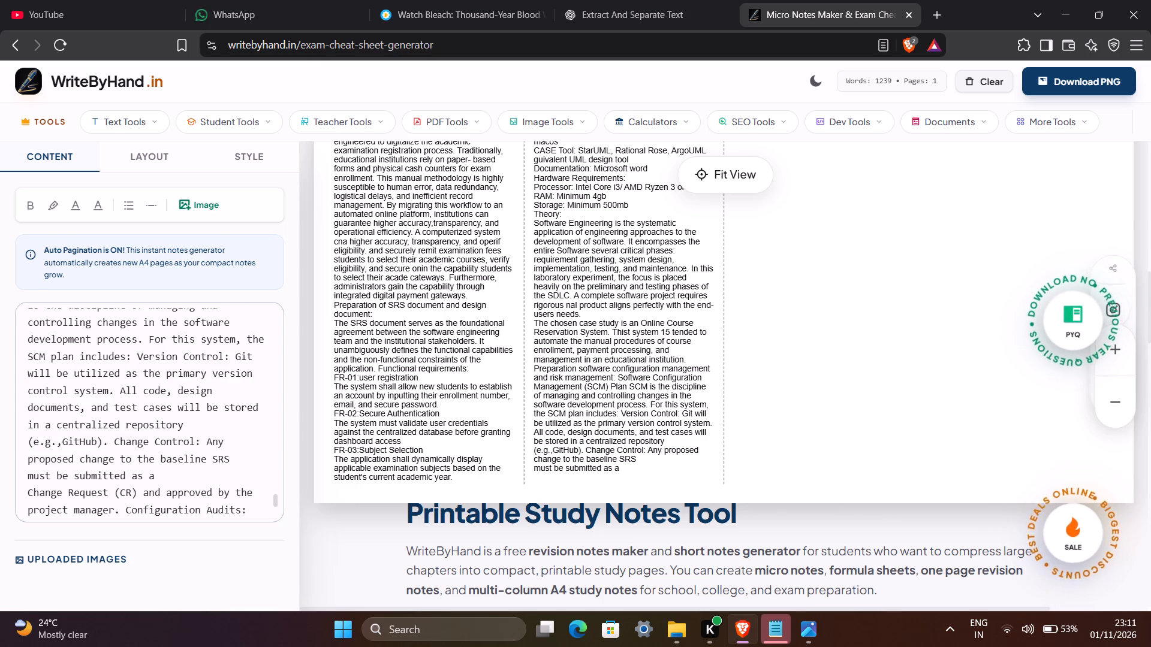
key("Left")
key("Left")
key("Left")
key("Left")
key("Left")
key("Left")
key("Left")
key("Left")
key("Left")
key("Left")
key("Left")
key("Left")
key("Left")
key("Left")
key("Left")
key("Left")
key("Left")
key("Left")
key("Left")
key("Left")
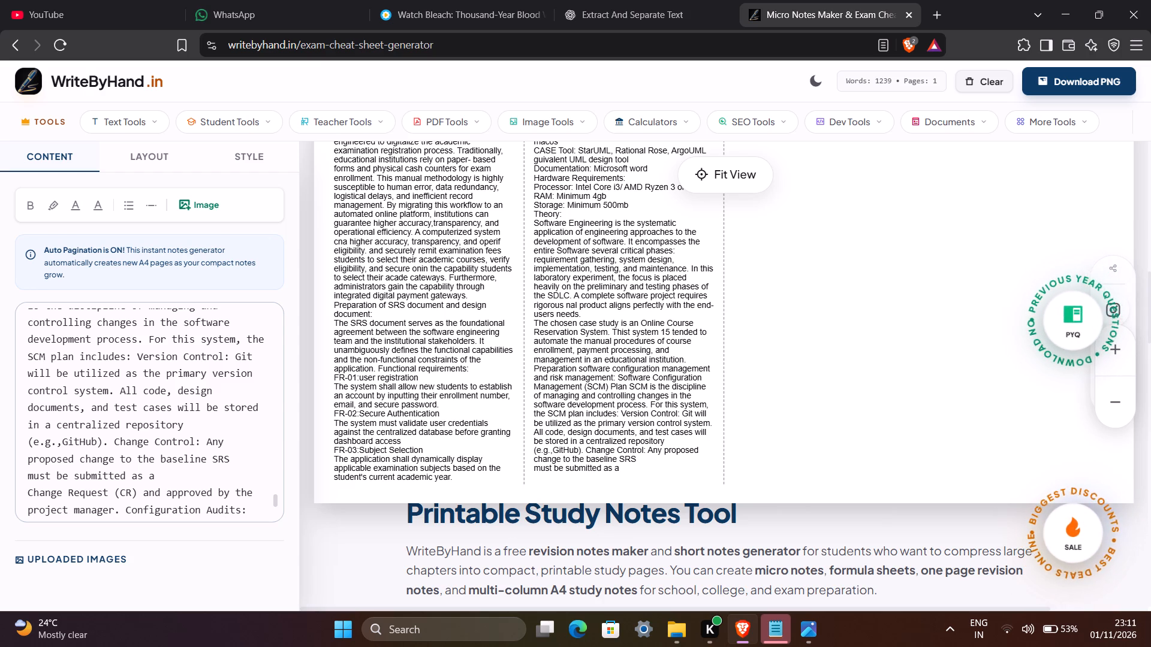
key("Up")
key("Left")
key("BackSpace")
key("space")
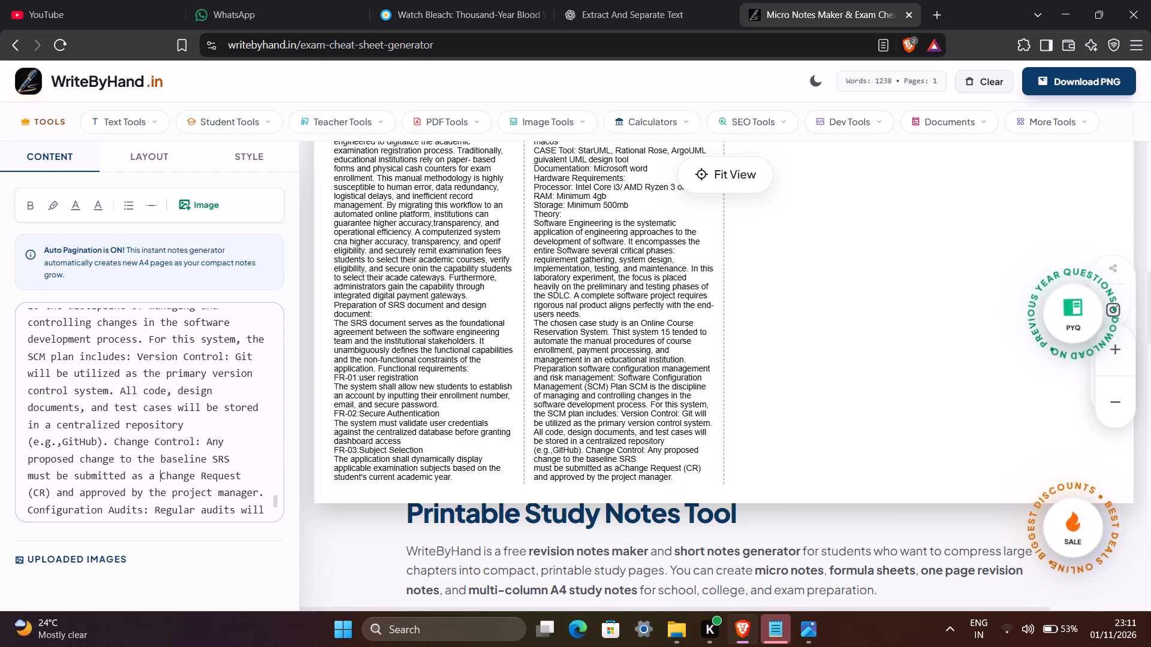
Add a colon after "Risk Management Plan" and move "Risk management involves identifying" onto a new line.
key("Down")
key("Down")
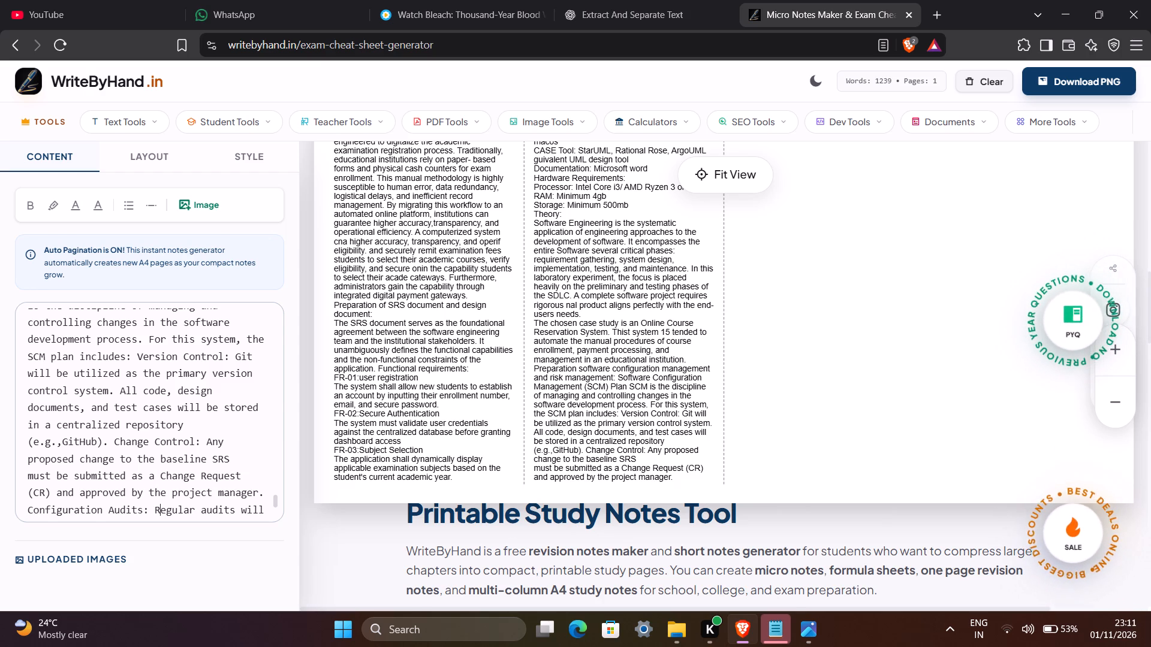
key("Down")
key("Down")
key("Down")
key("Down")
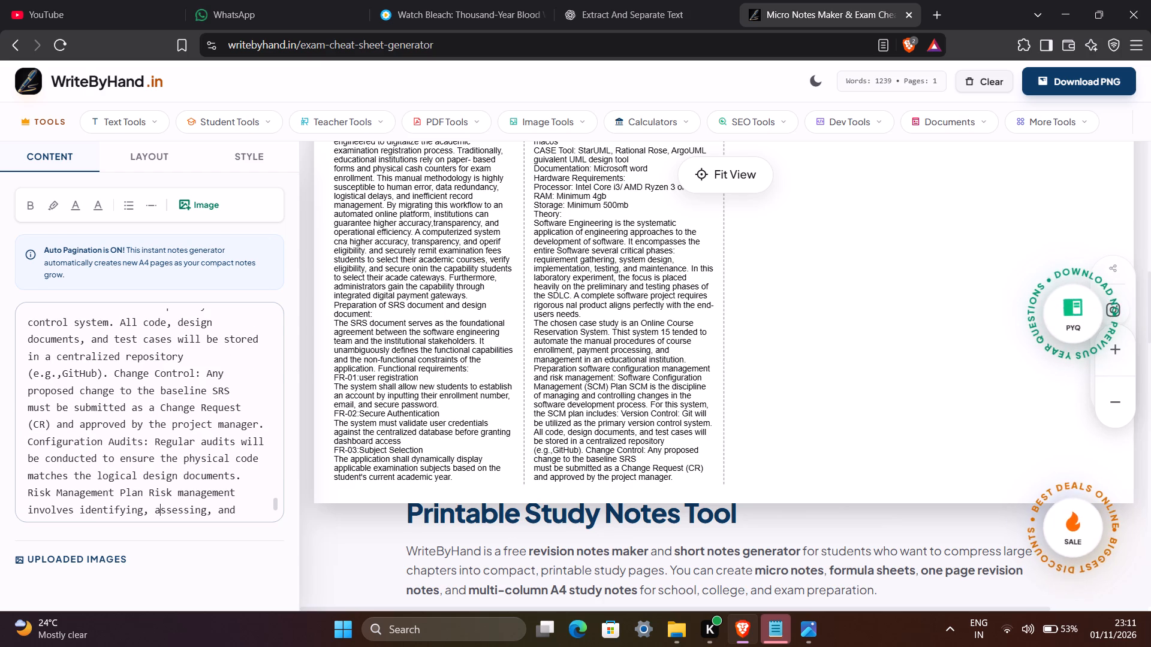
key("Up")
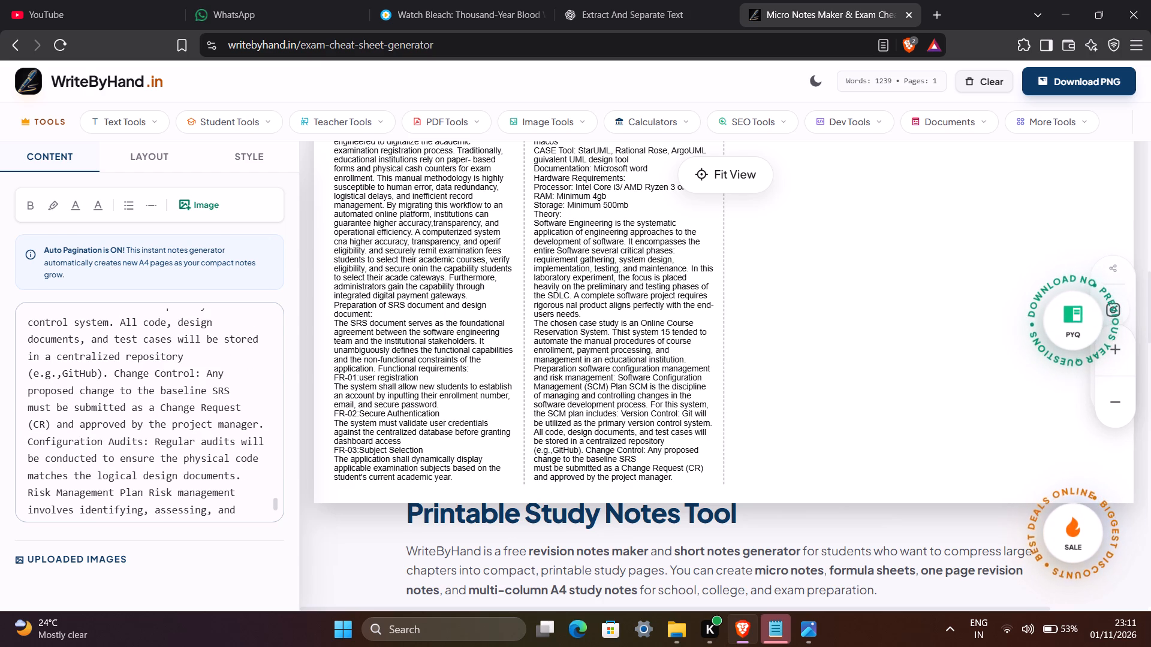
key("Right")
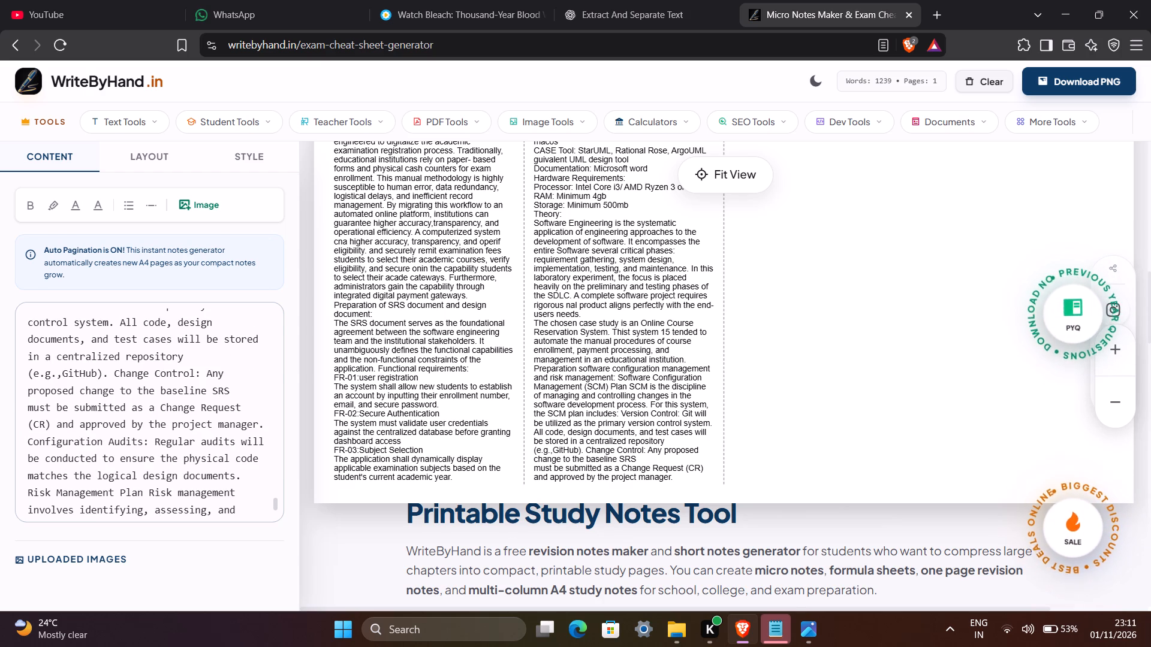
key("Left")
key("Left")
key("Left")
key("Left")
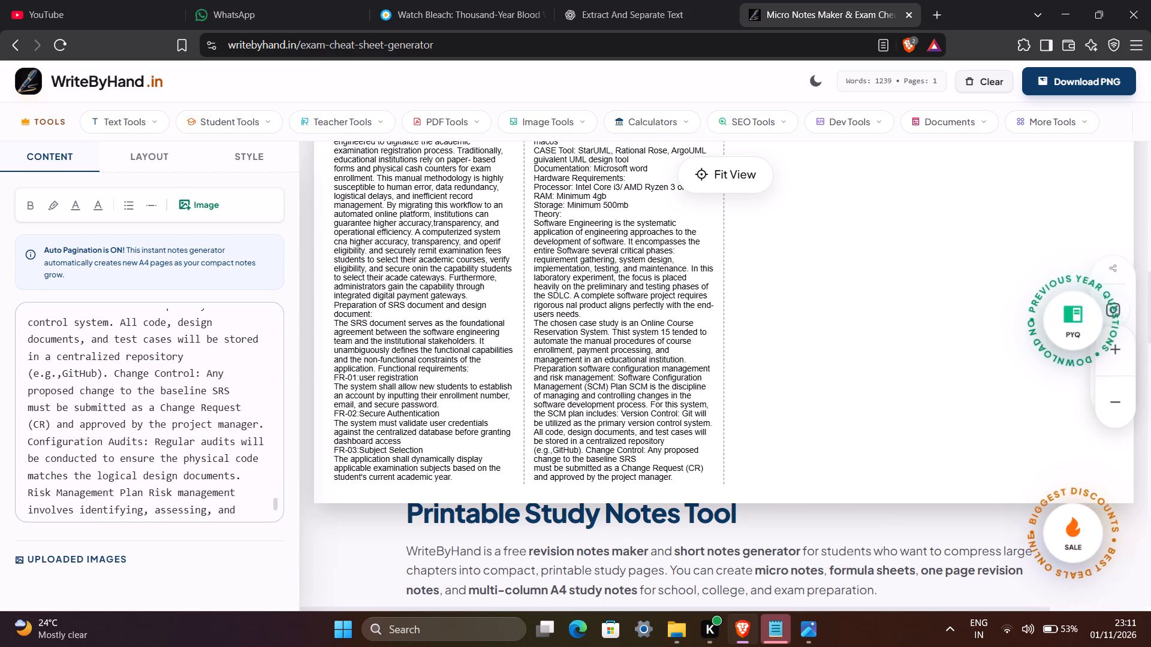
key("shift+colon")
key("Return")
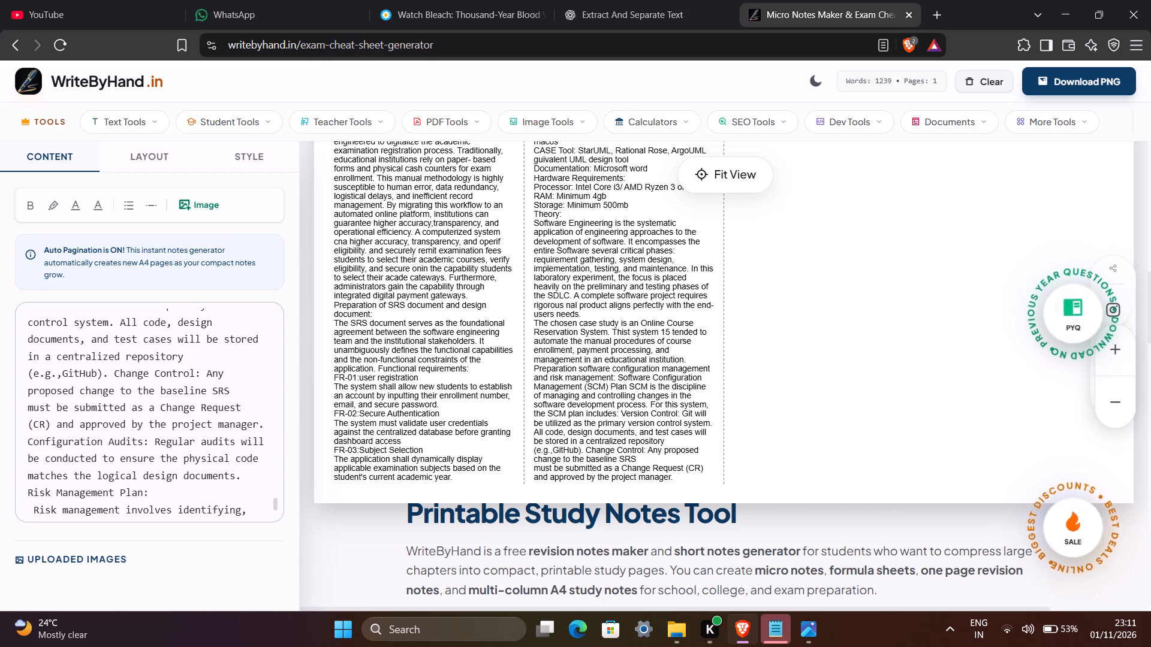
Start a new line before "RM-01:Server overload during peak registration hours", separating it from "Reservation System.".
key("Down")
key("Down")
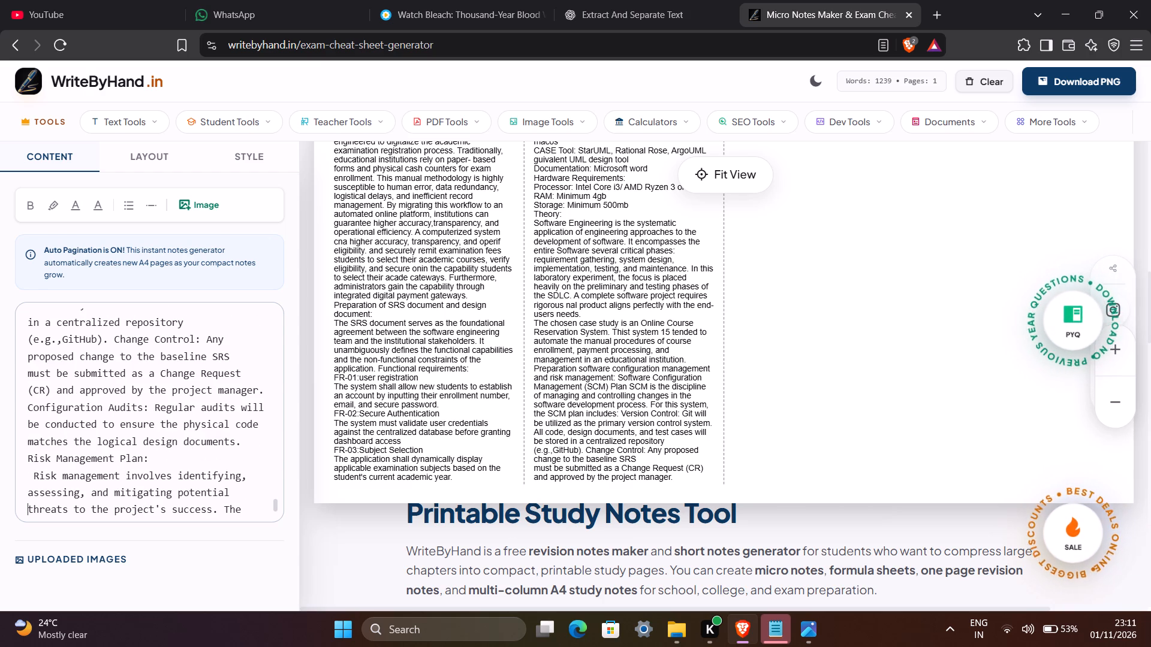
key("Down")
key("Down")
key("Down")
key("Down")
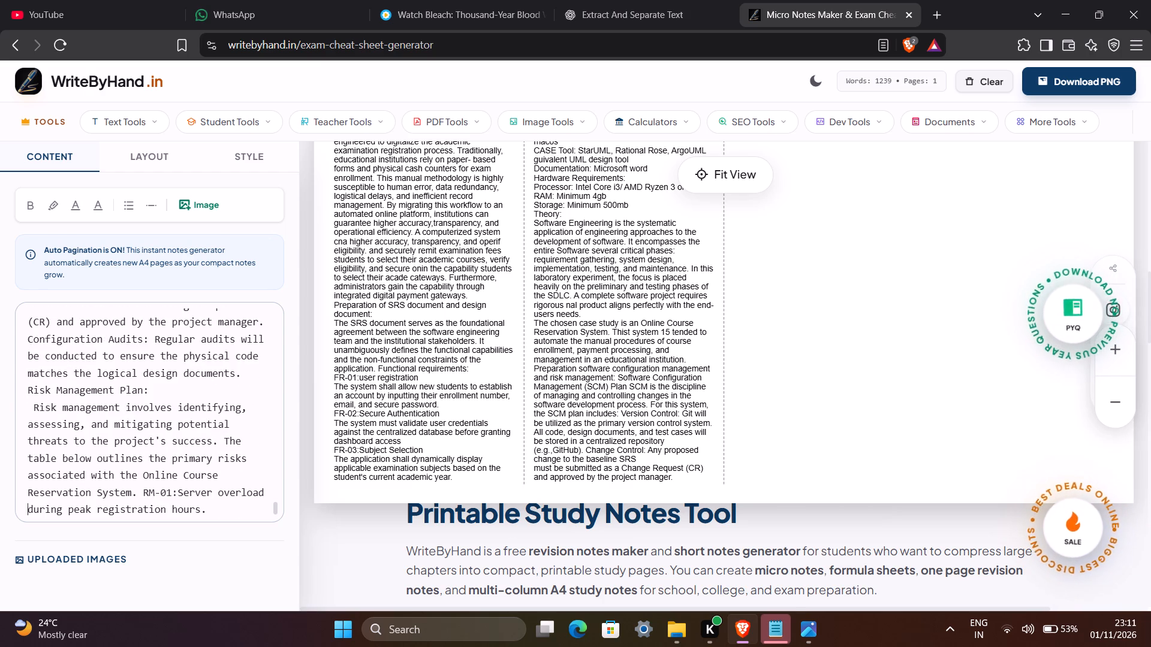
key("Down")
key("Down")
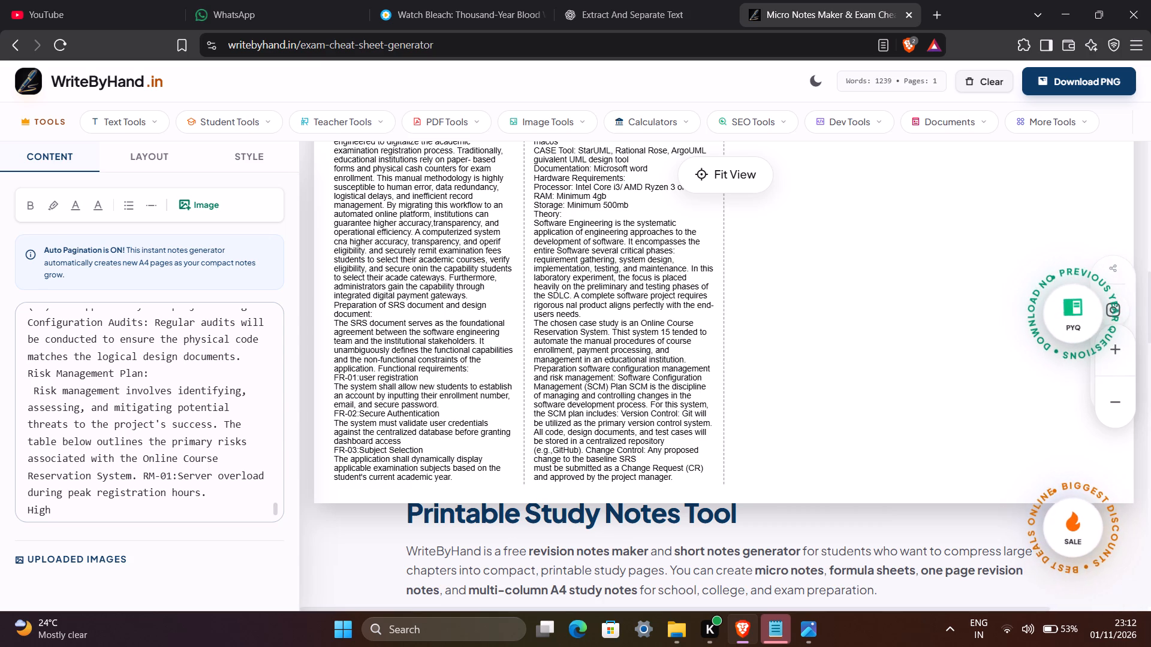
left_click(137, 462)
key("Down")
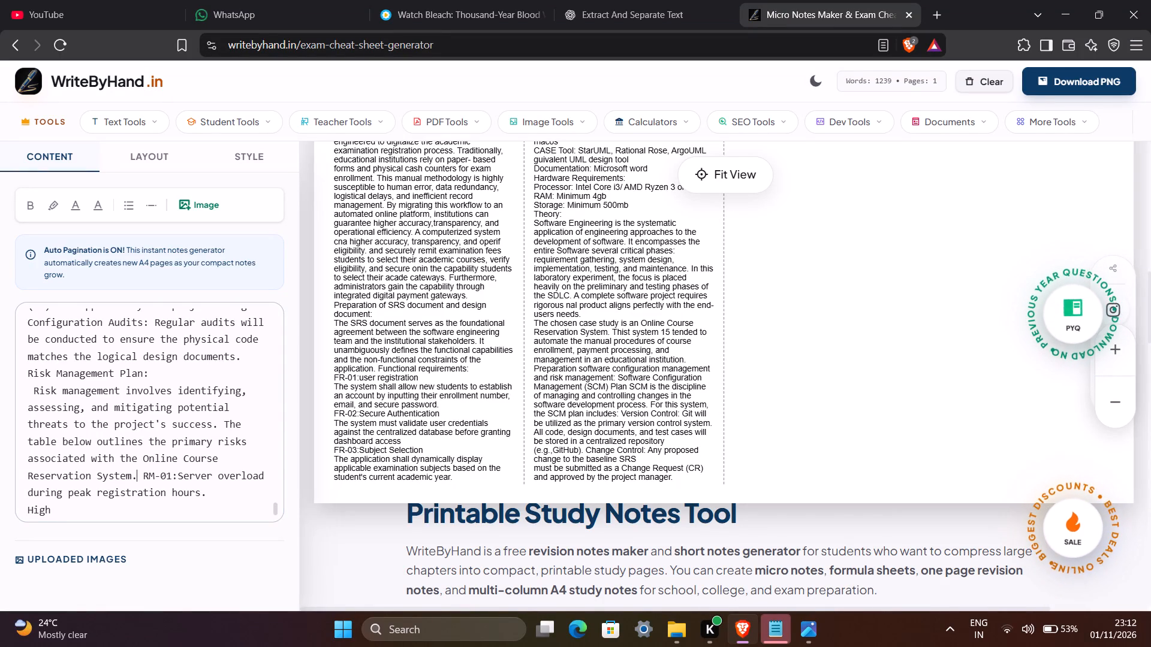
key("Right")
key("Return")
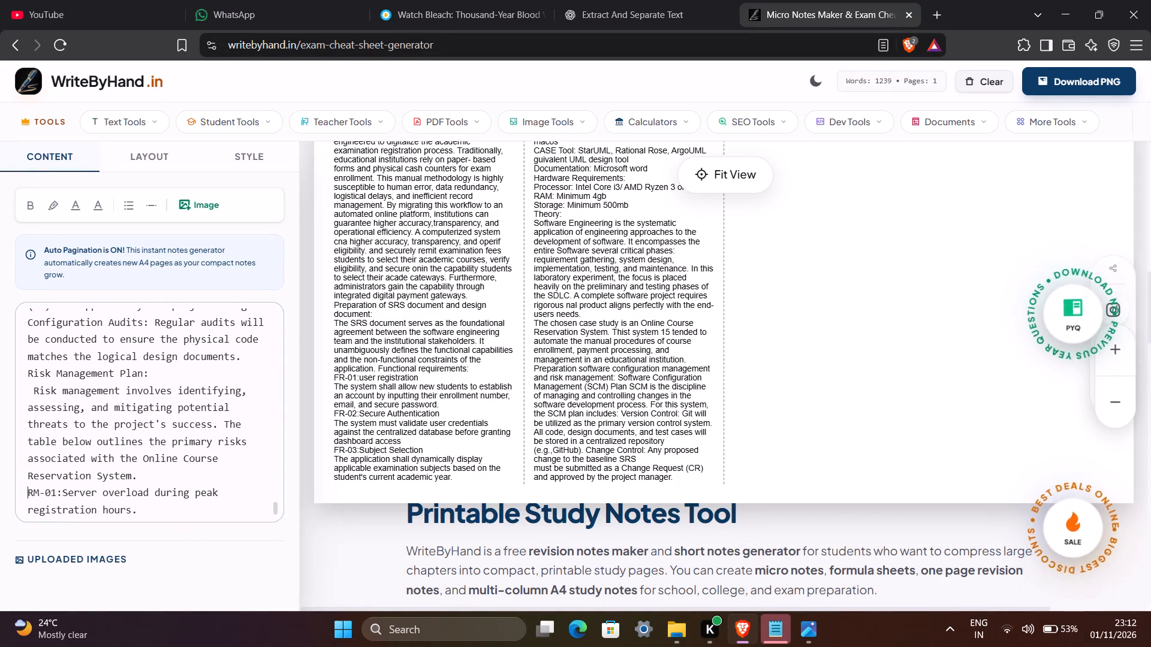
Indent the "Risk Management Plan:" heading line with seven spaces.
scroll(163, 448, "up", 2)
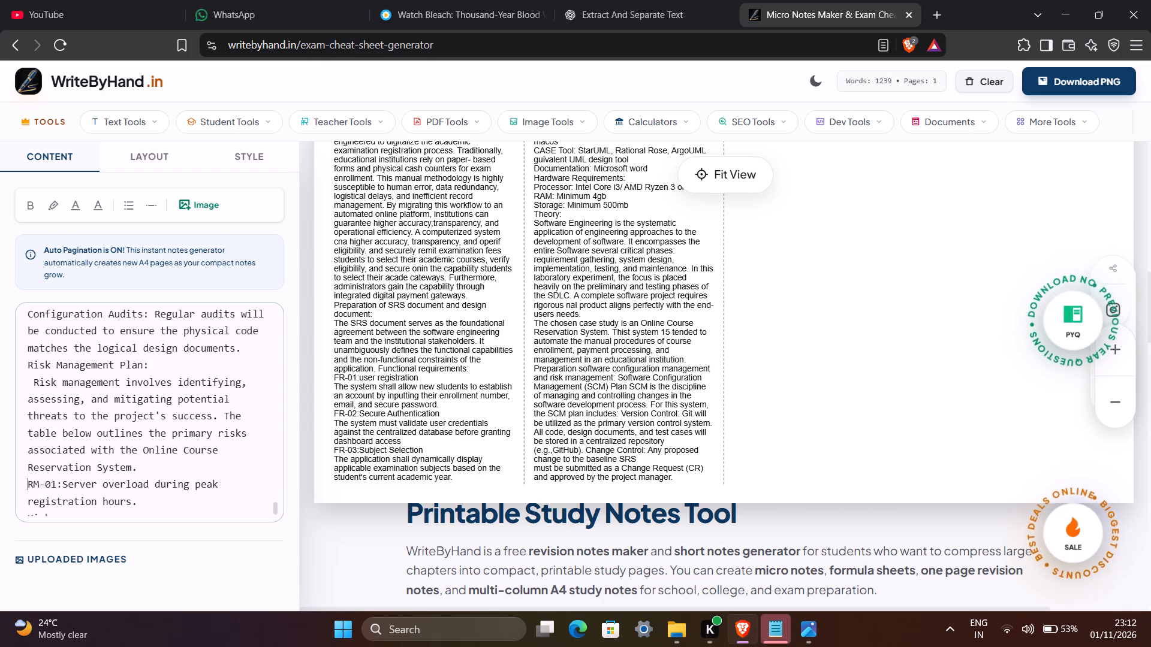
scroll(163, 448, "up", 1)
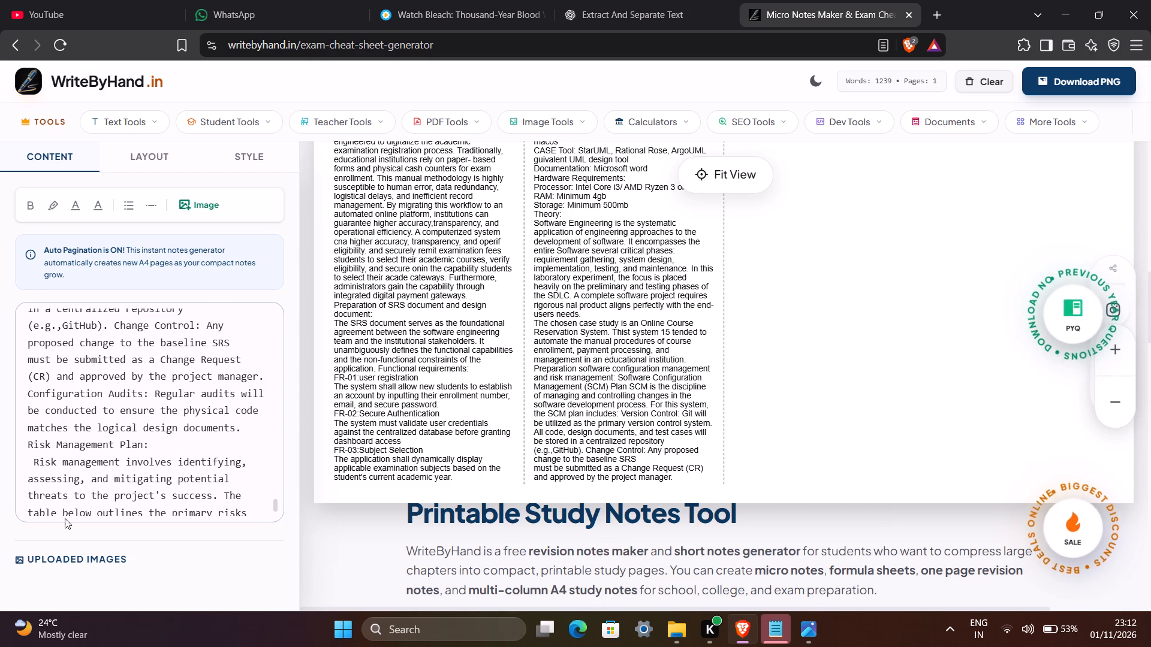
left_click(19, 453)
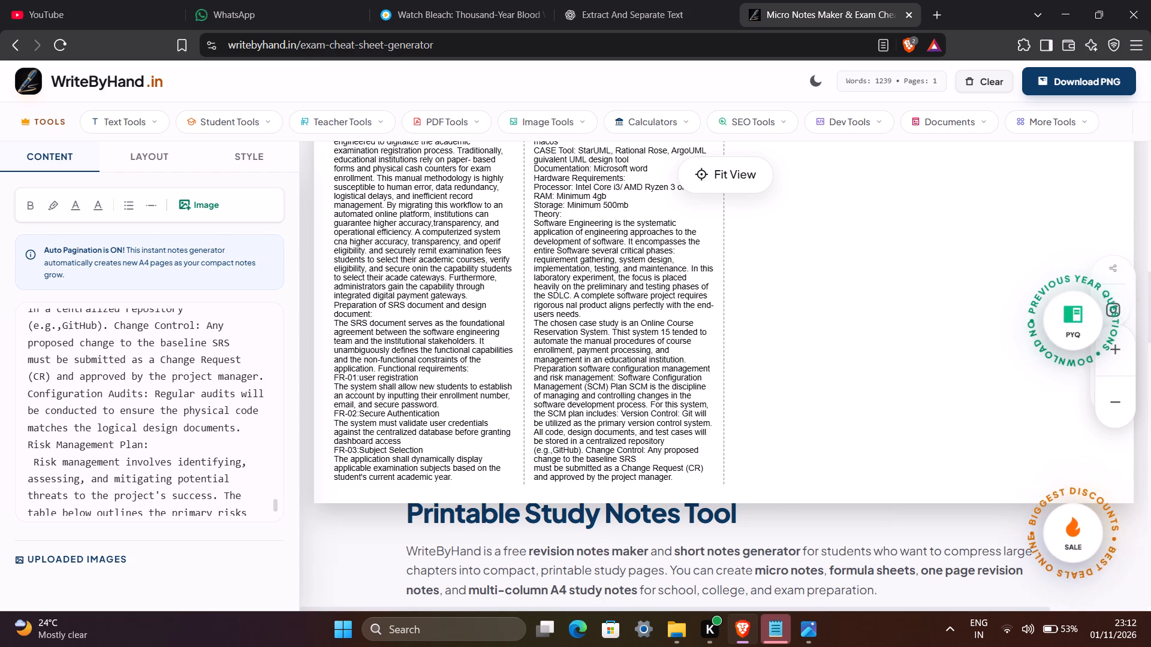
left_click(26, 439)
key("space")
key("space")
key("space")
key("space")
key("space")
key("space")
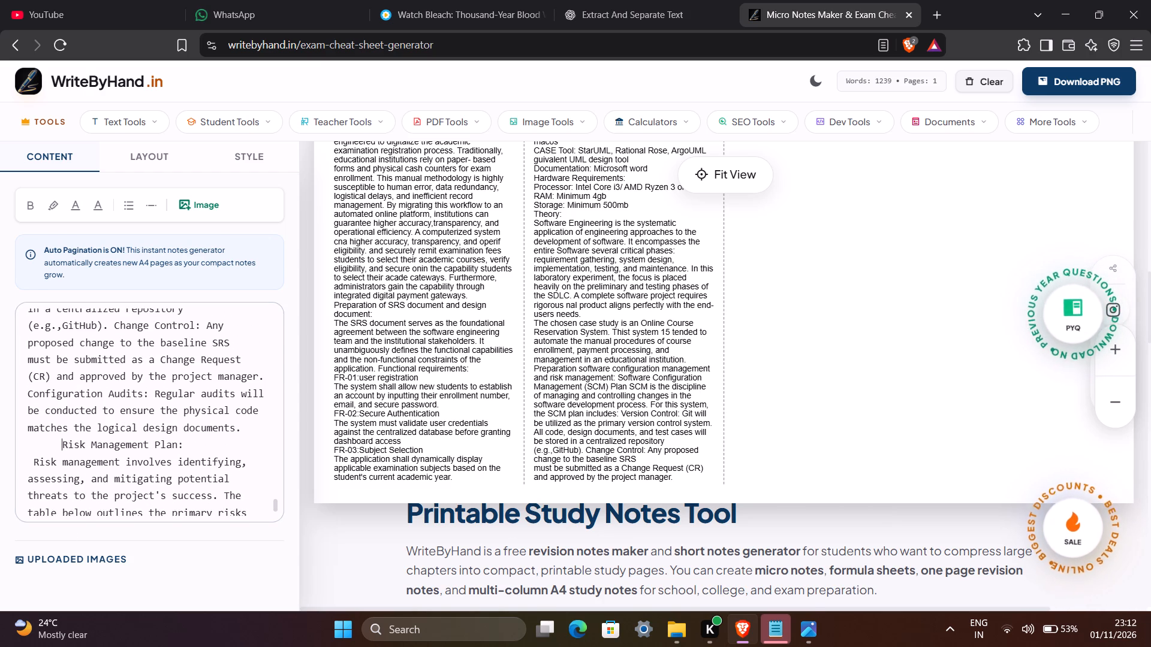
key("space")
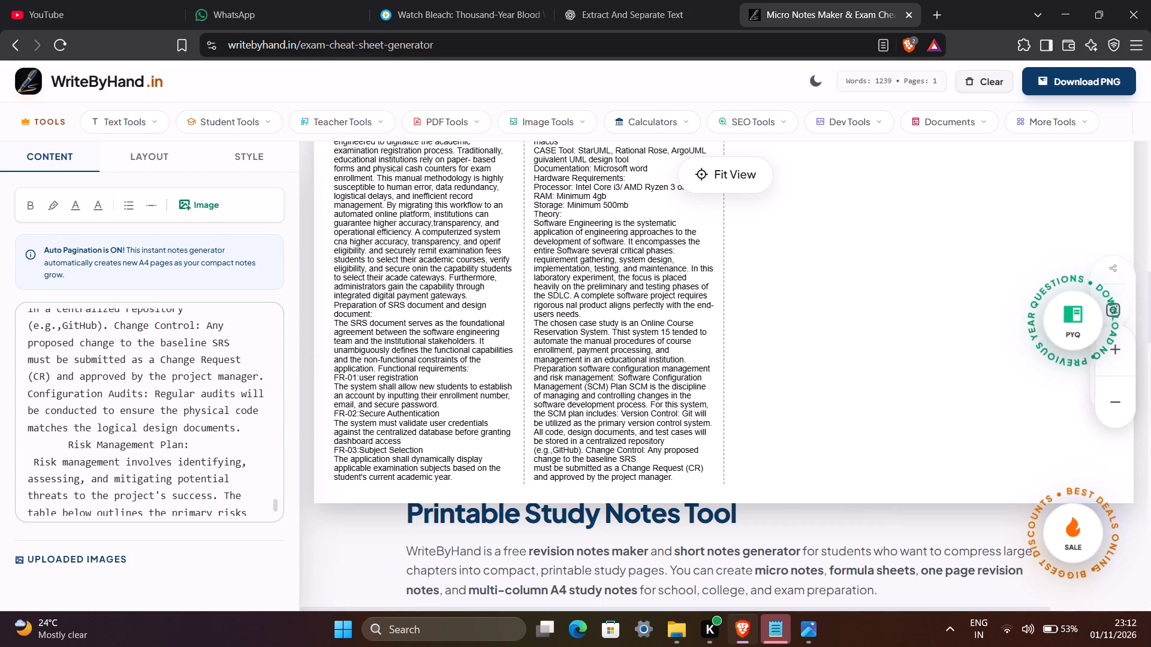
Review the end of the notes text and check the three-column layout in the page preview.
scroll(110, 427, "up", 1)
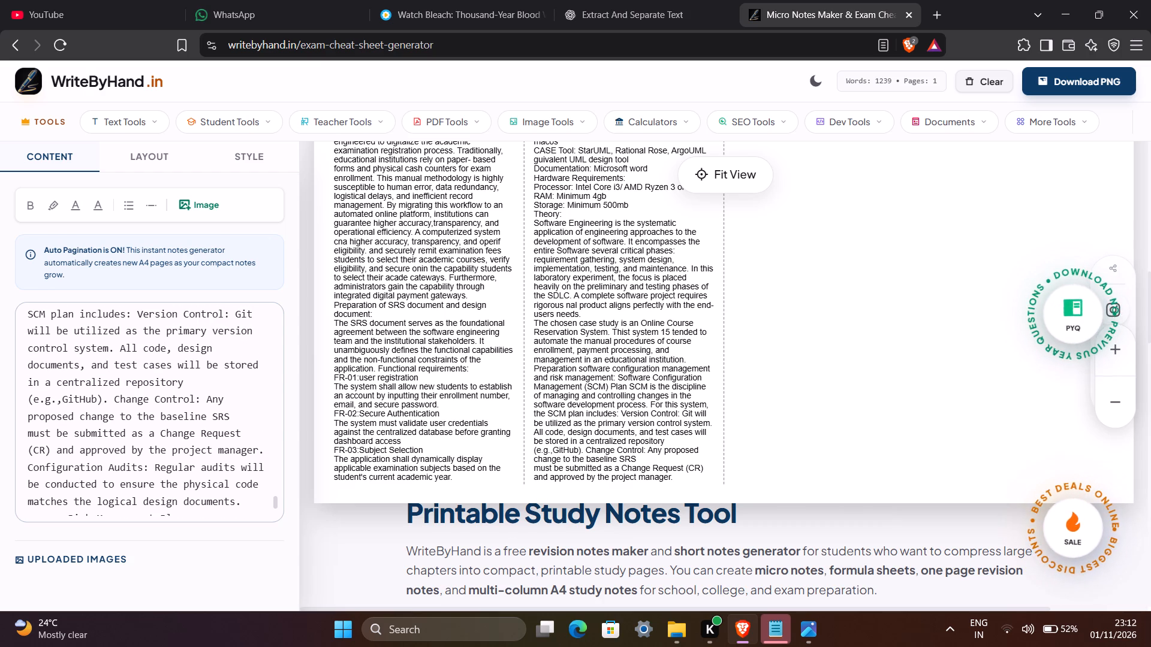
scroll(89, 318, "up", 1)
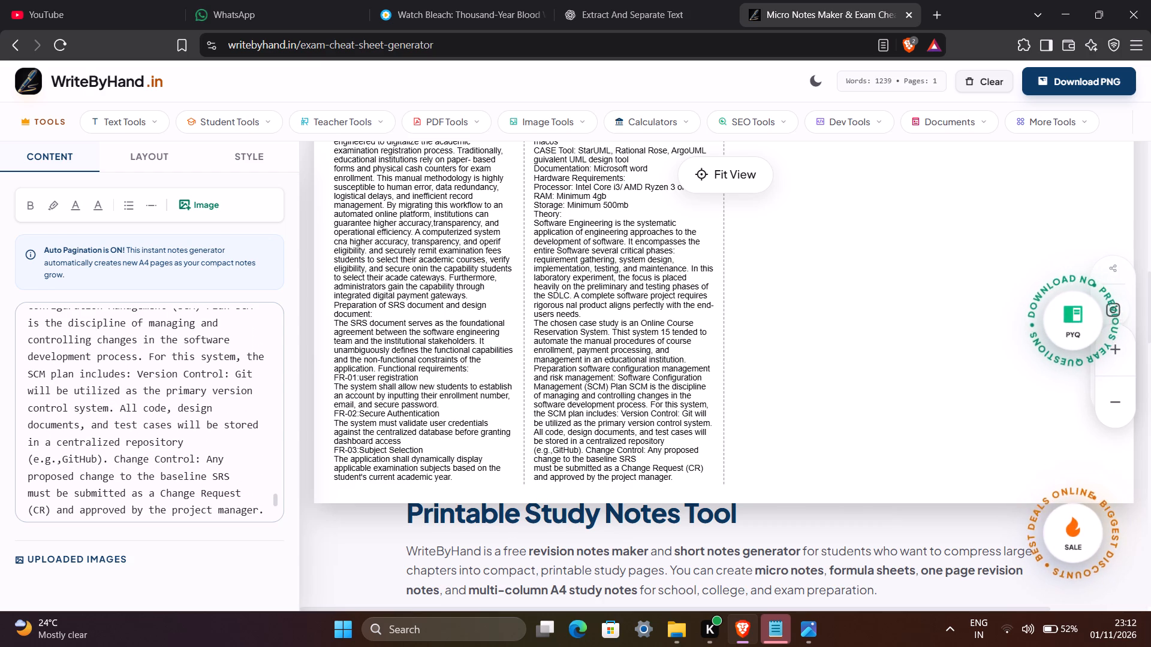
scroll(89, 318, "down", 2)
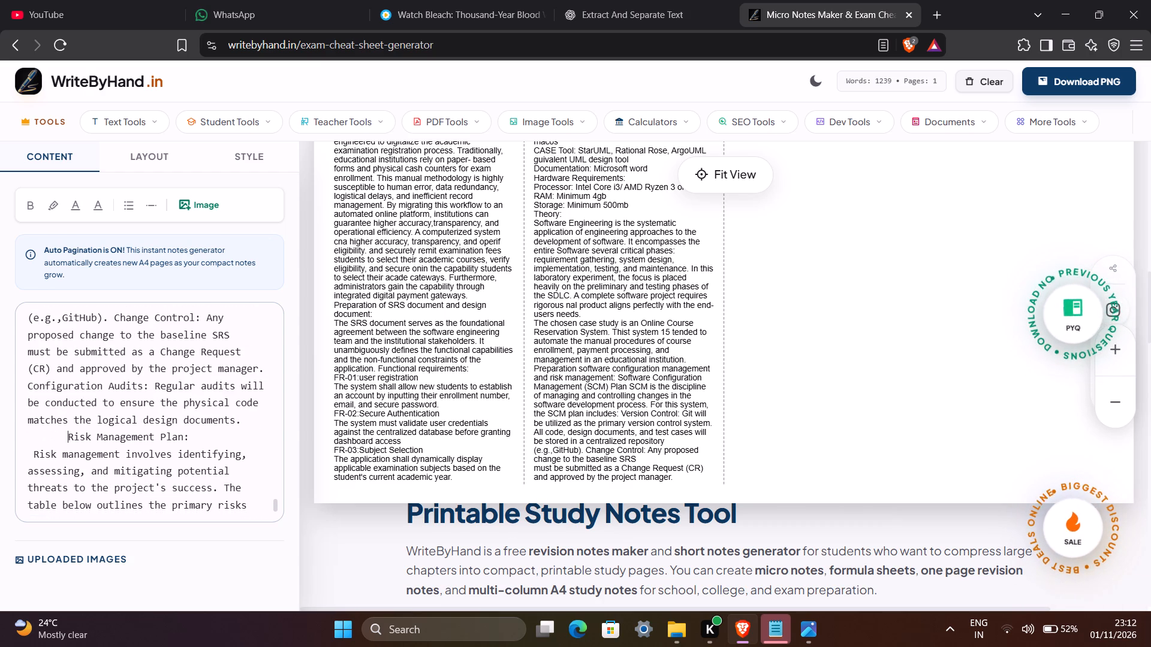
scroll(558, 243, "up", 9)
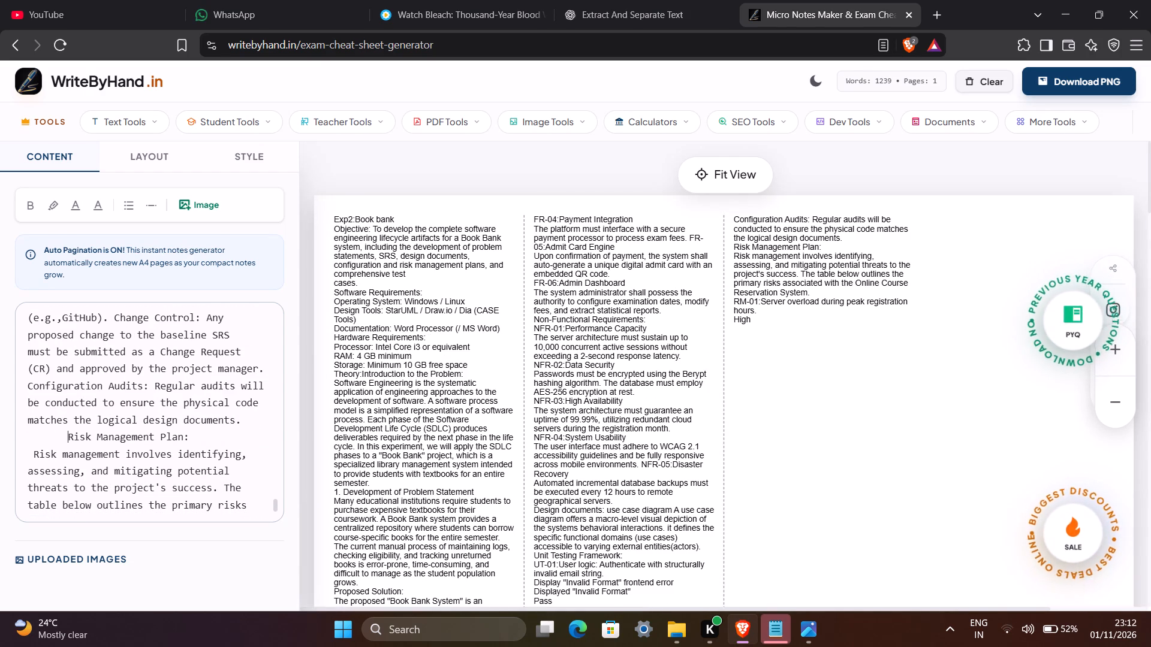
scroll(558, 243, "down", 11)
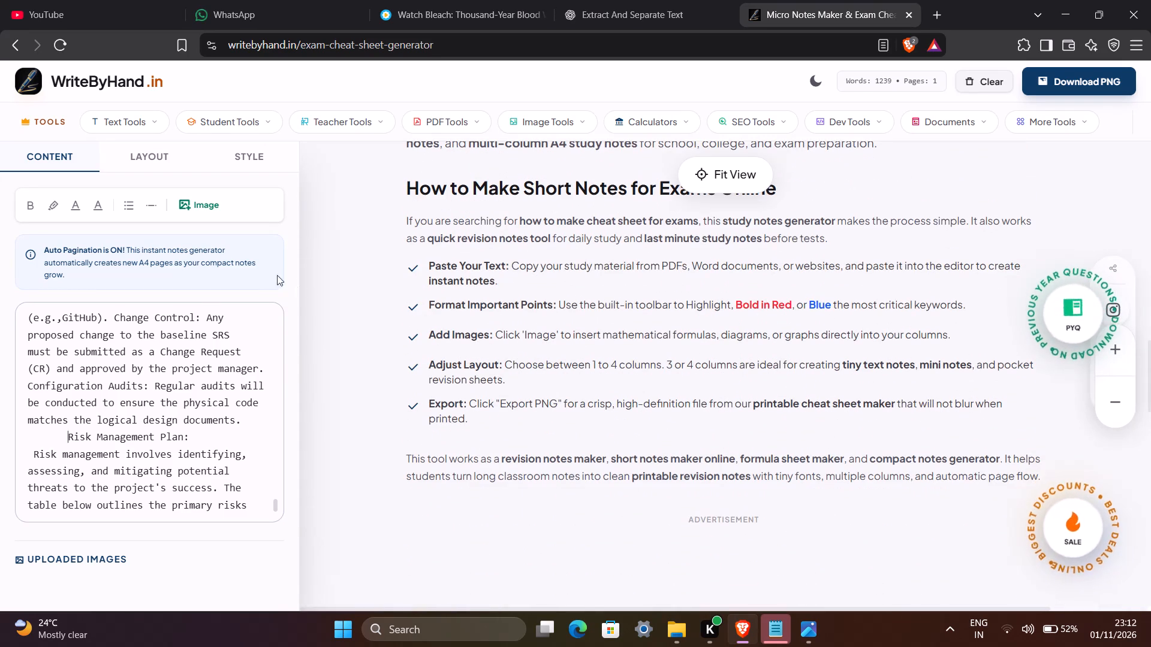
scroll(213, 453, "down", 4)
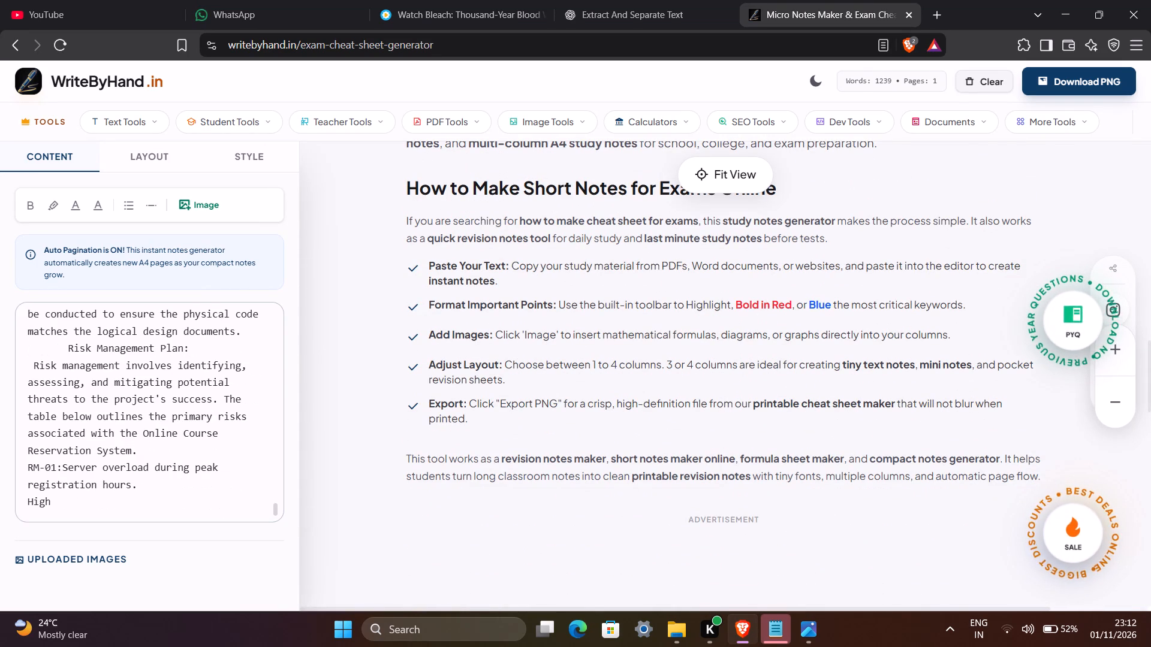
left_click(153, 497)
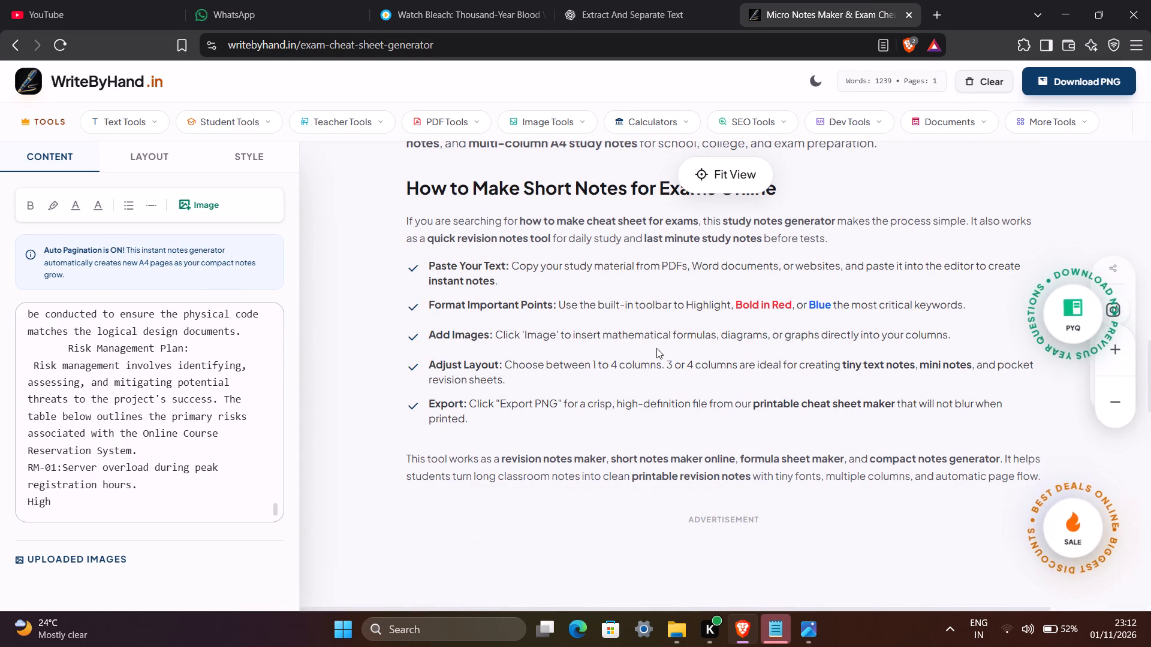
scroll(656, 348, "up", 15)
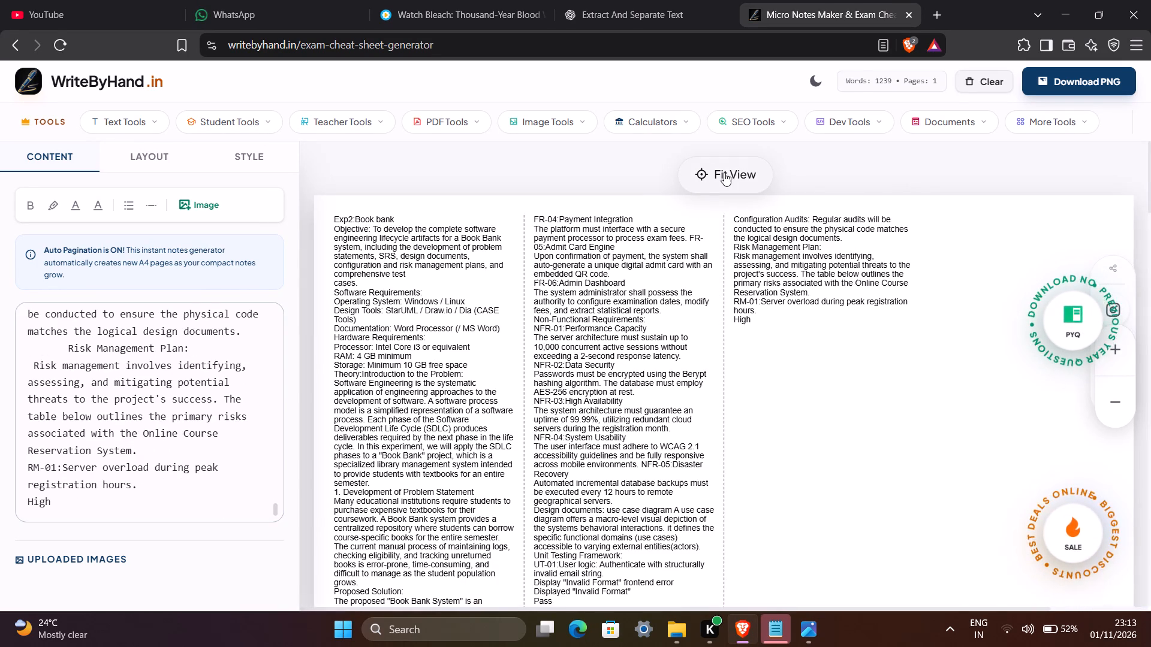
left_click(724, 172)
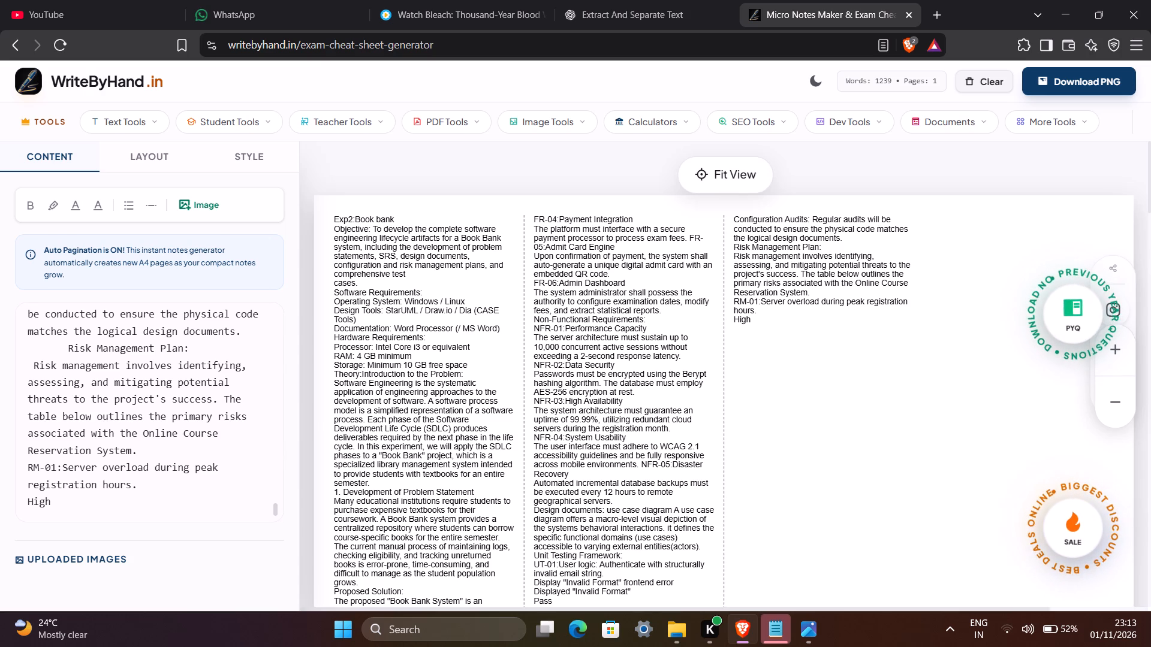
scroll(618, 424, "down", 2)
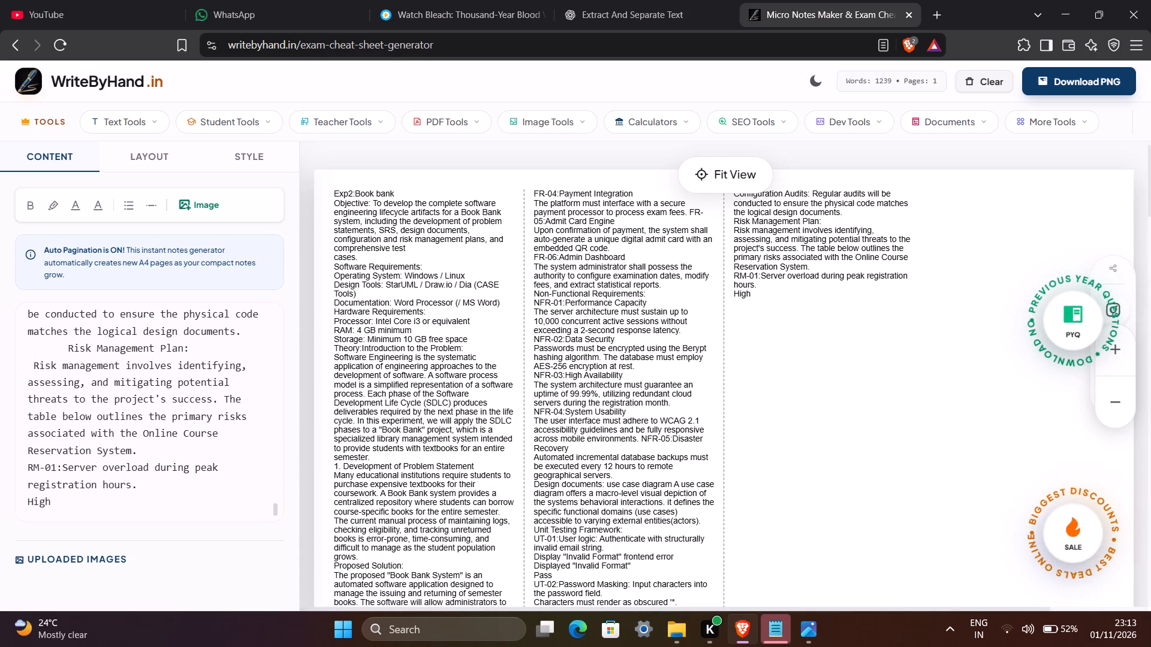
scroll(618, 424, "down", 1)
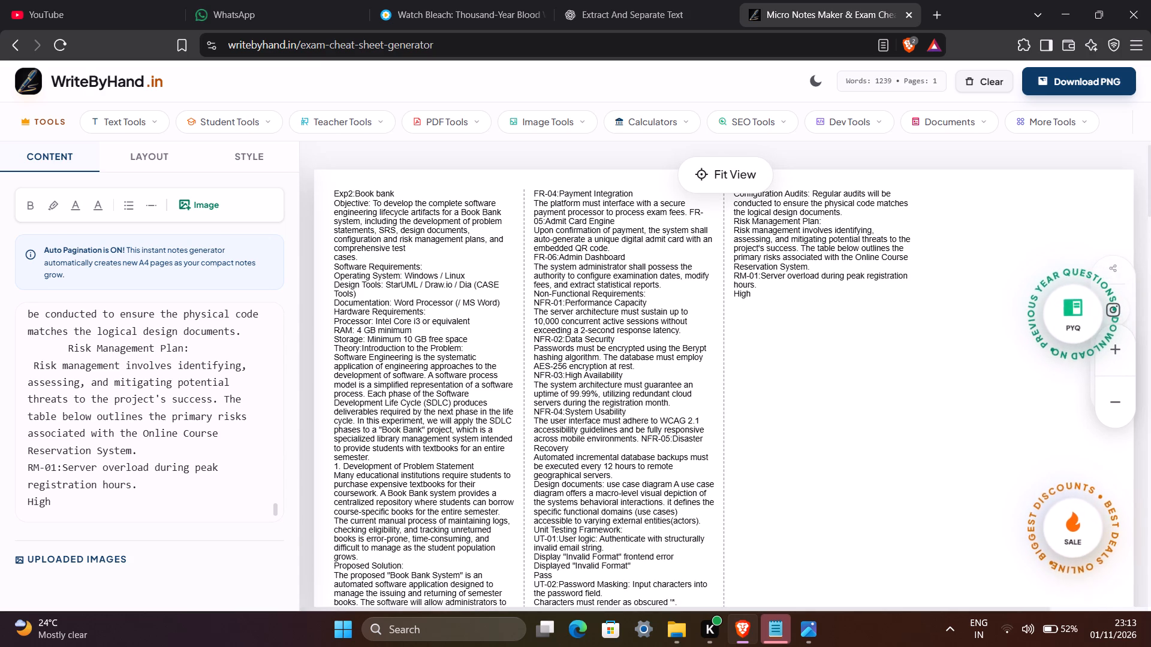
scroll(618, 424, "down", 1)
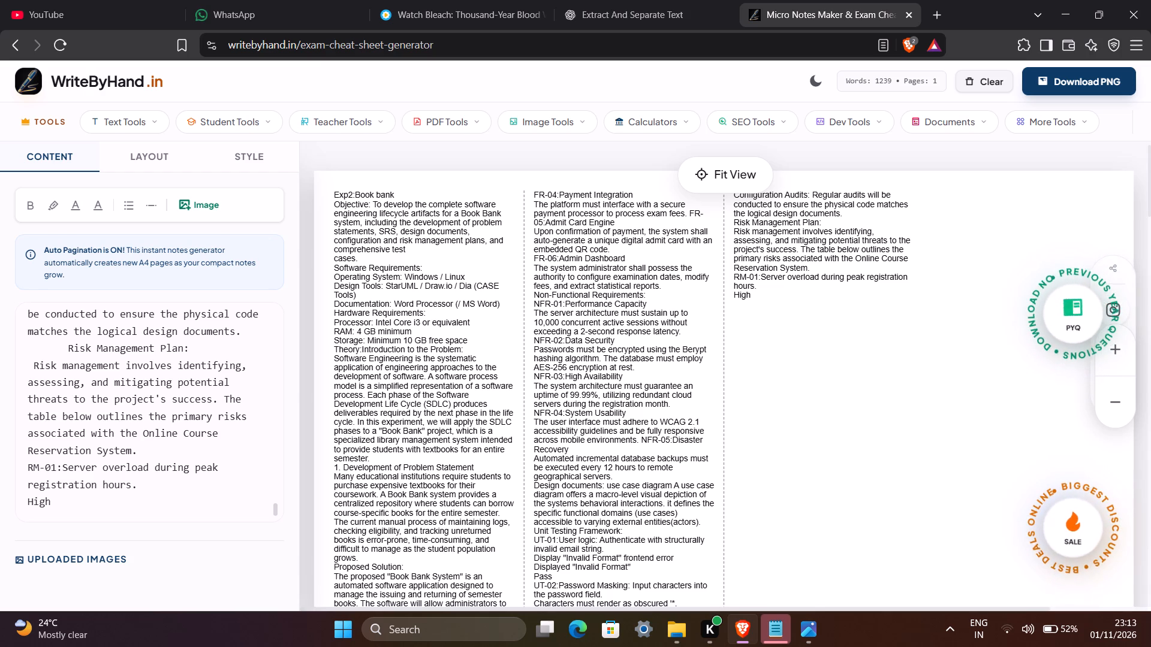
scroll(618, 424, "down", 2)
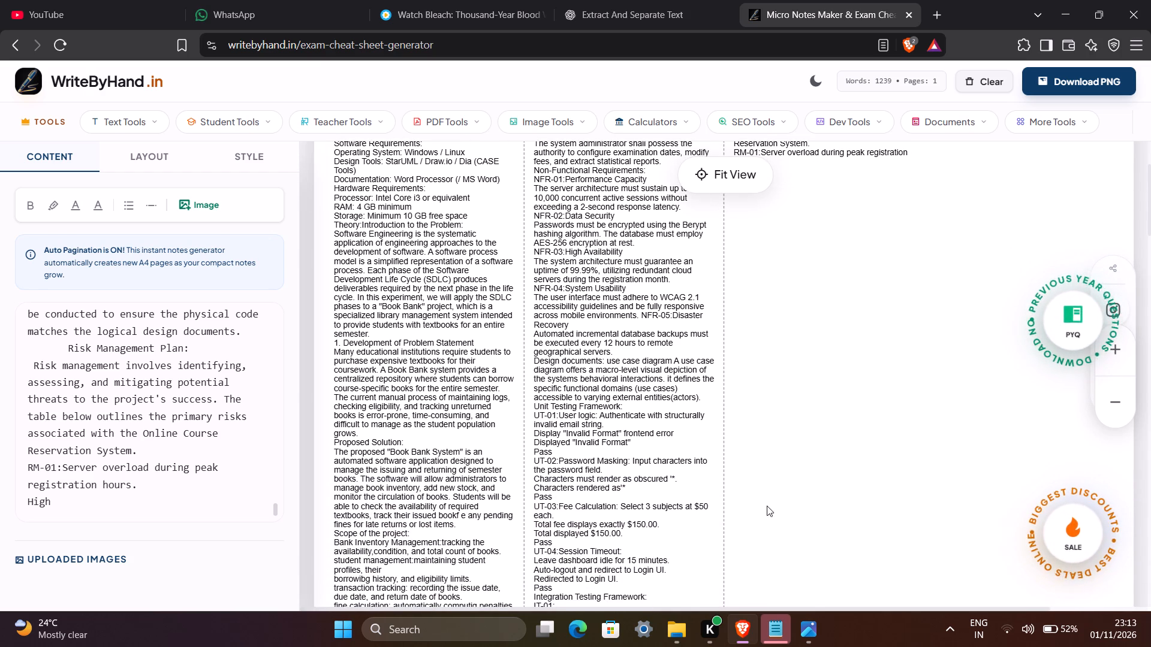
Place the text cursor on the "High" line below "RM-01:Server overload during peak registration hours." in the notes.
left_click(144, 486)
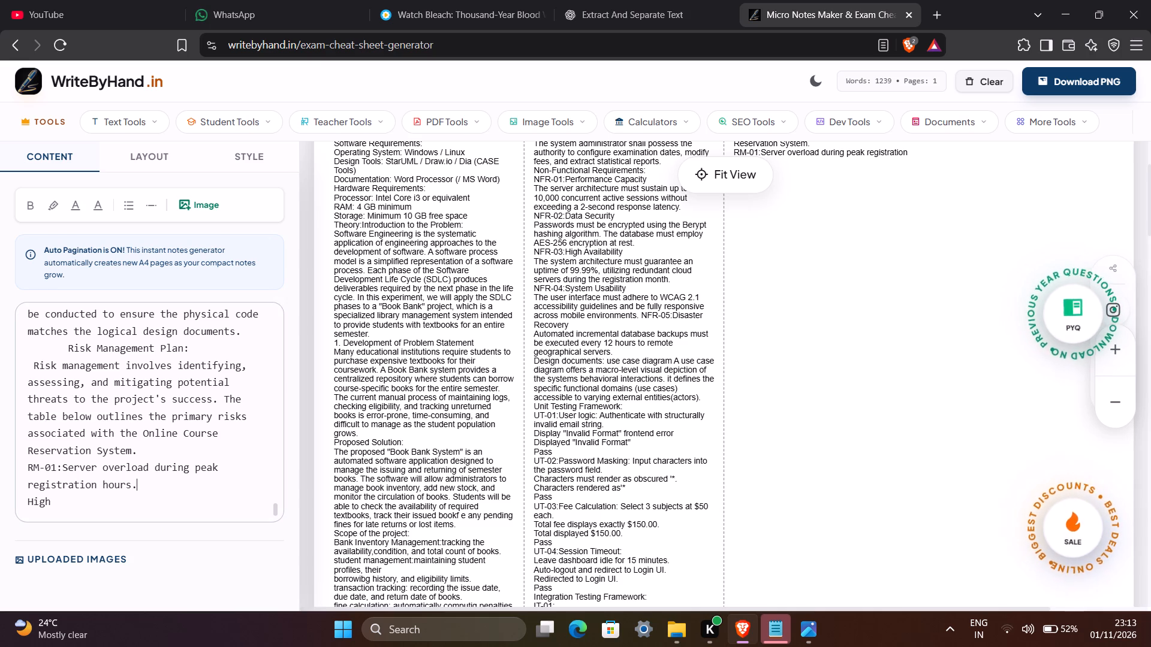
key("Down")
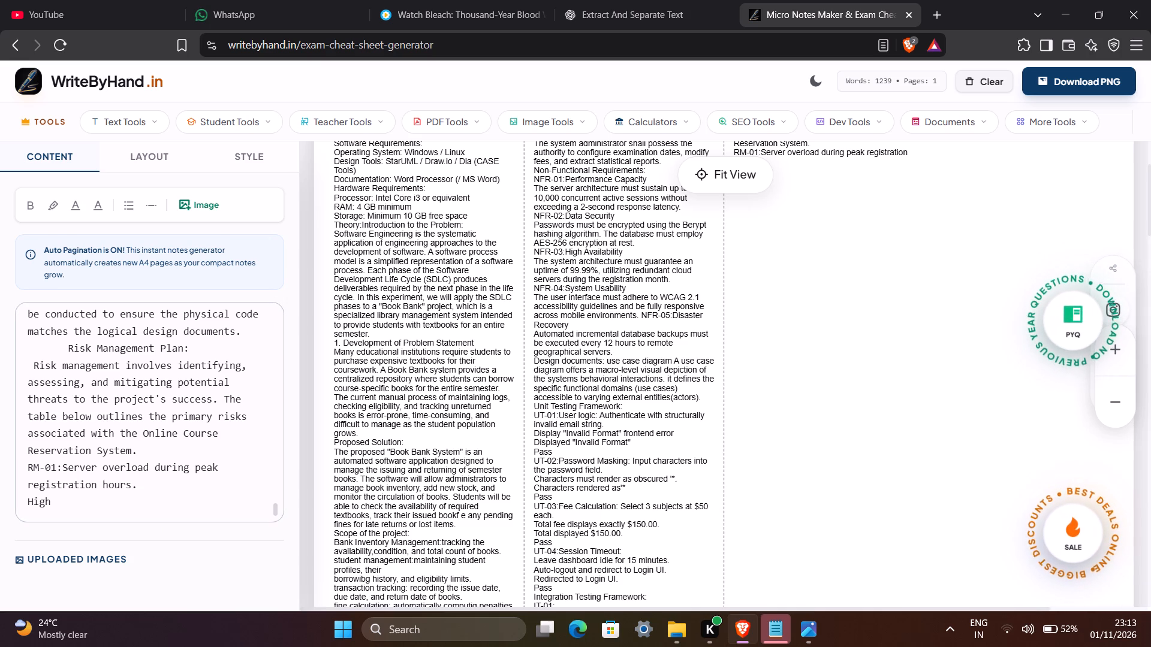
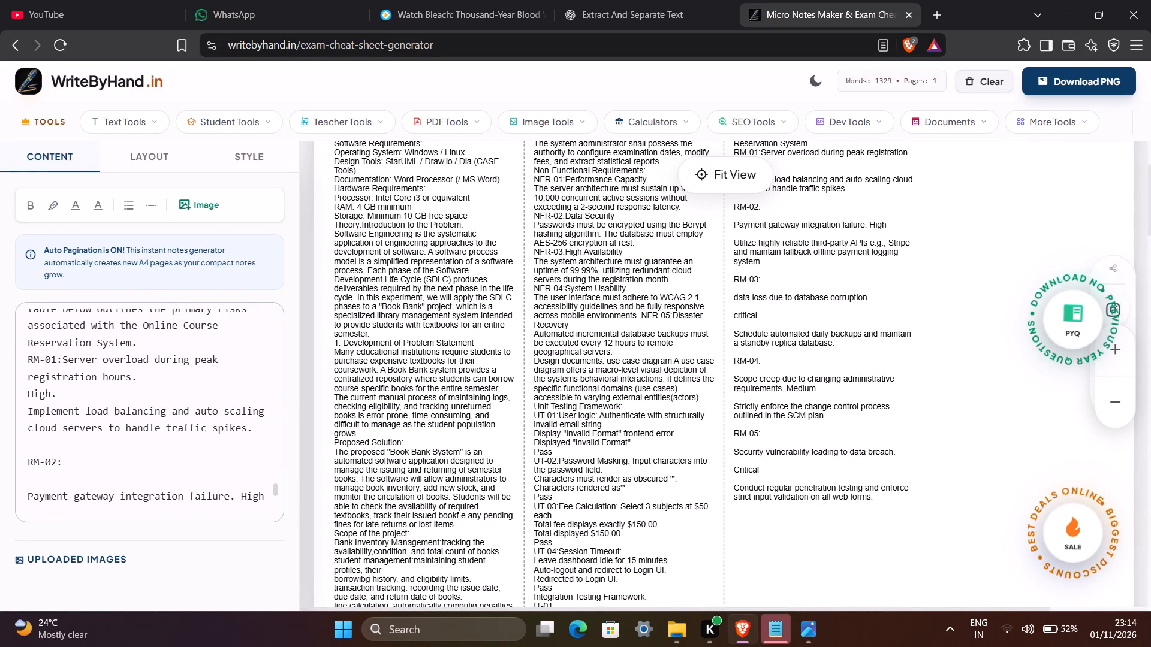
Close up the RM-02 risk entry by removing the blank lines around "RM-02:" and adding a space after its colon.
left_click(48, 450)
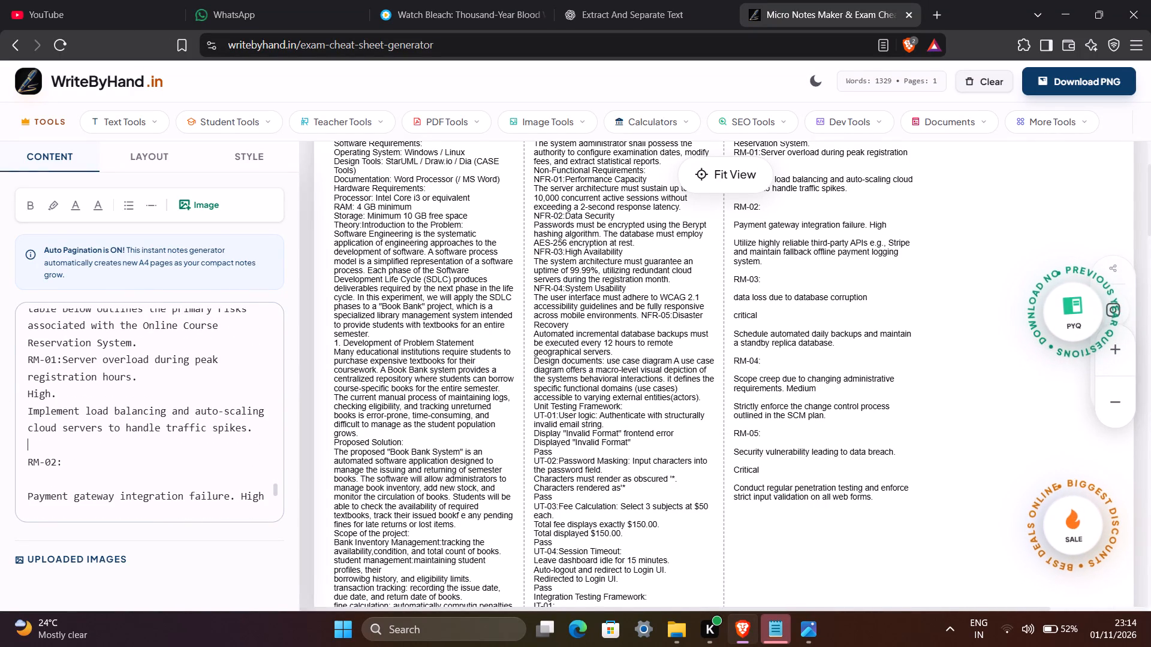
key("BackSpace")
key("Down")
key("Down")
key("BackSpace")
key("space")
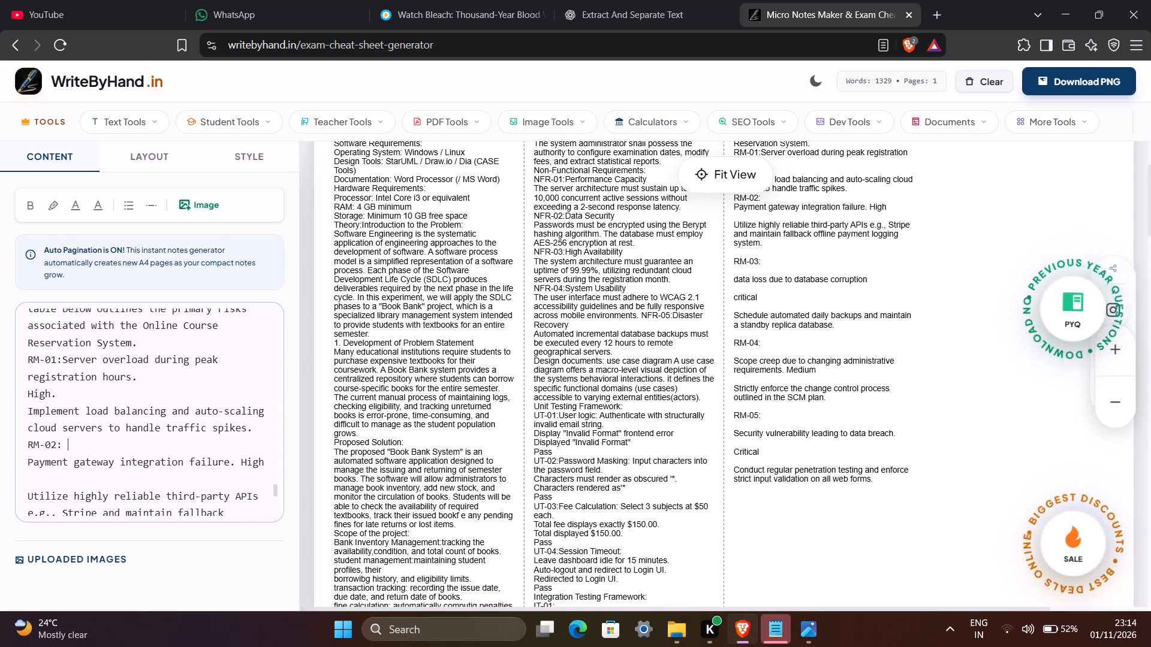
key("Down")
key("Down")
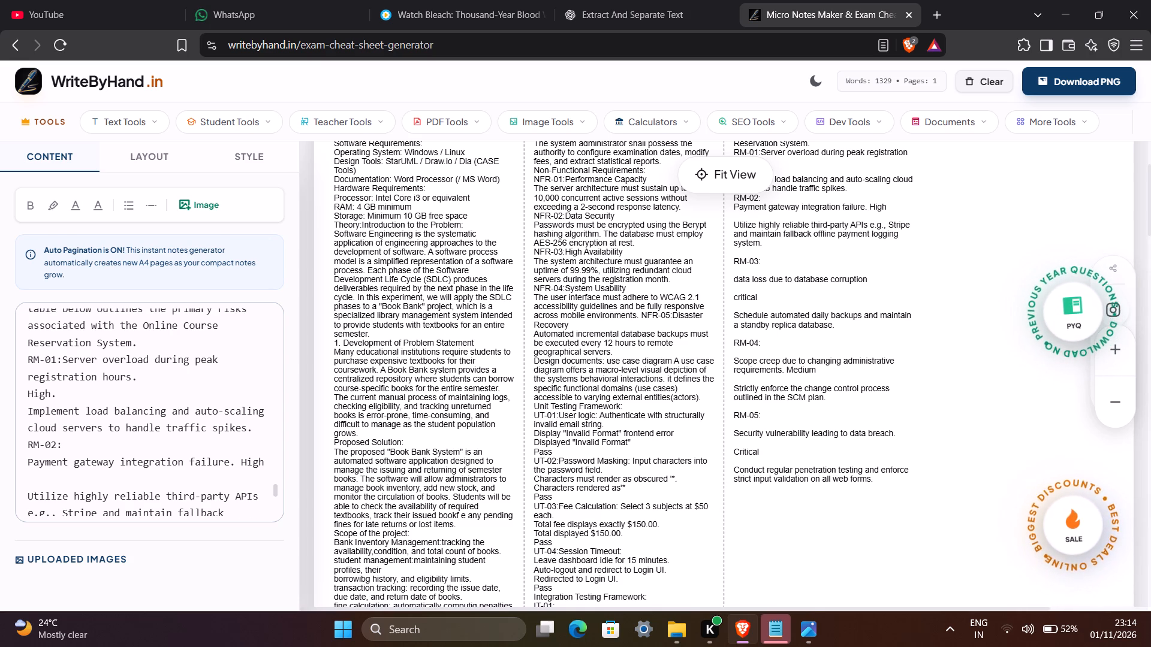
Remove the blank lines before "Utilize highly reliable third-party APIs", before and after "RM-03:", and before "critical".
key("BackSpace")
key("Down")
key("Down")
key("Down")
key("Down")
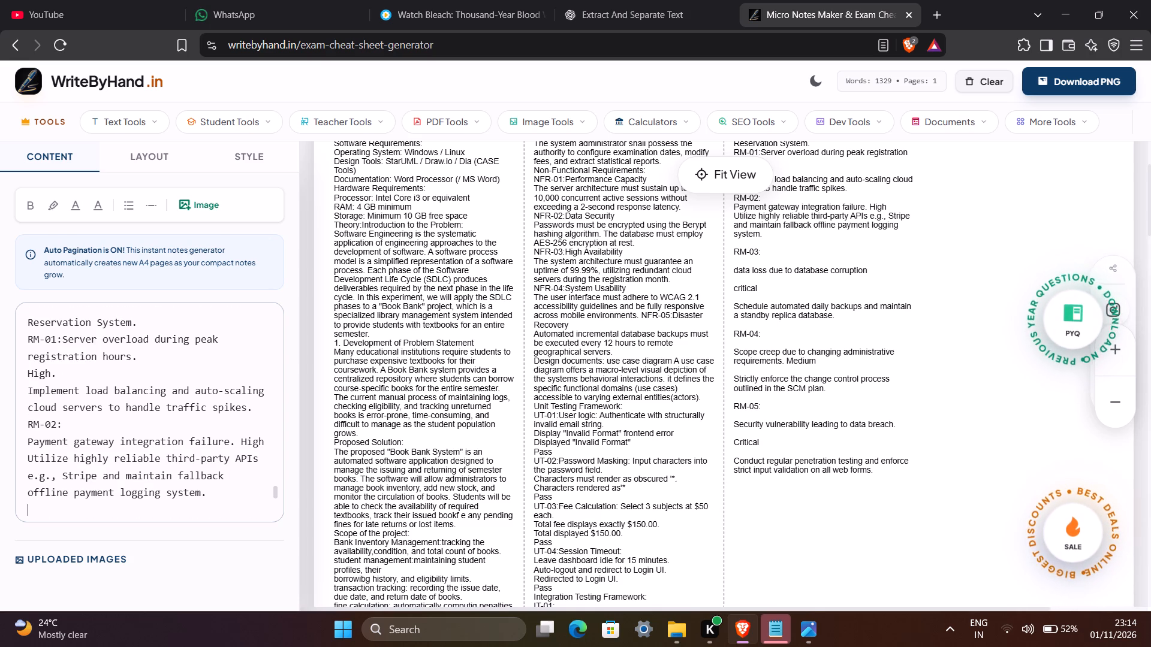
key("BackSpace")
key("Down")
key("Down")
key("BackSpace")
key("Down")
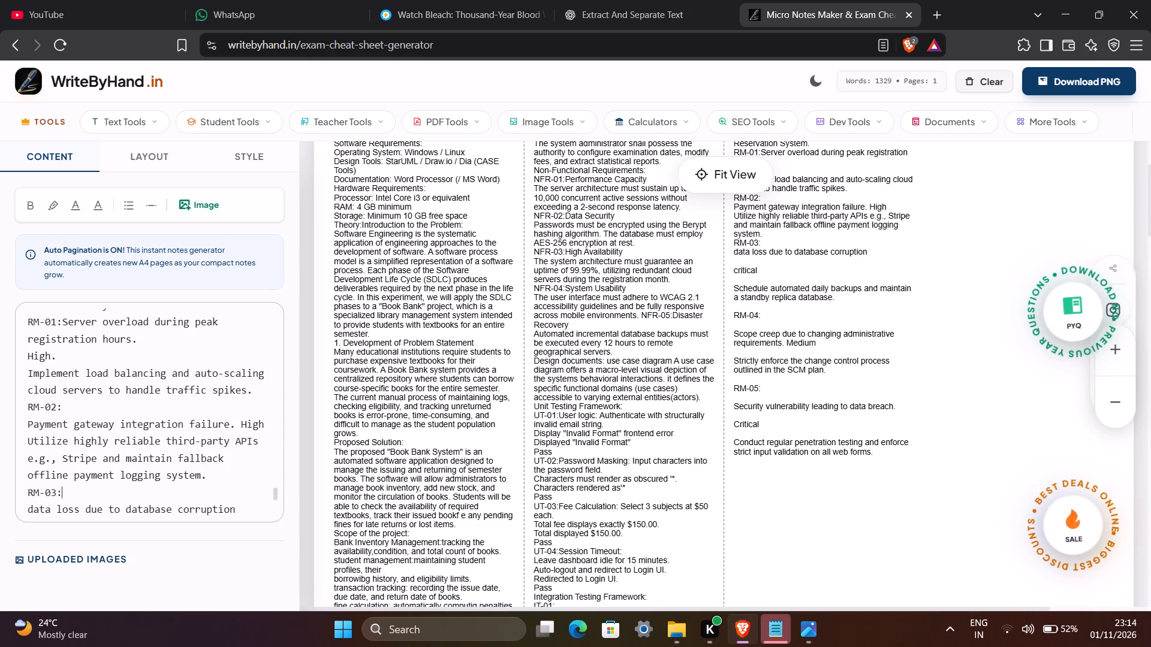
key("Down")
key("BackSpace")
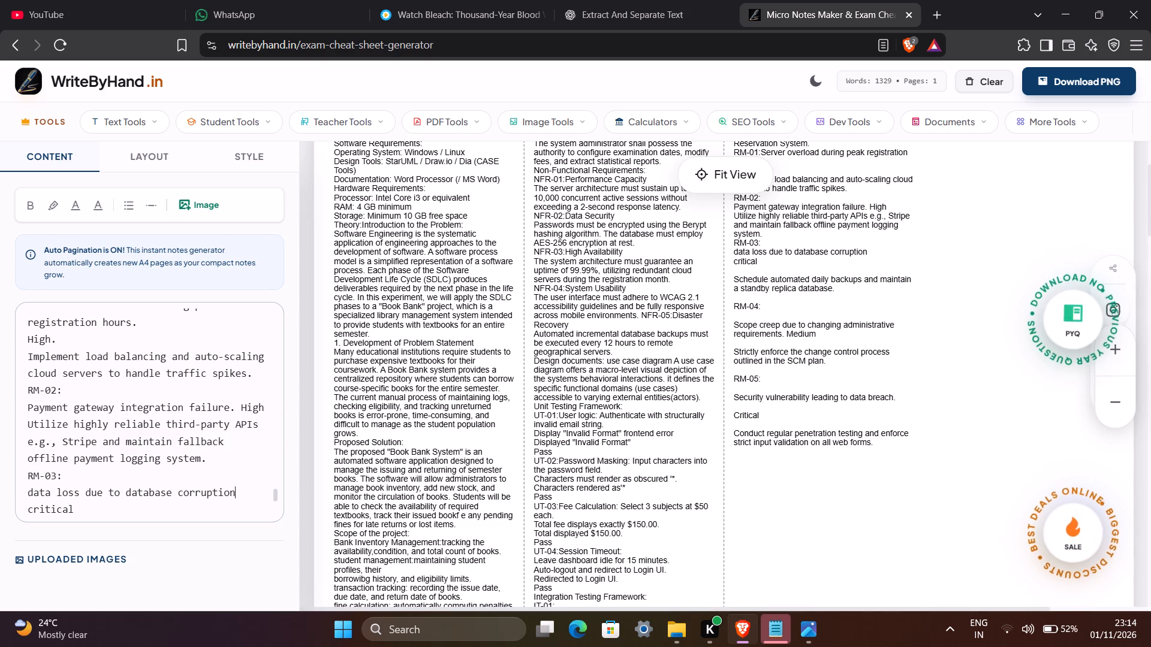
Join "Implement load balancing" onto the "High." line in RM-01, replacing the period with a space.
scroll(48, 450, "up", 1)
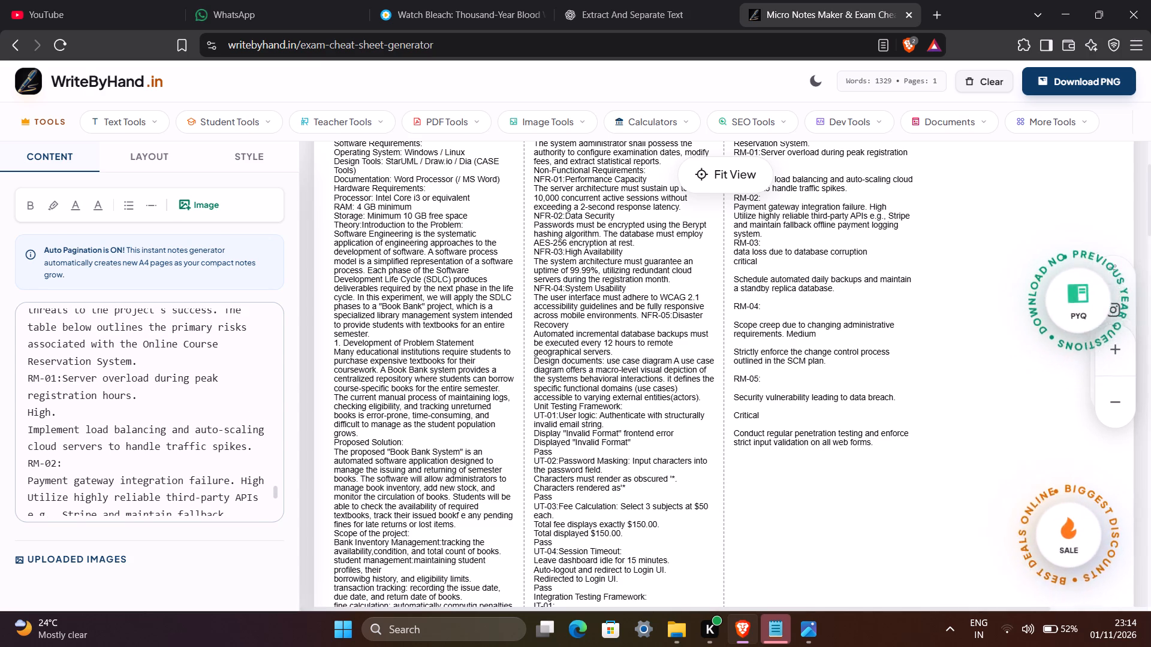
left_click(29, 425)
left_click(29, 425)
key("BackSpace")
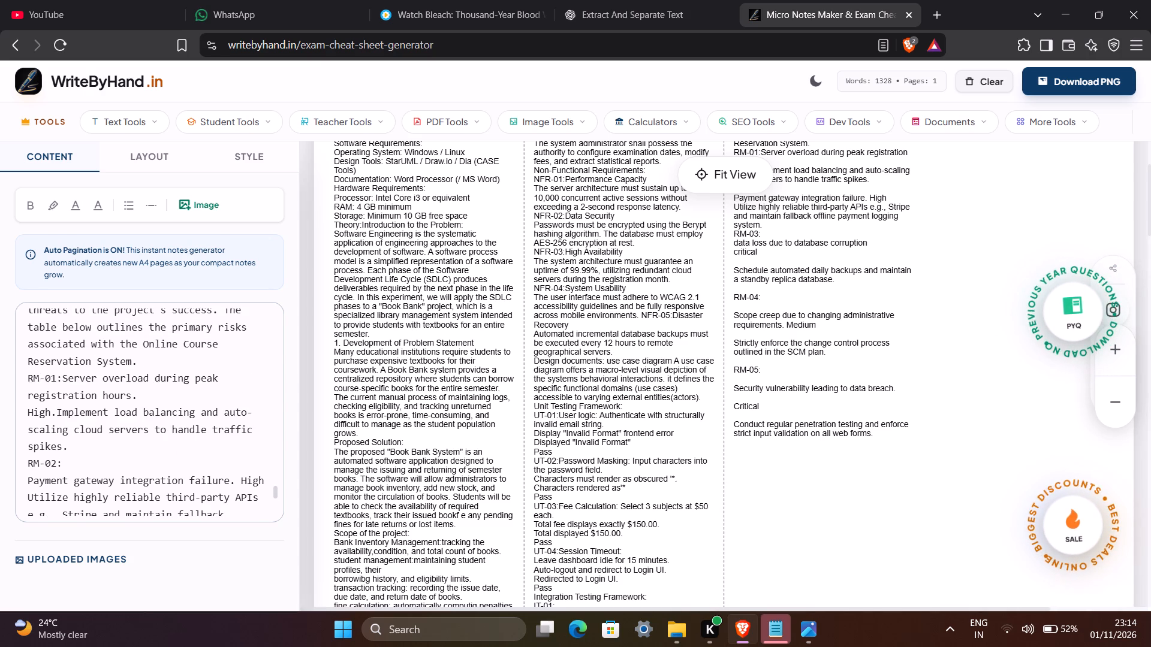
key("BackSpace")
key("space")
Remove the blank line between "critical" and "Schedule automated daily backups" in the RM-03 entry.
key("Down")
key("Down")
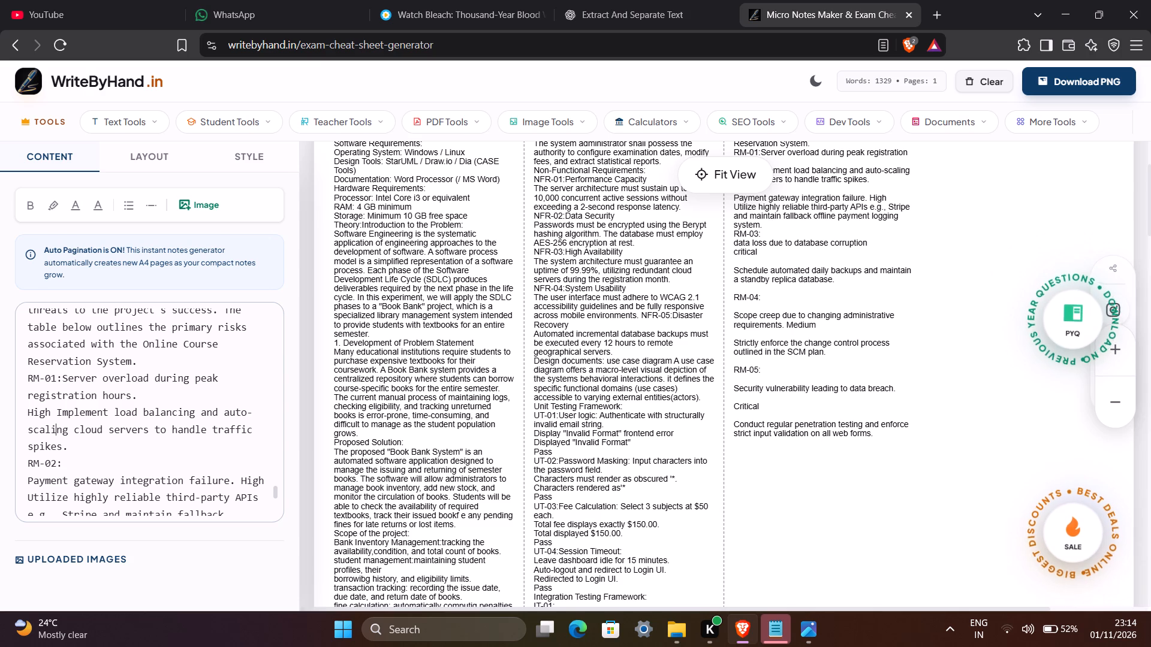
key("Down")
key("Down")
key("Down")
key("Down")
key("Down")
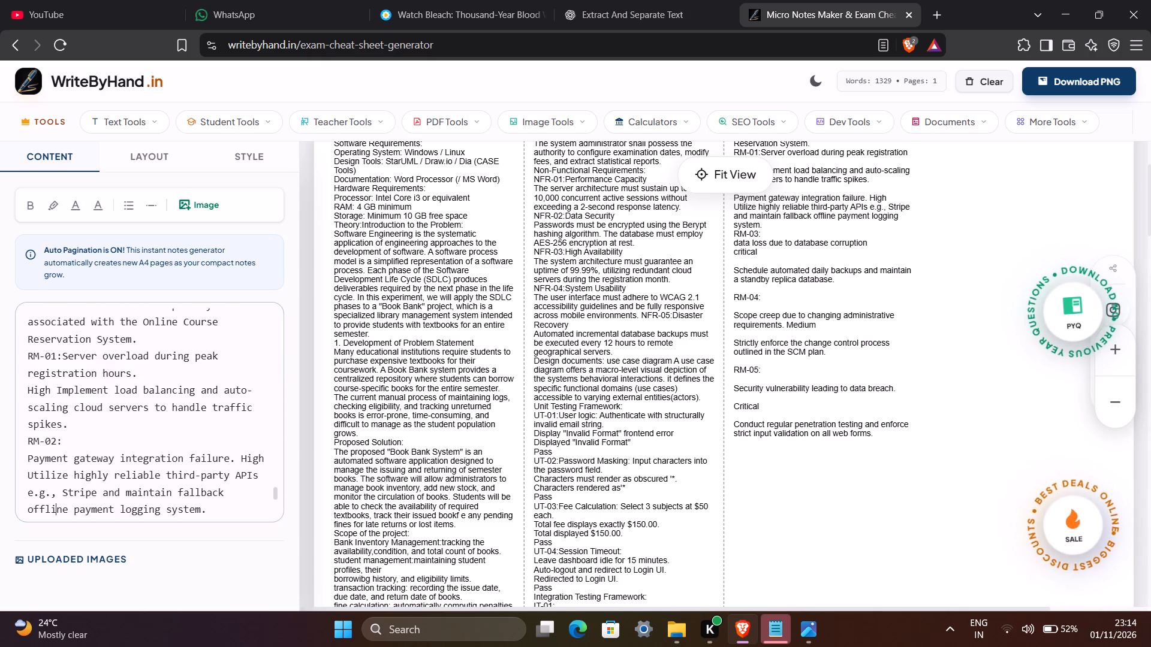
key("Down")
key("Down")
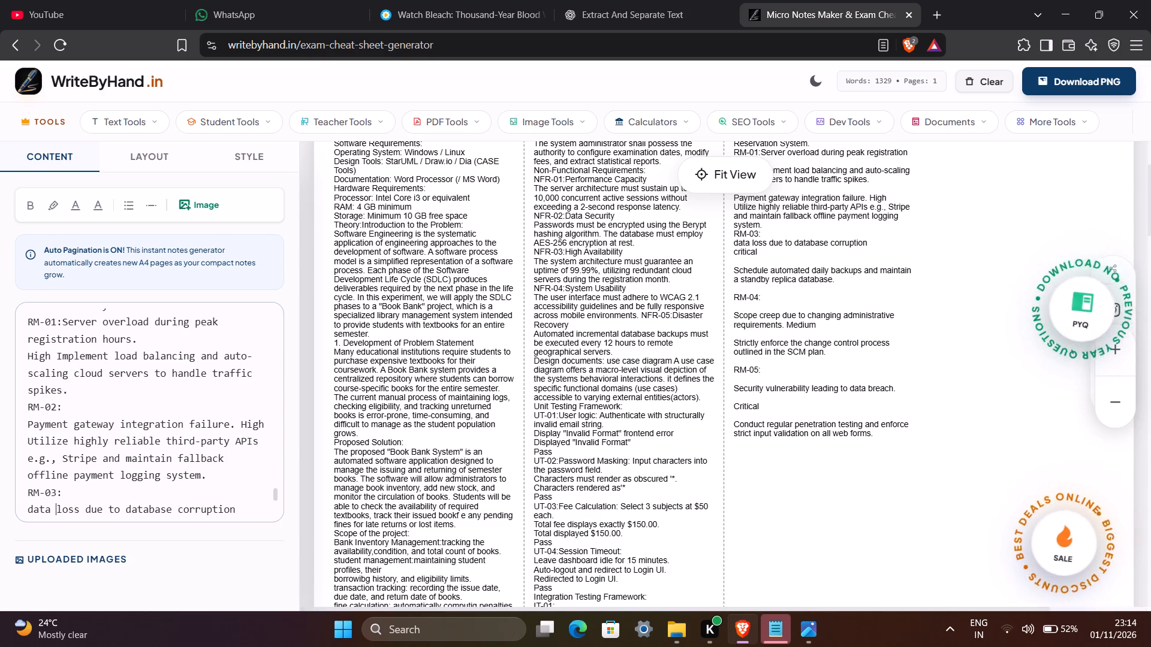
key("Down")
key("Down")
key("BackSpace")
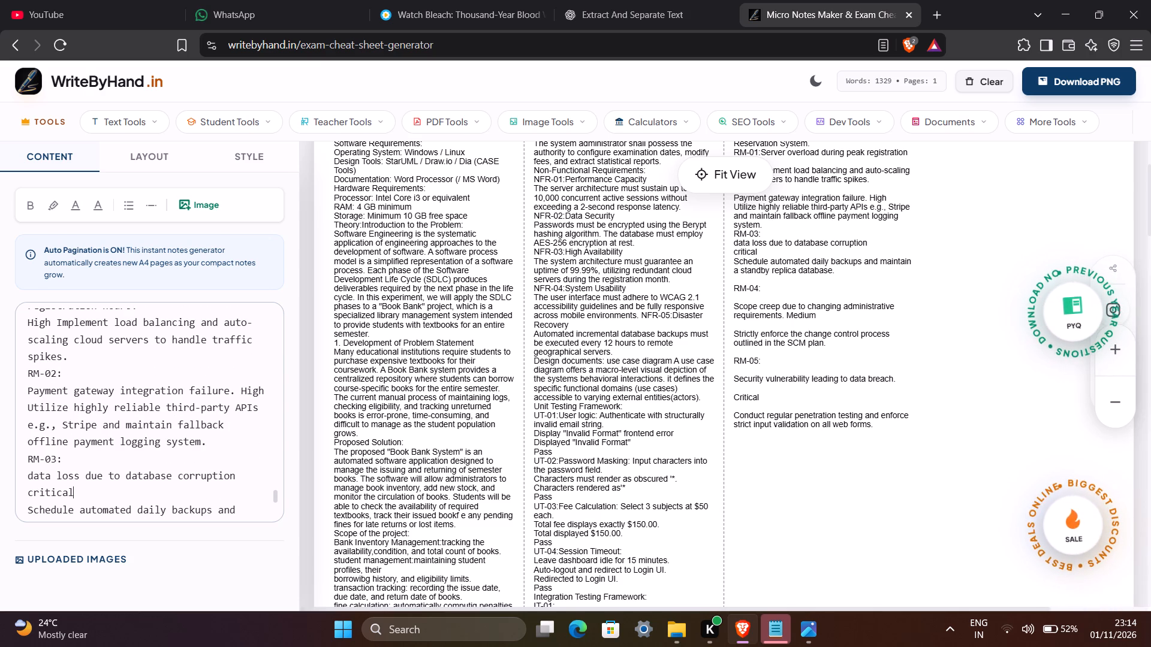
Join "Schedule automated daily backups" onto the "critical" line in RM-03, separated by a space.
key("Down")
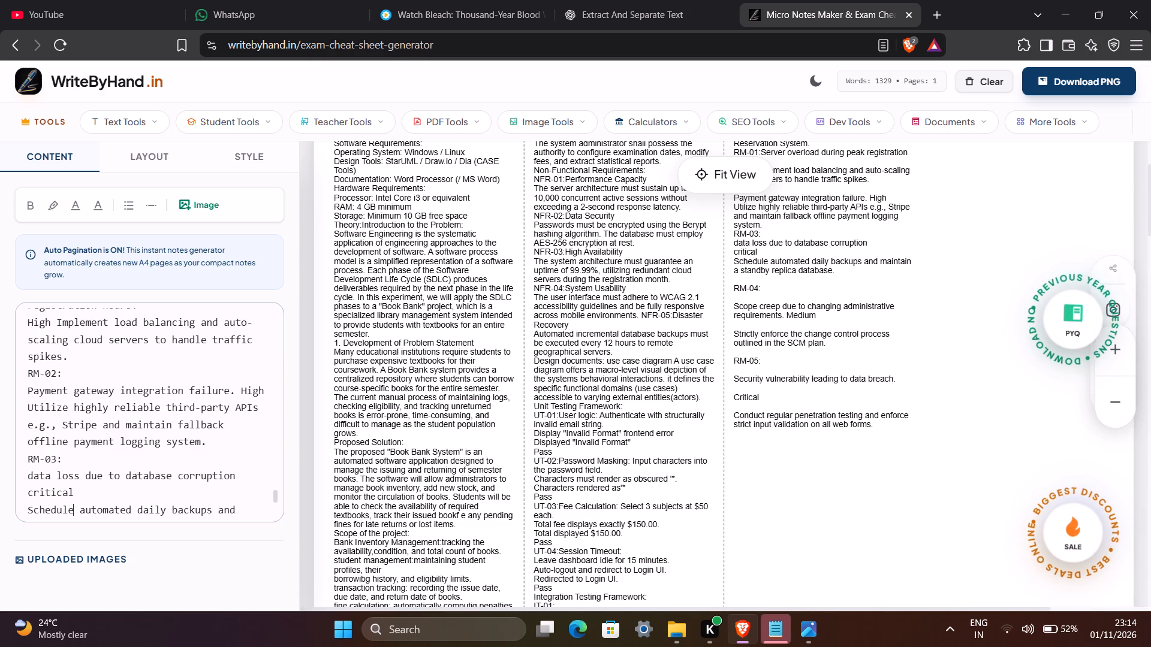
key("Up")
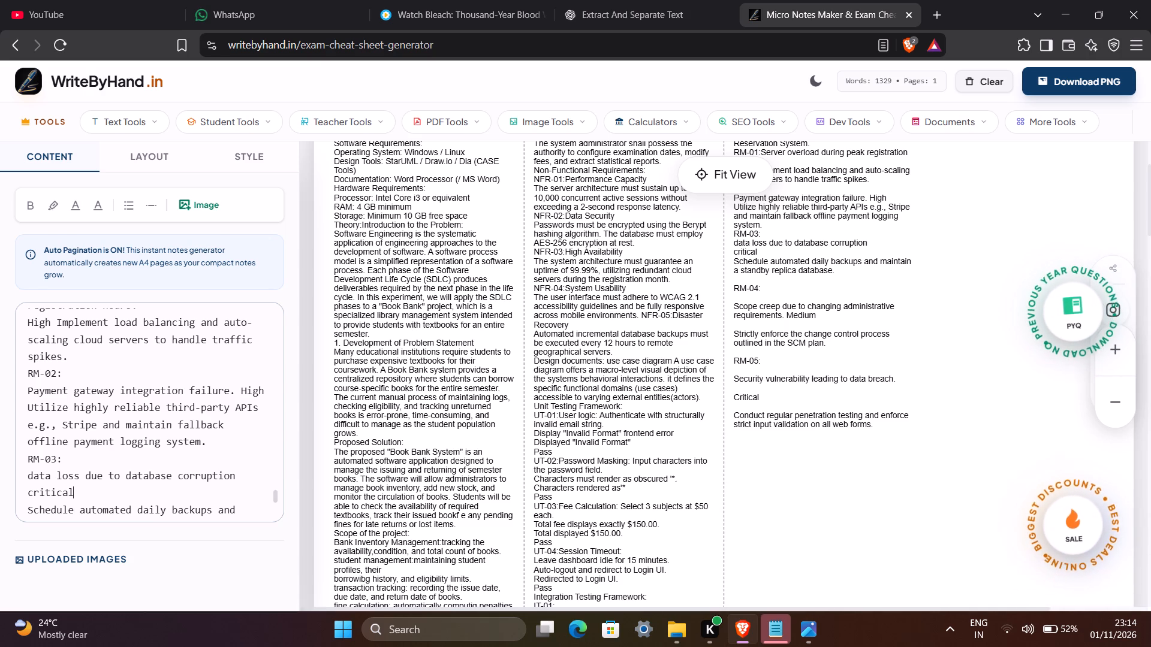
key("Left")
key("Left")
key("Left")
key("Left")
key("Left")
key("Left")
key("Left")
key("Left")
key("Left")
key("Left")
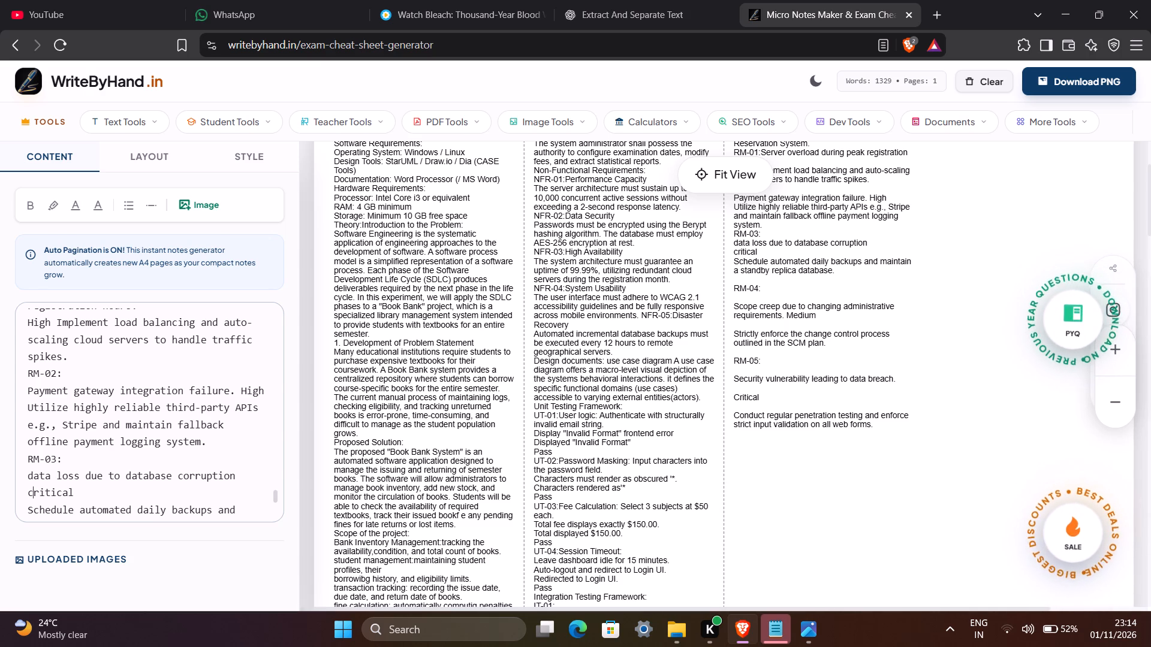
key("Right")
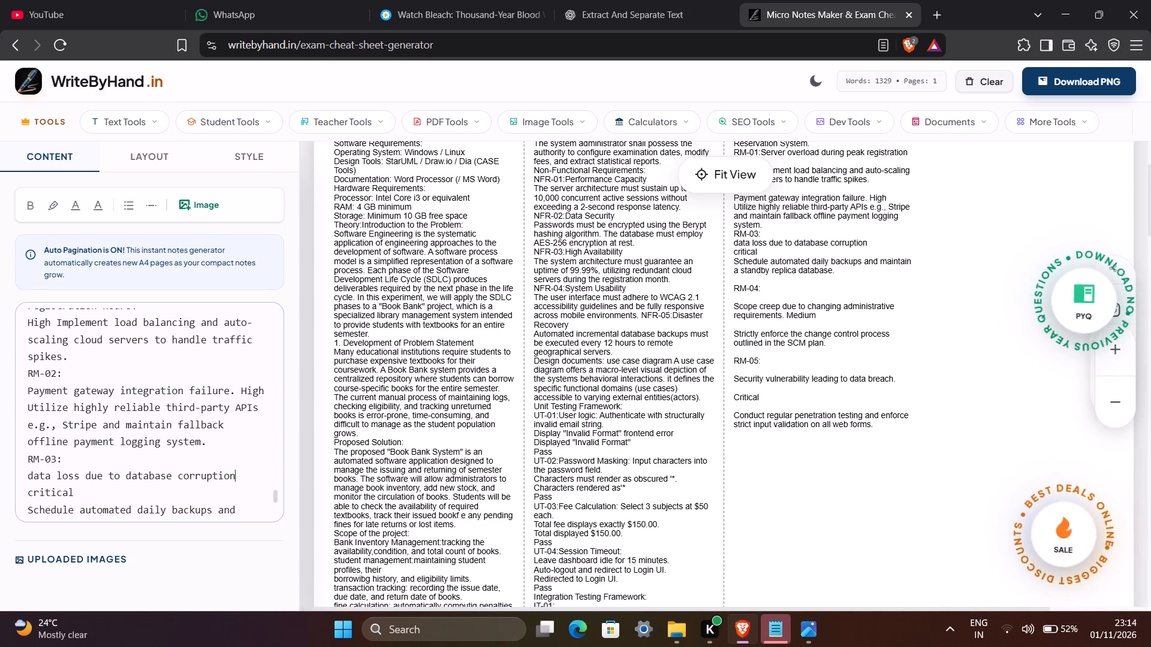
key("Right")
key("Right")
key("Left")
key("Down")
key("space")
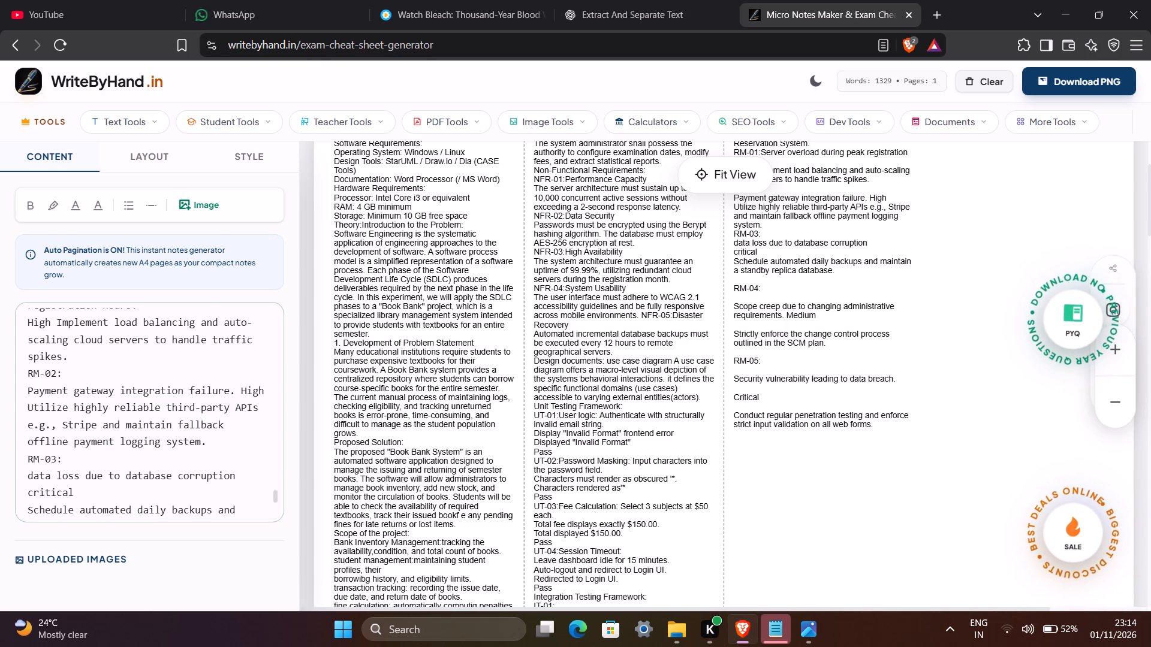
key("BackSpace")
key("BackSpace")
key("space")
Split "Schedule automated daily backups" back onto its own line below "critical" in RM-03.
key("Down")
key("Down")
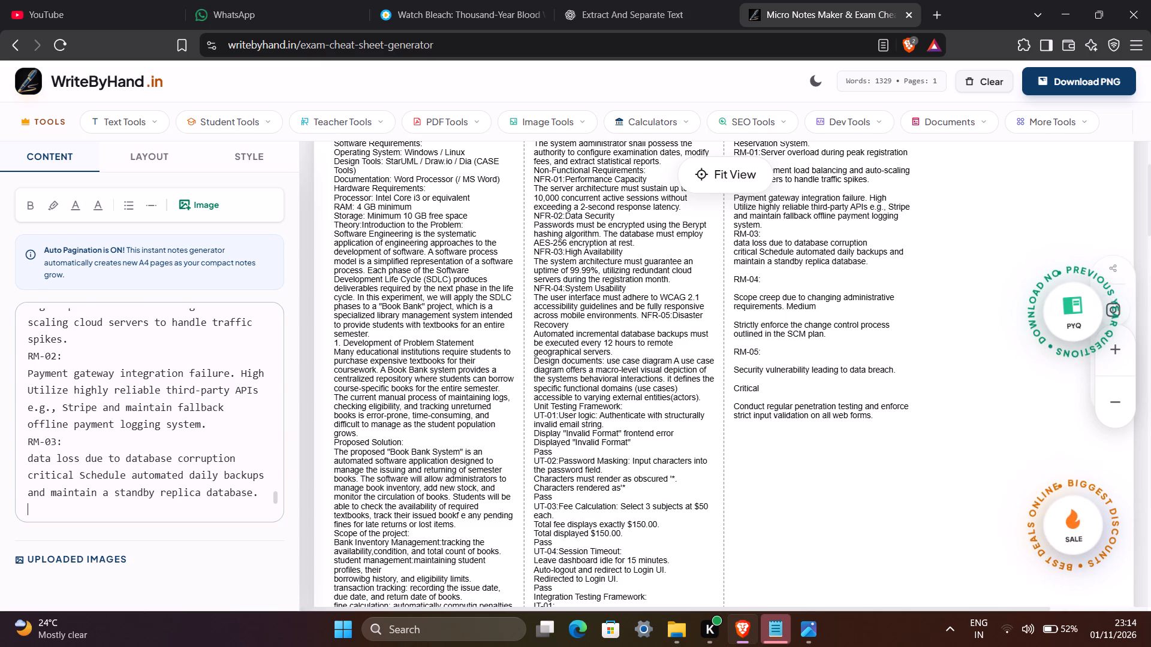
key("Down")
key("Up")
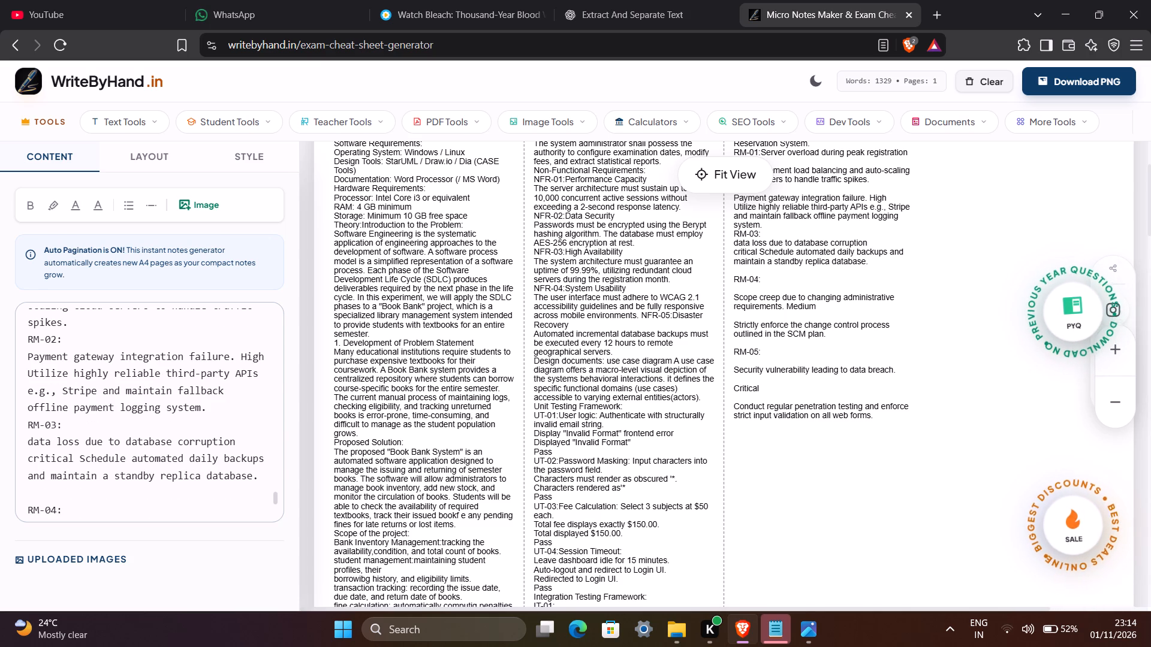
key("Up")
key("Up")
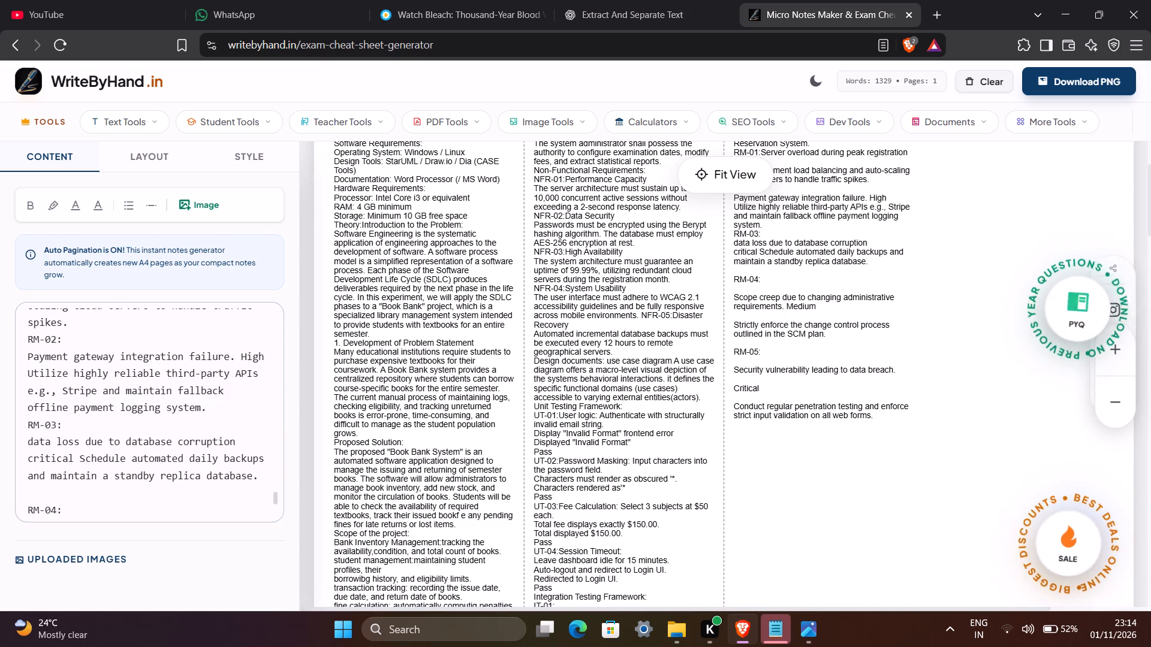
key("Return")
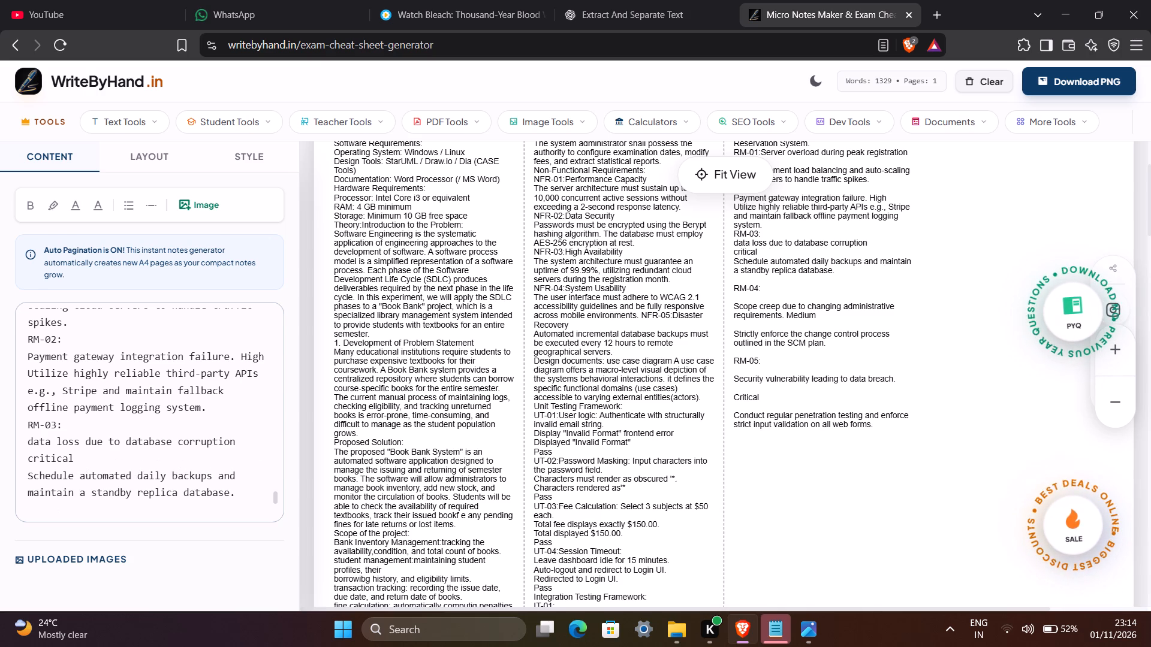
Remove the blank lines before and after "RM-04:" and before "Strictly enforce the change control process".
key("Up")
key("Up")
key("Up")
key("Down")
key("Down")
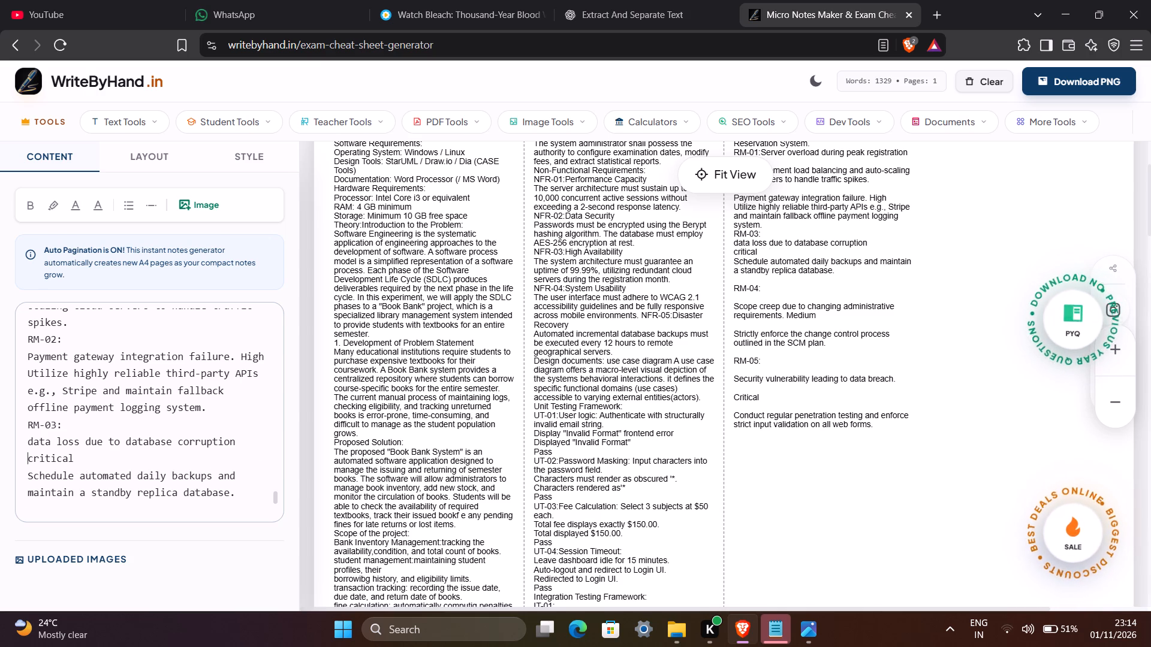
key("Down")
key("Down")
key("Down")
key("BackSpace")
key("Down")
key("Down")
key("BackSpace")
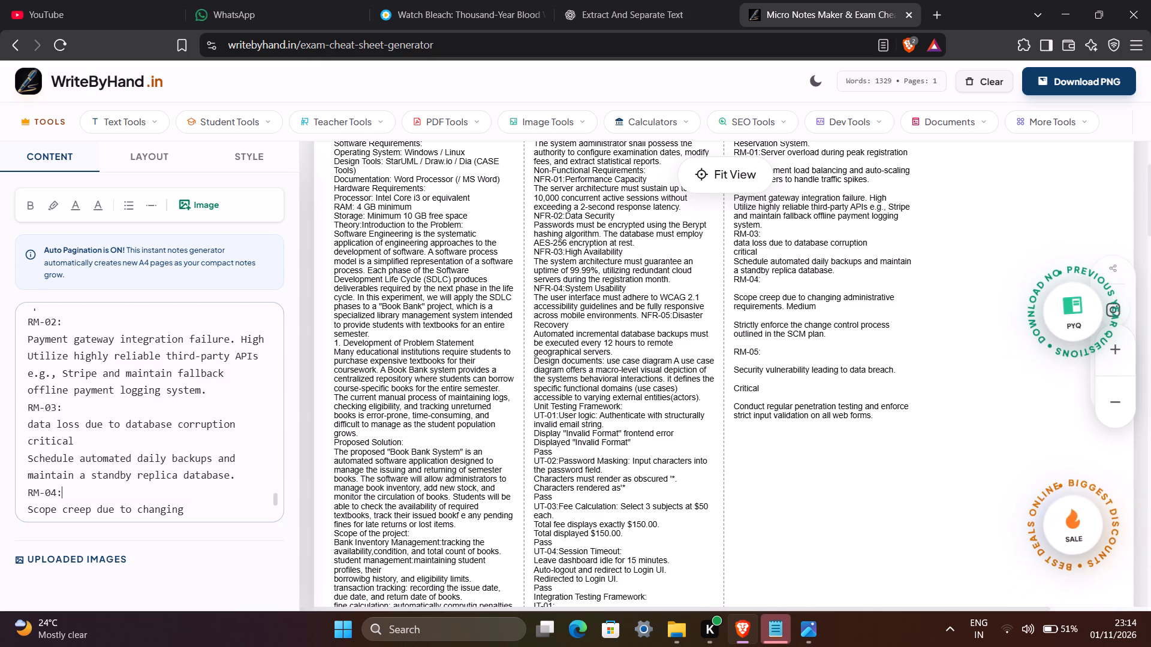
key("Down")
key("Down")
key("Down")
key("Down")
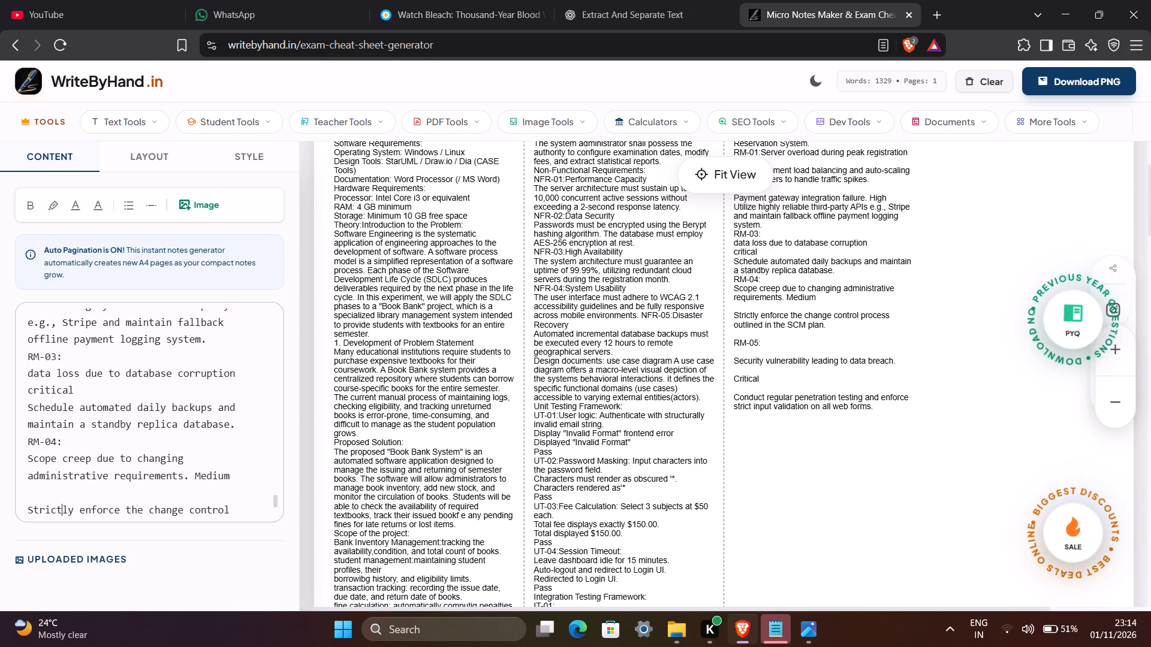
key("Up")
key("BackSpace")
Move "Medium" onto its own line after "administrative requirements." in the RM-04 entry.
key("Down")
key("Down")
key("Down")
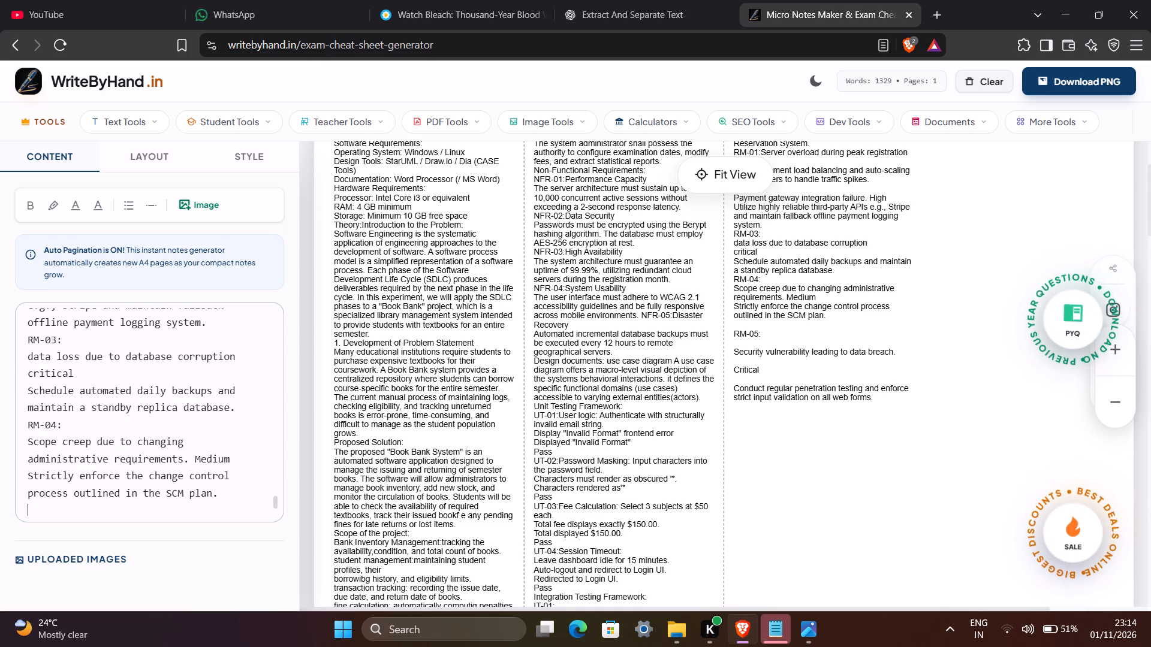
key("Up")
key("Up")
key("Left")
key("Left")
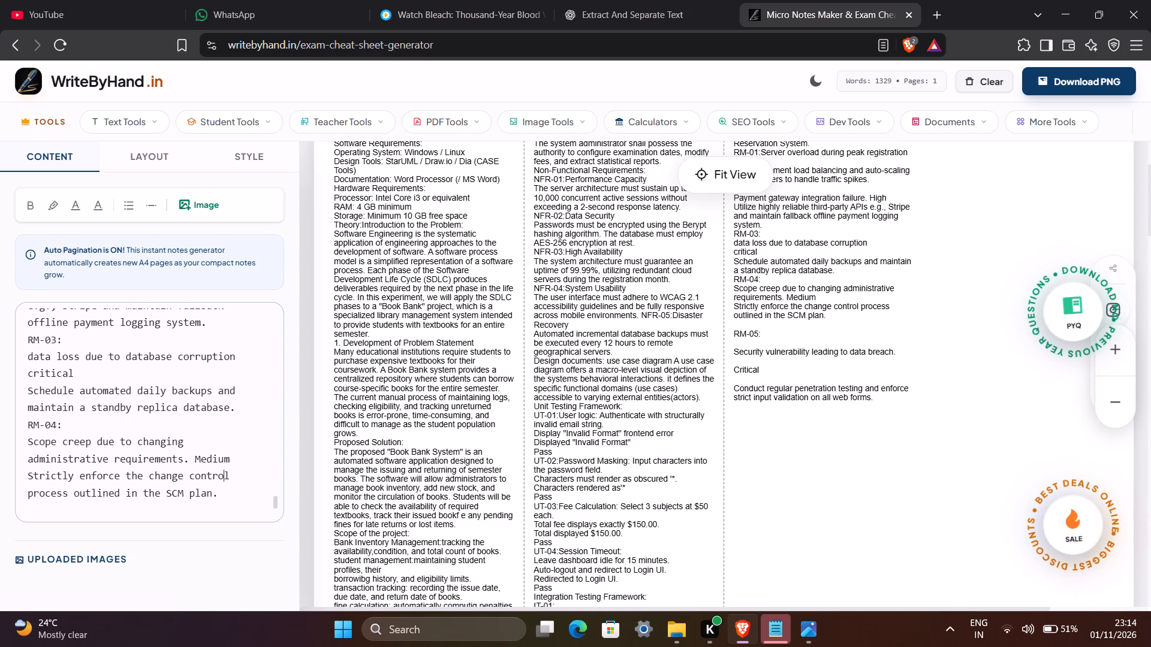
key("Left")
key("Left")
key("Left")
key("Left")
key("Up")
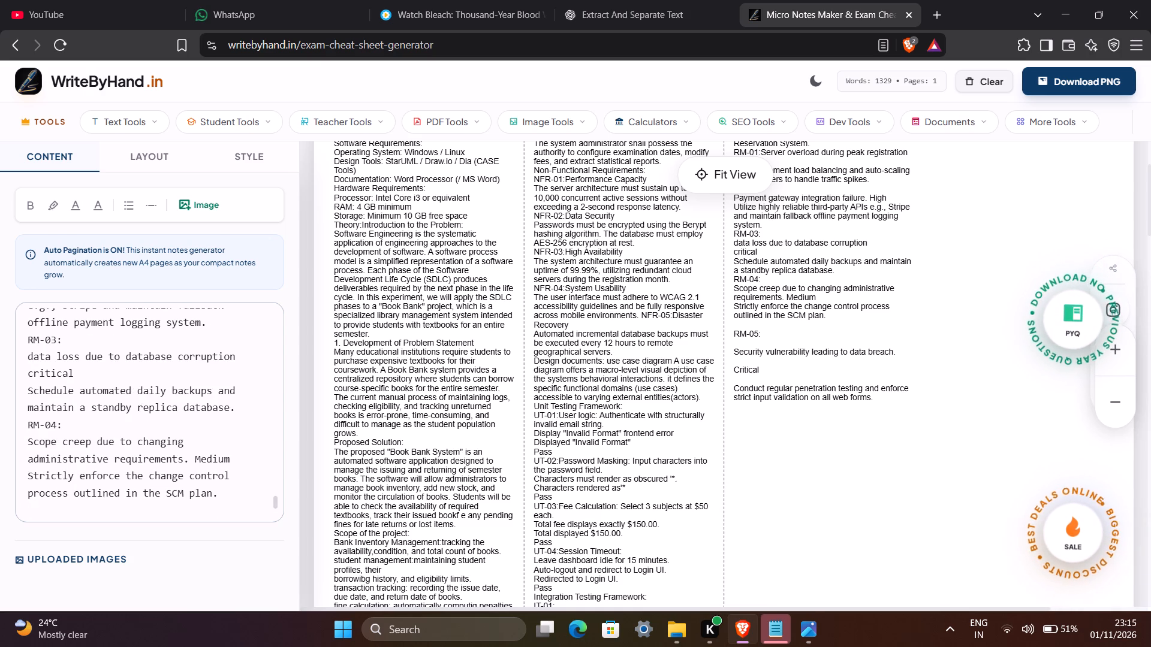
key("Return")
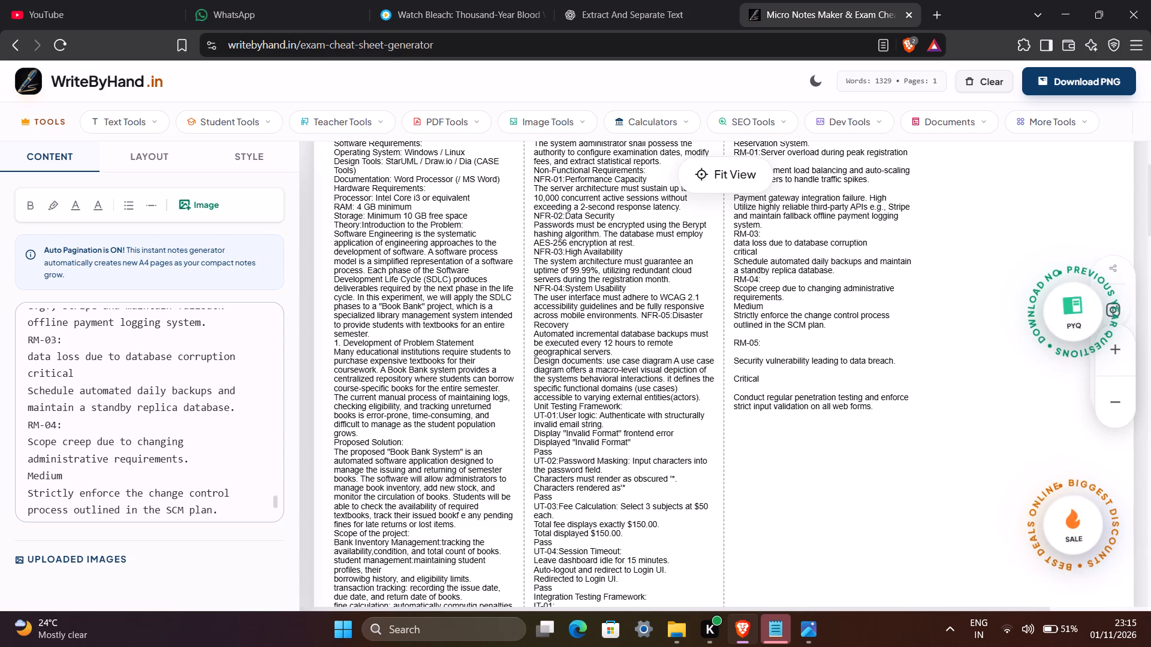
Capitalize the first letter of "critical" in the RM-03 entry so it reads "Critical".
left_click(28, 377)
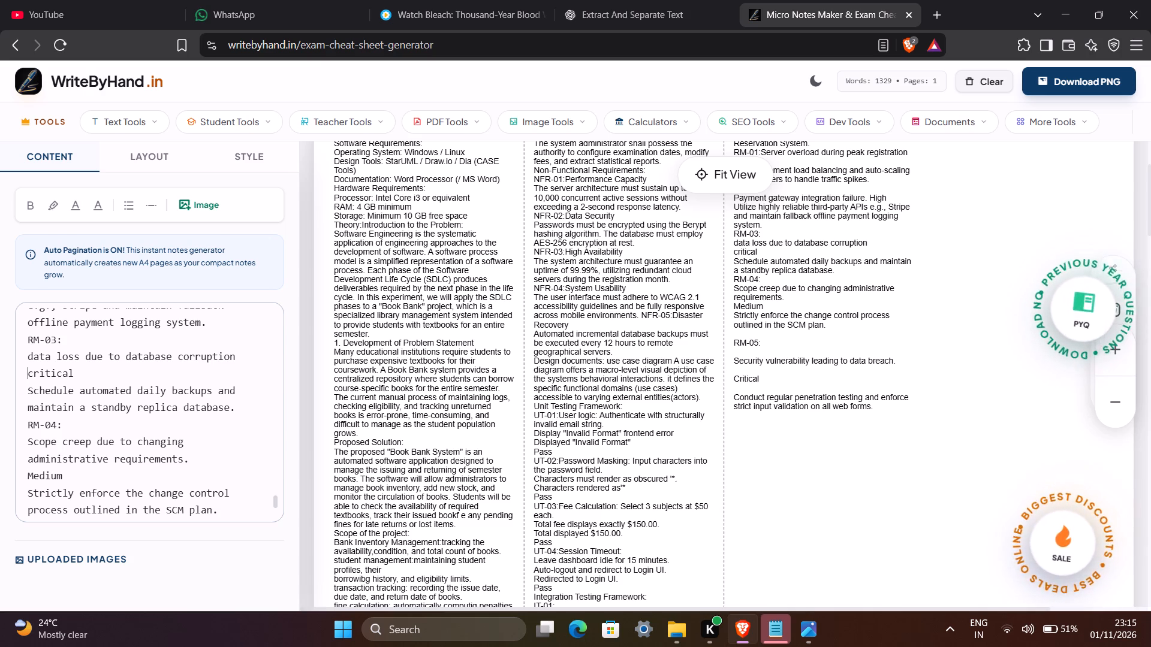
left_click(29, 378)
key("Right")
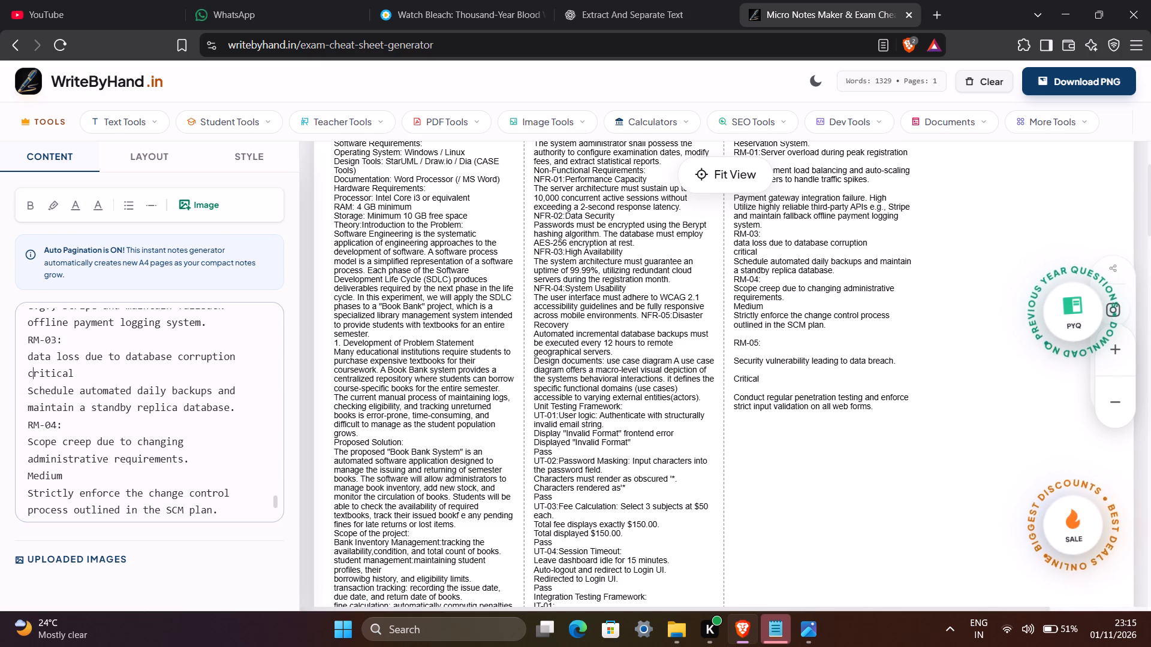
key("BackSpace")
key("shift+c")
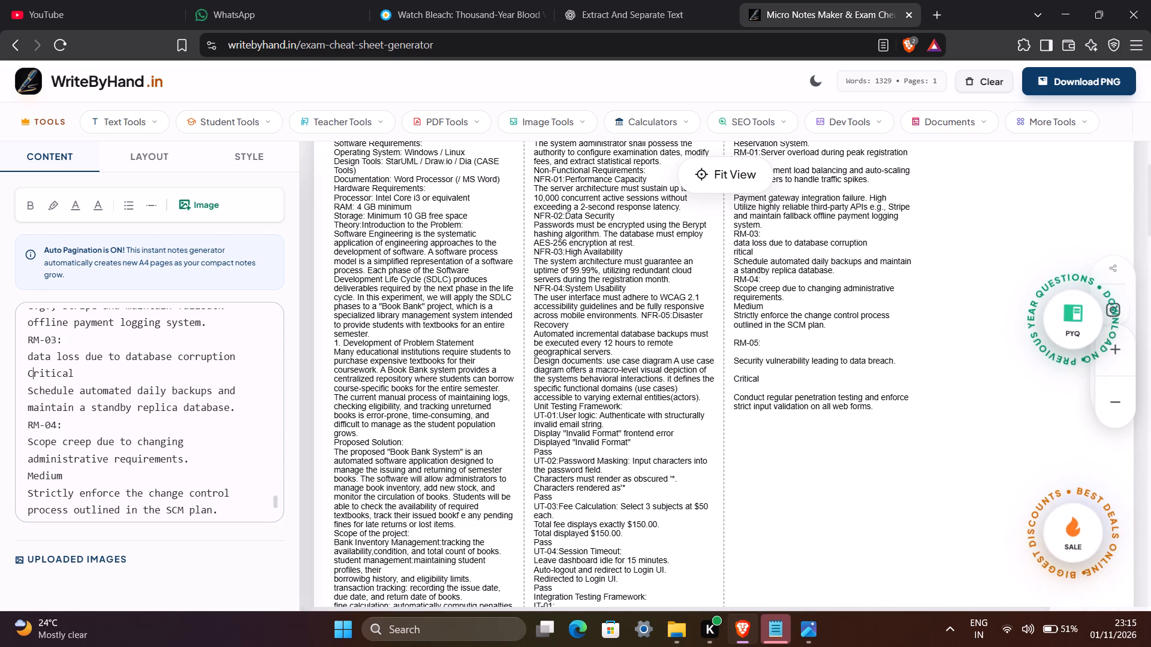
Move "High" onto its own line after "Payment gateway integration failure." in the RM-02 entry.
key("Up")
key("Up")
key("Up")
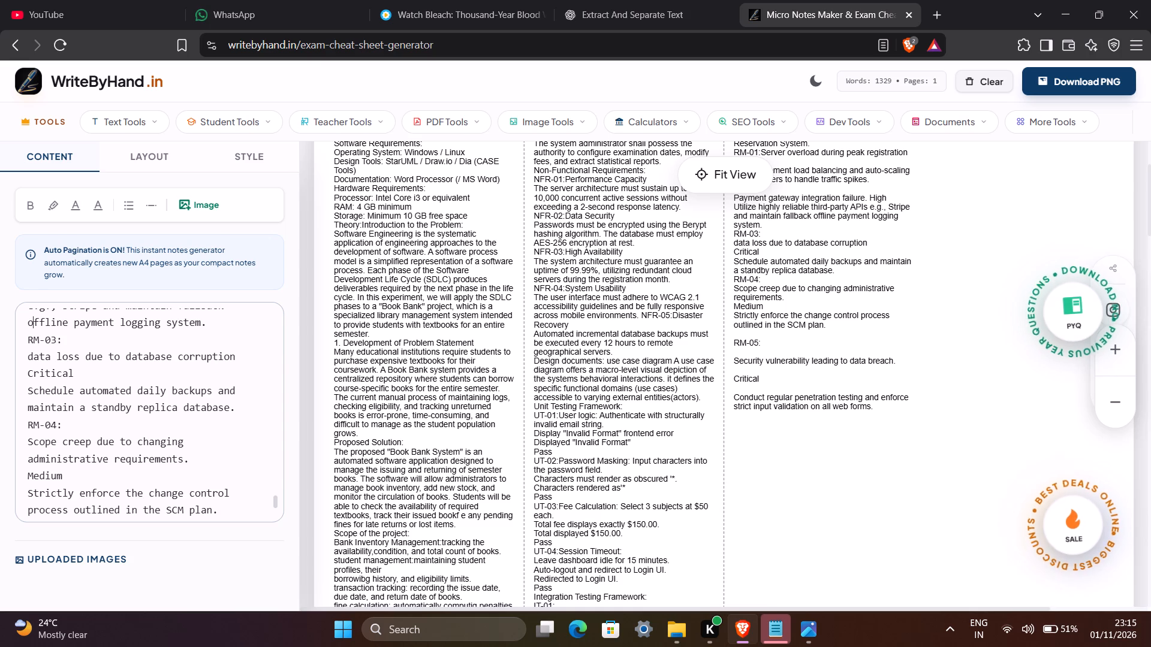
key("Up")
key("Up")
key("Down")
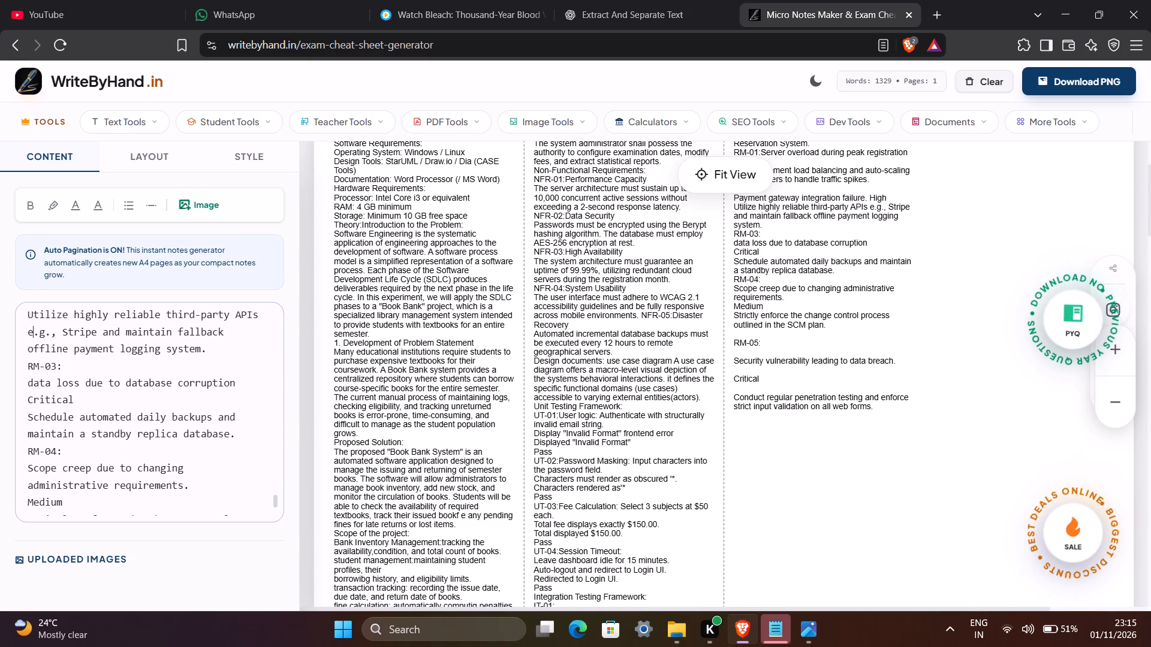
key("Up")
key("Up")
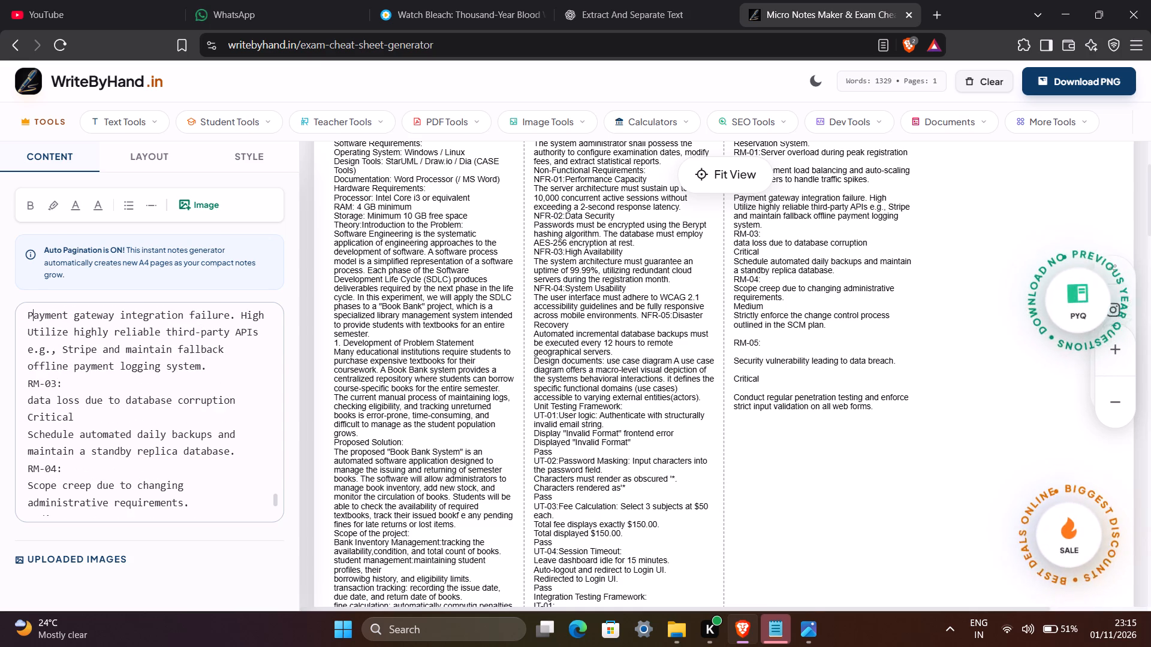
key("Right")
key("Right")
key("Right")
key("Right")
key("Right")
key("Right")
key("Right")
key("Right")
key("Right")
key("Right")
key("Right")
key("Right")
key("Right")
key("Right")
key("Right")
key("Right")
key("Right")
key("Right")
key("Right")
key("Right")
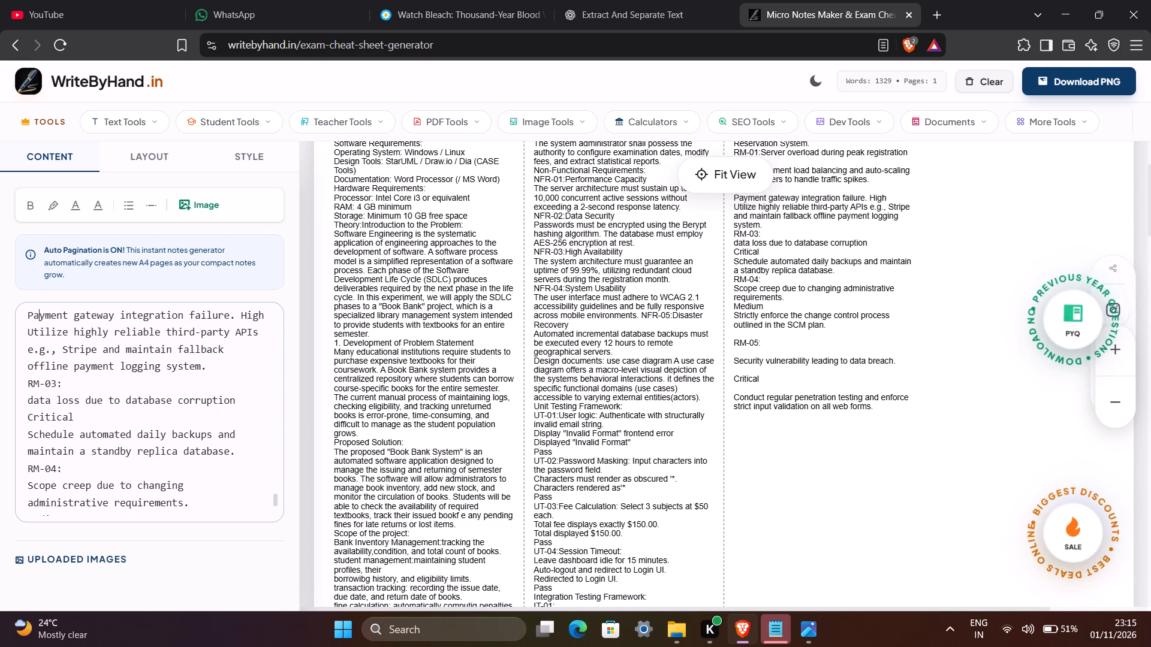
key("Right")
key("Right")
key("Right")
key("Right")
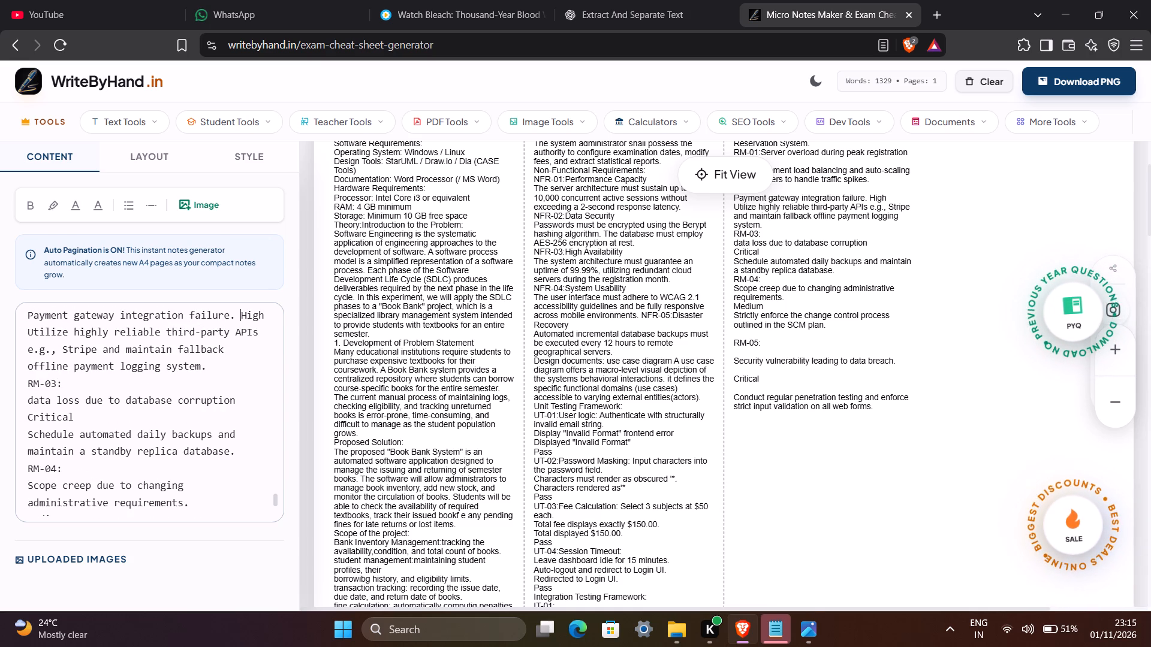
key("Return")
Move "Implement load balancing and auto-scaling cloud servers" onto its own line after "High" in the RM-01 entry.
key("Up")
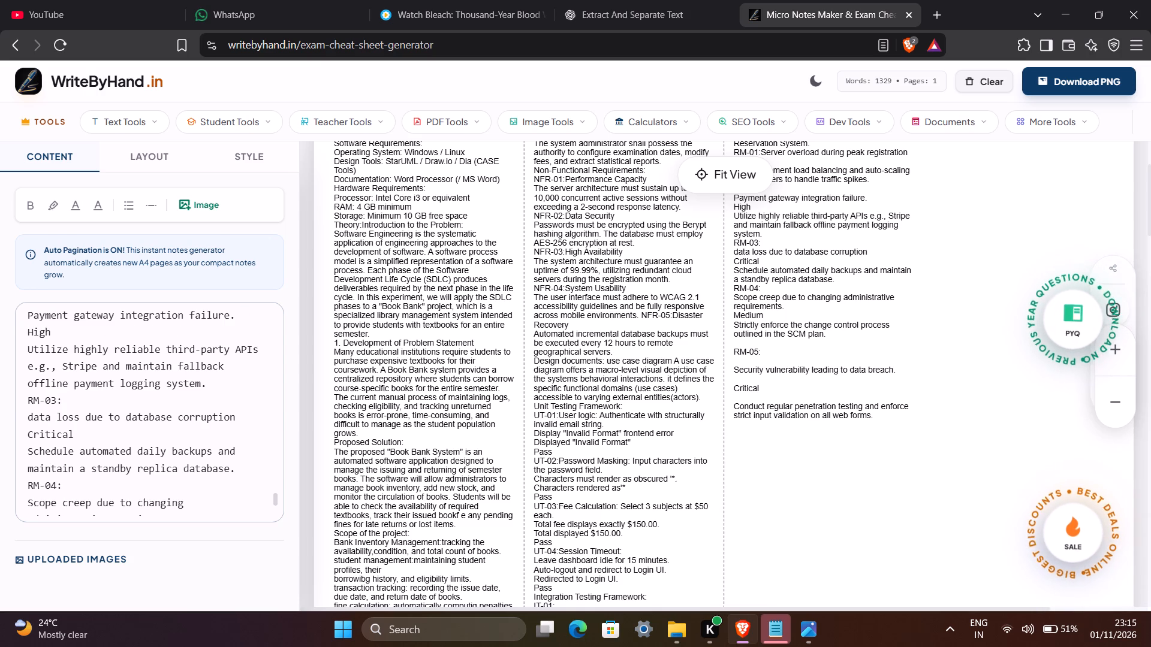
key("Up")
key("Up")
key("Up")
key("Up")
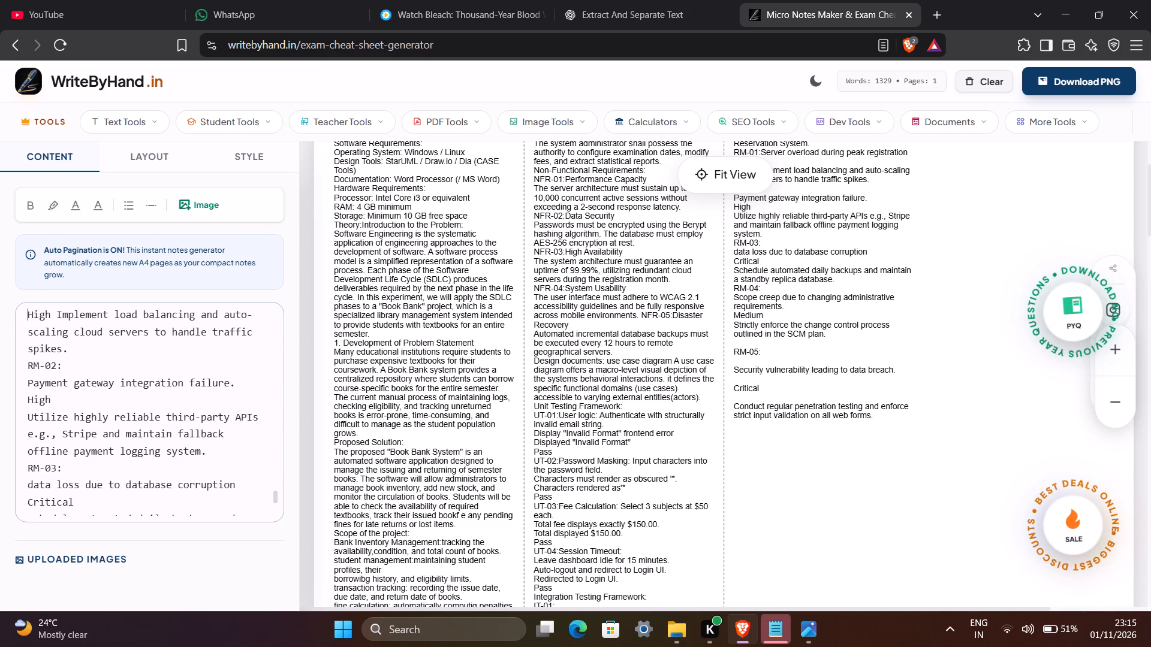
key("Up")
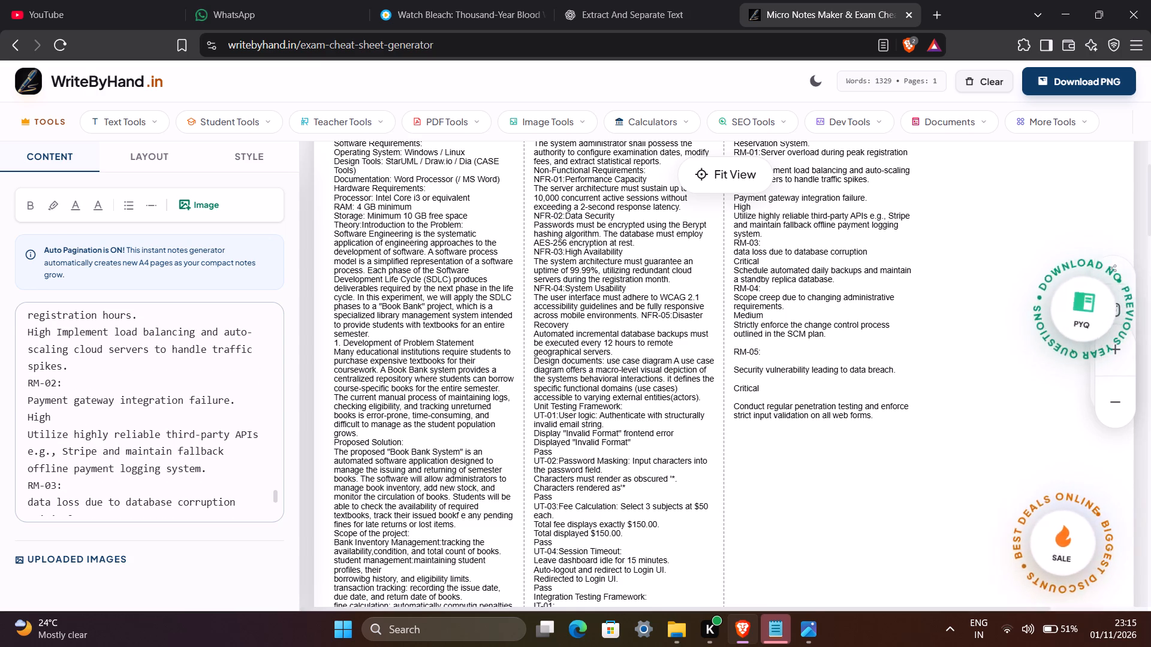
key("Down")
key("Down")
key("Up")
key("Right")
key("Right")
key("Right")
key("Right")
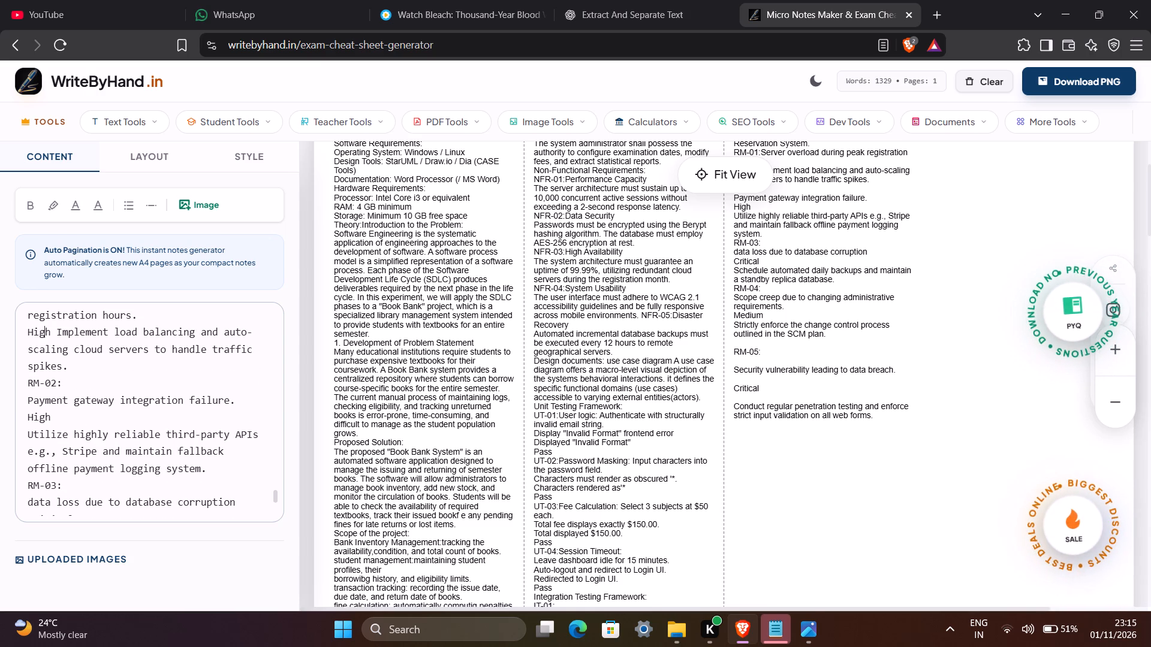
key("Right")
key("Return")
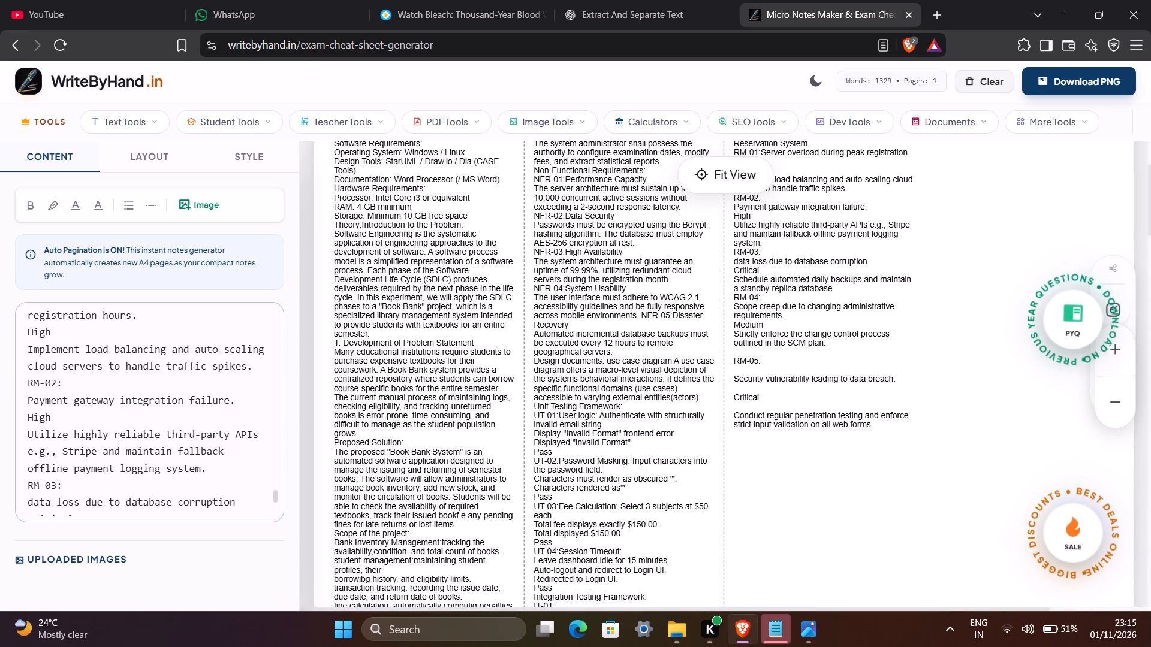
Remove the blank lines before and after "RM-05:" in the notes text.
left_click(728, 178)
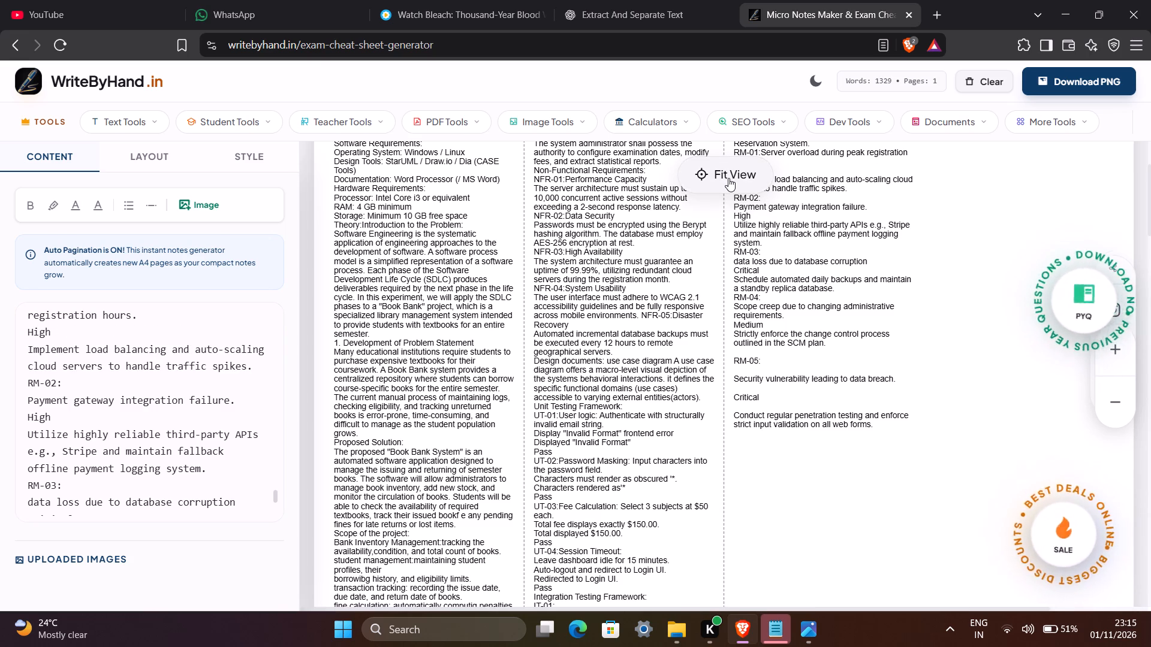
scroll(758, 278, "up", 2)
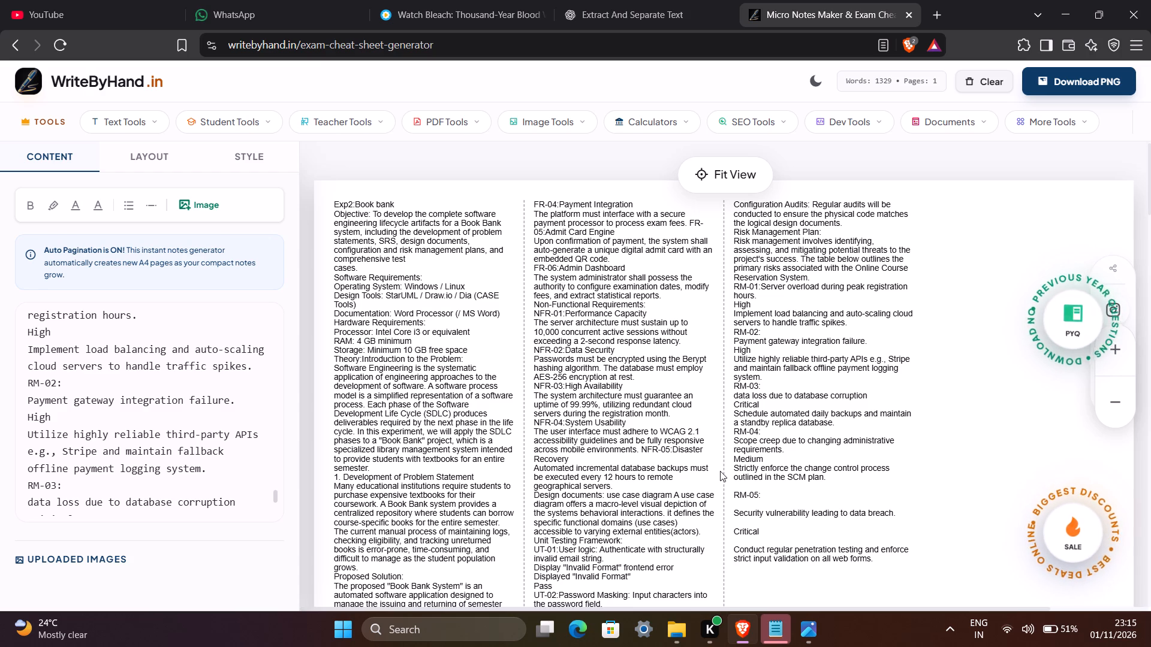
scroll(238, 465, "down", 2)
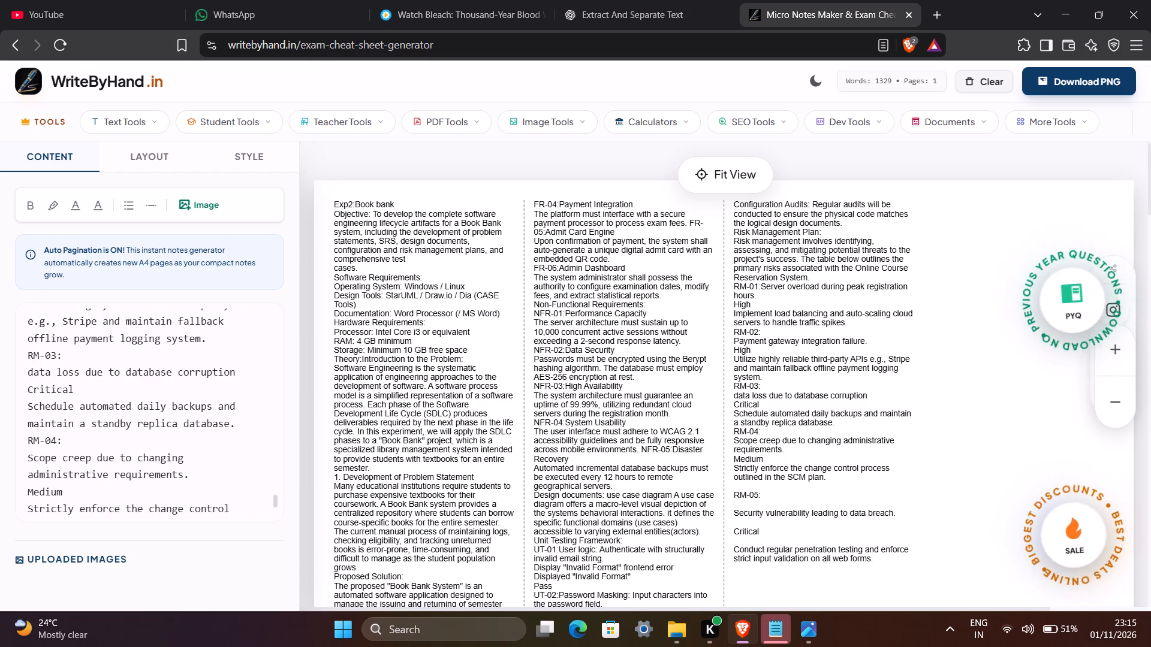
scroll(238, 465, "down", 1)
left_click(131, 488)
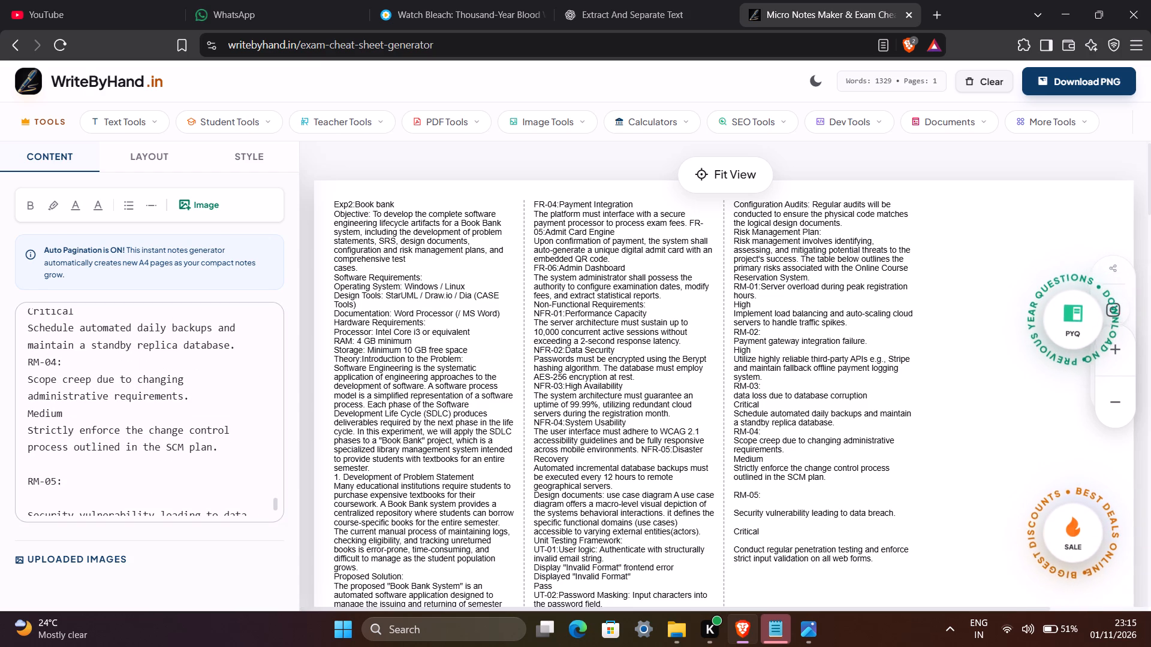
key("Up")
key("BackSpace")
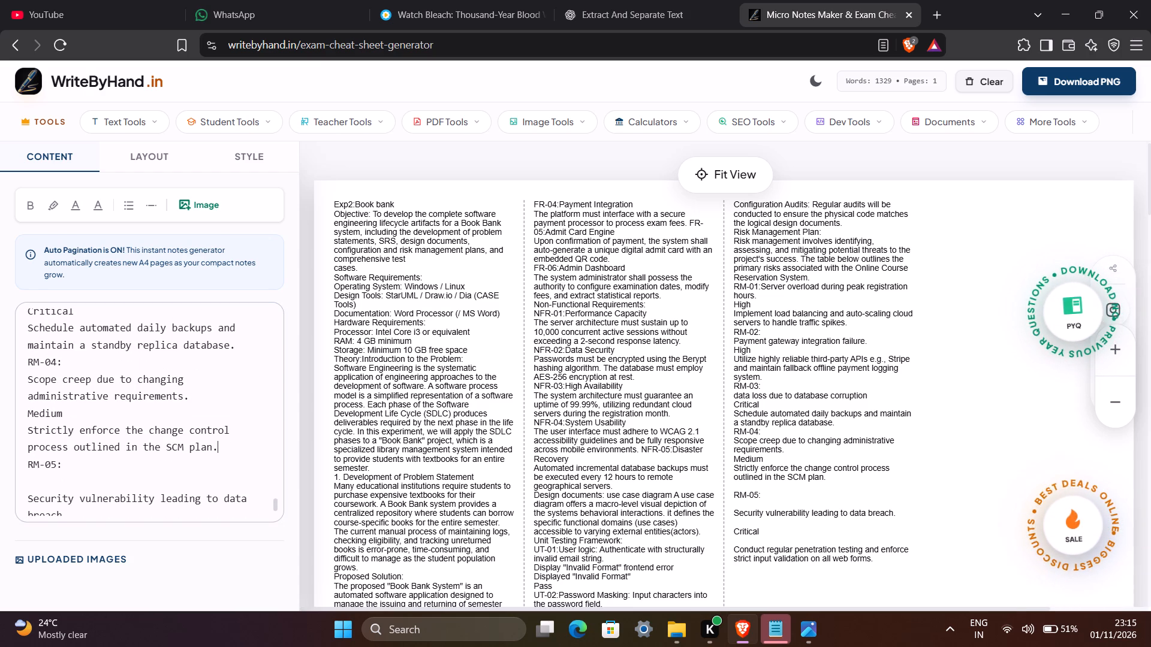
key("Down")
key("Down")
key("BackSpace")
Remove the blank lines before and after "Critical" in the RM-05 entry.
key("Down")
key("Down")
key("Down")
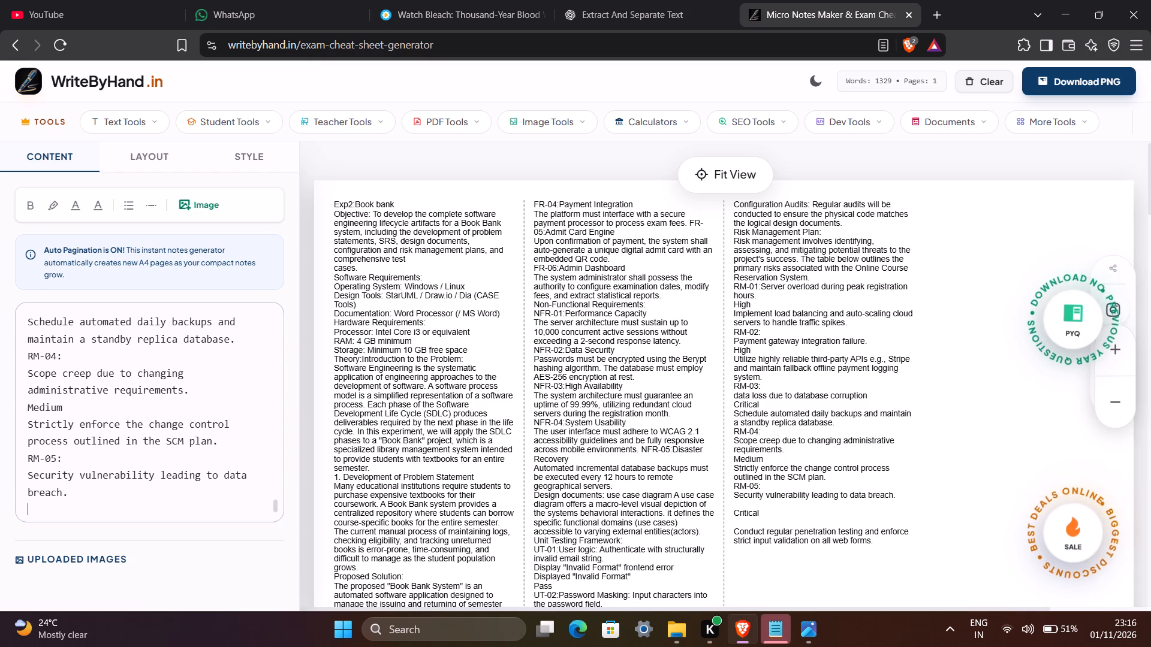
key("BackSpace")
key("Down")
key("Down")
key("BackSpace")
key("Down")
key("Down")
key("Down")
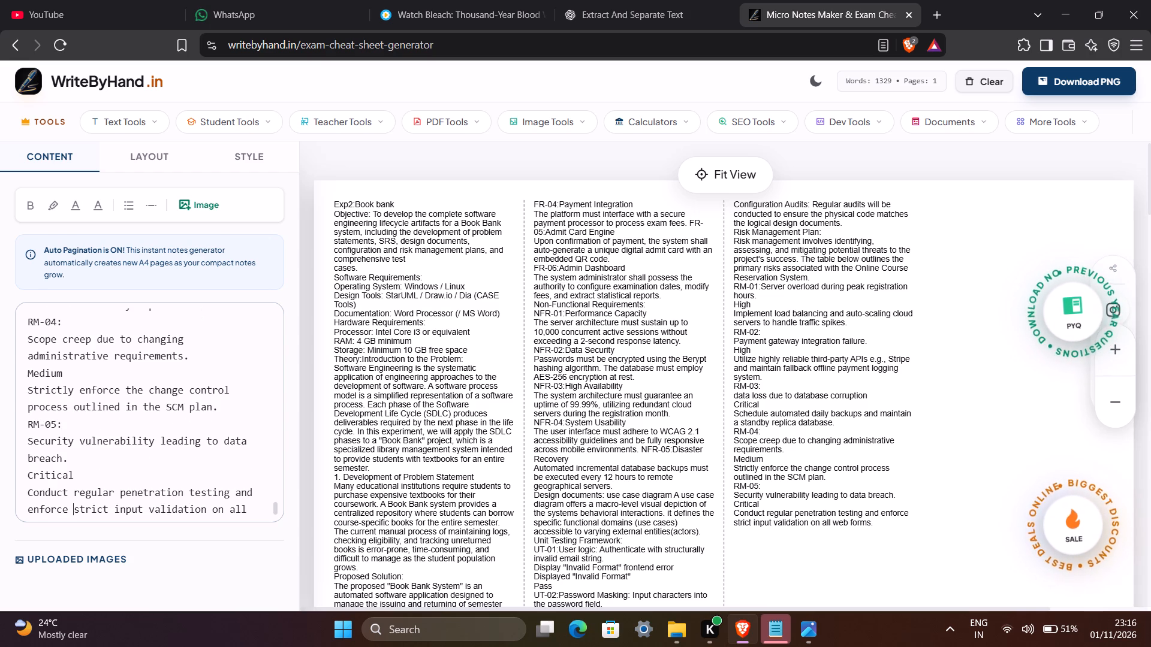
key("Down")
key("Down")
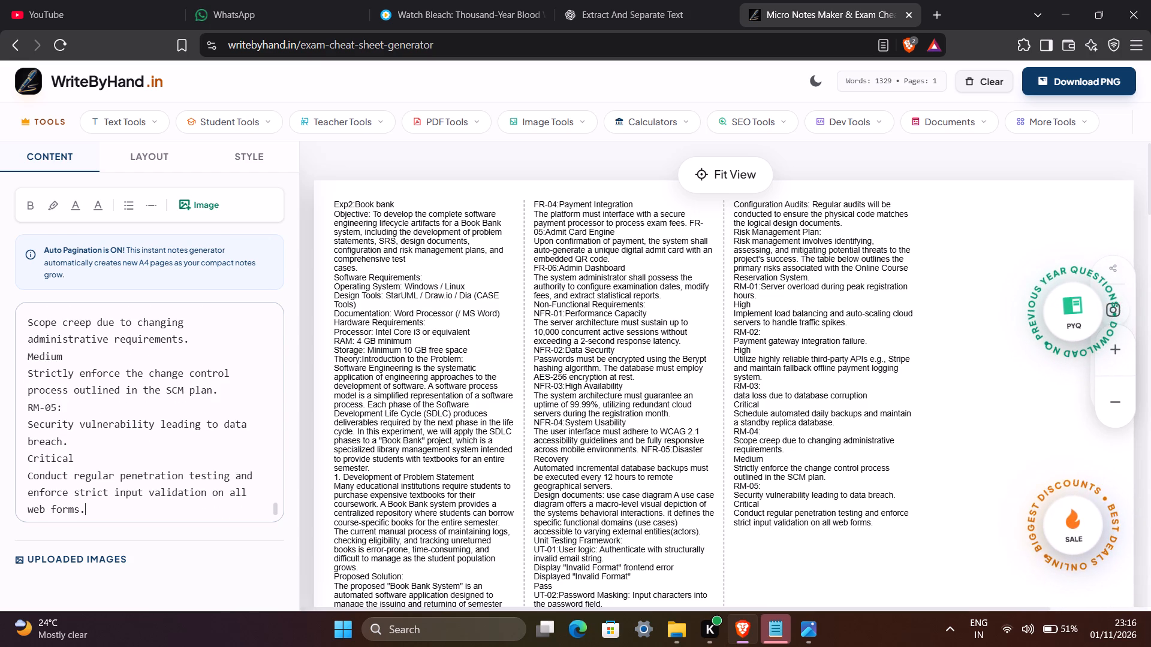
Examine the 123.png sheet in Photos, including the experiments after RM-05, and compare it with the cheat sheet preview in Brave.
left_click_drag(790, 616, 807, 626)
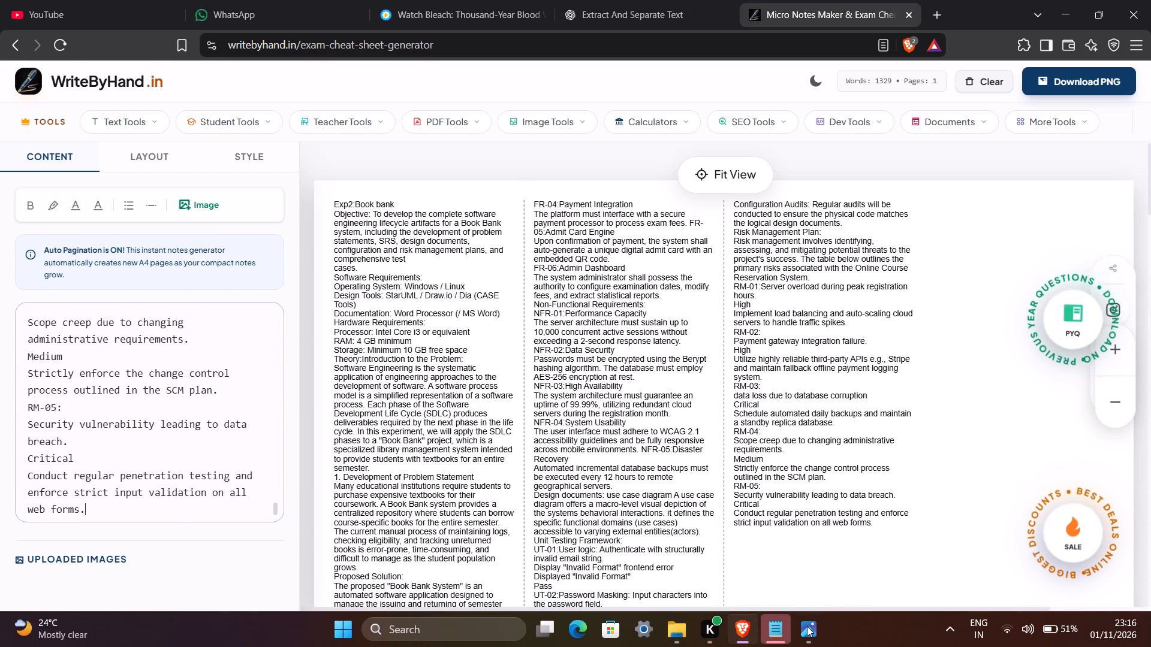
left_click(807, 626)
left_click_drag(816, 228, 920, 0)
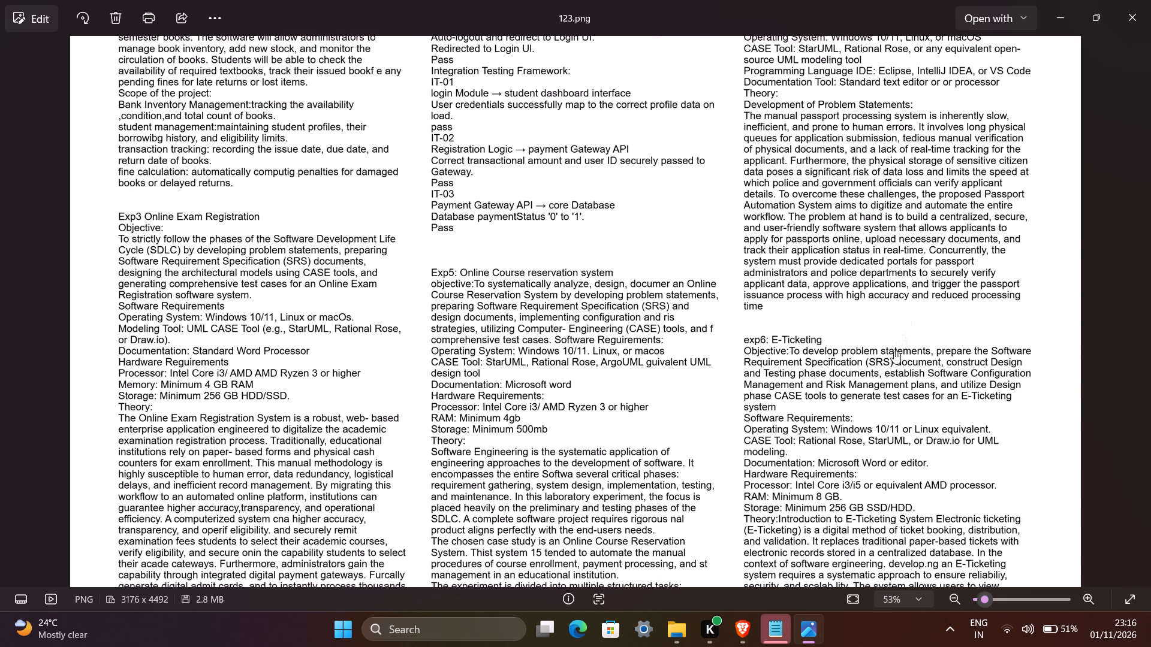
left_click_drag(918, 261, 866, 474)
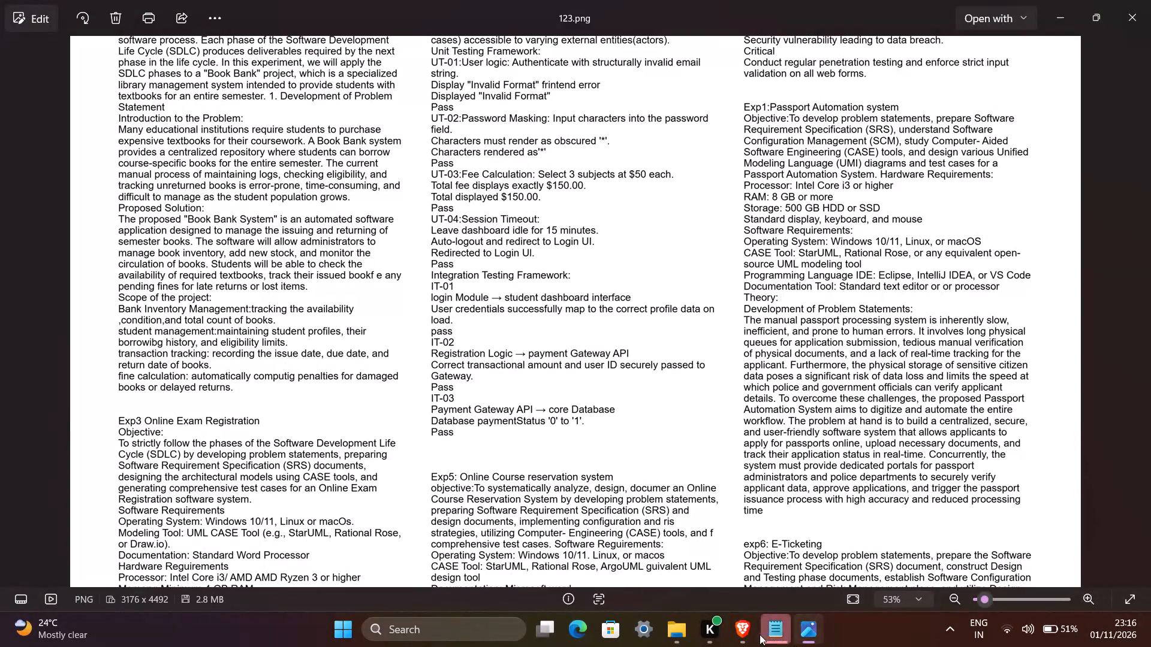
left_click(735, 632)
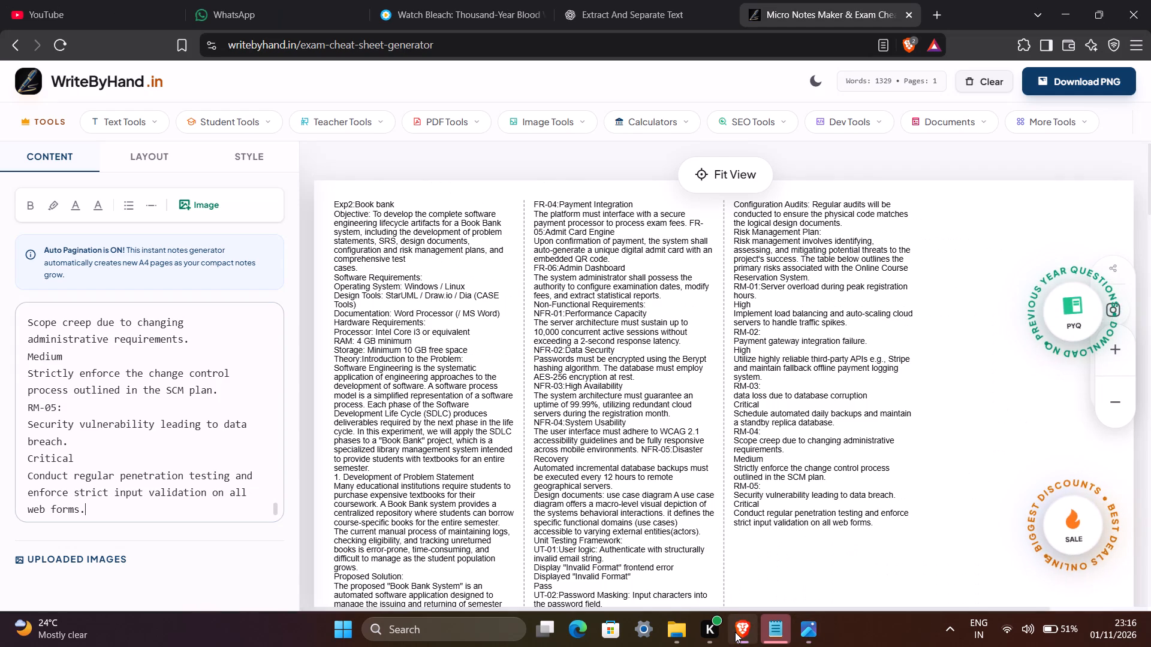
scroll(855, 545, "down", 5)
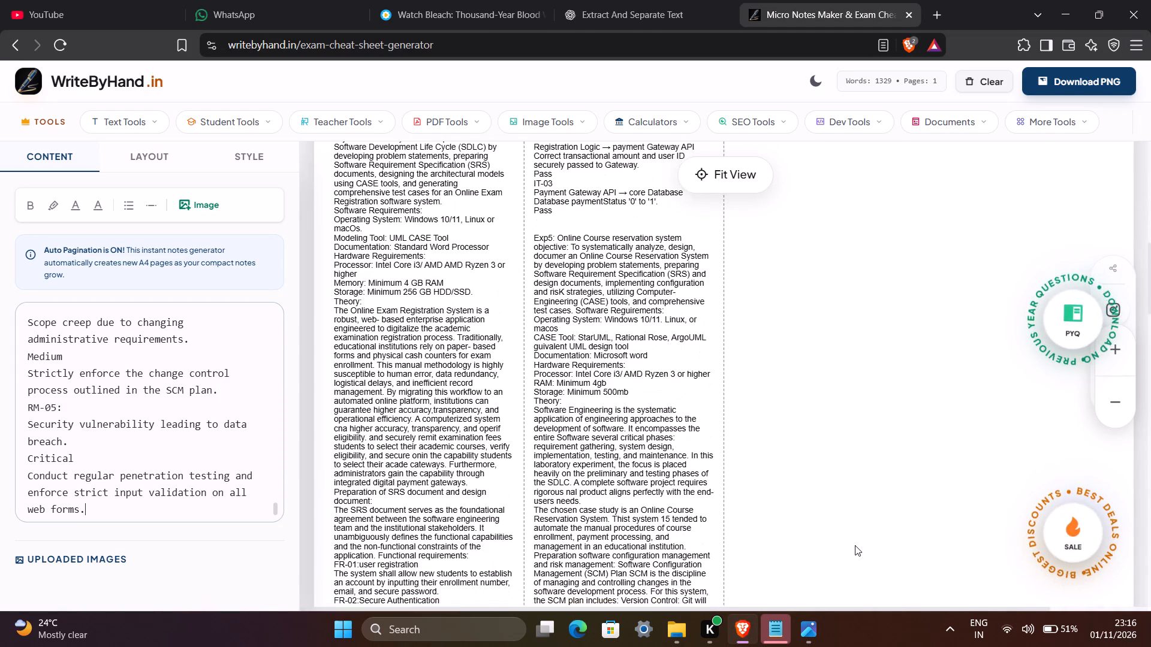
scroll(855, 545, "right", 1)
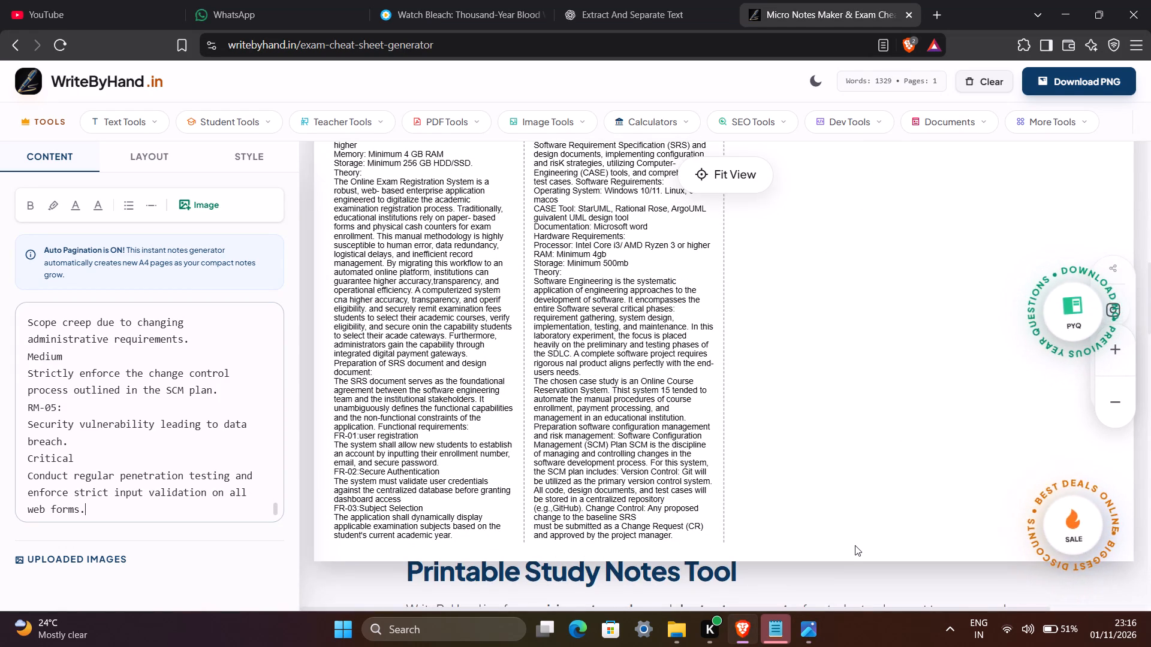
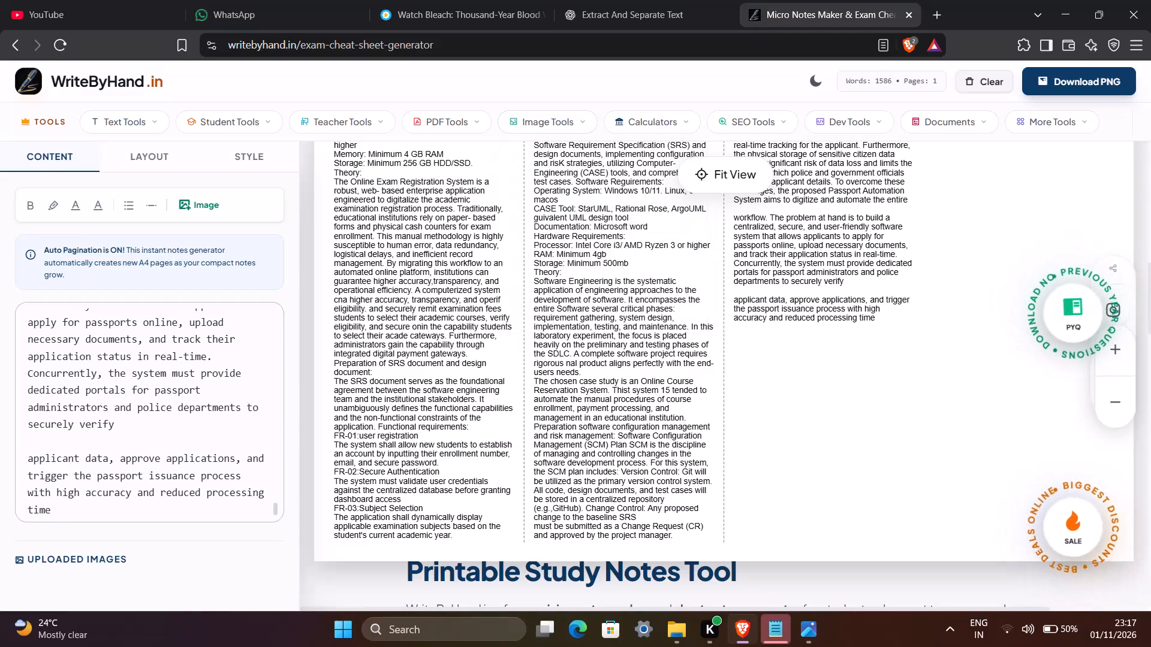
Join "applicant data, approve applications" onto the end of "securely verify" in the last paragraph, separated by a single space.
left_click(77, 338)
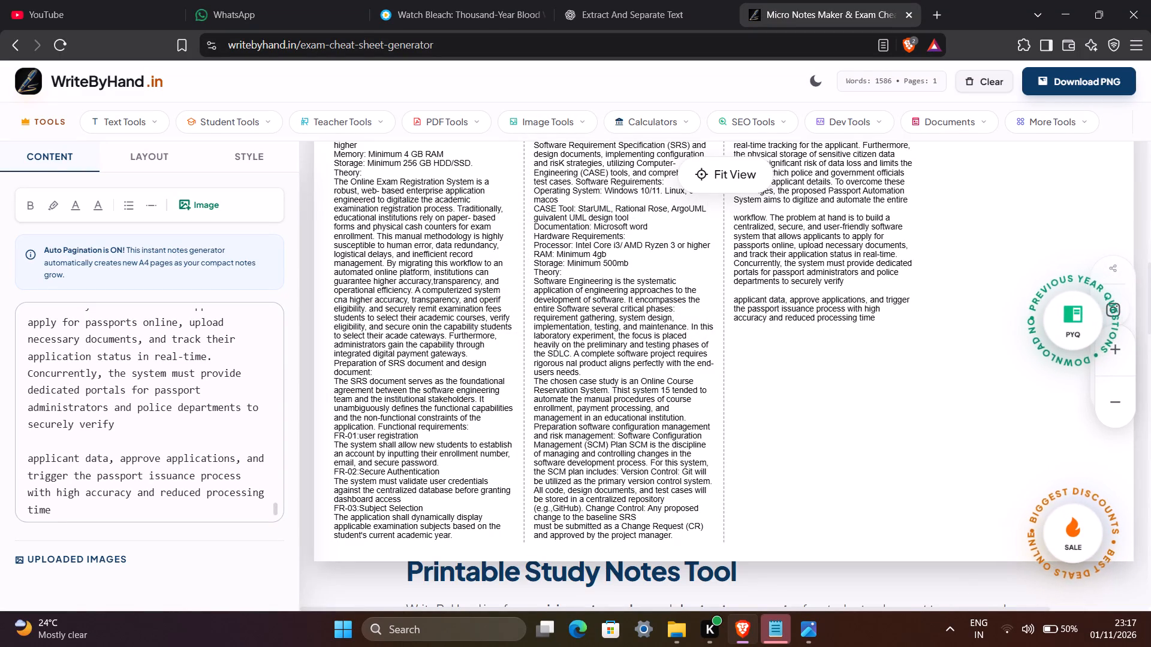
key("Down")
key("Down")
key("Down")
key("Down")
key("Down")
key("Down")
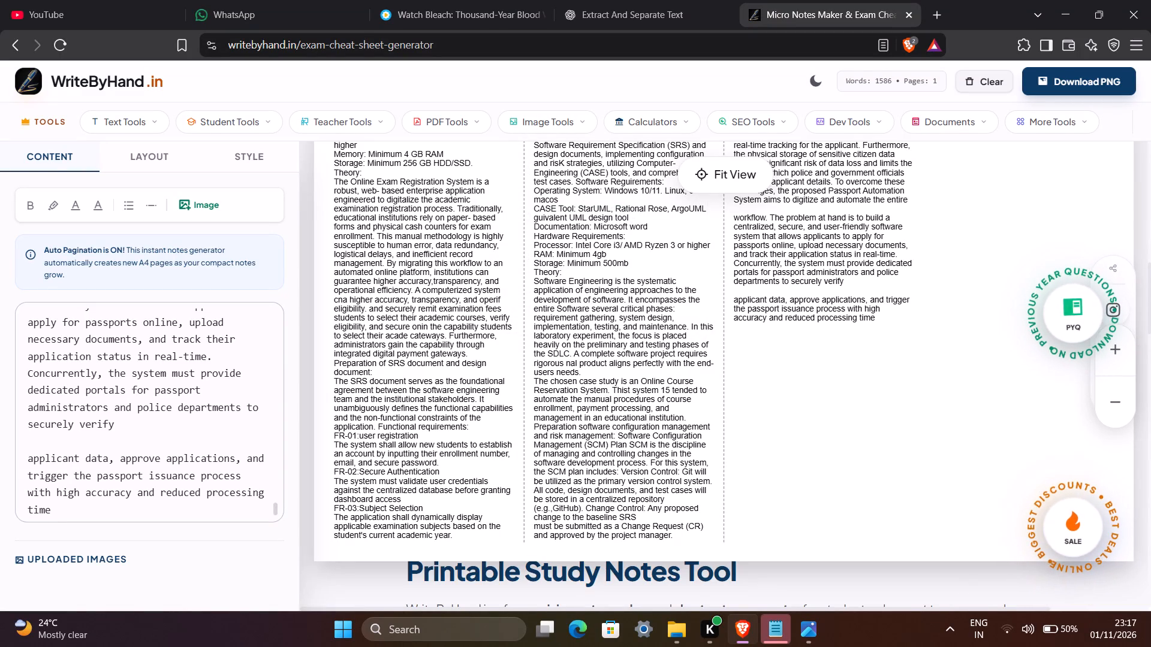
key("BackSpace")
key("Up")
key("Down")
key("Down")
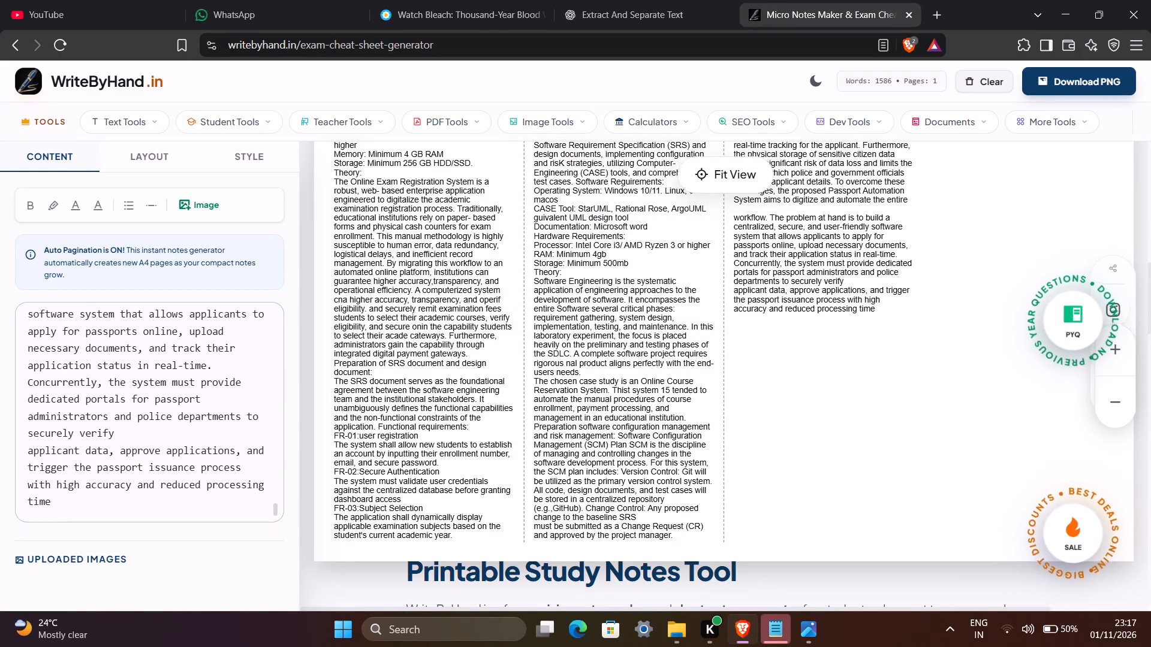
key("Up")
key("Right")
key("BackSpace")
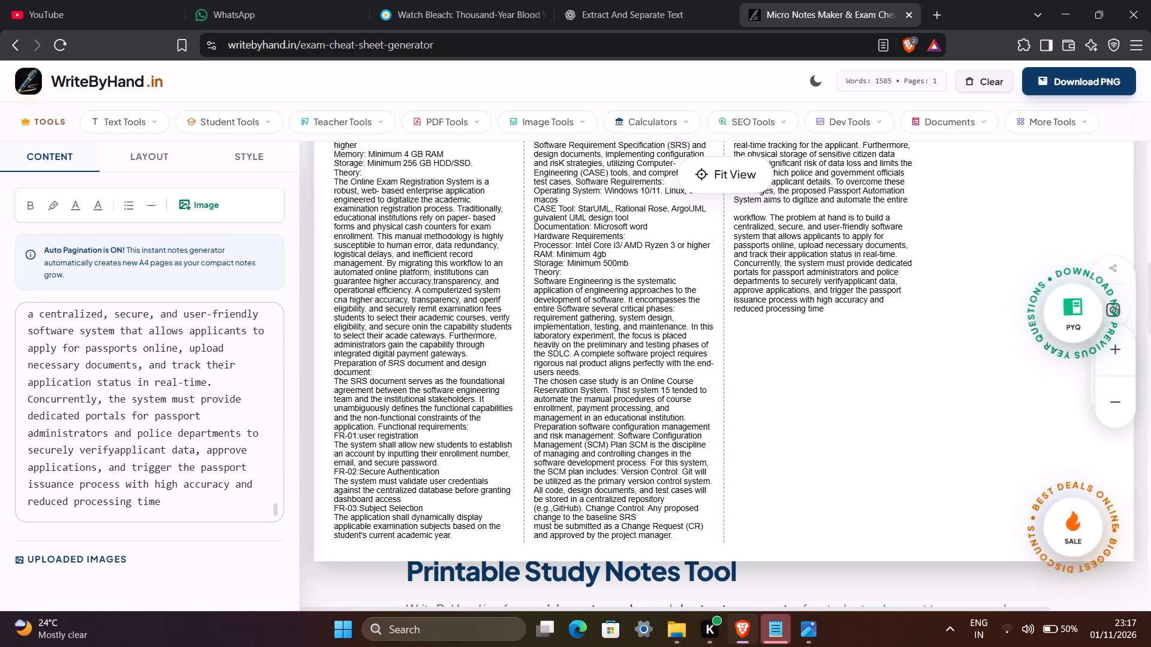
key("space")
Remove the blank line between the "Exp1:Passport Automation system" heading and its "Objective:" paragraph in the notes text.
key("Up")
key("Up")
key("Right")
key("Right")
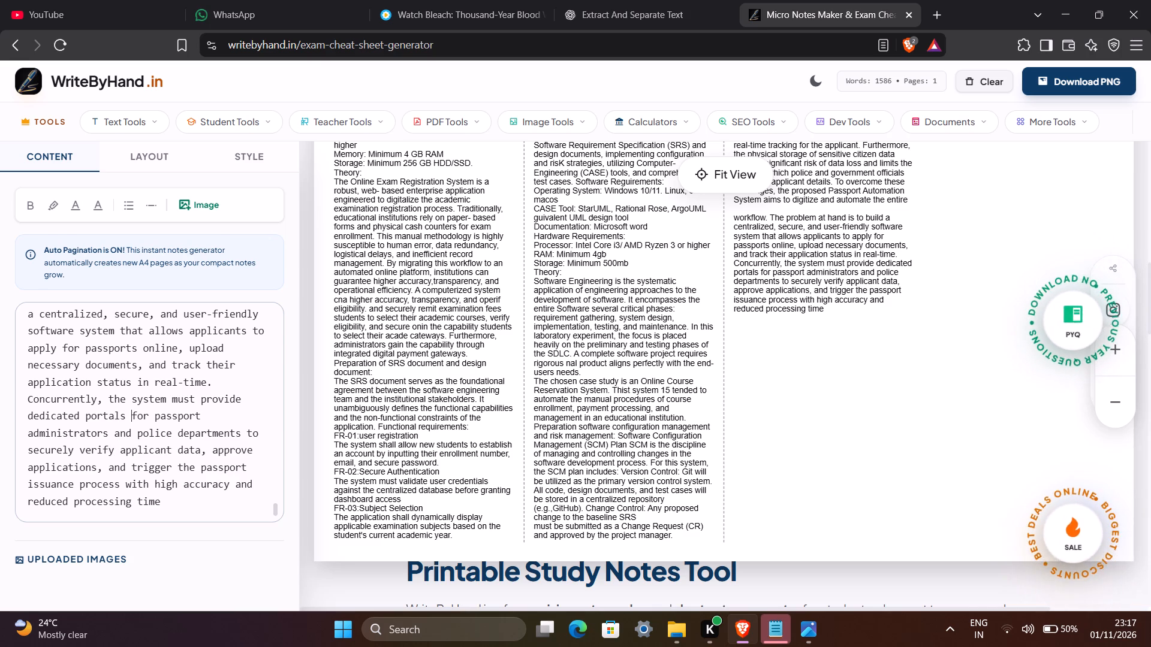
key("Up")
key("Up")
key("Up")
key("Up")
key("Up")
key("Up")
key("Up")
key("Up")
key("Up")
key("Up")
key("Up")
key("Up")
key("Up")
key("Up")
key("Up")
key("Up")
key("Up")
key("Up")
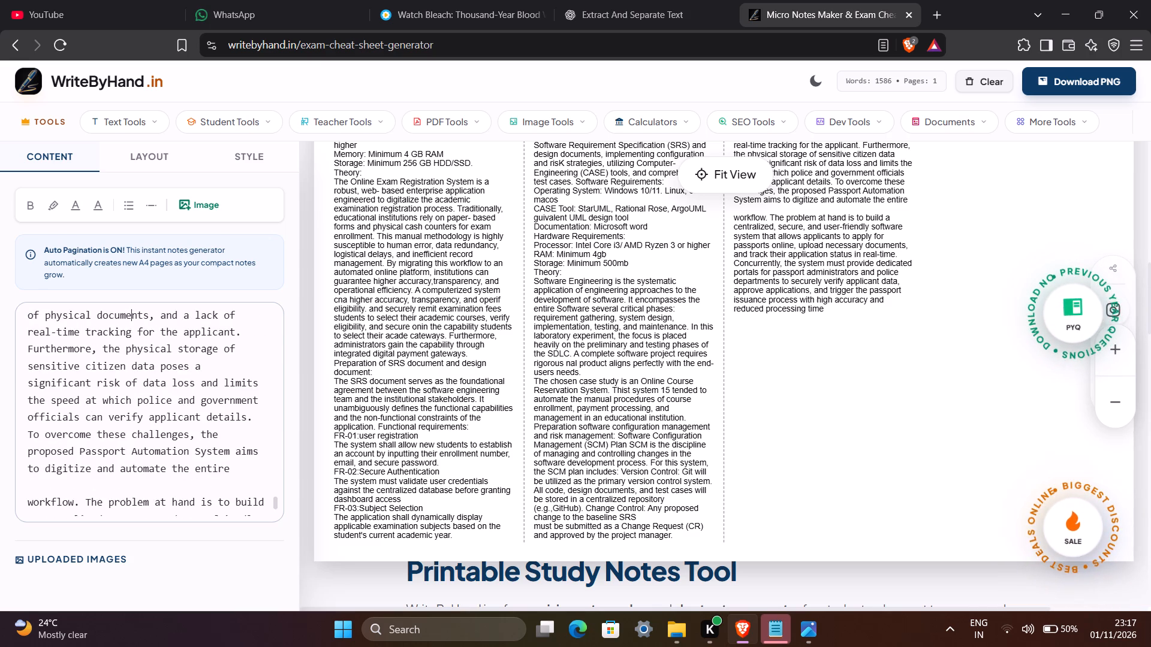
key("Up")
key("Up")
key("Up")
key("Up")
key("Up")
key("Up")
key("Up")
key("Up")
key("Up")
key("Up")
key("Up")
key("Up")
key("Up")
key("Up")
key("Up")
key("Up")
key("Up")
key("Up")
key("Up")
key("Up")
key("Up")
key("Up")
key("Up")
key("Up")
key("Up")
key("Up")
key("Up")
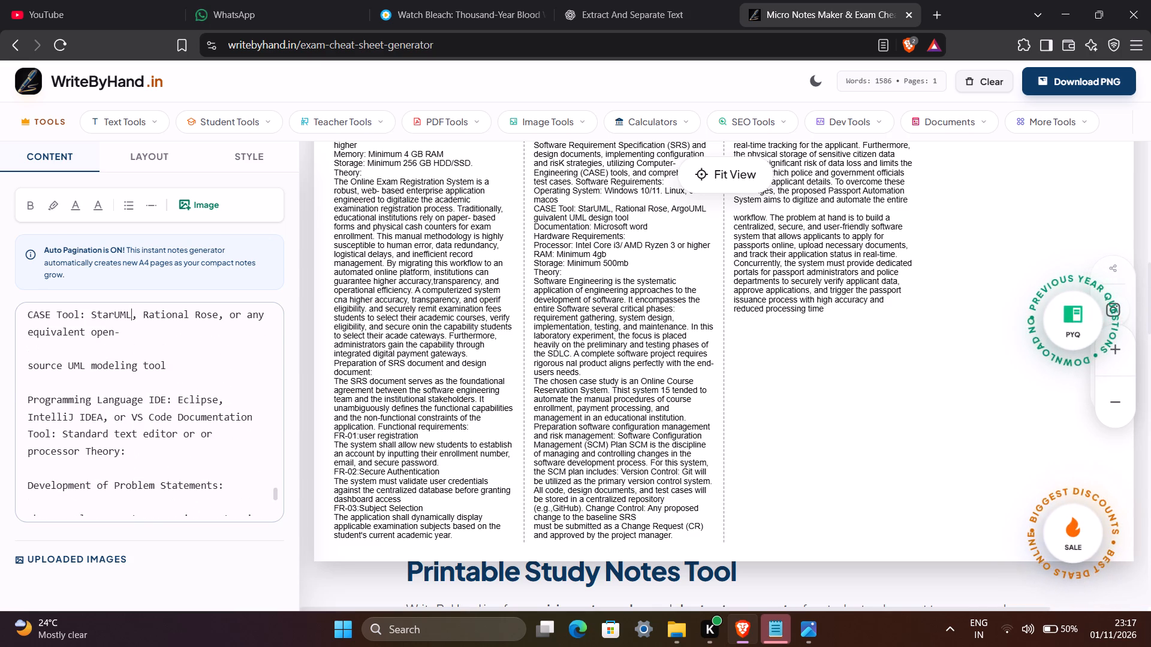
key("Up")
key("Up")
key("Up")
key("Up")
key("Up")
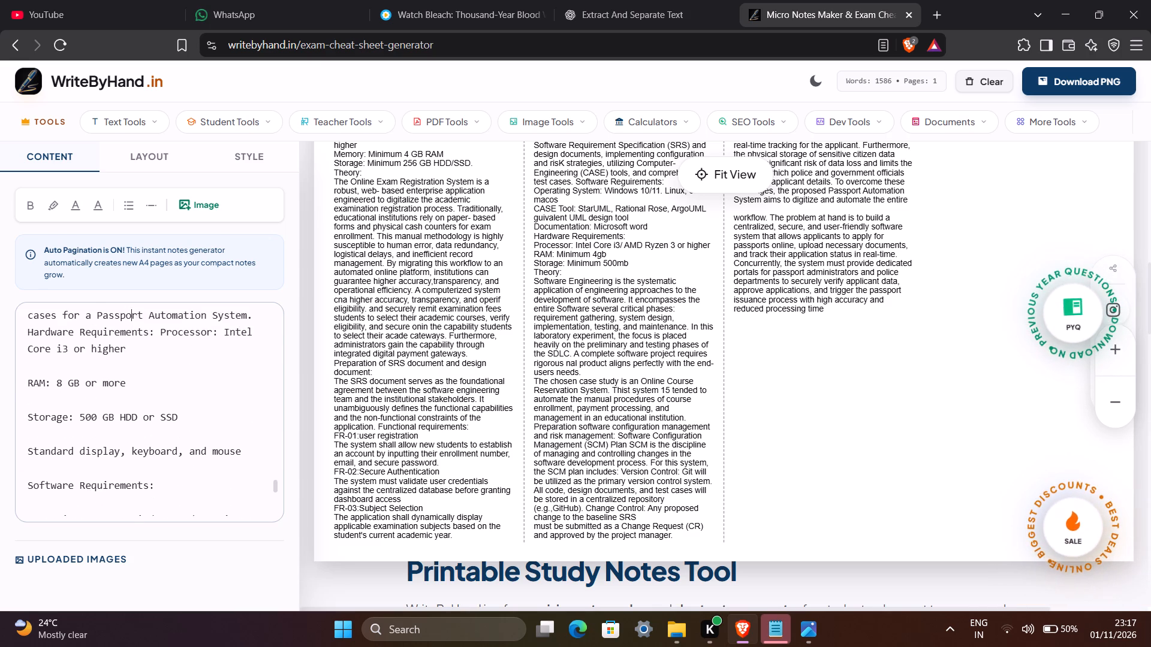
key("Up")
key("Up")
key("Up")
key("Up")
key("Up")
key("Up")
key("Up")
key("Up")
key("Up")
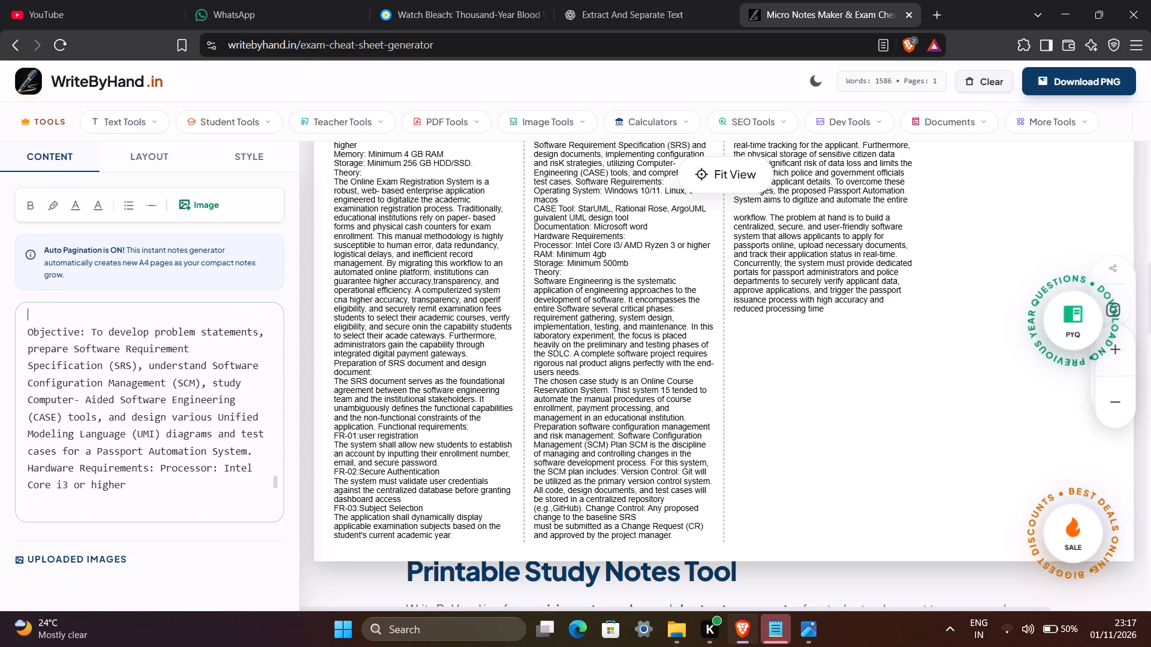
key("Up")
key("Down")
key("Down")
key("BackSpace")
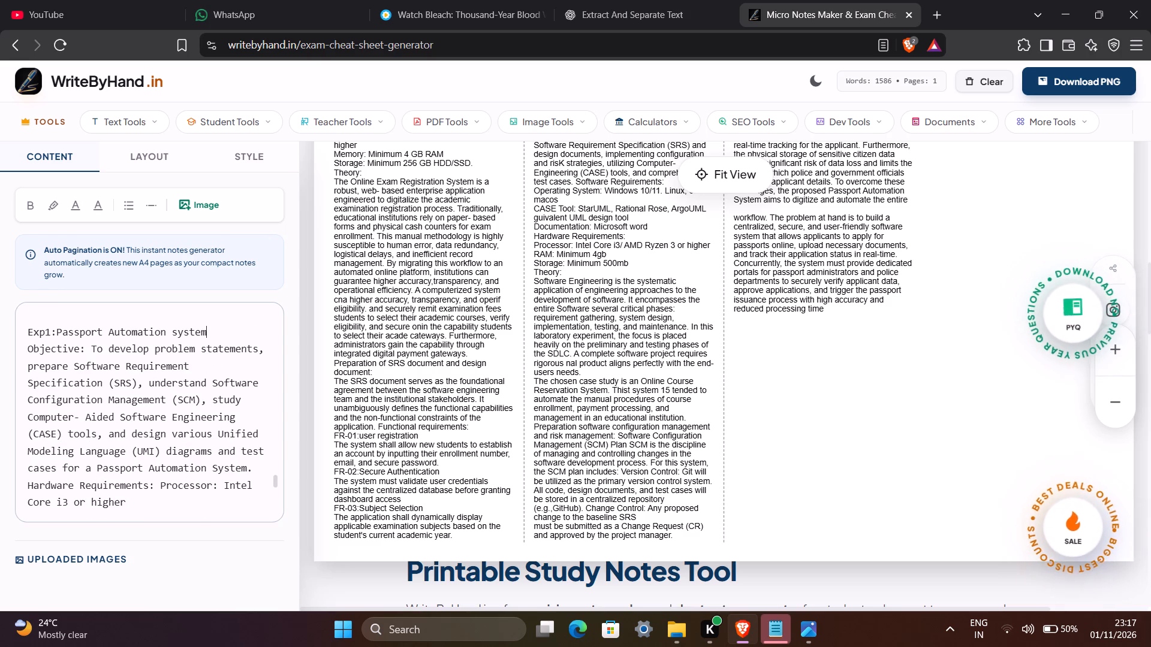
Move "Processor: Intel Core i3 or higher" onto its own line under the Passport Automation "Hardware Requirements:" heading.
key("Down")
key("Down")
key("Down")
key("Down")
key("Down")
key("Down")
key("Down")
key("Down")
key("Down")
key("Down")
key("Down")
key("Down")
key("Down")
key("Up")
key("Up")
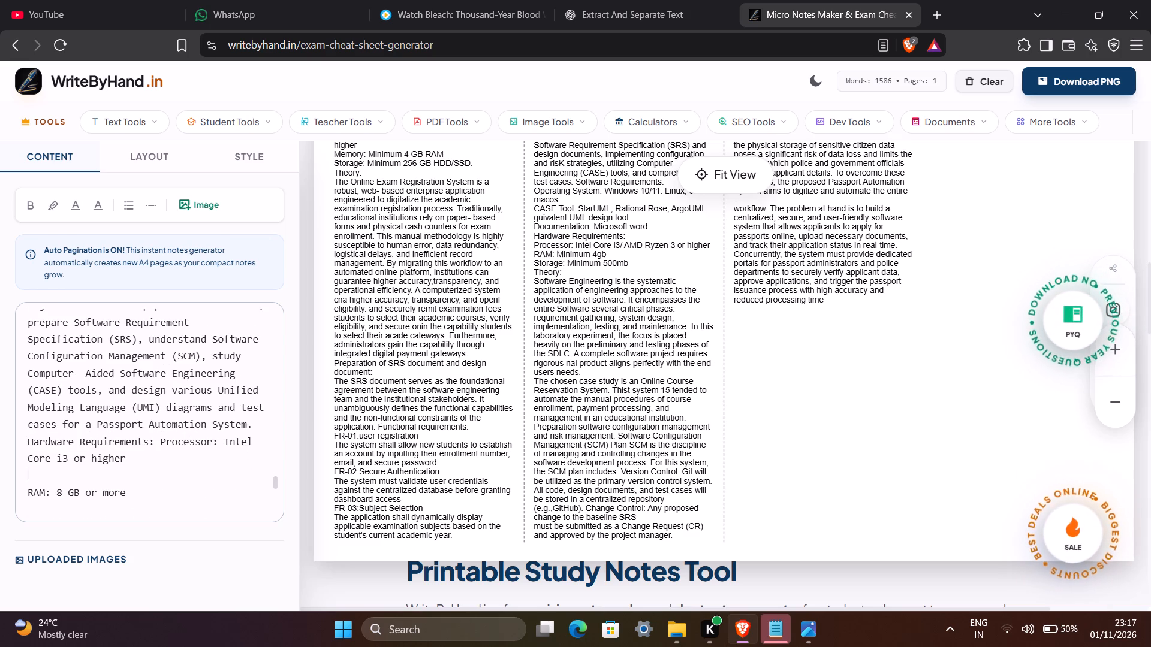
key("Up")
key("Up")
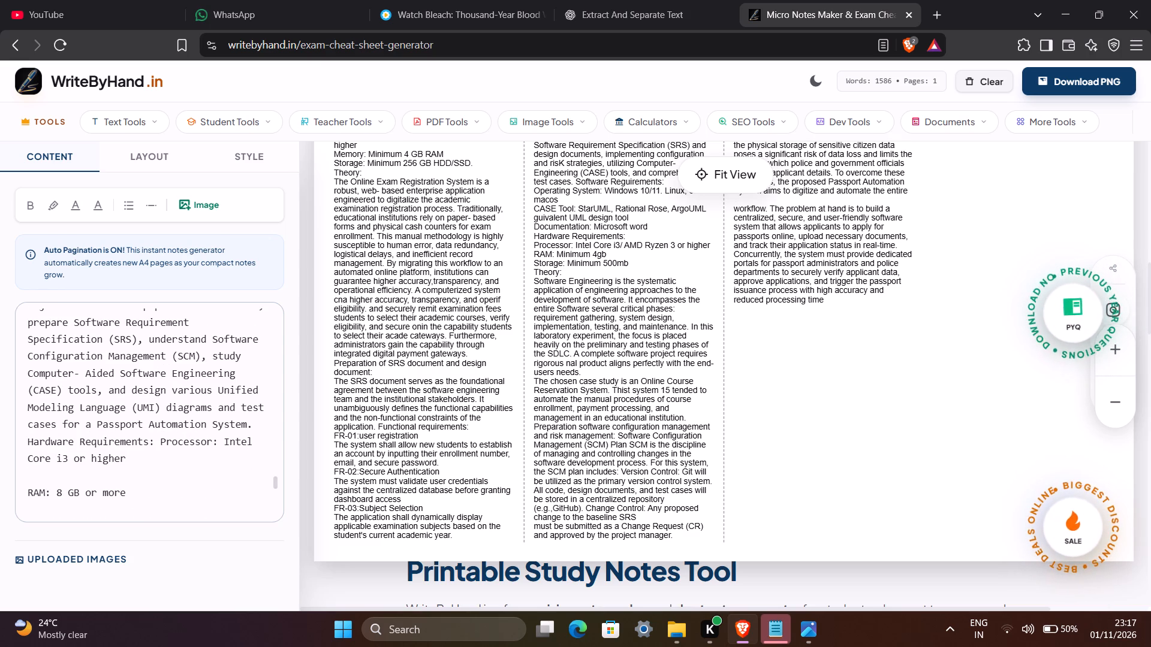
key("Left")
key("Left")
key("Left")
key("Left")
key("Left")
key("Left")
key("Left")
key("Left")
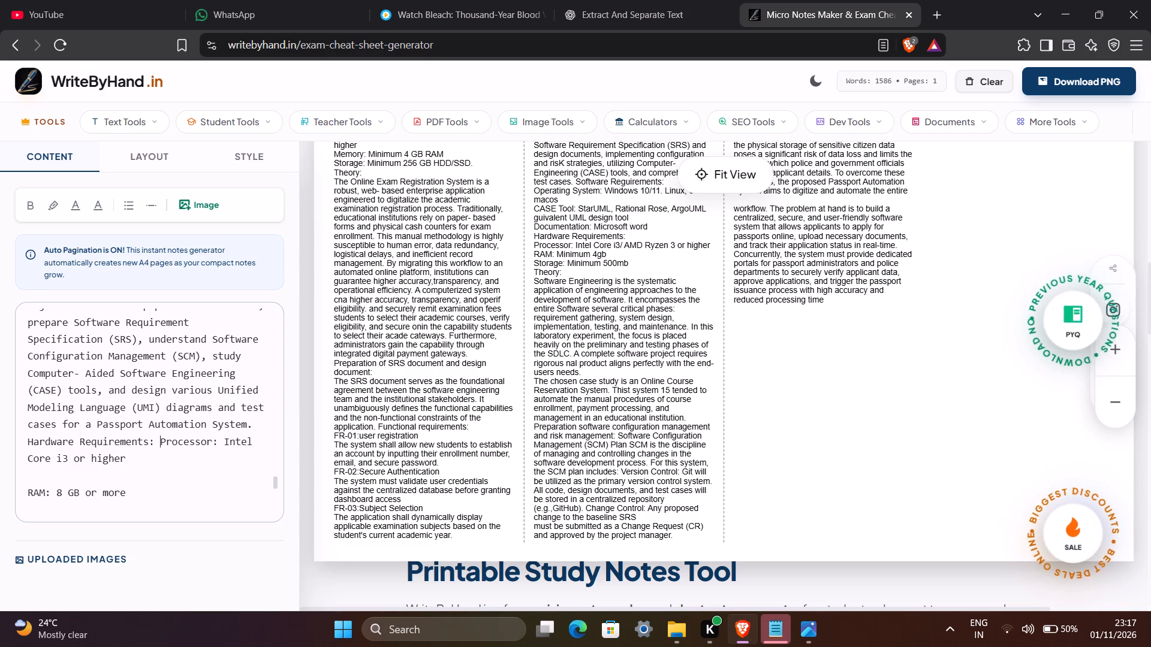
key("Return")
Remove the blank lines between the Processor, RAM, Storage and Standard display entries, and the one before "Software Requirements:".
key("Down")
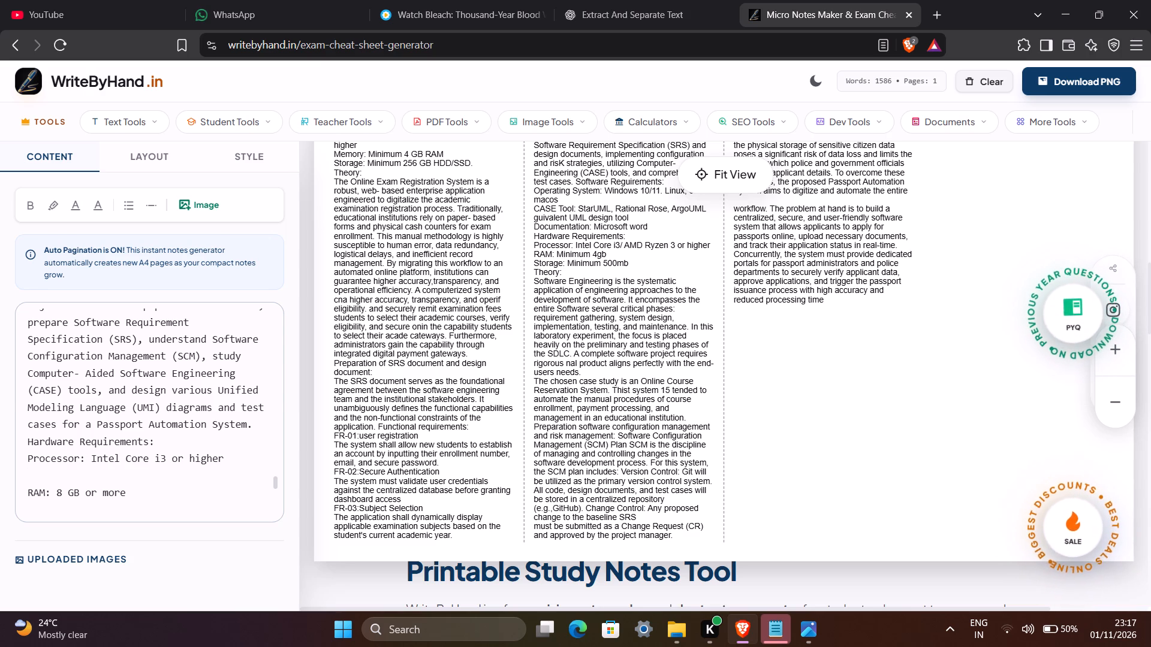
key("BackSpace")
key("Down")
key("Down")
key("BackSpace")
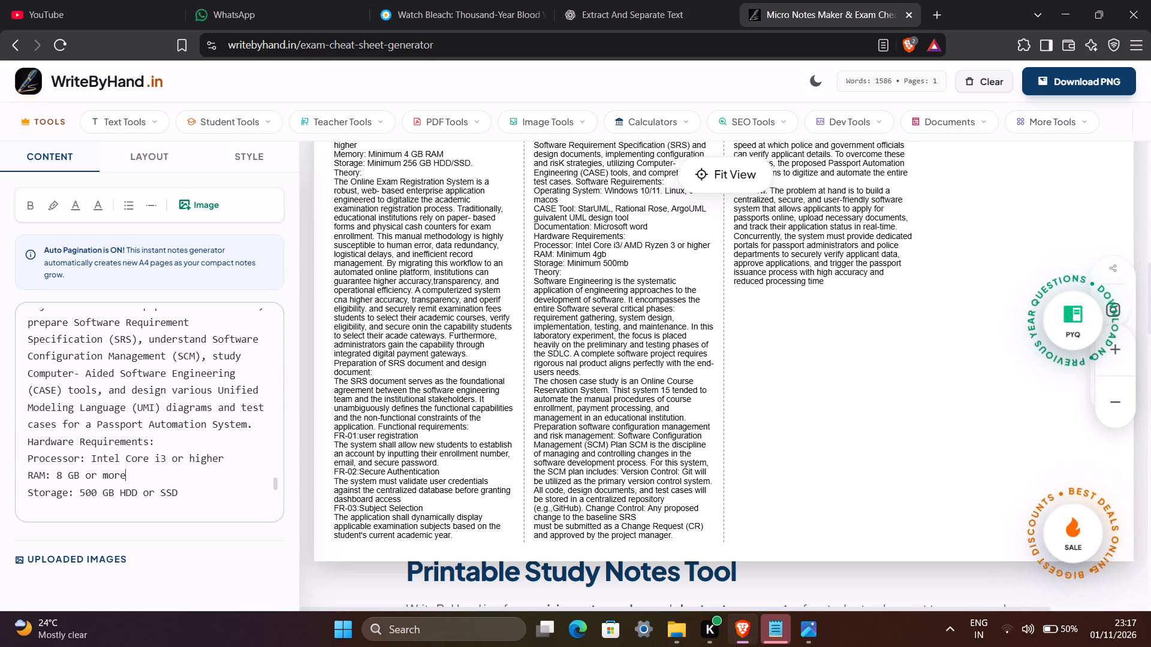
key("Down")
key("Down")
key("BackSpace")
key("Down")
key("Down")
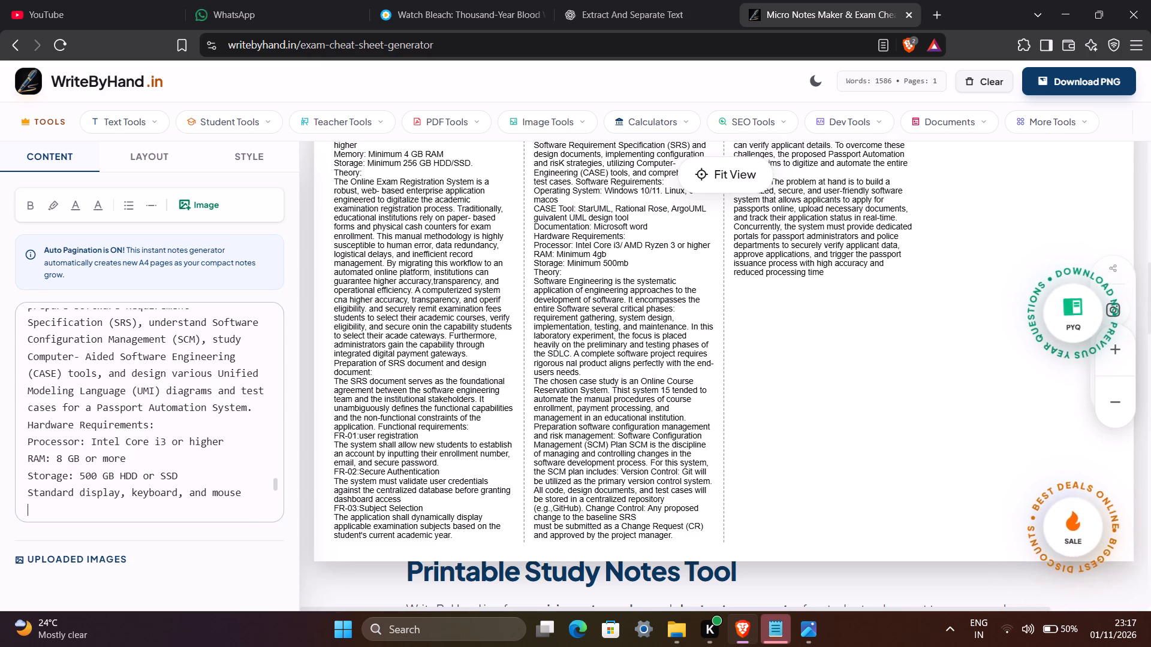
key("BackSpace")
Remove the blank lines after the "Software Requirements:" heading and after the Operating System entry in the Passport Automation section.
key("Down")
key("Down")
key("BackSpace")
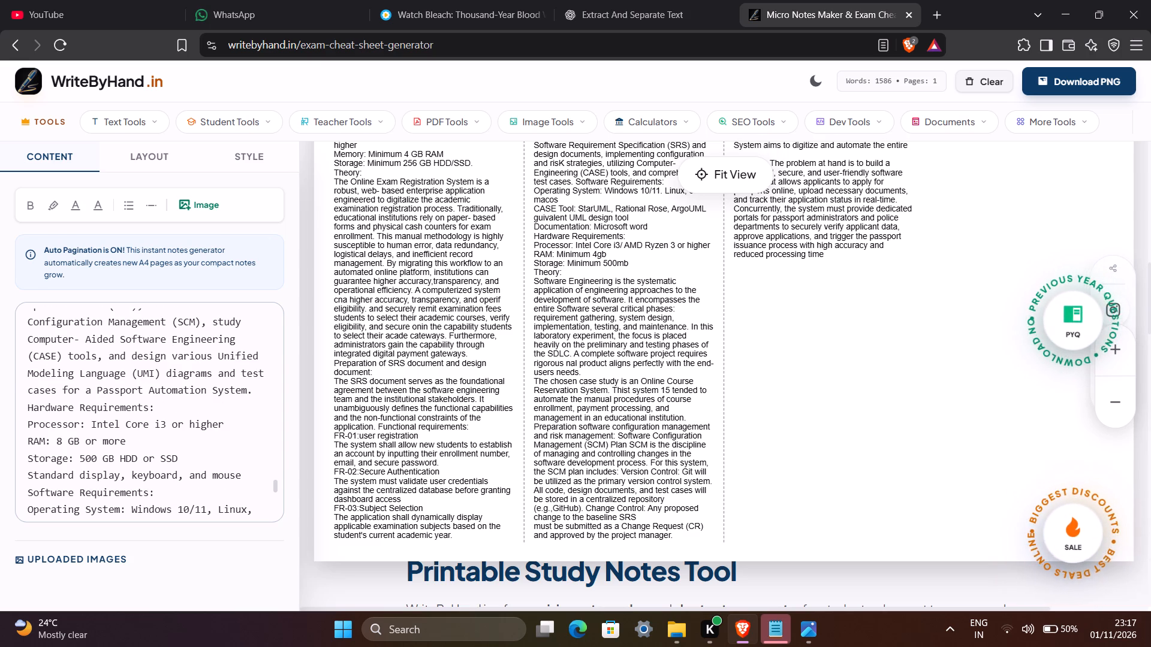
key("Down")
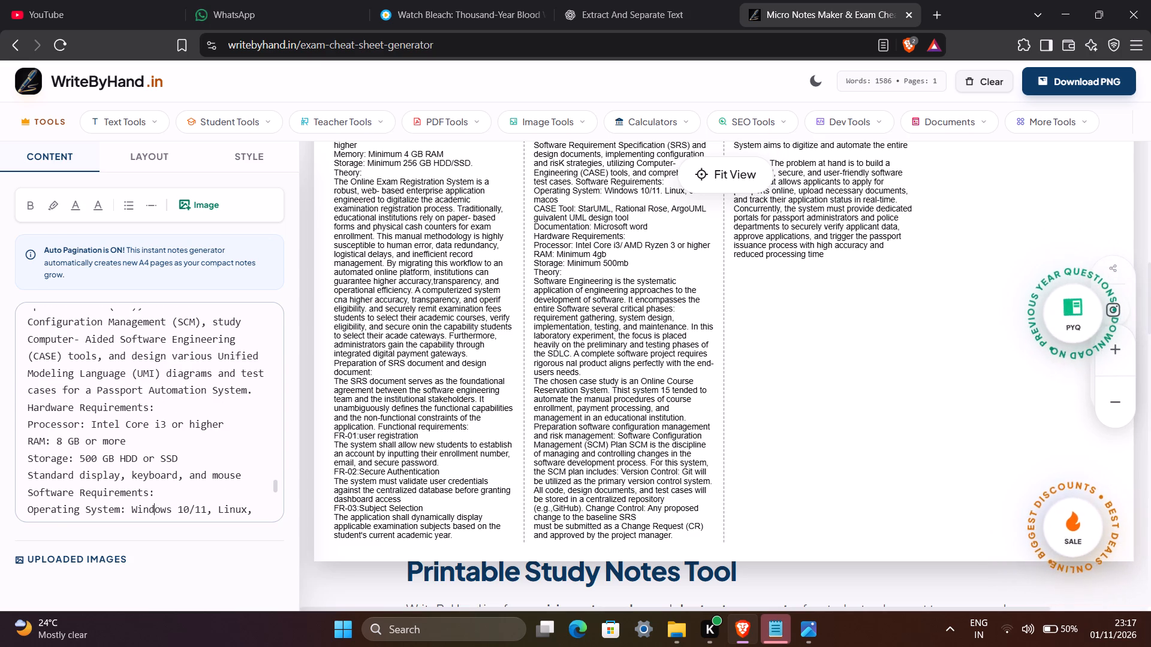
key("Down")
key("Down")
key("BackSpace")
Join "source UML modeling tool" to "equivalent open-" in the CASE Tool entry so it reads "open-source".
key("Down")
key("Down")
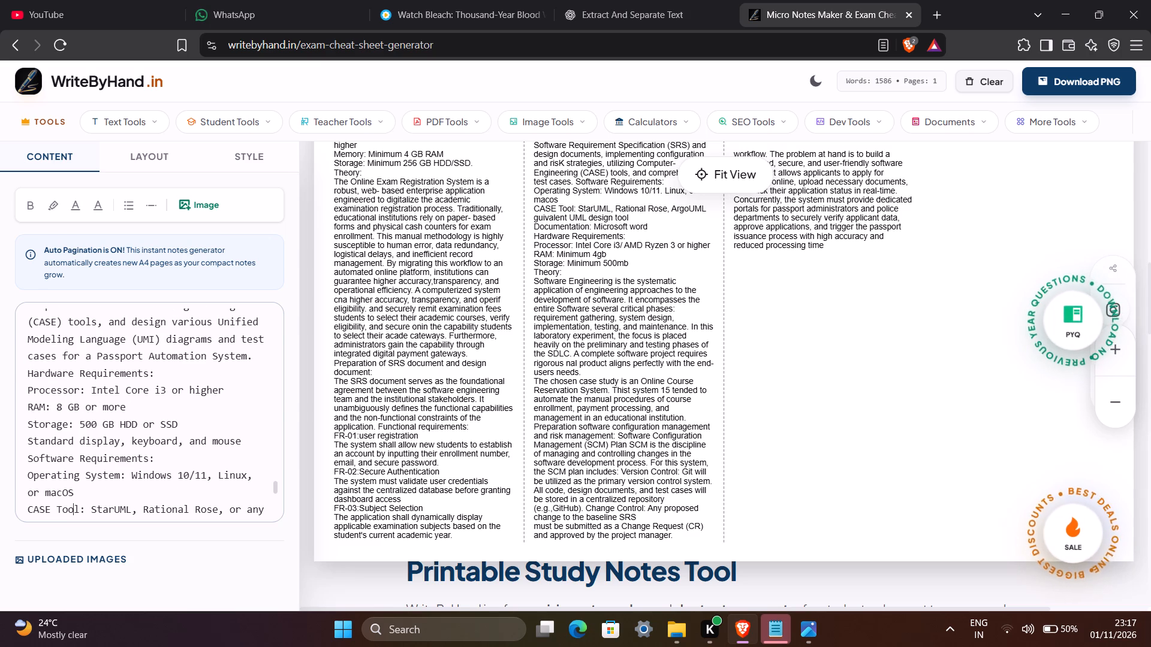
key("Down")
key("BackSpace")
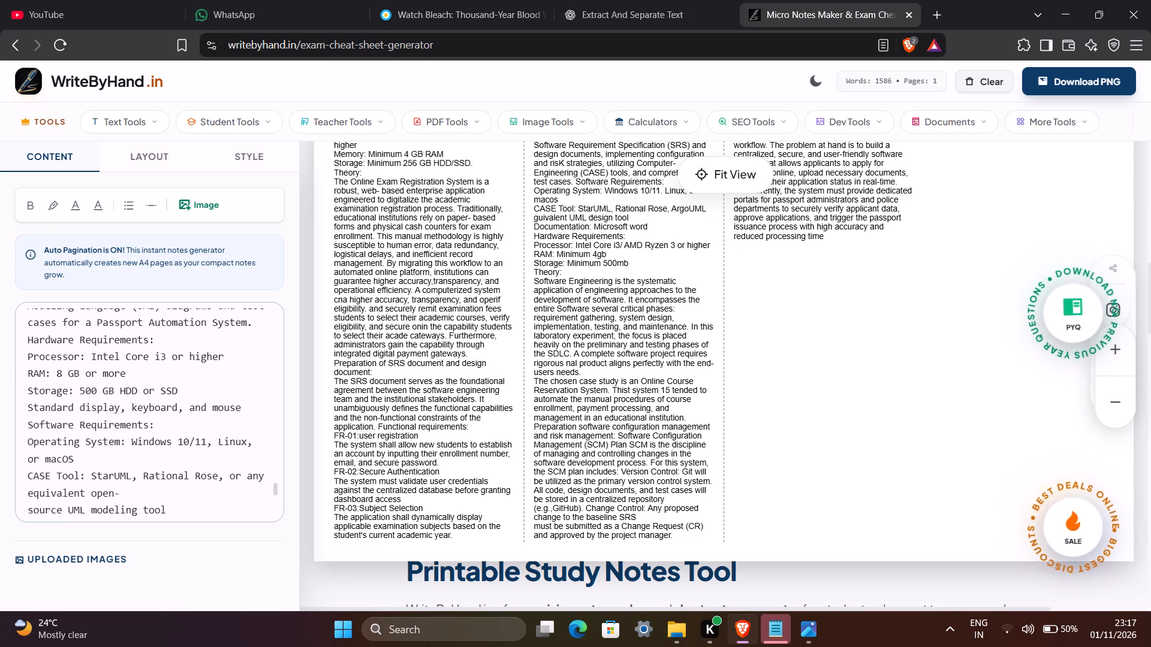
key("Down")
key("Up")
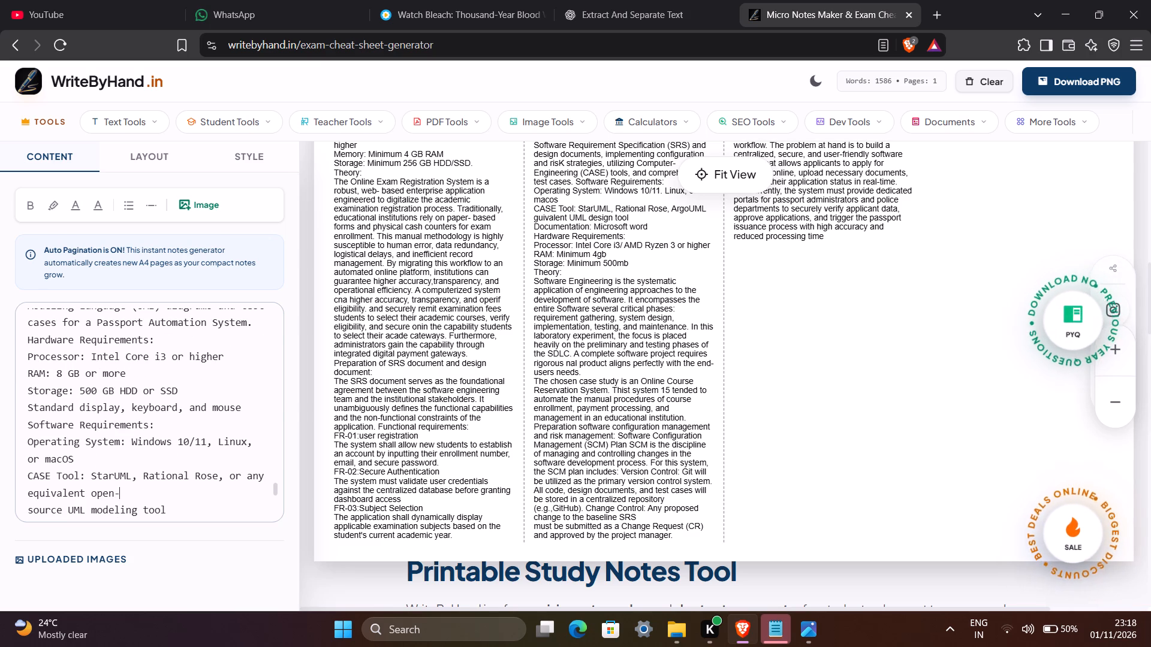
key("Up")
key("Down")
key("Right")
key("BackSpace")
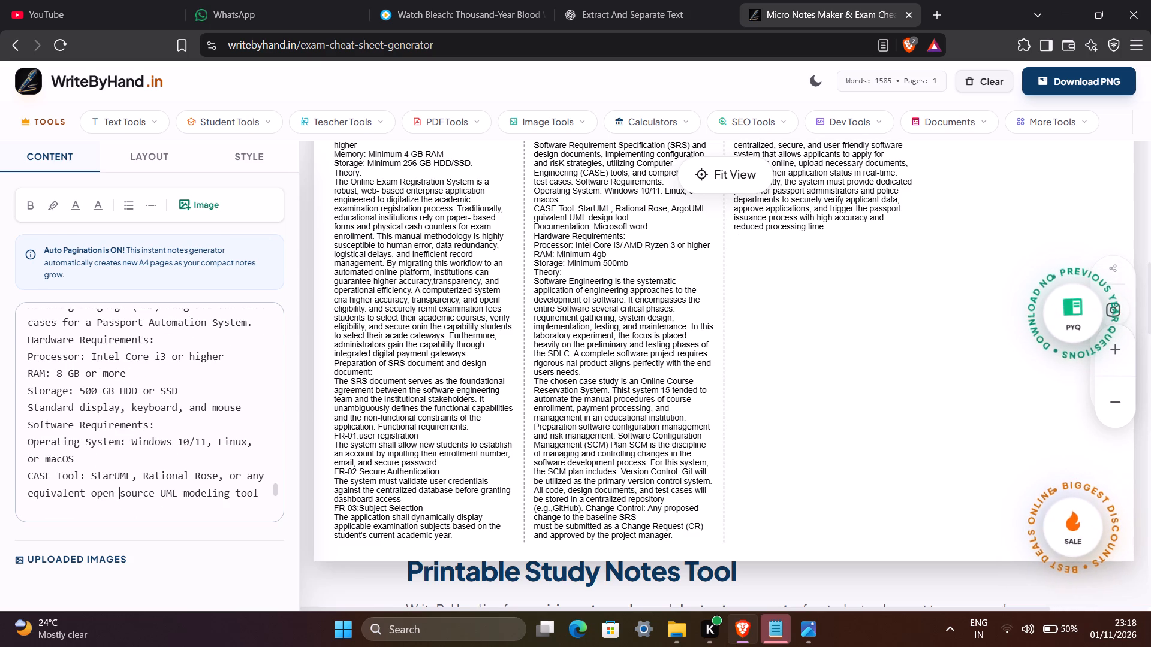
key("space")
key("BackSpace")
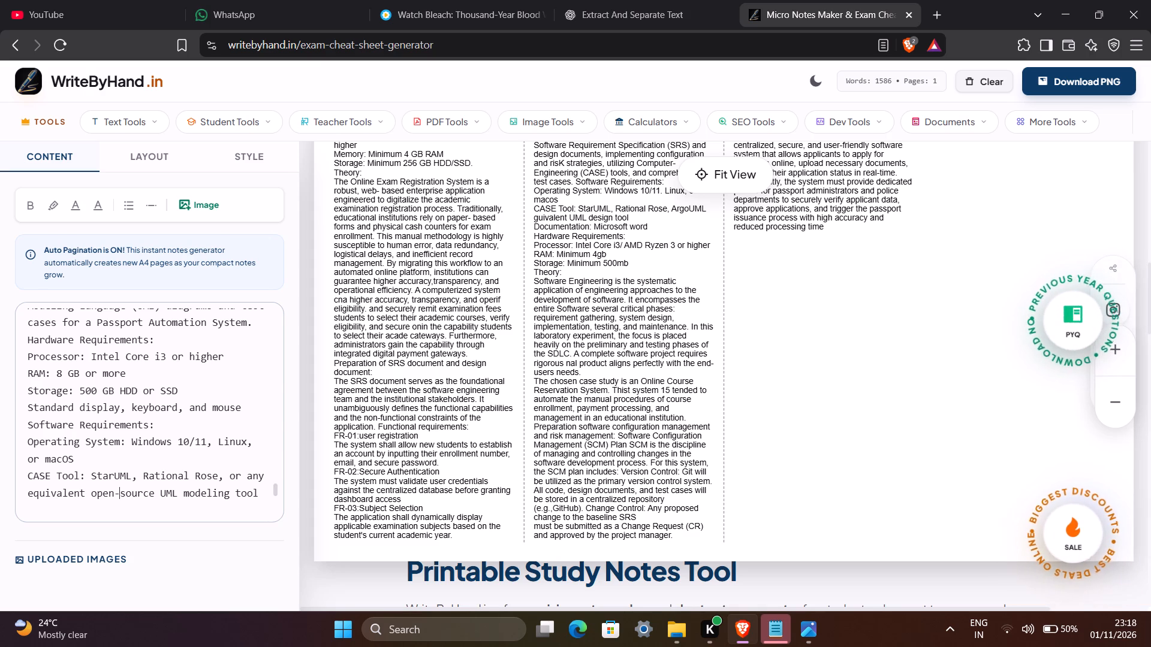
Remove the blank line between the CASE Tool entry and "Programming Language IDE:".
key("Down")
key("BackSpace")
Put the Documentation Tool entry on its own line after "VS Code" in the Passport Automation software requirements.
key("Down")
key("Down")
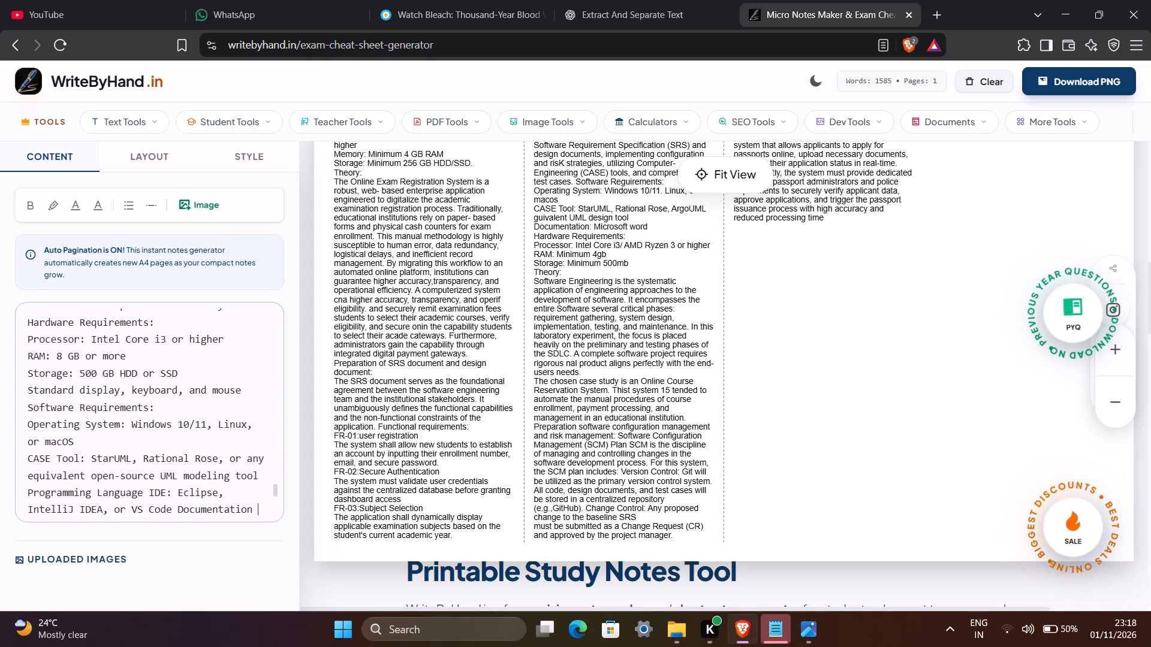
key("Down")
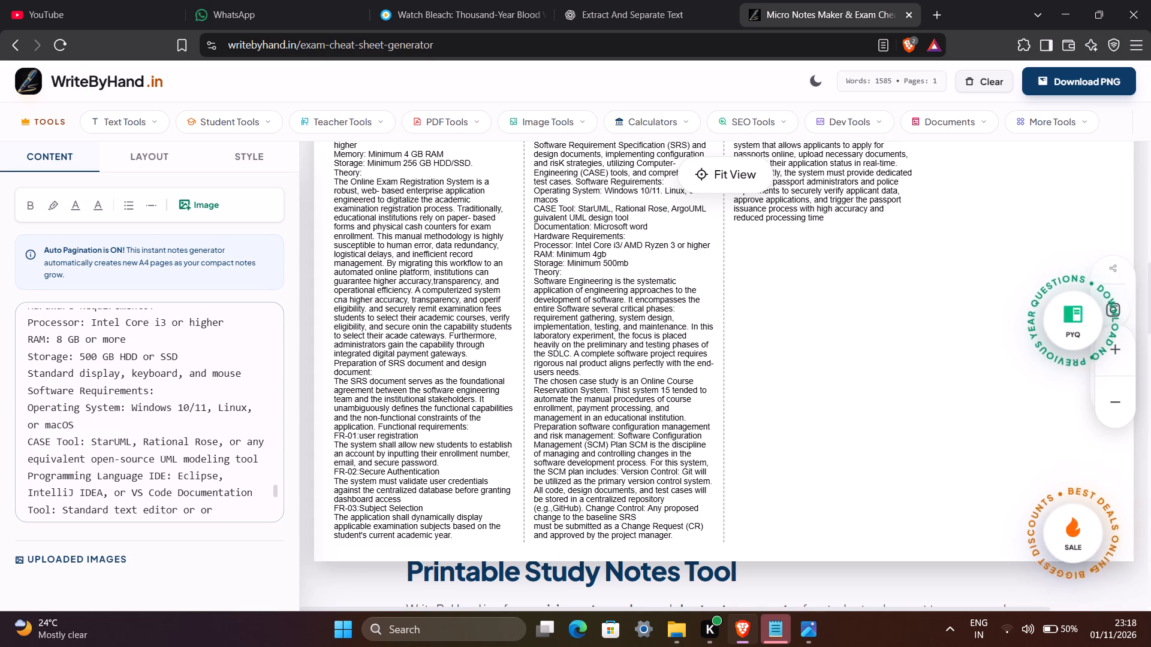
key("Up")
key("Left")
key("Left")
key("Left")
key("Left")
key("Left")
key("Left")
key("Left")
key("Left")
key("Left")
key("Left")
key("Left")
key("Left")
key("Left")
key("Left")
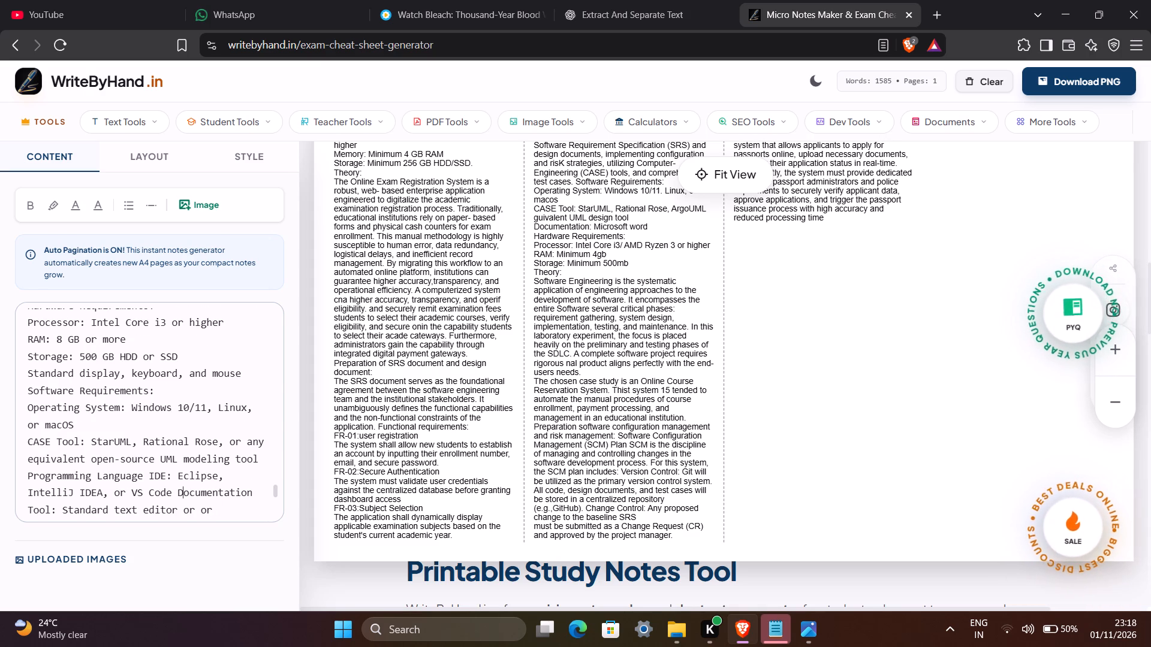
key("BackSpace")
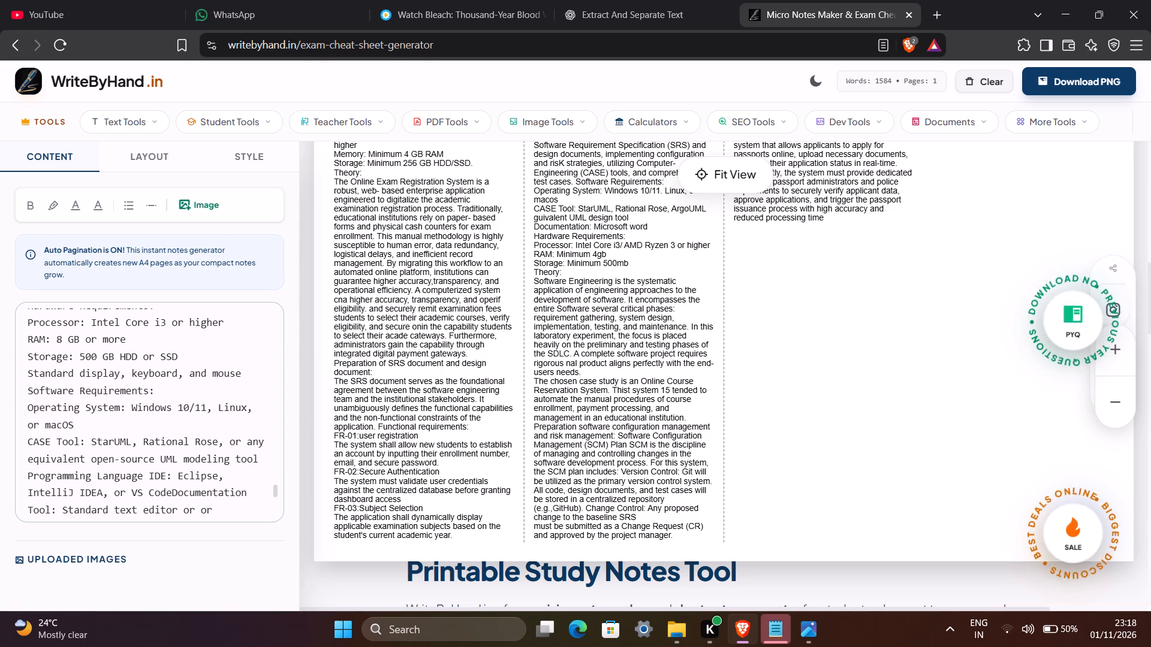
key("Return")
Replace the duplicated "or" in the Documentation Tool entry with "word" so it reads "or word processor".
key("Up")
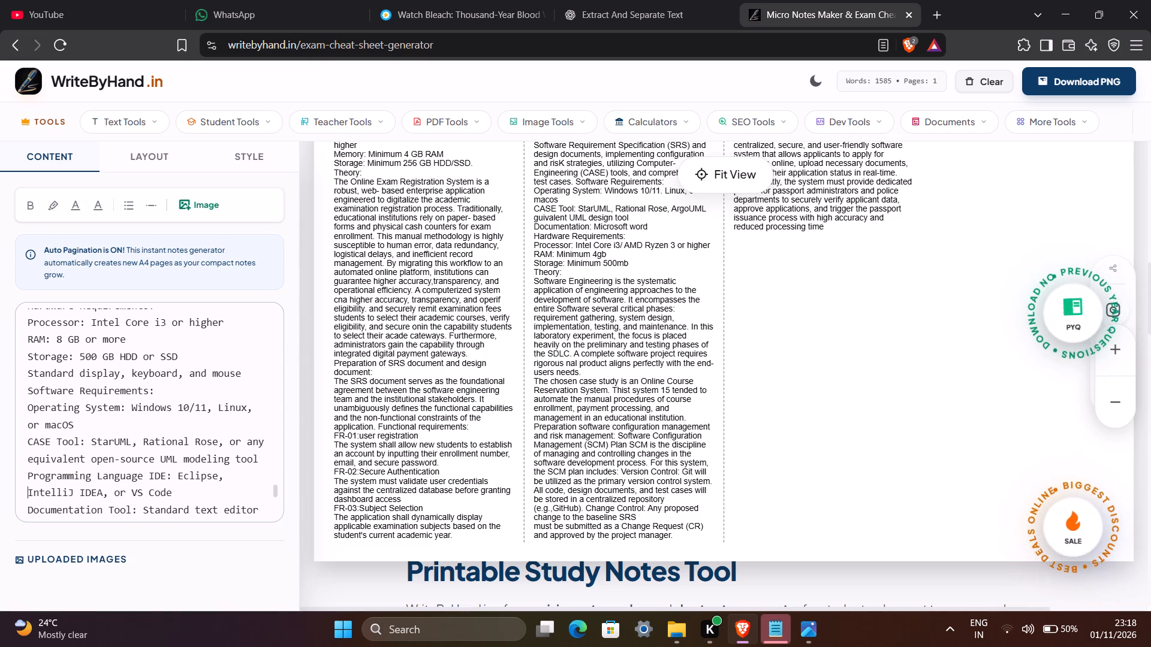
key("Down")
key("Up")
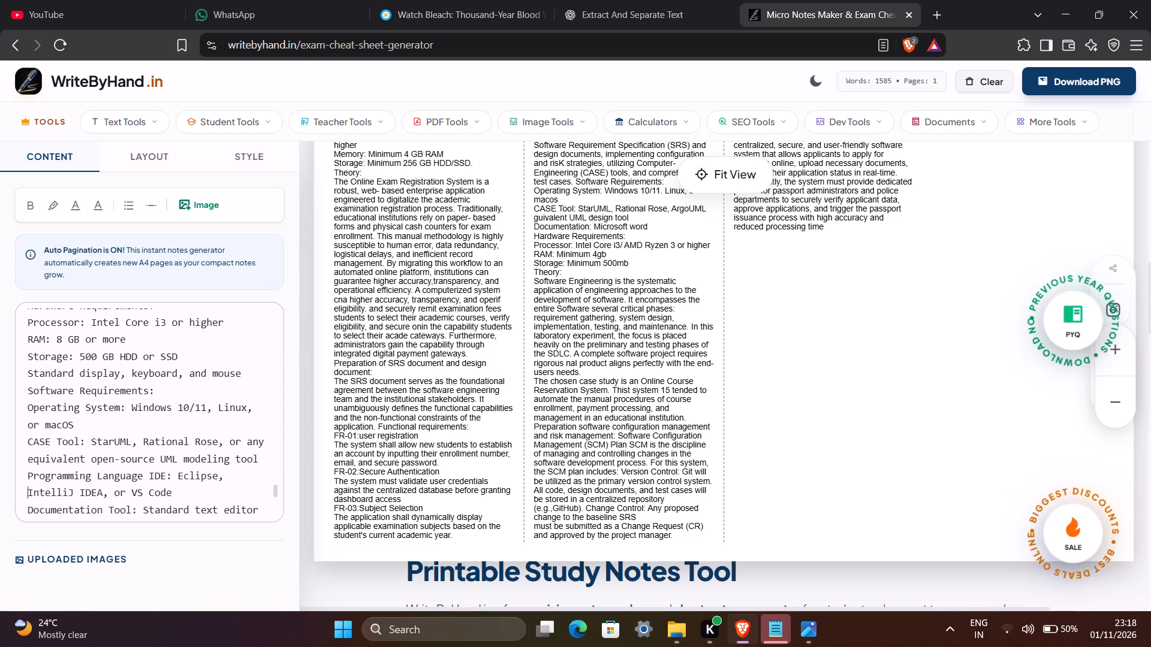
key("Right")
key("Down")
key("Down")
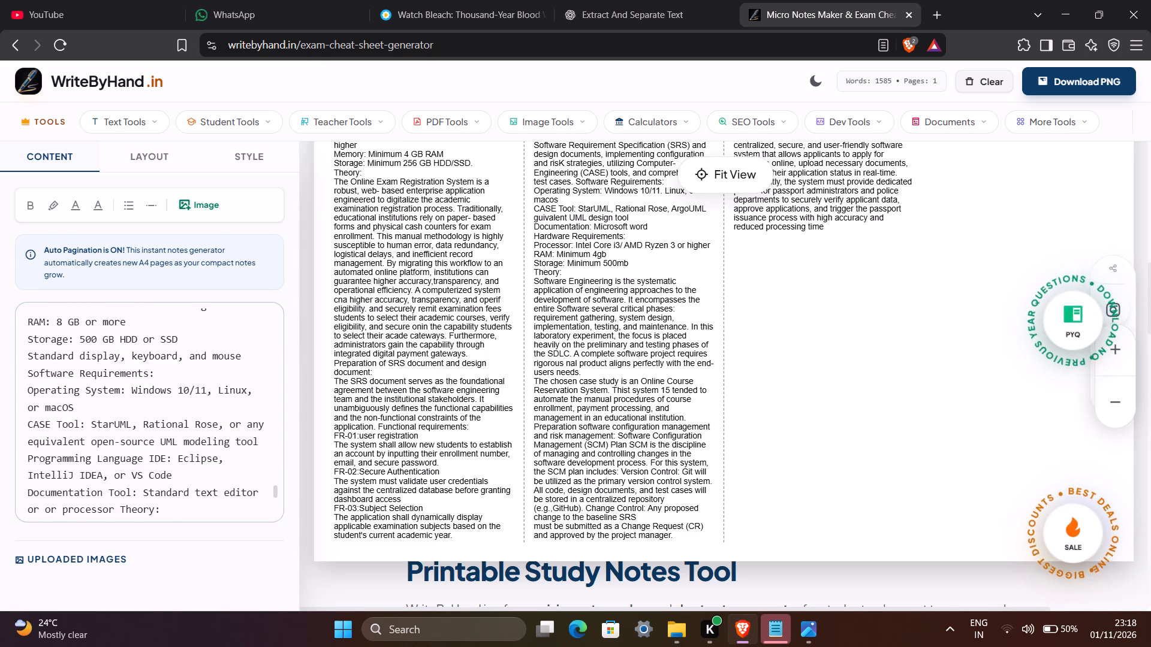
key("Right")
key("Right")
key("Right")
key("Right")
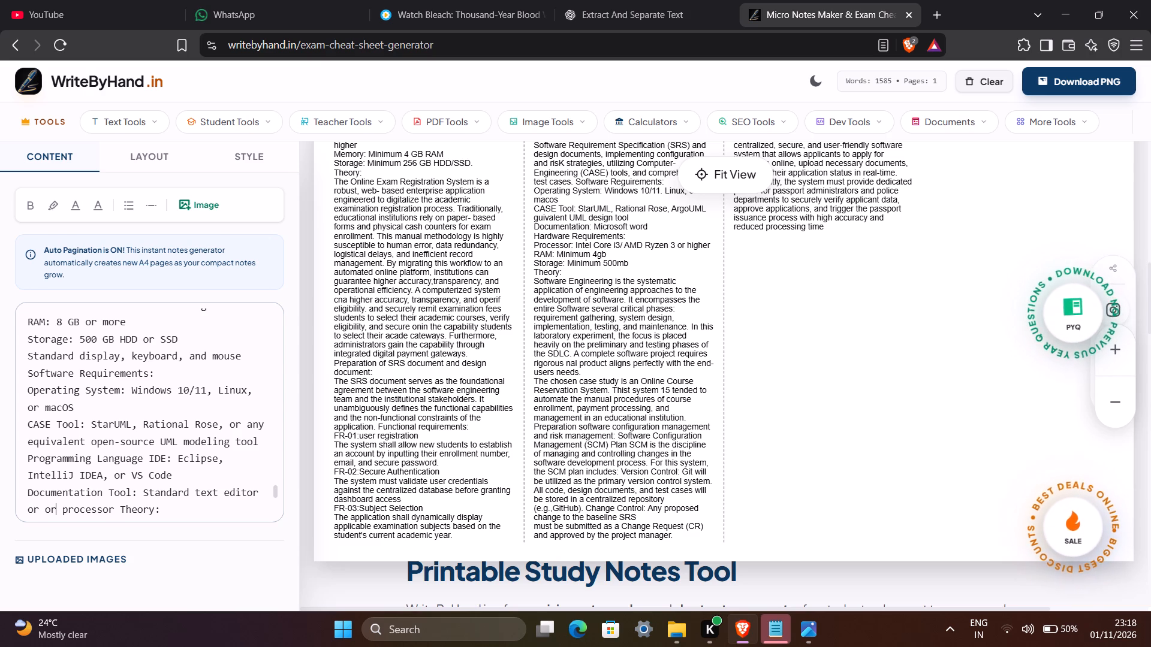
key("BackSpace")
key("BackSpace")
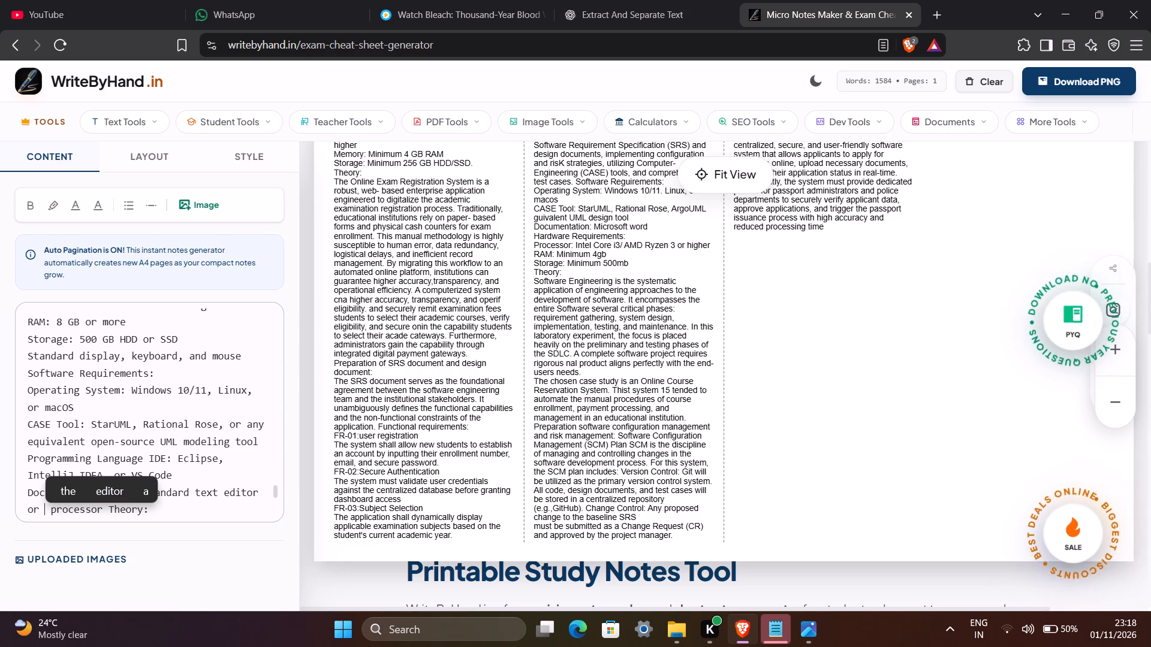
key("BackSpace")
key("Right")
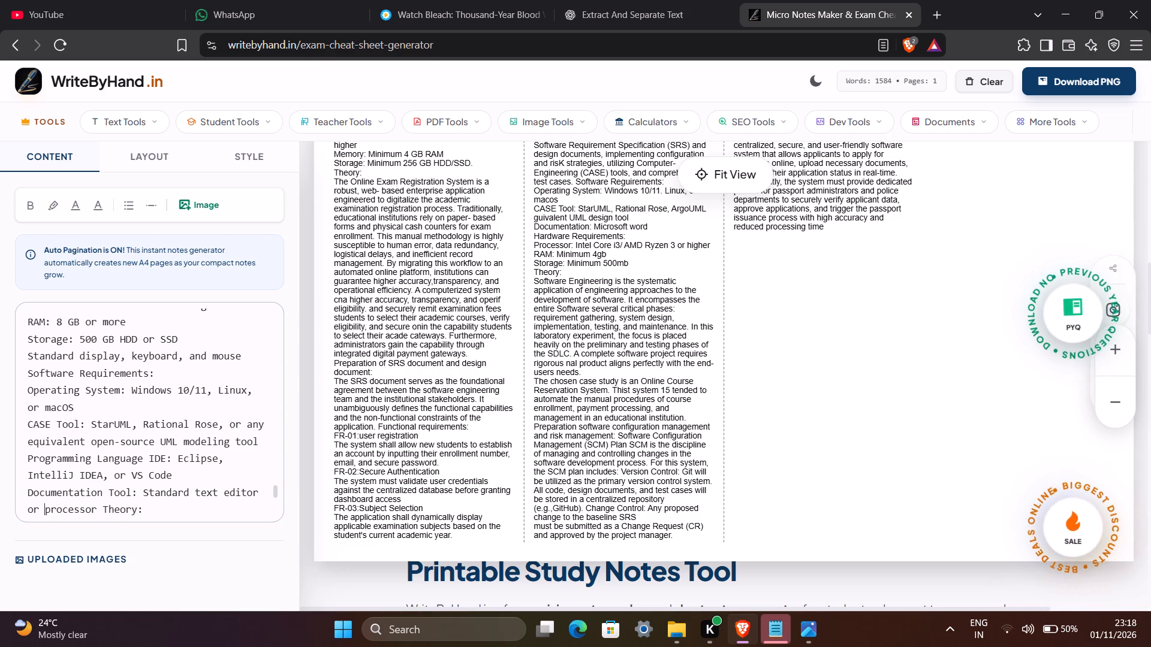
type("wr")
key("BackSpace")
type("or")
type("d")
key("space")
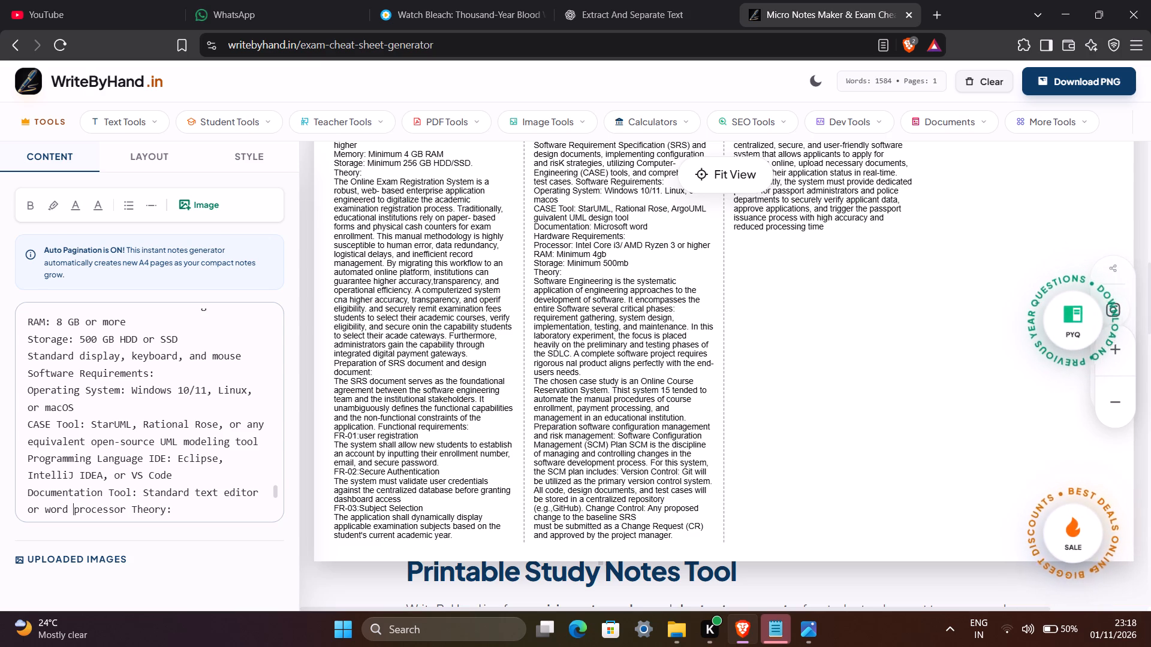
Put the "Theory:" heading on its own line after "word processor".
key("Right")
key("Right")
key("Right")
key("Right")
key("Right")
key("Right")
key("Right")
key("Right")
key("Right")
key("Right")
key("Right")
key("Right")
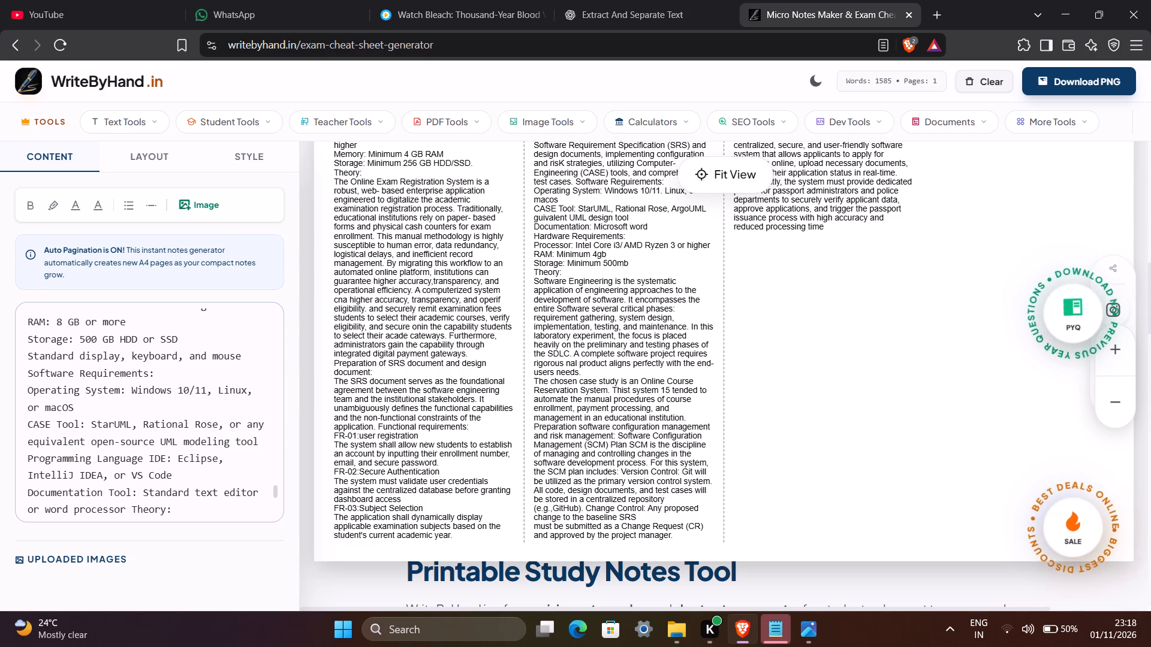
key("Left")
key("Left")
key("Return")
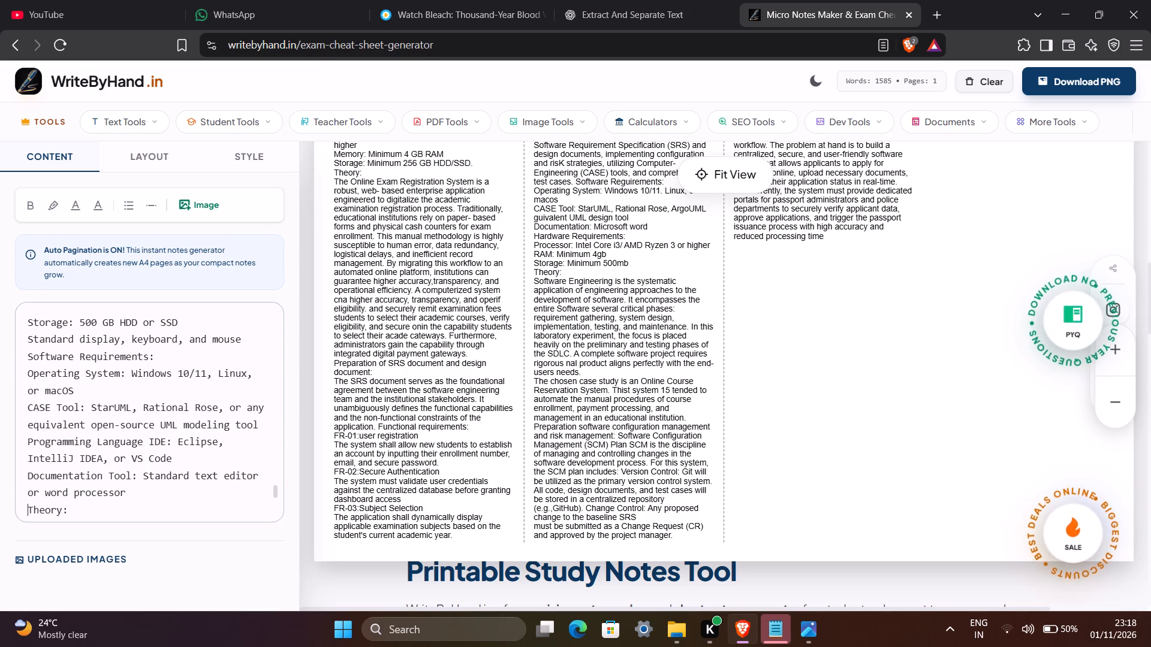
Remove the blank lines after the "Theory:" and "Development of Problem Statements:" headings in the Passport Automation section.
key("Down")
key("BackSpace")
key("Down")
key("Down")
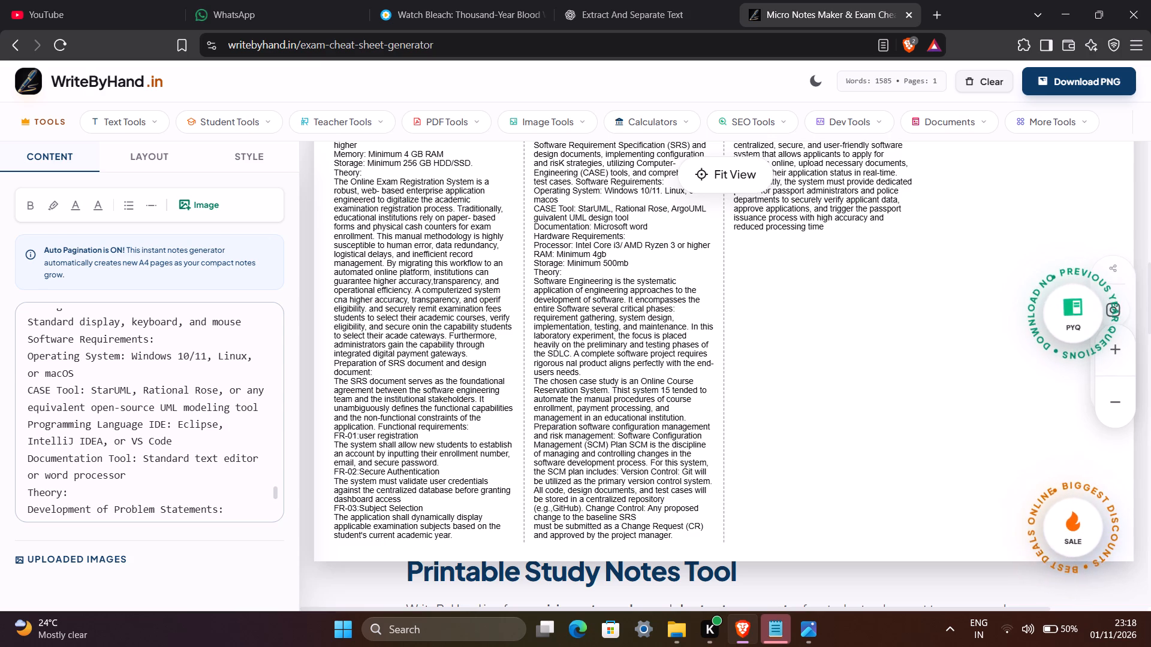
key("Up")
key("Down")
key("BackSpace")
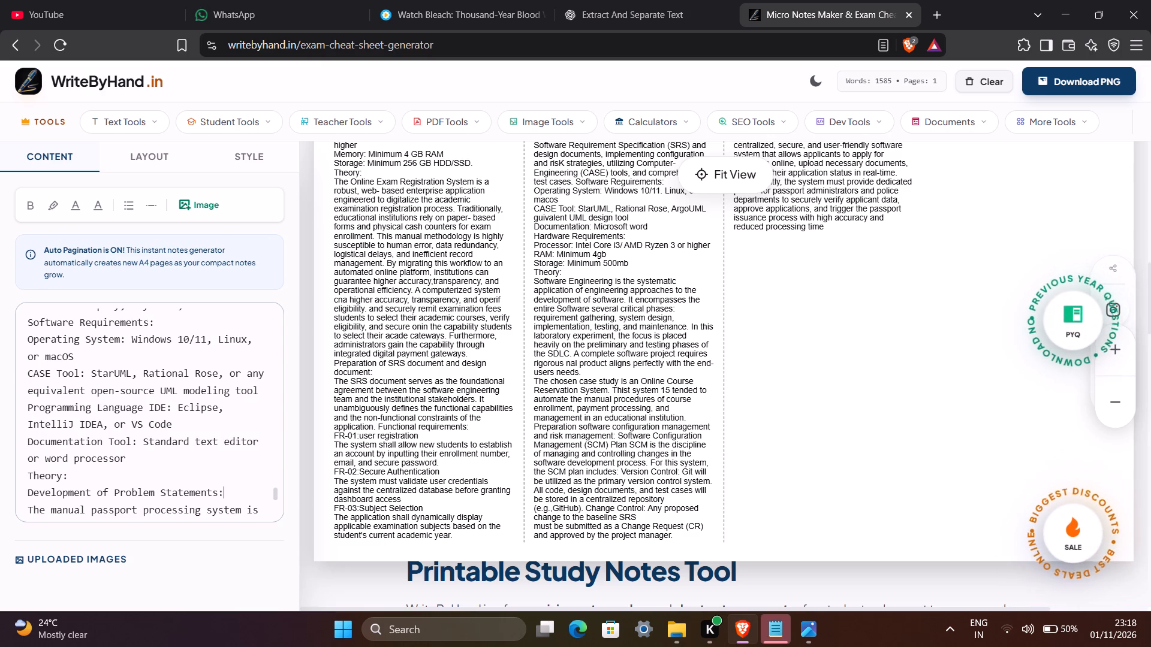
Remove the blank line between "digitize and automate the entire" and "workflow" in the Passport Automation problem statement.
key("Down")
key("Down")
key("Down")
key("Down")
key("Down")
key("Down")
key("Down")
key("Down")
key("Down")
key("Down")
key("Down")
key("Down")
key("Down")
key("Down")
key("Down")
key("Down")
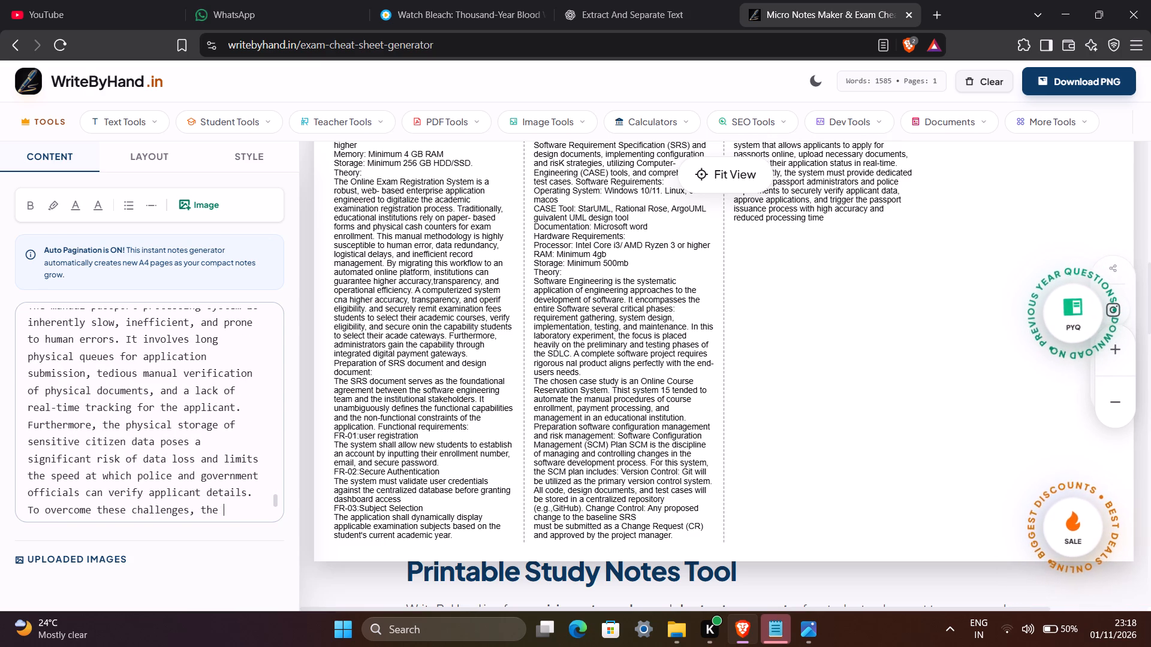
key("Down")
key("Up")
key("BackSpace")
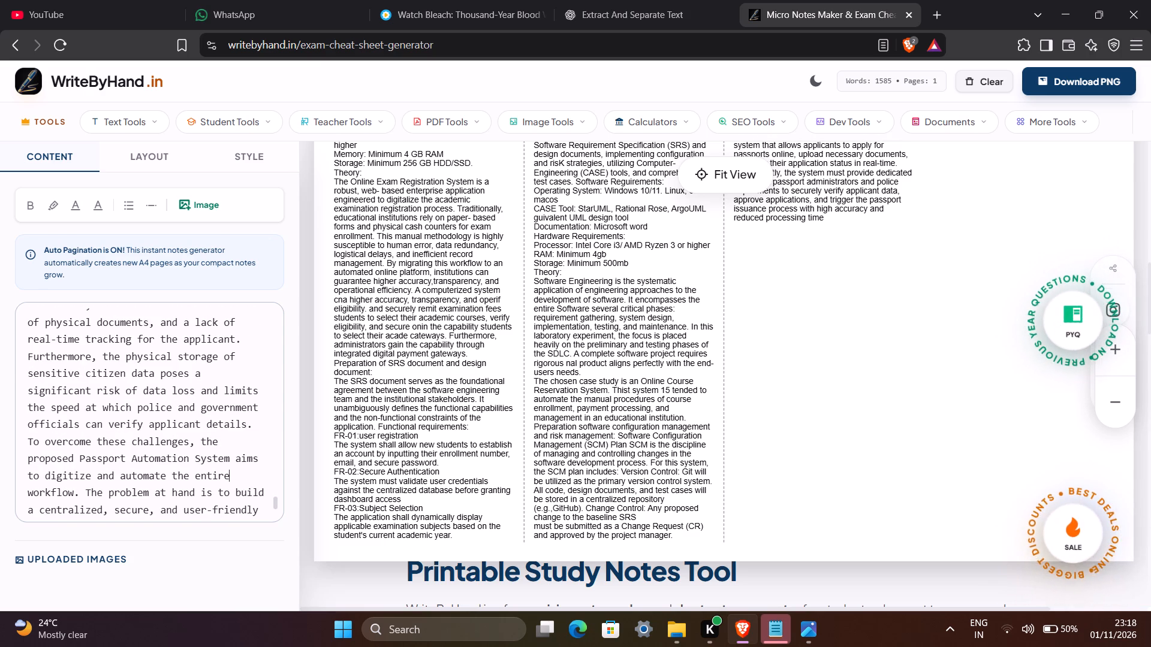
Delete the closing sentence of the Passport Automation notes, from "Concurrently, the system must provide" to "reduced processing time".
key("Down")
key("Down")
key("Down")
key("Down")
key("Down")
key("Down")
key("Down")
key("Down")
key("Down")
key("Down")
key("Down")
key("Down")
key("Down")
key("Down")
key("Down")
key("Down")
key("Down")
key("Down")
key("Down")
key("Down")
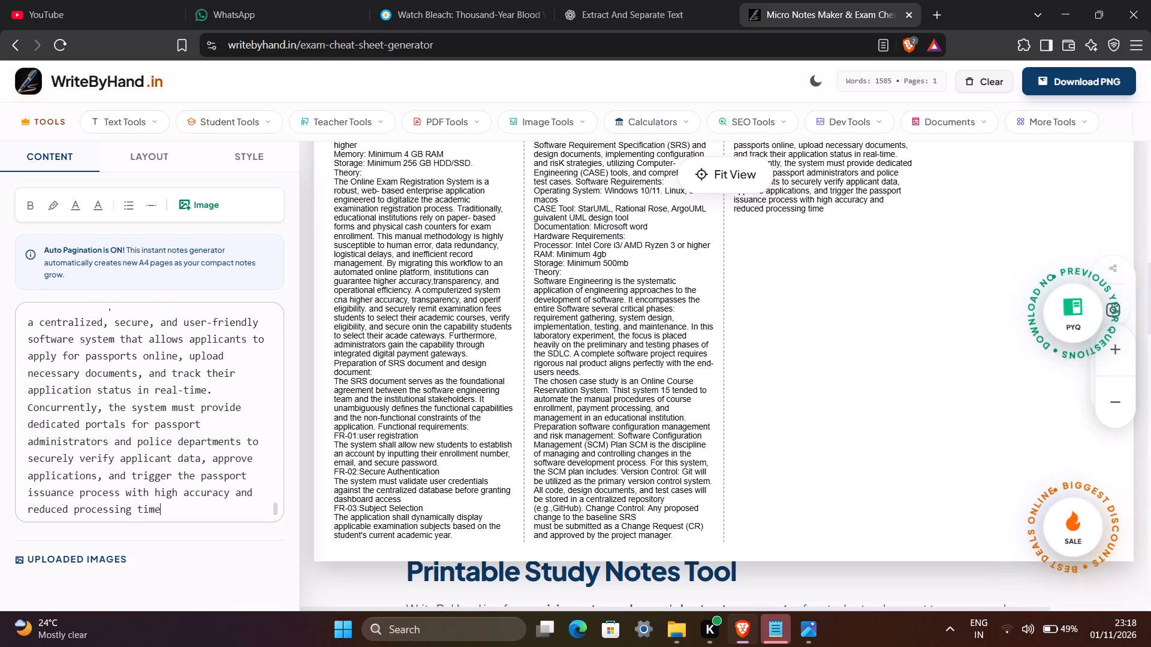
key("shift+Down")
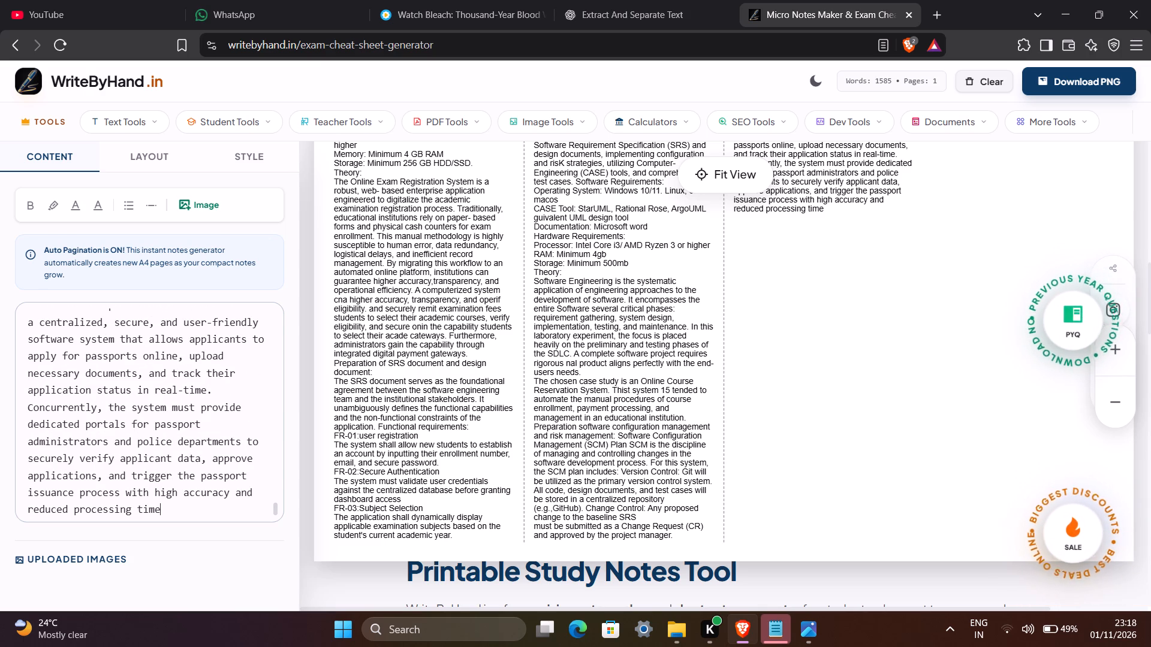
key("shift+Up")
key("shift+Up")
key("shift+Up")
key("shift+Up")
key("shift+Up")
key("shift+Up")
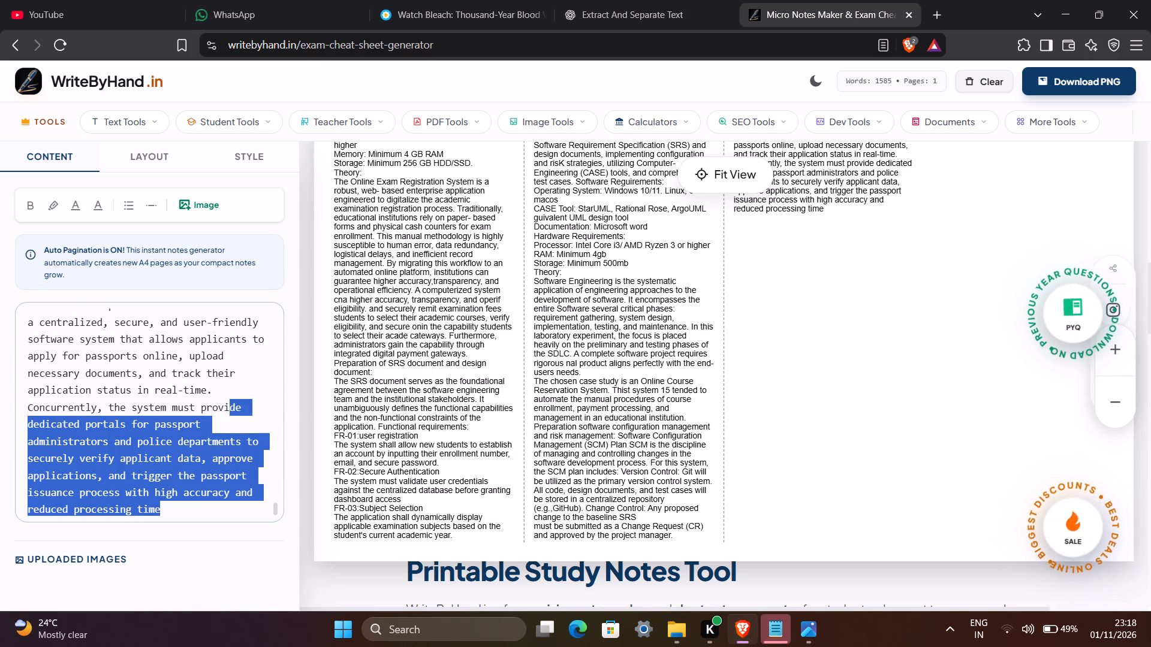
key("shift+Up")
key("BackSpace")
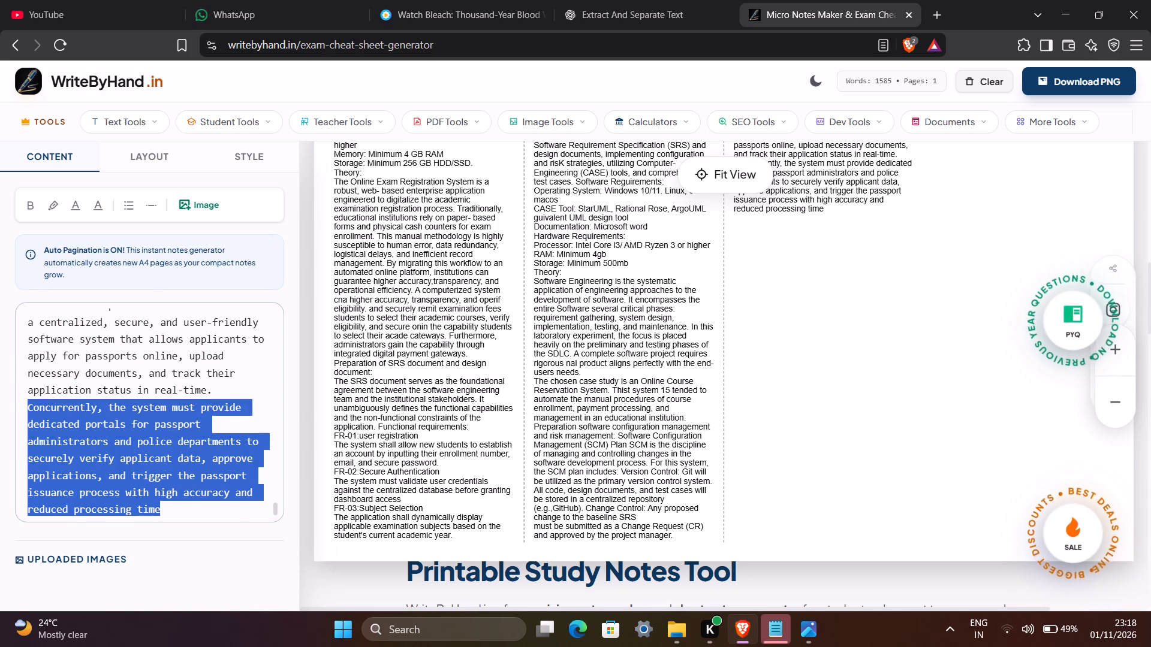
Add six line breaks after "application status in real-time." at the end of the notes.
scroll(493, 253, "up", 1)
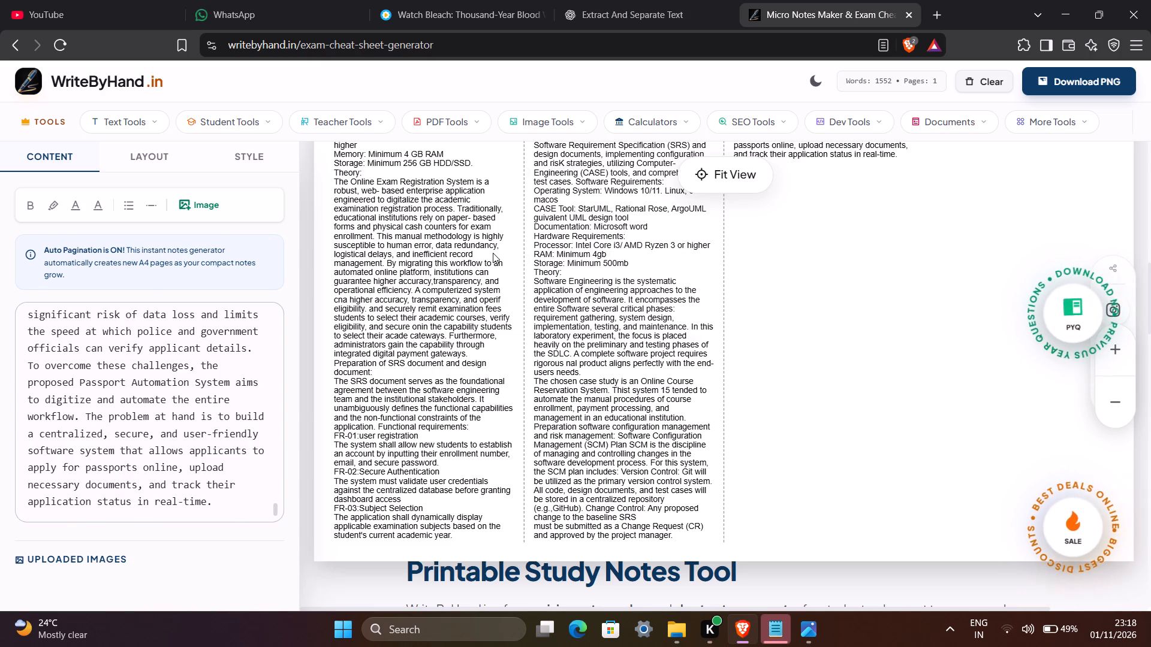
scroll(493, 253, "up", 2)
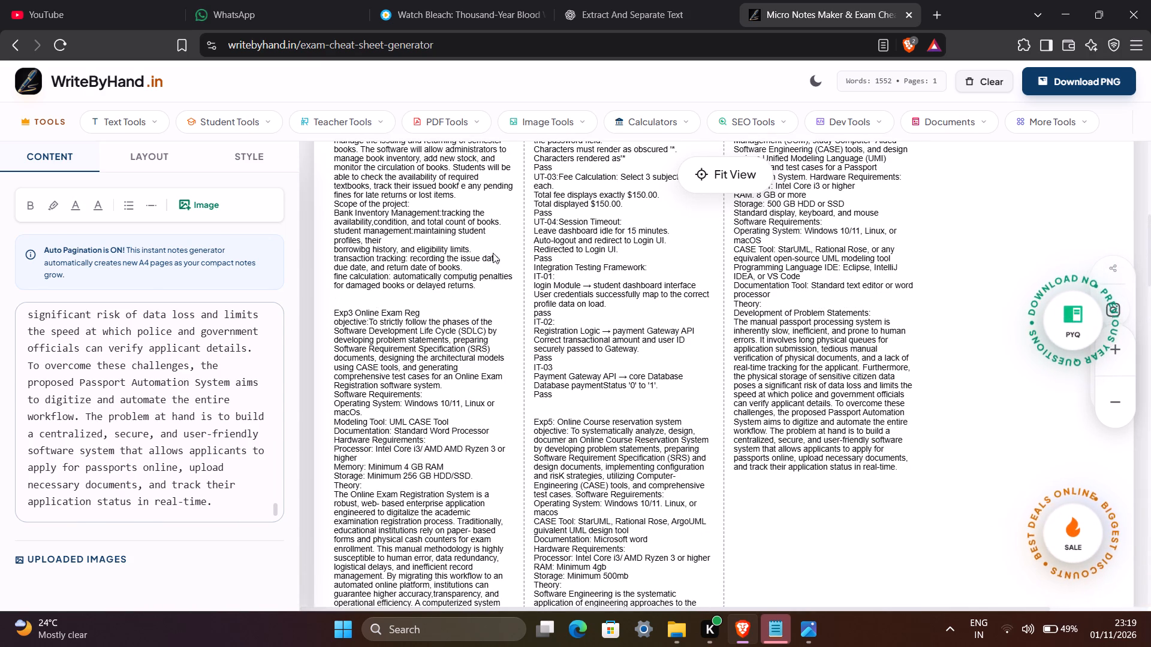
scroll(493, 253, "down", 2)
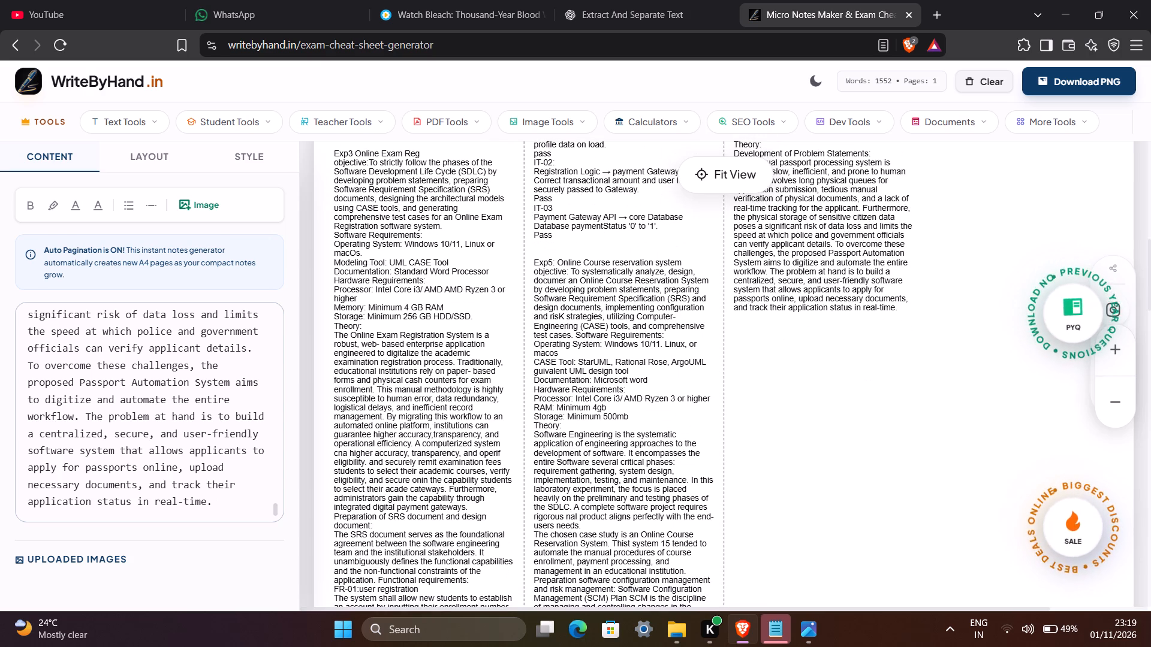
key("Return")
key("Return")
key("Return")
key("Return")
key("Return")
key("Return")
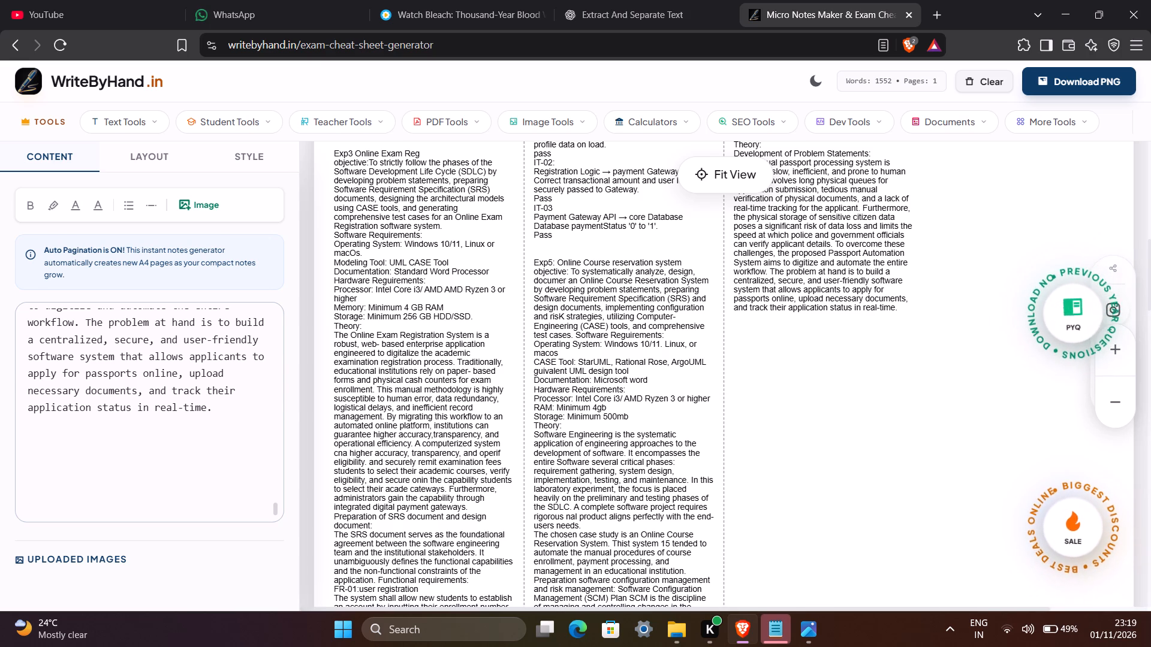
Review the page preview, checking the layout of the experiments across the three columns.
scroll(622, 278, "up", 1)
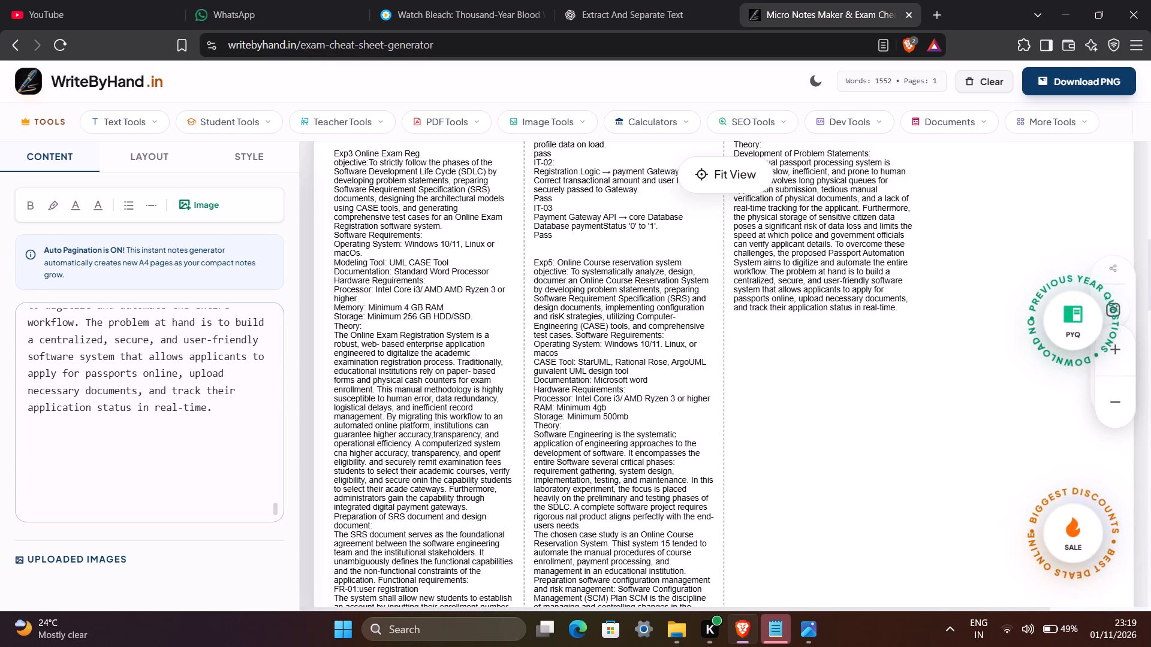
scroll(622, 278, "up", 4)
scroll(622, 278, "down", 5)
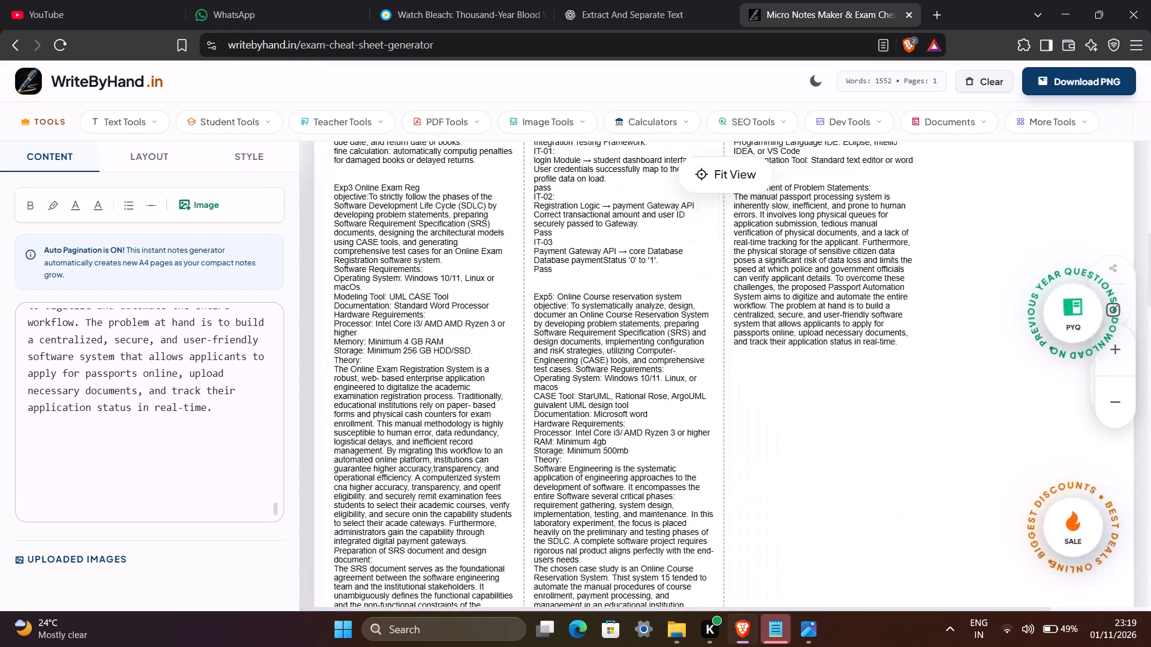
scroll(622, 278, "down", 3)
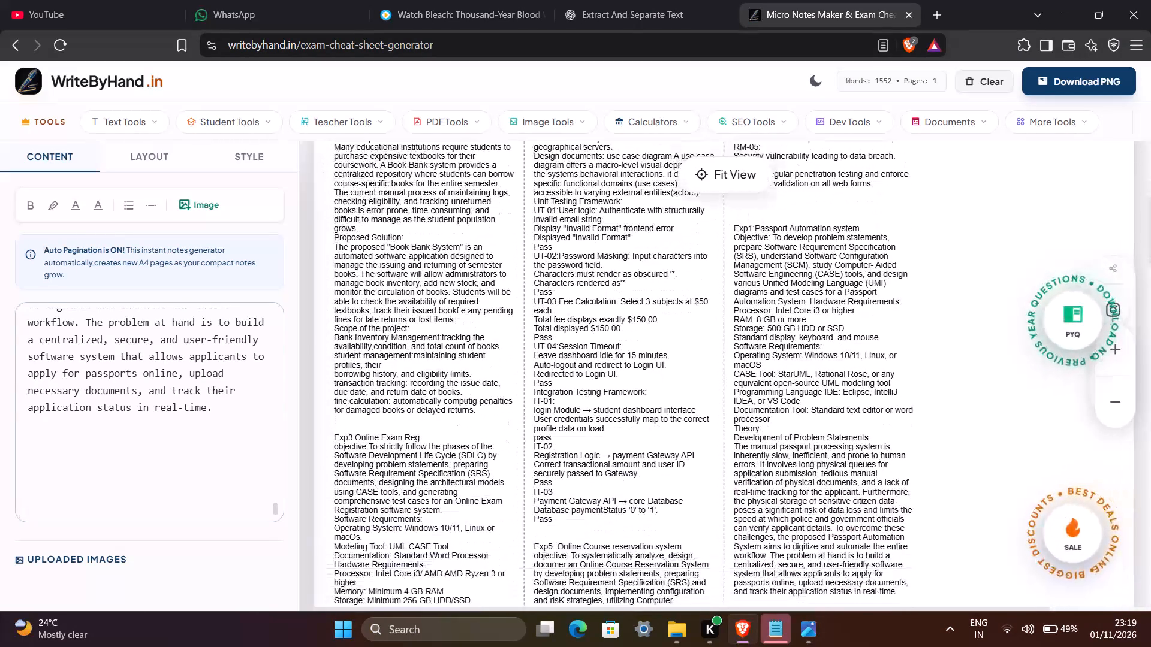
scroll(622, 278, "down", 3)
scroll(622, 278, "up", 3)
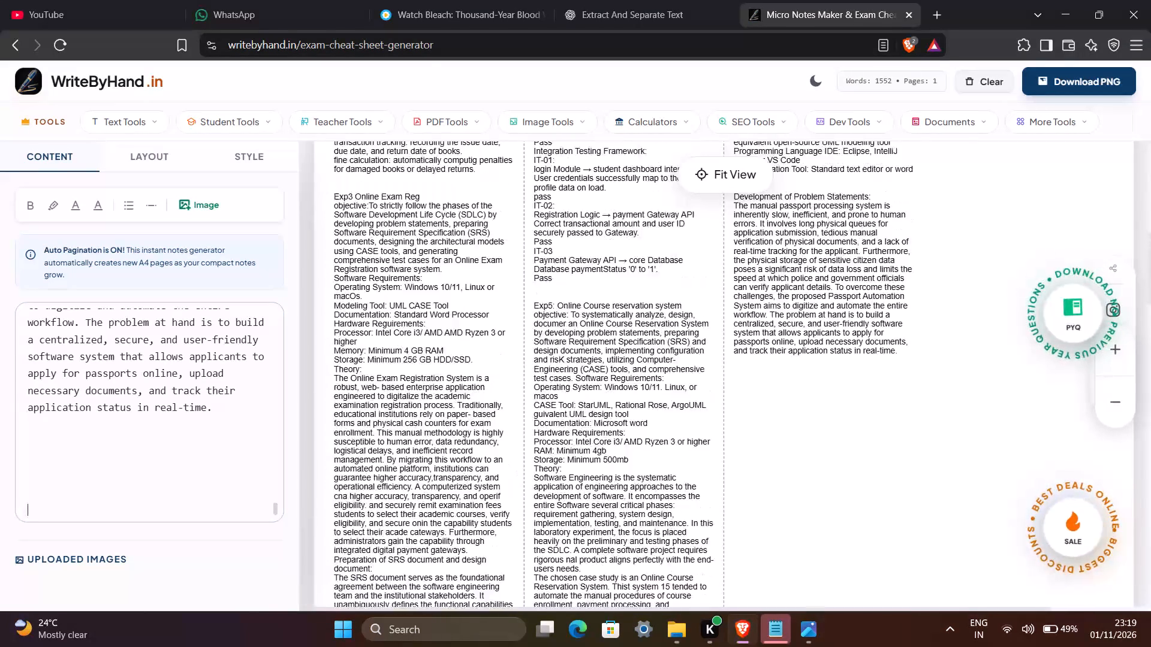
scroll(622, 278, "up", 6)
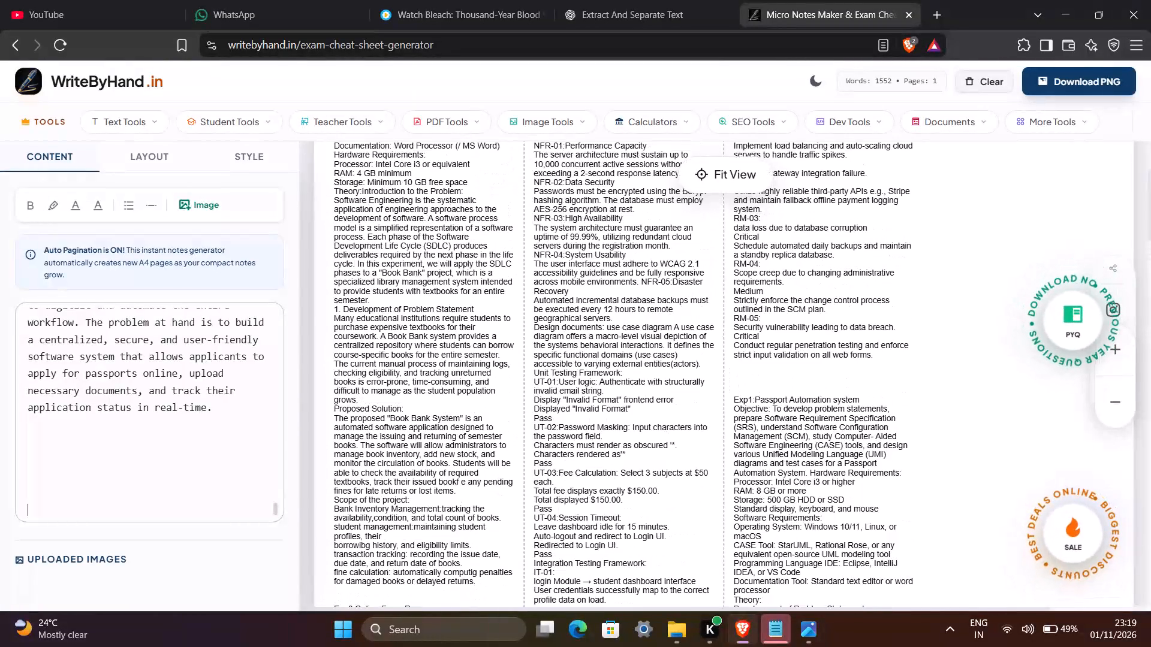
scroll(622, 278, "up", 2)
scroll(622, 278, "down", 1)
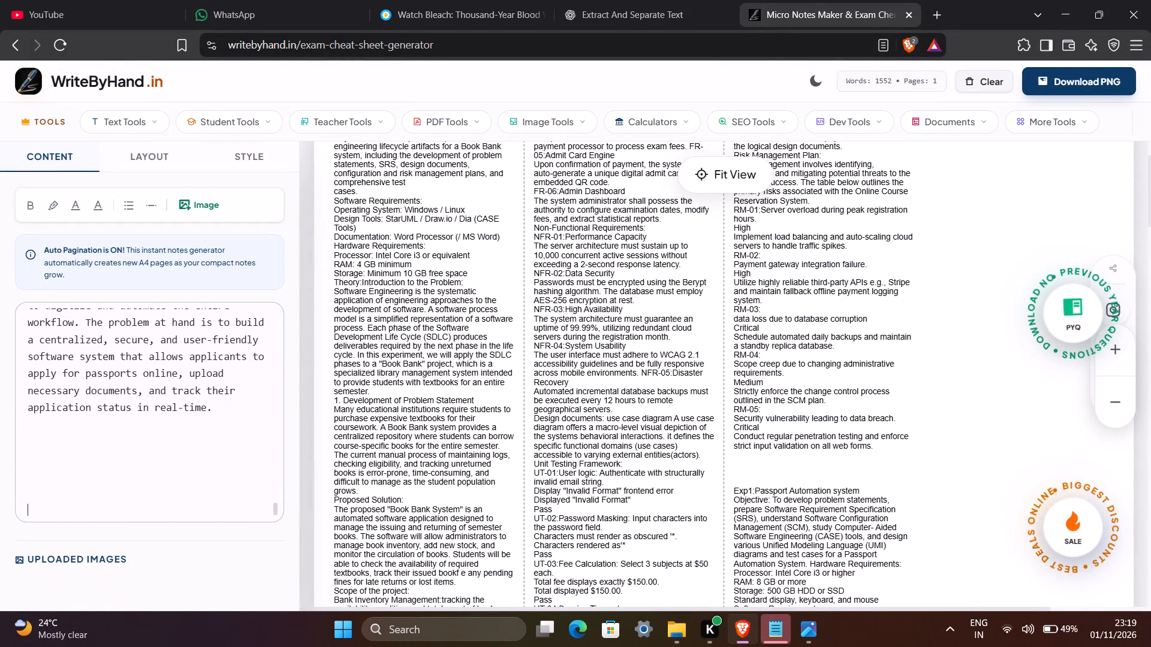
scroll(622, 278, "down", 1)
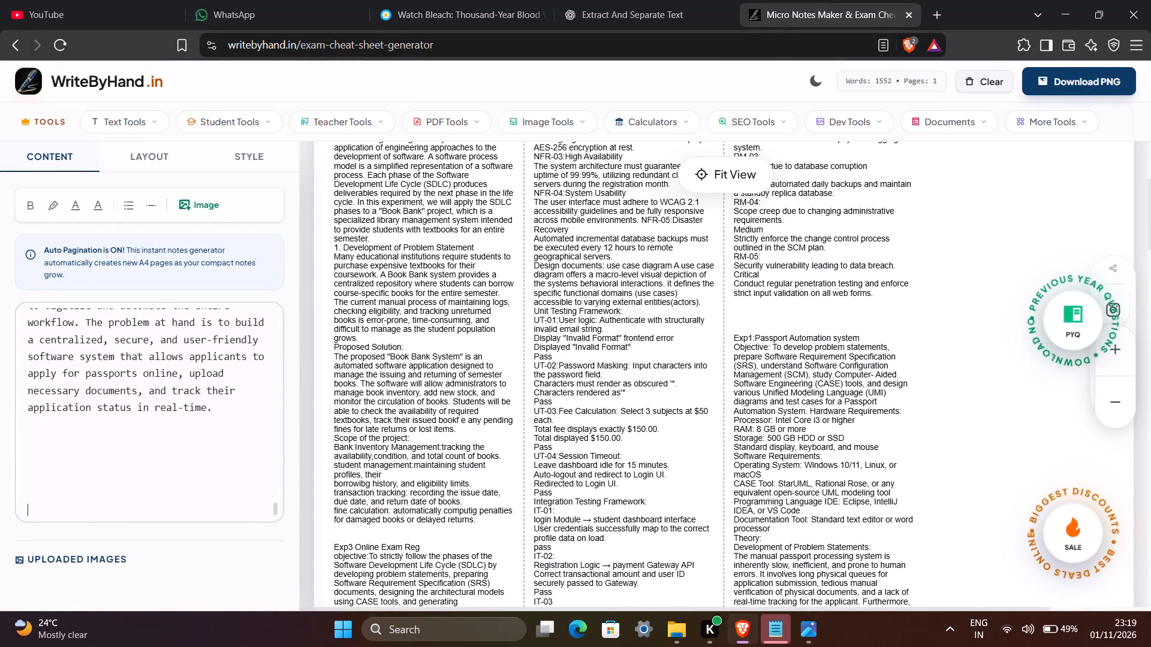
scroll(622, 278, "down", 2)
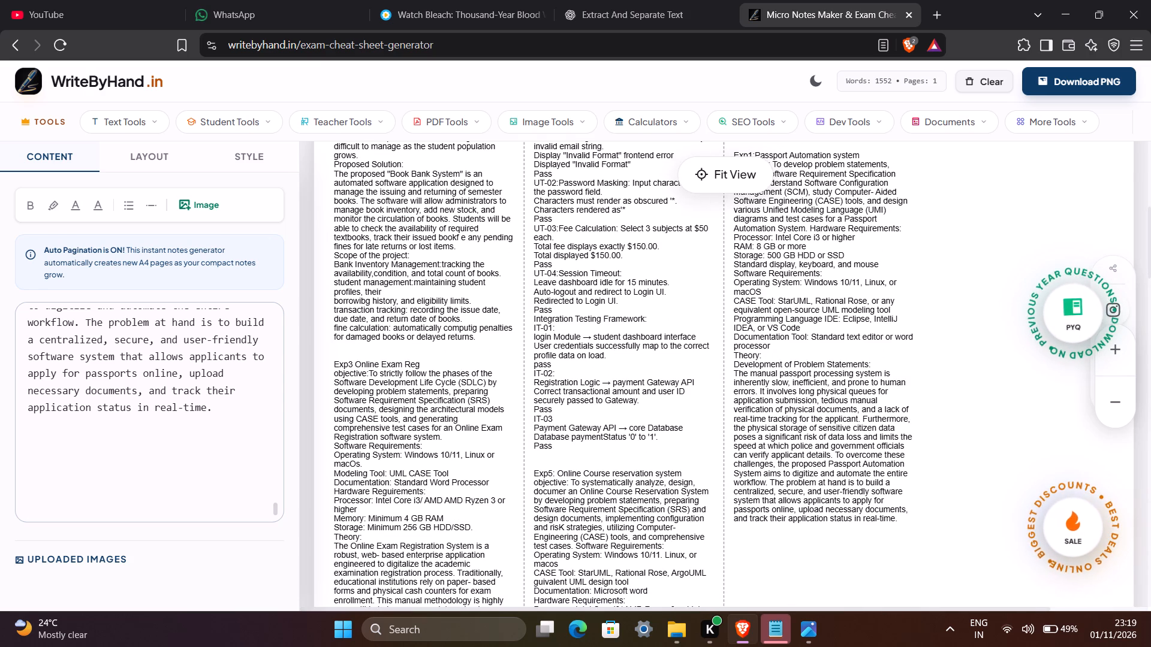
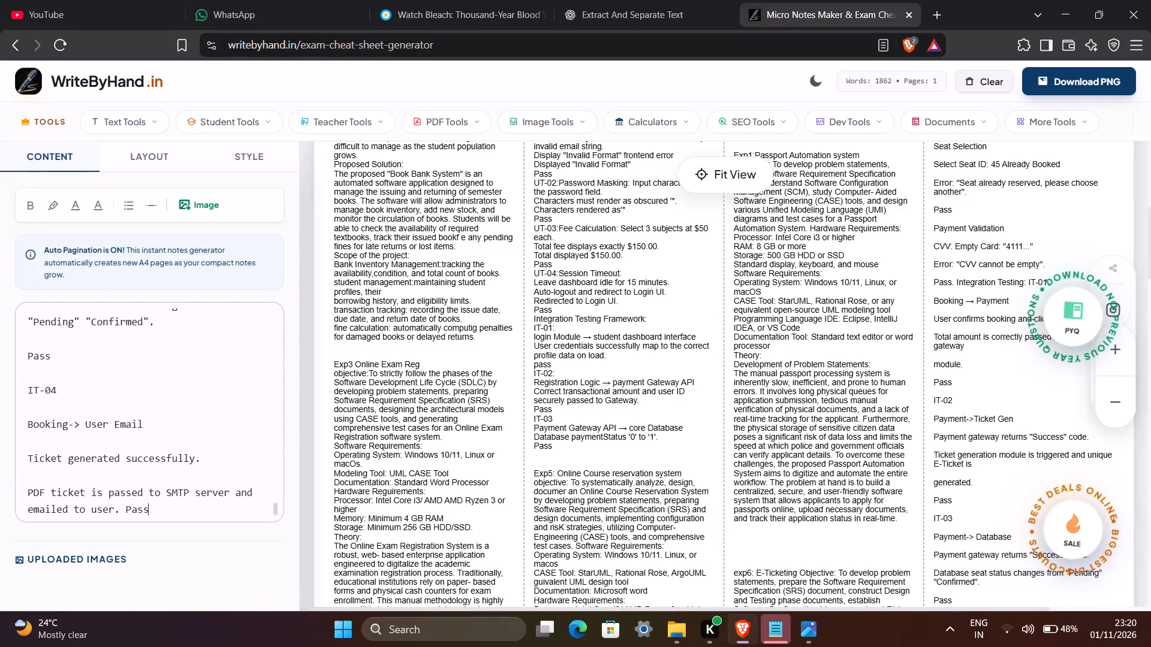
Break the line after "exp6: E-Ticketing" so that "Objective: To develop problem statements" starts on its own line.
scroll(73, 447, "up", 4)
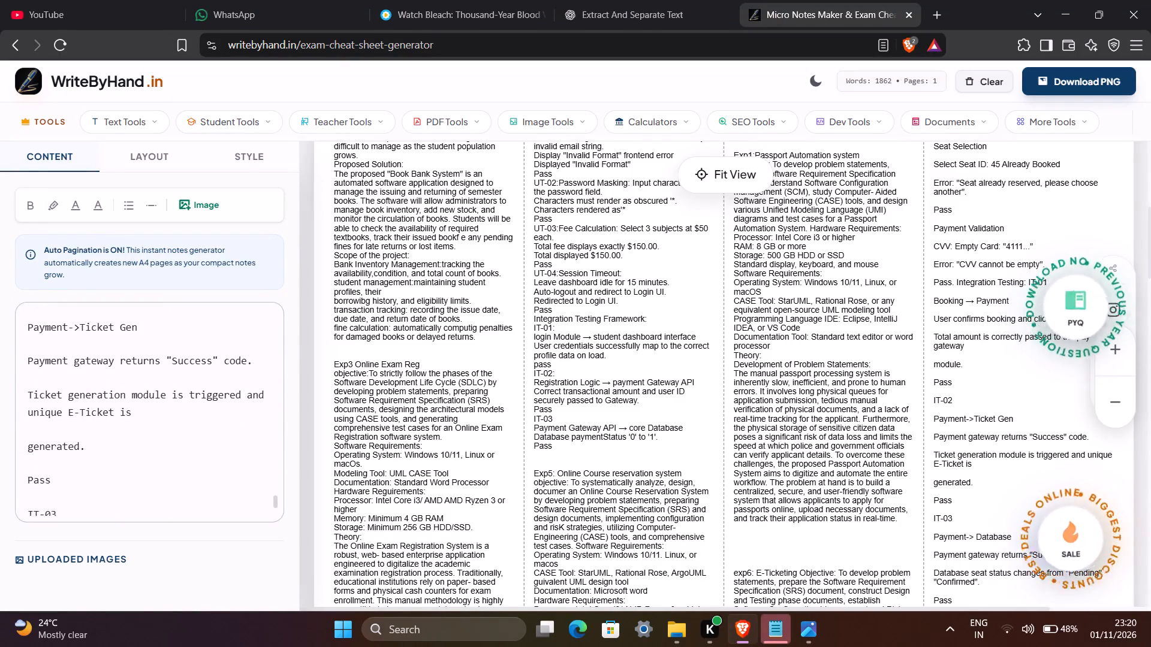
scroll(73, 447, "up", 7)
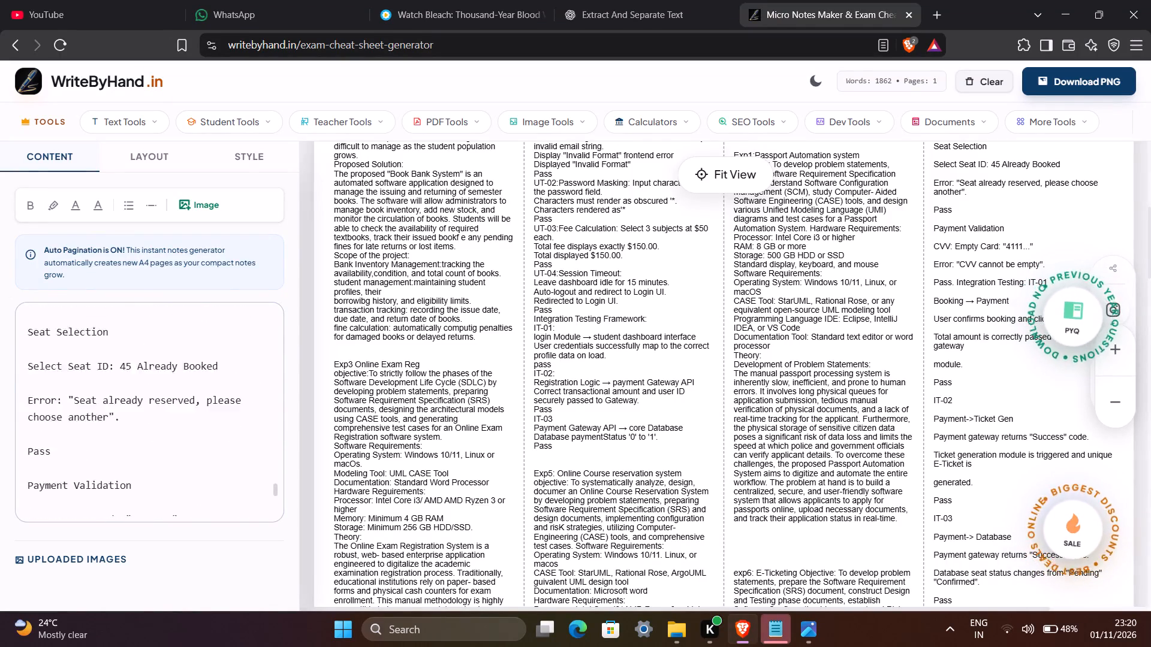
scroll(73, 447, "up", 7)
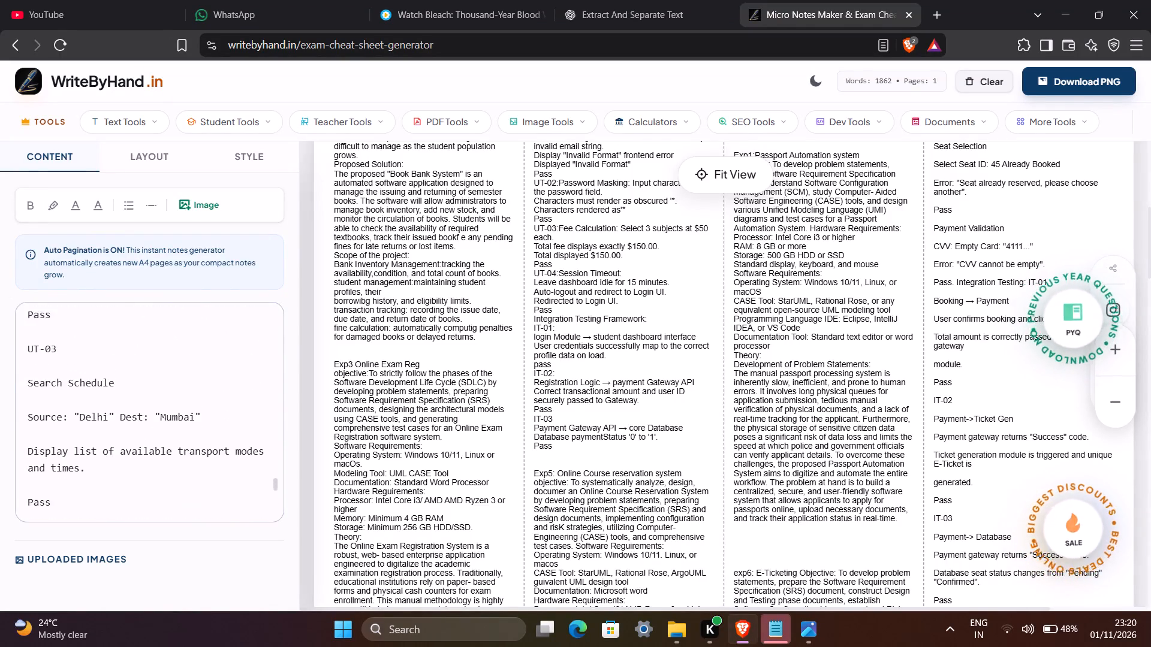
scroll(73, 447, "up", 6)
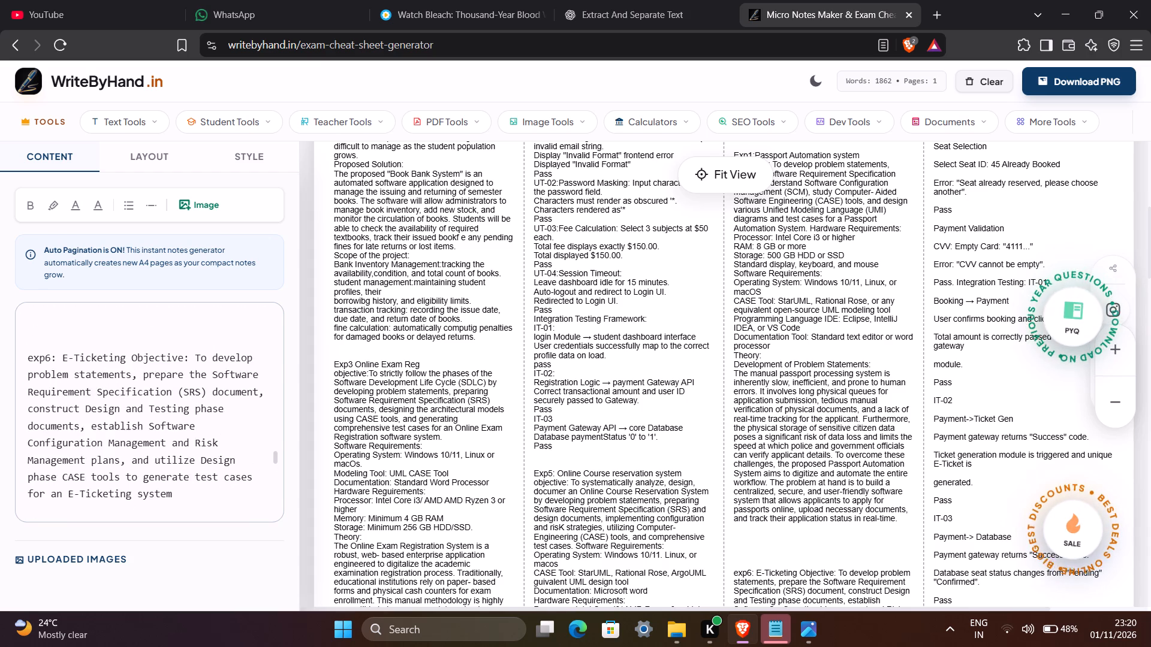
scroll(73, 447, "up", 3)
scroll(73, 447, "down", 3)
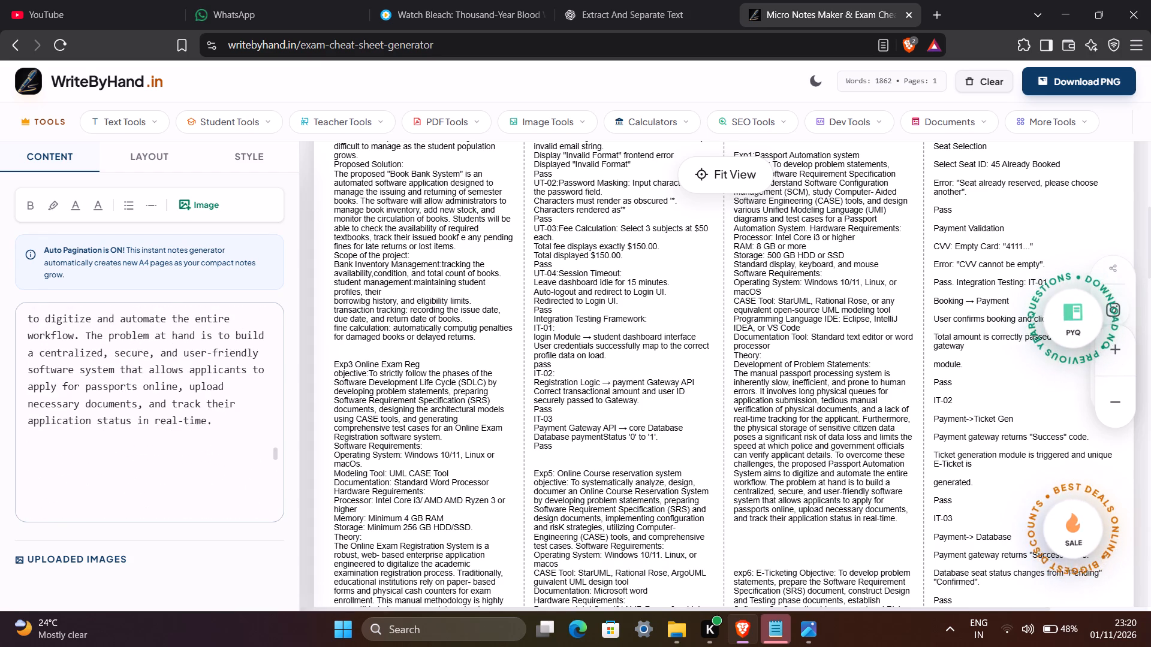
scroll(73, 447, "down", 1)
scroll(73, 447, "up", 1)
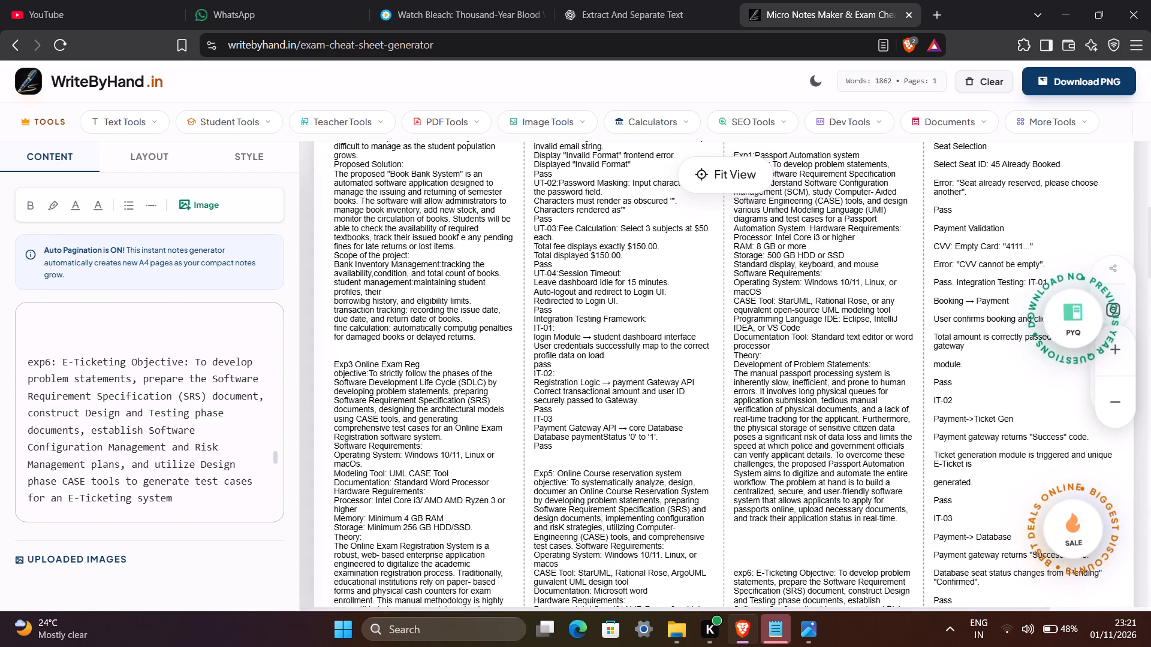
left_click(129, 364)
key("Return")
key("Down")
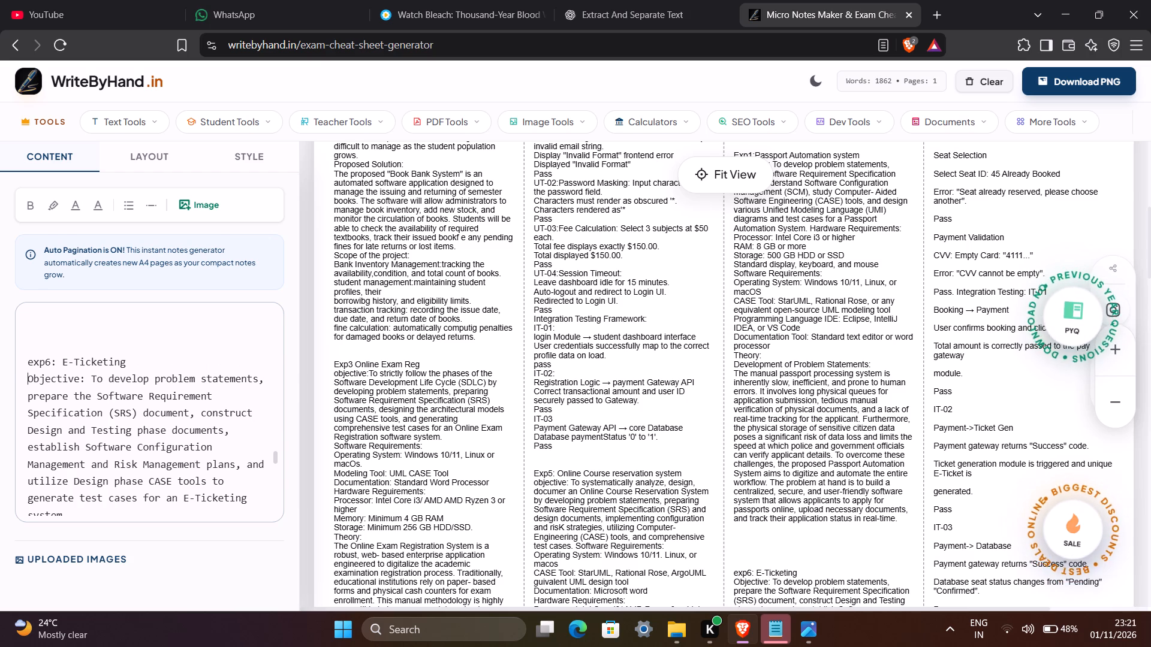
Remove the blank line between the E-Ticketing objective, ending in "E-Ticketing system", and "Software Requirements:".
key("Down")
key("Down")
key("Down")
key("Down")
key("Down")
key("Down")
key("Down")
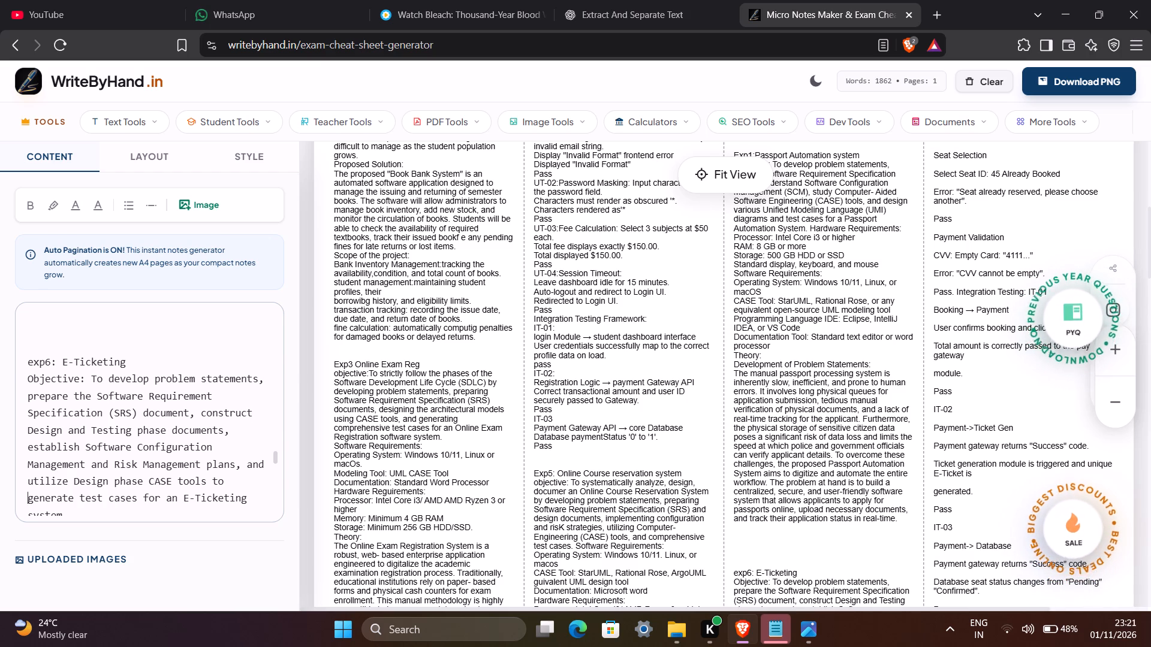
key("Down")
key("Return")
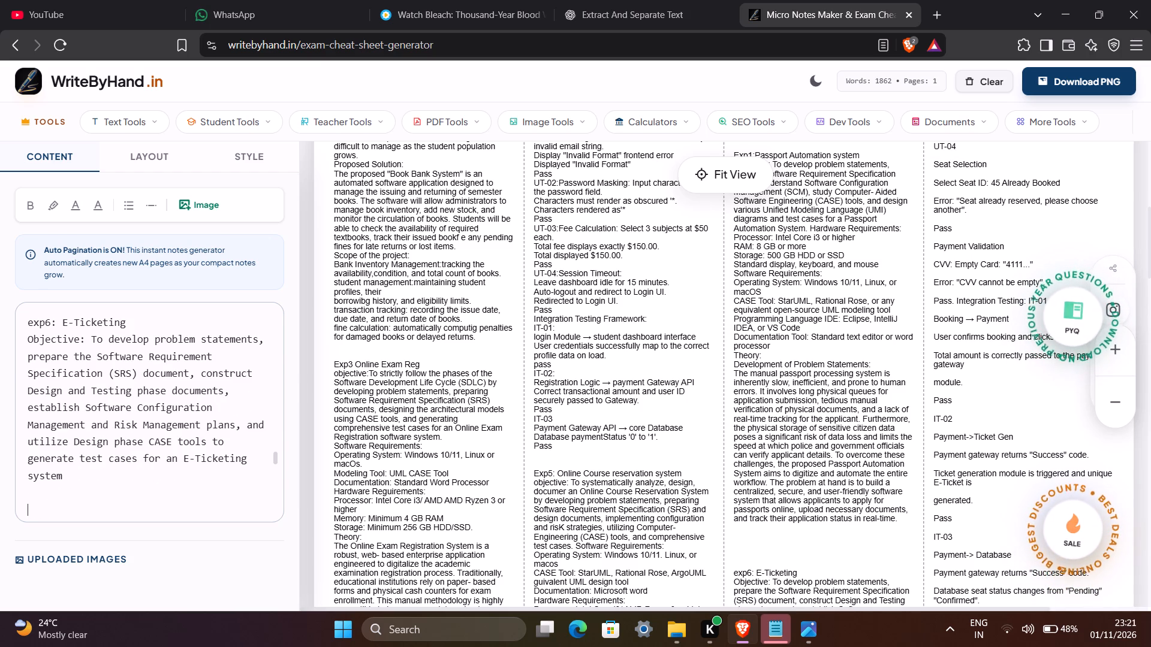
key("Up")
key("BackSpace")
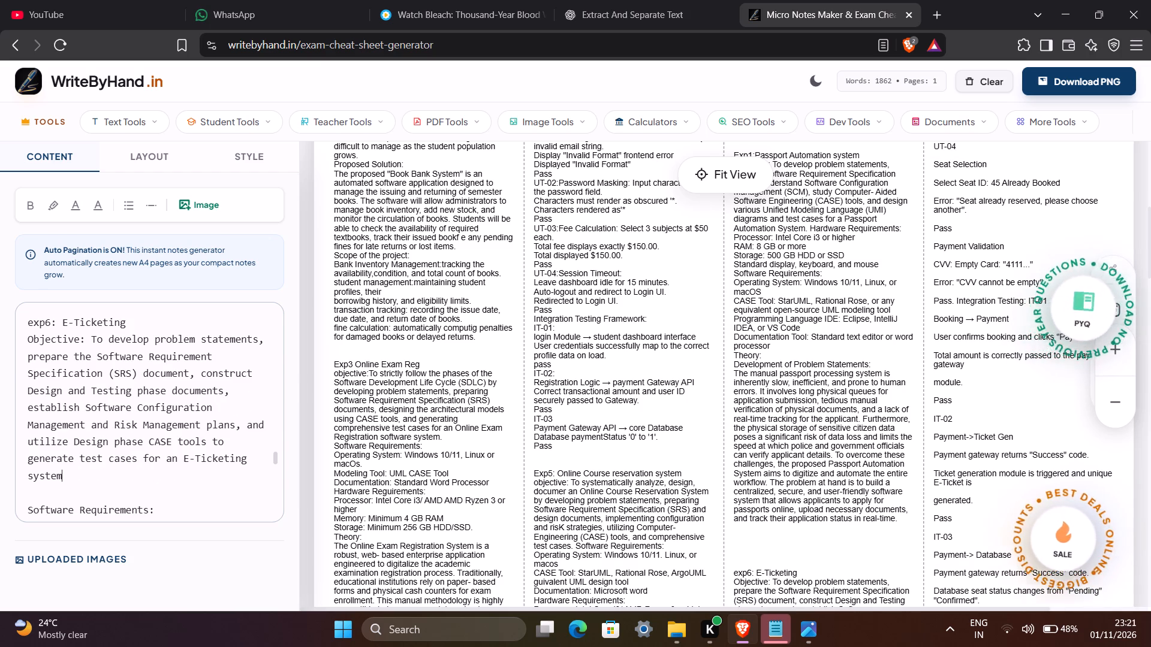
key("Down")
key("BackSpace")
Remove the blank lines before "Operating System: Windows 10/11 or Linux equivalent." and "CASE Tool:" in the E-Ticketing software requirements.
key("Down")
key("Down")
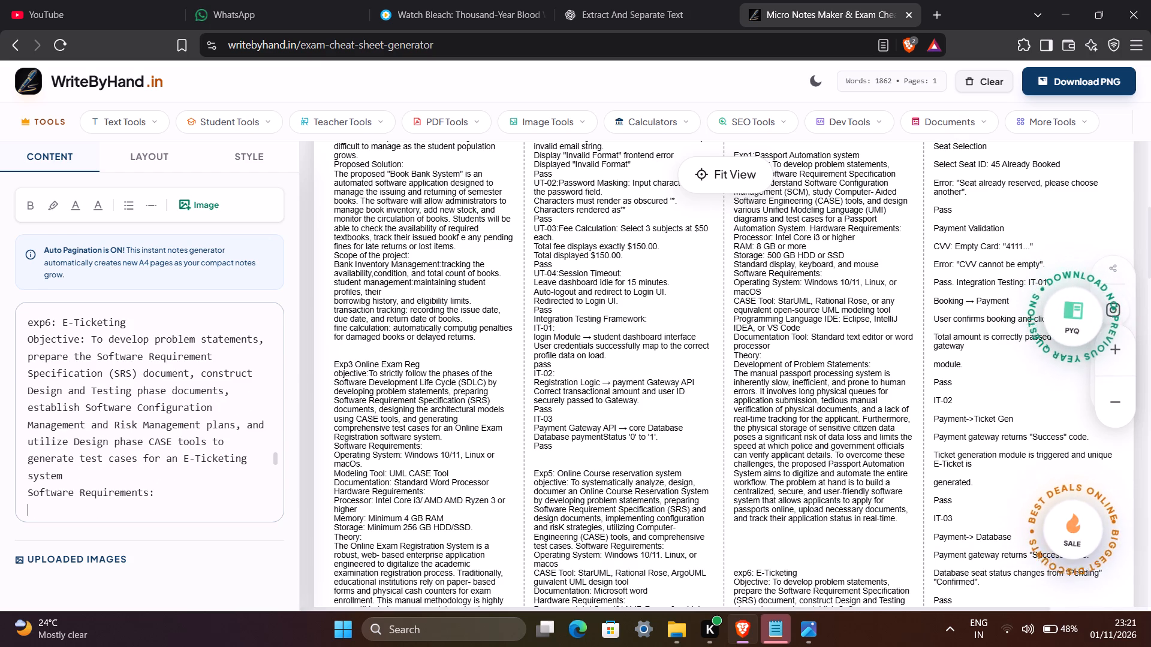
key("BackSpace")
key("Down")
key("Down")
key("Down")
key("BackSpace")
Join the separated word "modeling." onto the CASE Tool line so it reads "Draw.io for UML modeling.".
key("Down")
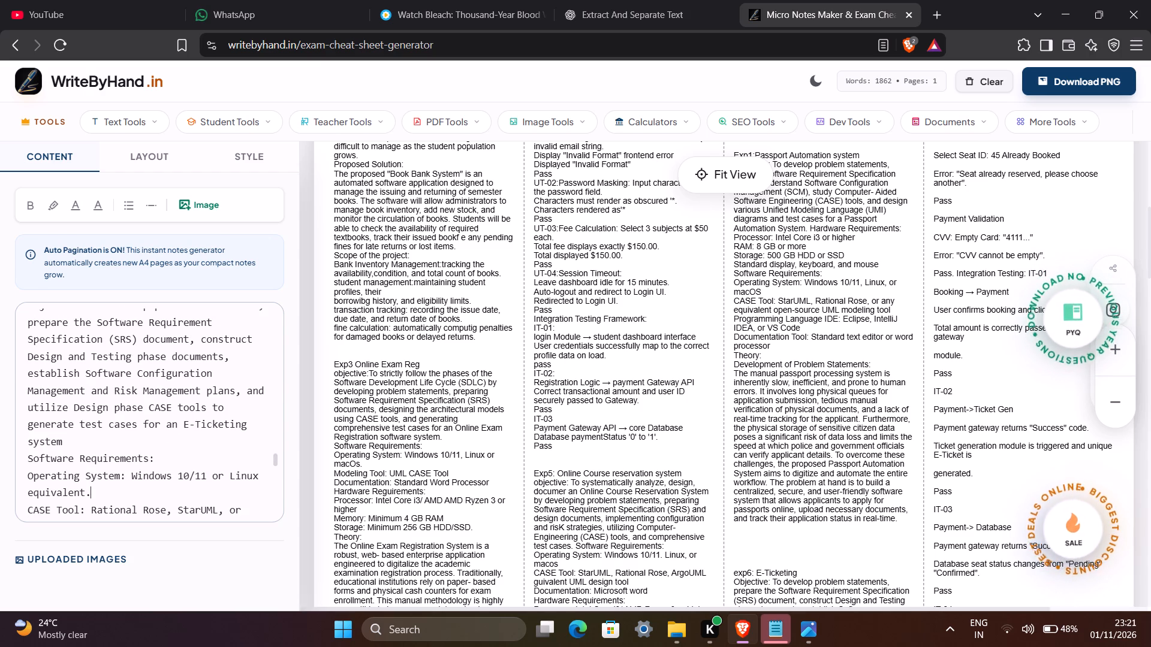
key("Down")
key("Down")
key("Down")
key("Up")
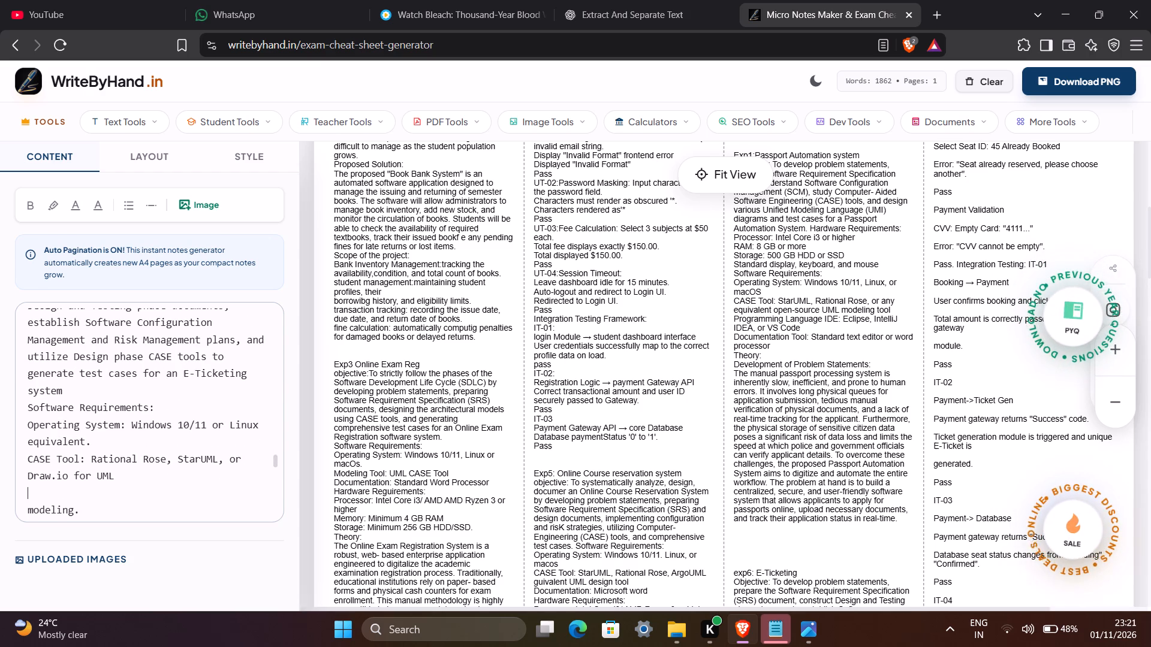
key("BackSpace")
key("Down")
key("Up")
key("Right")
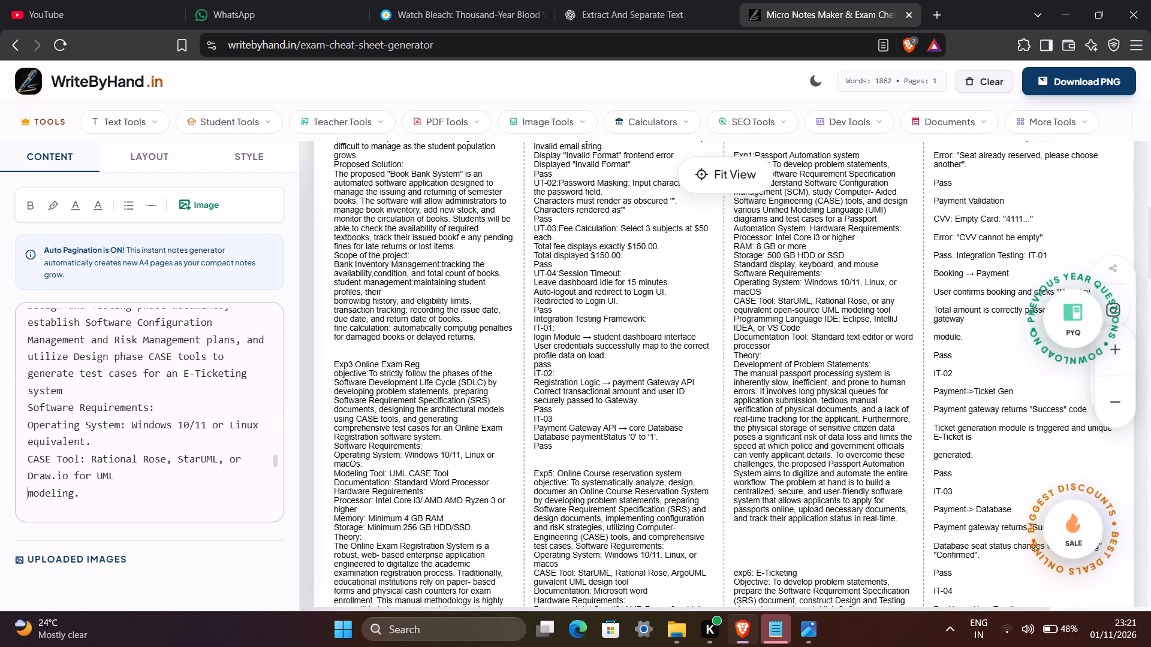
key("BackSpace")
key("Down")
key("Up")
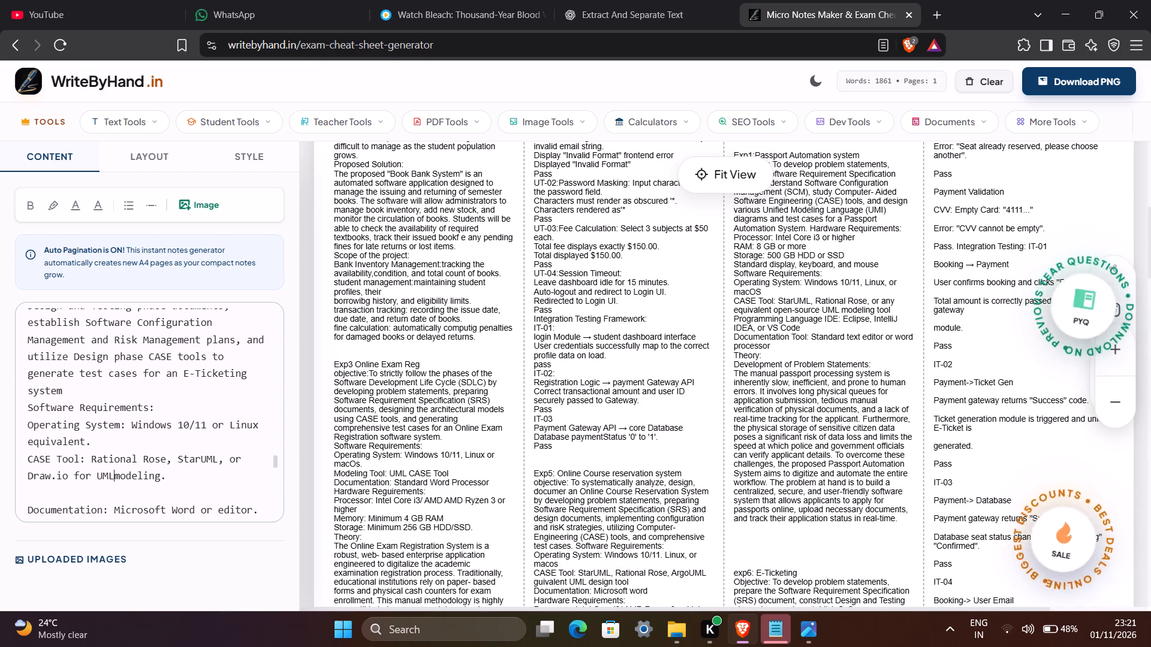
key("space")
Remove the blank lines before "Documentation: Microsoft Word or editor.", "Hardware Requirements:" and "Processor:" in the E-Ticketing notes.
key("Down")
key("BackSpace")
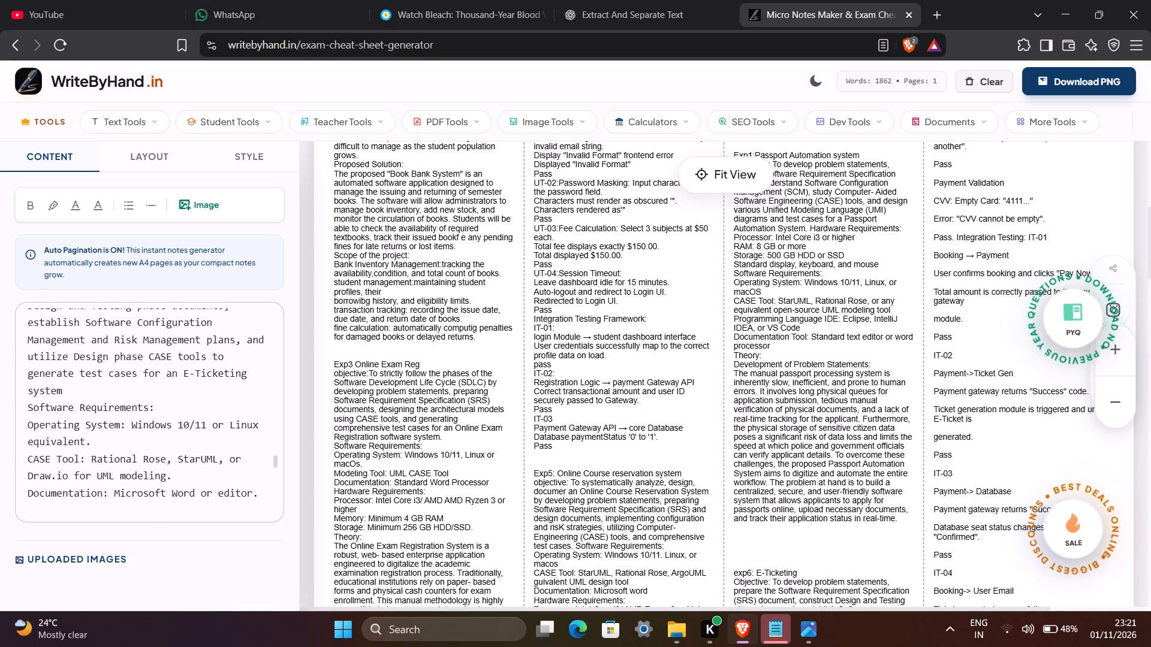
key("Down")
key("Down")
key("BackSpace")
key("Down")
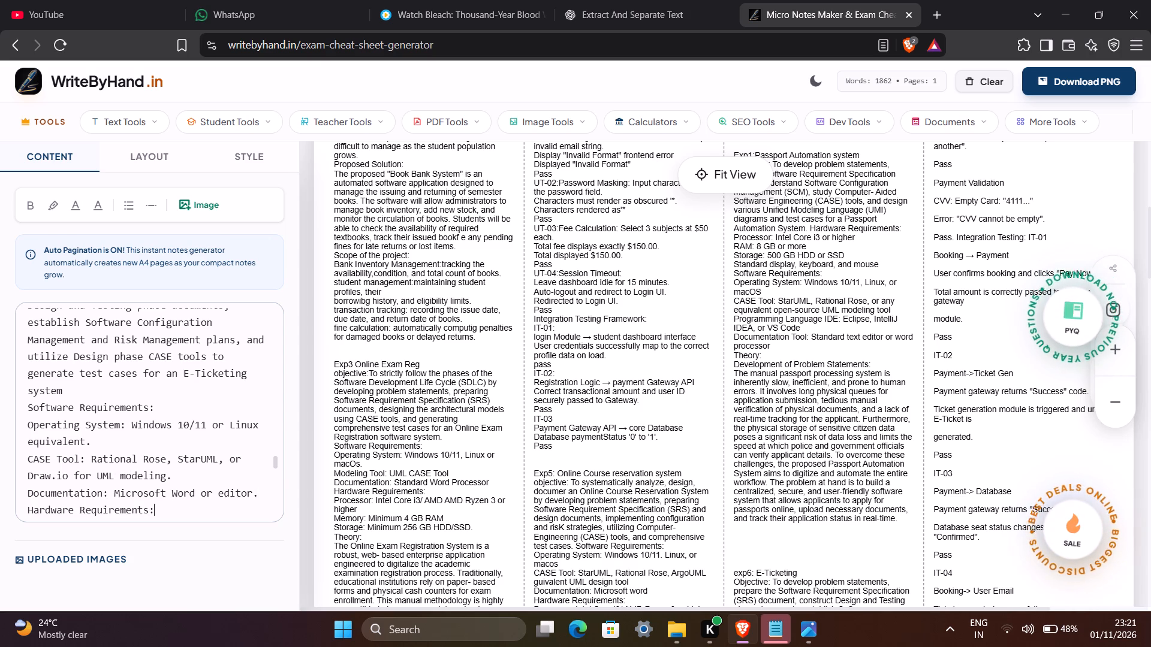
key("Down")
key("BackSpace")
Remove the blank lines before "RAM: Minimum 8 GB.", "Storage: Minimum 256 GB SSD/HDD." and "Theory:" in the E-Ticketing notes.
key("Down")
key("Down")
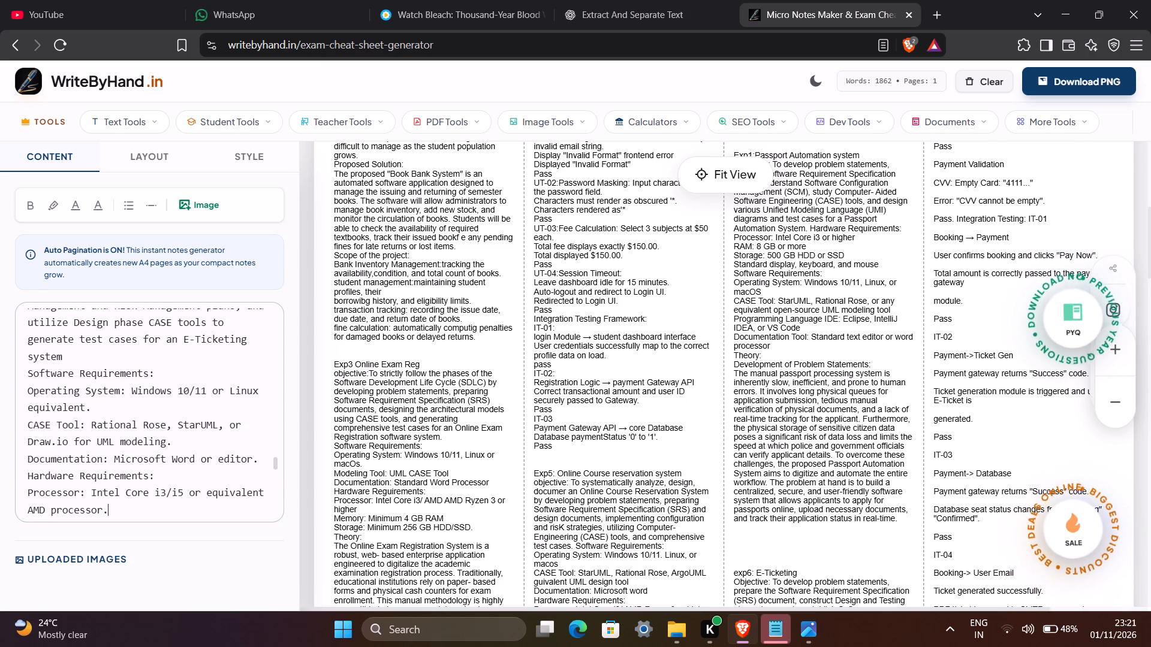
key("Down")
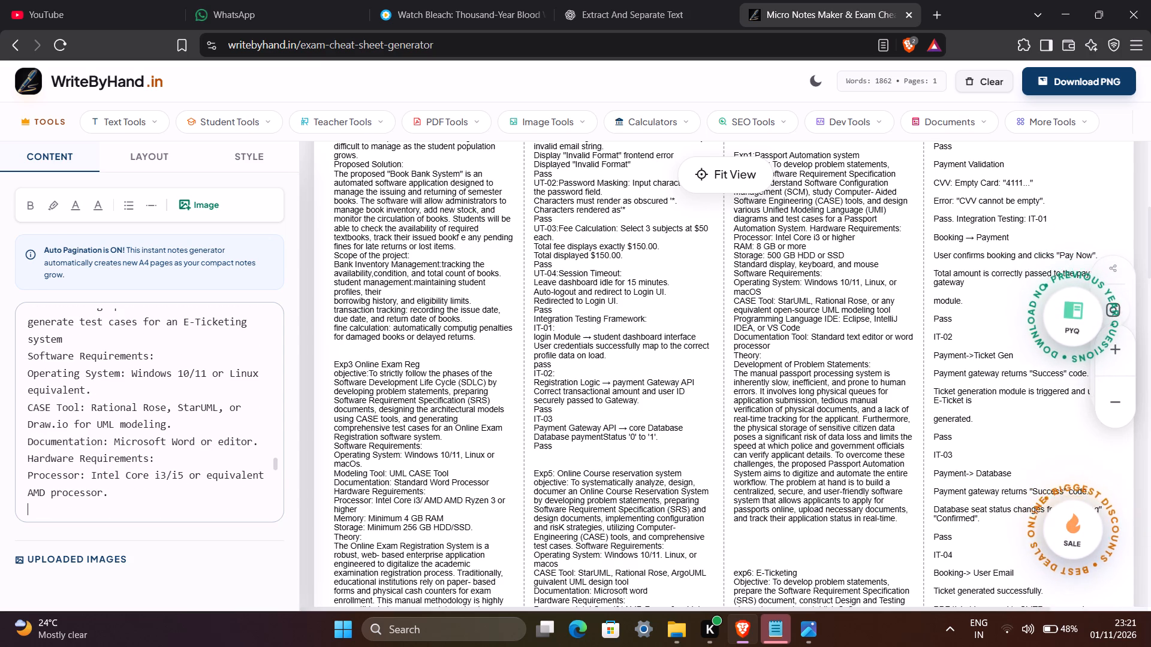
key("BackSpace")
key("Down")
key("Down")
key("BackSpace")
key("Down")
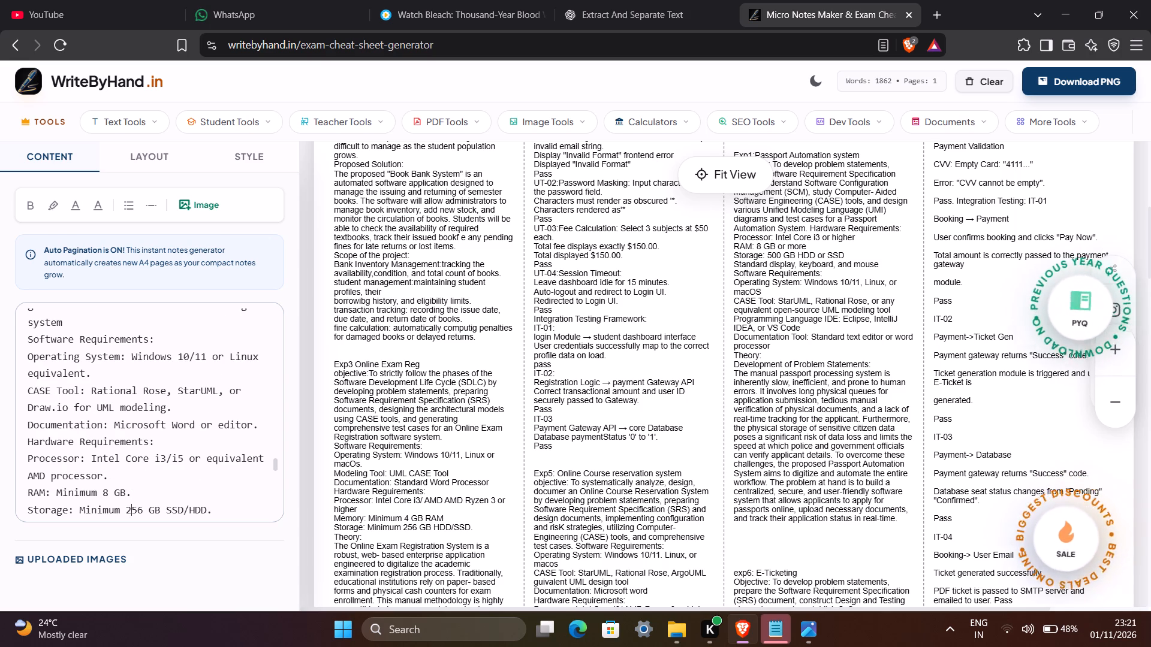
key("Down")
key("BackSpace")
key("Down")
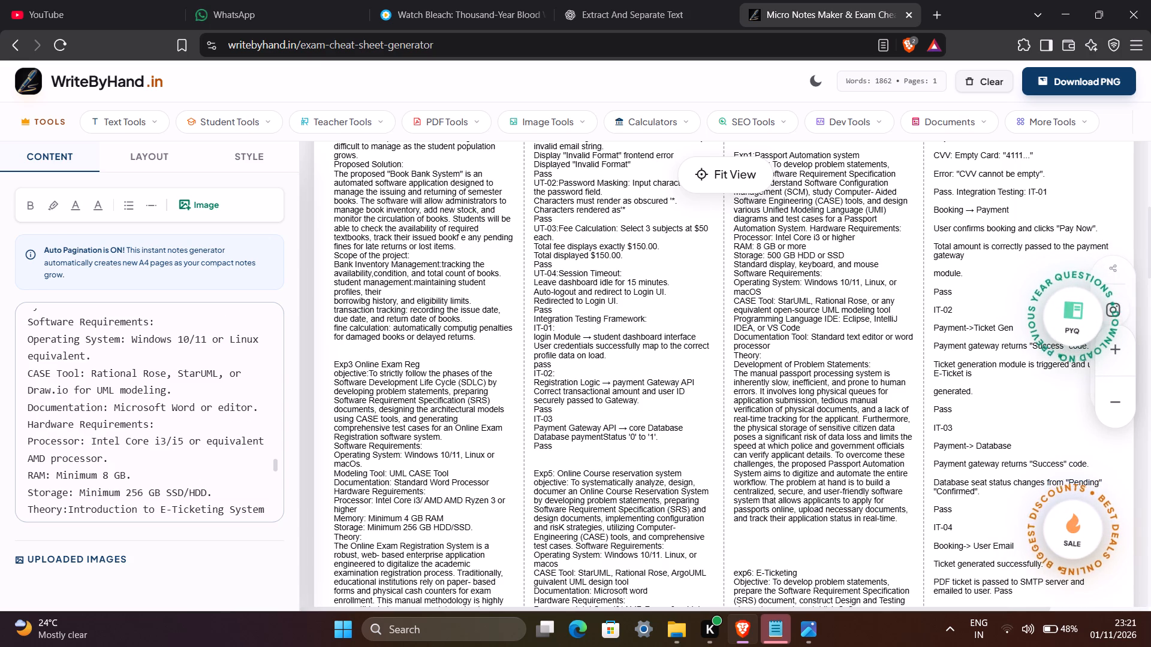
Merge the UT-04 label and its title into "UT-04:Seat Selection", and remove the blank line below it.
key("Down")
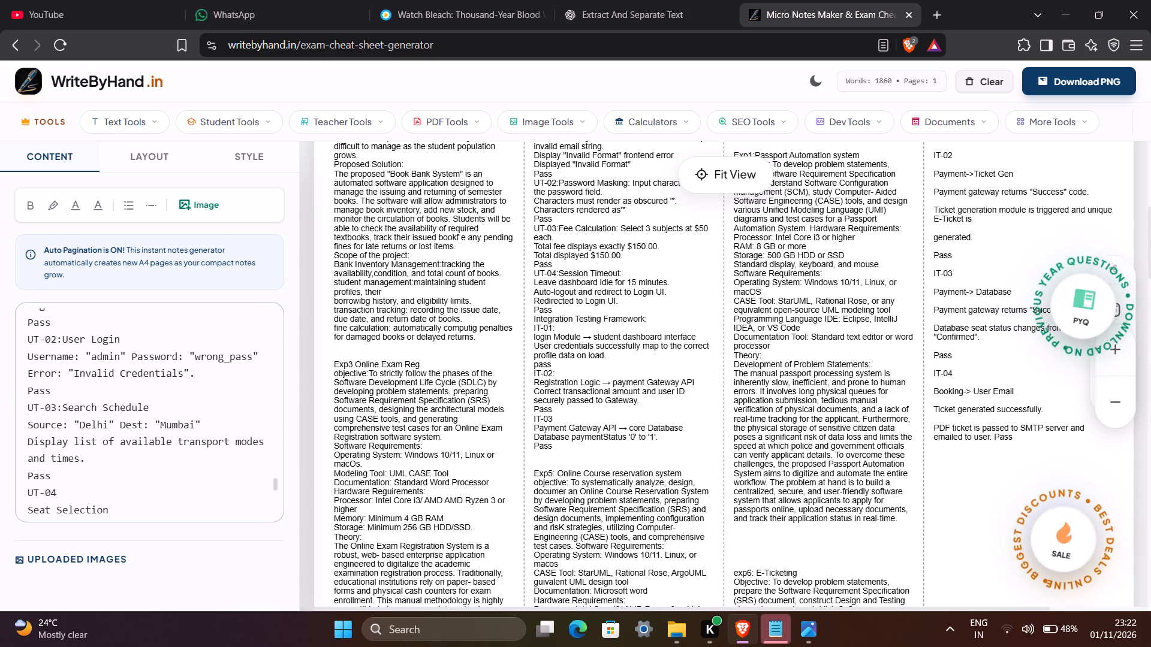
key("BackSpace")
key("shift+colon")
key("Down")
key("BackSpace")
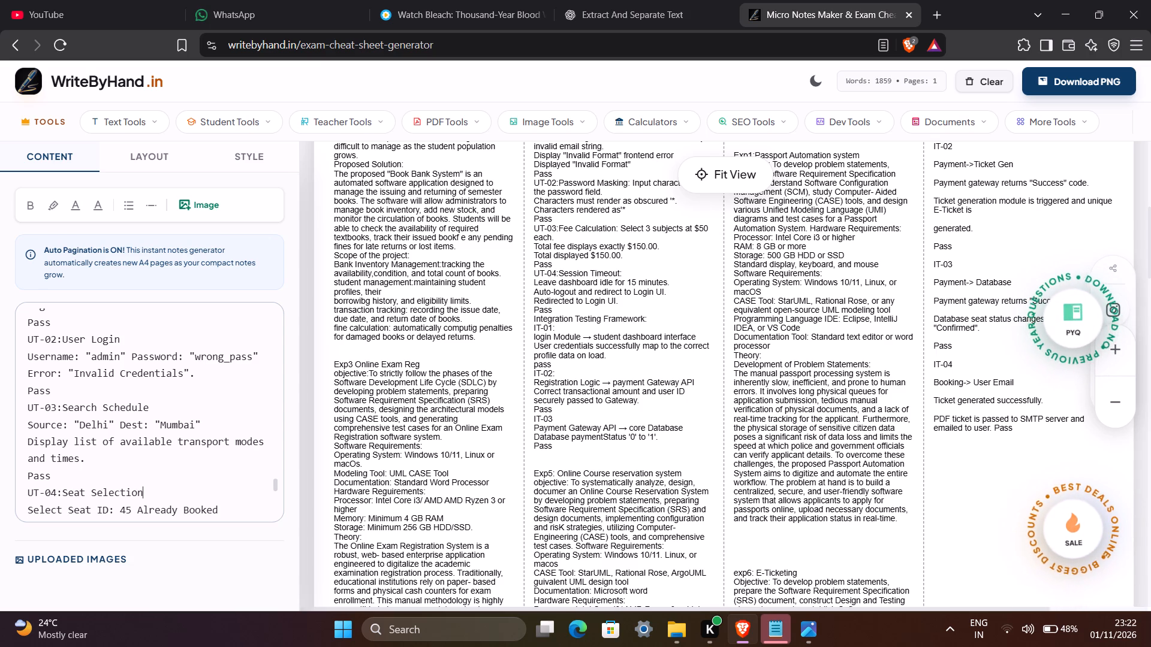
Remove the blank lines in the E-Ticketing unit tests from "Select Seat ID: 45 Already Booked" down to "CVV: Empty Card".
key("Down")
key("Down")
key("BackSpace")
key("Down")
key("Down")
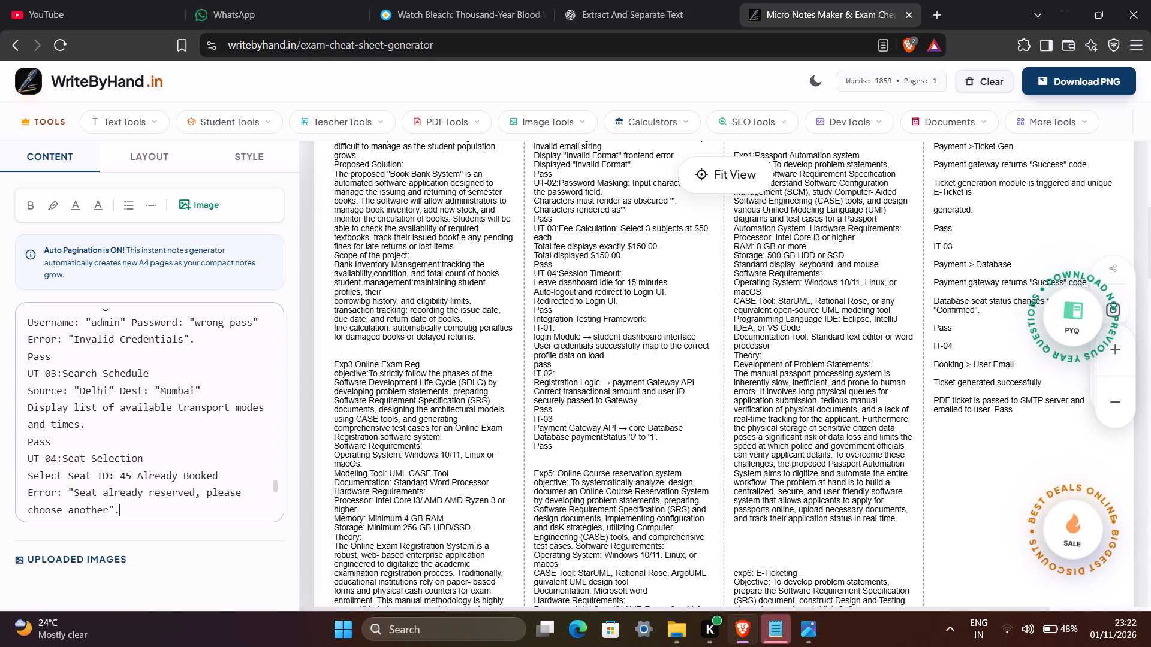
key("Down")
key("BackSpace")
key("Down")
key("Down")
key("BackSpace")
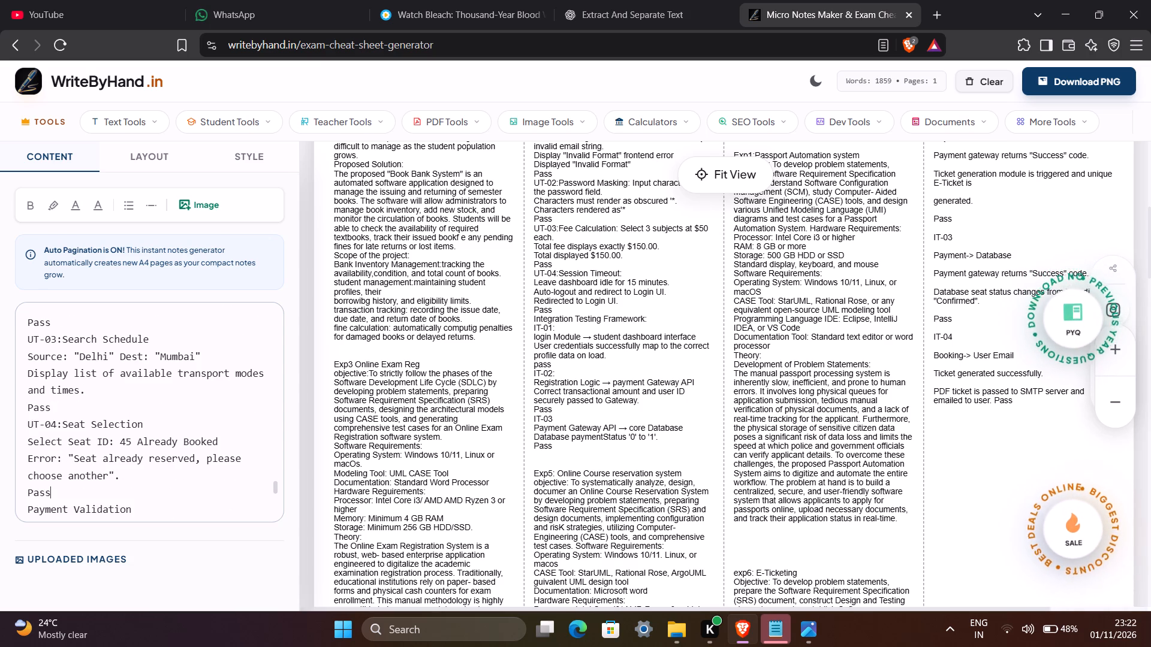
key("Down")
key("Down")
key("BackSpace")
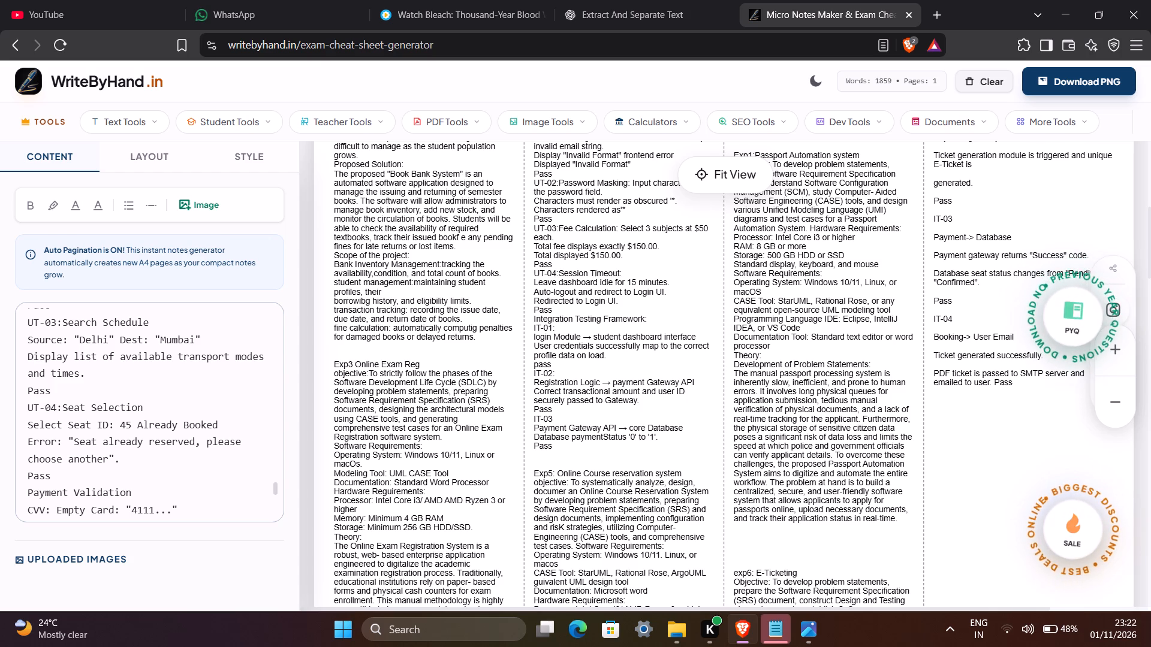
Move "Integration Testing: IT-01" onto its own line below "Pass.", keeping the spelling "Integration".
key("Down")
key("Down")
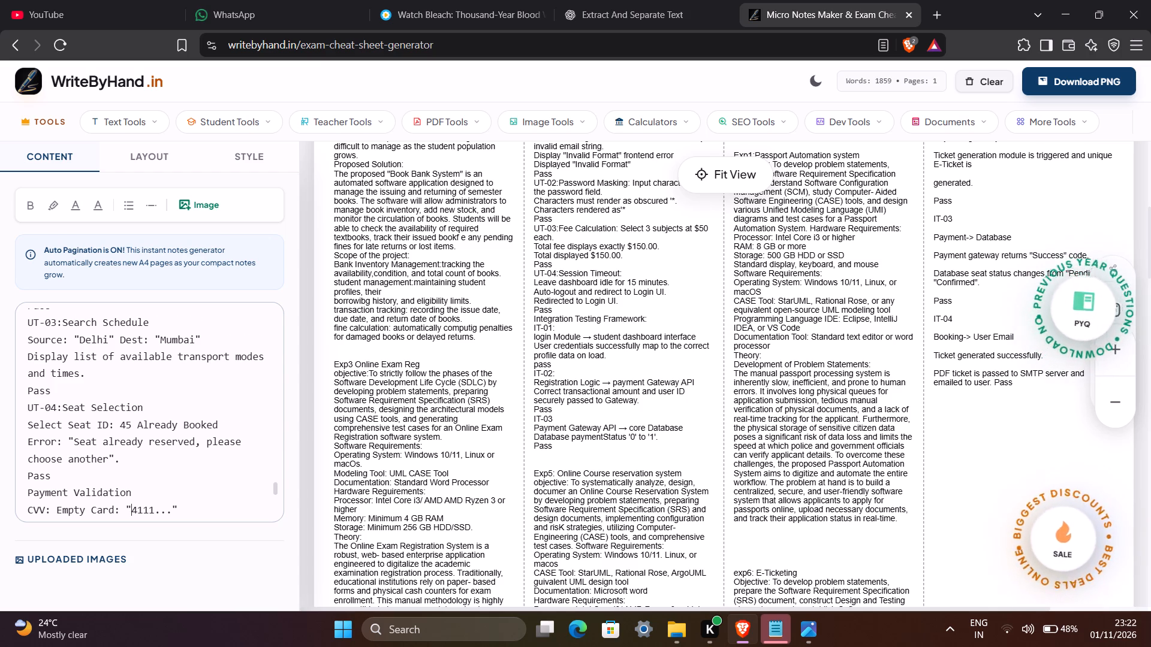
key("Down")
key("Down")
key("Down")
key("Down")
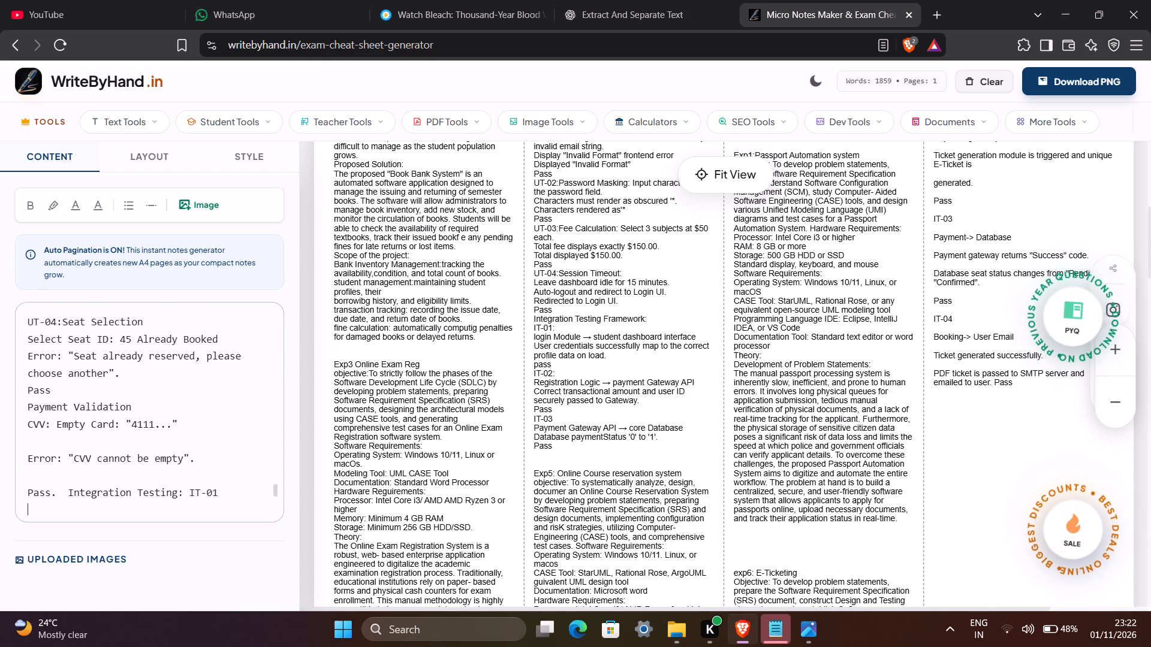
key("Down")
key("Up")
key("Up")
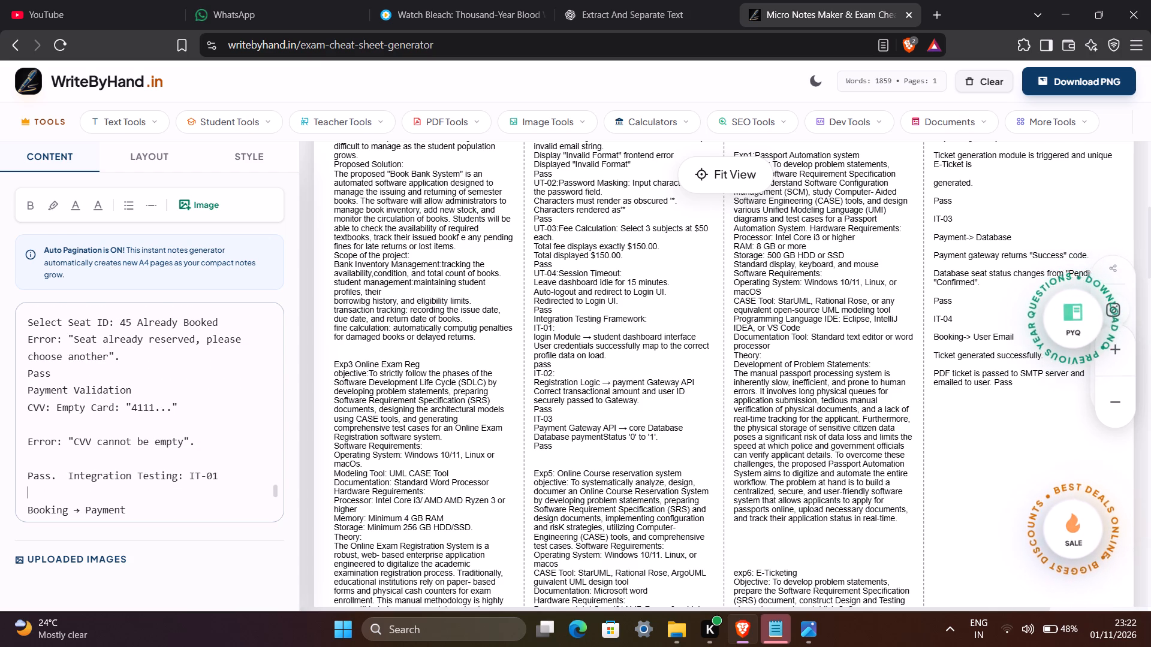
key("Left")
key("BackSpace")
key("Left")
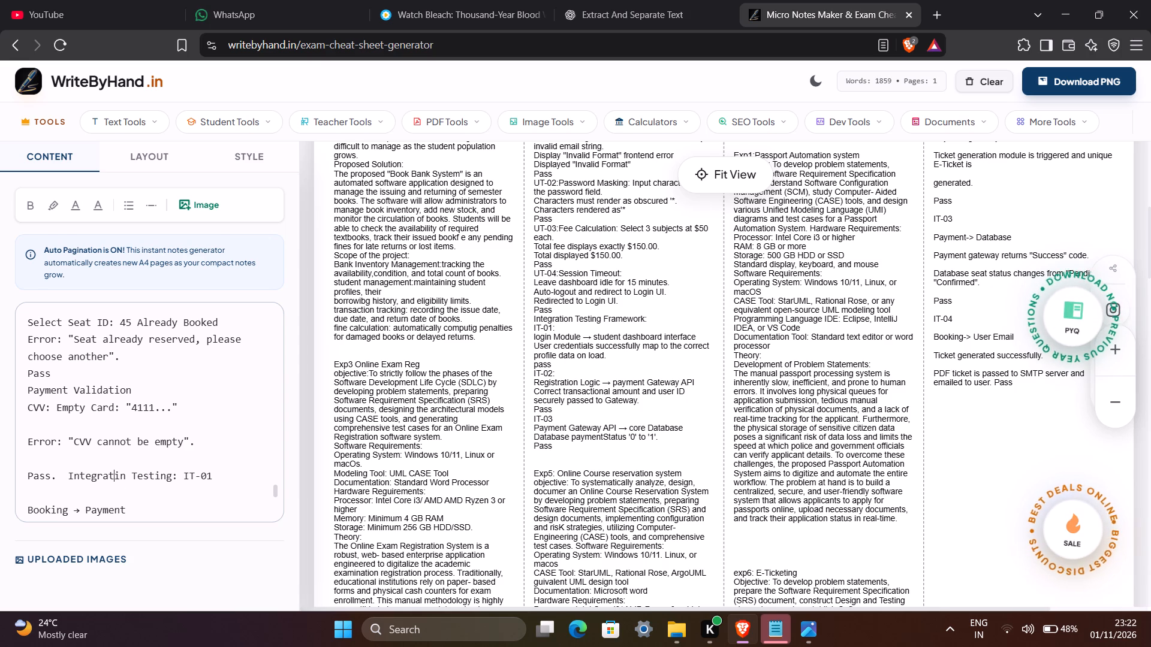
key("Right")
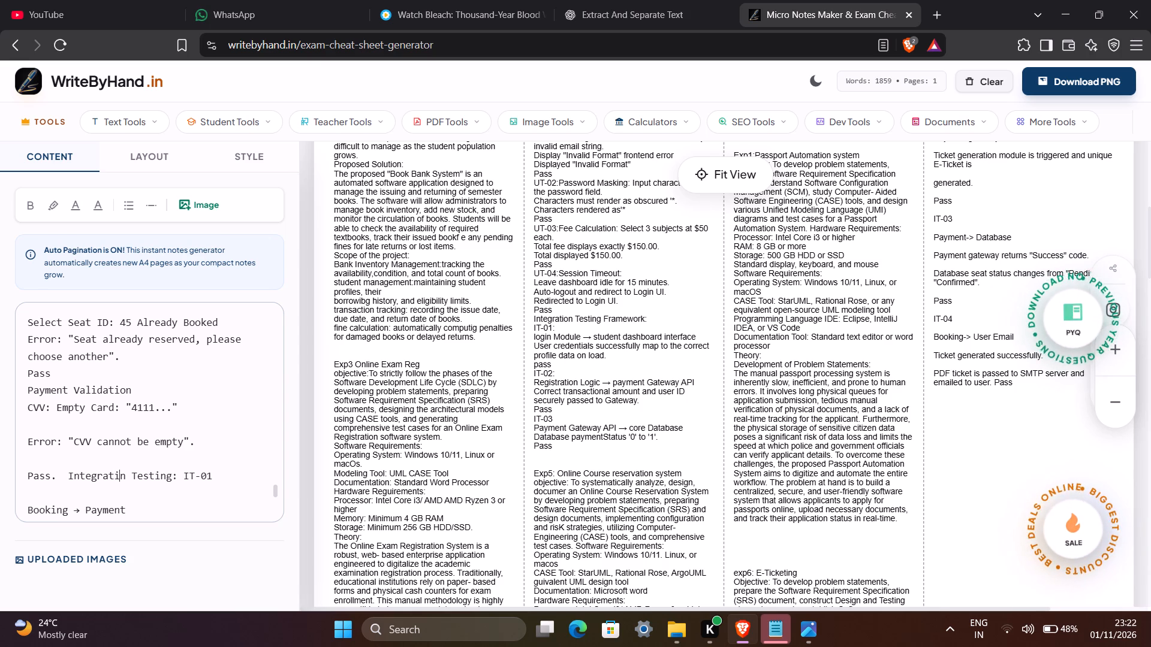
key("o")
key("Left")
key("Left")
key("Left")
key("Left")
key("Left")
key("Left")
key("Left")
key("Left")
key("Left")
key("Left")
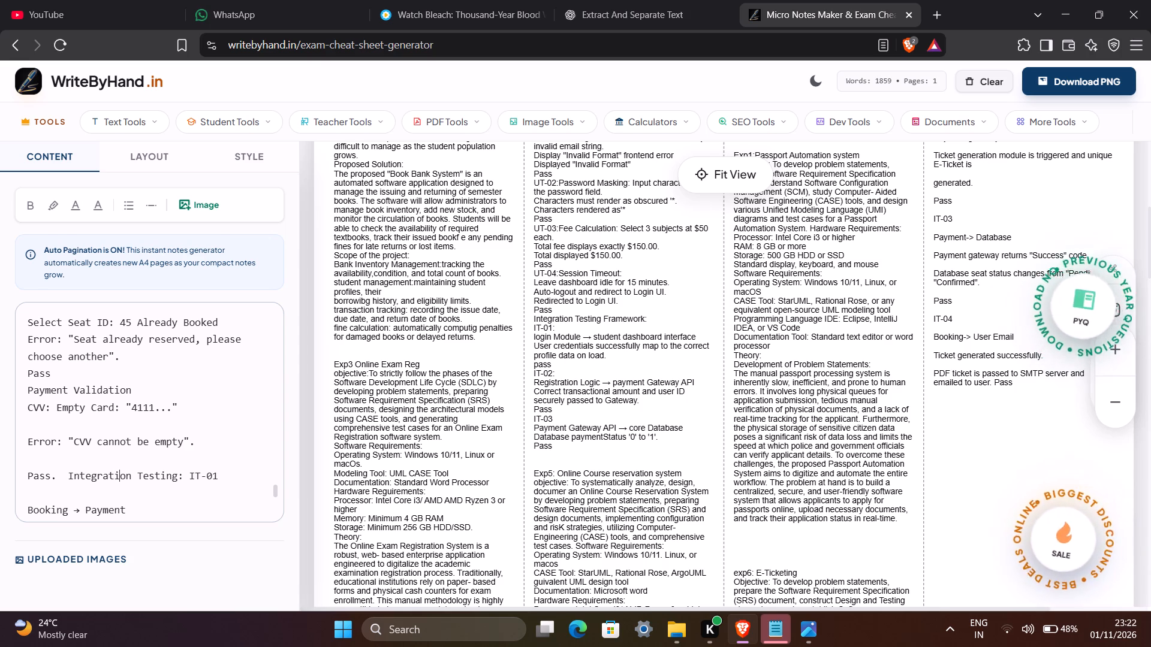
key("Left")
key("Right")
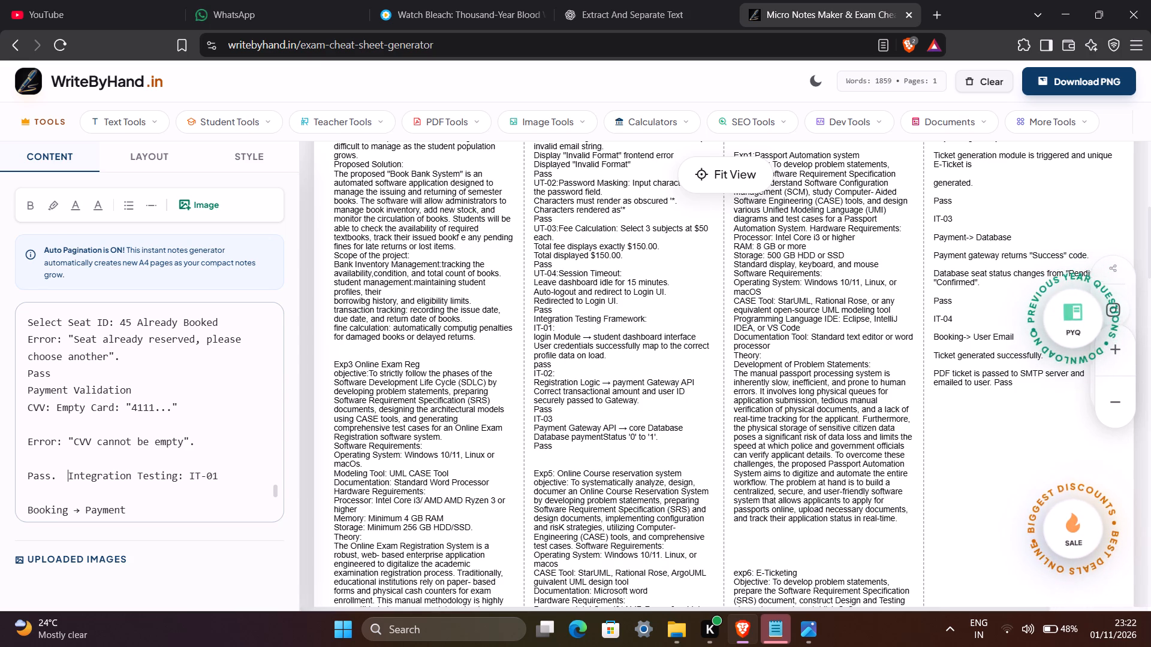
key("Right")
key("Left")
key("Return")
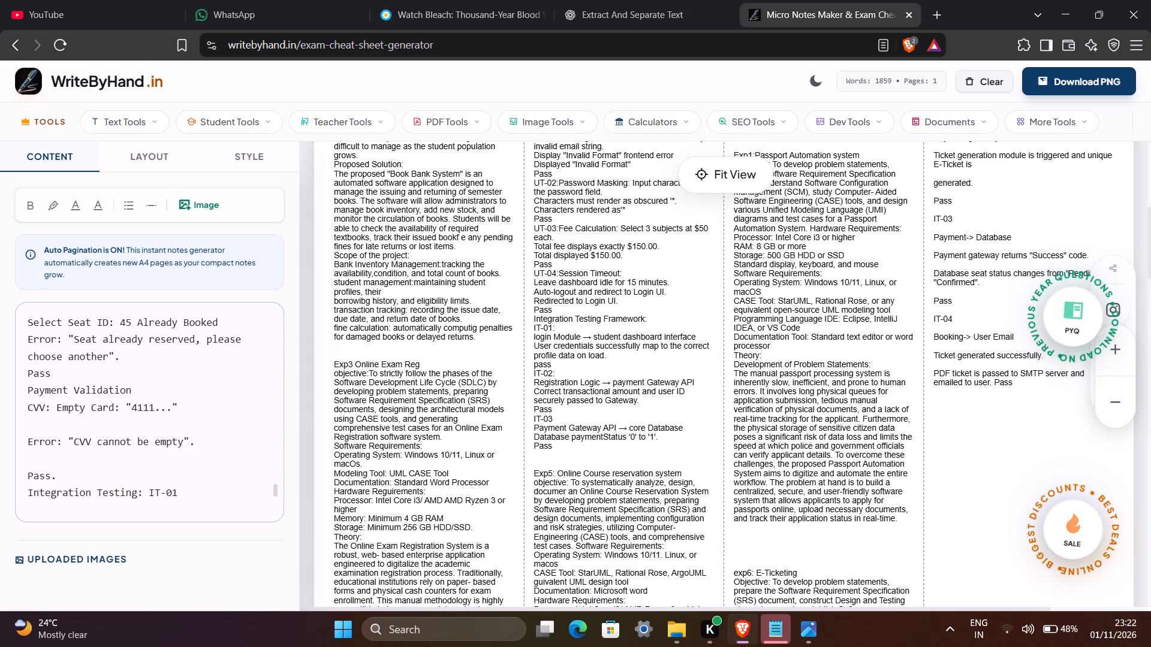
key("BackSpace")
key("Return")
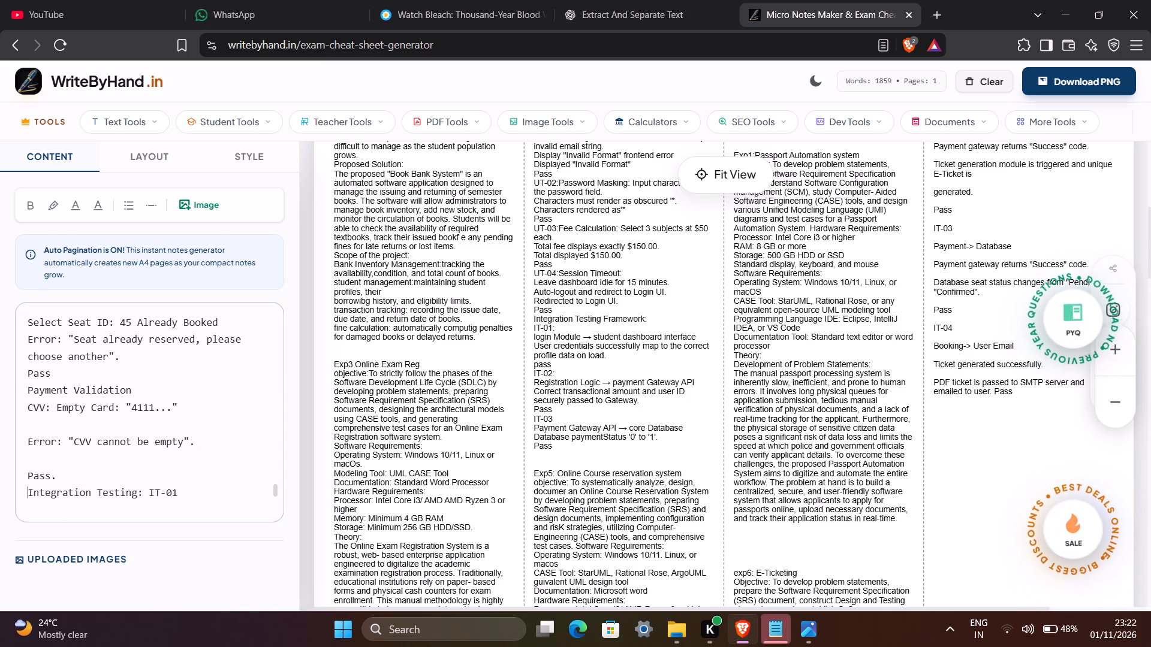
Remove the blank lines above and below "Error: "CVV cannot be empty"." in the E-Ticketing unit tests.
key("Up")
key("Up")
key("BackSpace")
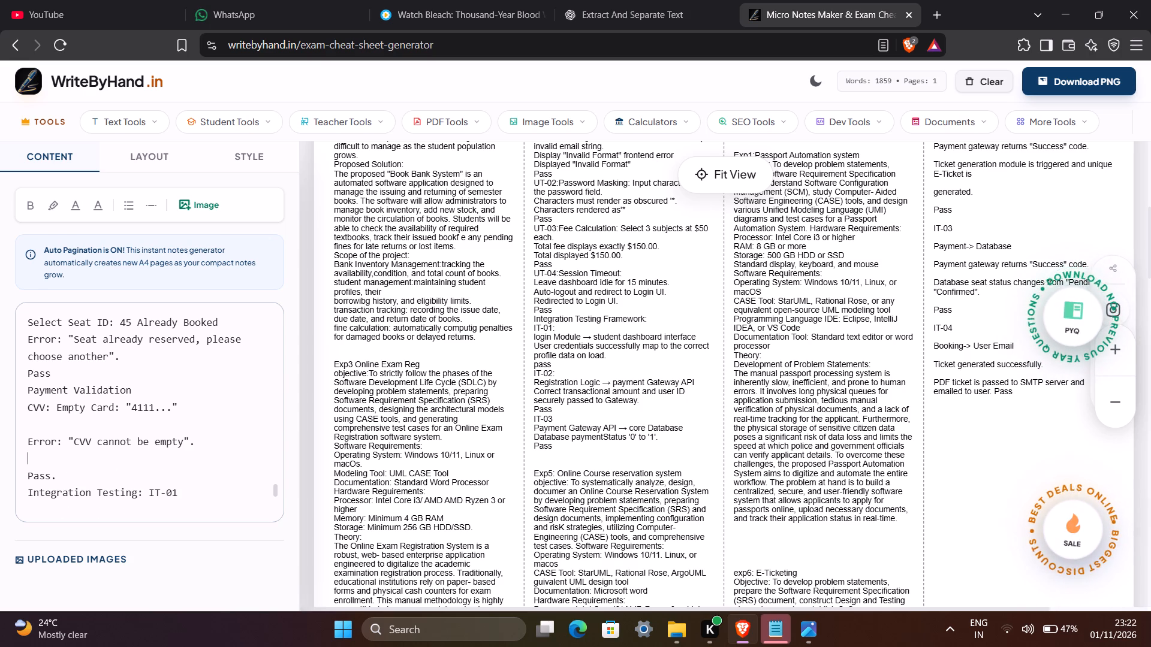
key("Up")
key("BackSpace")
Insert the label "UT-05:" directly before "Payment Validation" so both share one line below "Pass".
key("Up")
key("Up")
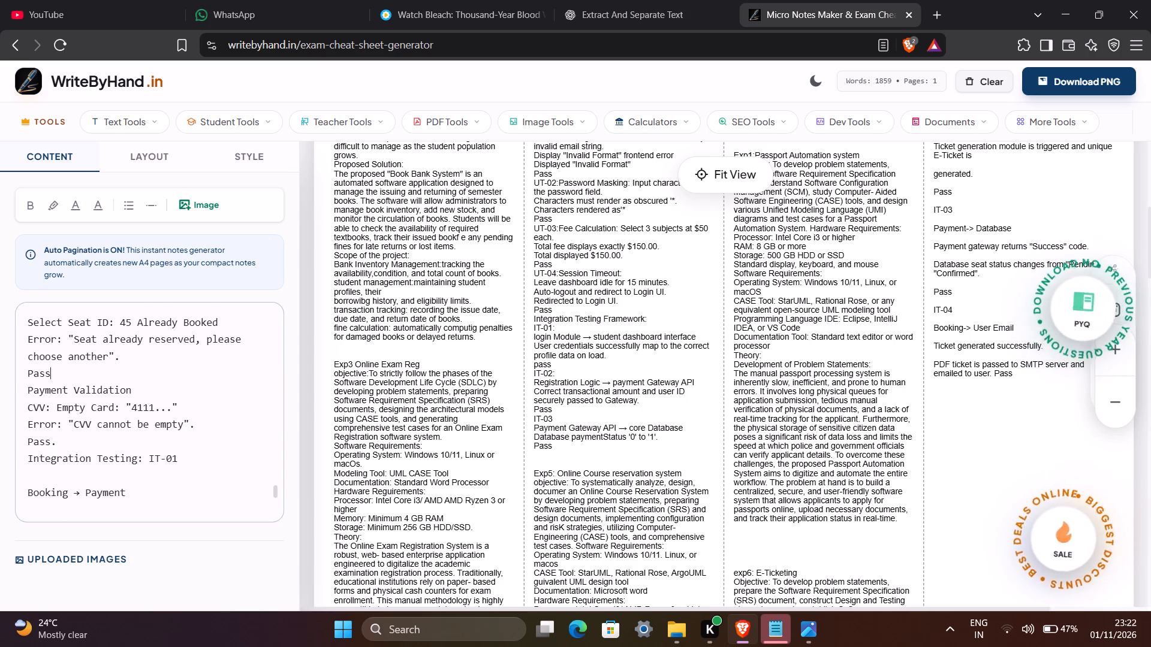
key("Return")
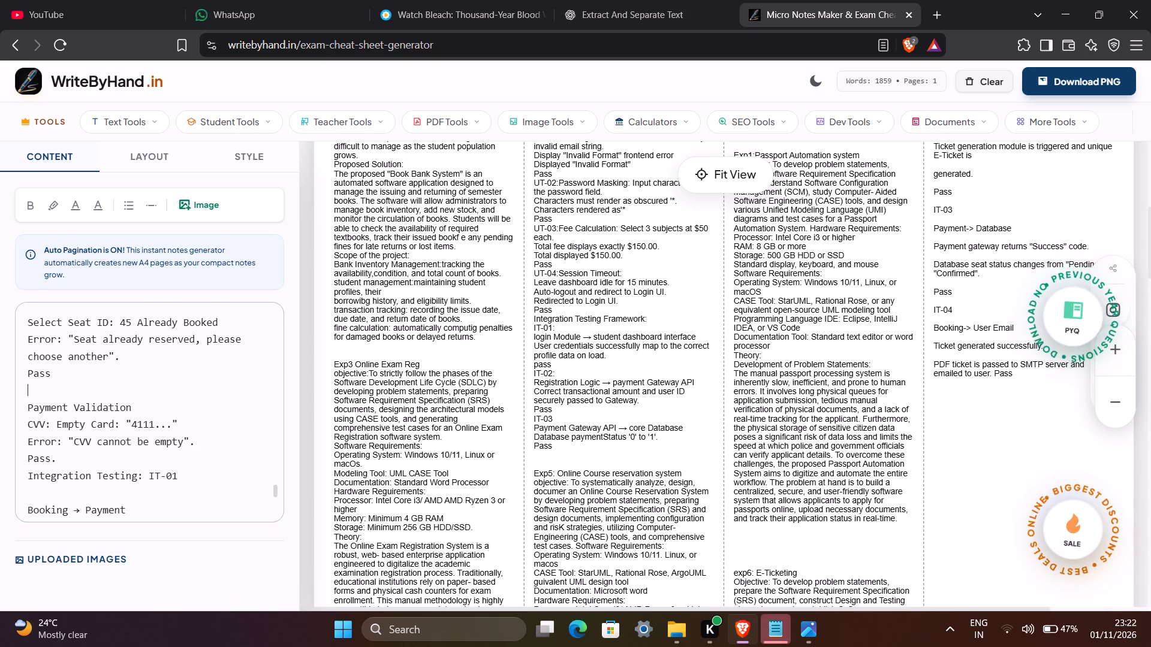
type("UT")
key("minus")
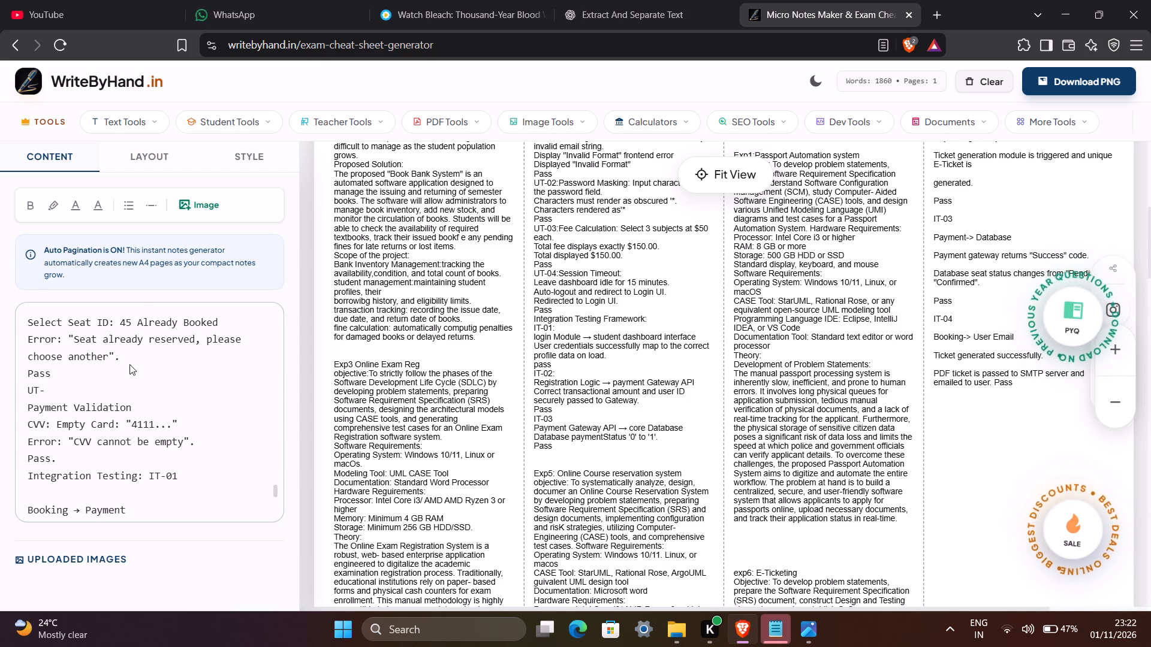
scroll(129, 364, "up", 1)
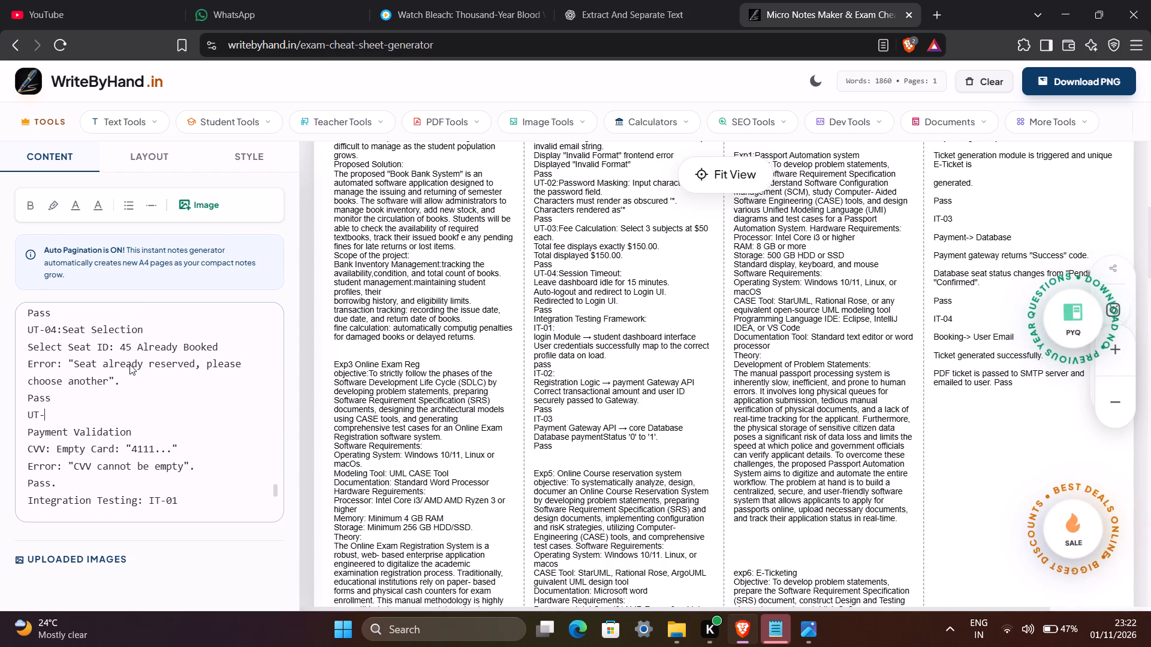
type("05")
key("shift+colon")
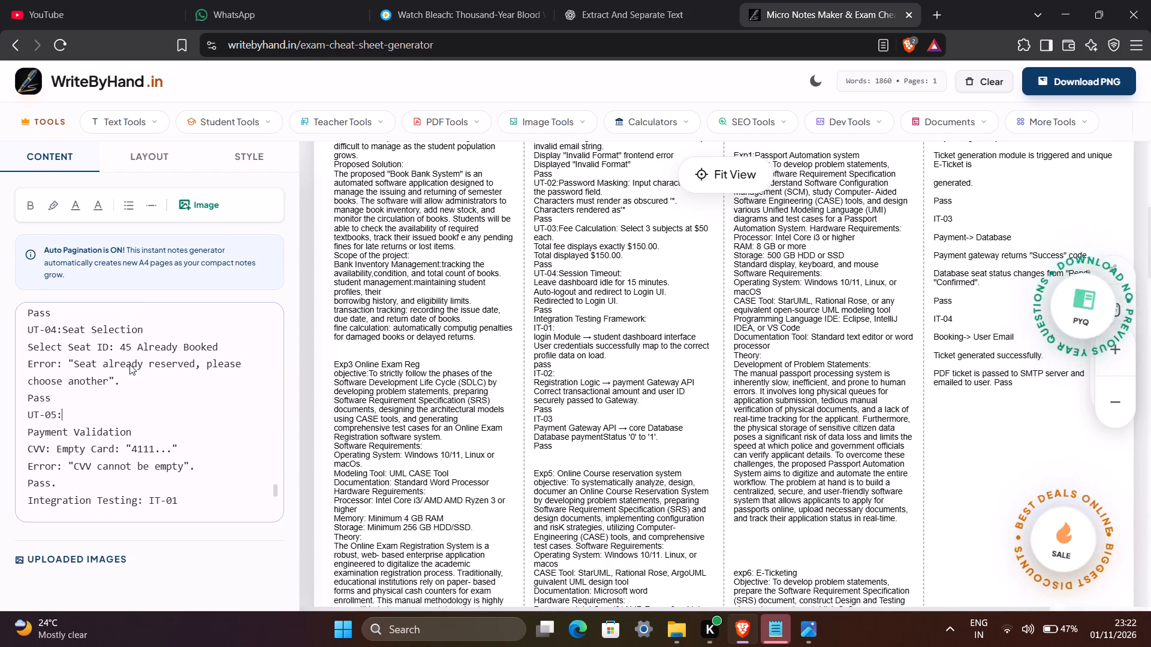
key("Down")
key("Left")
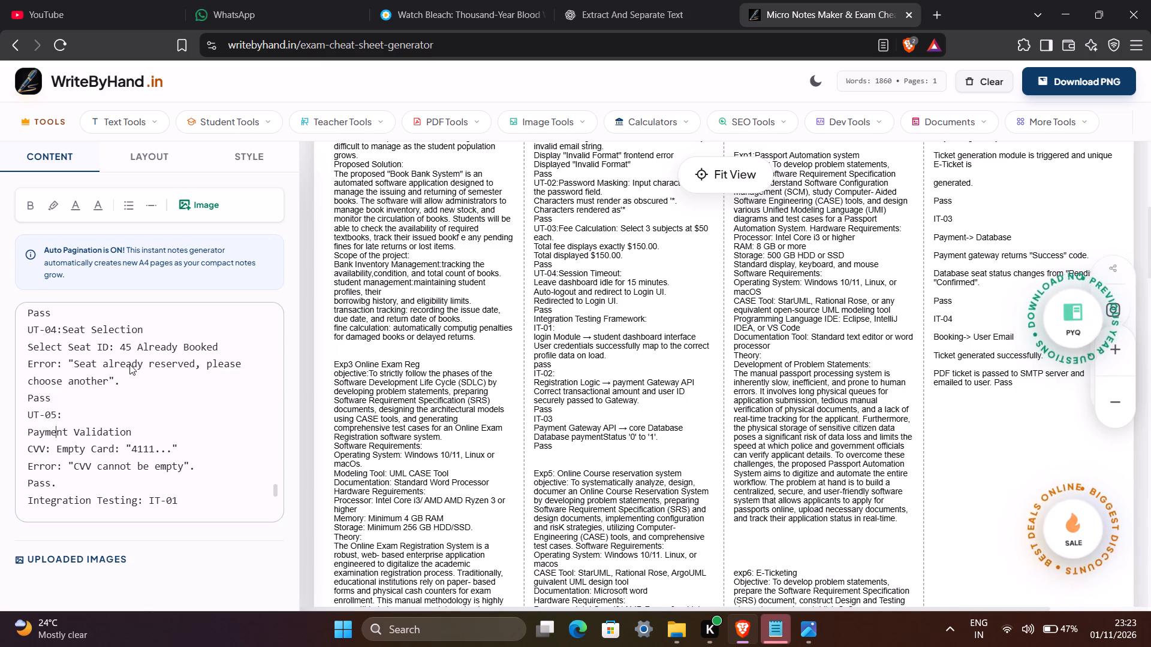
key("Left")
key("Left")
key("Left")
key("Left")
key("Left")
key("BackSpace")
Remove the space after "Integration Testing:" and move "IT-01" onto its own line below it.
key("Down")
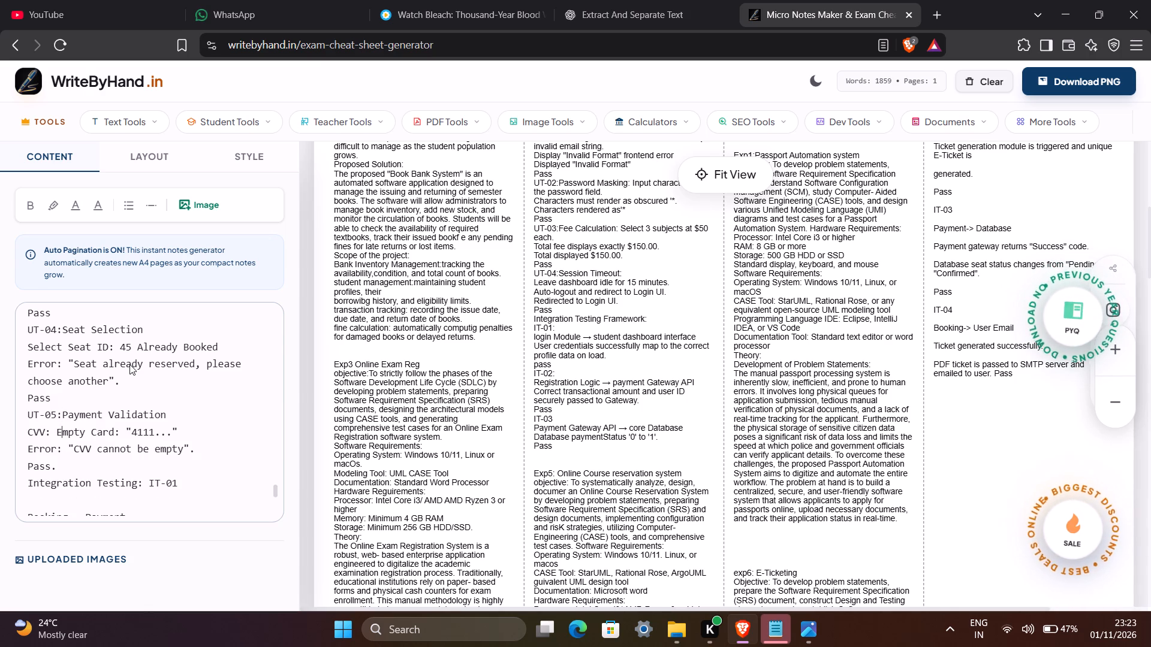
key("Down")
key("Down")
key("Down")
key("Right")
key("Right")
key("Right")
key("Right")
key("Right")
key("Right")
key("Right")
key("Right")
key("Right")
key("Right")
key("Right")
key("Right")
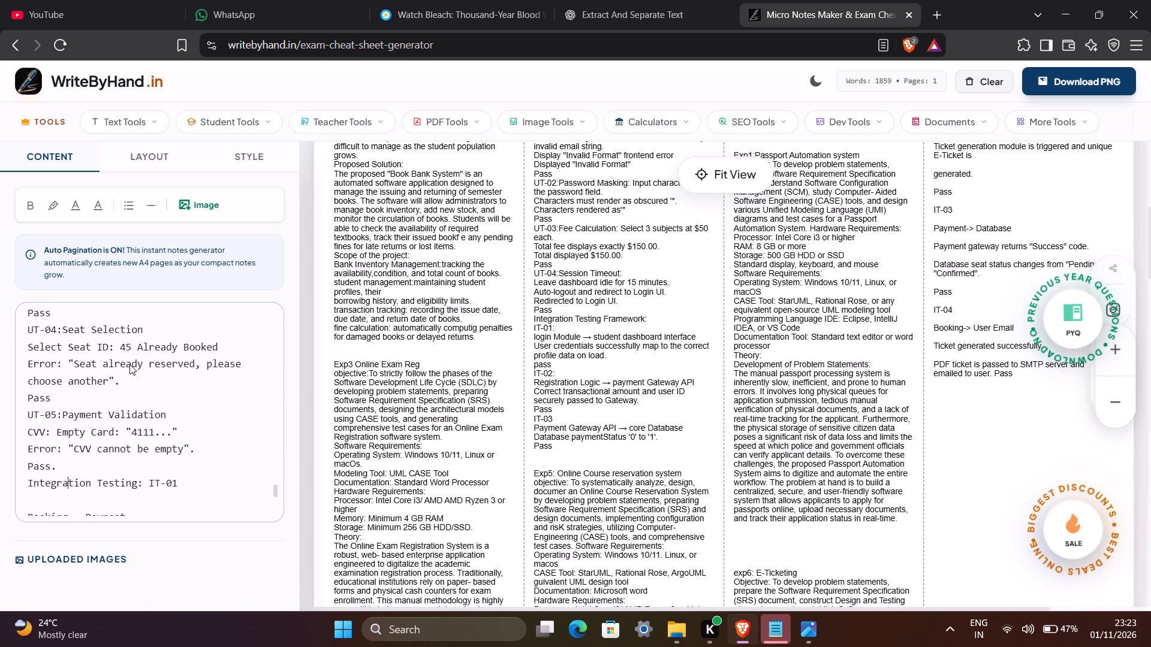
key("Right")
key("Right")
key("Right")
key("BackSpace")
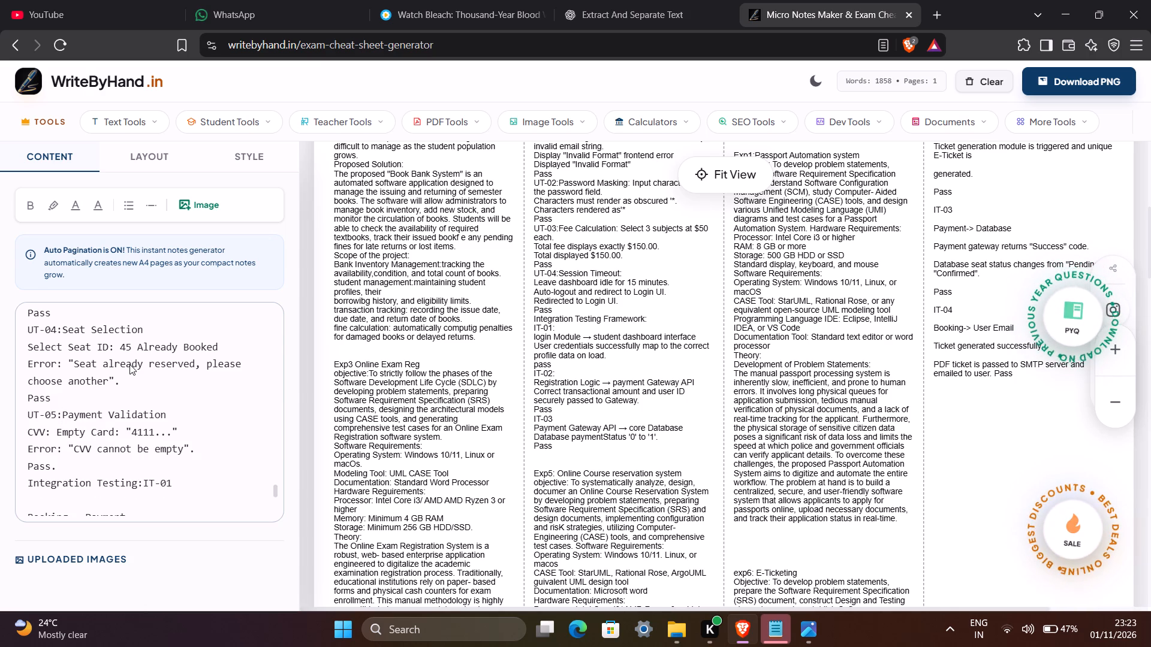
key("Return")
Remove the blank lines in the E-Ticketing integration tests from "IT-01" down to "IT-02".
key("Down")
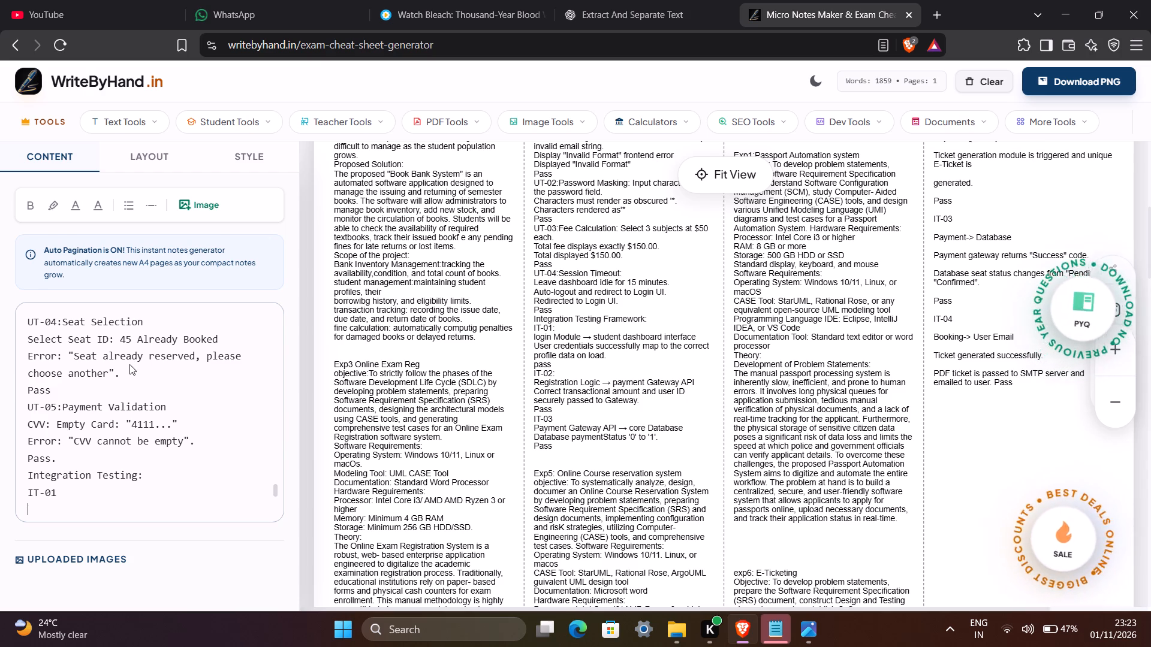
key("BackSpace")
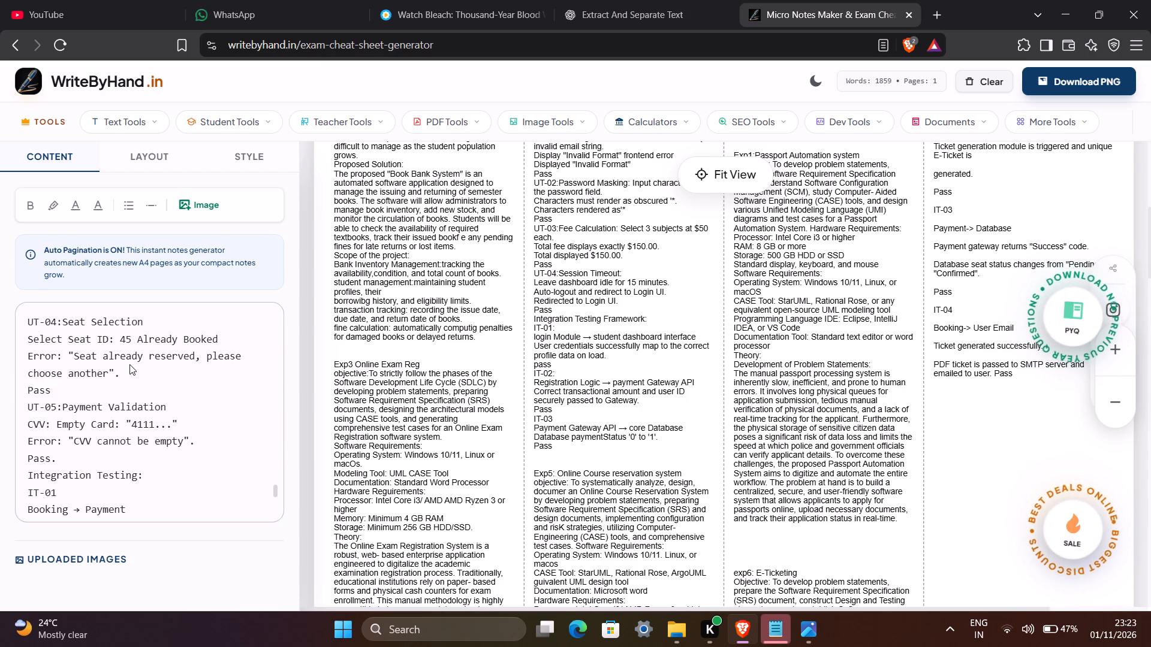
key("Down")
key("Down")
key("BackSpace")
key("Down")
key("Down")
key("Down")
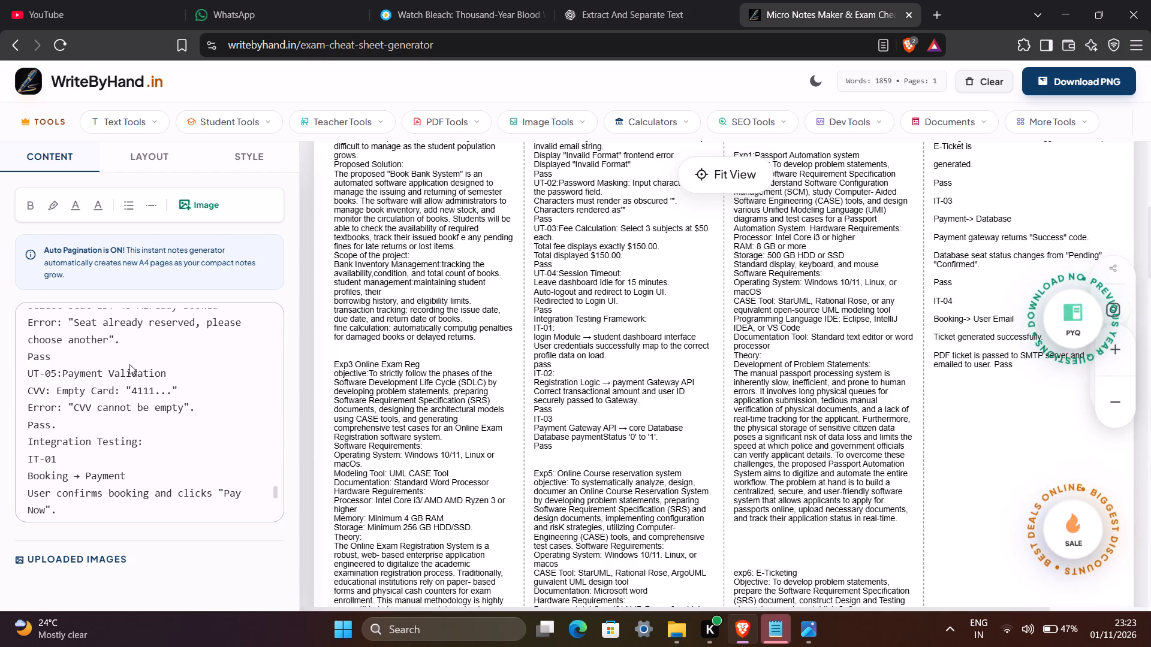
key("BackSpace")
key("Down")
key("Down")
key("Down")
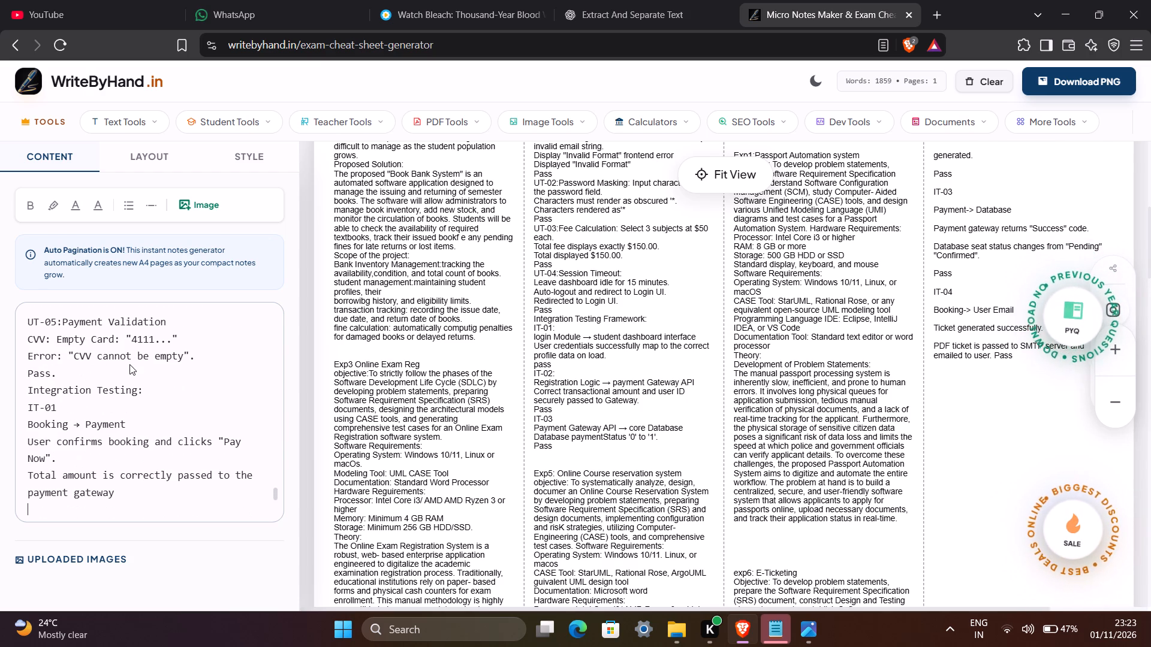
key("BackSpace")
key("Down")
key("Down")
key("BackSpace")
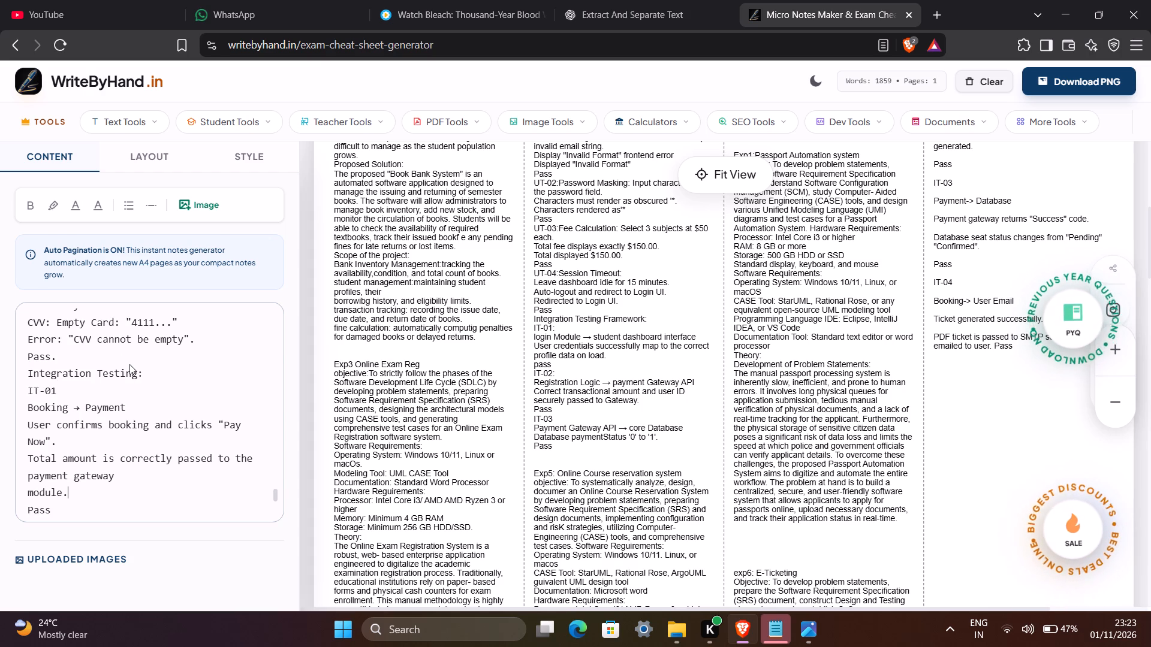
key("Down")
key("Down")
key("BackSpace")
Remove the blank lines from "IT-02" down to "Ticket generation module is triggered" in the E-Ticketing notes.
key("Down")
key("Down")
key("BackSpace")
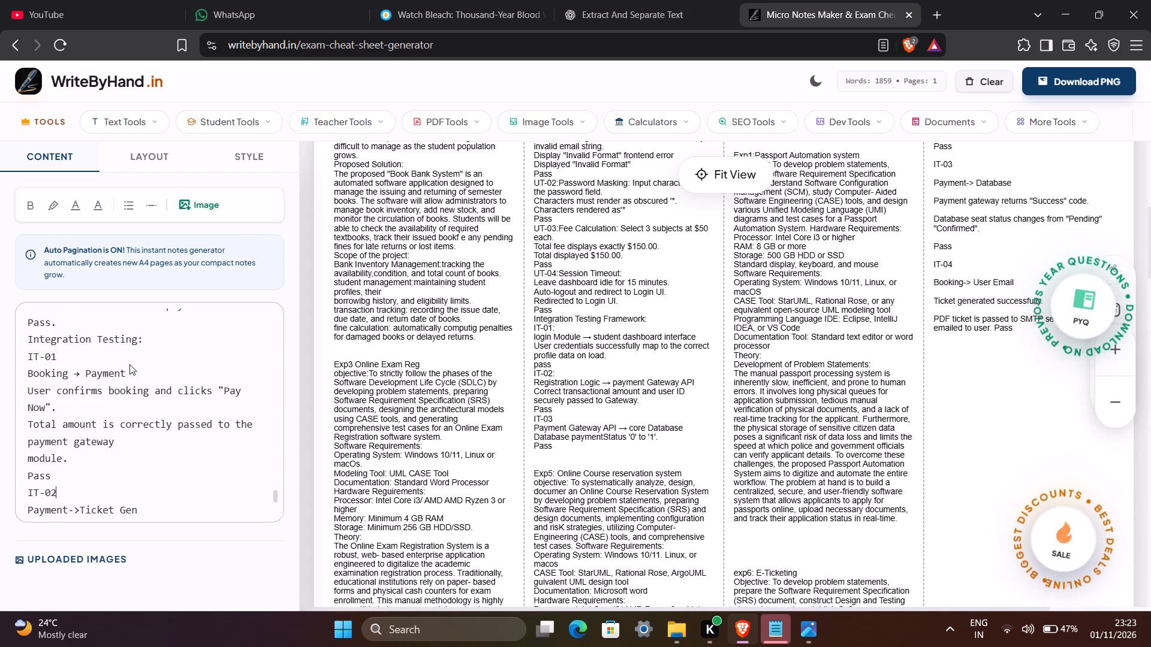
key("Down")
key("Down")
key("Down")
key("Up")
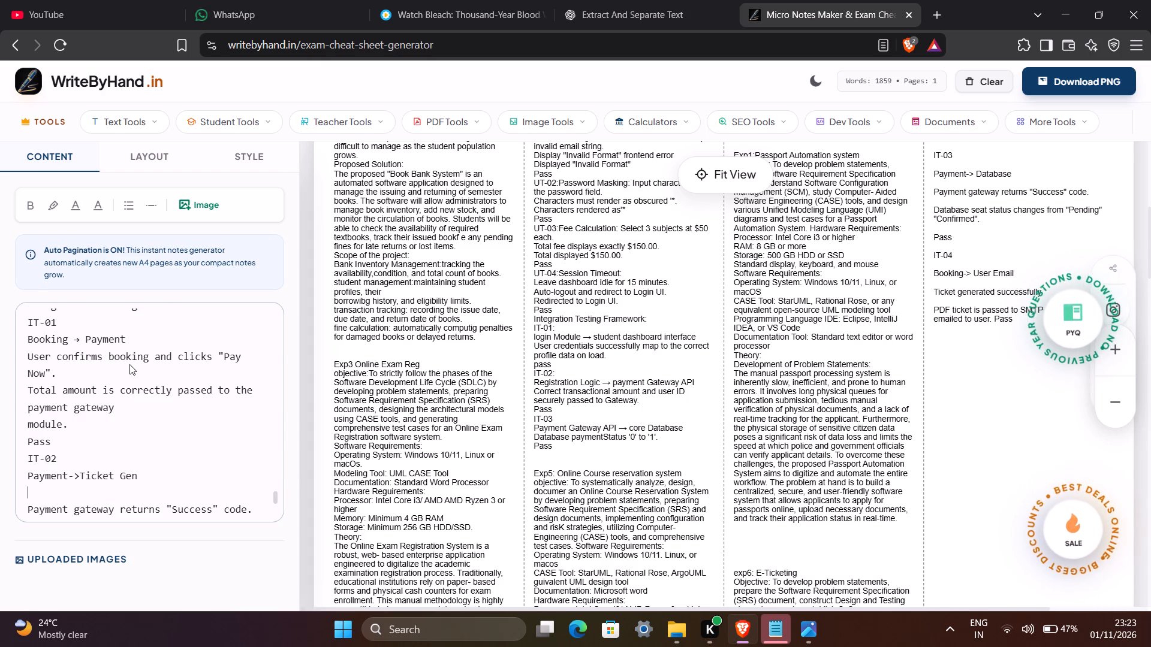
key("BackSpace")
key("Down")
key("Down")
key("BackSpace")
Join "generated." to the end of "unique E-Ticket is" with a single space, removing the blank line between them.
key("Down")
key("Down")
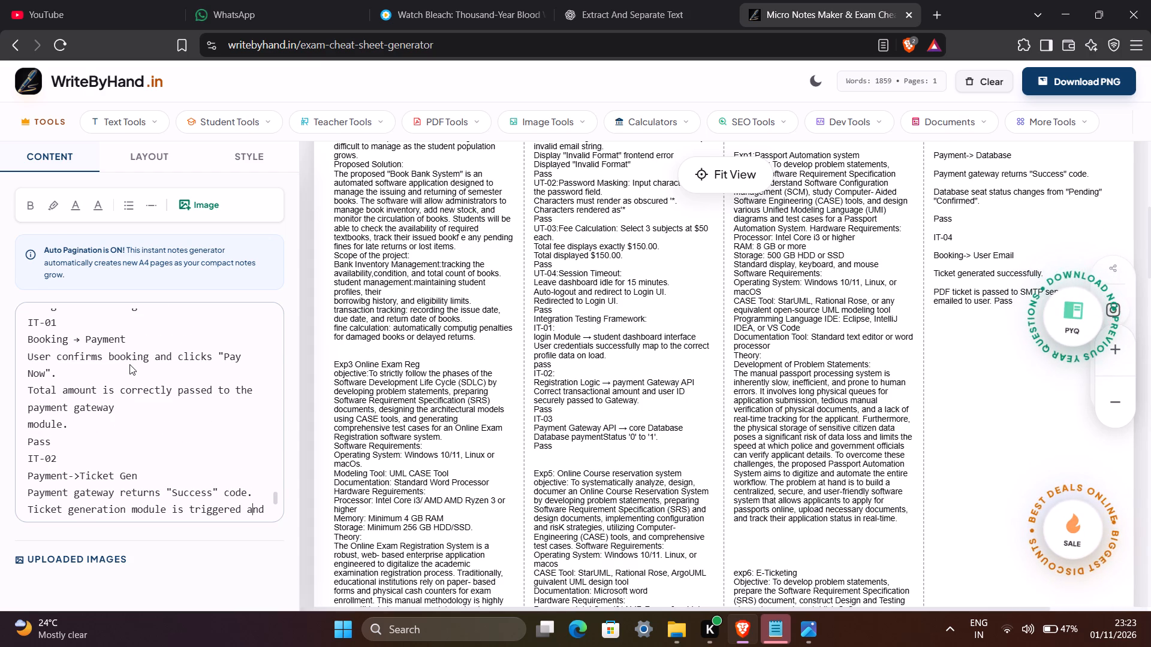
key("Down")
key("BackSpace")
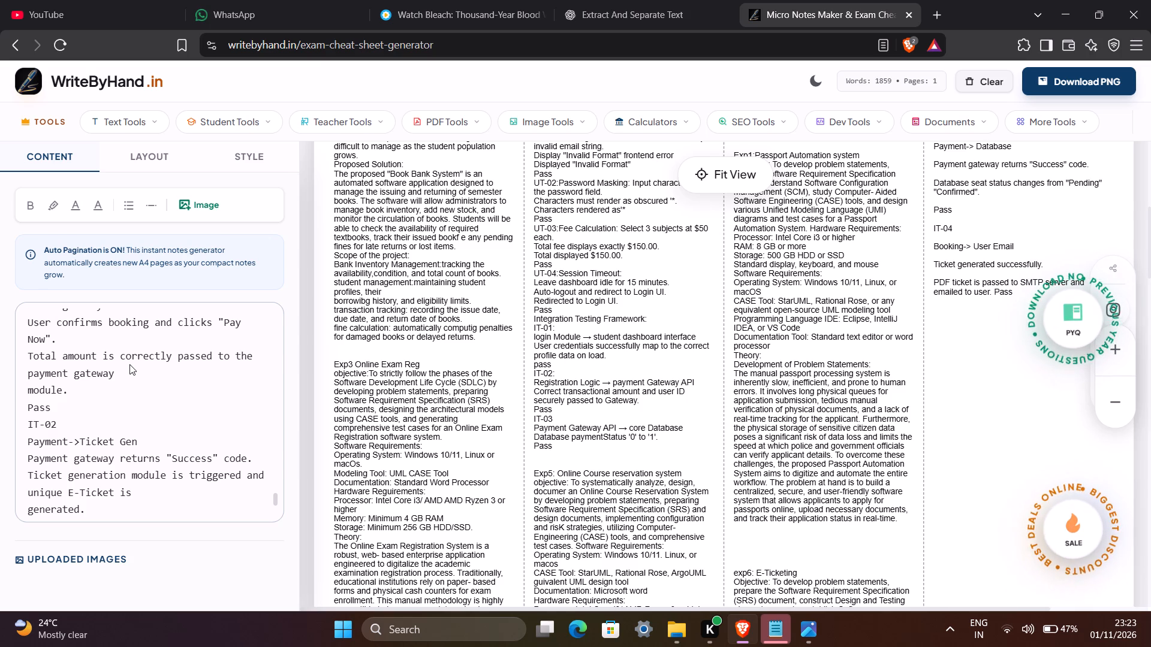
key("Right")
key("BackSpace")
key("space")
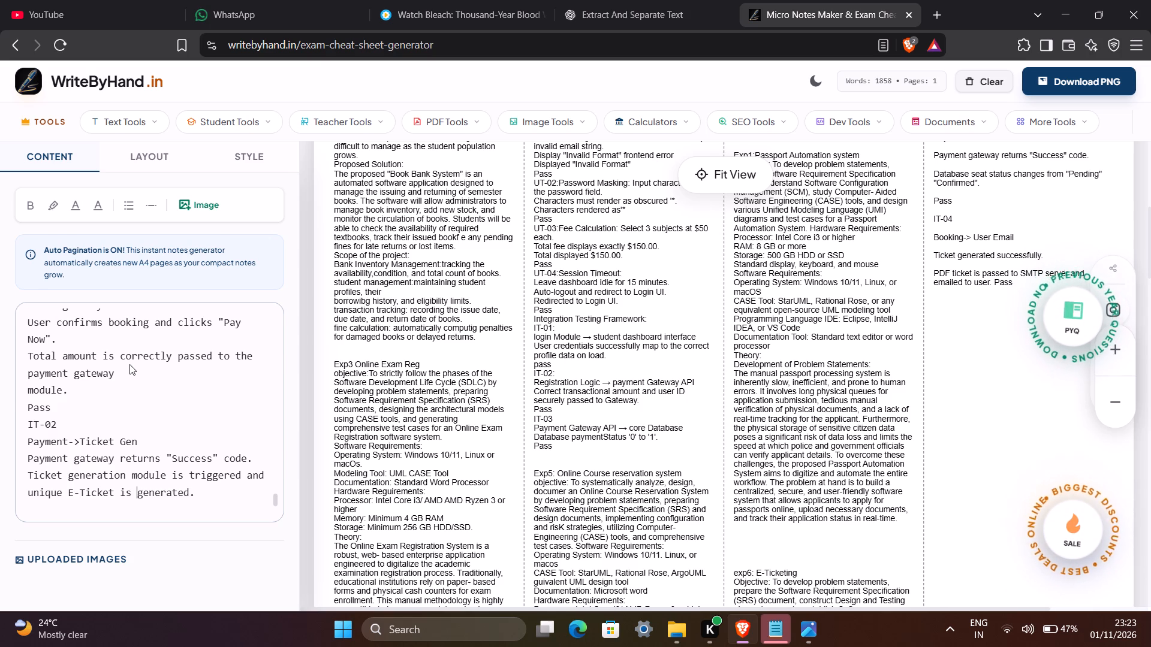
Remove the blank lines above and below the IT-02 "Pass" result.
key("Down")
key("BackSpace")
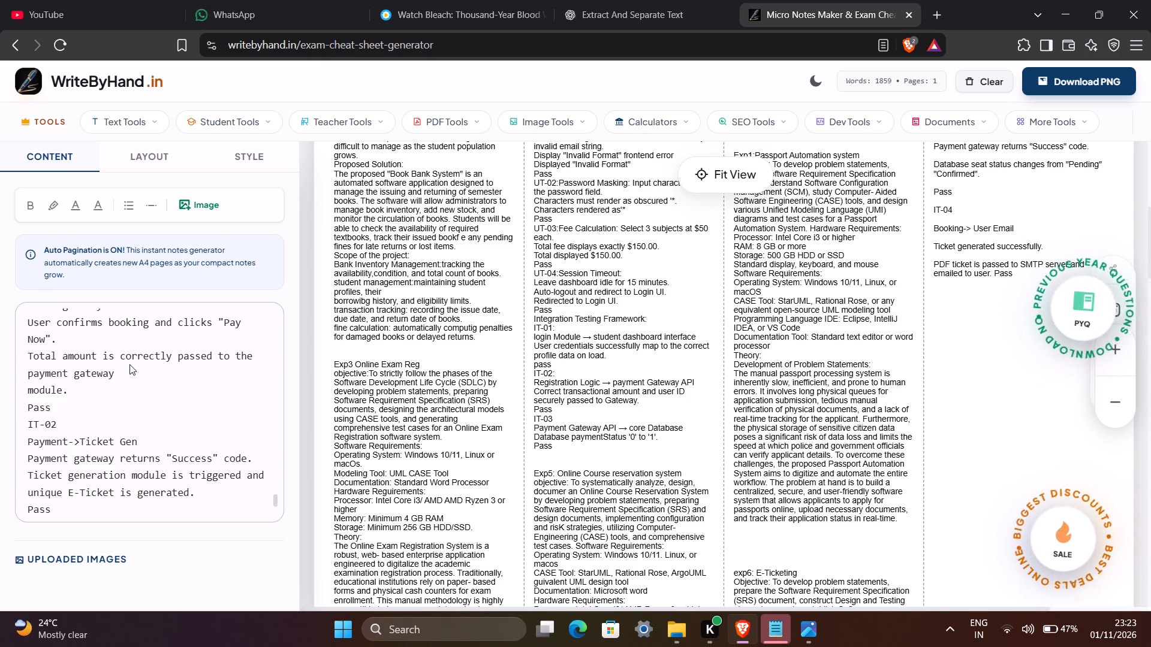
key("Down")
key("Down")
key("BackSpace")
Remove the blank lines in the E-Ticketing integration tests from "IT-03" down to "IT-04".
key("Down")
key("Down")
key("BackSpace")
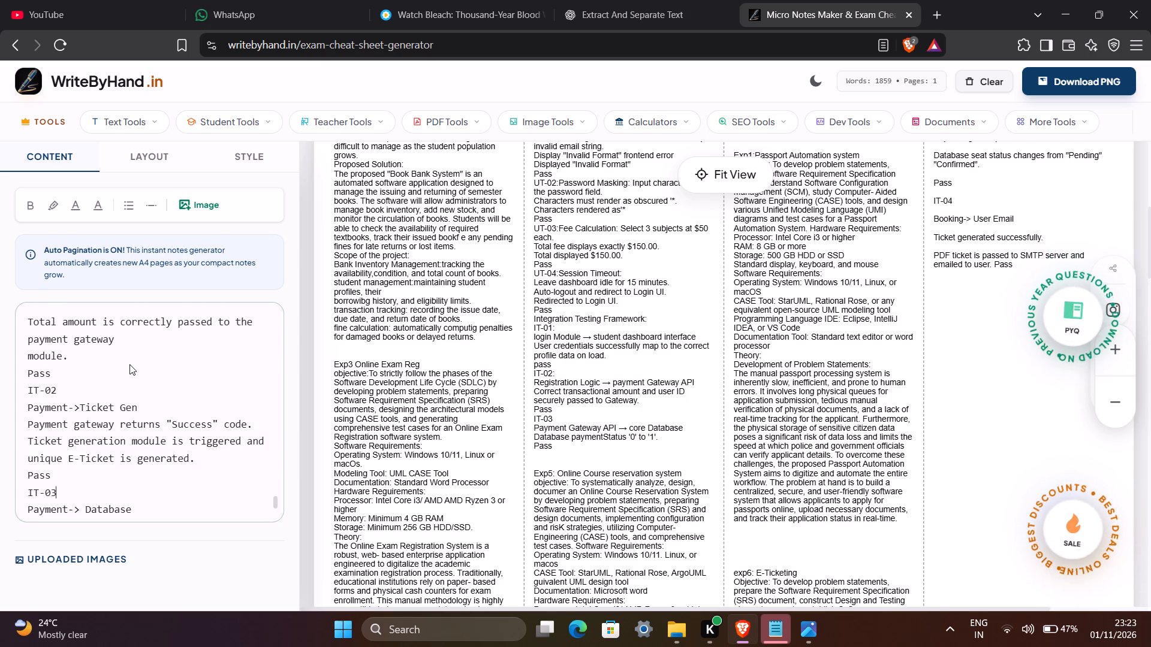
key("Down")
key("Down")
key("BackSpace")
key("Down")
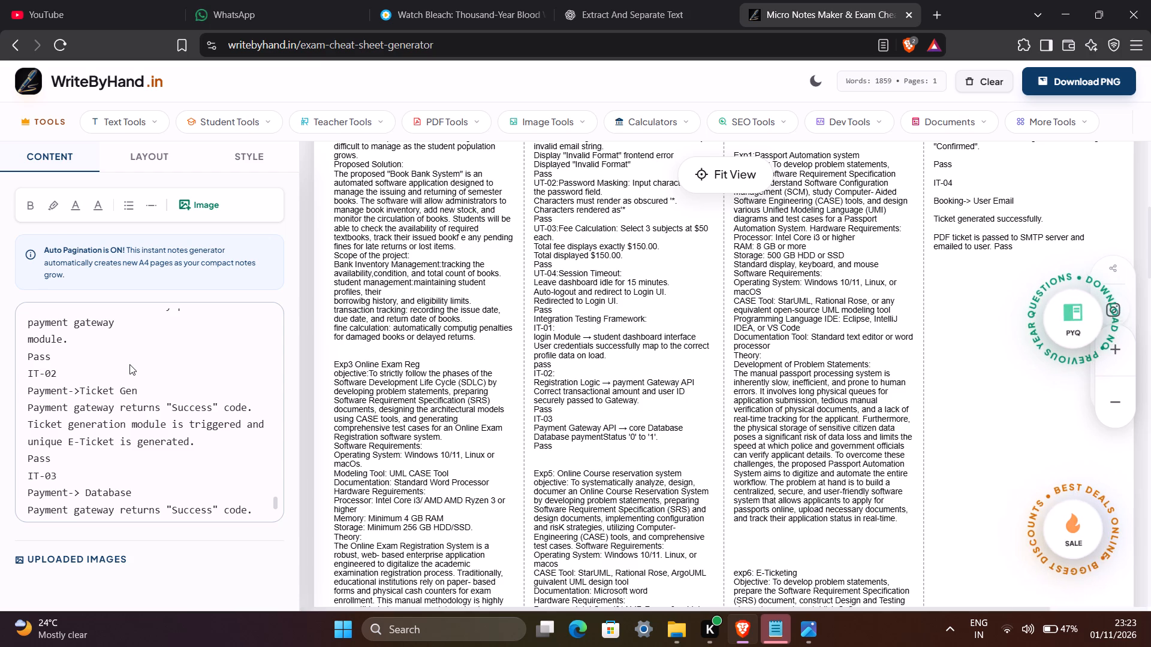
key("Down")
key("Down")
key("Up")
key("BackSpace")
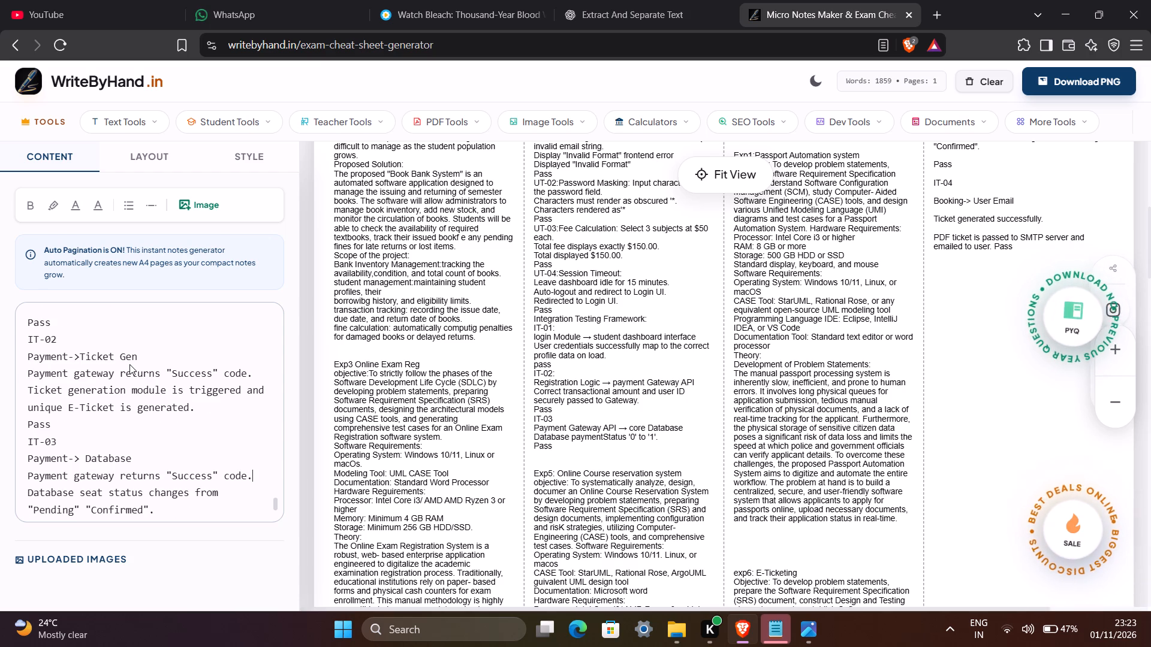
key("Down")
key("Down")
key("Down")
key("BackSpace")
key("Down")
key("Down")
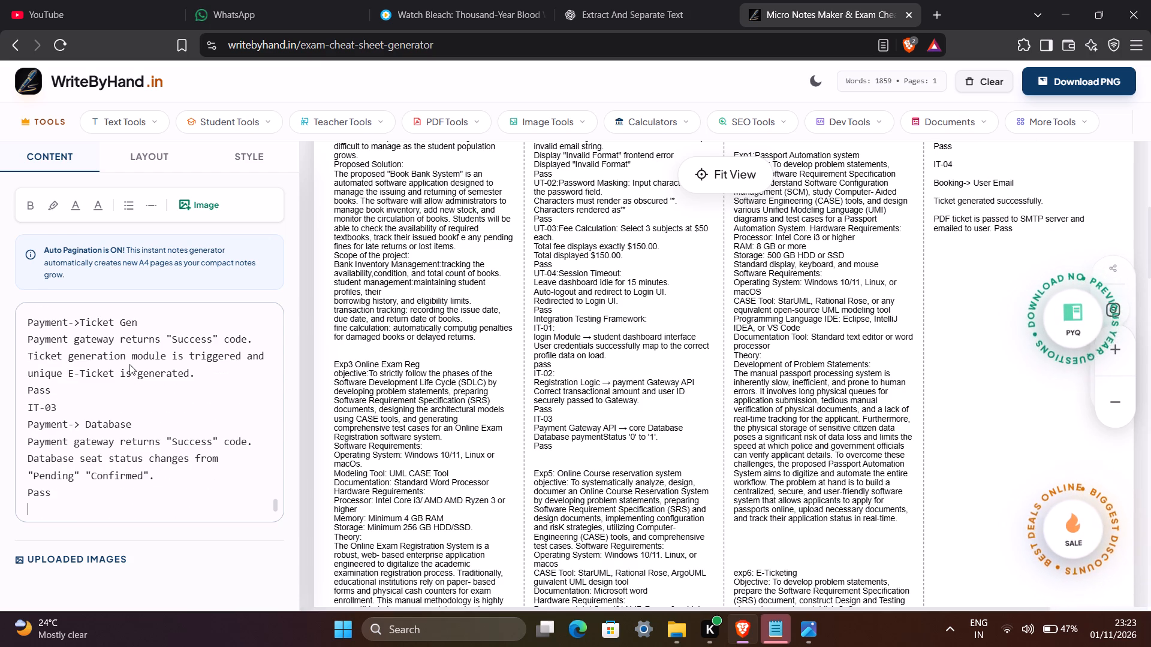
key("BackSpace")
Remove the blank lines from "IT-04" down to "PDF ticket is passed to SMTP server".
key("Down")
key("Down")
key("BackSpace")
key("Down")
key("Down")
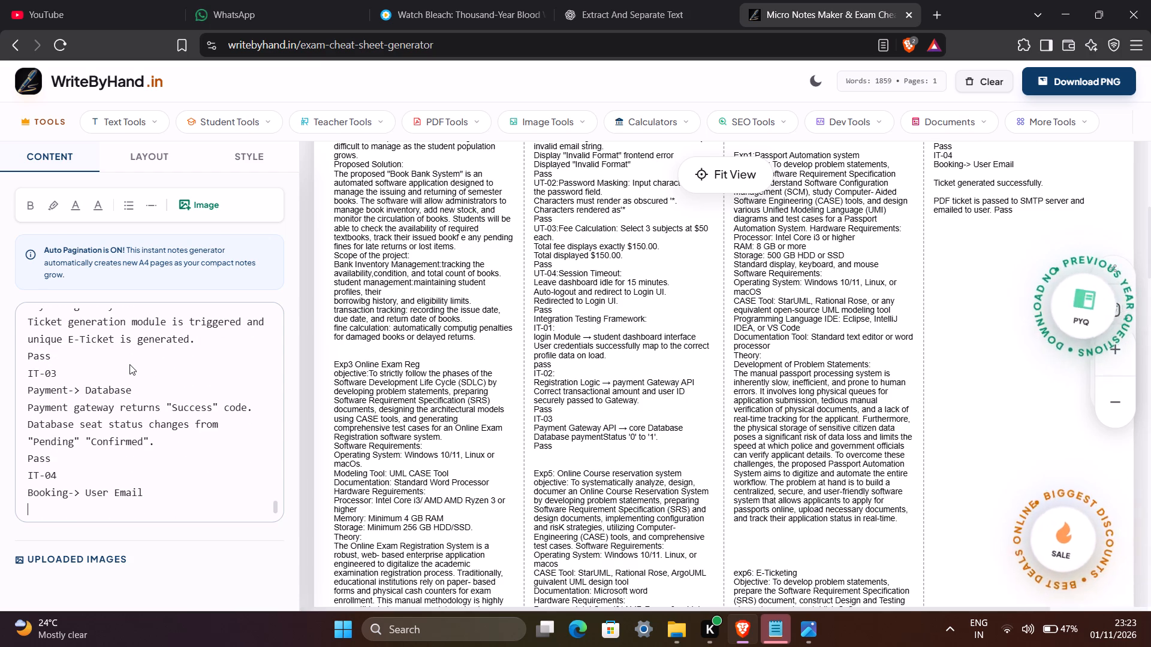
key("BackSpace")
key("Down")
key("Down")
key("BackSpace")
Move the final IT-04 "Pass" onto its own line below "emailed to user.".
key("Down")
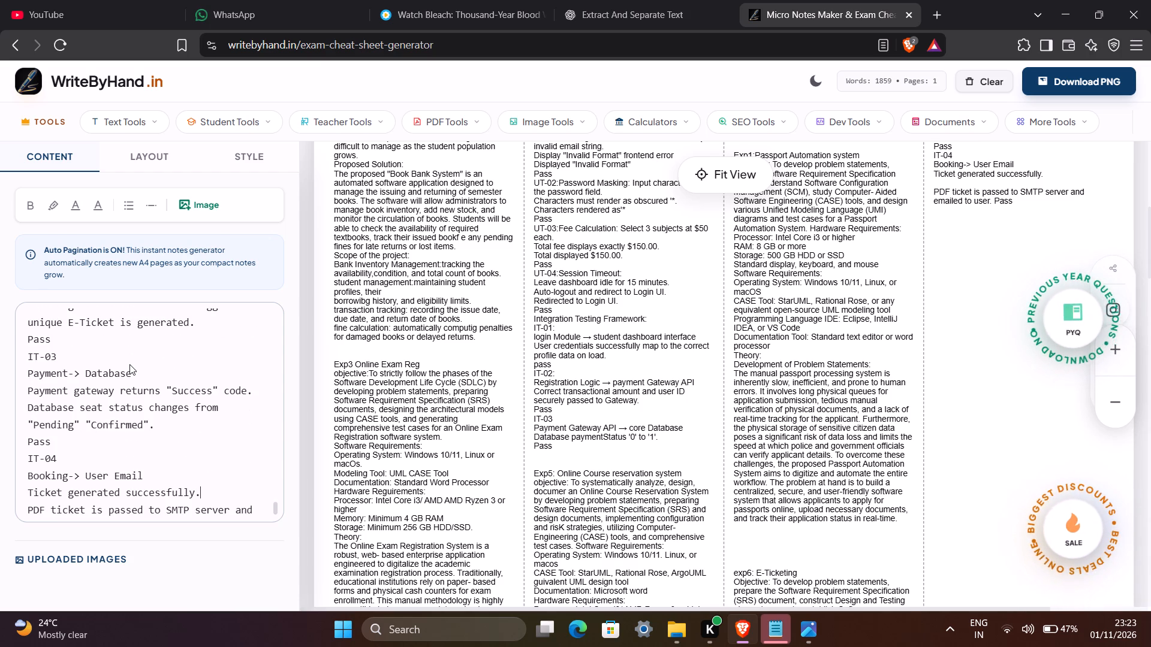
key("Down")
key("Down")
key("Left")
key("Left")
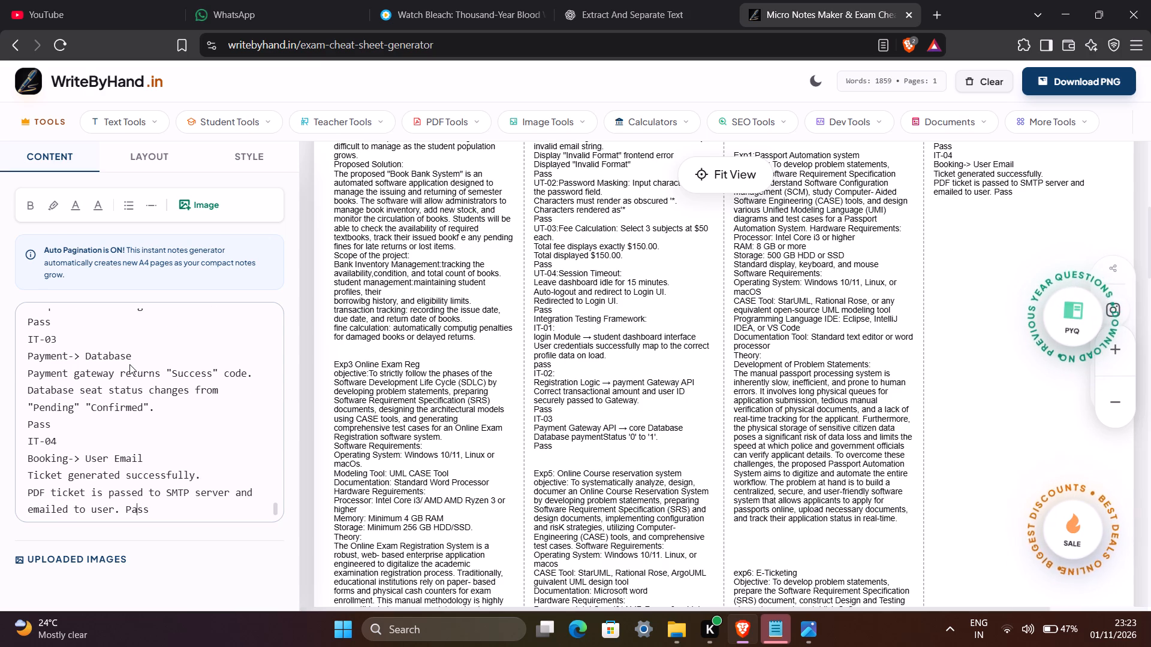
key("Left")
key("Left")
key("Return")
key("Down")
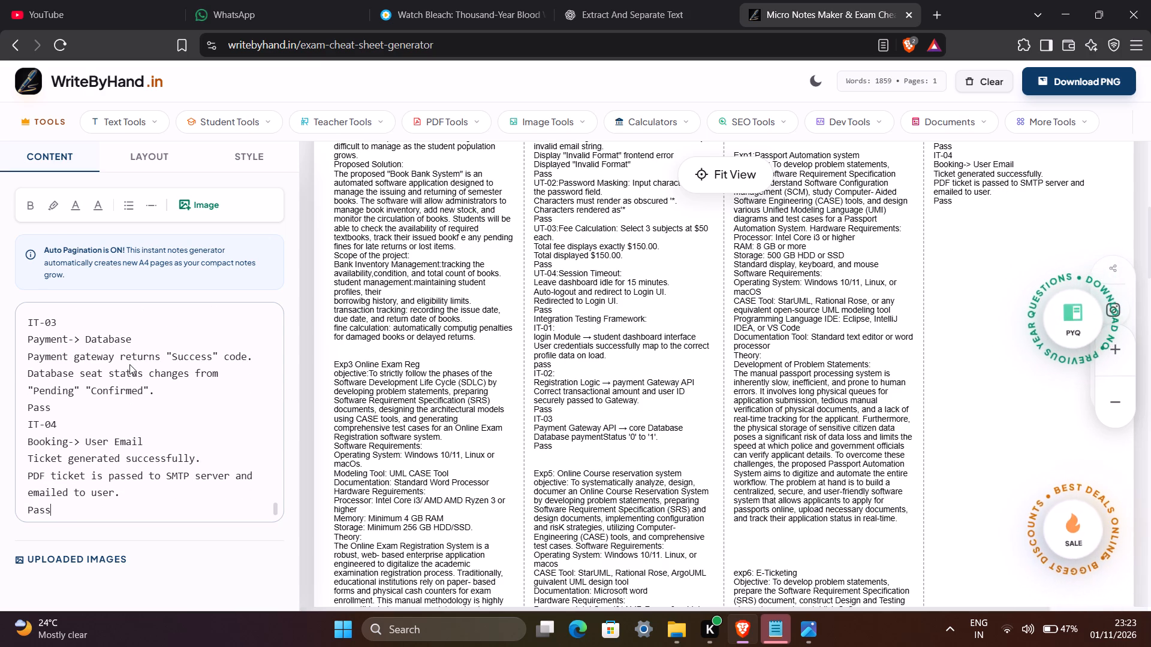
key("Down")
key("Down")
key("Down")
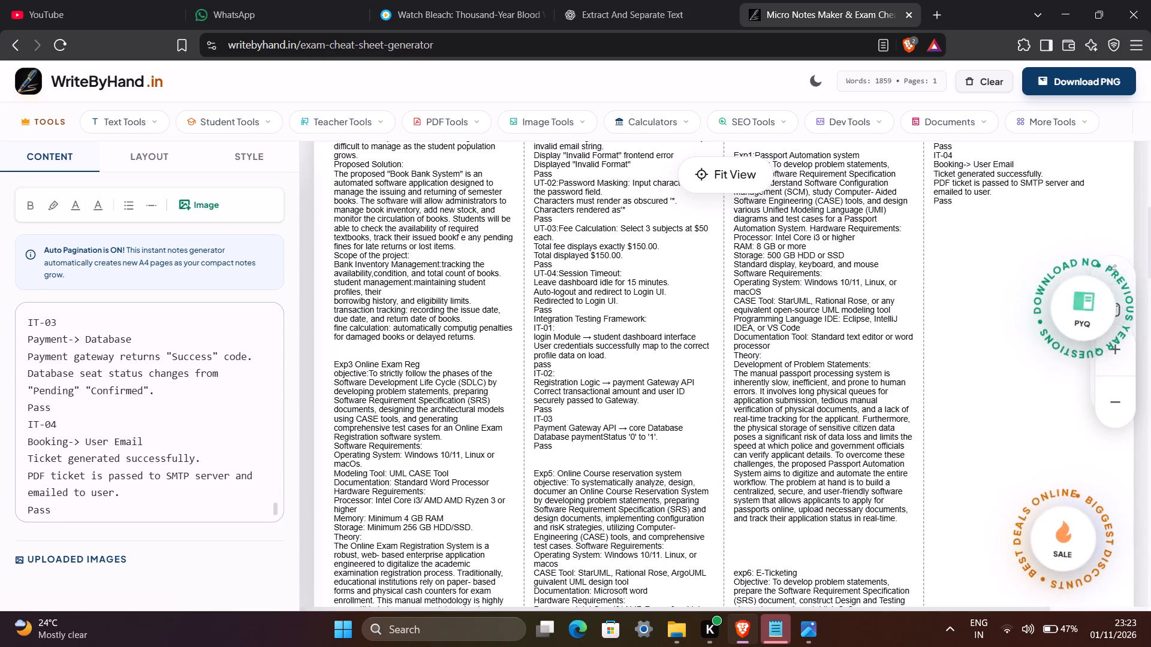
left_click(808, 618)
scroll(821, 446, "down", 2)
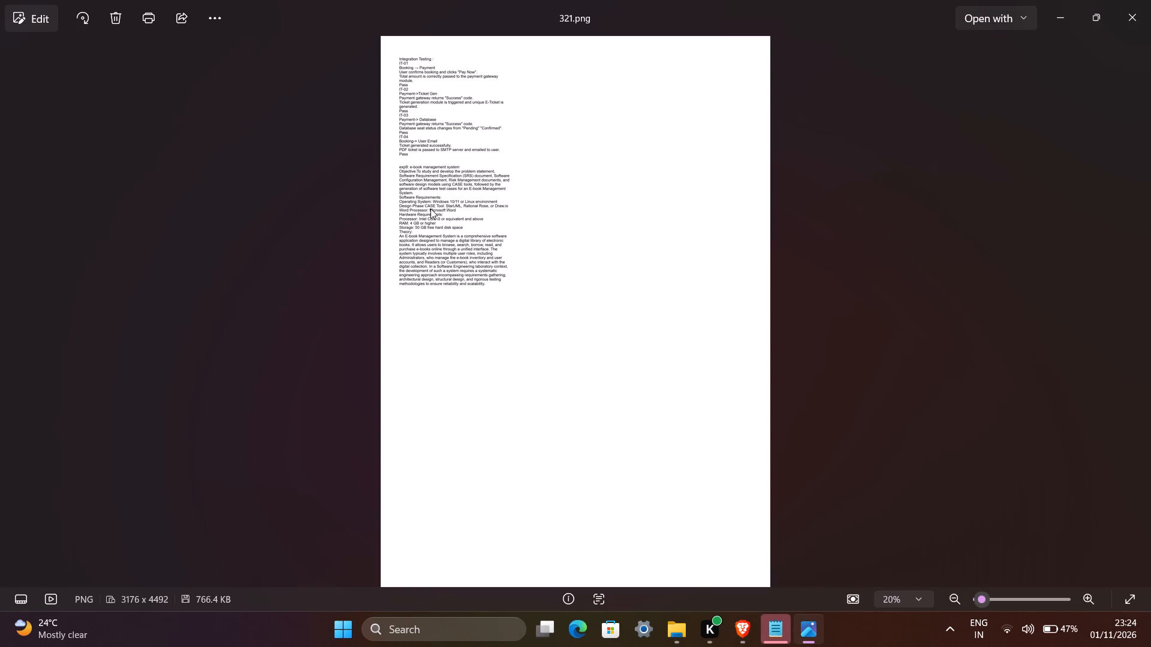
scroll(425, 288, "up", 5, "ctrl")
left_click_drag(425, 288, 410, 482)
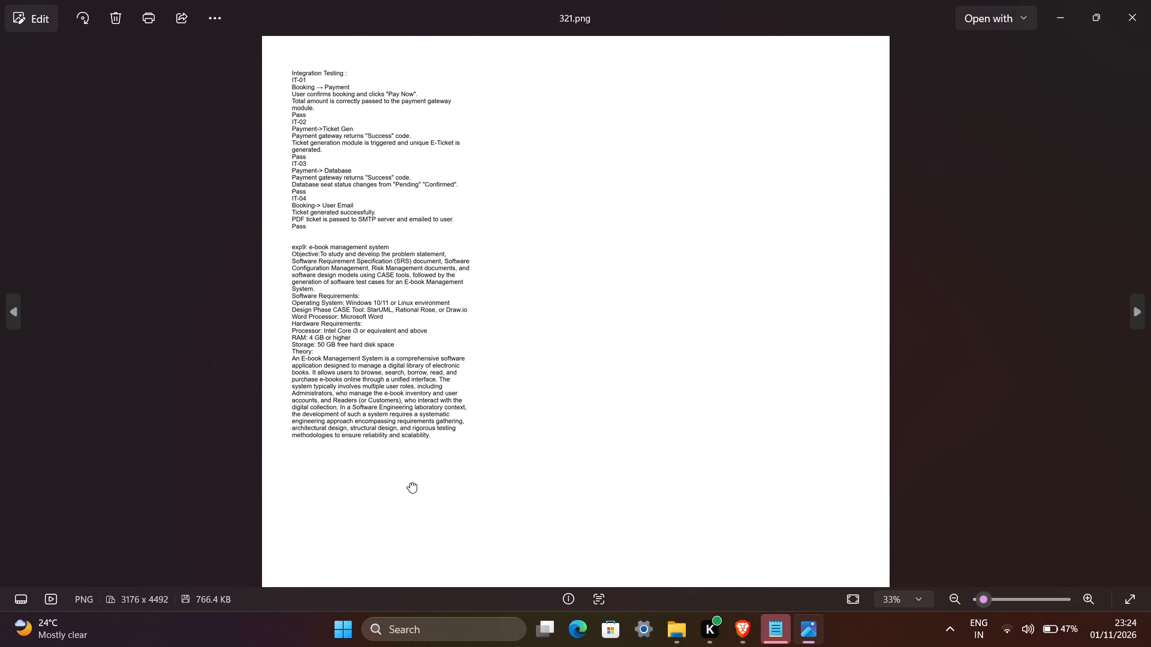
Enlarge 321.png further to view the Integration Testing and exp9 e-book management system notes.
left_click_drag(410, 482, 405, 505)
scroll(405, 505, "up", 5, "ctrl")
left_click_drag(403, 234, 477, 538)
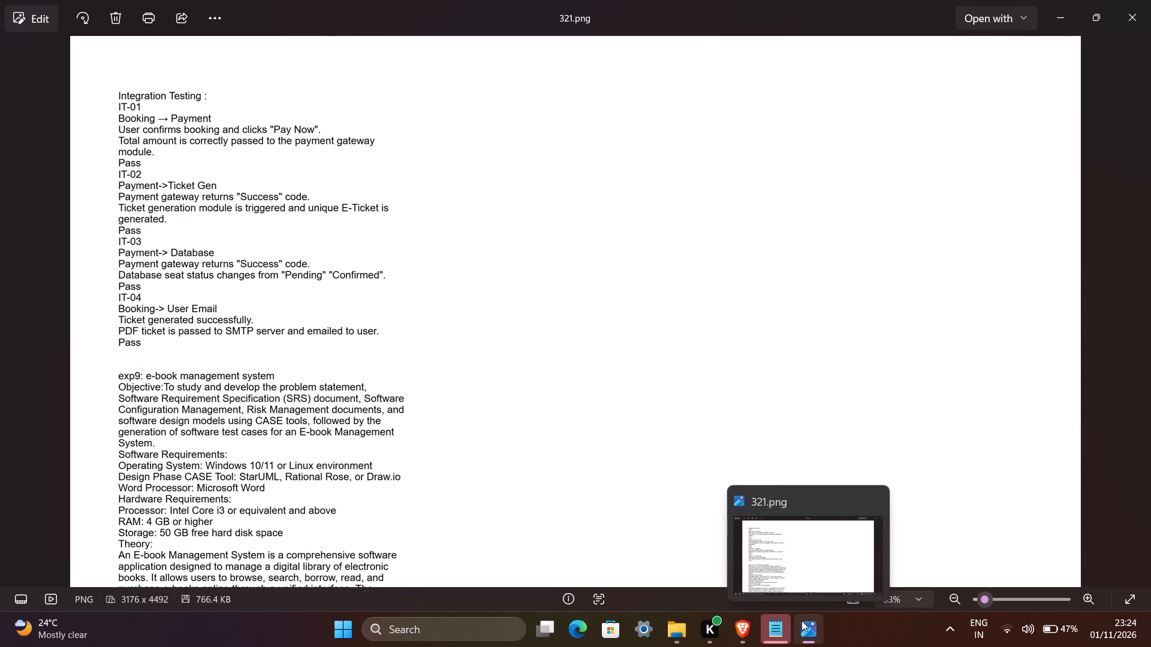
Switch to the WriteByHand page in Brave and insert blank lines after the Passport Automation text until "exp6: E-Ticketing" starts the fourth column.
left_click(742, 626)
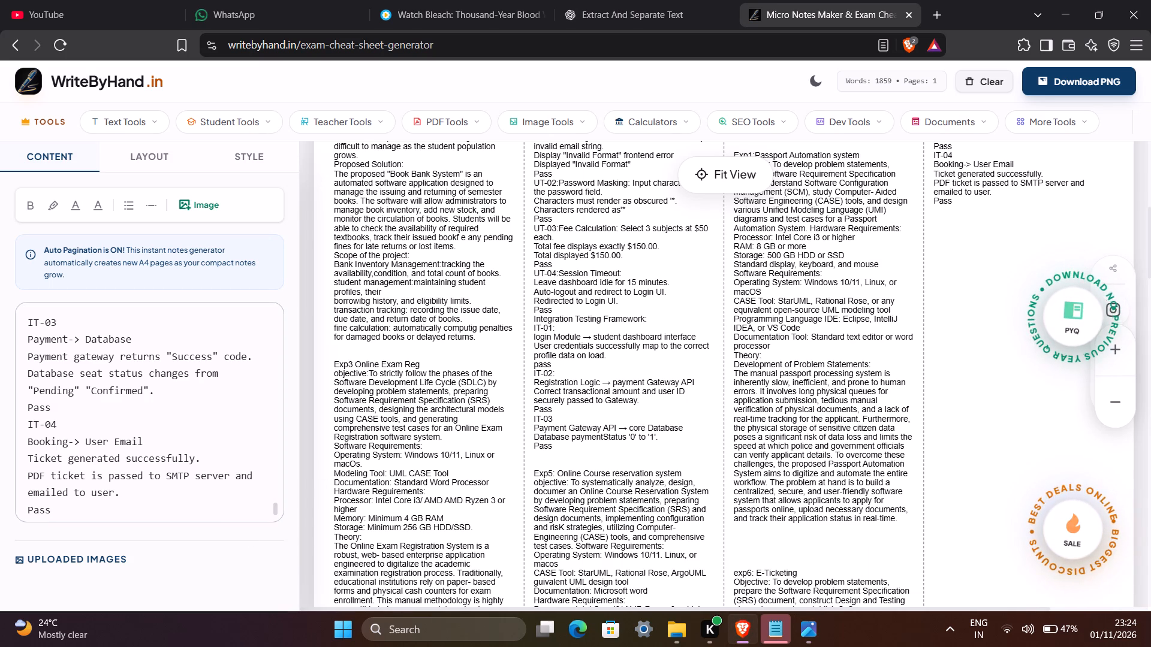
scroll(446, 549, "up", 1)
scroll(446, 549, "down", 3)
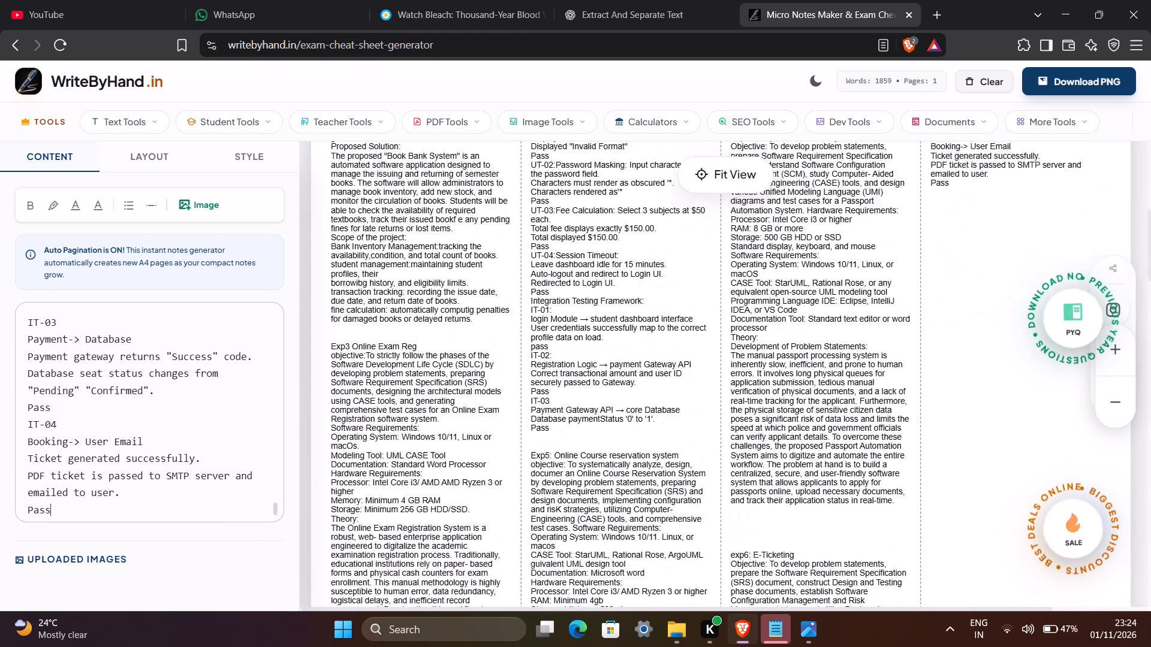
scroll(446, 549, "down", 3)
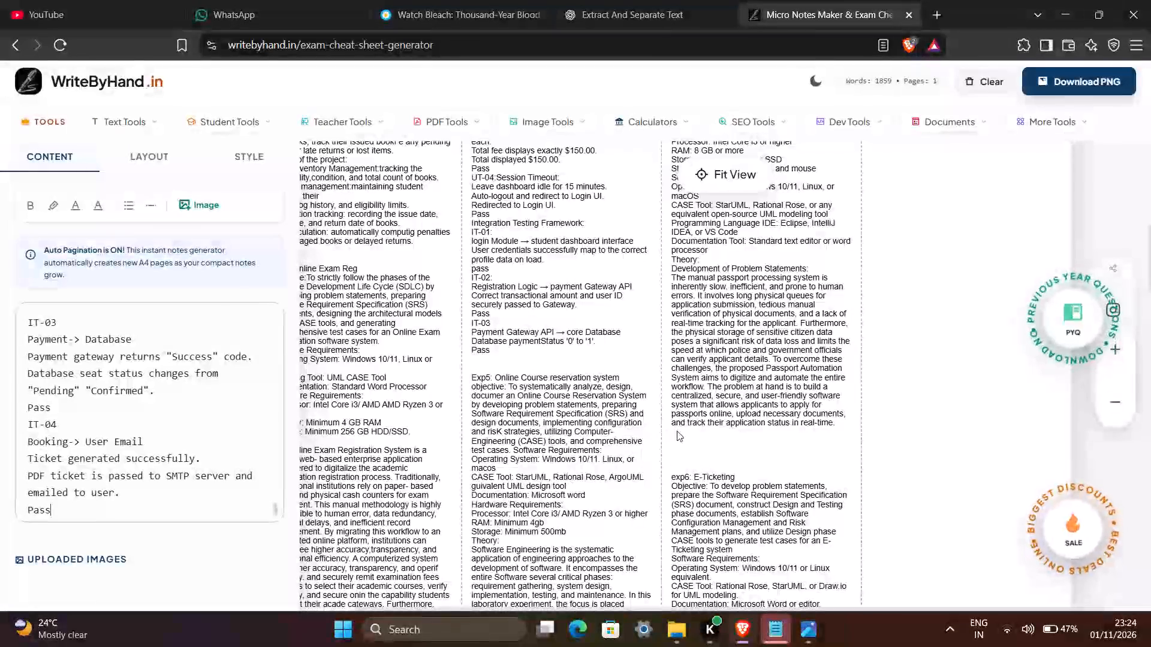
left_click(677, 431)
scroll(95, 349, "up", 6)
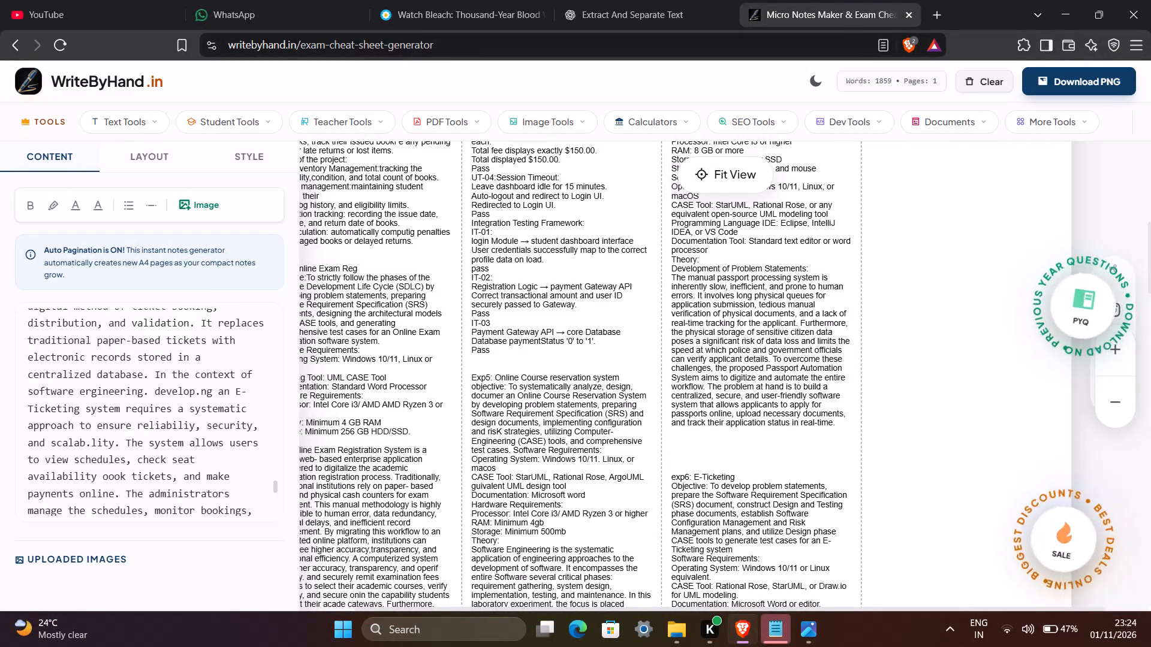
scroll(95, 349, "up", 3)
scroll(95, 349, "down", 1)
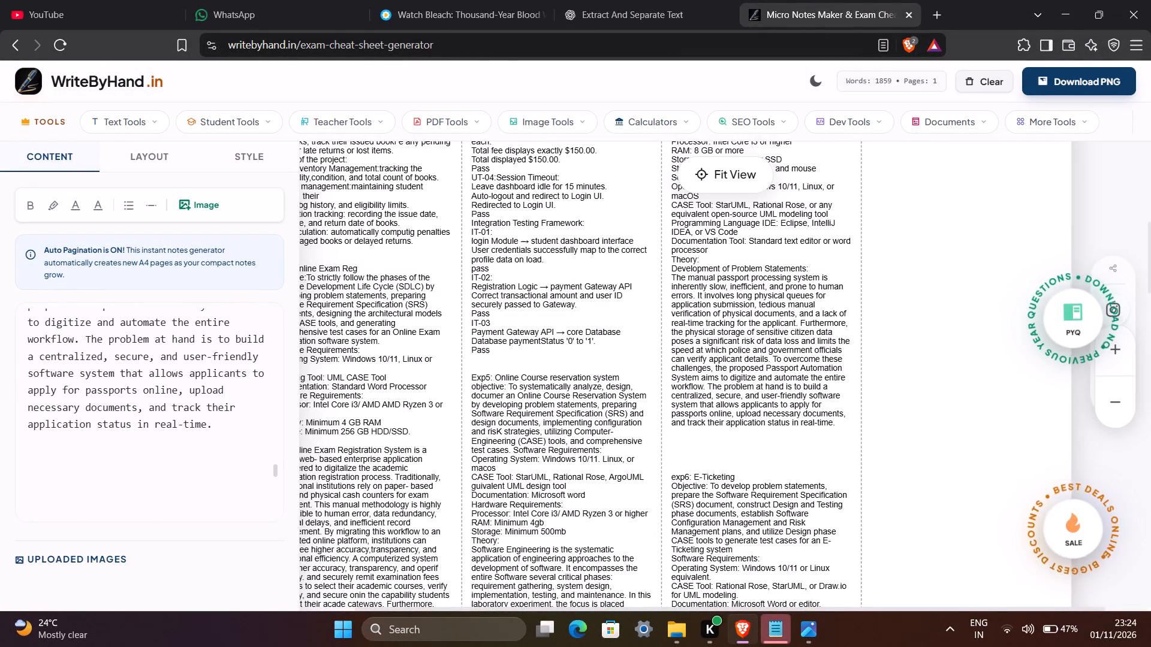
left_click(45, 451)
key("Return")
key("Return")
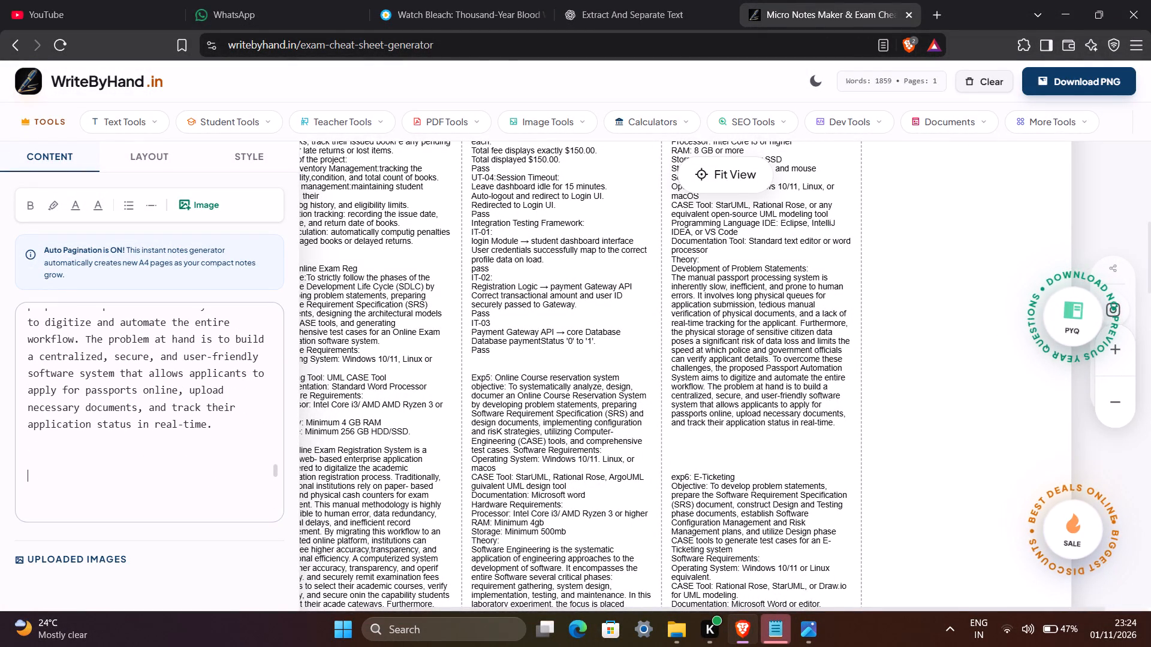
key("Return")
key("Return")
key("Return")
key("Return")
key("Return")
key("Return")
key("Return")
key("Return")
key("Return")
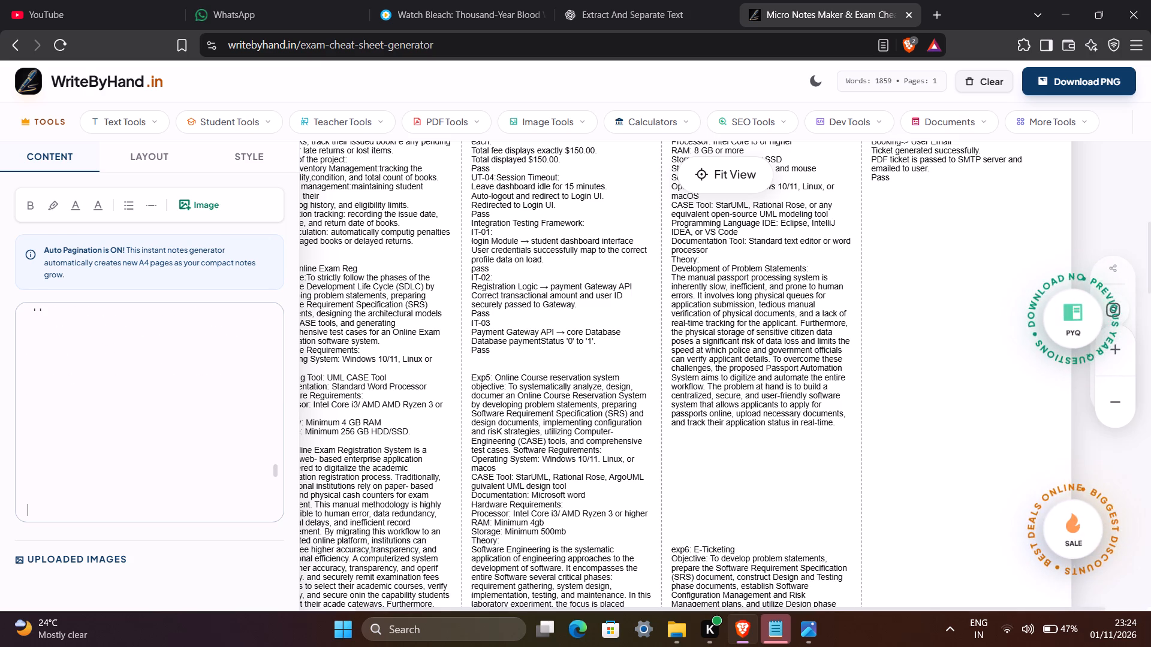
key("Return")
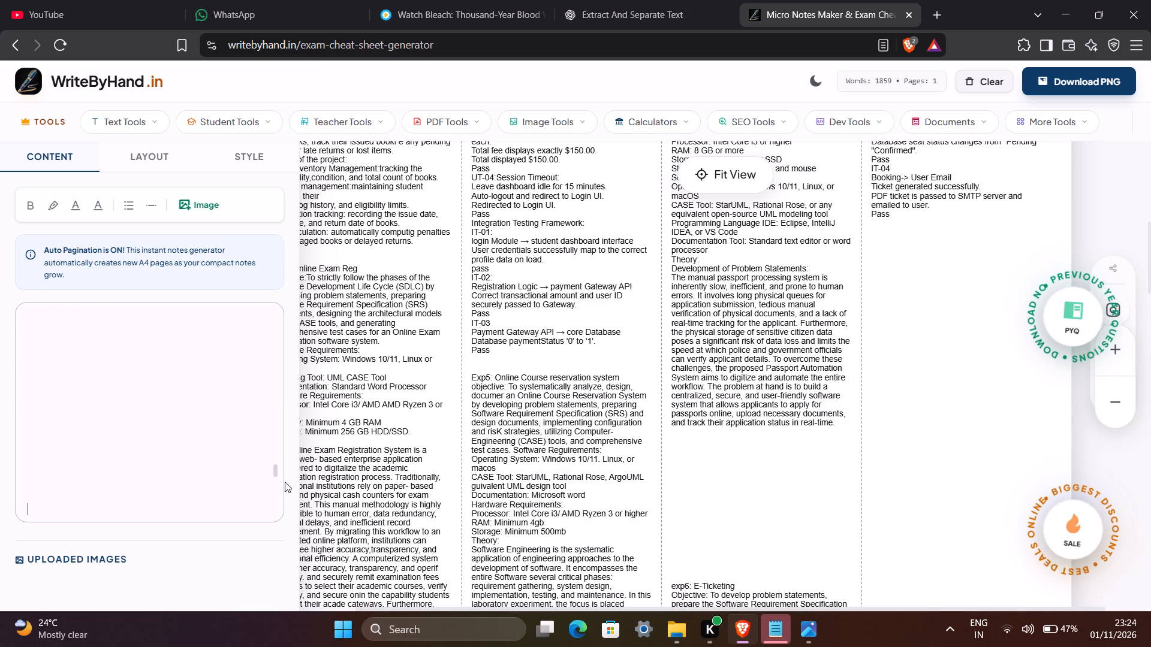
scroll(308, 374, "up", 6)
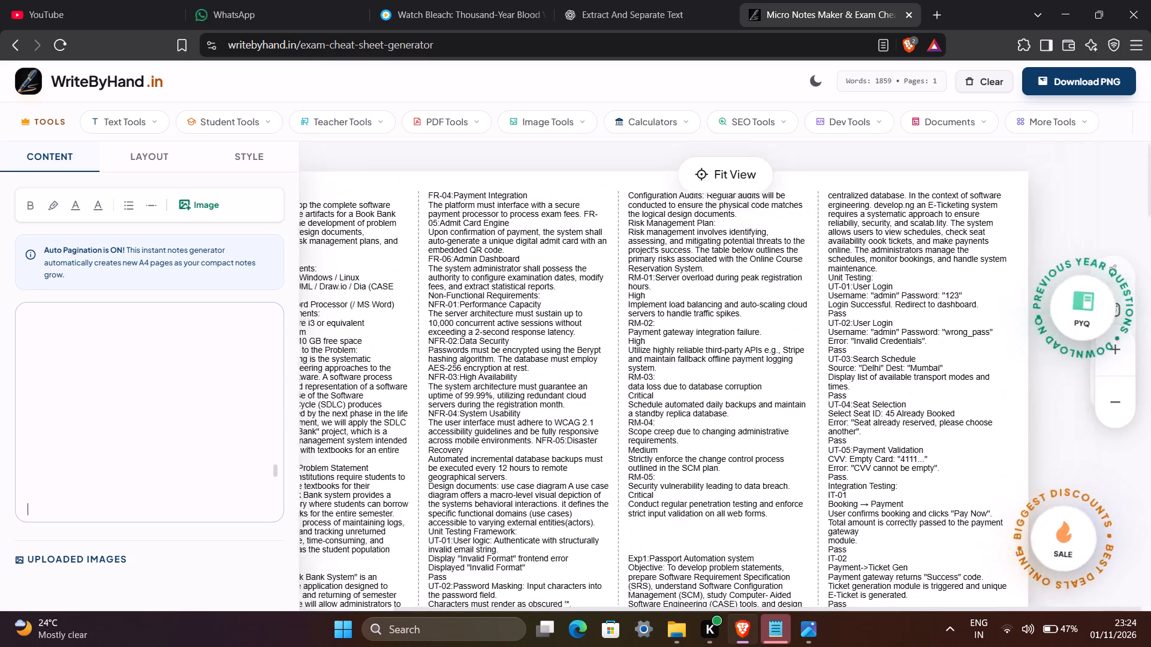
key("Return")
key("Return")
key("Return")
key("Return")
key("Return")
key("Return")
key("Return")
key("Return")
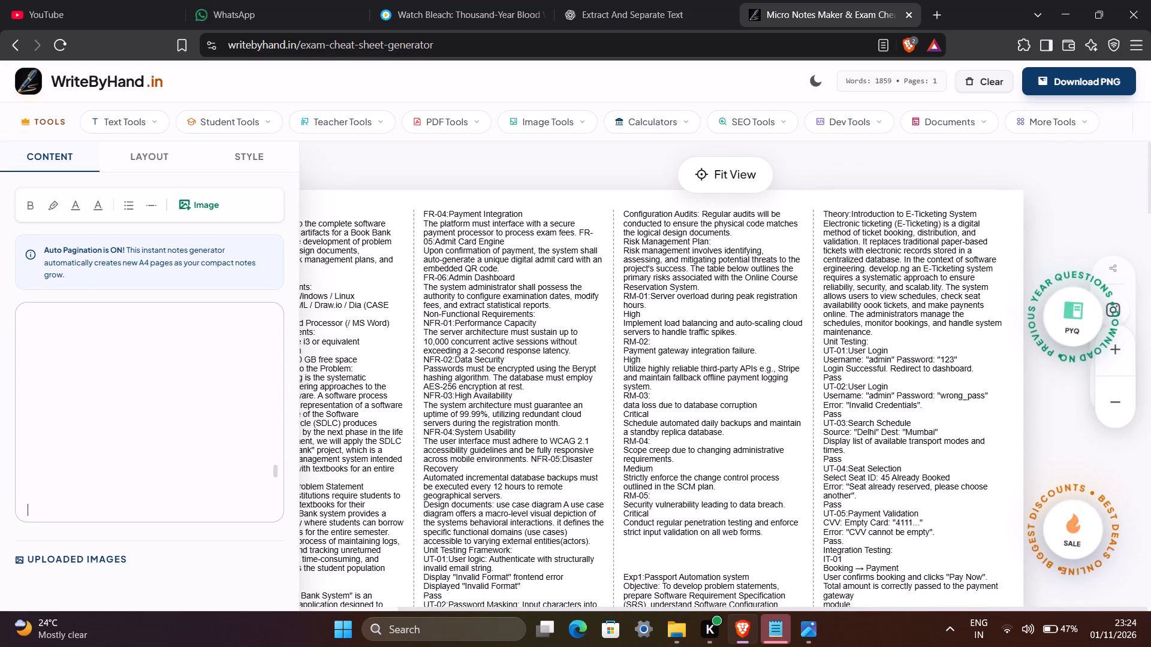
key("Return")
key("Return")
key("Return")
key("Return")
key("Return")
key("Return")
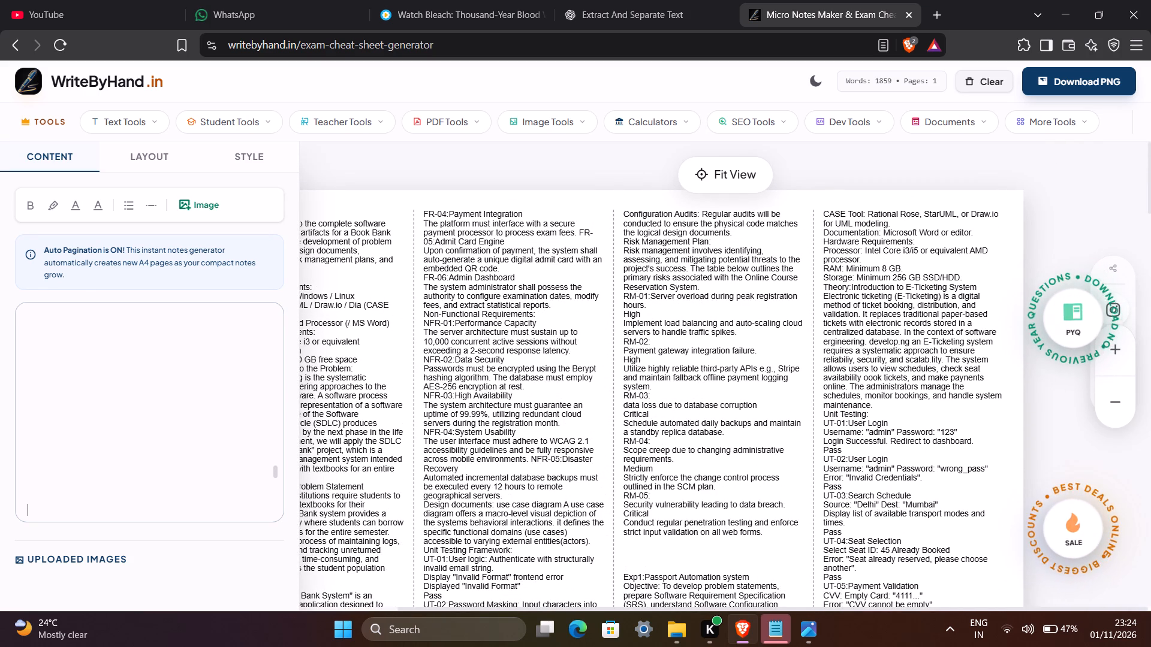
key("Return")
key("Return")
key("Return")
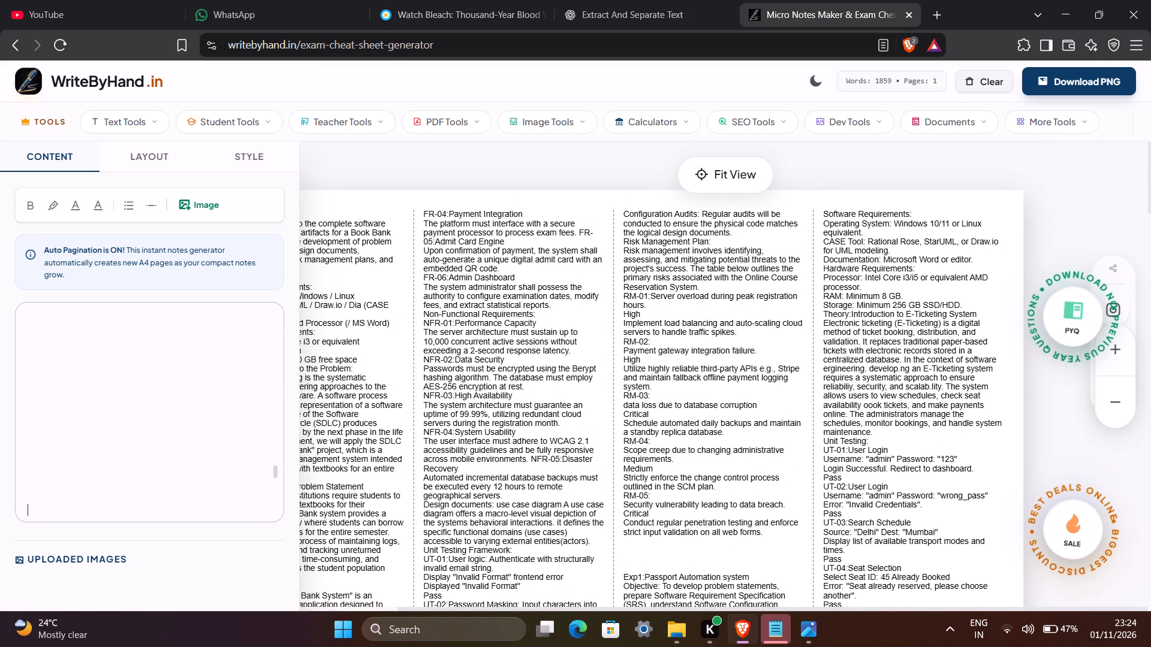
key("Return")
key("Return")
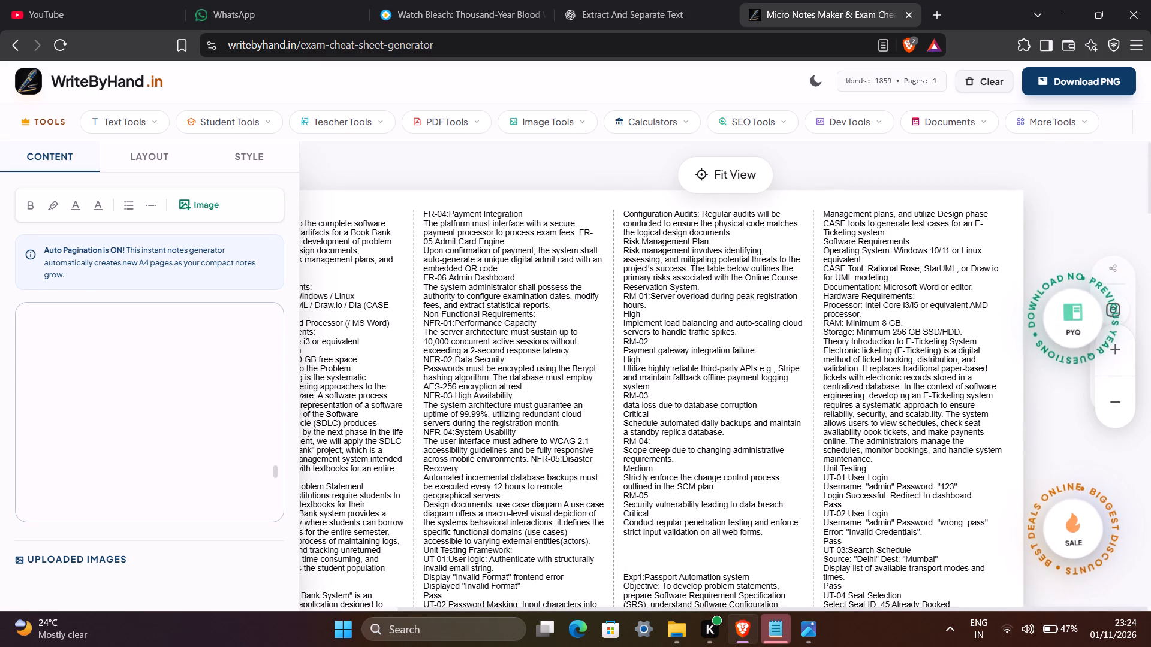
key("Return")
key("Return")
key("Return")
key("Return")
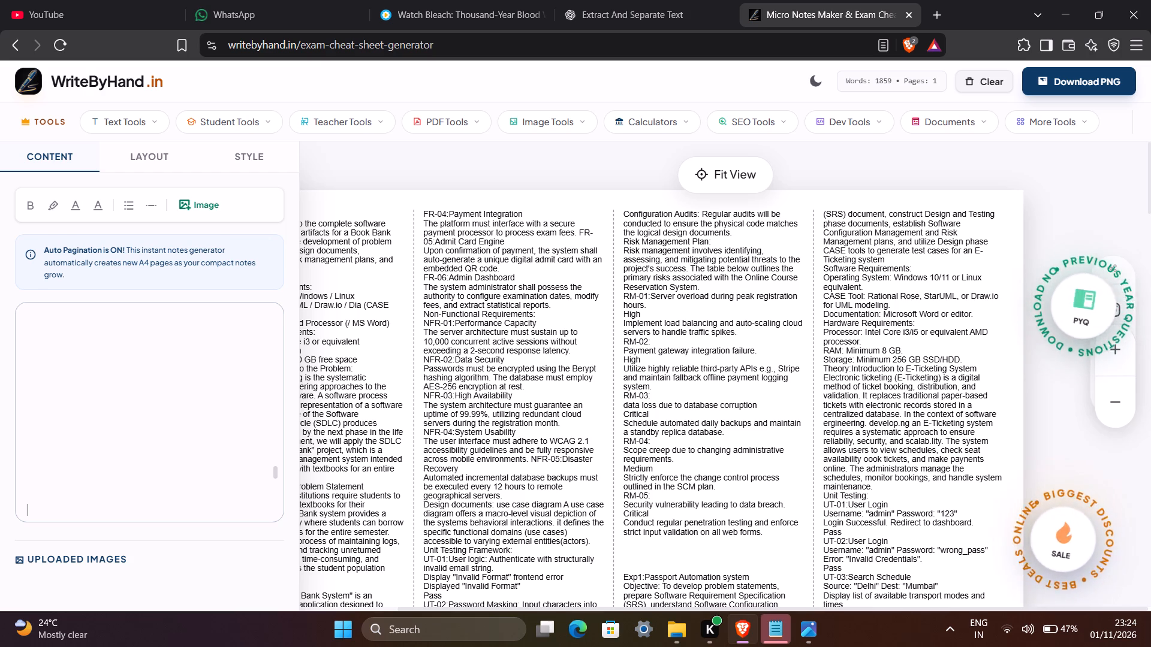
key("Return")
key("Return")
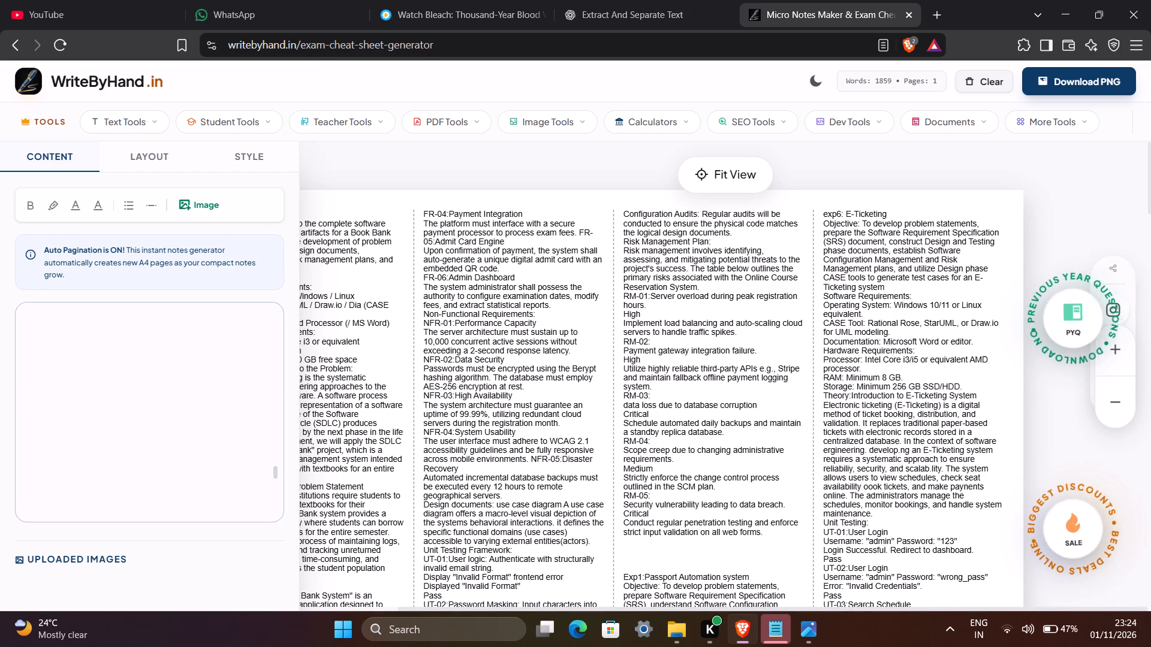
key("Return")
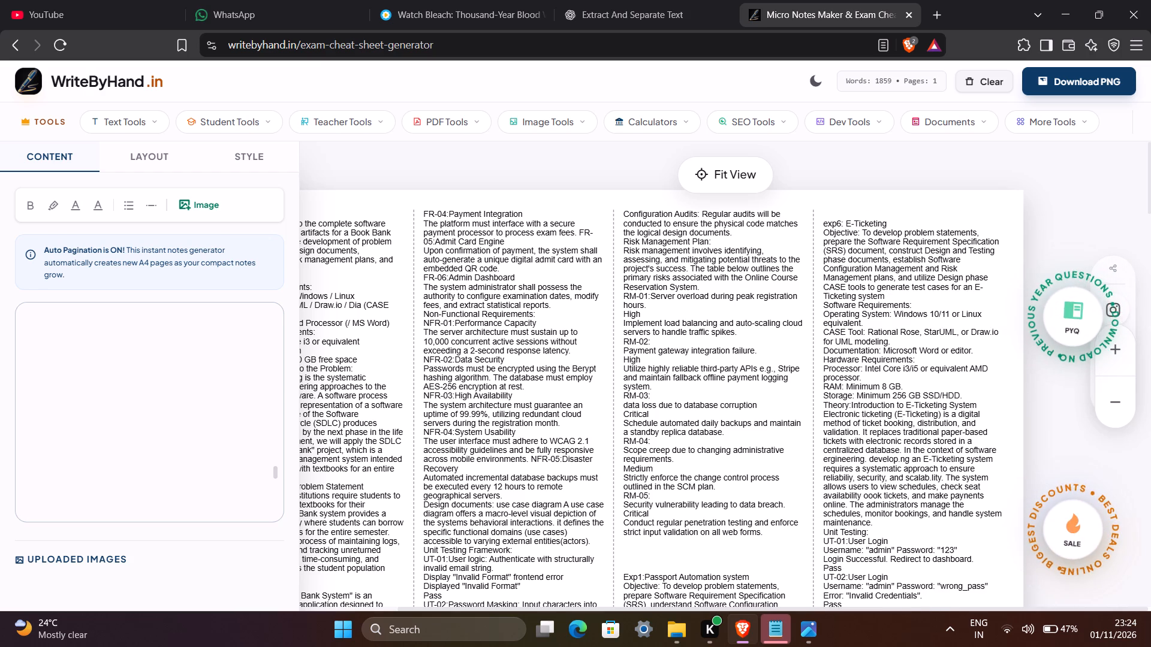
key("BackSpace")
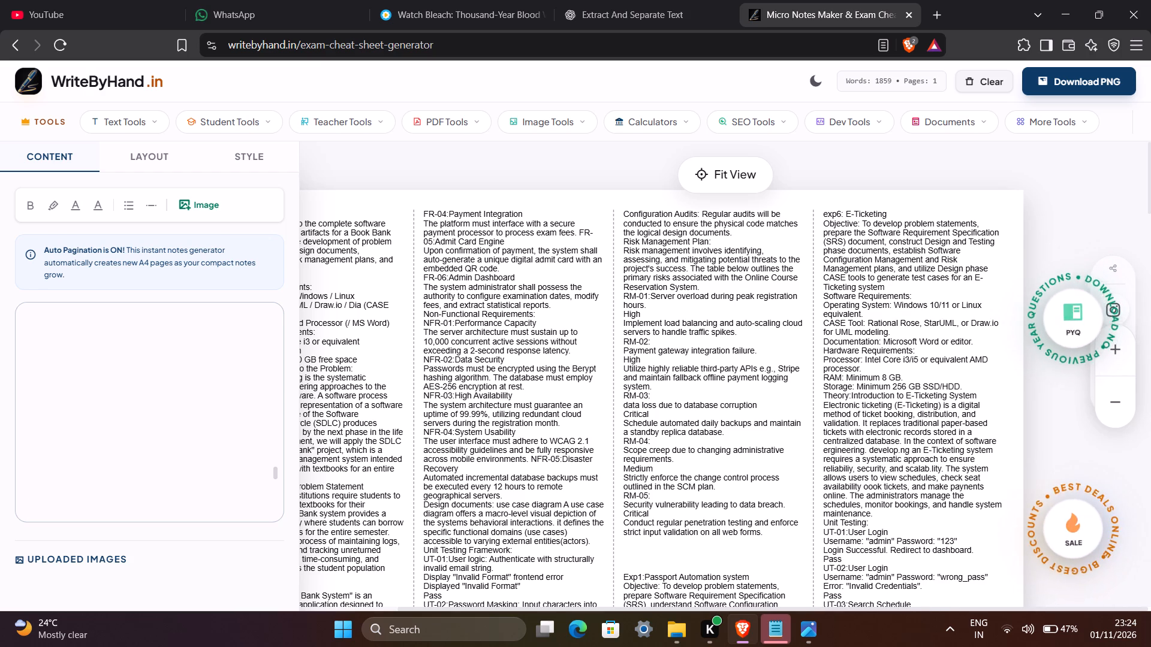
Examine the lower part of the sheet preview and the blank gap after "application status in real-time." in the content text.
scroll(739, 488, "down", 6)
scroll(739, 488, "up", 1)
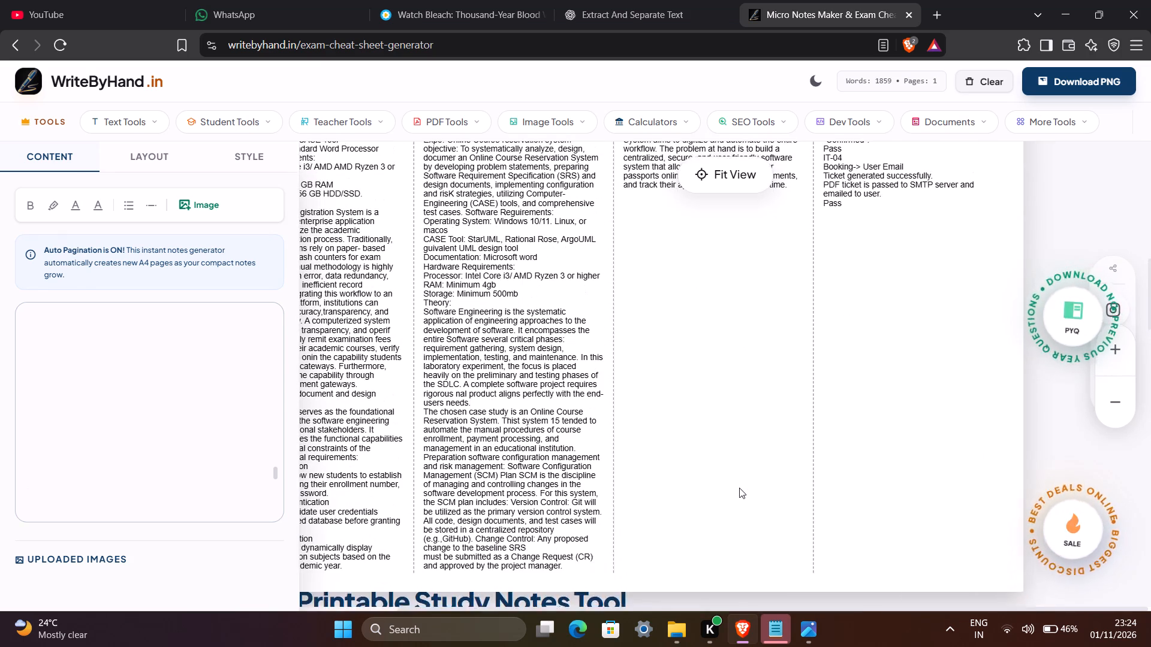
scroll(739, 488, "up", 1)
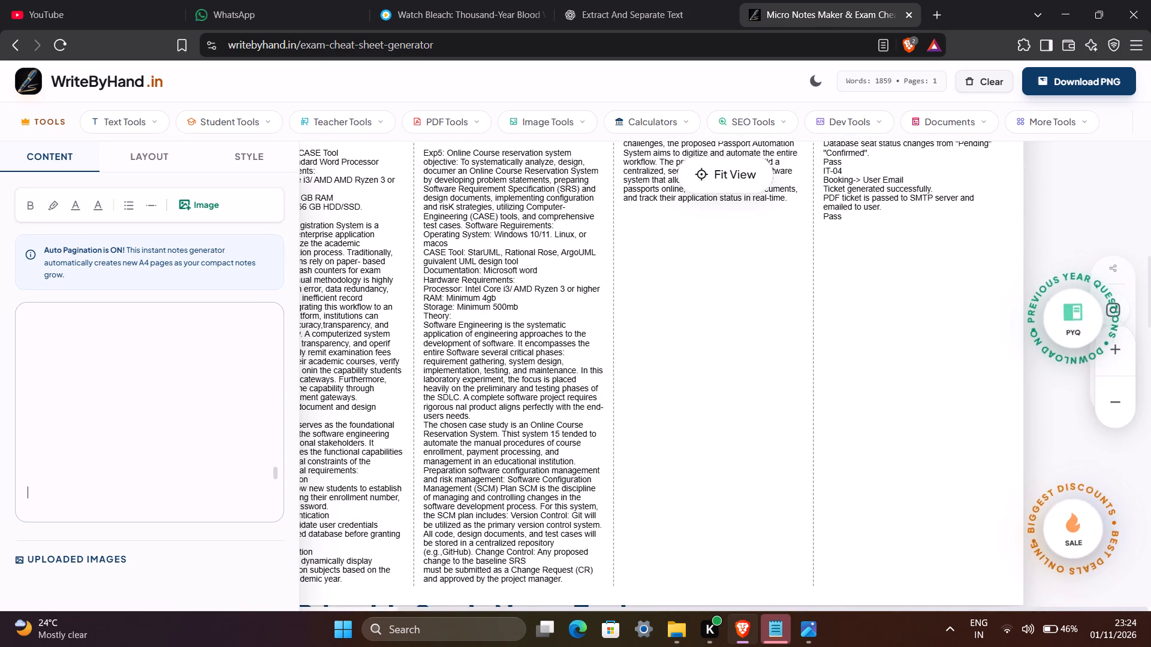
scroll(255, 485, "up", 6)
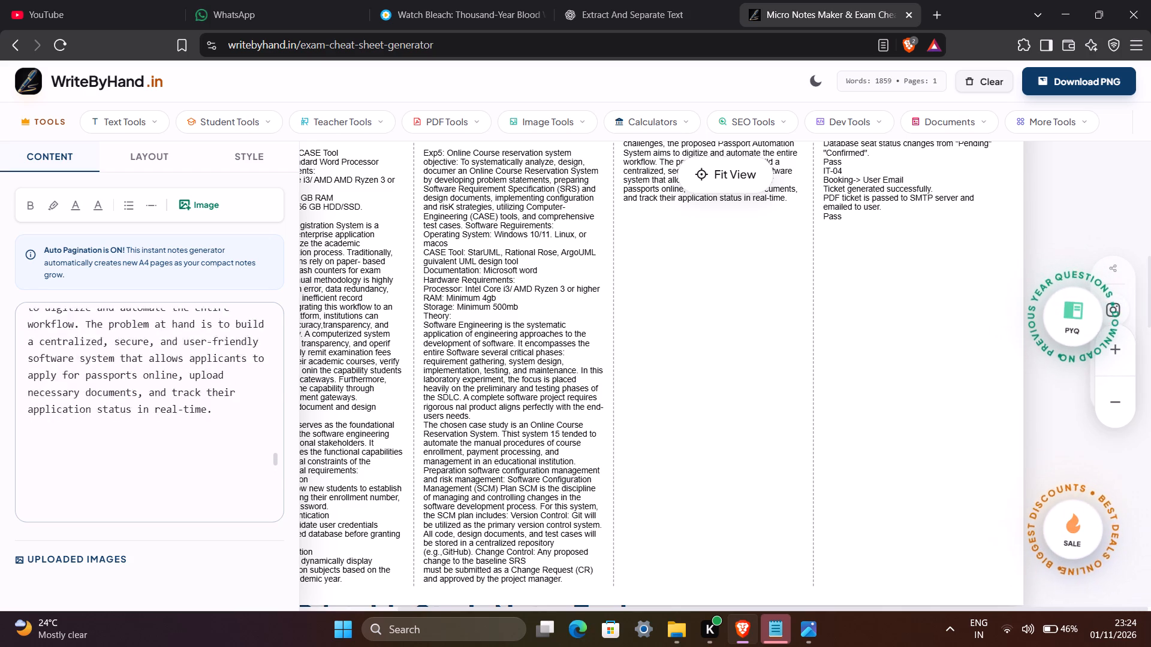
scroll(255, 485, "right", 1)
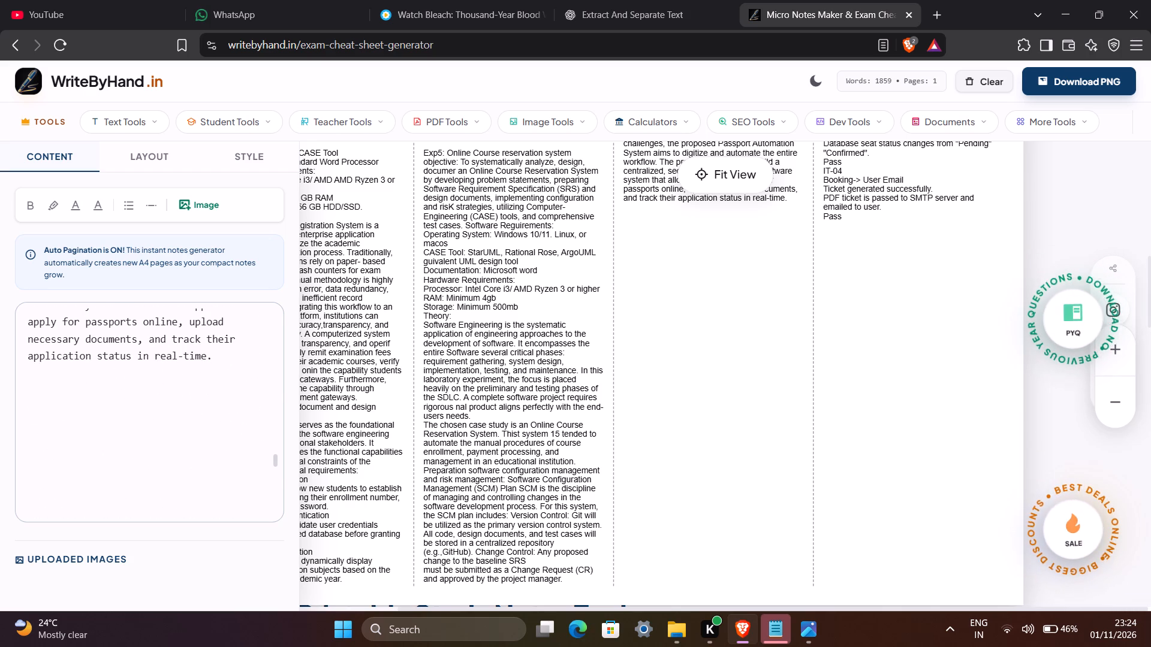
scroll(255, 485, "right", 2)
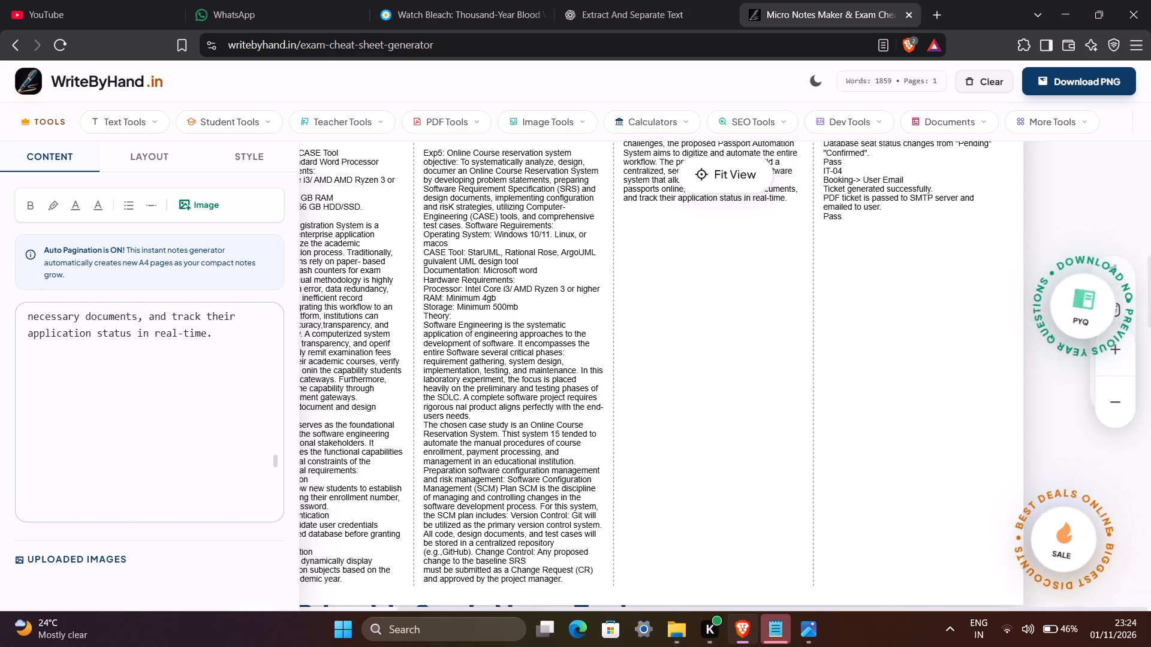
scroll(255, 485, "right", 1)
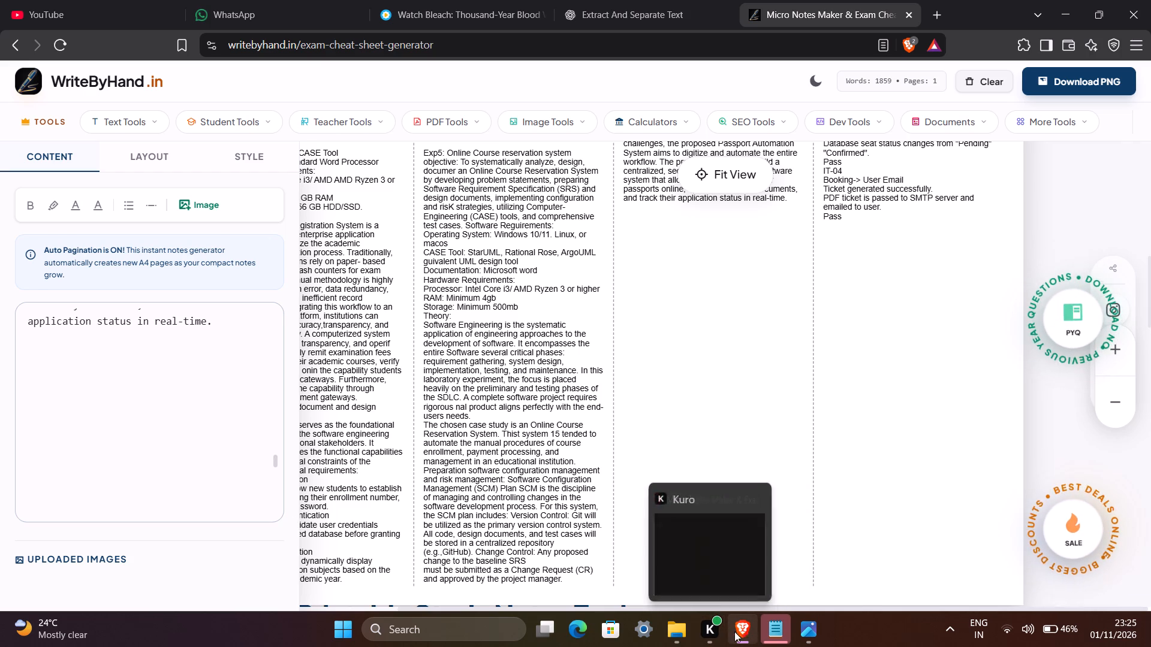
Switch to Notepad and copy the whole exp9 e-book management system section, from its heading through "reliability and scalability.".
left_click(787, 627)
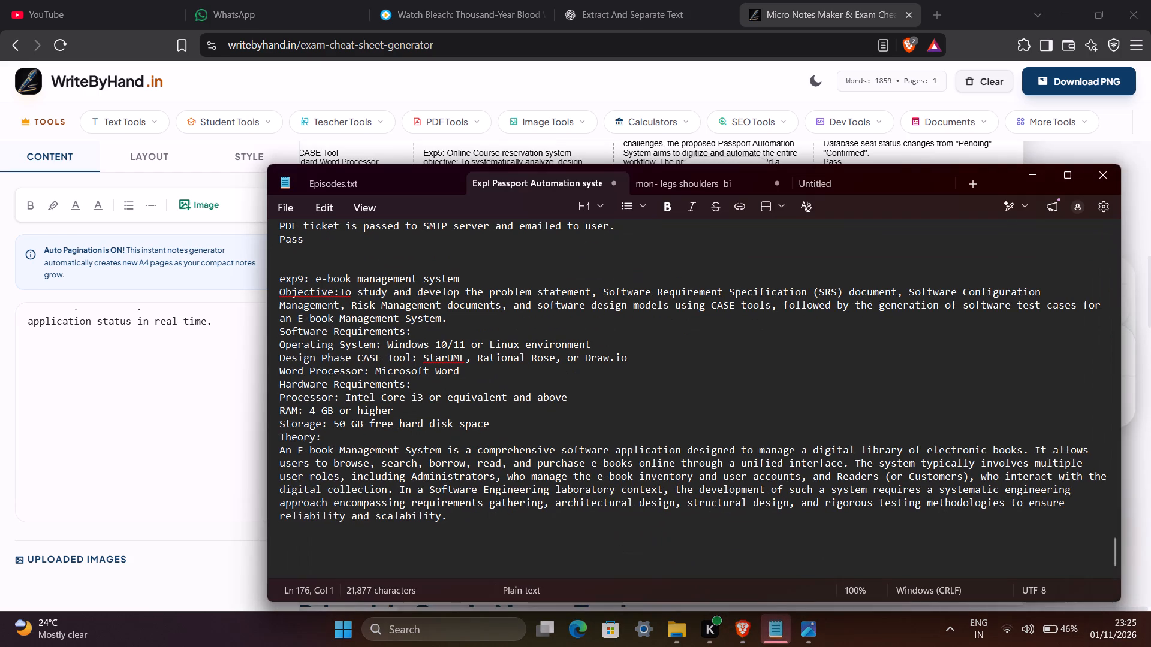
scroll(438, 428, "down", 2)
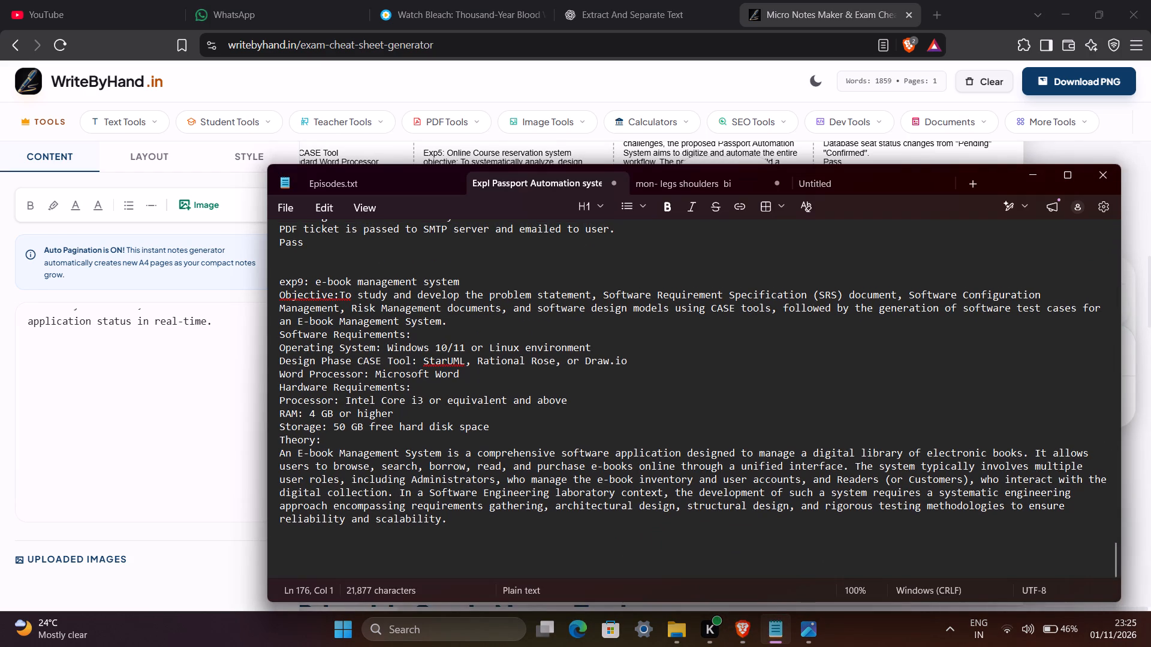
scroll(438, 428, "down", 2)
left_click(823, 188)
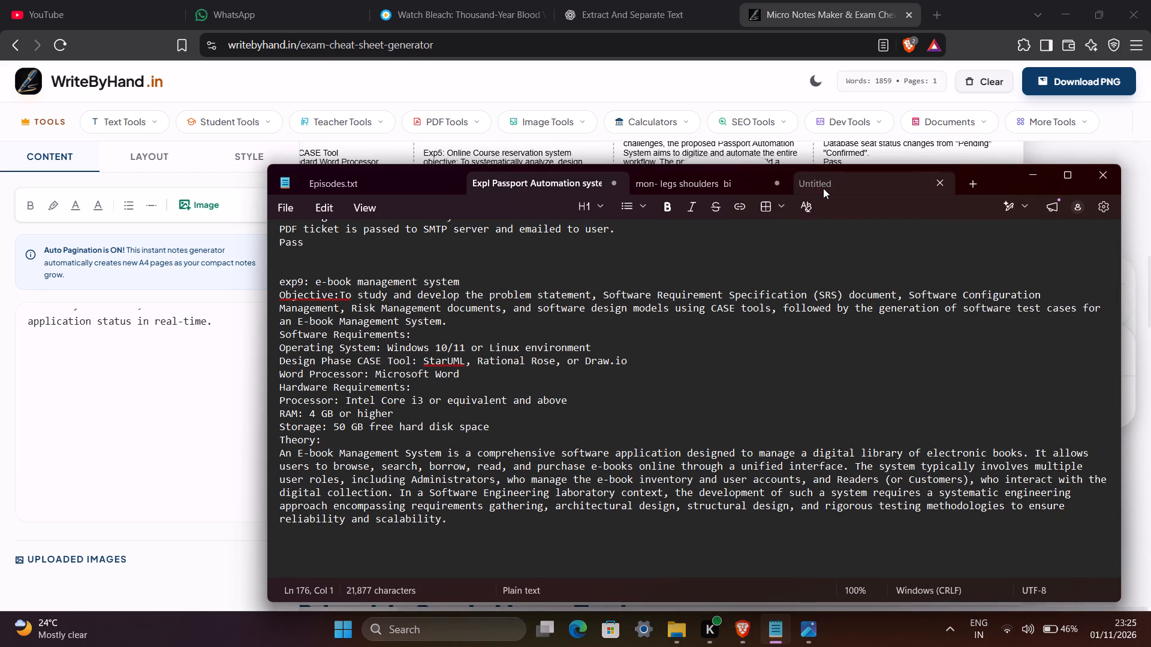
scroll(646, 285, "up", 3)
left_click(567, 181)
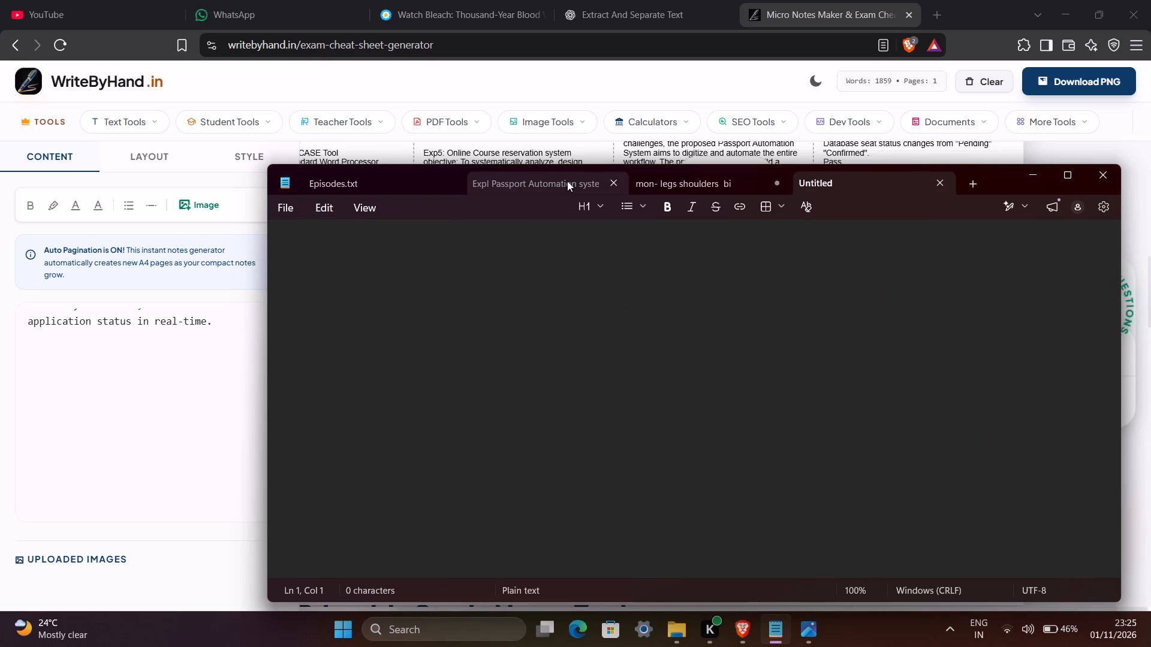
scroll(446, 322, "right", 1)
scroll(446, 322, "down", 1)
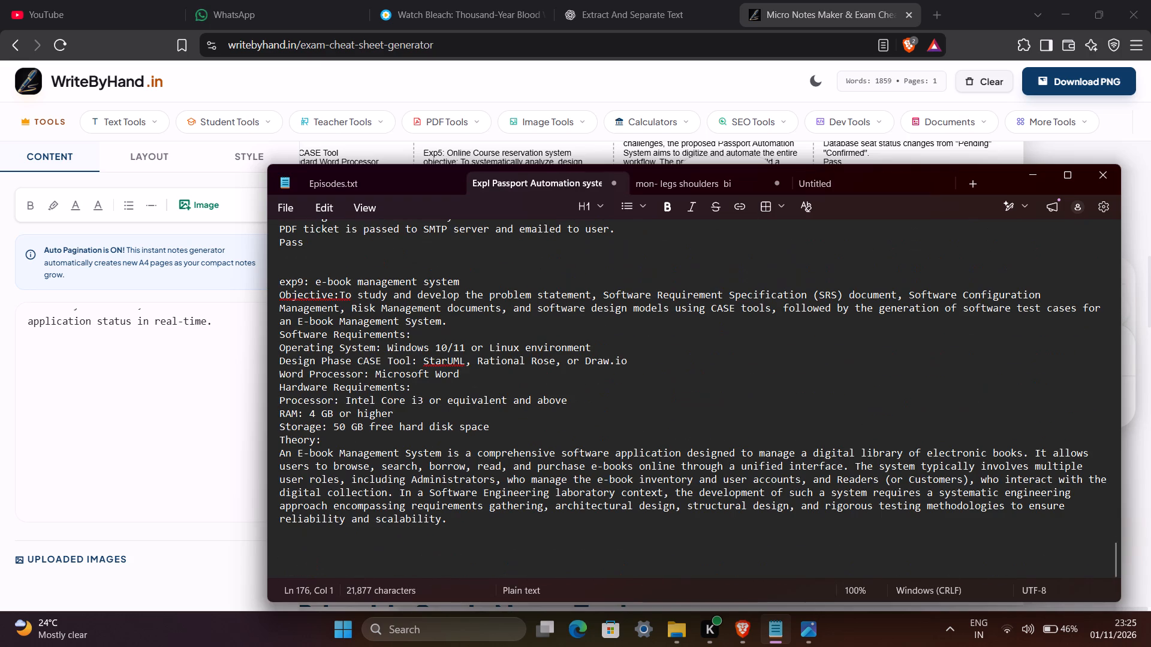
scroll(446, 322, "down", 1)
left_click_drag(458, 519, 315, 376)
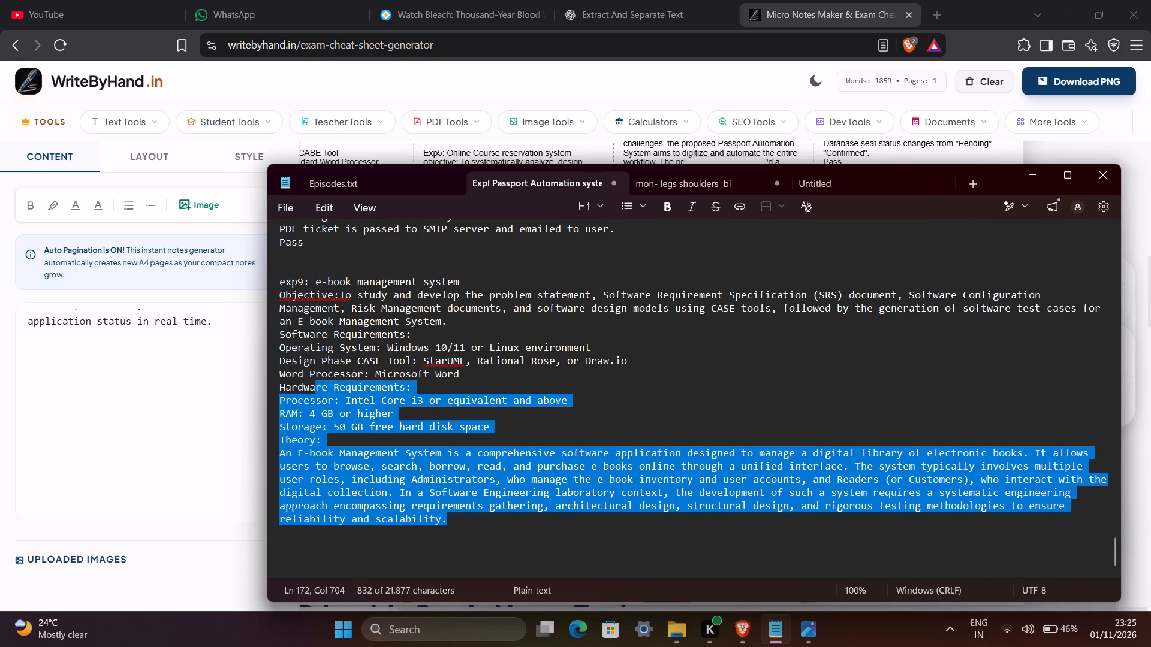
left_click_drag(315, 376, 275, 283)
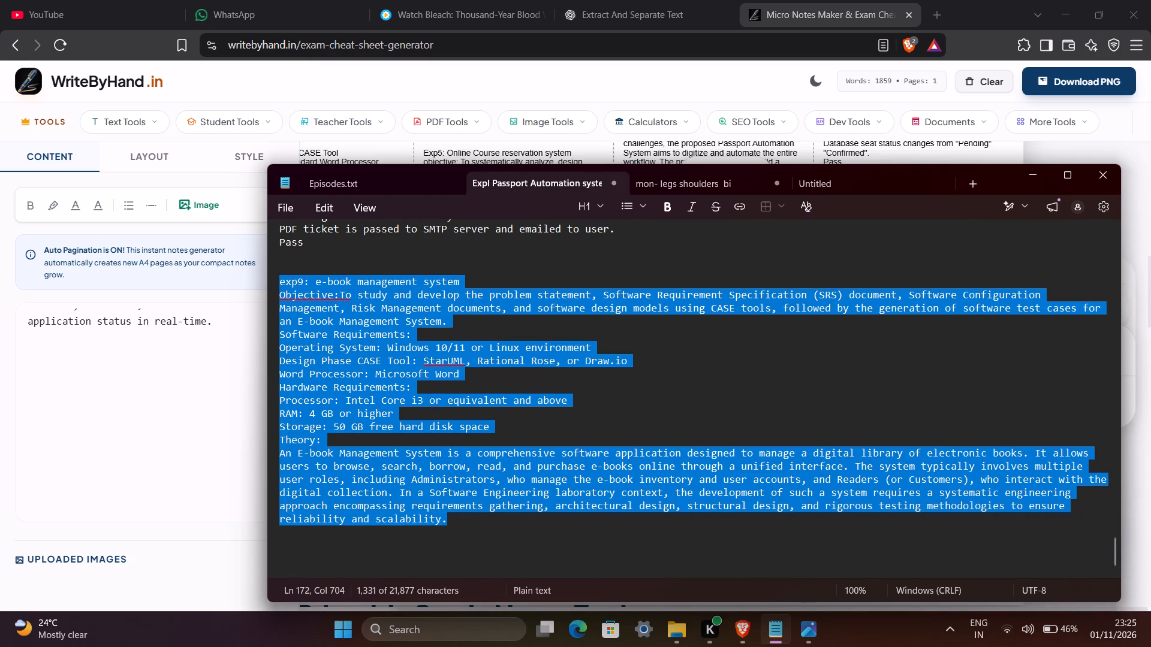
key("ctrl+c")
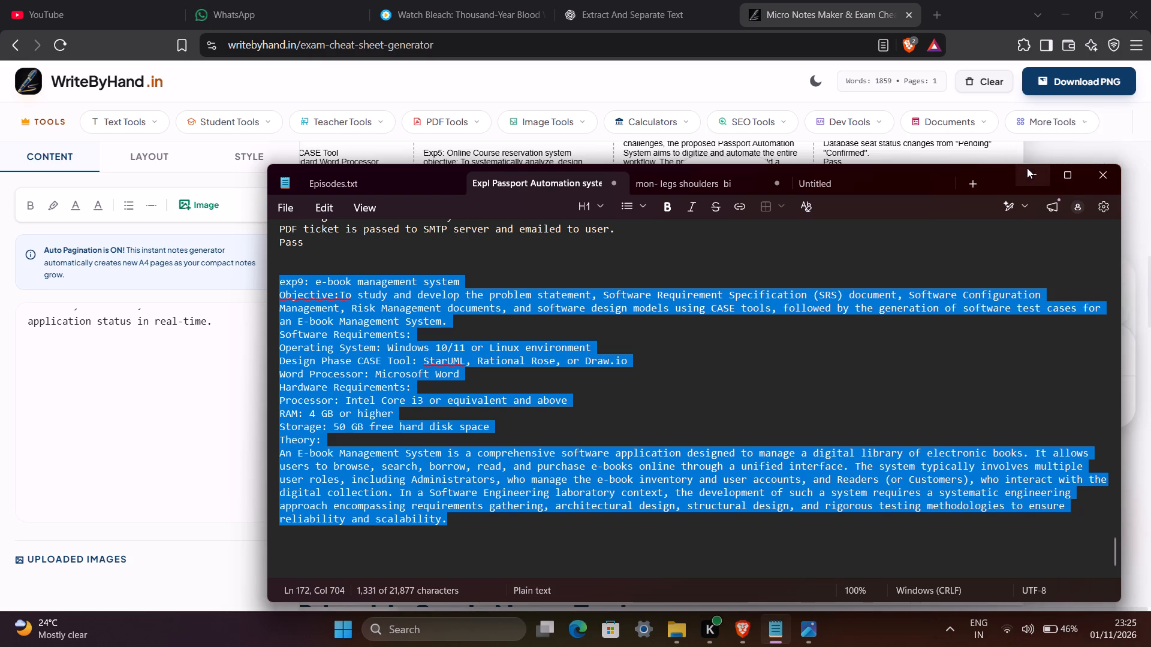
Switch to the WriteByHand page in Brave and add a period after the final "Pass" of the E-Ticketing notes.
left_click(1027, 168)
scroll(60, 466, "down", 14)
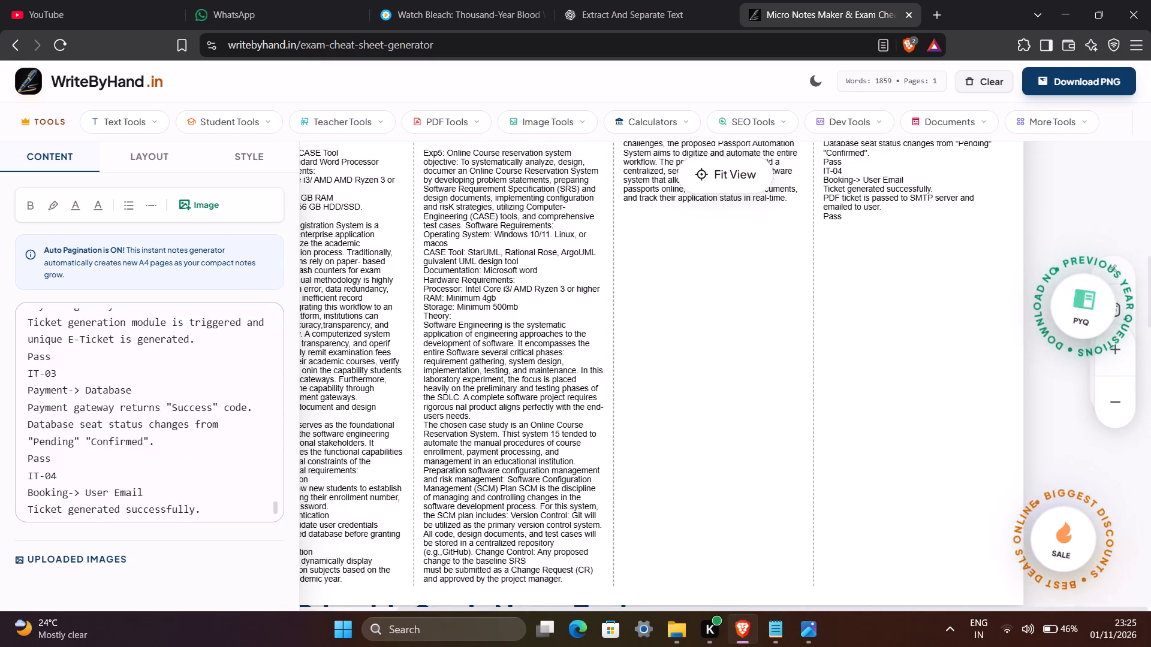
scroll(60, 466, "down", 2)
left_click(81, 486)
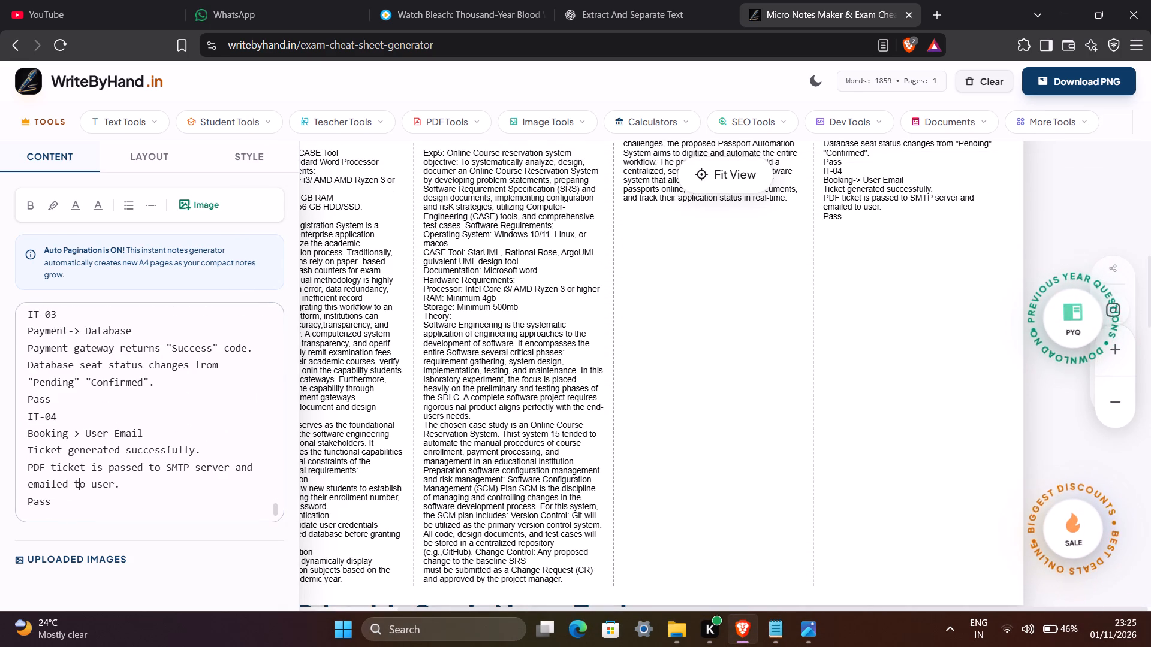
key("Down")
key("period")
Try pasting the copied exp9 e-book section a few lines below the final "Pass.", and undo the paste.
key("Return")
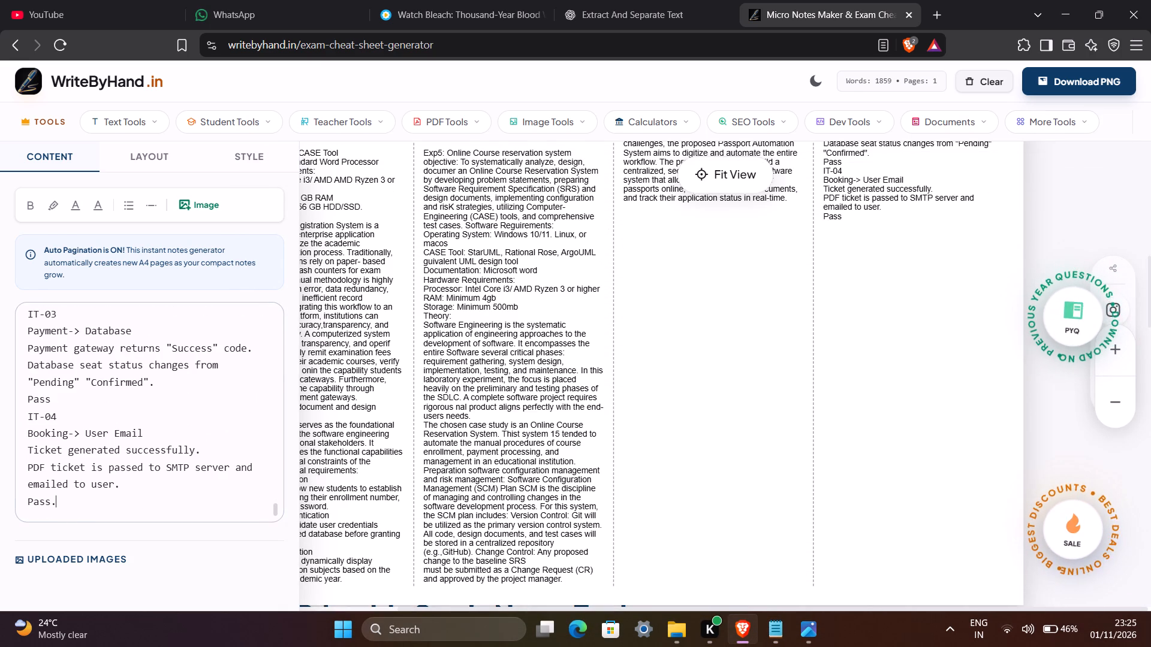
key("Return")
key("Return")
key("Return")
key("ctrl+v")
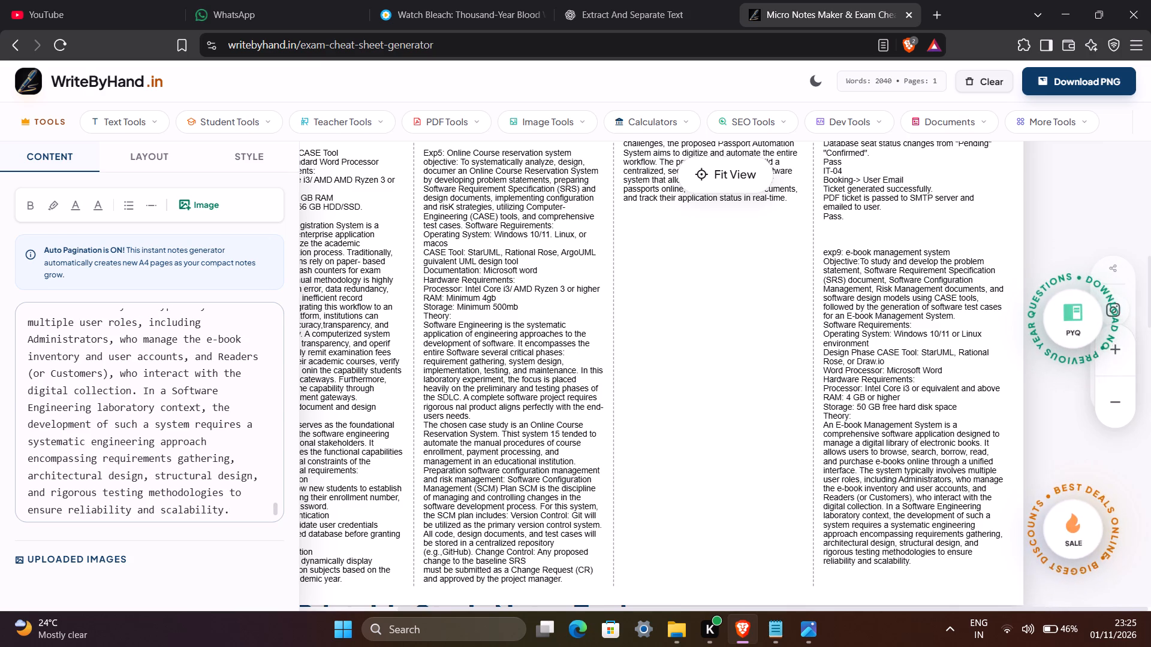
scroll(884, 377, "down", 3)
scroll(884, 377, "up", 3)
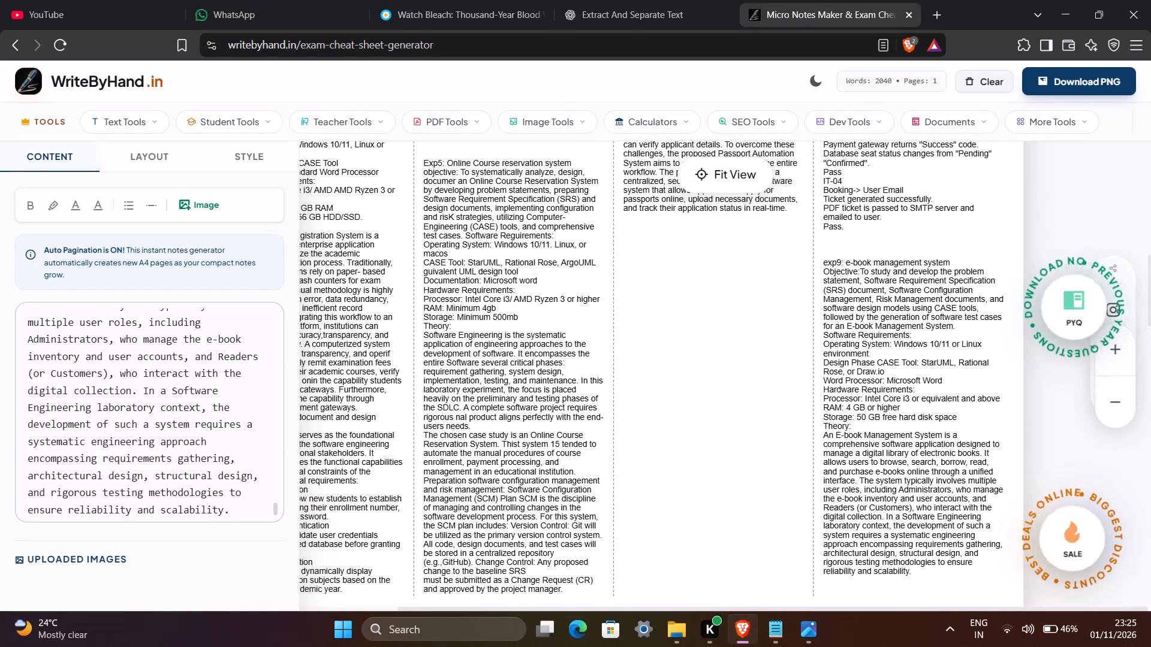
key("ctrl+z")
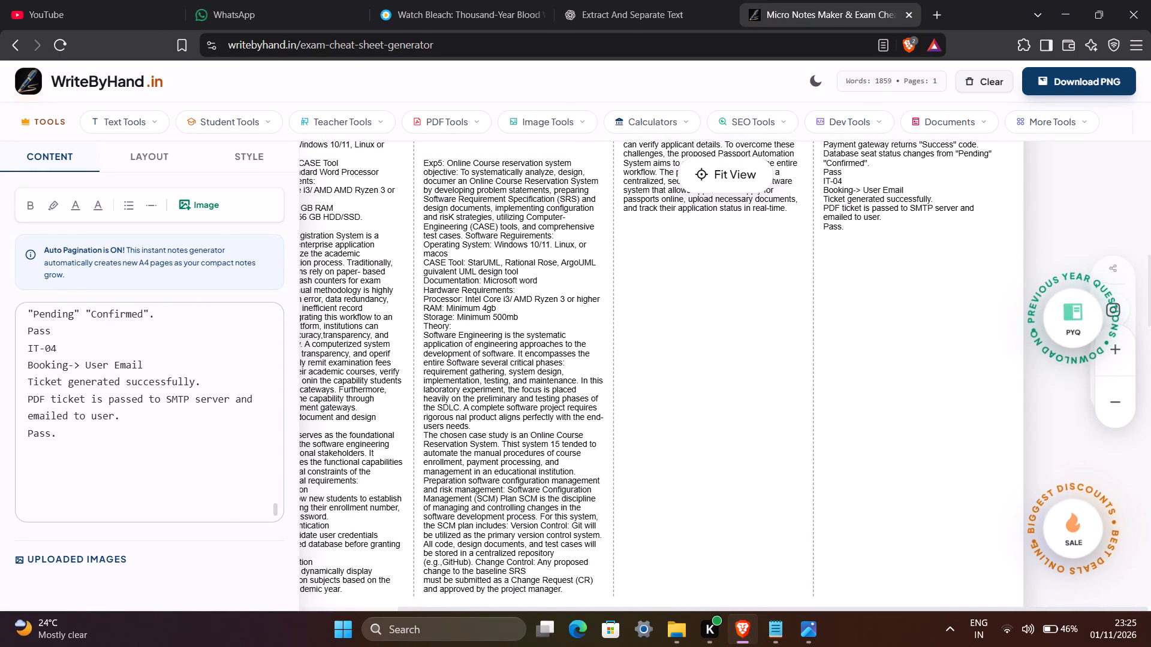
Look through the content text and sheet preview for a suitable place to insert the exp9 section.
scroll(426, 387, "up", 2)
scroll(426, 387, "down", 1)
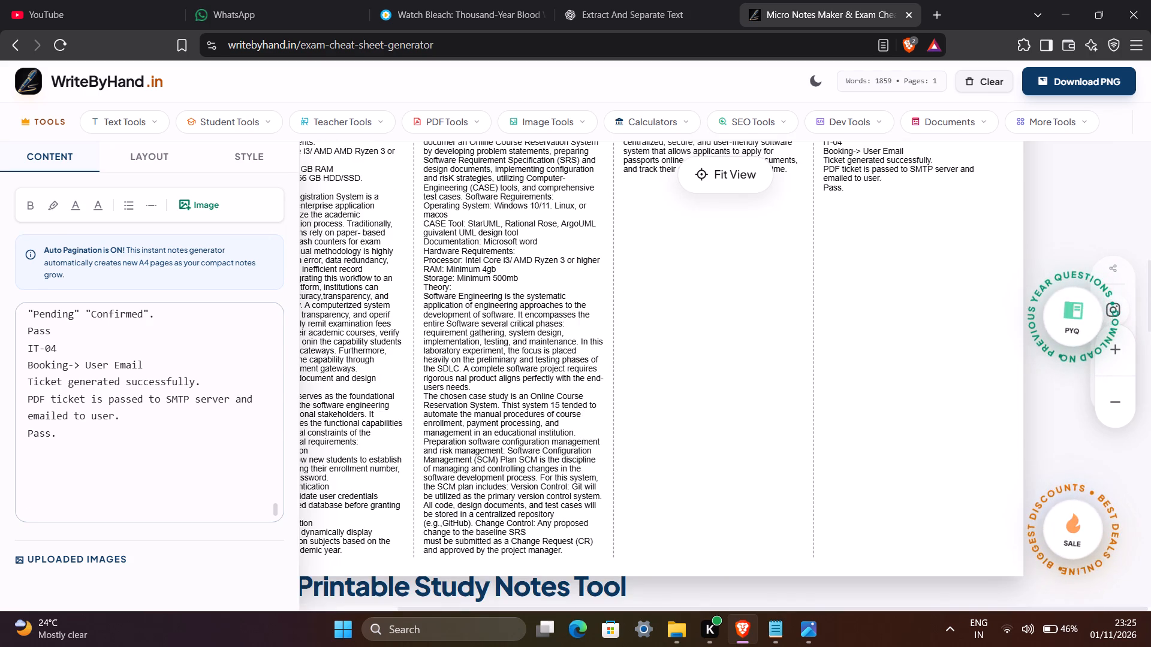
scroll(180, 358, "up", 7)
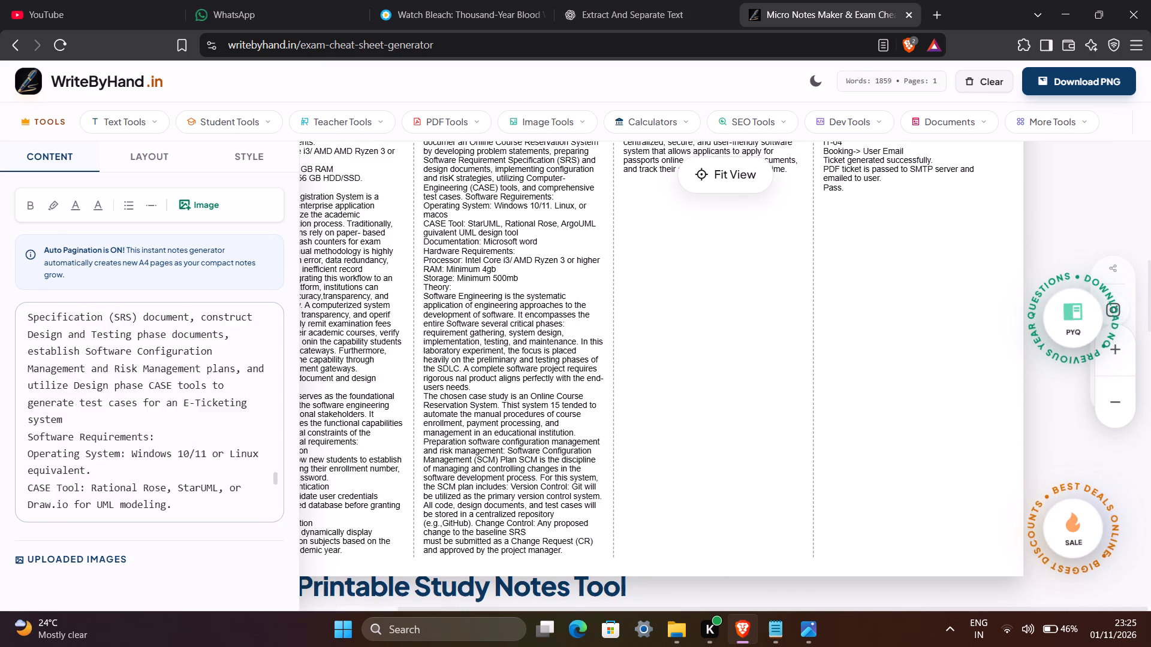
scroll(180, 358, "up", 4)
scroll(180, 358, "down", 5)
scroll(180, 358, "up", 1)
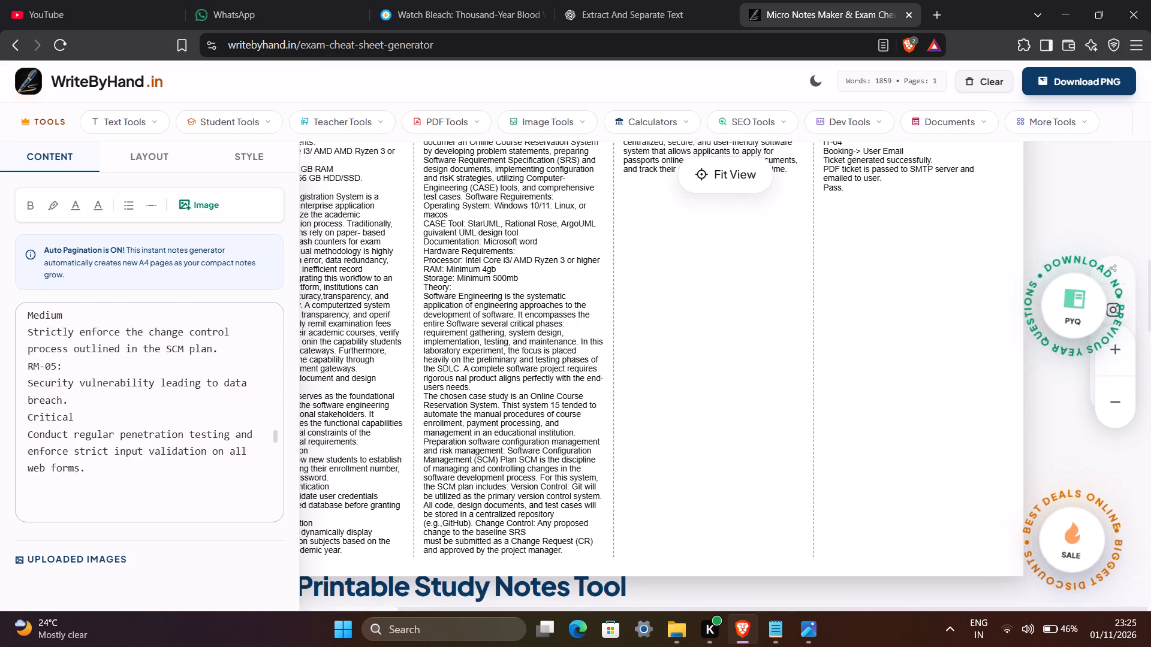
scroll(180, 358, "up", 2)
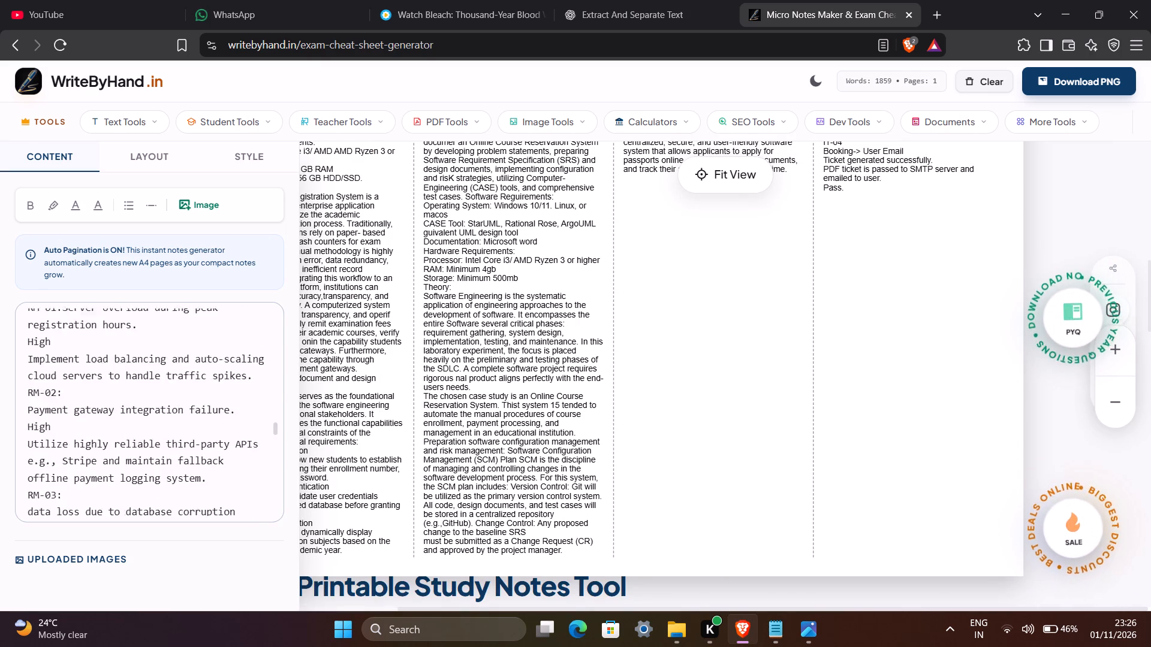
scroll(180, 358, "up", 1)
scroll(589, 312, "up", 1)
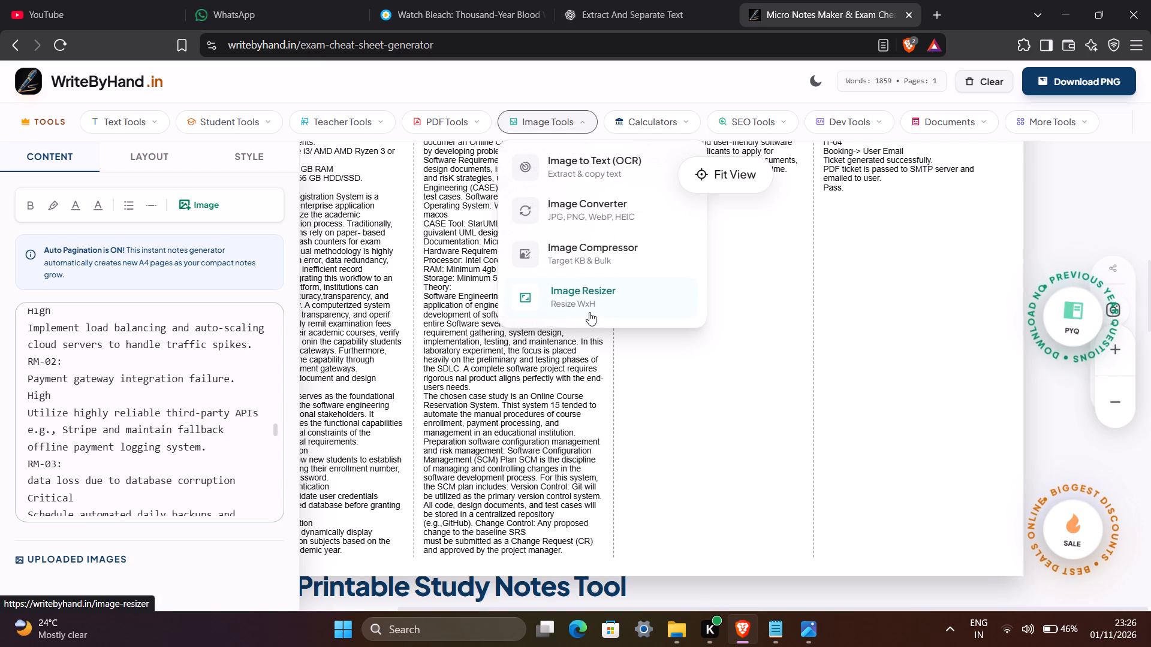
scroll(589, 312, "up", 1)
scroll(601, 361, "up", 1)
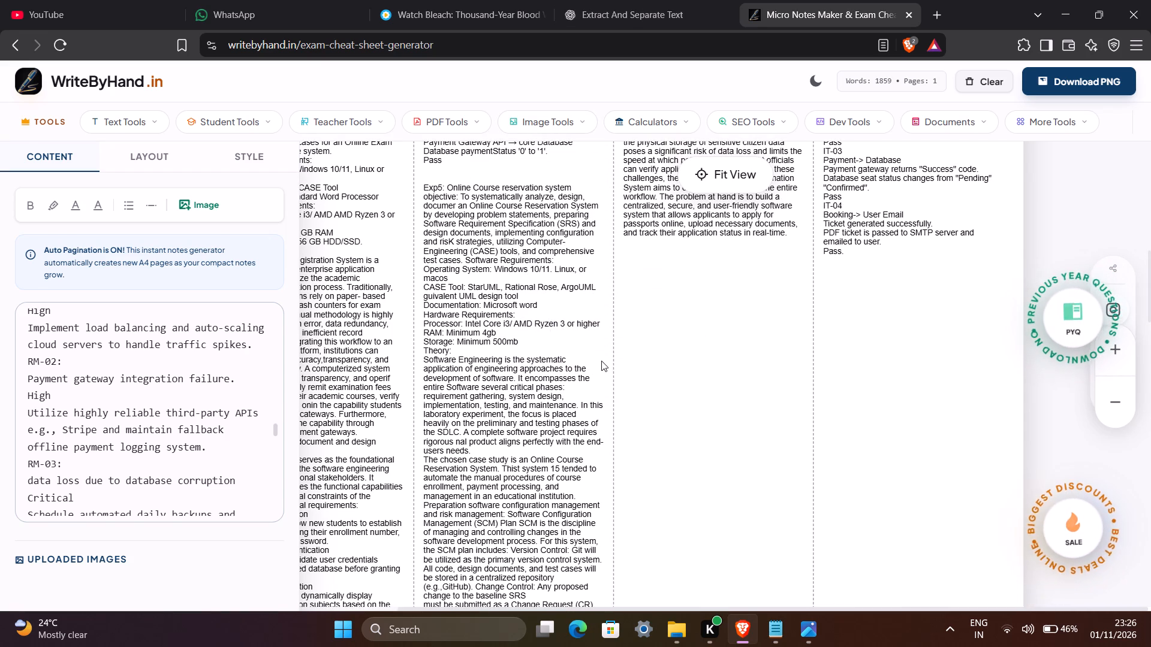
scroll(226, 442, "up", 2)
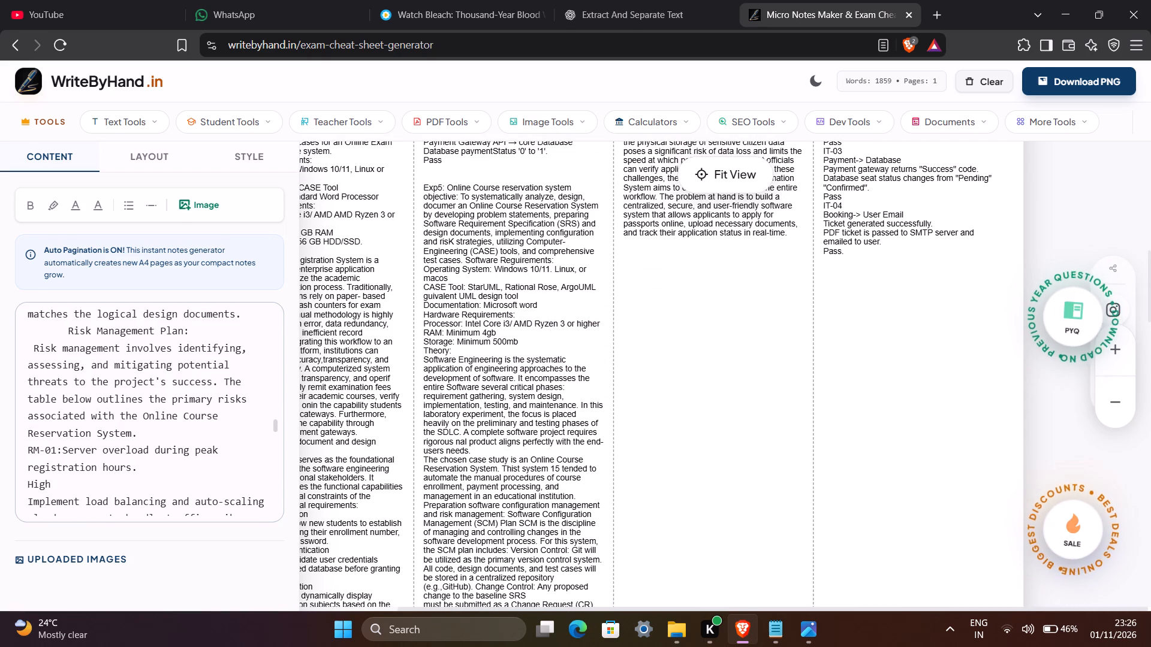
scroll(147, 372, "down", 6)
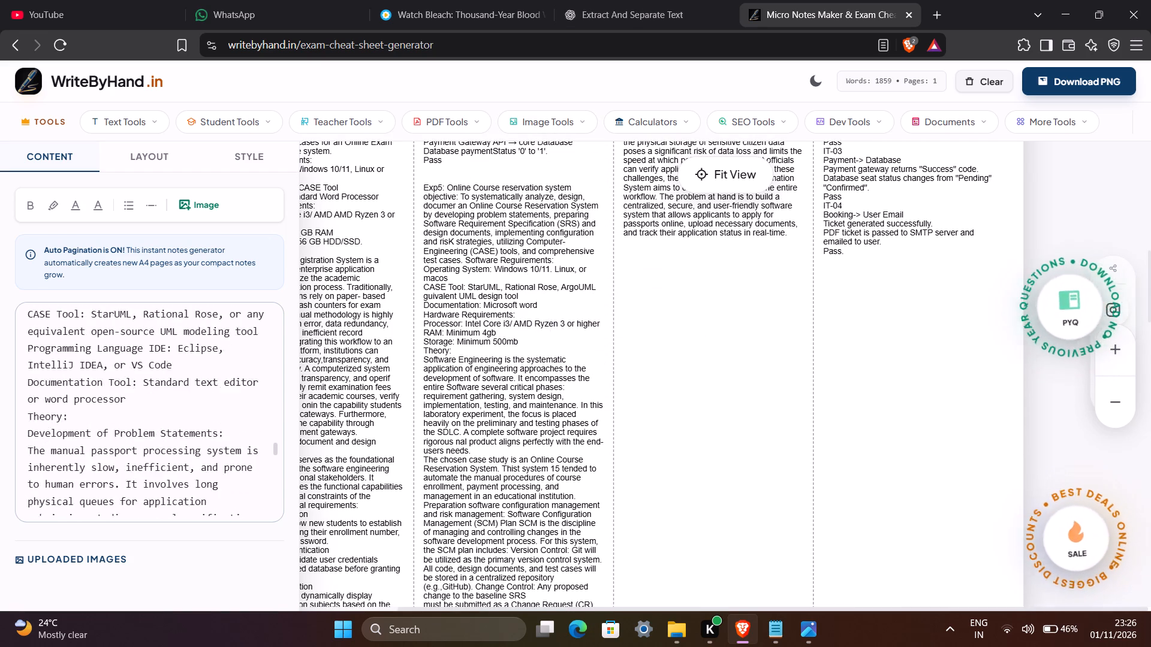
scroll(147, 372, "down", 10)
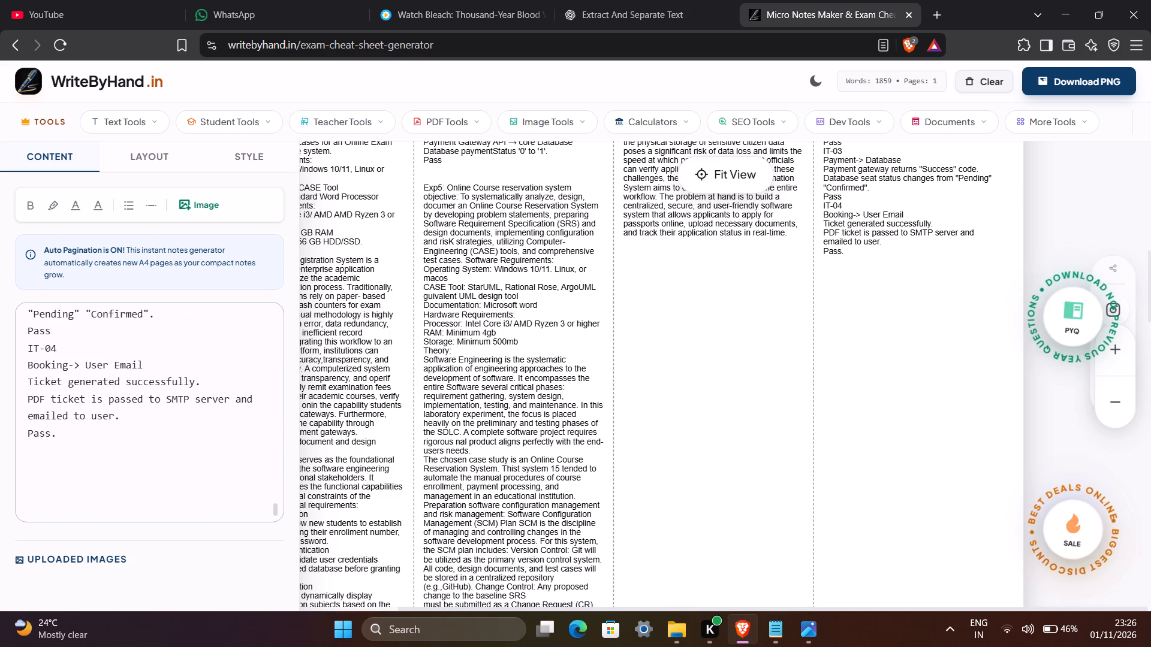
Paste the exp9 e-book management system section into the blank gap after "application status in real-time." in the content text.
scroll(134, 361, "up", 2)
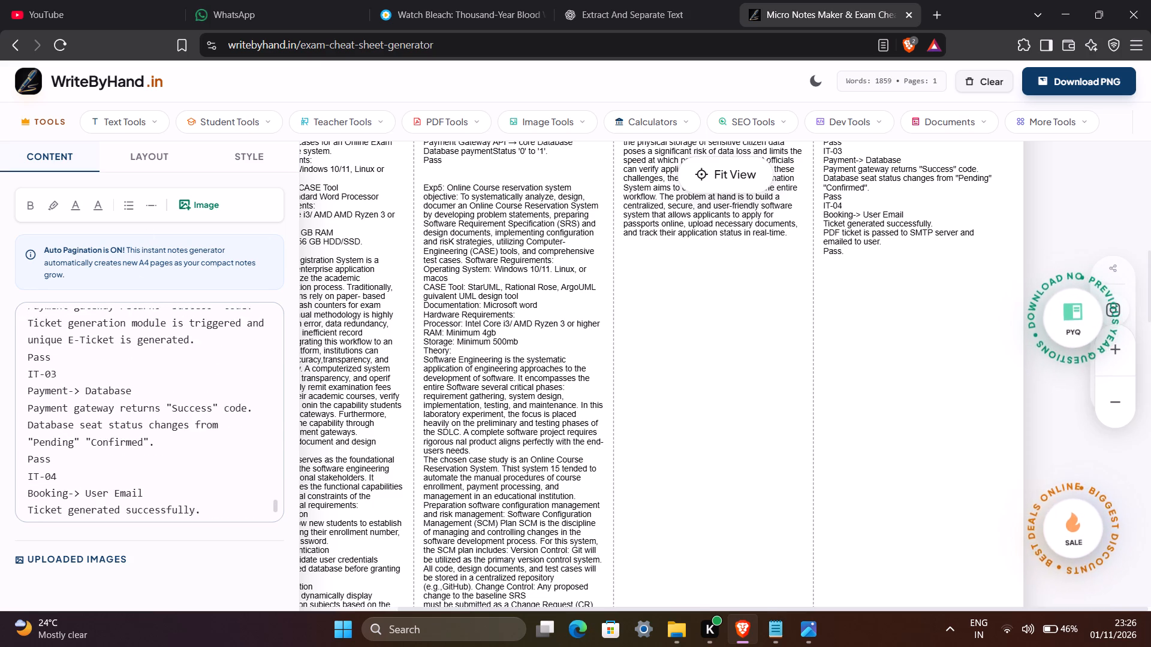
scroll(134, 361, "up", 5)
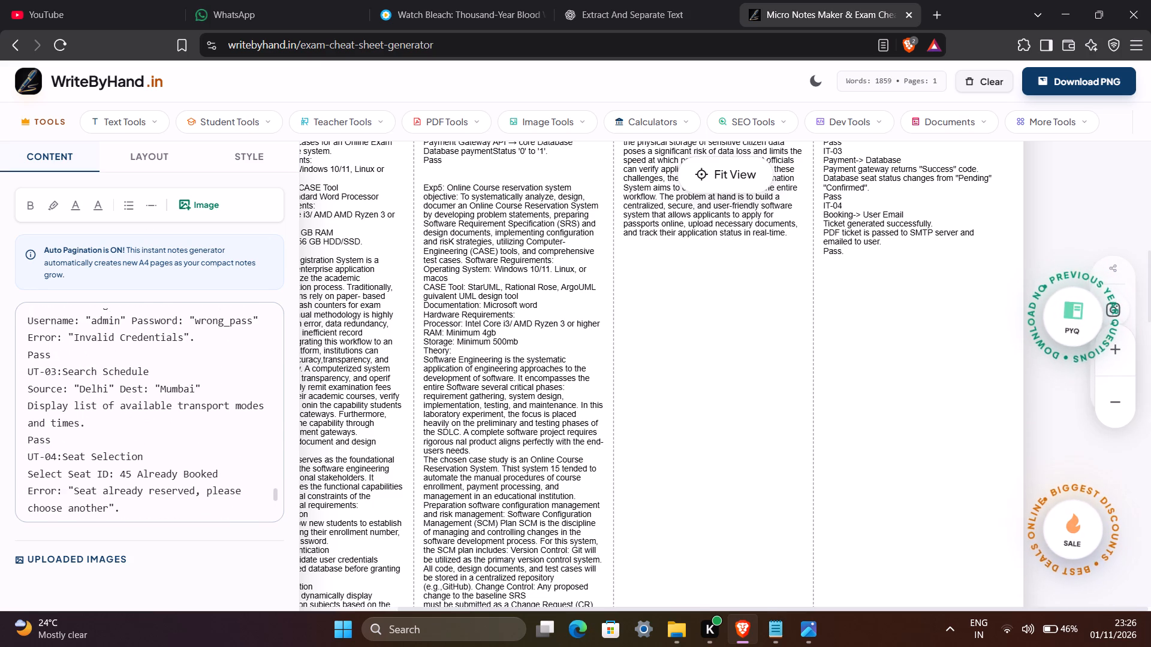
scroll(134, 361, "up", 4)
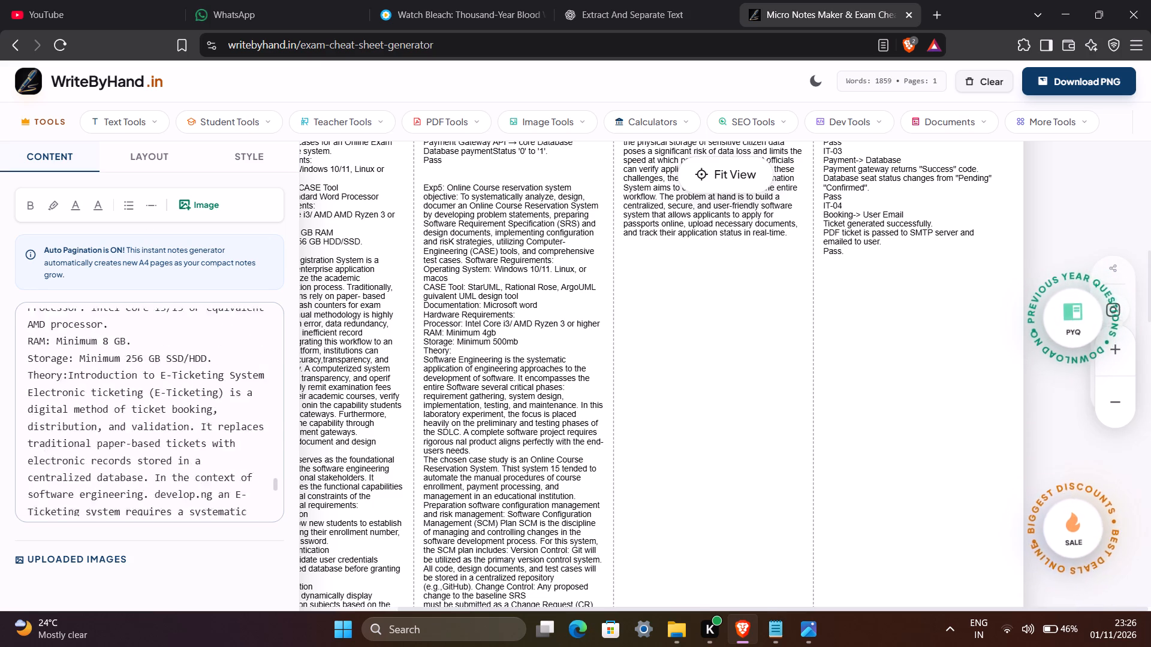
scroll(134, 361, "up", 4)
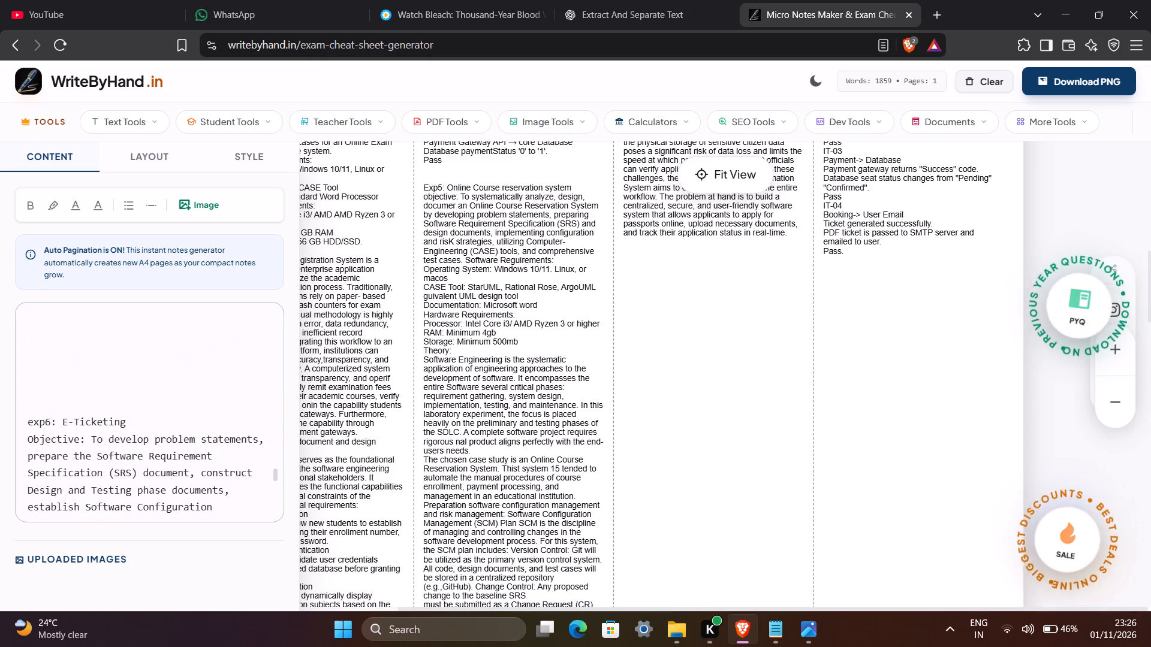
scroll(134, 361, "up", 4)
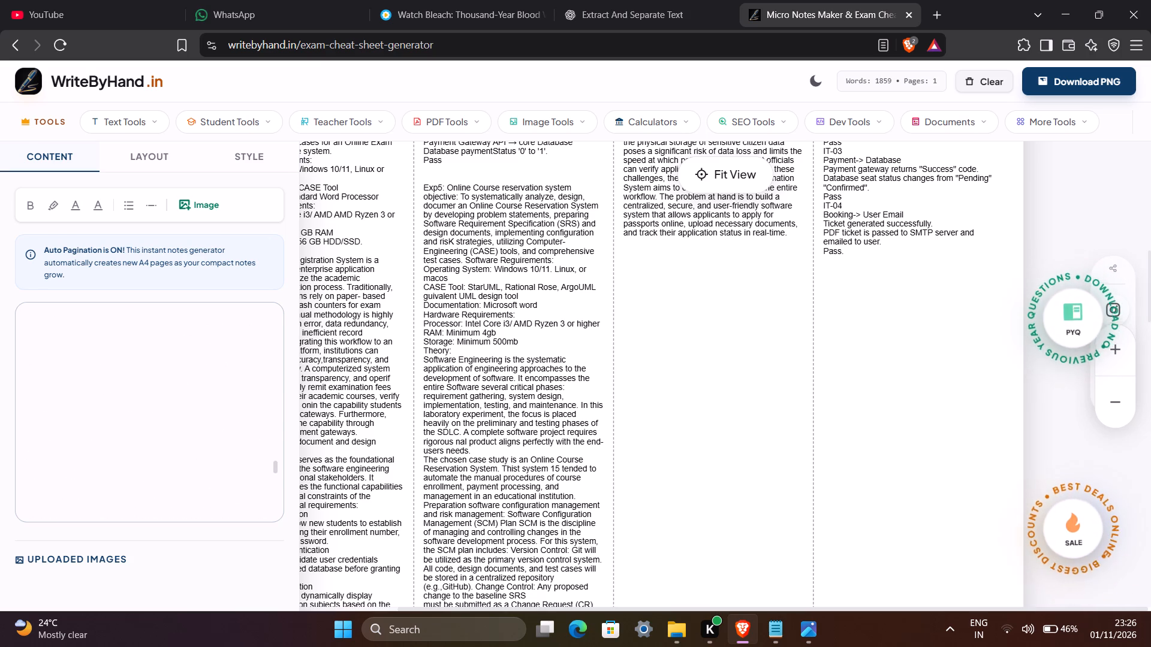
scroll(134, 361, "up", 4)
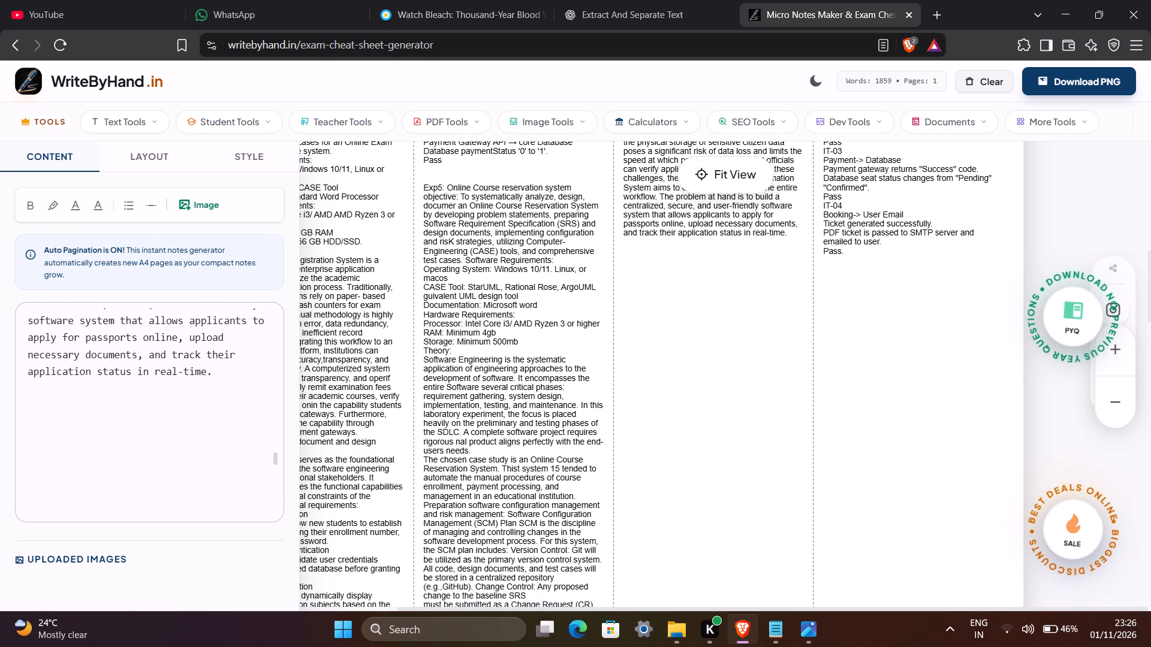
scroll(134, 361, "up", 1)
left_click(52, 321)
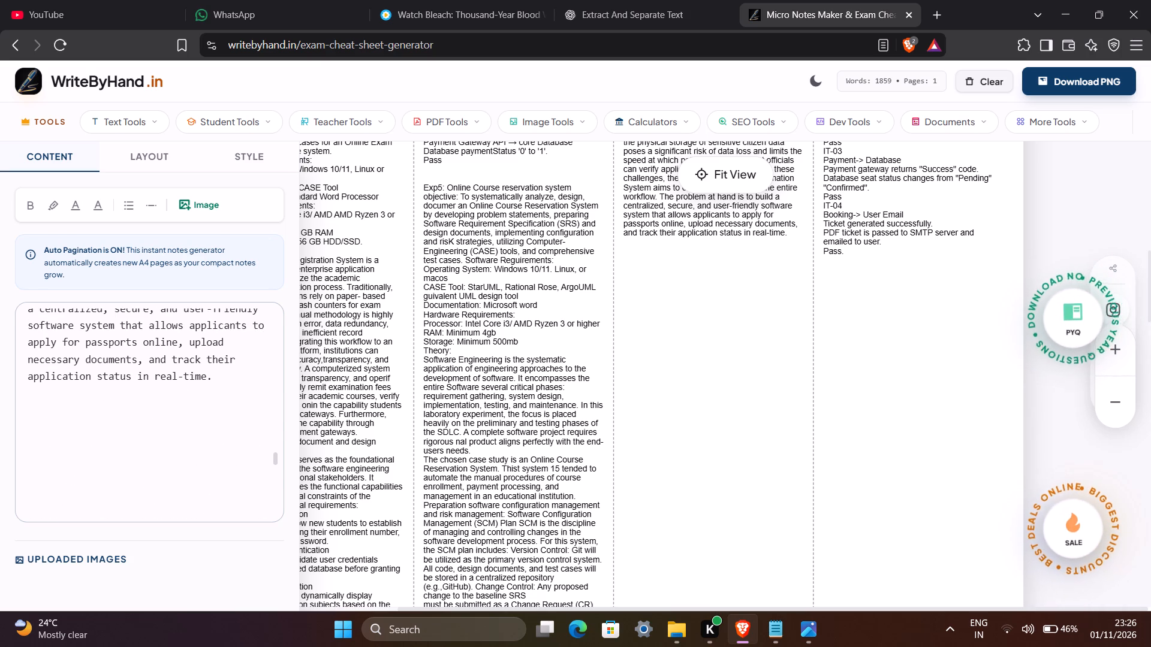
key("Down")
key("Down")
key("Down")
key("Down")
key("Down")
key("Down")
key("Down")
key("Down")
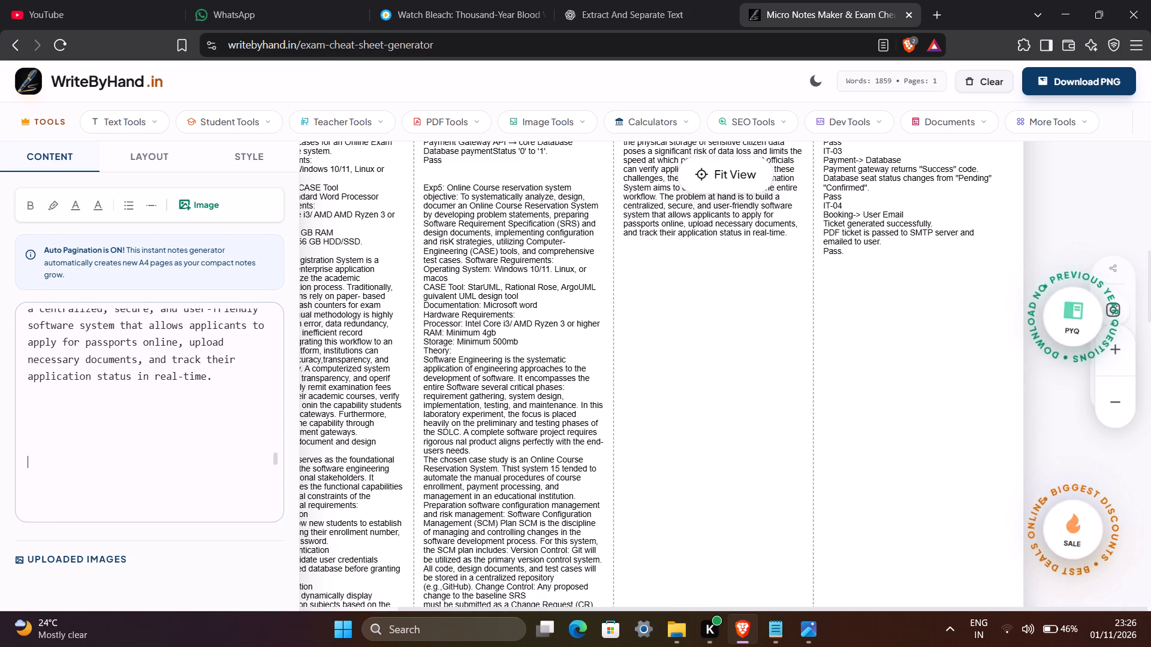
key("ctrl+v")
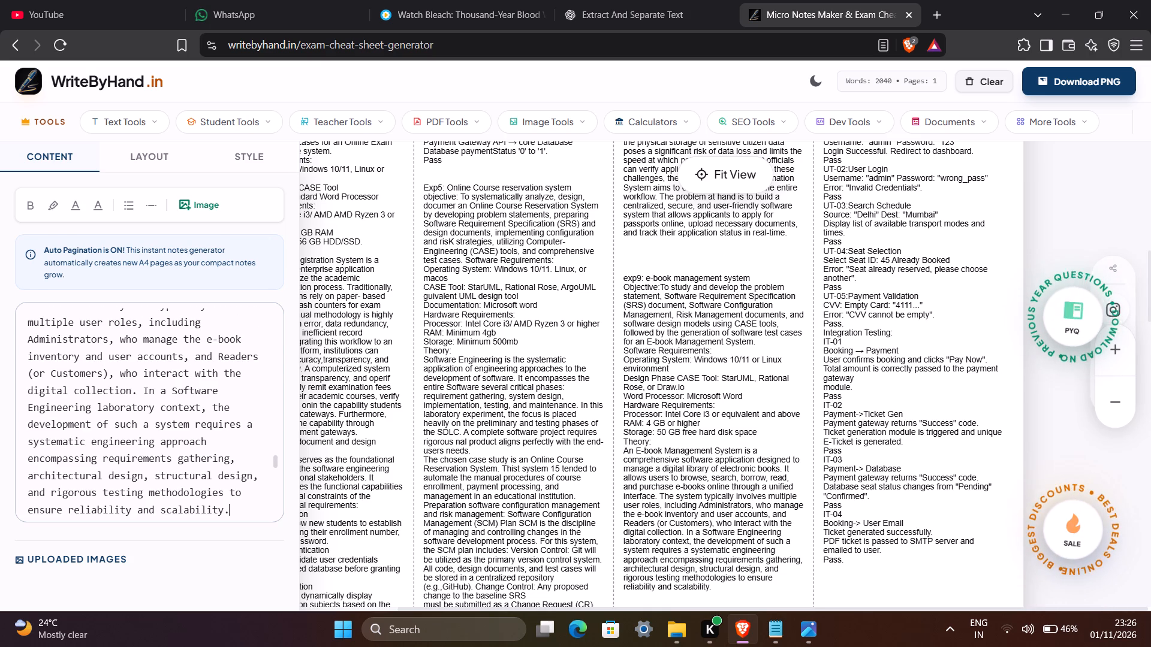
Delete two of the blank lines between the Passport Automation text and the "exp9: e-book management system" heading.
scroll(305, 322, "up", 2)
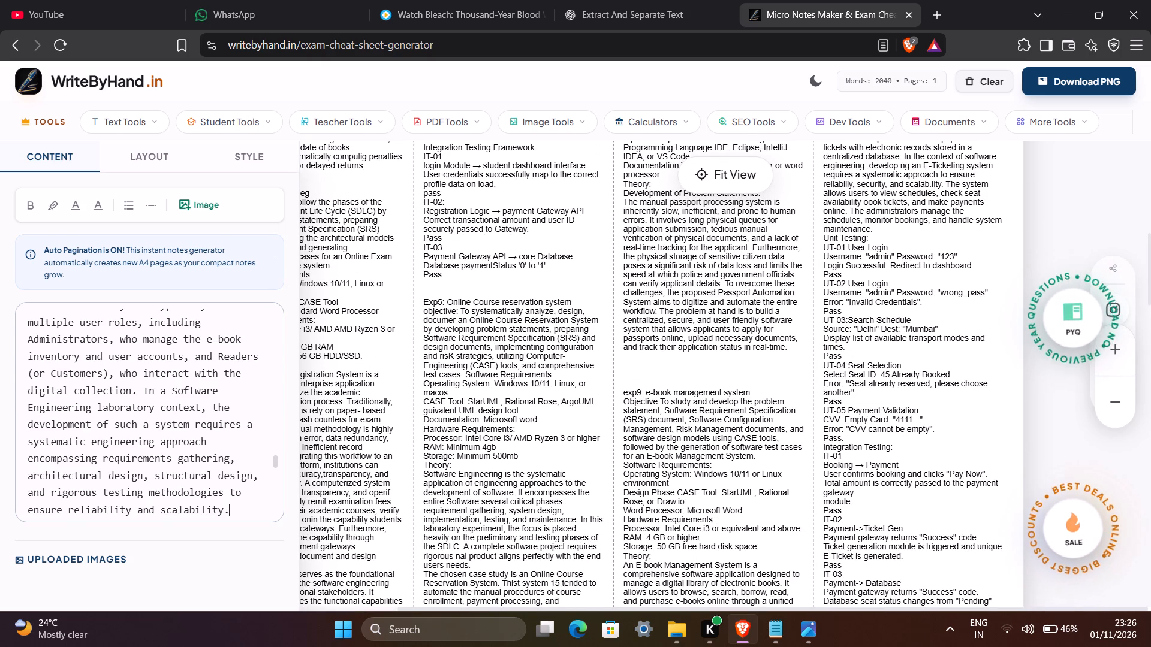
scroll(177, 375, "up", 5)
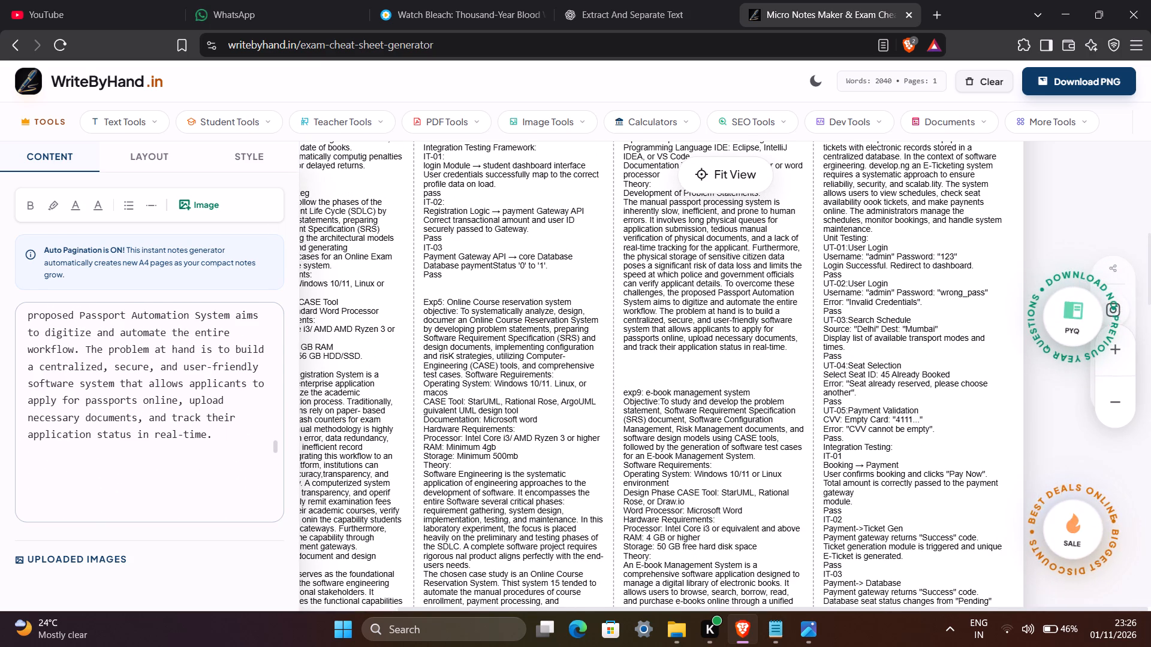
left_click(37, 505)
key("BackSpace")
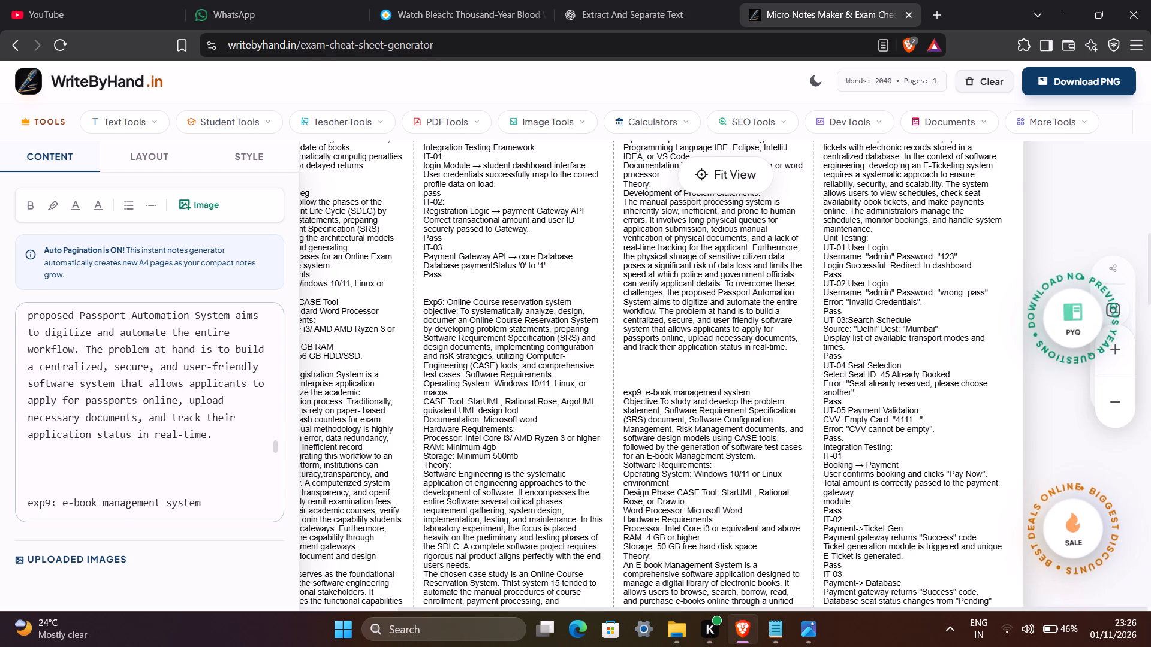
key("BackSpace")
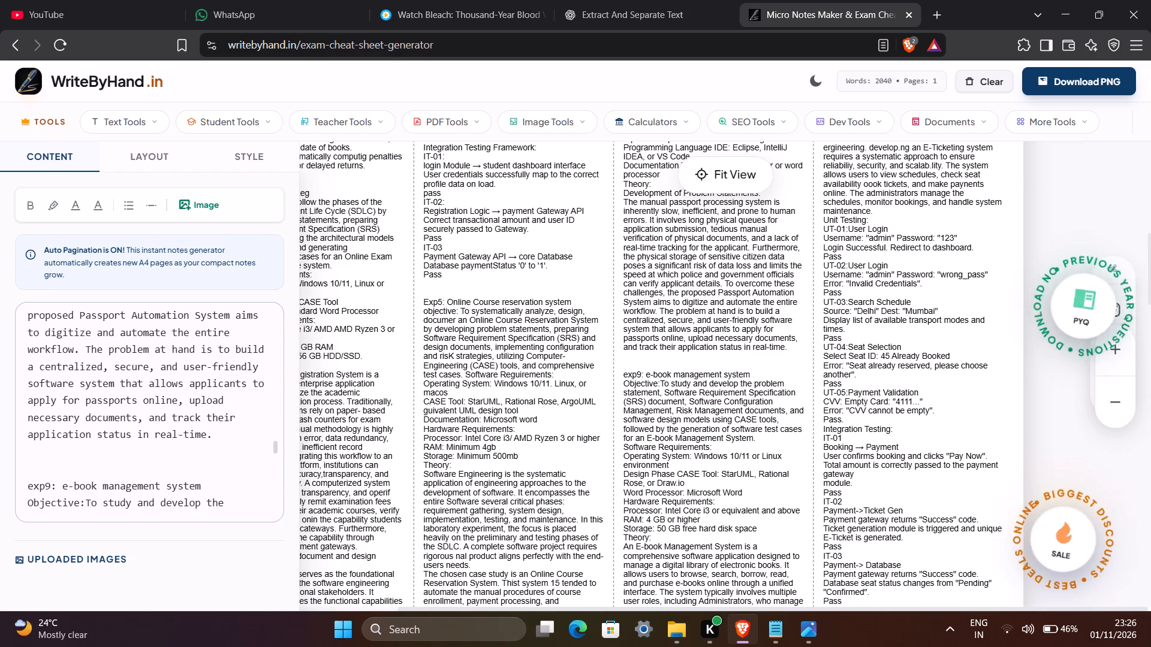
Delete twelve blank lines from the long gap above the "exp6: E-Ticketing" heading in the content text.
scroll(665, 484, "down", 3)
scroll(665, 484, "up", 2)
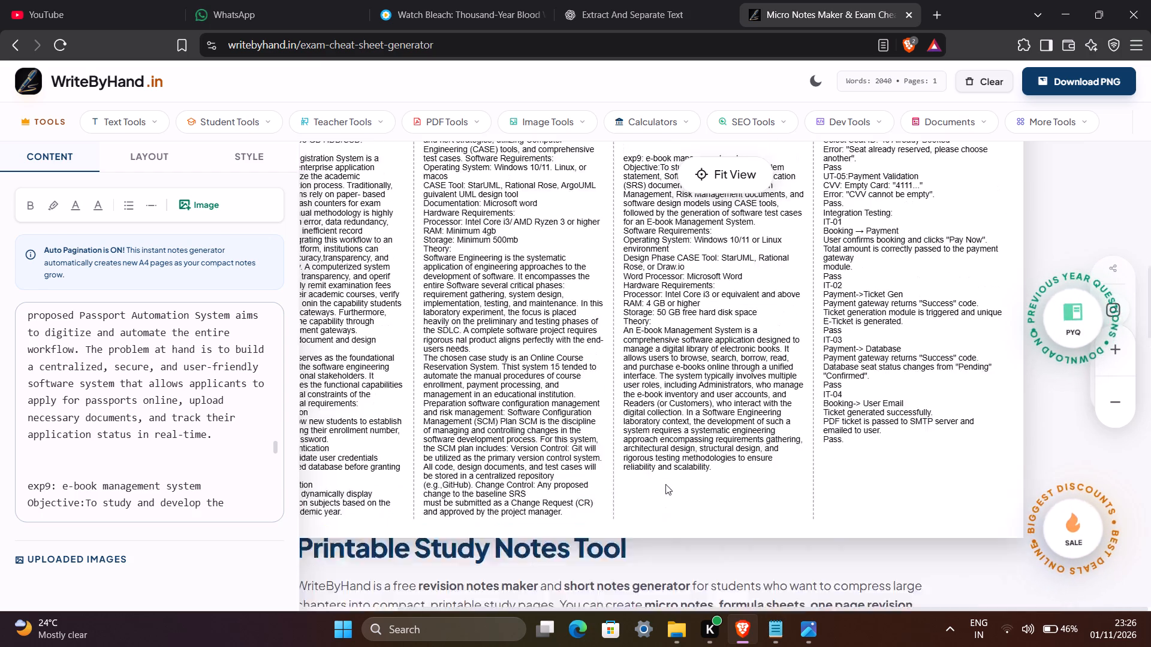
scroll(665, 484, "up", 8)
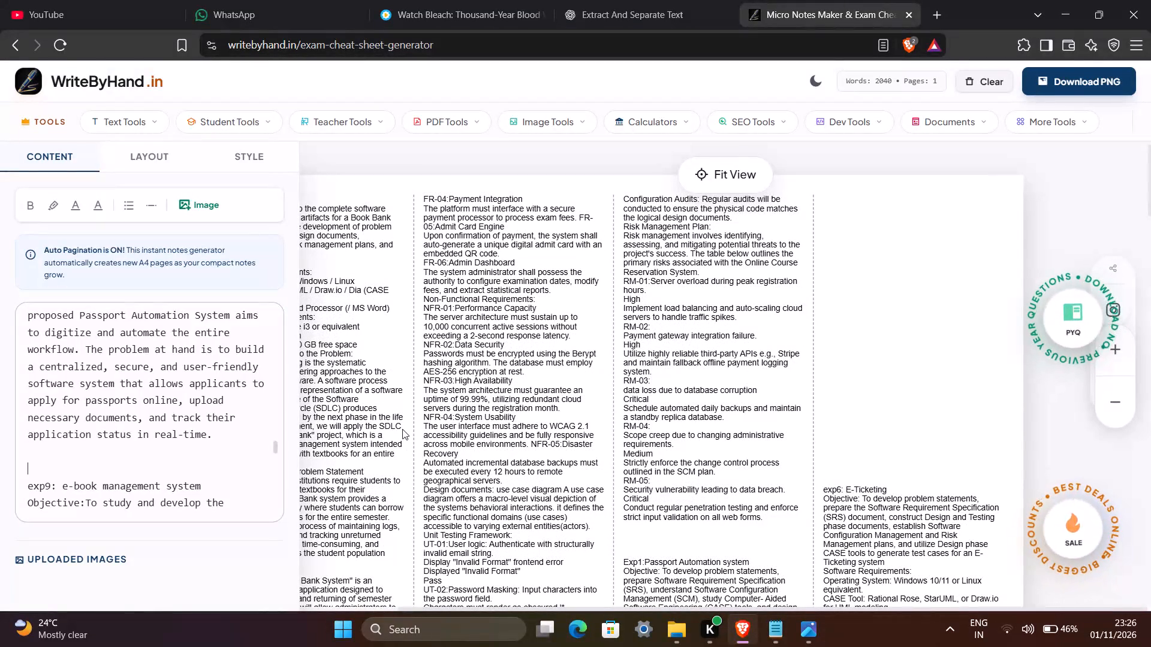
scroll(122, 445, "down", 4)
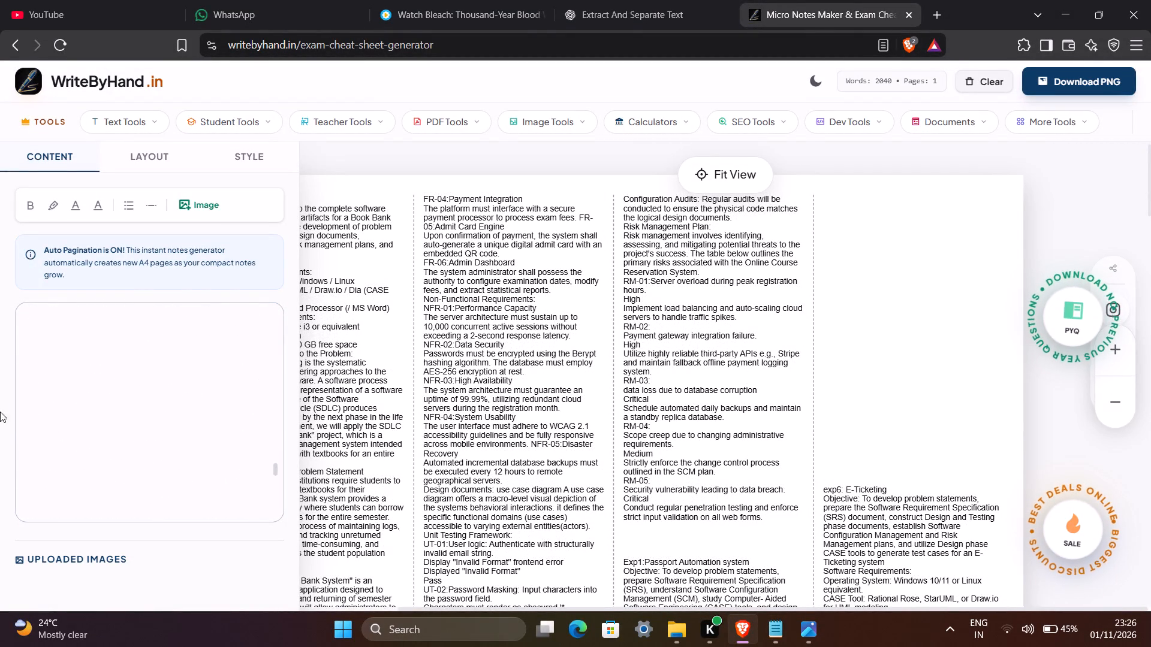
left_click(83, 455)
key("BackSpace")
key("BackSpace")
key("BackSpace")
key("BackSpace")
key("BackSpace")
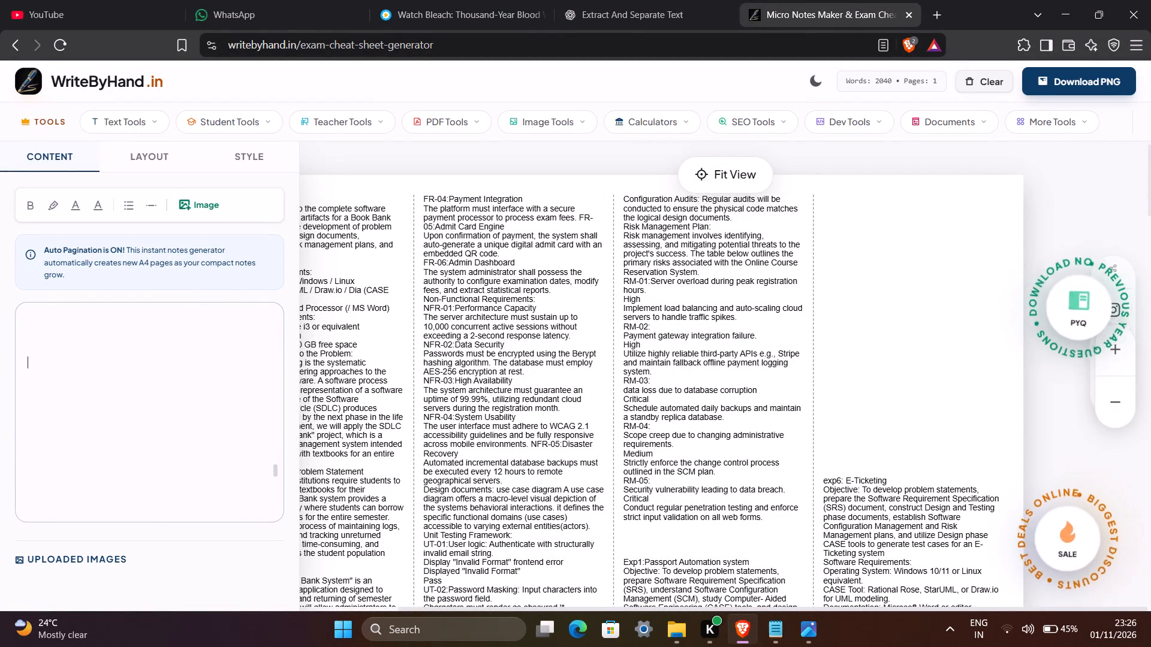
key("BackSpace")
key("BackSpace")
key("BackSpace")
key("BackSpace")
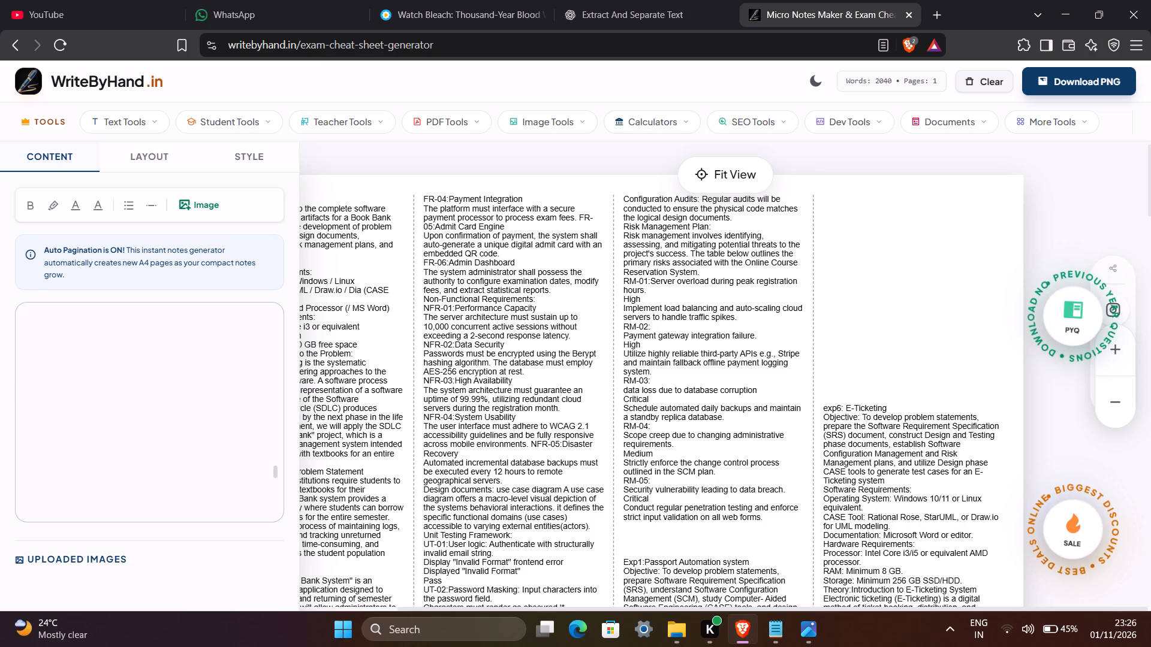
key("BackSpace")
key("BackSpace")
key("BackSpace")
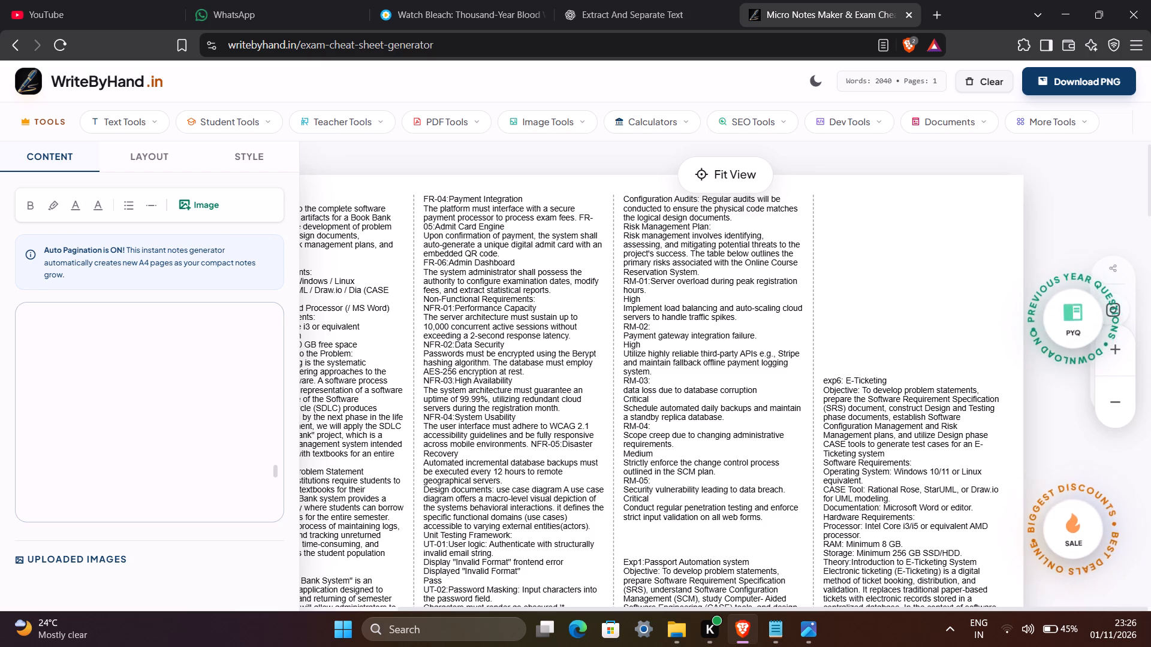
Delete ten more blank lines from the remaining gap above the "exp6: E-Ticketing" heading.
key("Down")
key("Down")
key("Down")
key("Down")
key("Down")
key("Down")
key("Down")
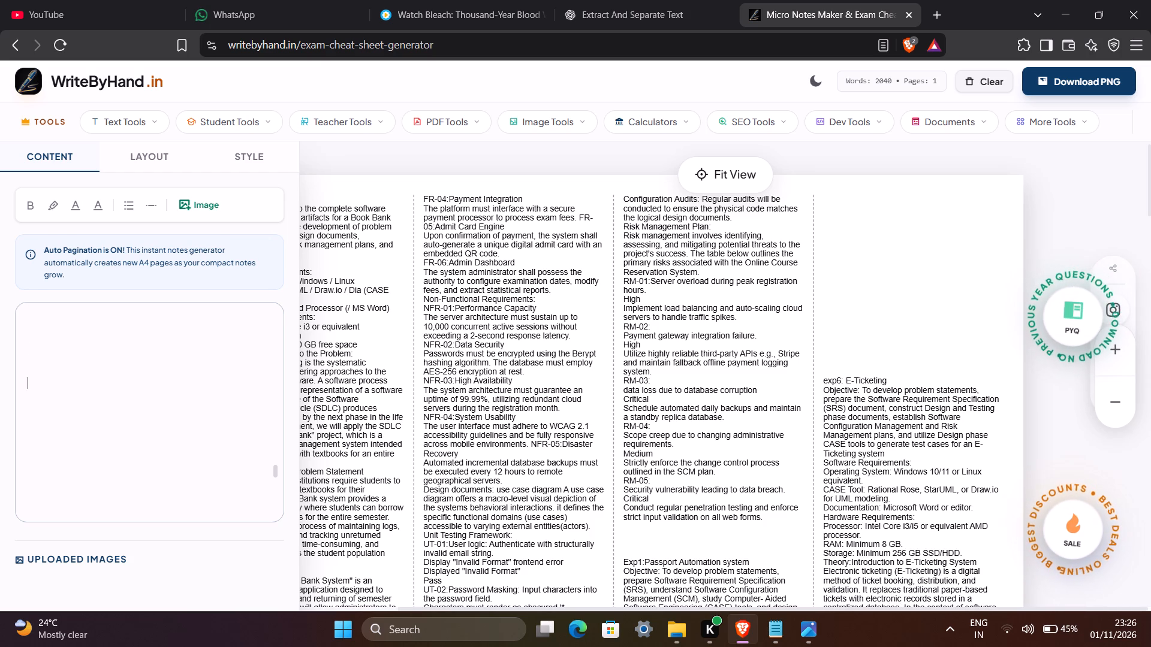
key("BackSpace")
key("BackSpace")
key("BackSpace")
key("BackSpace")
key("BackSpace")
key("BackSpace")
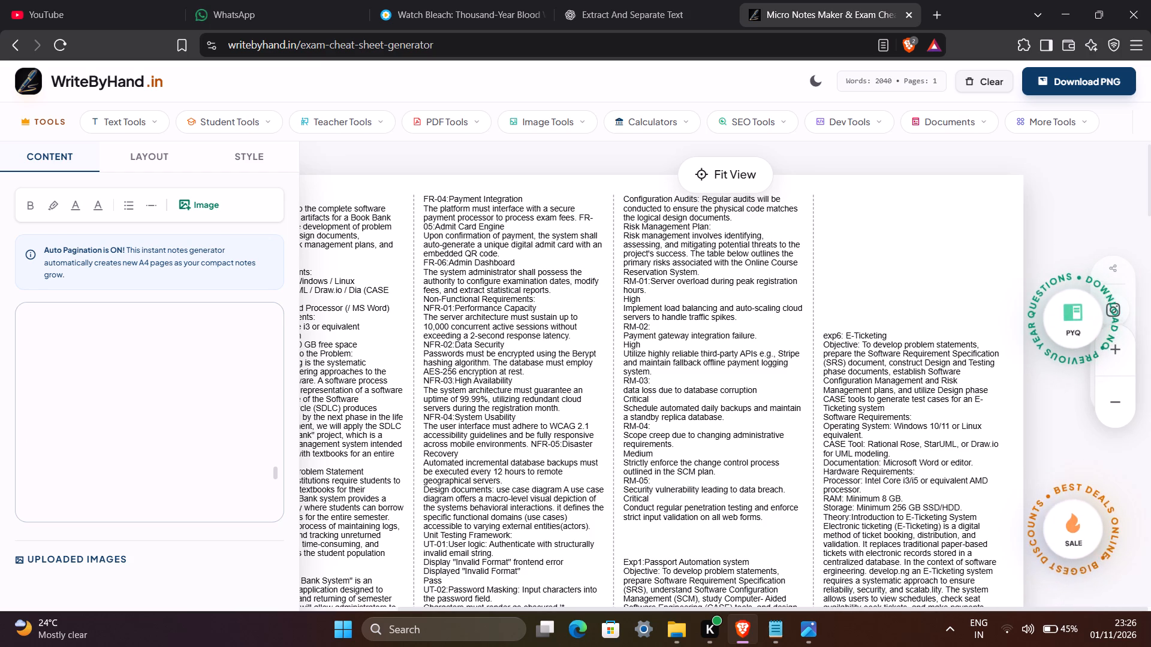
key("Down")
key("Down")
key("BackSpace")
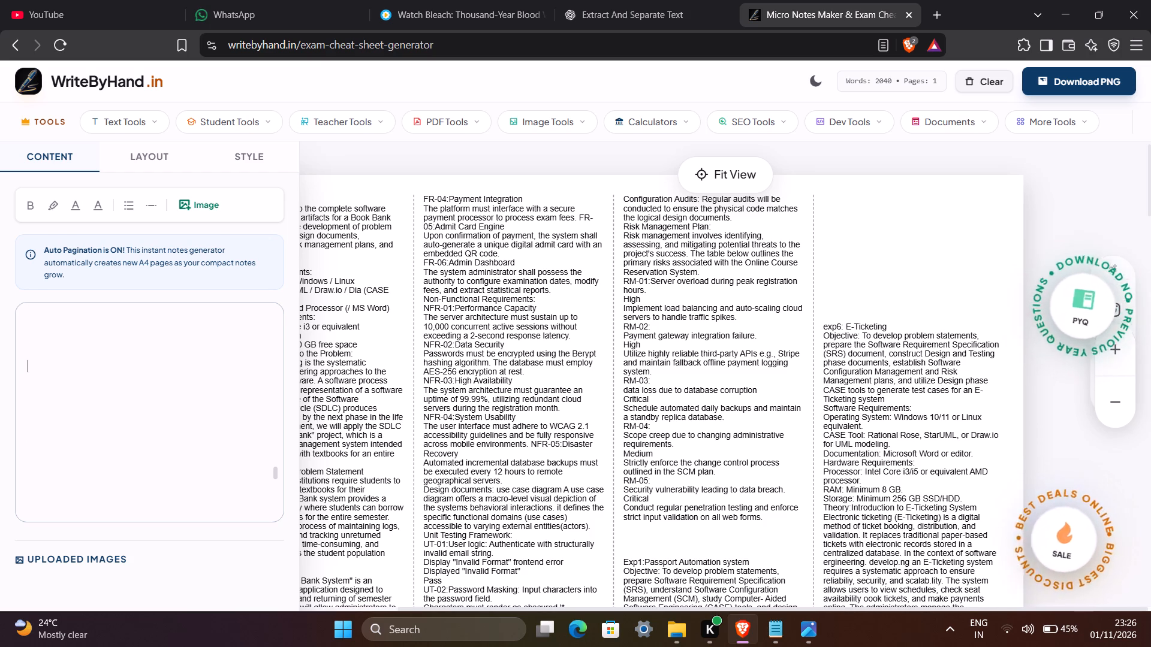
key("BackSpace")
key("BackSpace")
key("BackSpace")
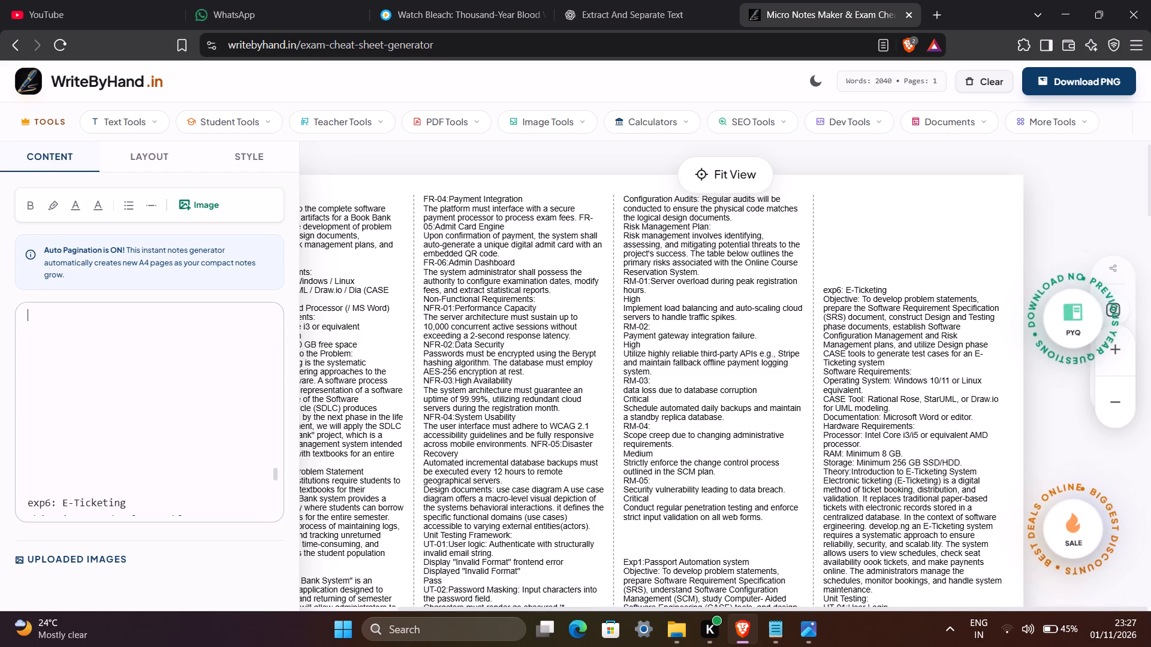
Delete another ten blank lines above "exp6: E-Ticketing" so the heading starts at the top of the fourth column.
key("Down")
key("Down")
key("Down")
key("Down")
key("Down")
key("Down")
key("Down")
key("BackSpace")
key("BackSpace")
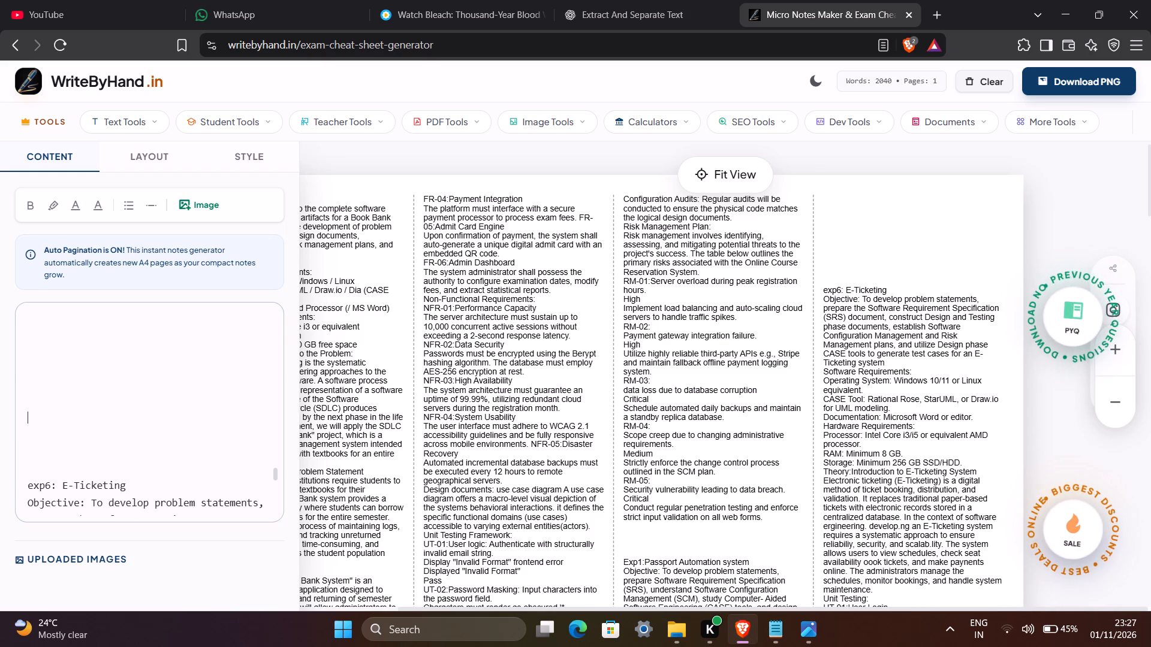
key("BackSpace")
key("BackSpace")
key("BackSpace")
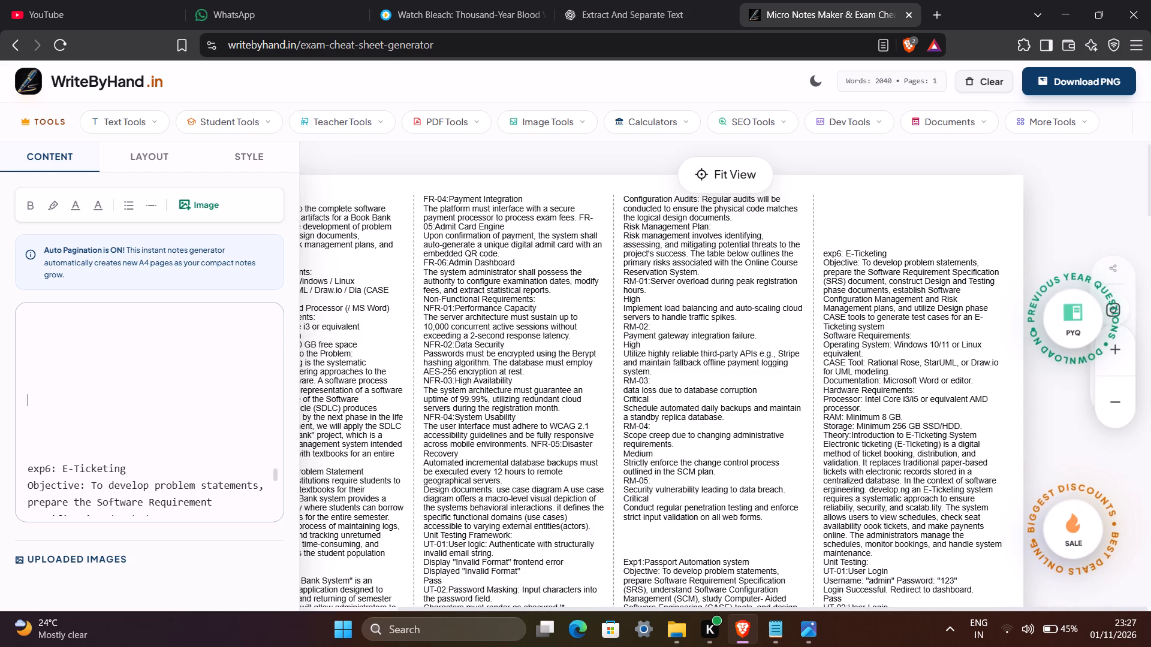
key("BackSpace")
key("Down")
key("Down")
key("BackSpace")
key("BackSpace")
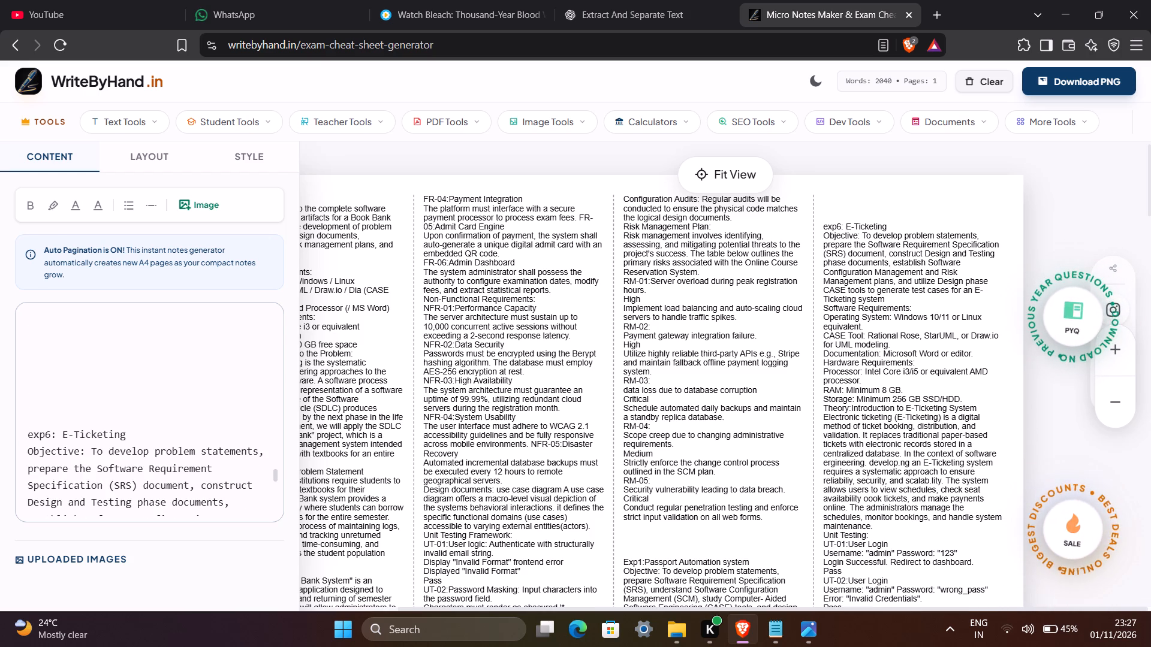
key("BackSpace")
key("BackSpace")
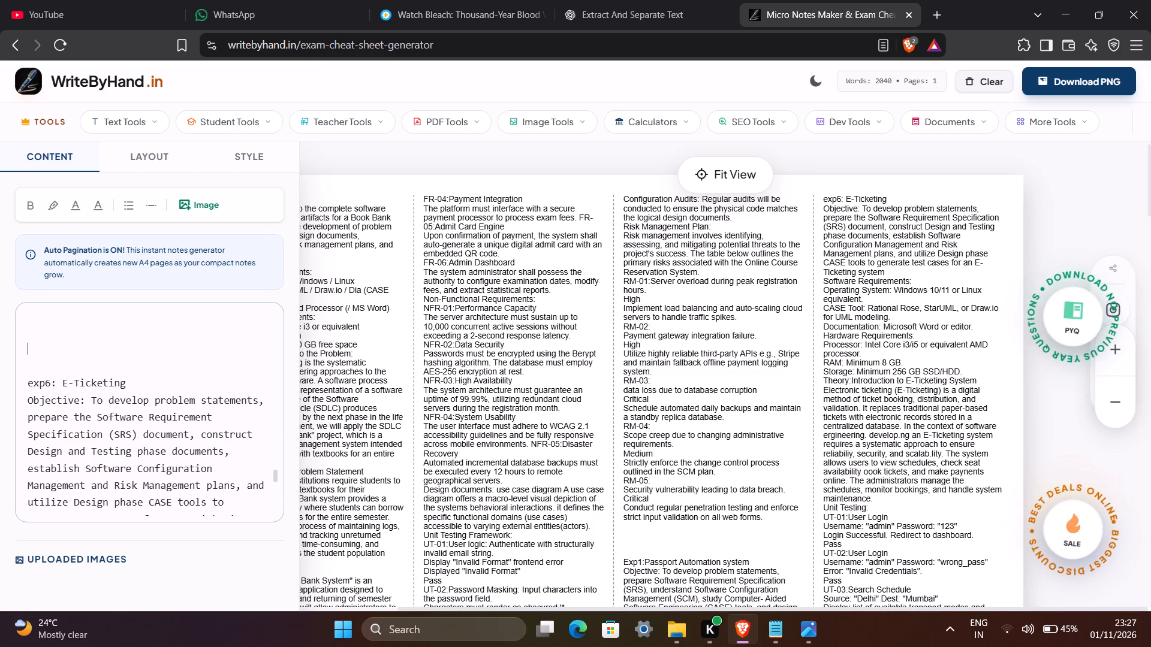
Delete three blank lines between "ensure reliability and scalability." and the "exp6: E-Ticketing" heading, leaving two.
scroll(101, 419, "down", 3)
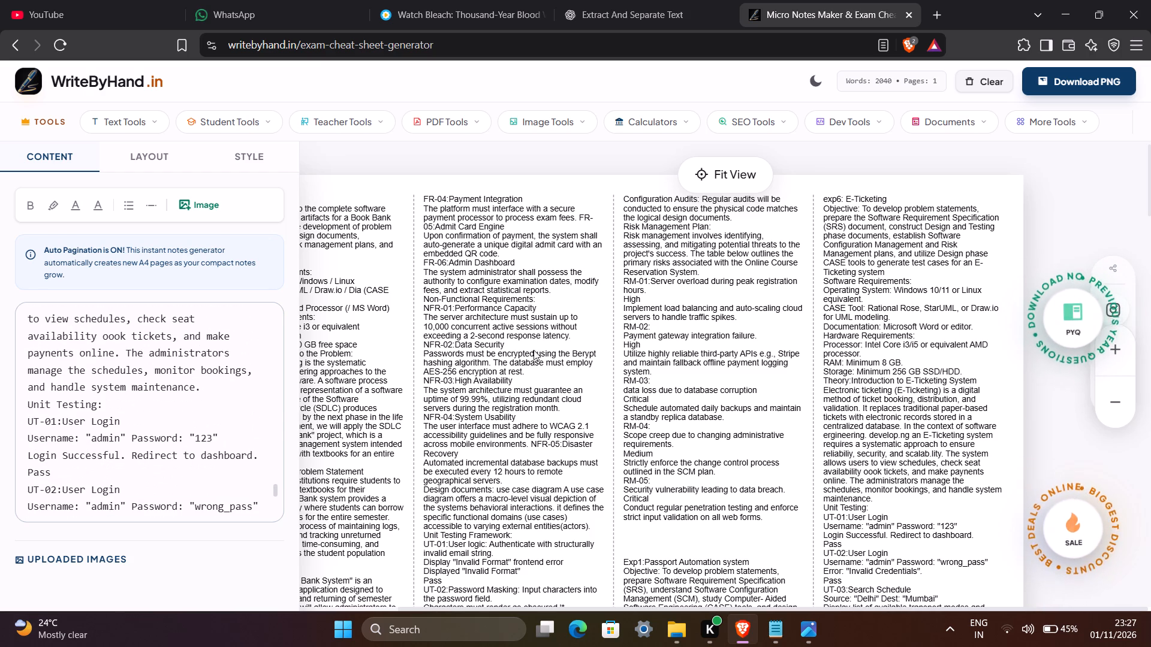
scroll(689, 308, "down", 6)
scroll(689, 308, "left", 1)
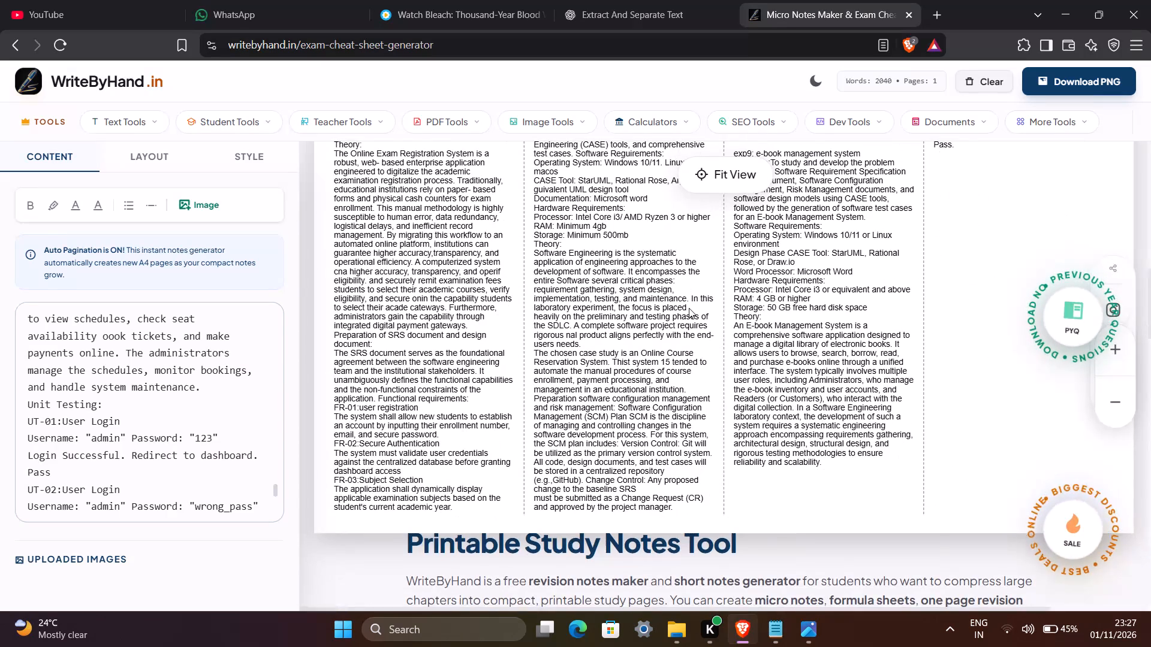
scroll(689, 308, "left", 1)
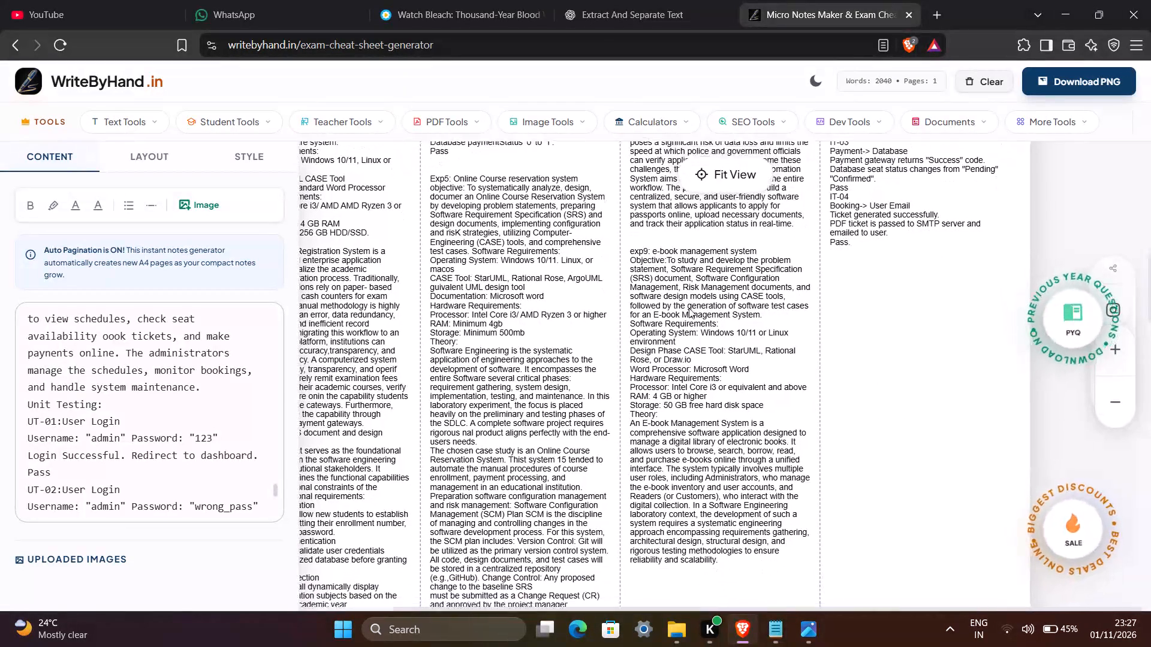
scroll(689, 308, "left", 1)
scroll(233, 431, "up", 5)
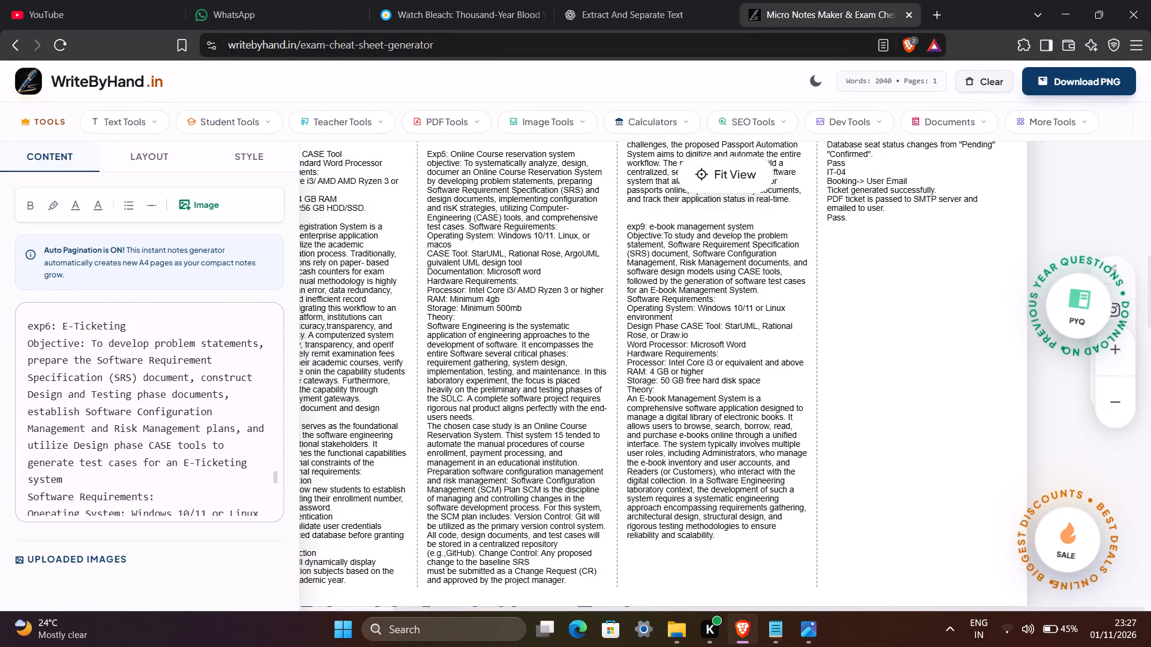
scroll(233, 431, "up", 2)
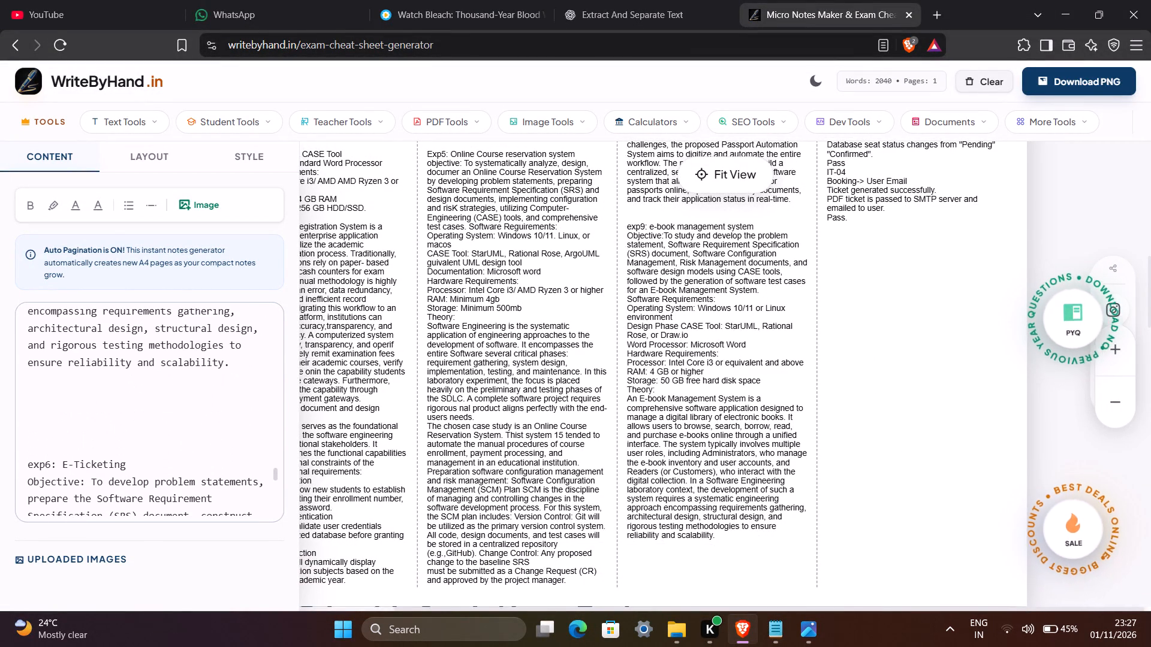
key("Down")
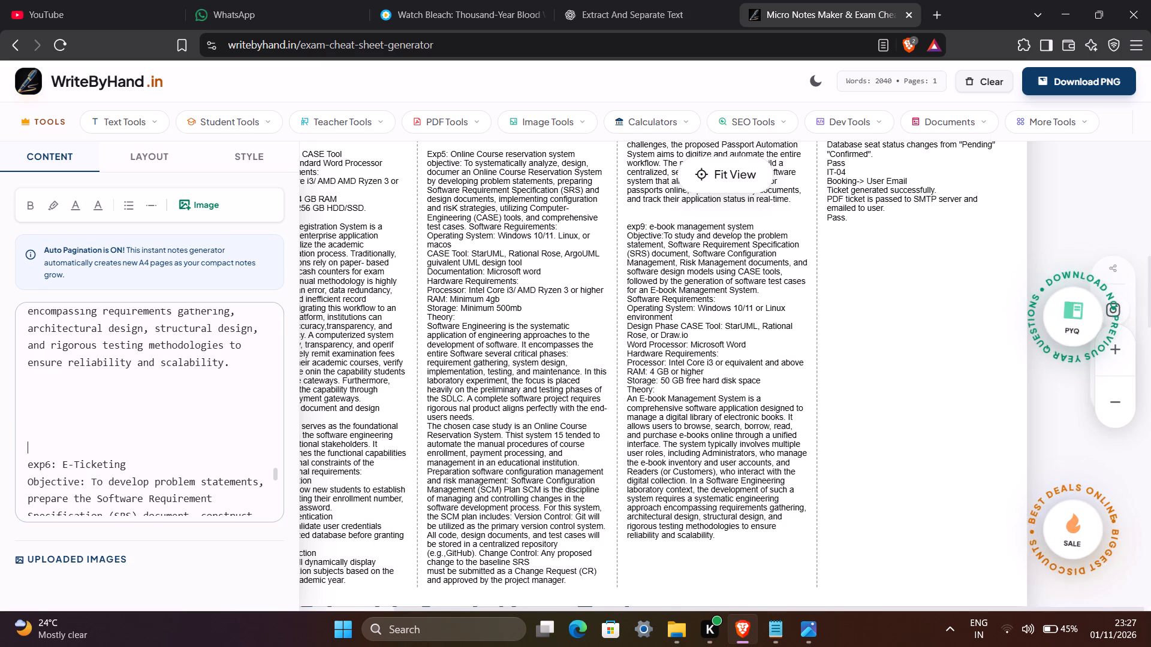
key("BackSpace")
key("BackSpace")
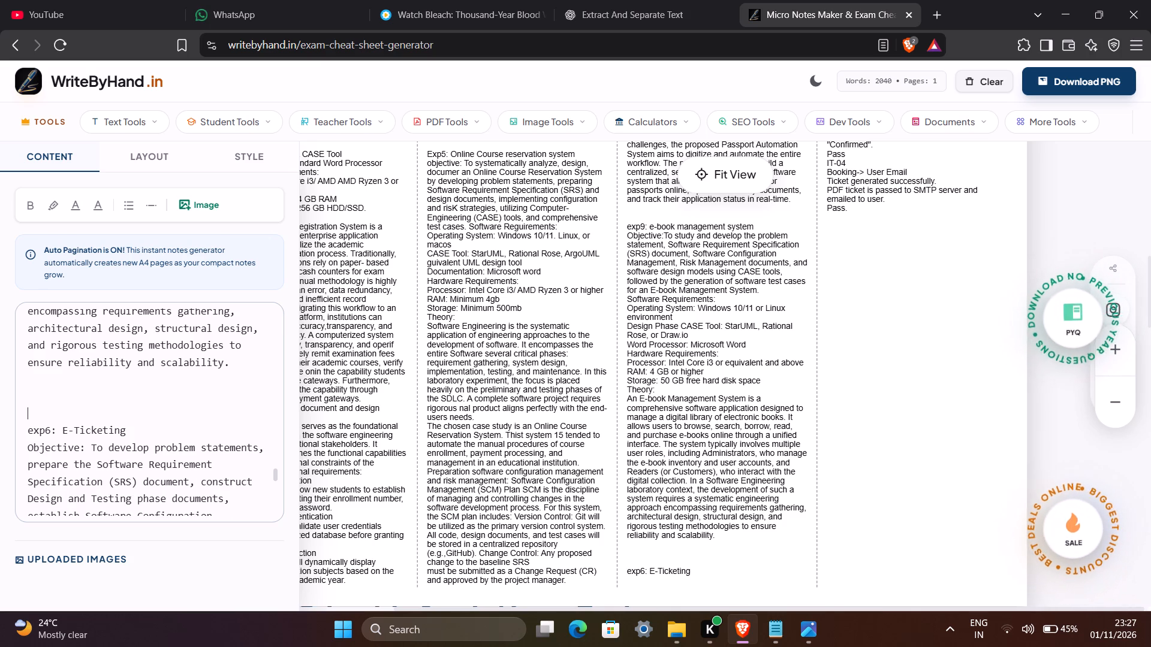
key("BackSpace")
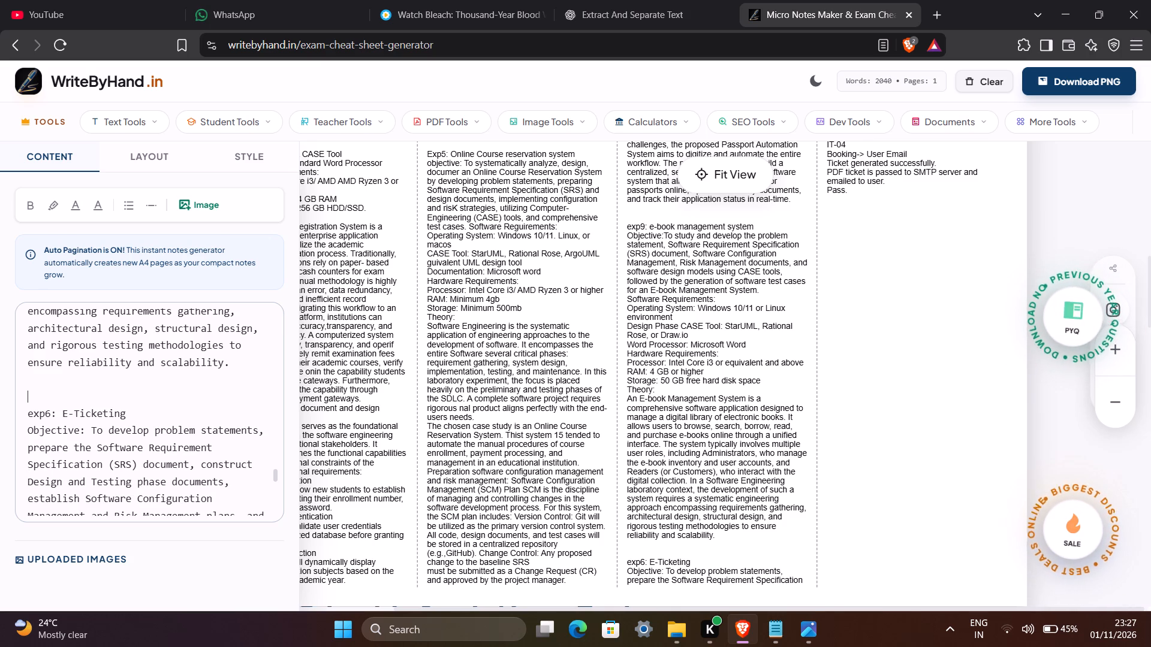
Insert three blank lines above the "exp9: e-book management system" heading to push exp6 back into the fourth column.
scroll(233, 431, "up", 7)
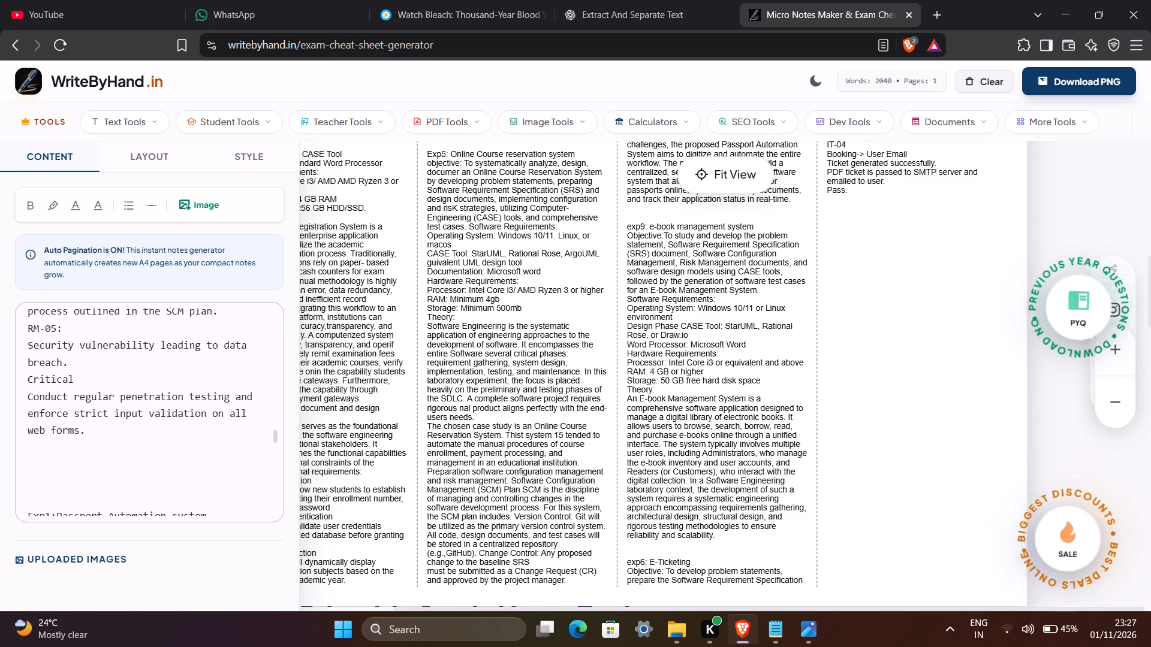
left_click(152, 448)
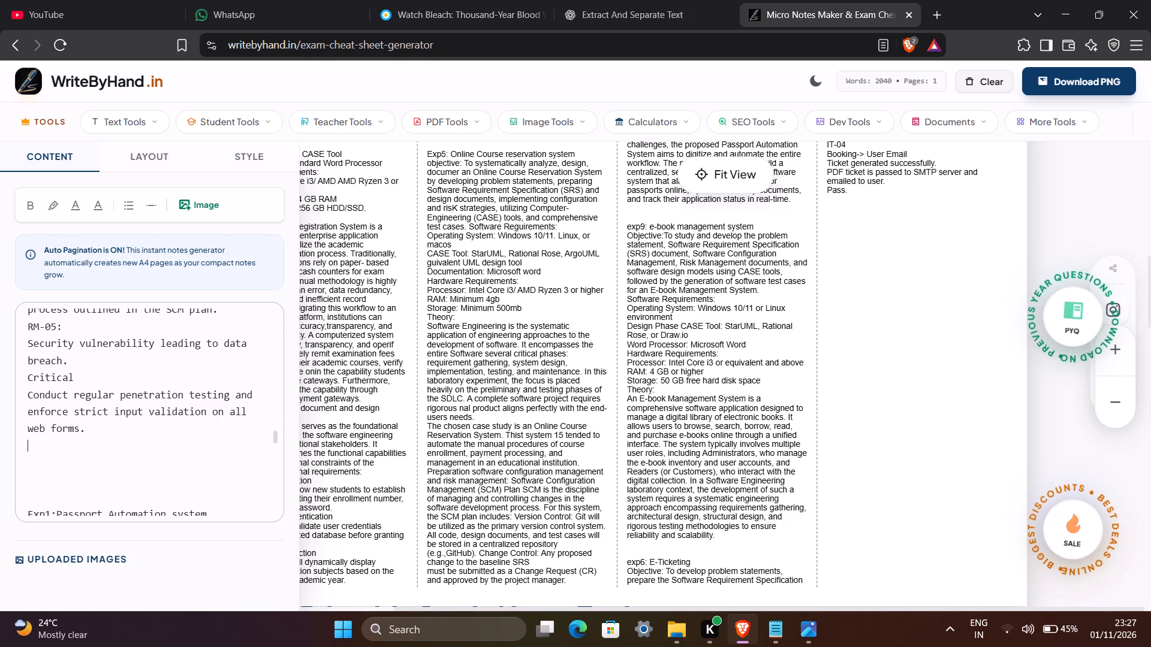
scroll(152, 448, "down", 2)
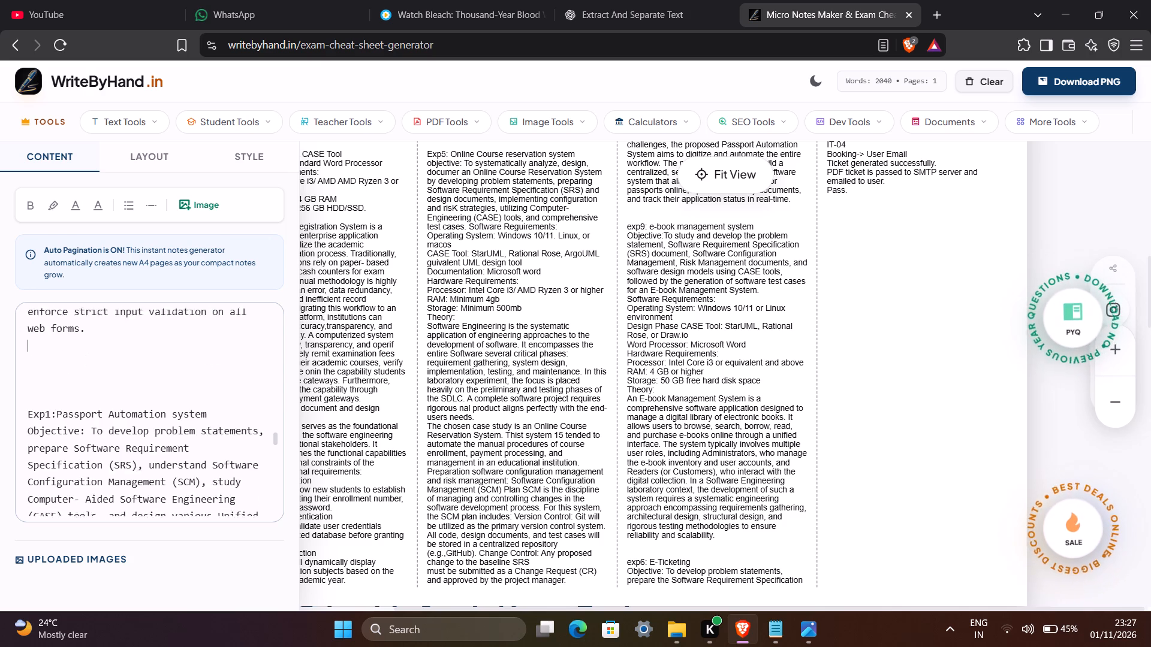
scroll(152, 448, "down", 5)
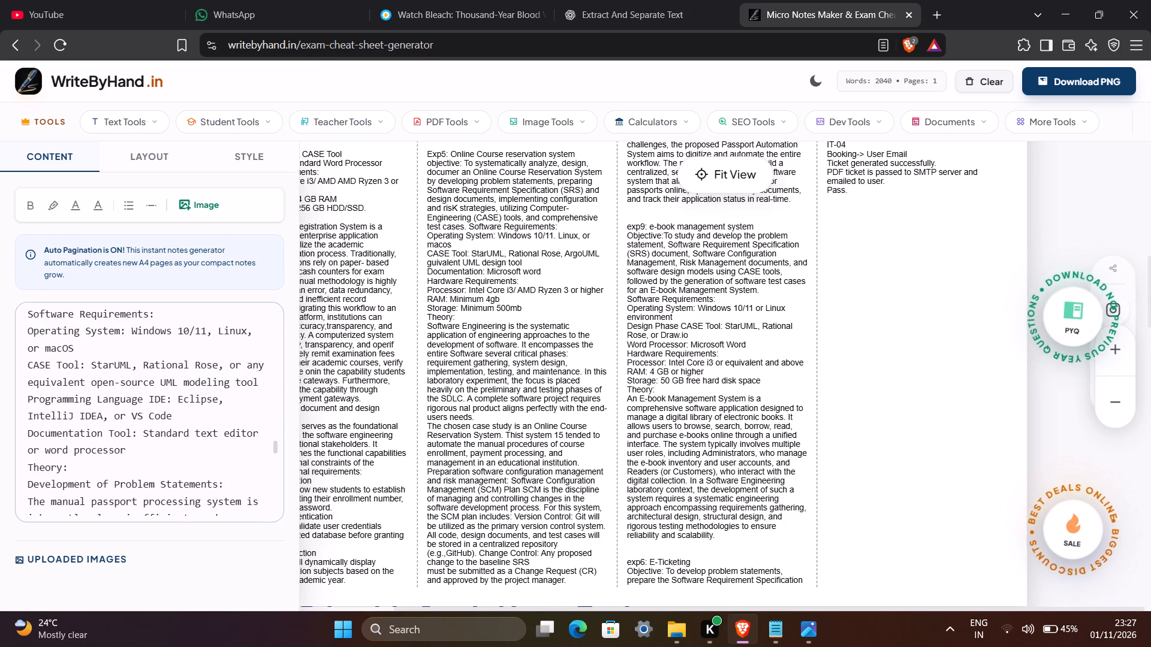
scroll(152, 448, "down", 5)
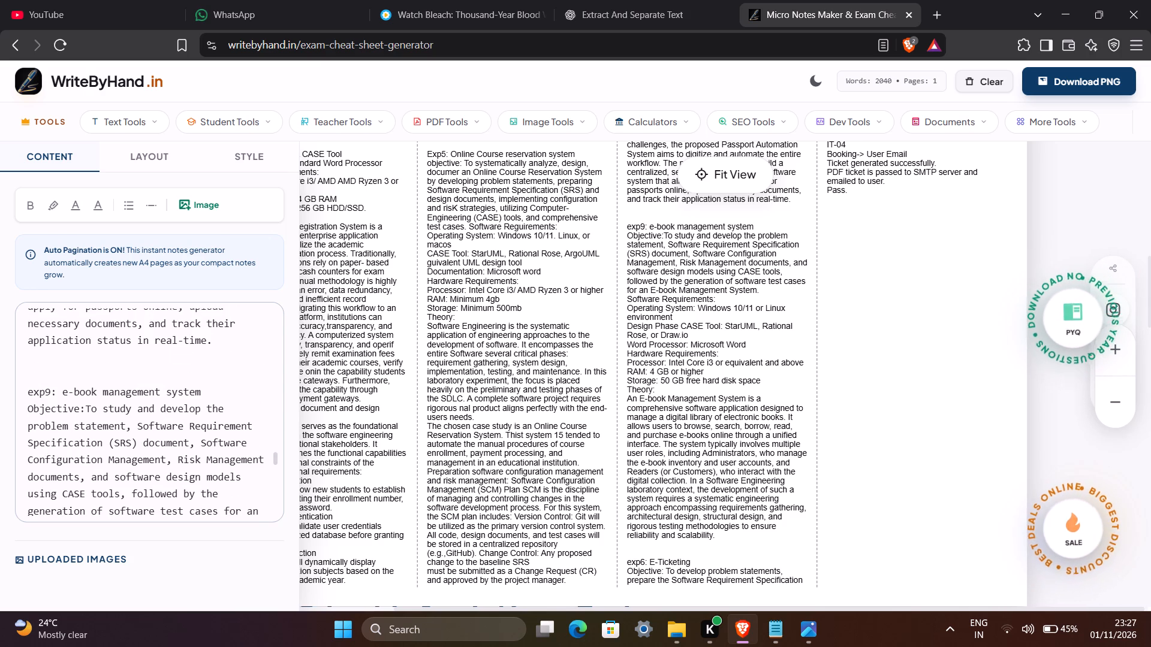
left_click(130, 340)
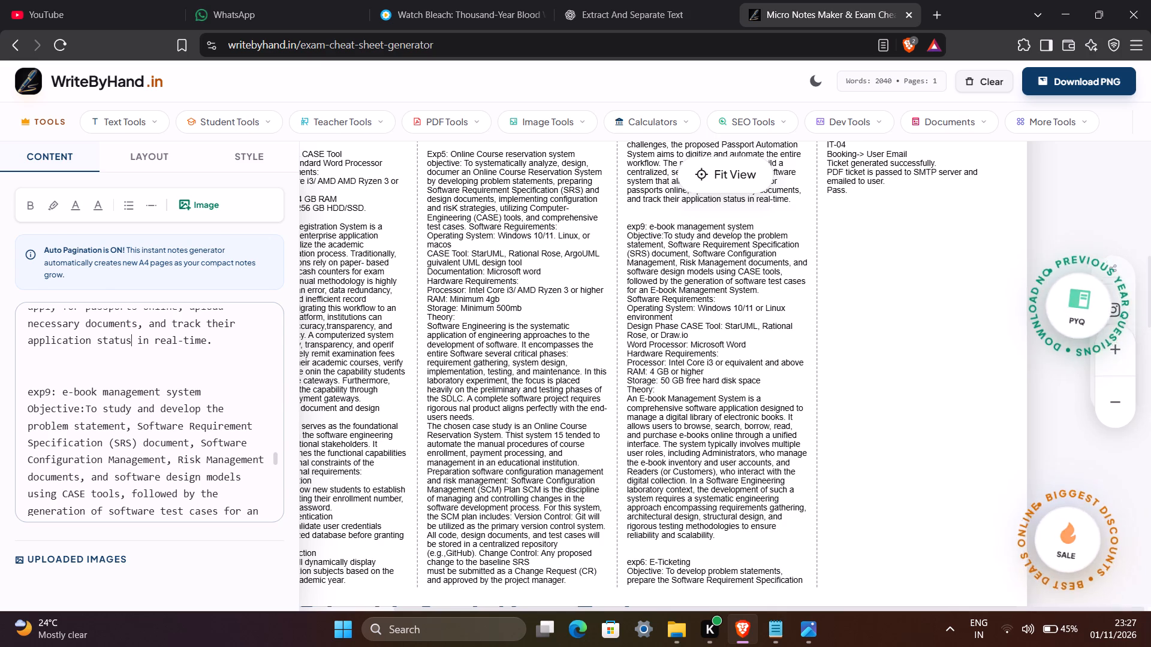
left_click(102, 379)
key("Return")
key("Return")
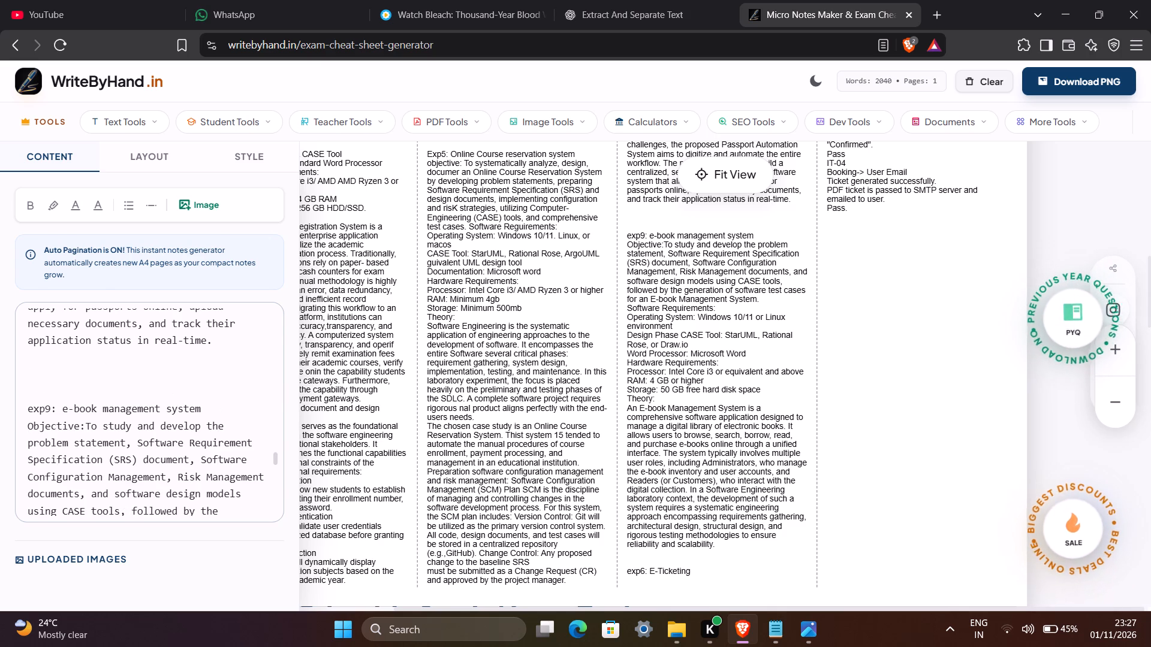
key("Return")
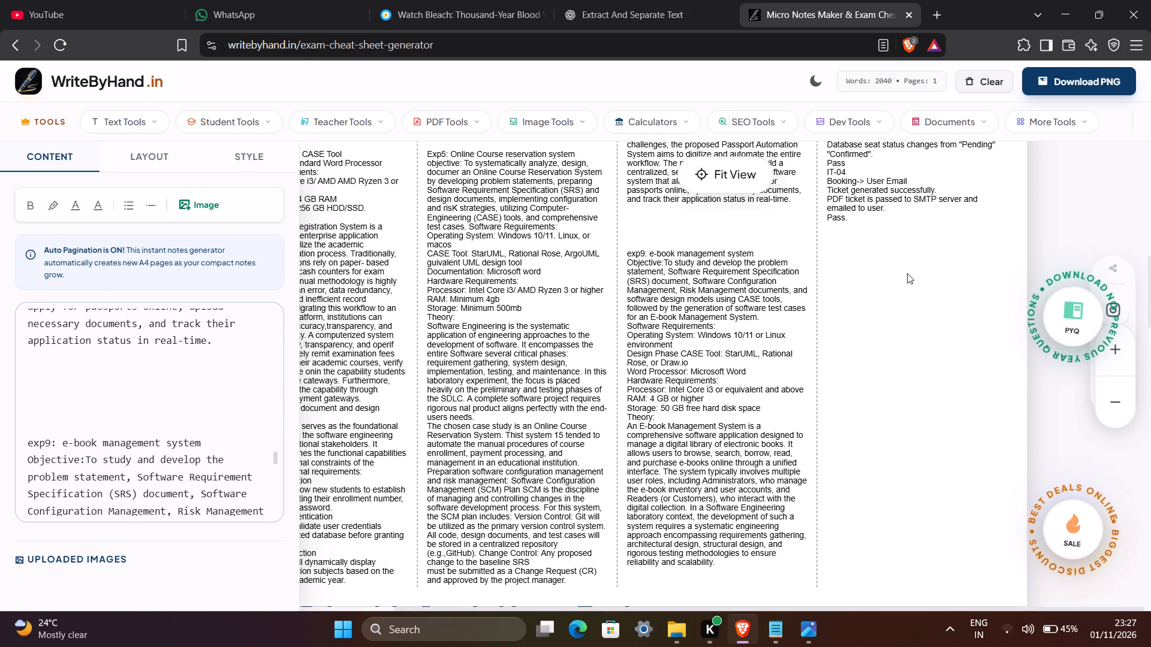
Review the spacing and alignment of Passport Automation, exp9 and E-Ticketing in the third and fourth columns of the preview.
scroll(774, 375, "up", 1)
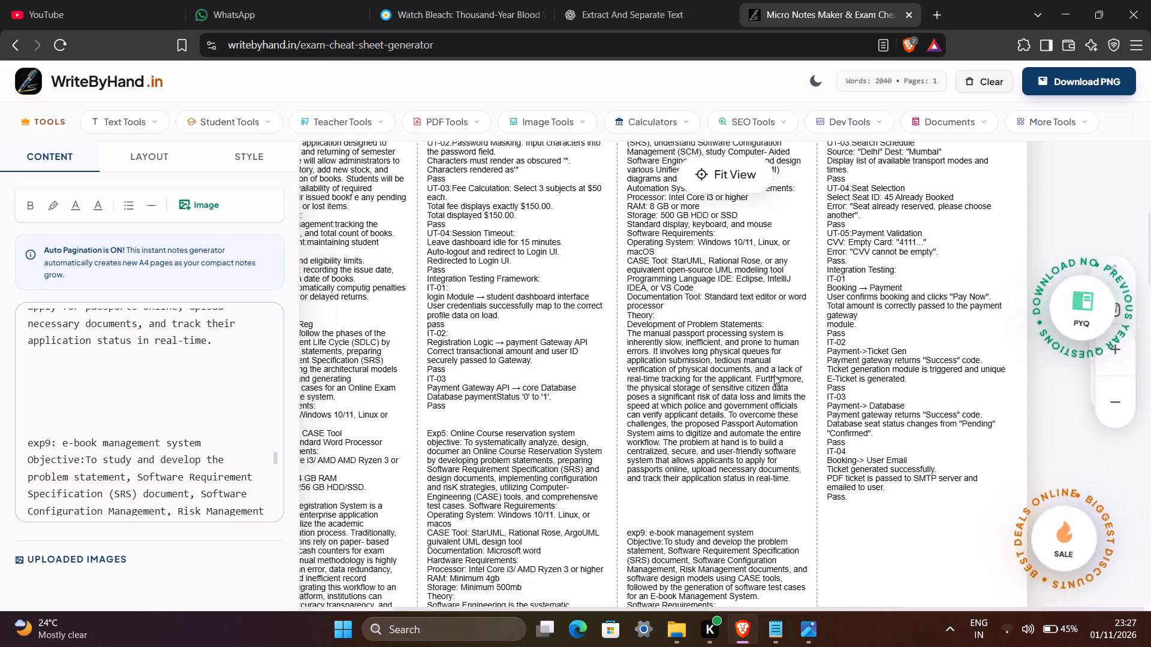
scroll(774, 375, "up", 2)
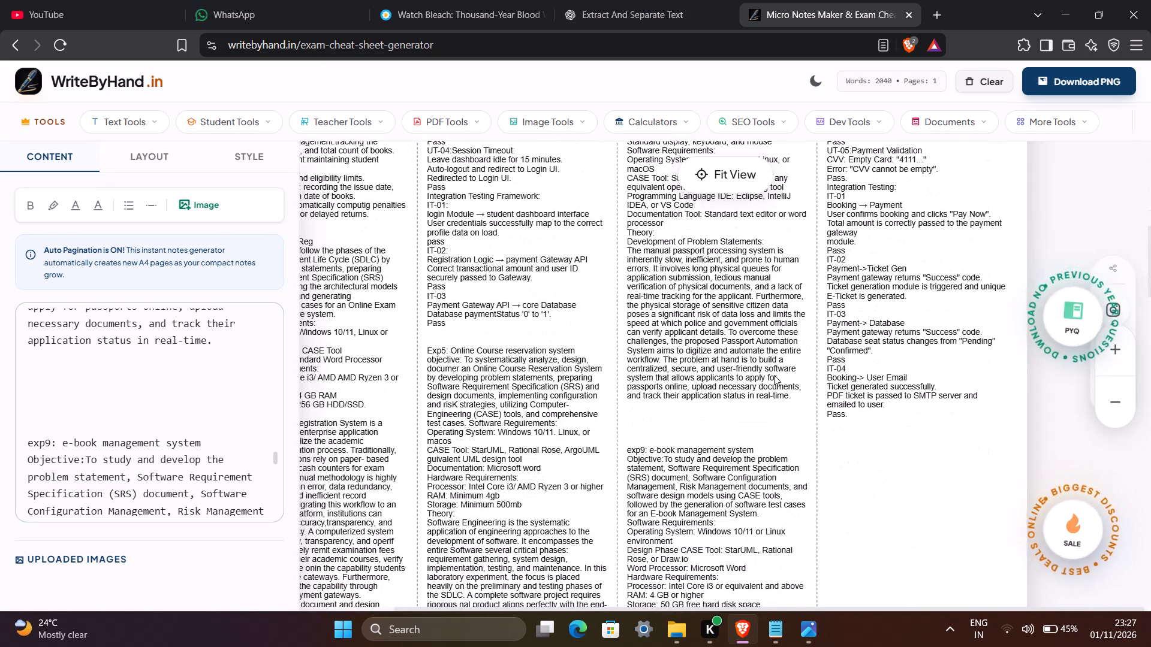
scroll(774, 375, "up", 1)
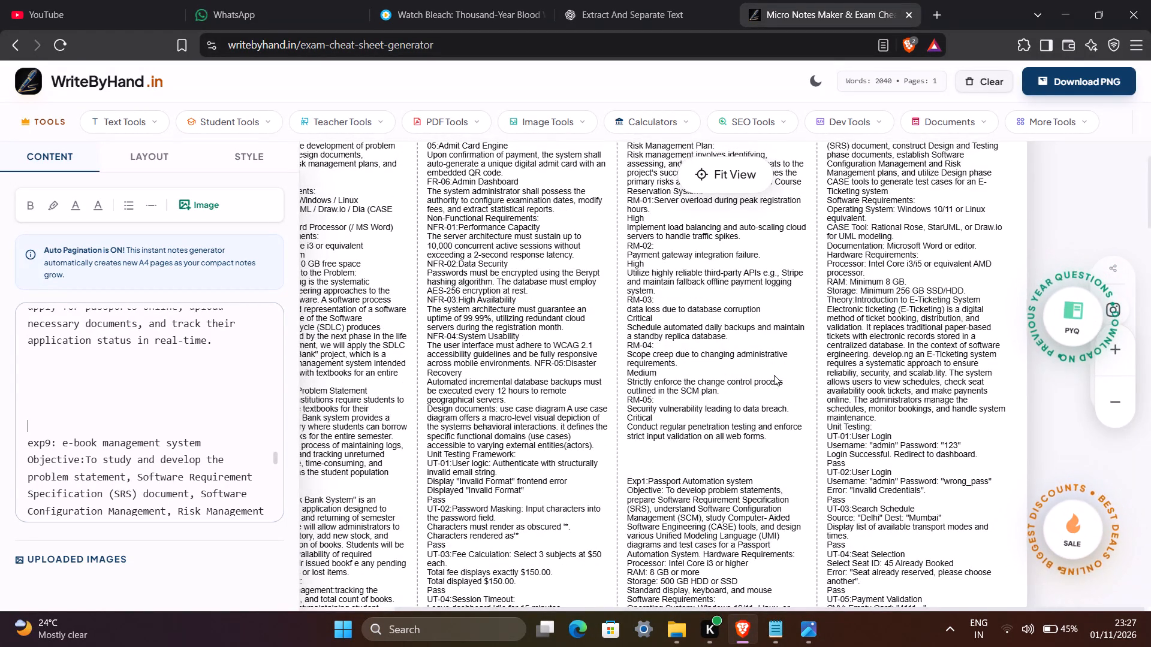
scroll(774, 375, "down", 4)
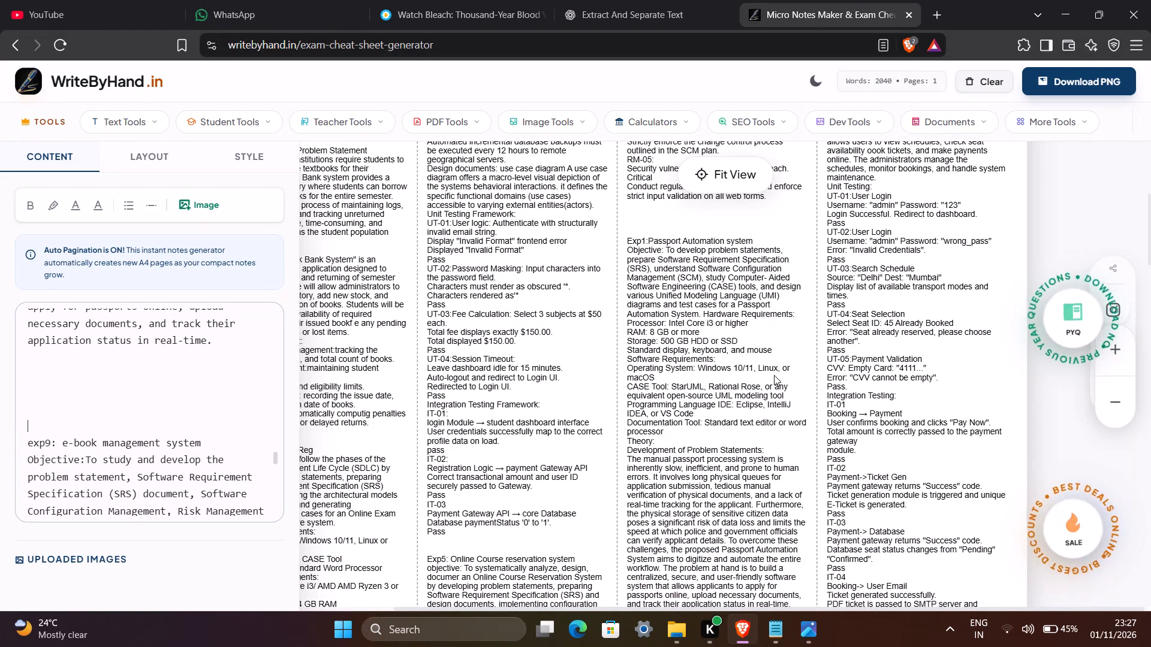
scroll(774, 375, "down", 4)
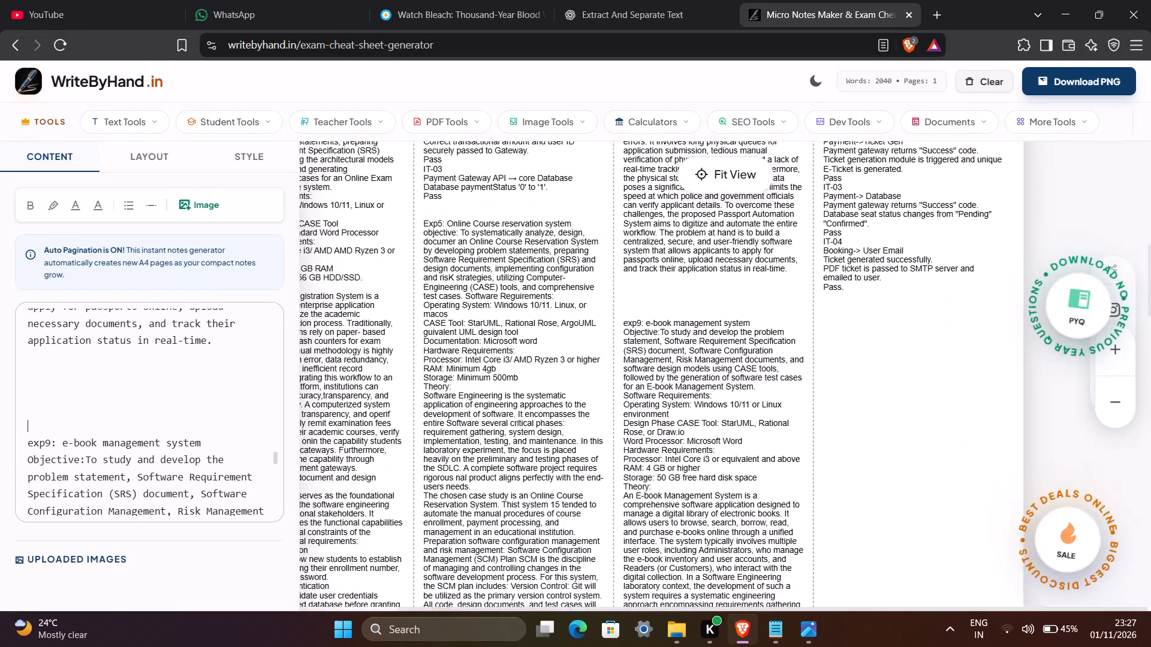
Examine the second, third and fourth columns of the preview for section breaks, gaps and the placement of exp9 and E-Ticketing.
scroll(774, 375, "up", 4)
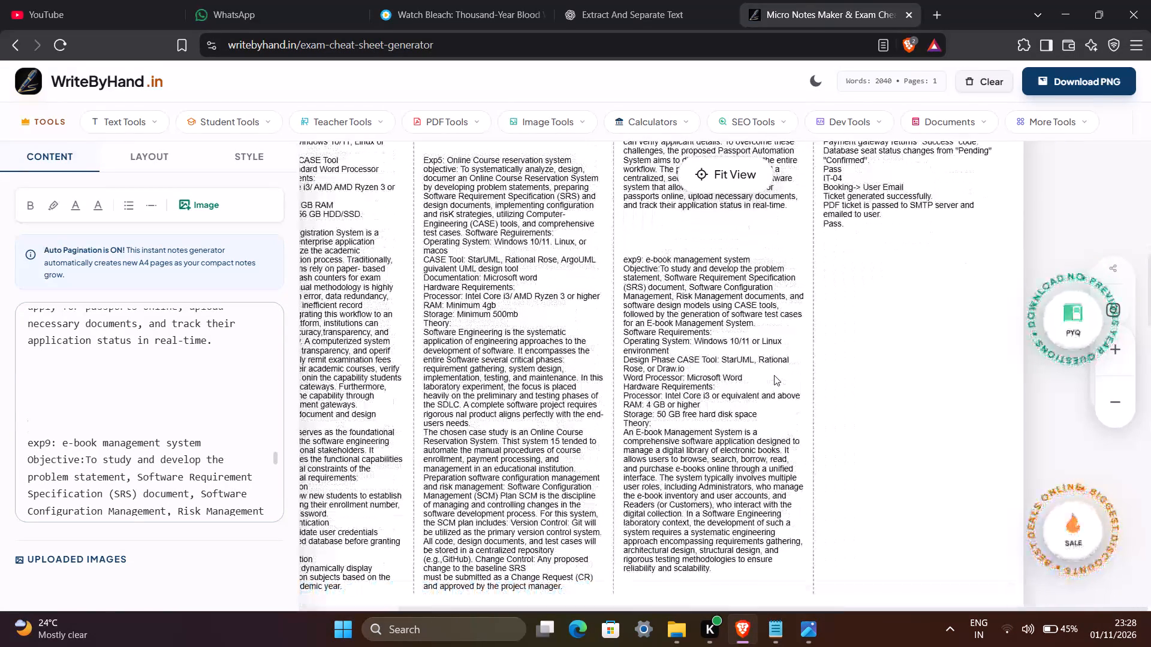
scroll(774, 375, "up", 2)
scroll(774, 375, "right", 1)
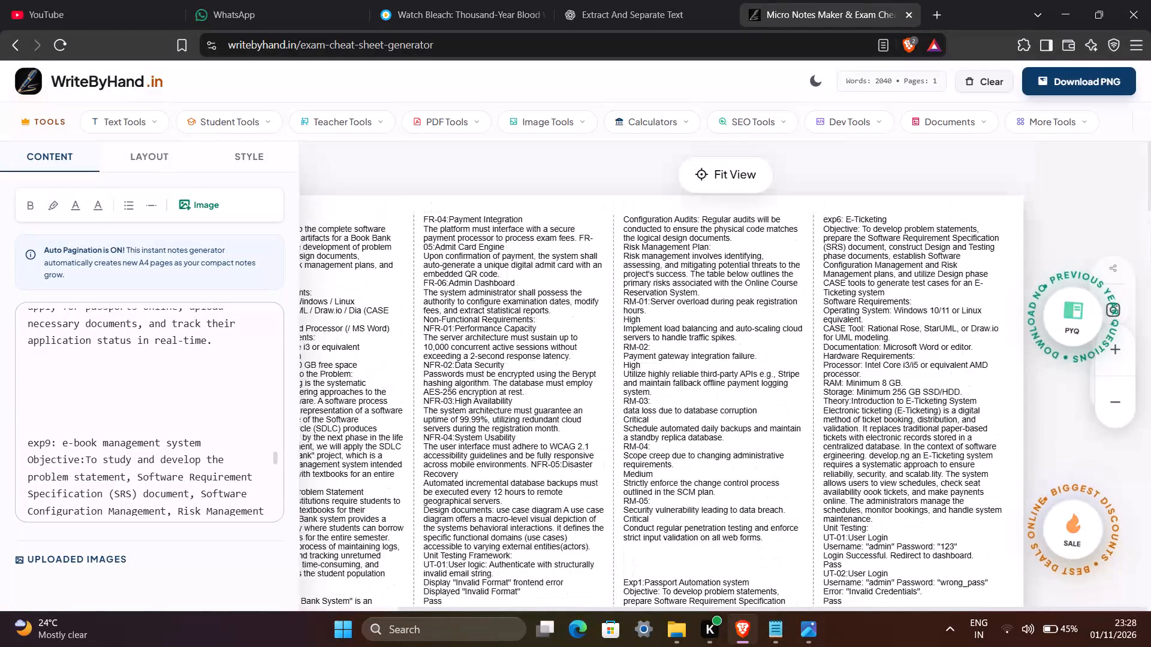
scroll(774, 375, "right", 1)
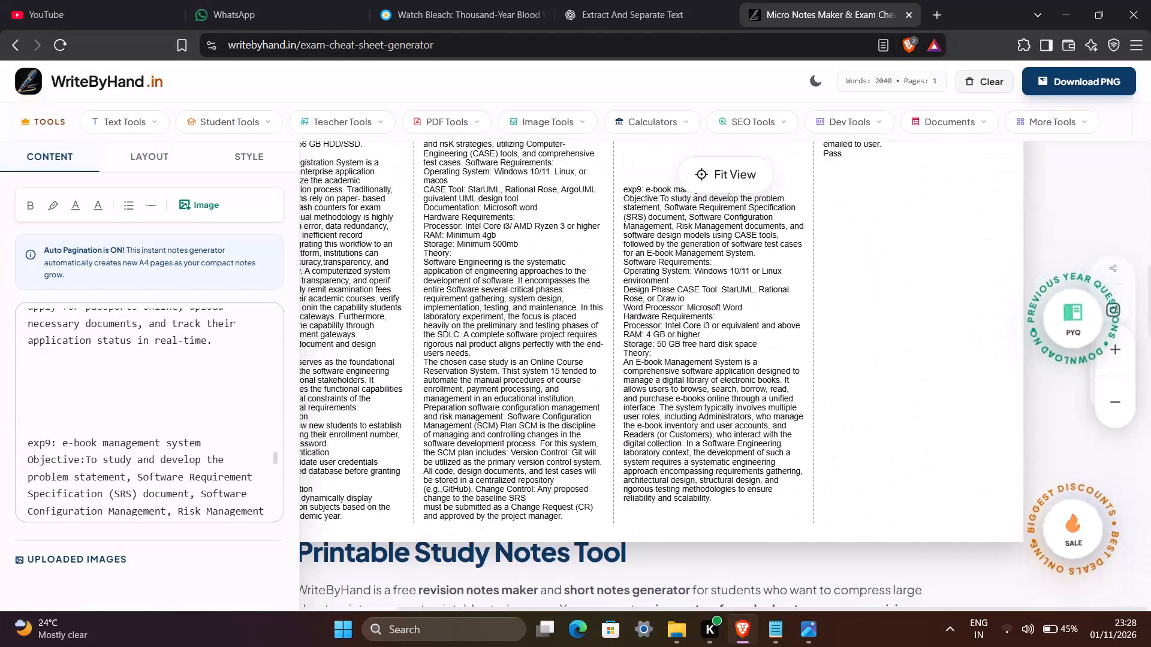
scroll(774, 375, "right", 1)
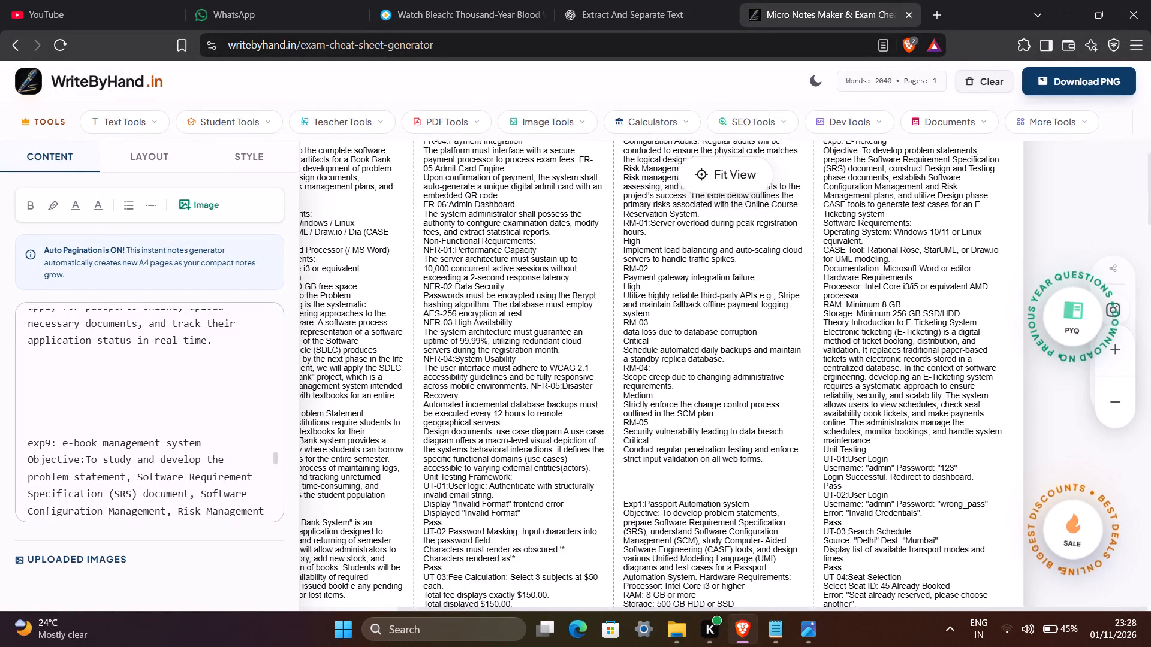
scroll(774, 375, "right", 1)
scroll(774, 375, "down", 1)
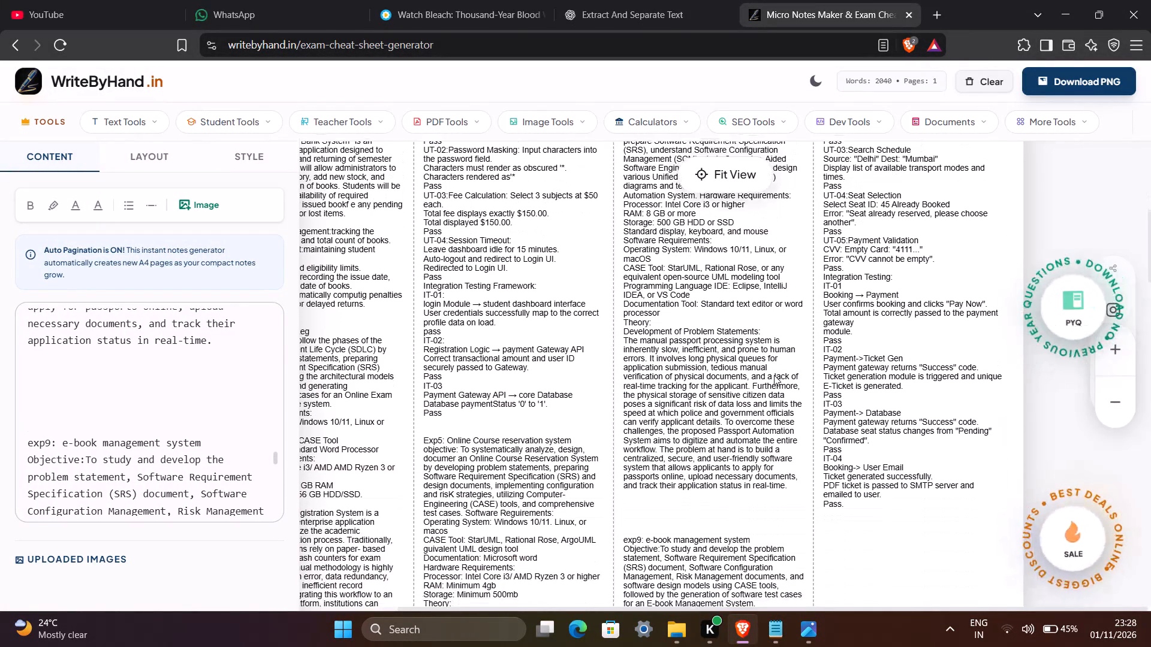
scroll(774, 375, "down", 3)
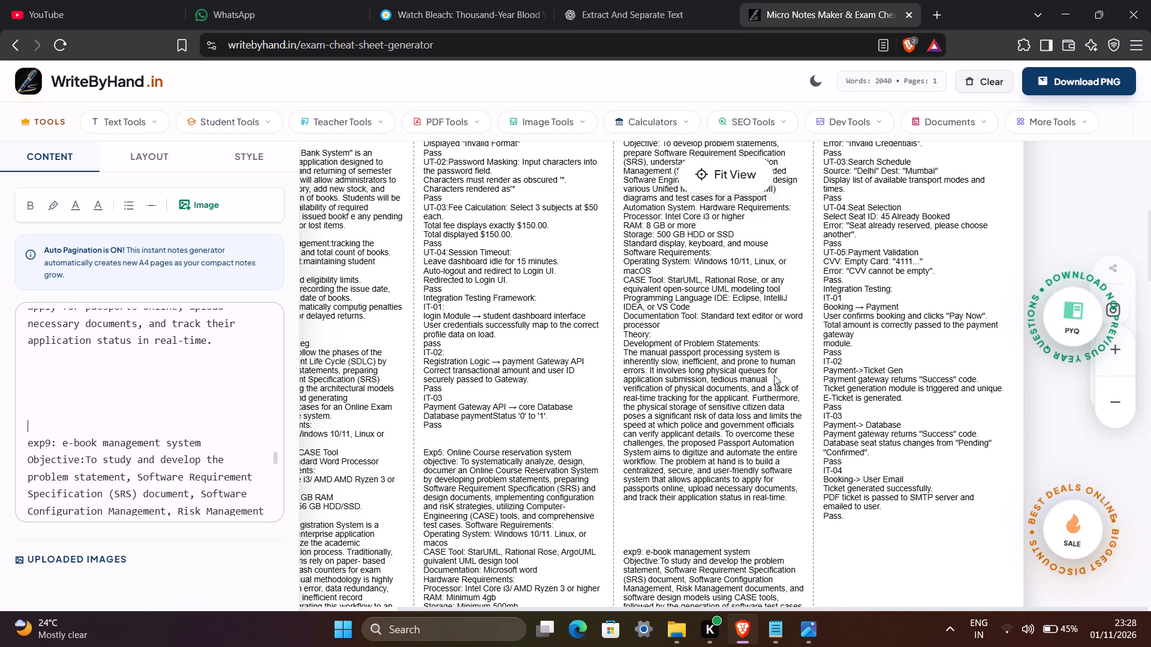
scroll(774, 375, "down", 2)
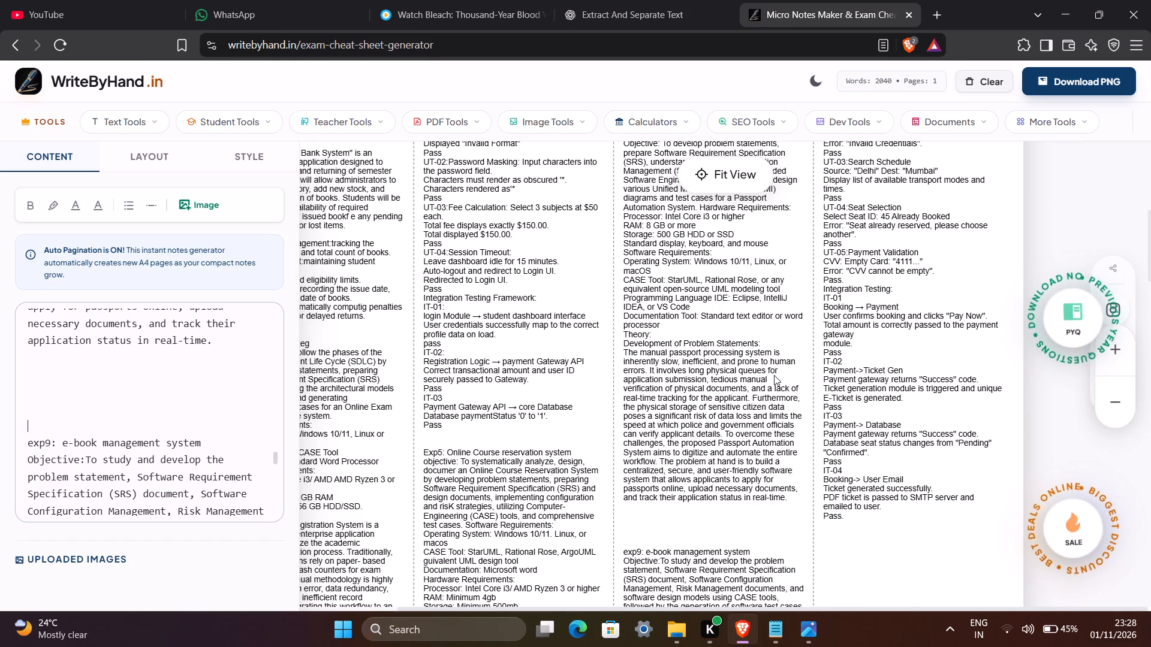
scroll(774, 375, "down", 1)
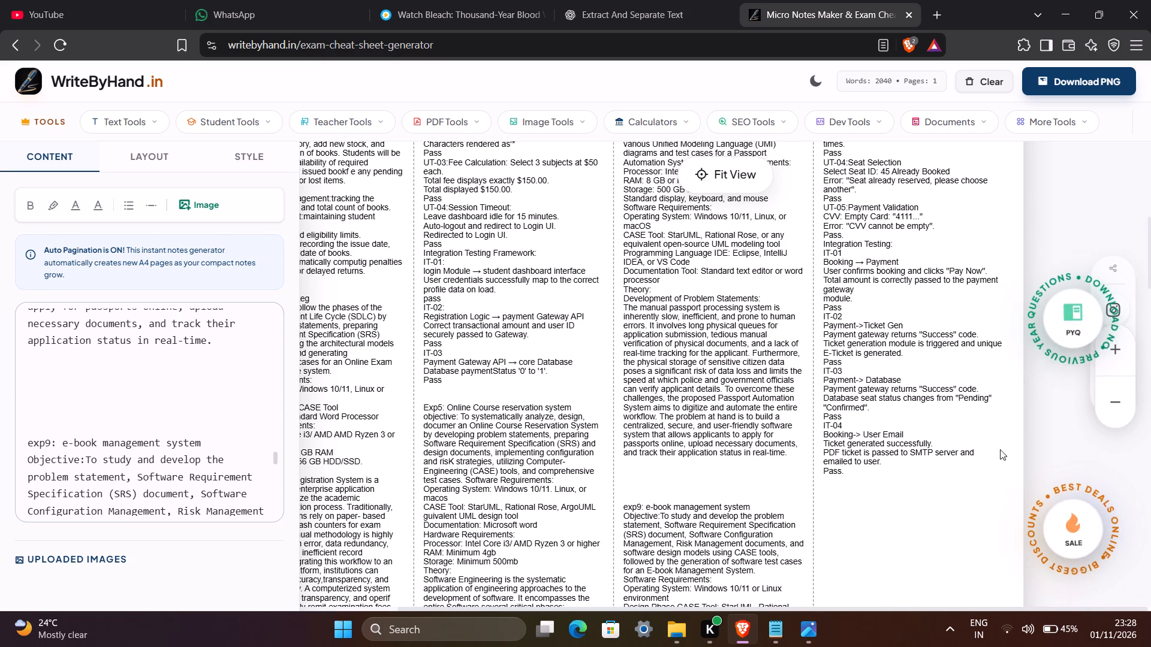
scroll(567, 261, "up", 2)
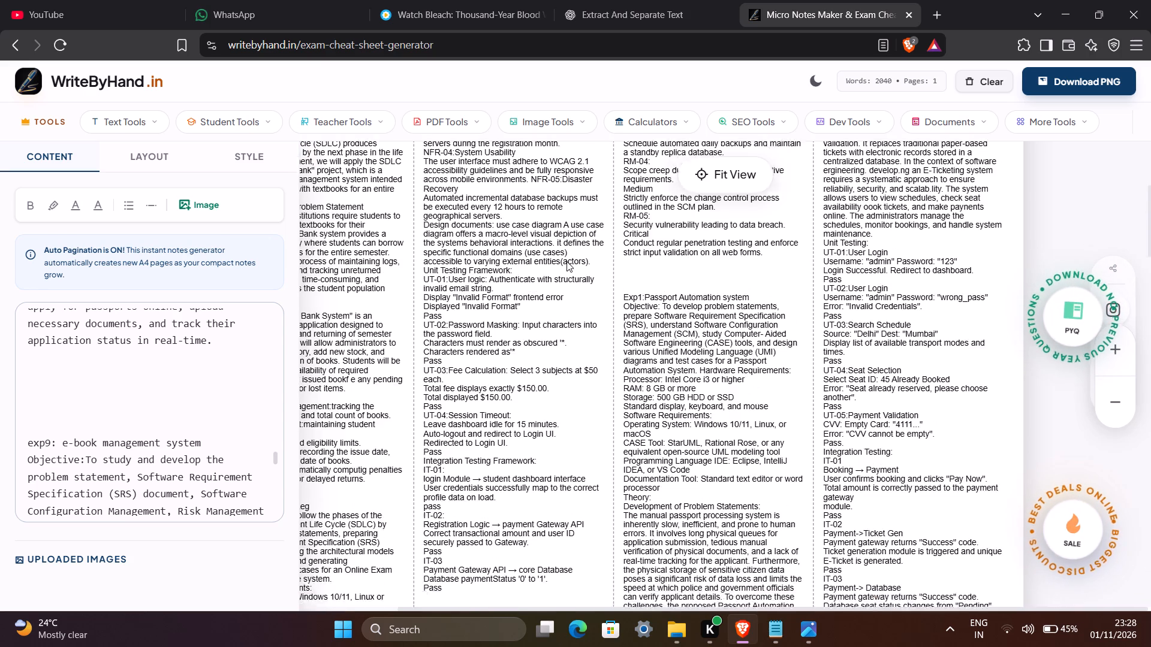
scroll(567, 261, "up", 3)
scroll(567, 261, "down", 1)
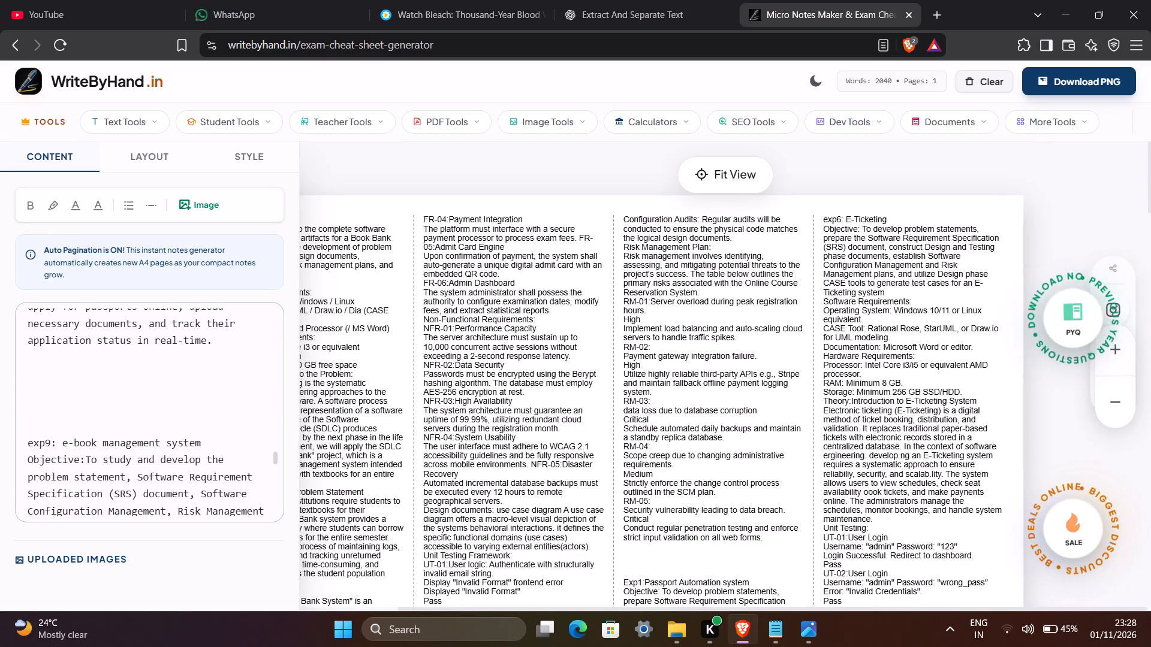
scroll(567, 261, "down", 1)
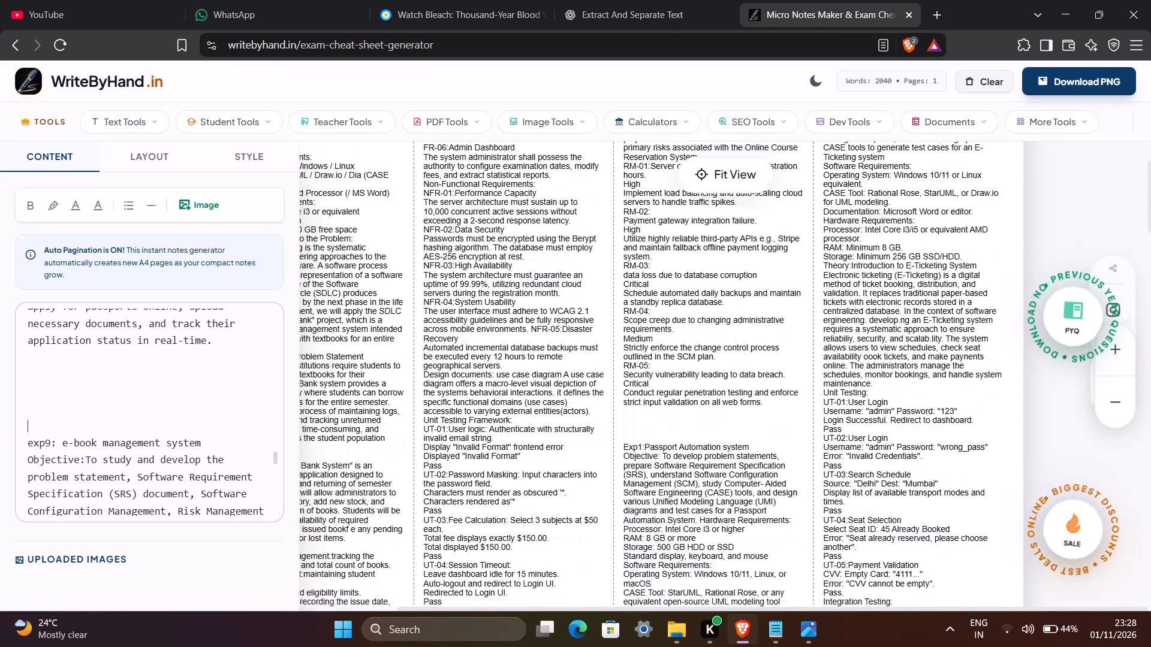
scroll(567, 261, "down", 1)
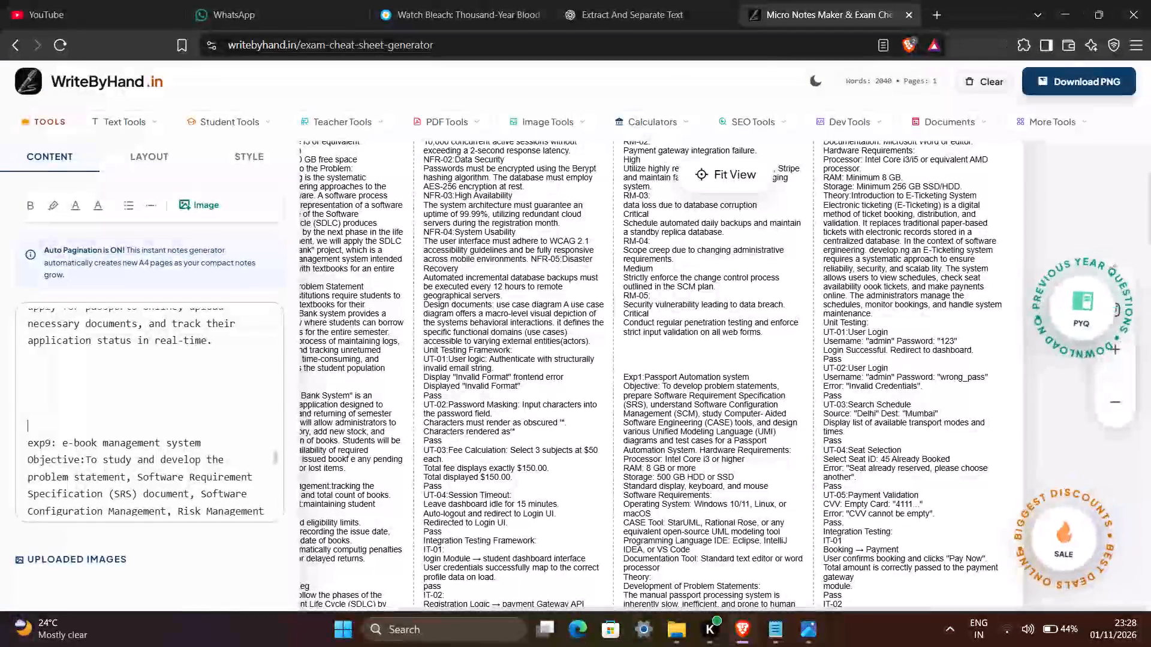
scroll(567, 261, "down", 3)
Review the full four-column sheet from Book Bank and Online Exam Reg through to E-Ticketing, checking content and spacing.
scroll(567, 261, "right", 2)
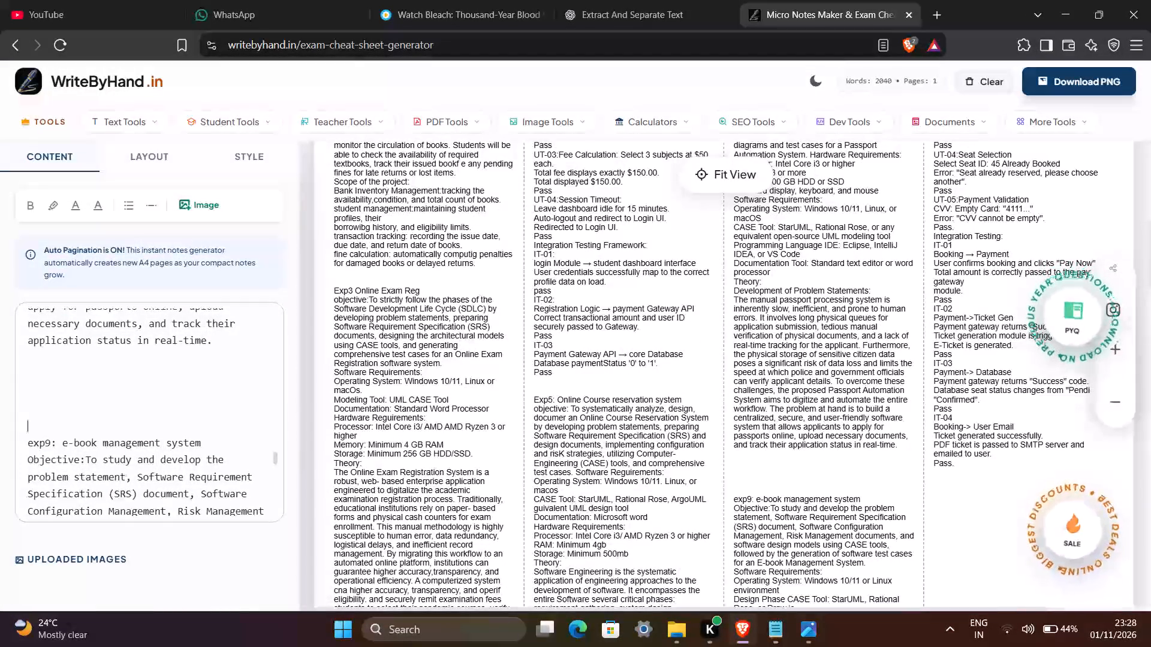
scroll(567, 261, "up", 4)
scroll(567, 261, "down", 1)
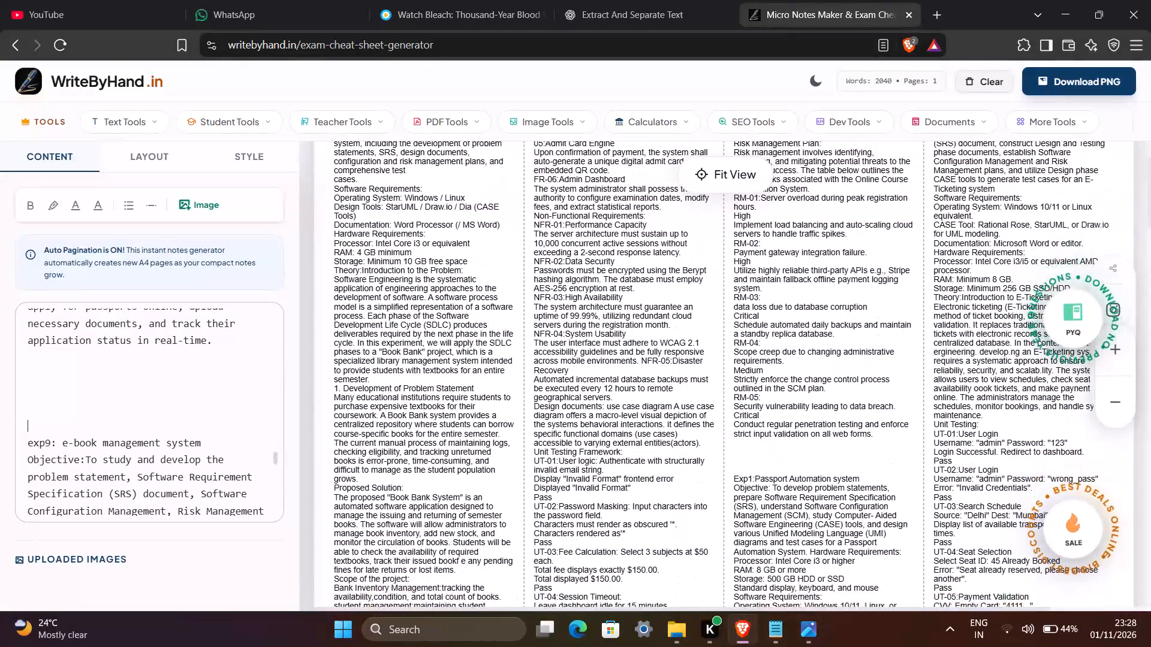
scroll(567, 261, "down", 6)
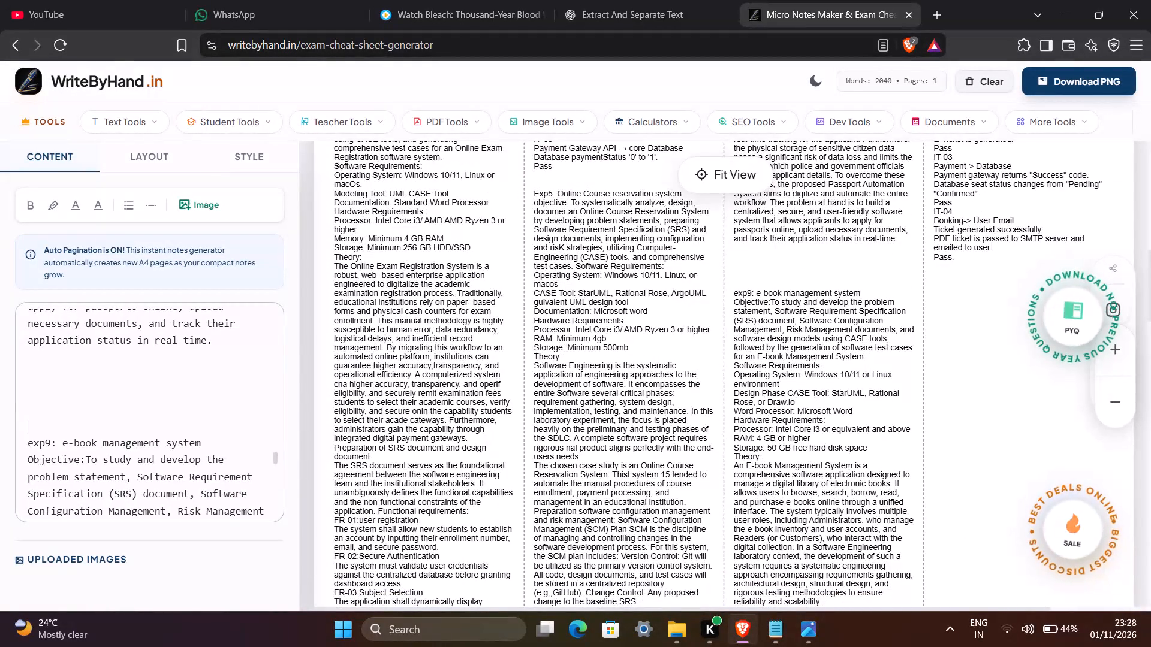
scroll(567, 261, "down", 2)
scroll(567, 261, "up", 1)
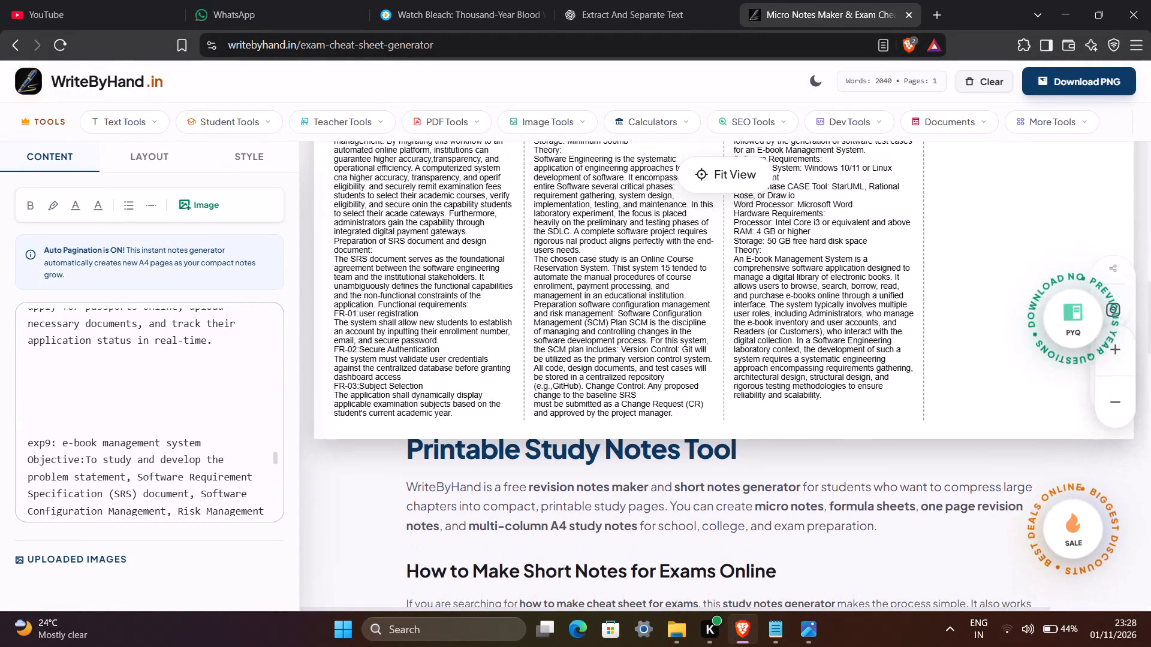
scroll(567, 261, "up", 6)
scroll(567, 261, "down", 1)
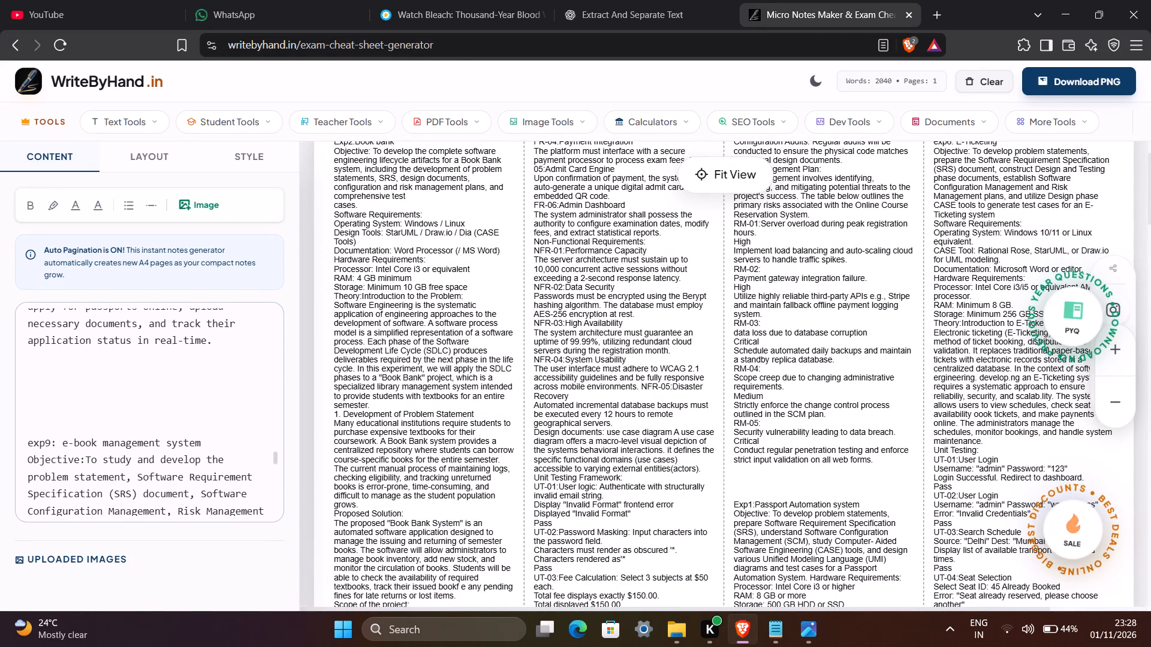
scroll(356, 365, "down", 2)
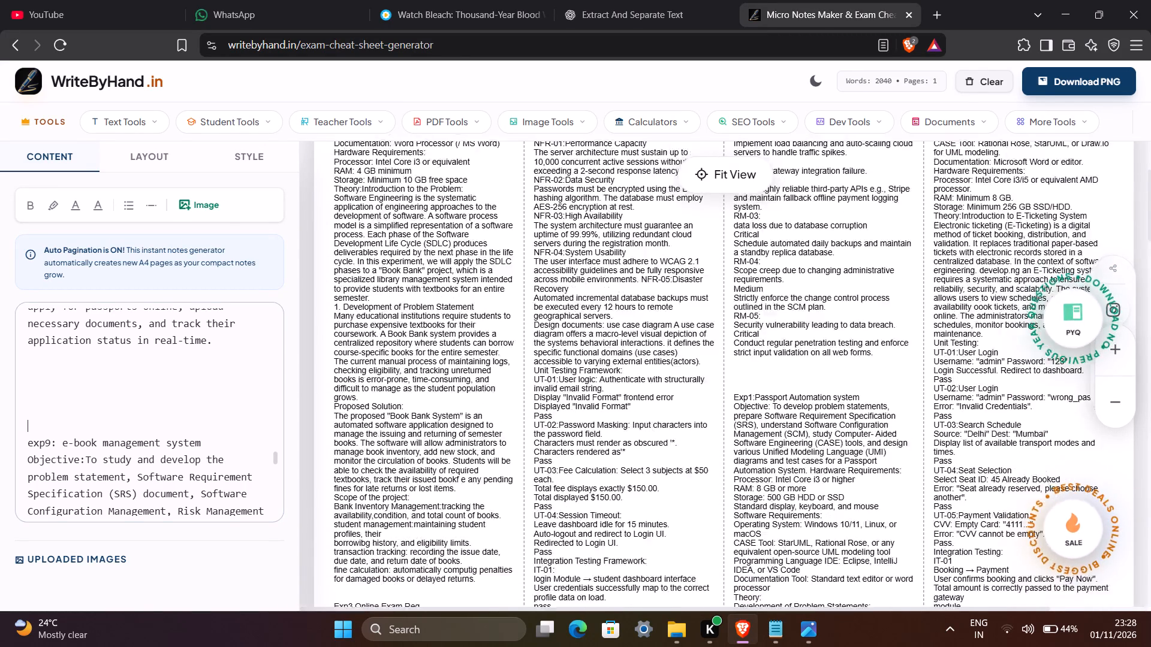
scroll(356, 365, "down", 3)
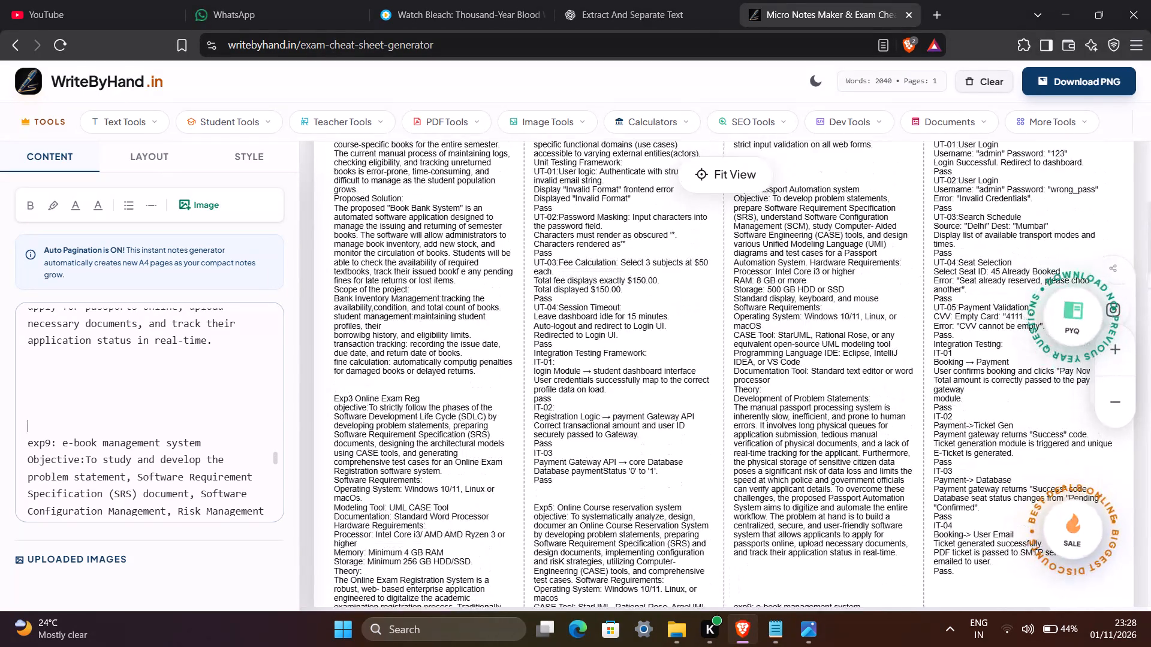
scroll(356, 365, "down", 3)
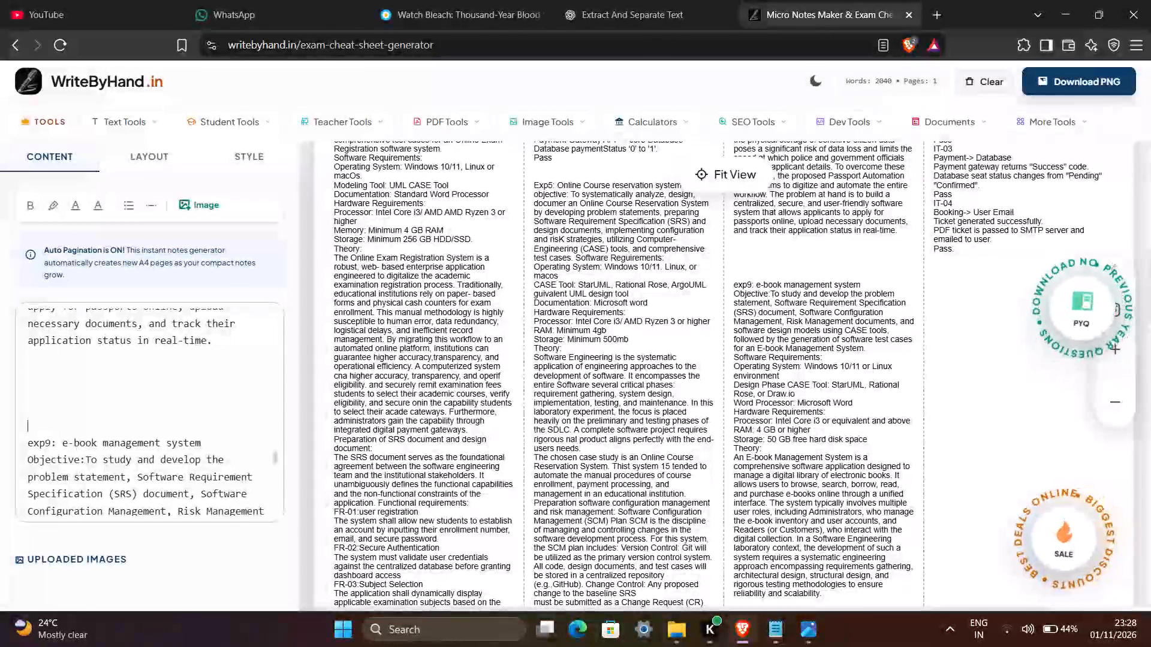
Look through the site's usage instructions, feature descriptions and FAQ below the sheet preview.
scroll(356, 365, "down", 8)
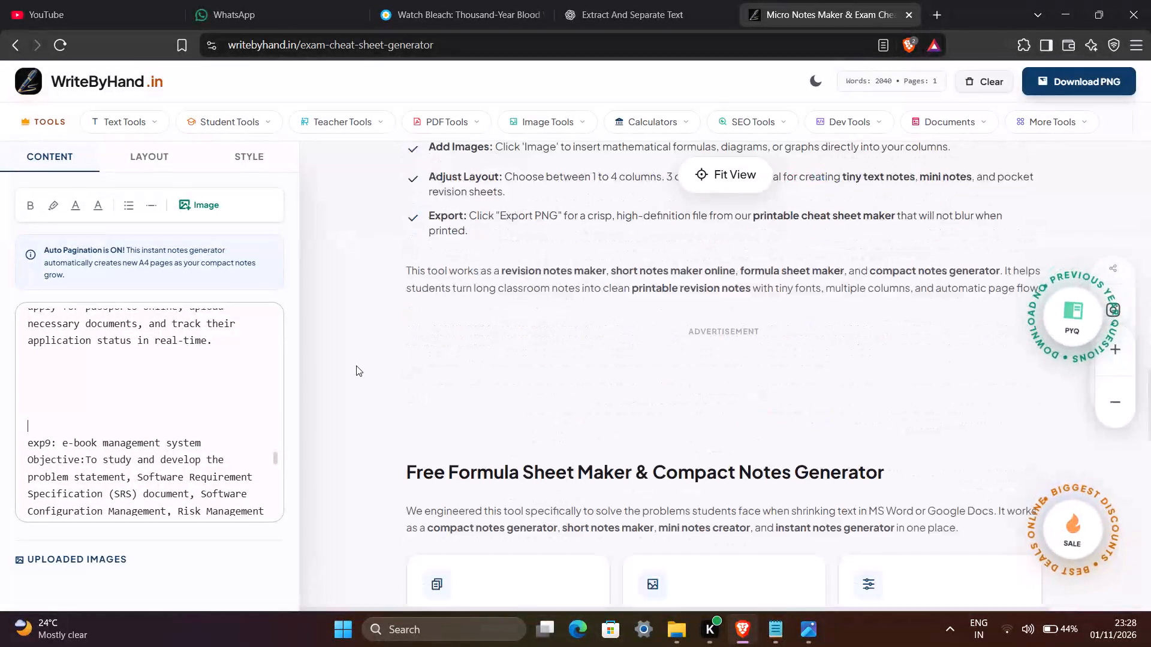
scroll(356, 365, "down", 1)
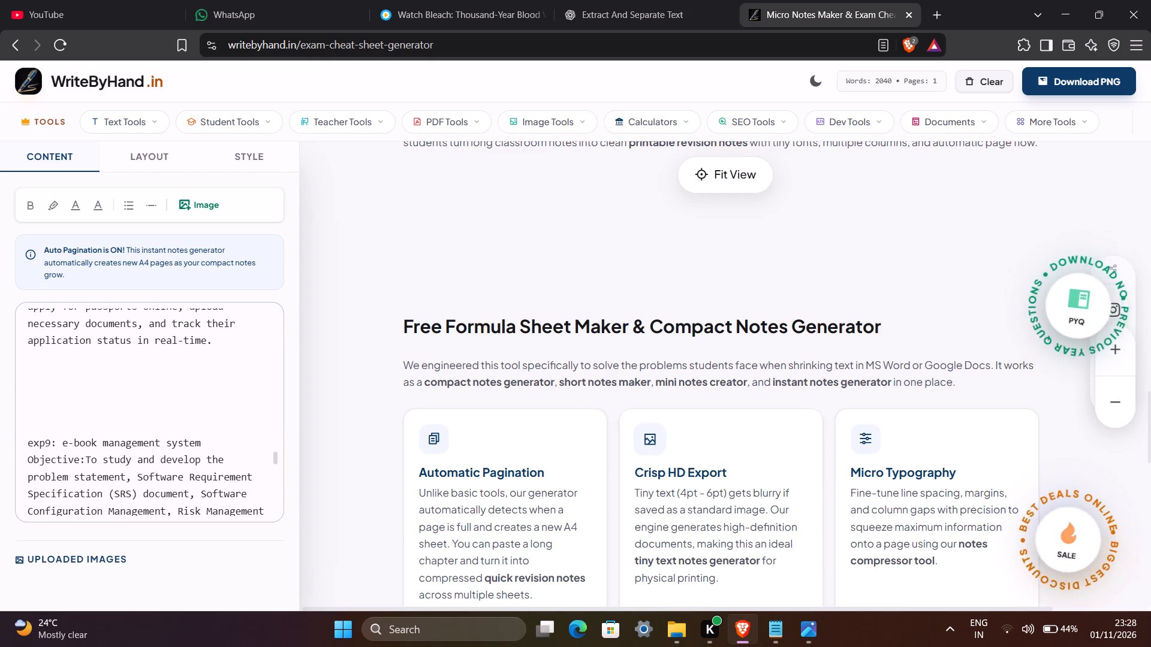
scroll(742, 496, "up", 2)
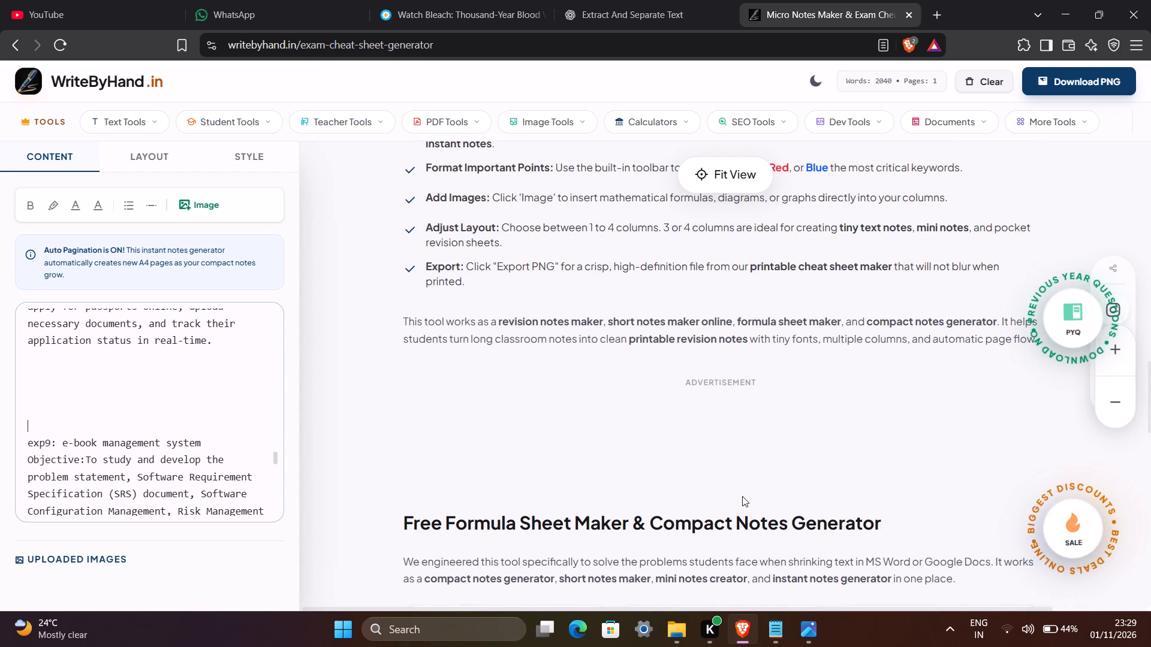
scroll(906, 494, "down", 3)
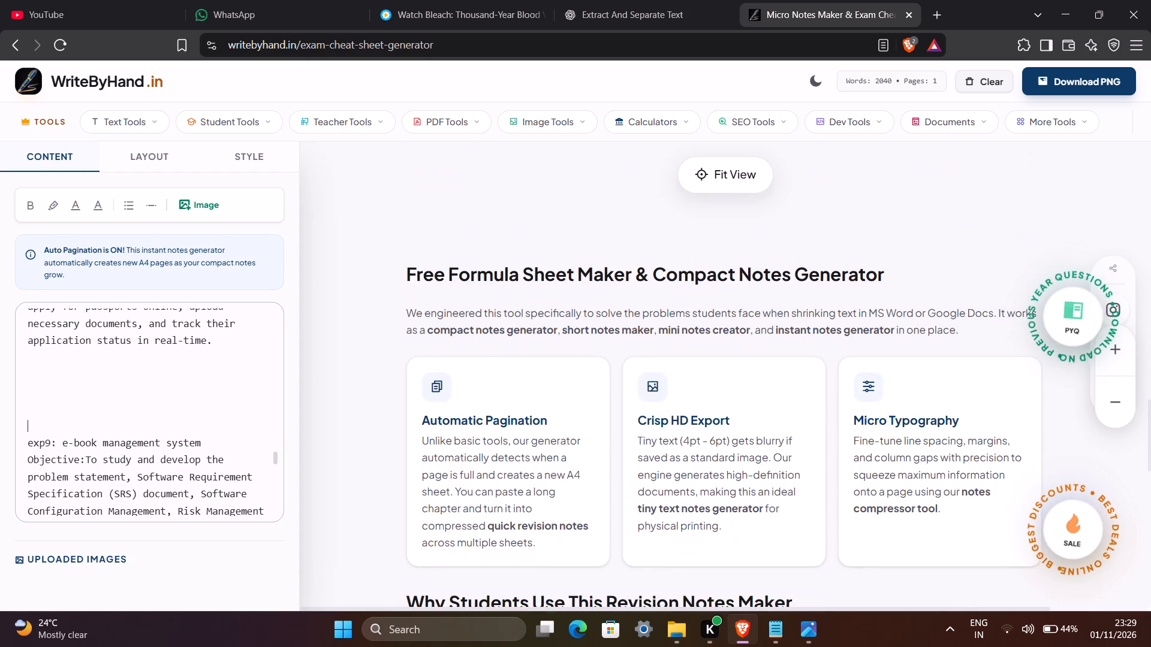
scroll(906, 494, "down", 3)
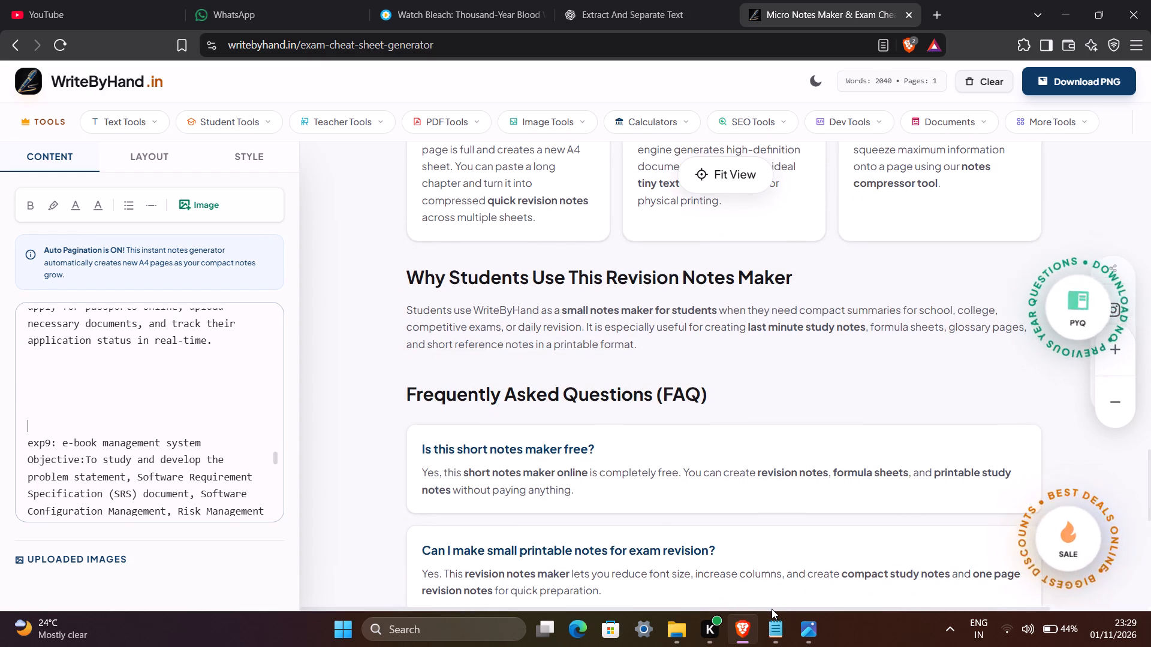
scroll(772, 609, "down", 4)
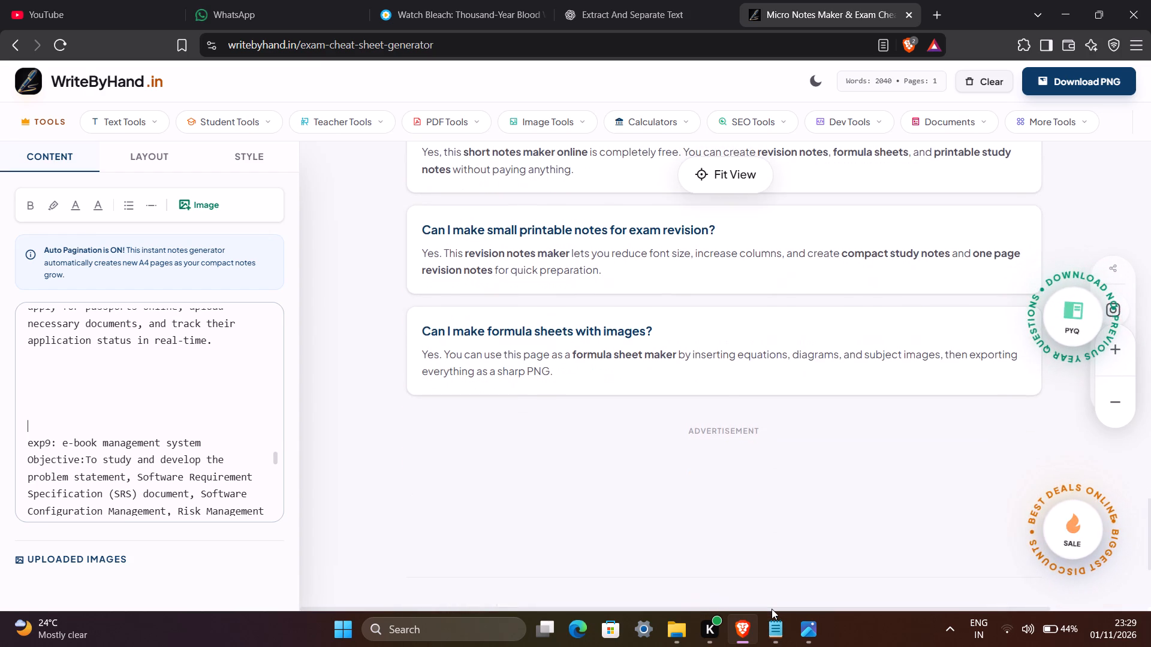
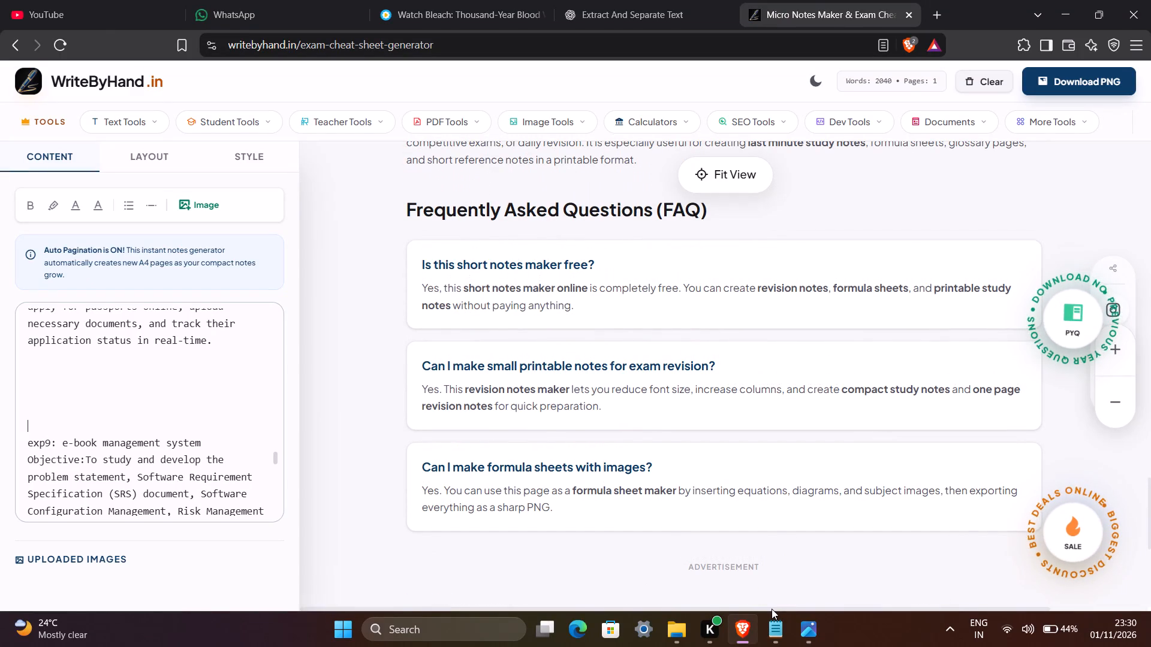
Review the end of the experiment notes text and examine how the notes fill the four-column cheat sheet page preview.
scroll(232, 435, "down", 13)
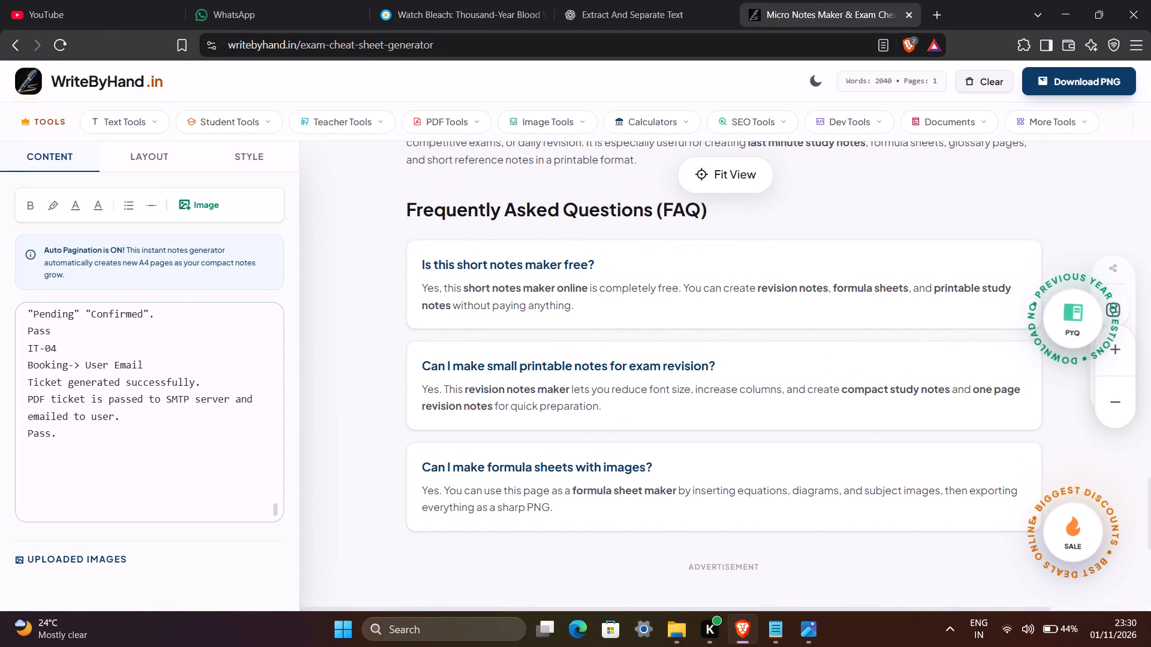
scroll(523, 353, "up", 9)
scroll(523, 353, "down", 3)
scroll(523, 353, "up", 1)
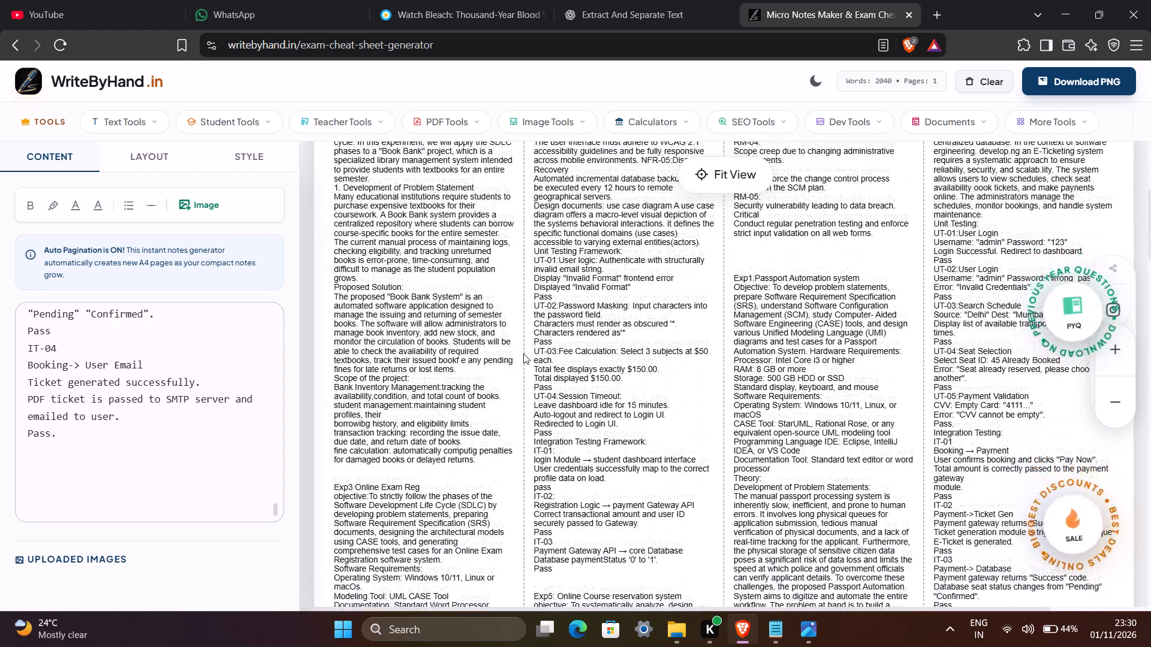
scroll(523, 353, "up", 3)
scroll(523, 353, "down", 4)
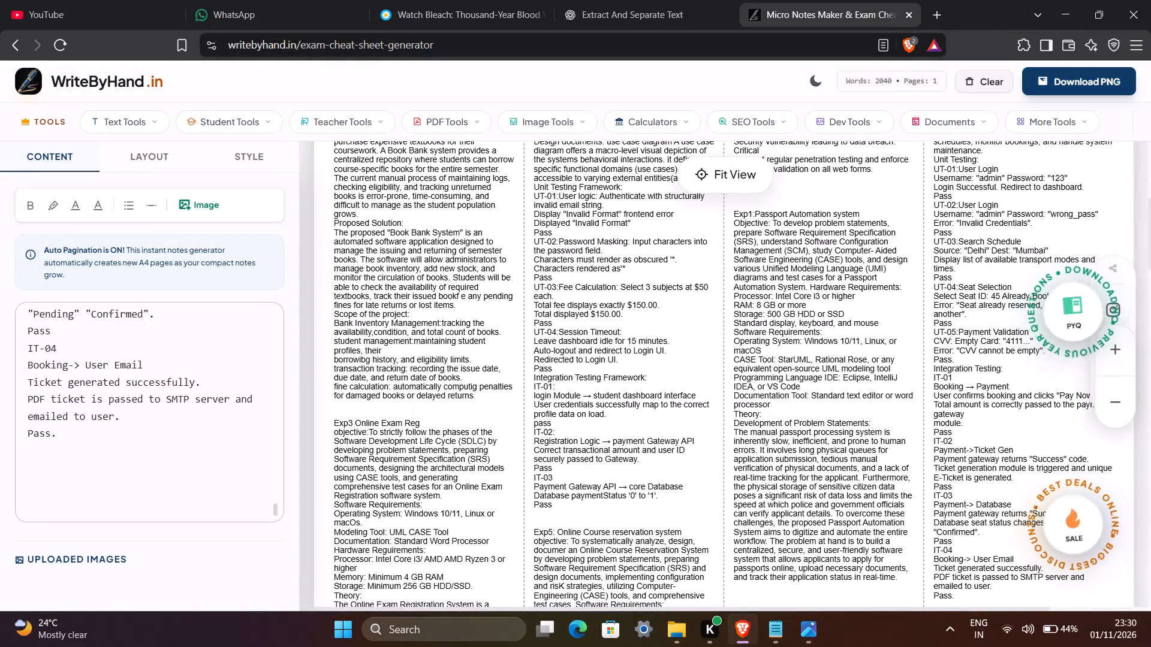
scroll(926, 429, "down", 2)
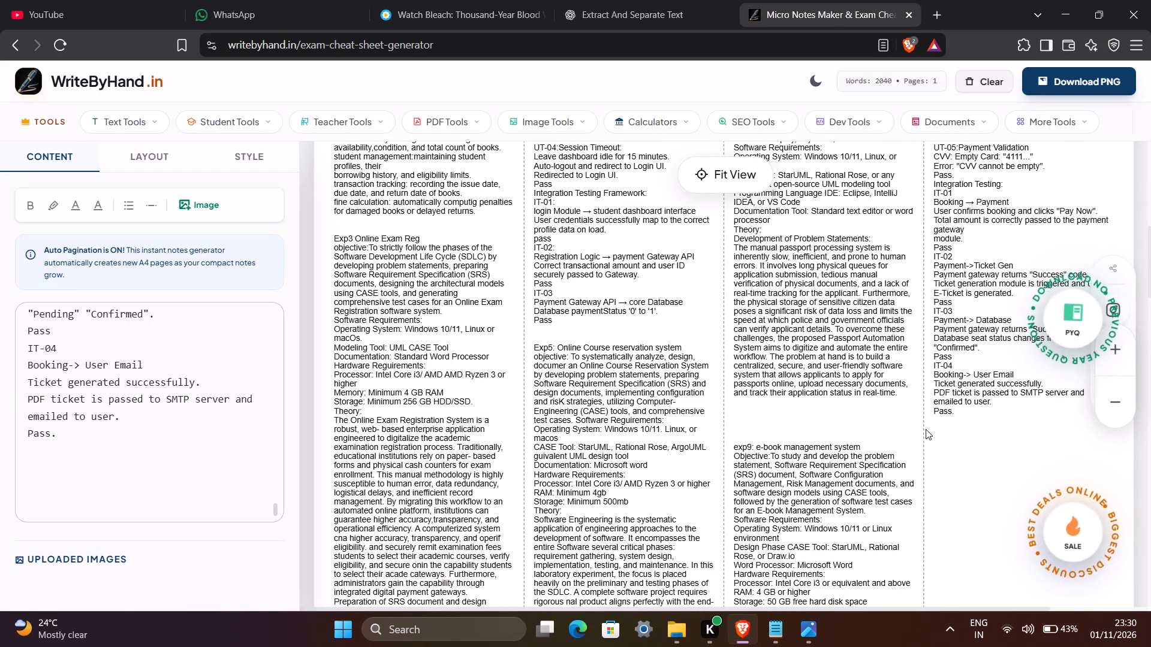
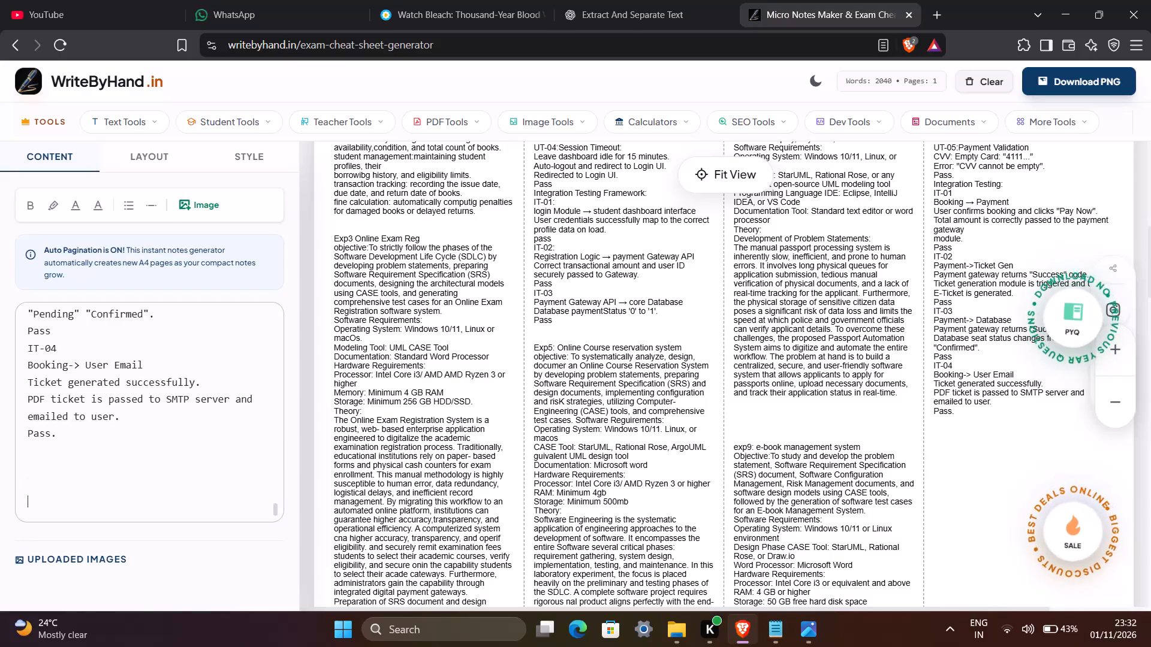
Paste the copied Black Box and White Box Testing text below the final "Pass." at the end of the notes.
key("Down")
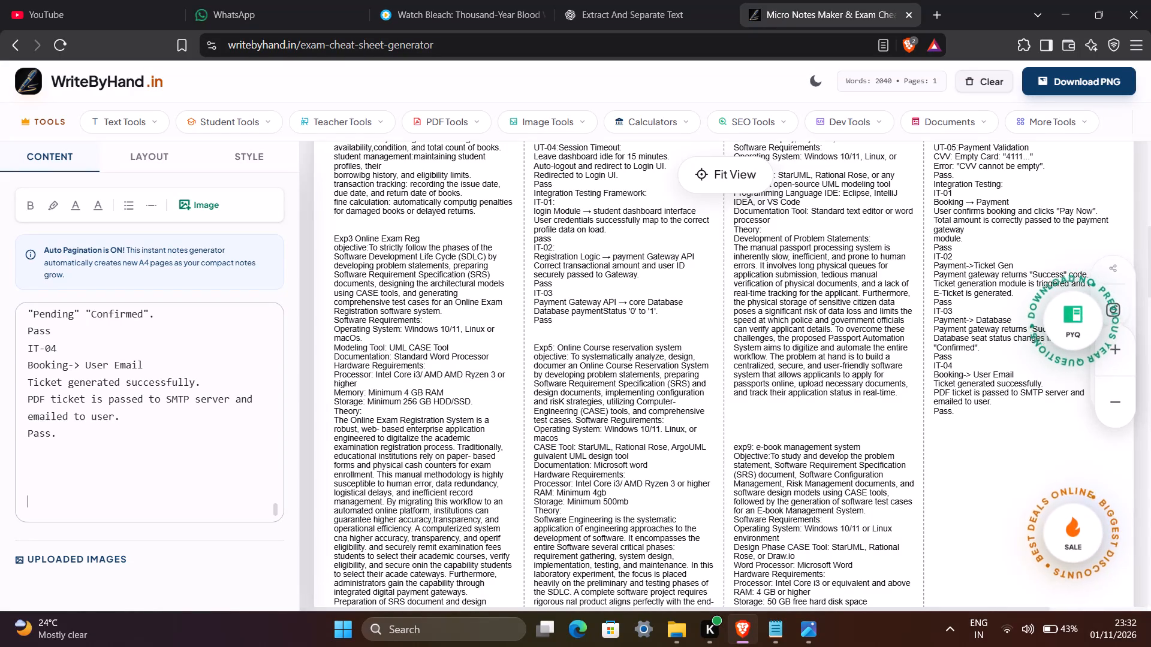
key("Return")
key("Return")
key("ctrl+v")
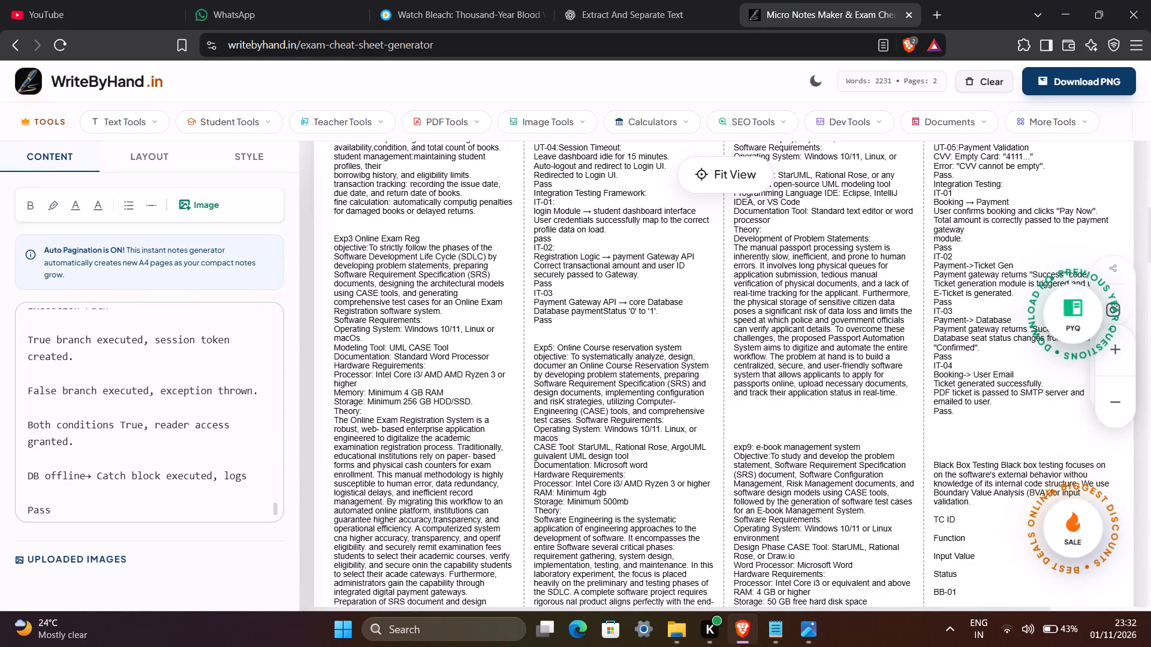
Delete the phrase ", We use Boundary Value Analysis (BVA) for input validation." from the Black Box Testing introduction.
scroll(152, 404, "up", 1)
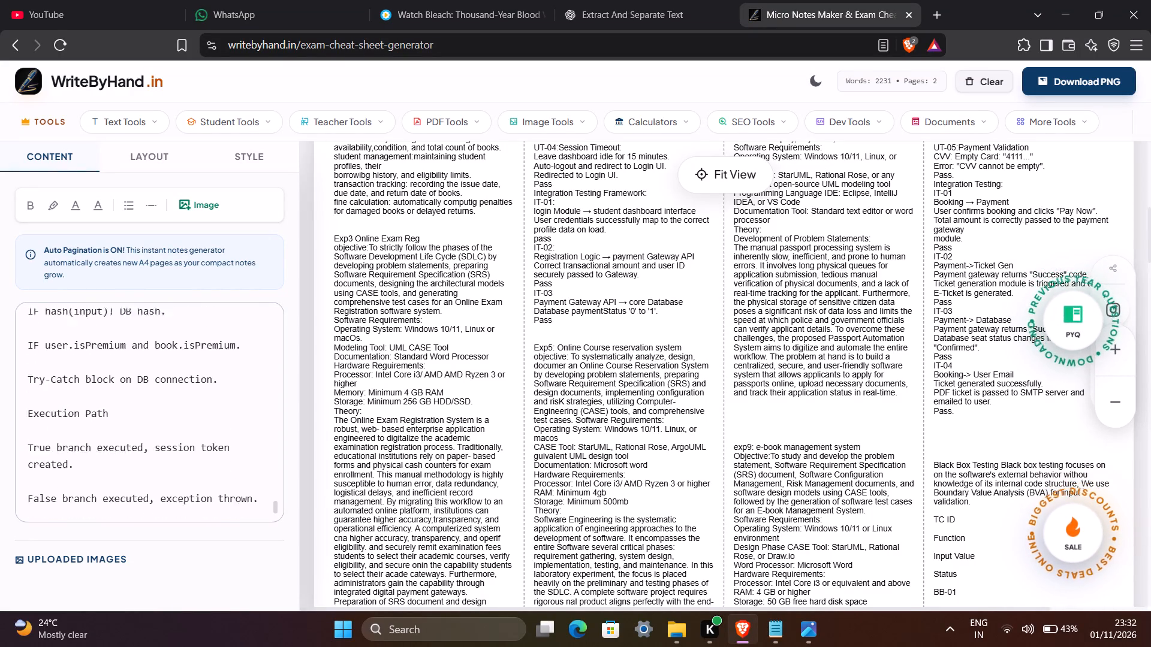
scroll(152, 404, "up", 3)
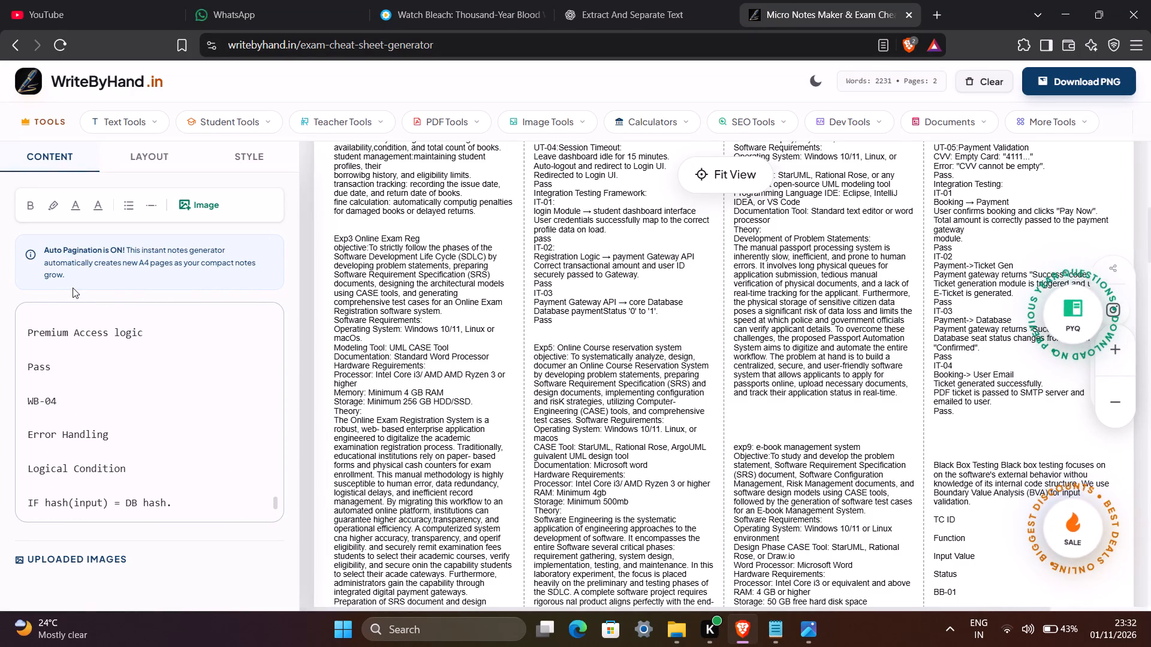
scroll(83, 352, "up", 4)
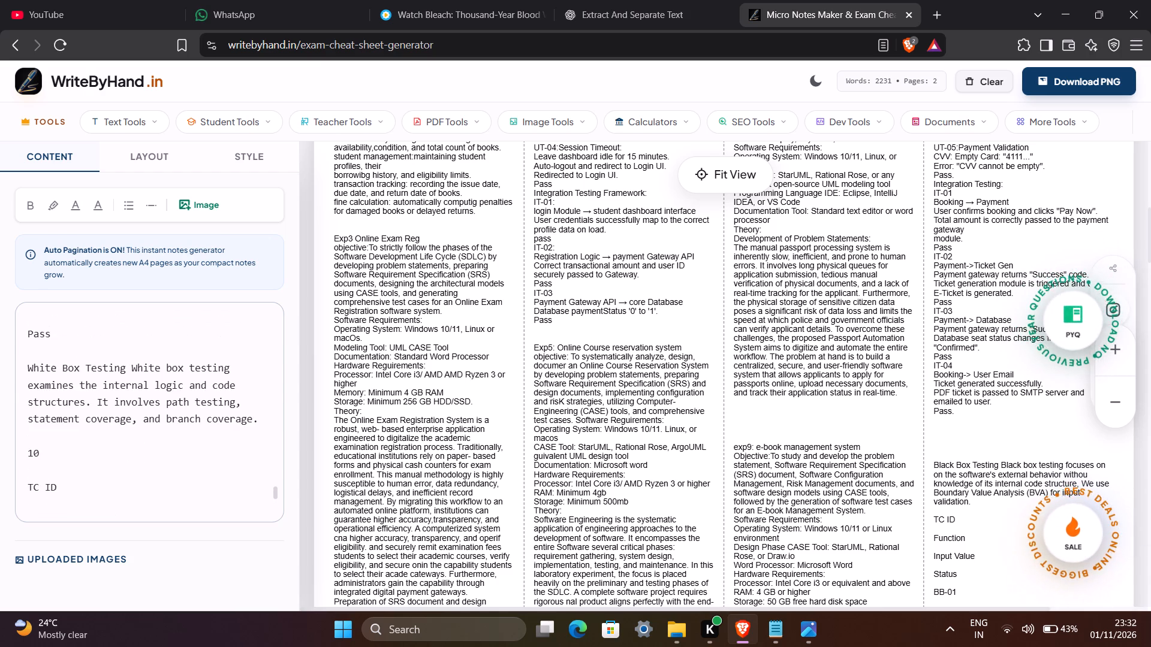
scroll(83, 352, "up", 5)
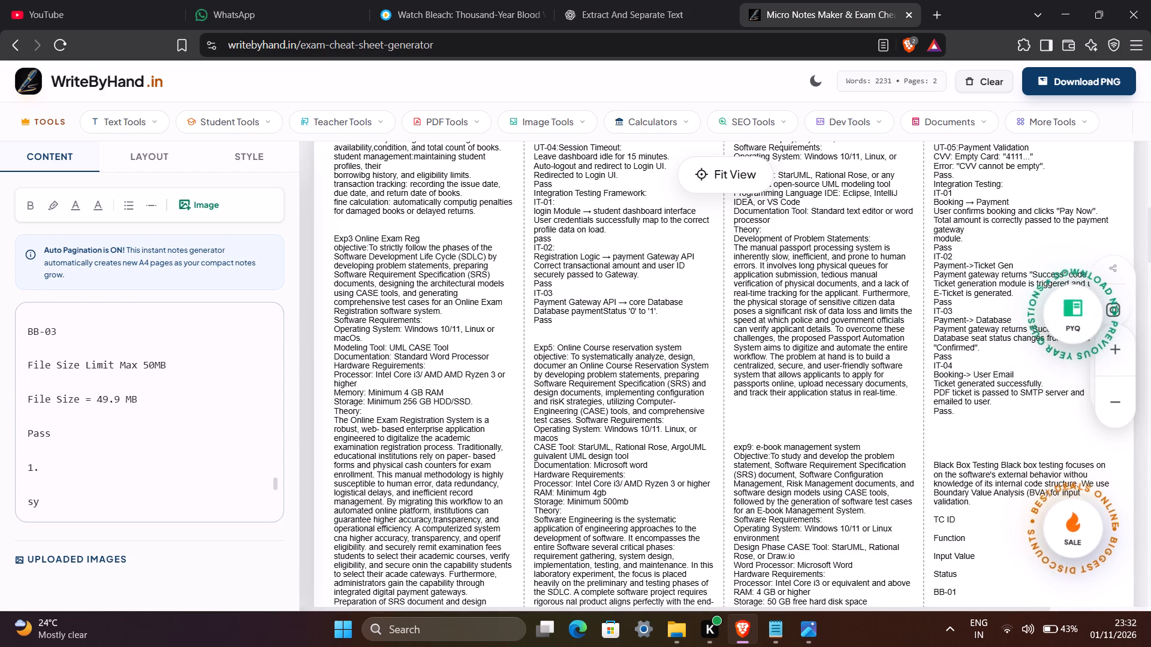
scroll(83, 352, "up", 4)
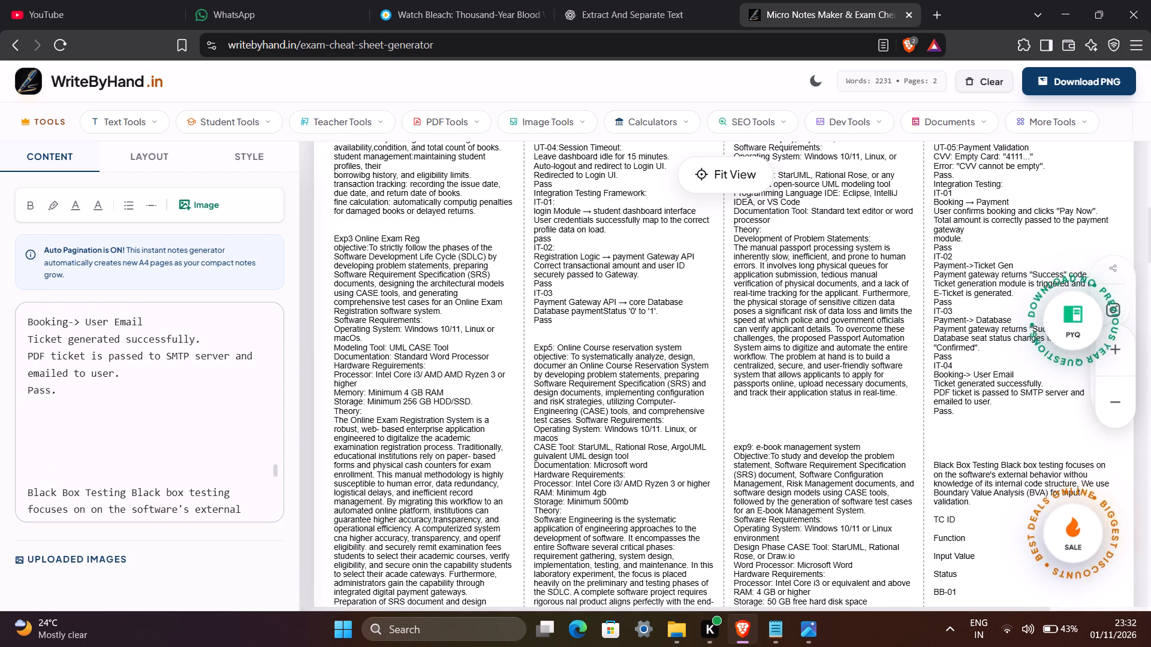
scroll(83, 352, "right", 1)
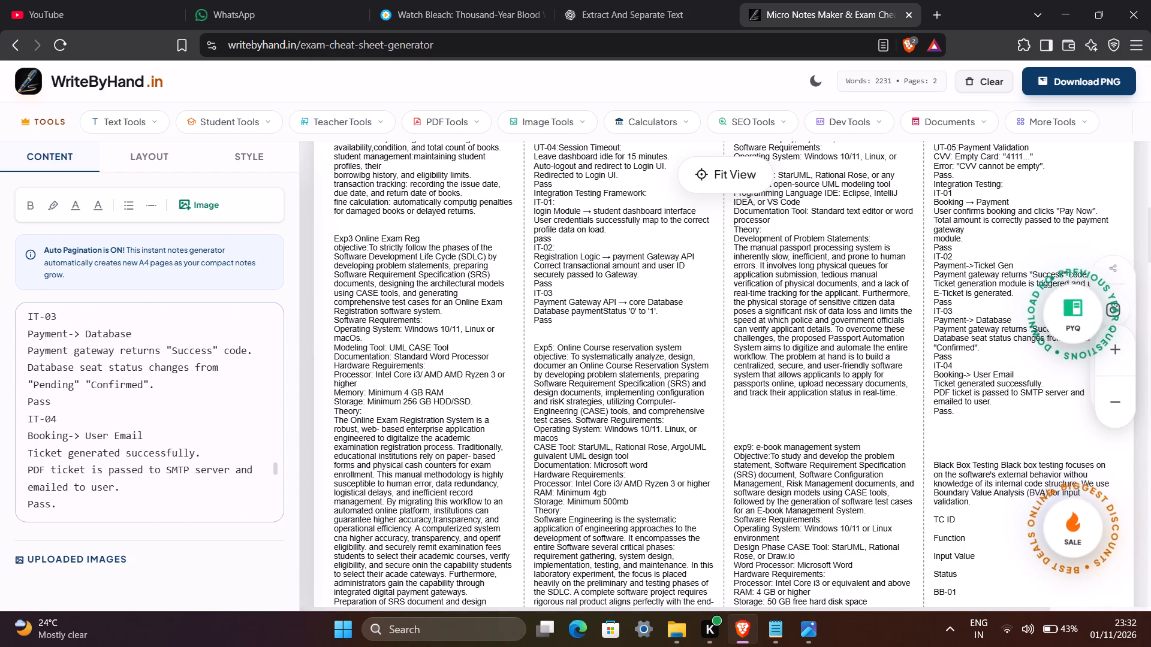
scroll(83, 352, "right", 1)
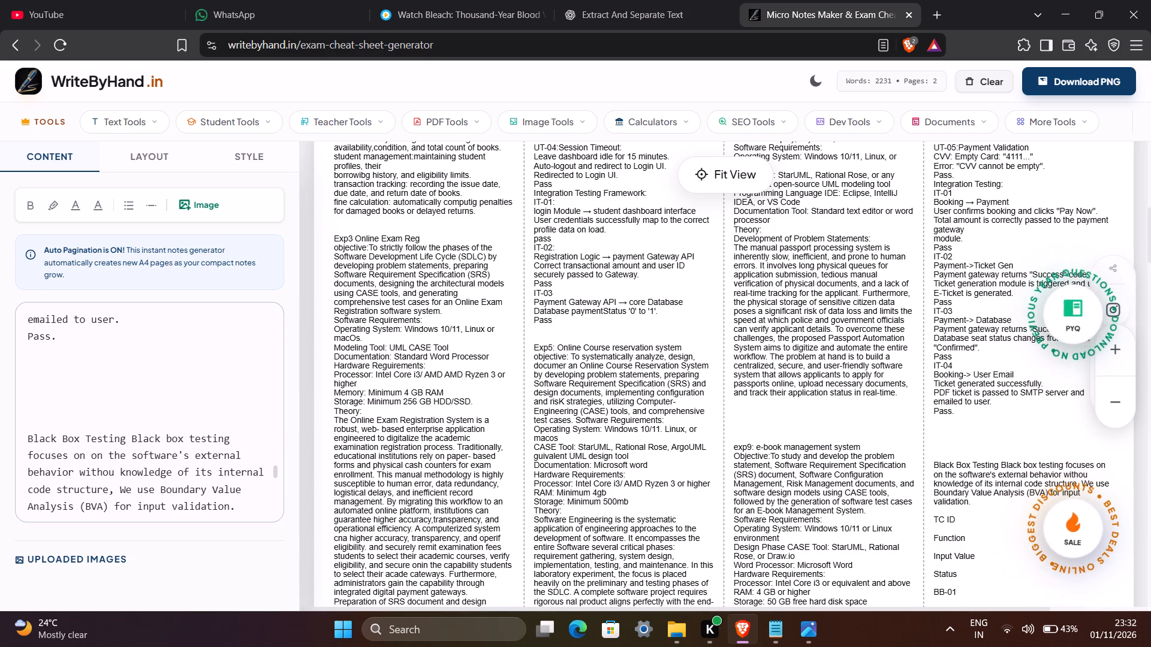
left_click_drag(234, 510, 177, 502)
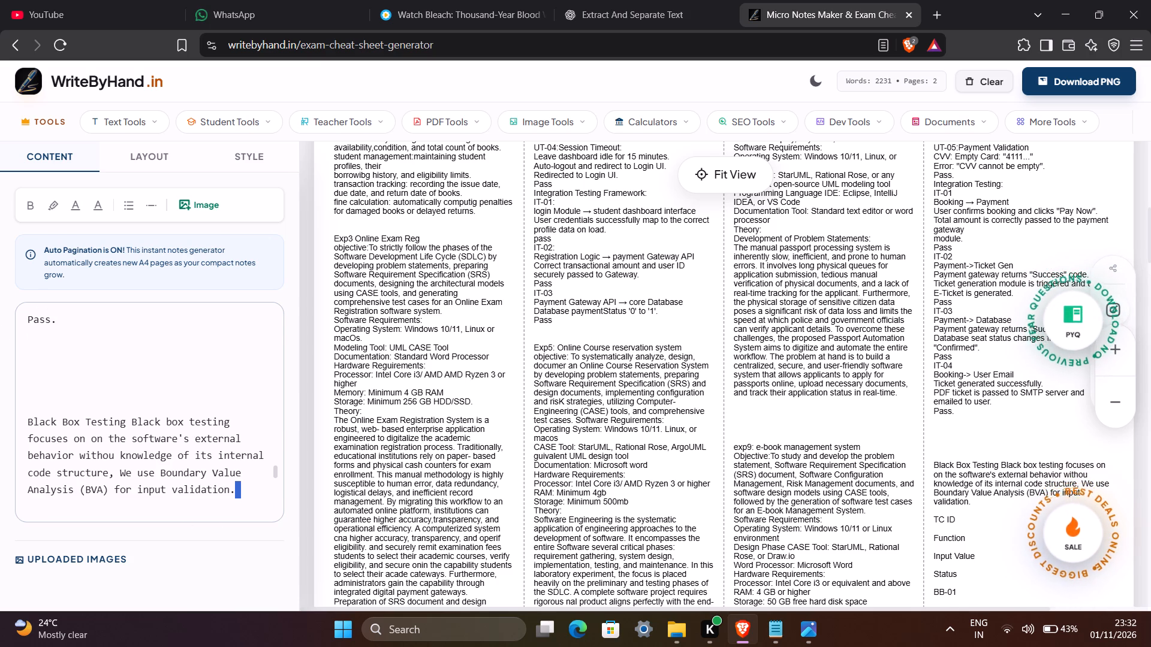
left_click_drag(177, 502, 108, 474)
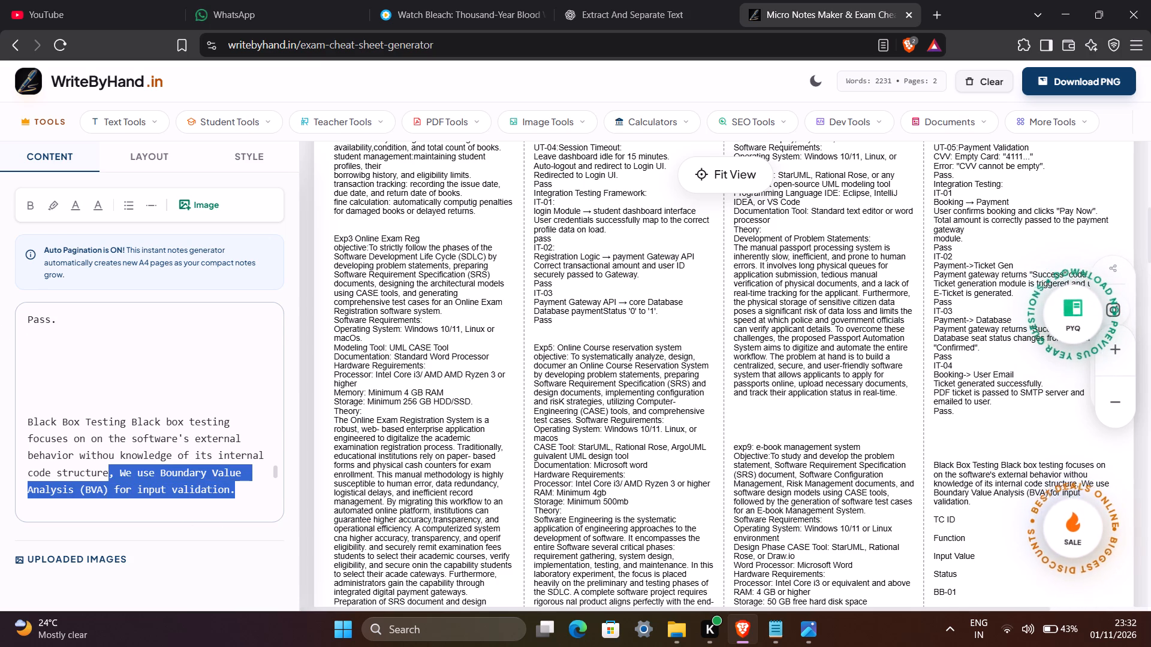
left_click_drag(108, 474, 108, 473)
key("BackSpace")
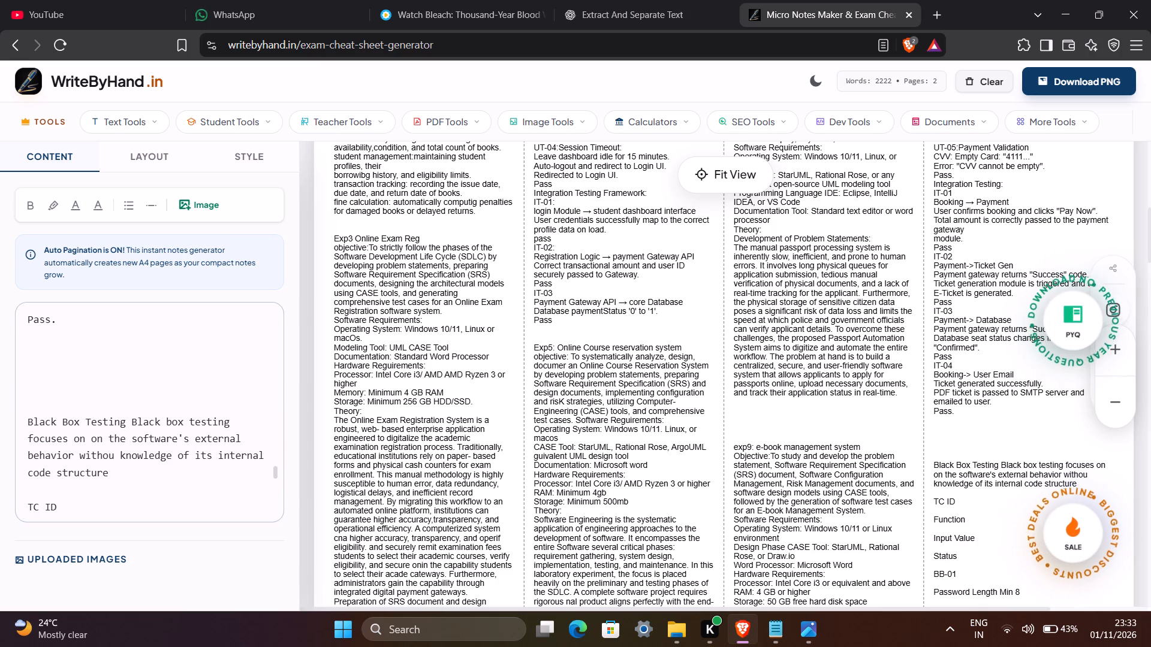
Condense test cases BB-01 to BB-03 into consecutive lines and remove the stray "1." and extra blank line below them.
key("Down")
key("Down")
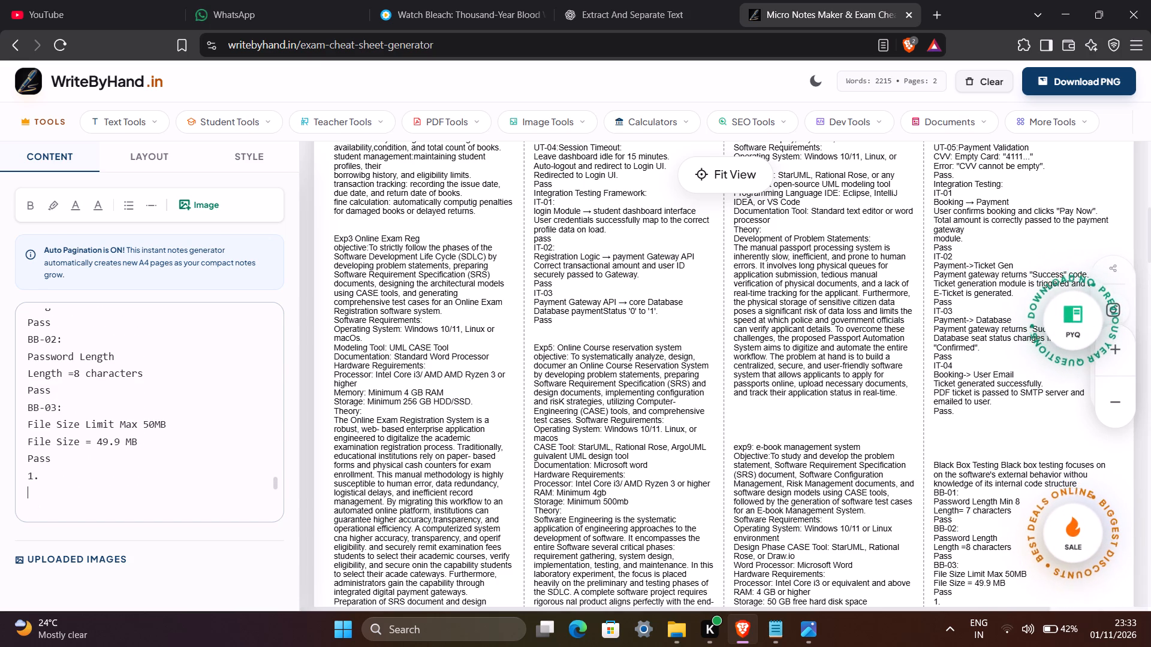
key("BackSpace")
key("BackSpace")
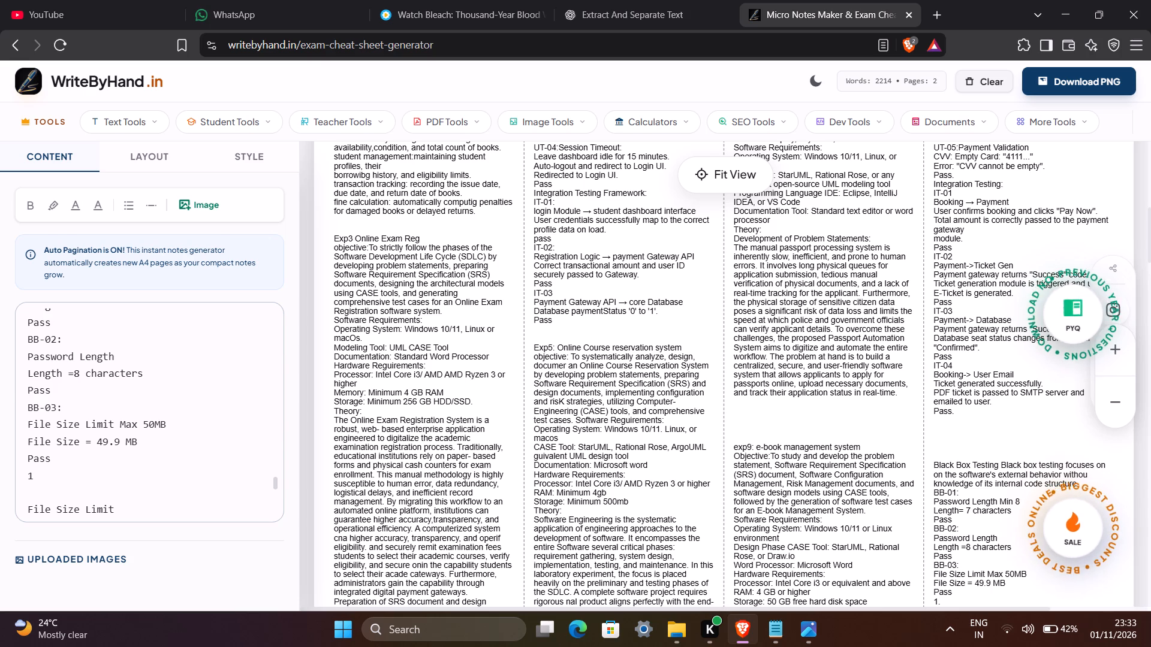
key("BackSpace")
key("Down")
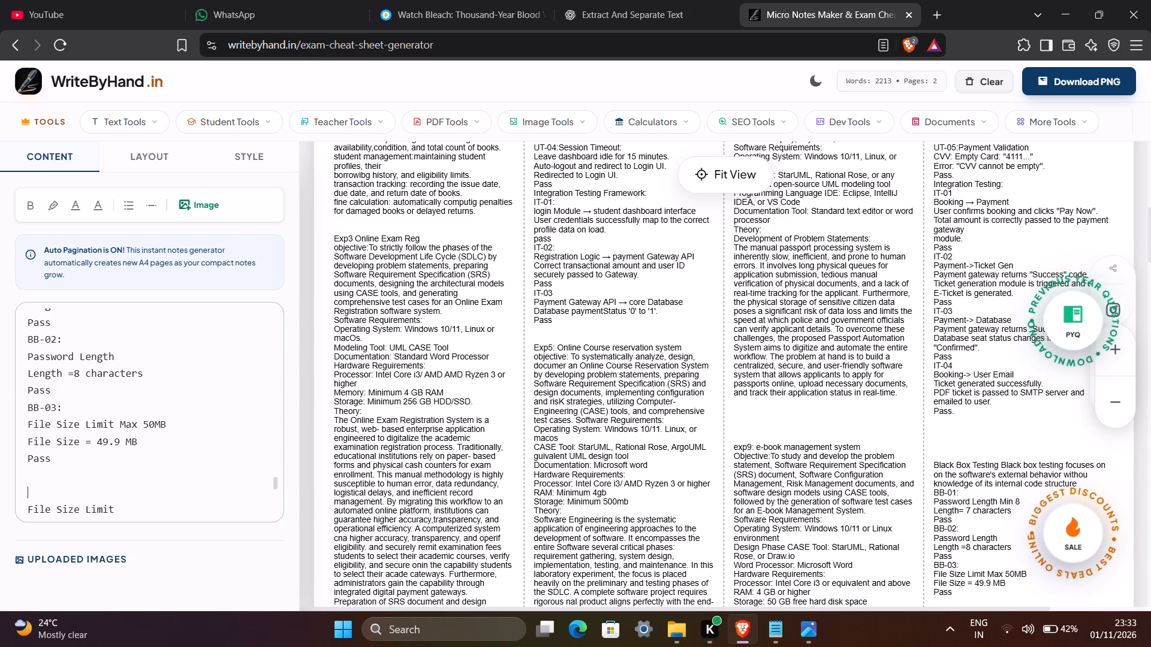
key("BackSpace")
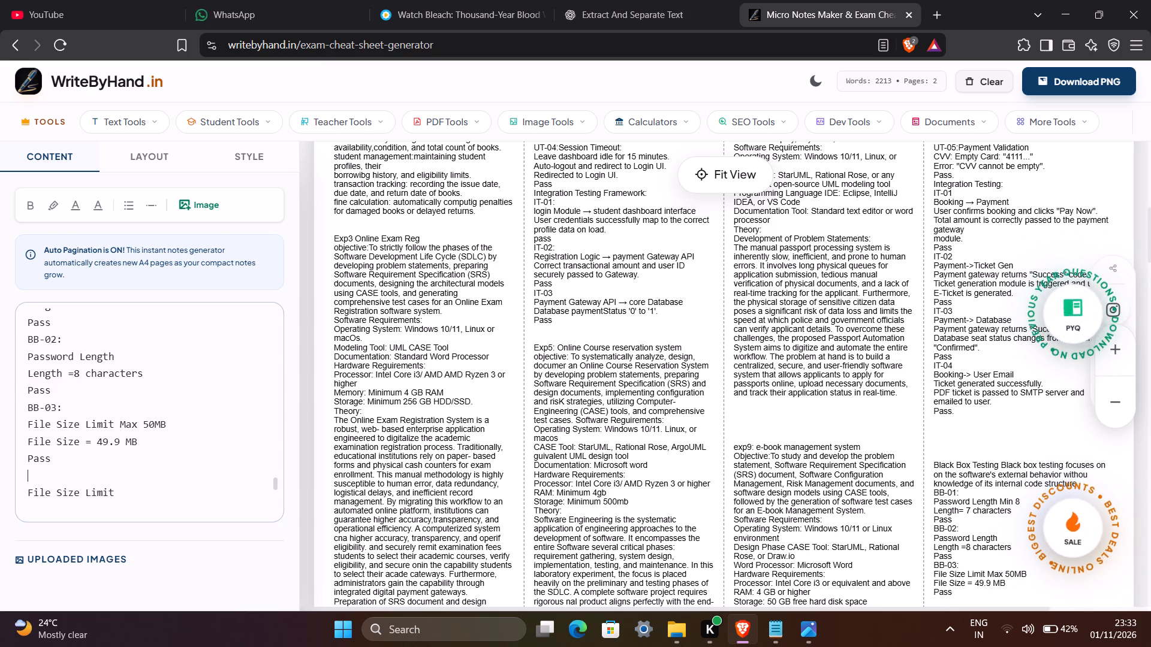
Add the label "BB-04:" on its own line directly above the second "File Size Limit" line.
type("BB")
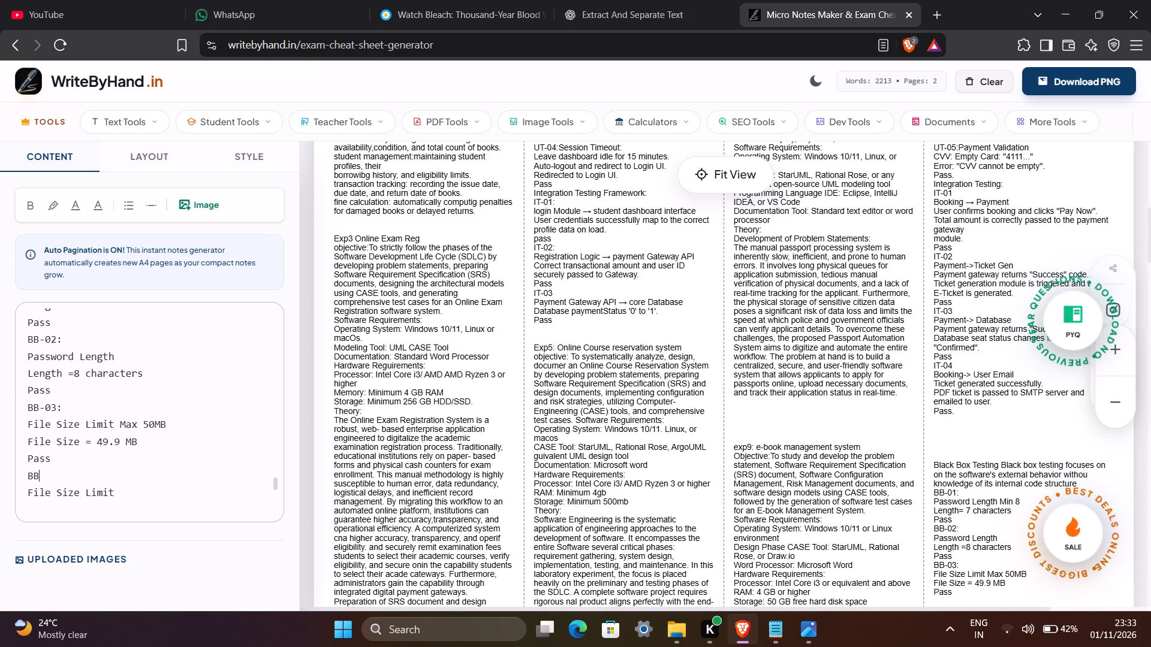
type("-04")
key("Right")
key("shift+colon")
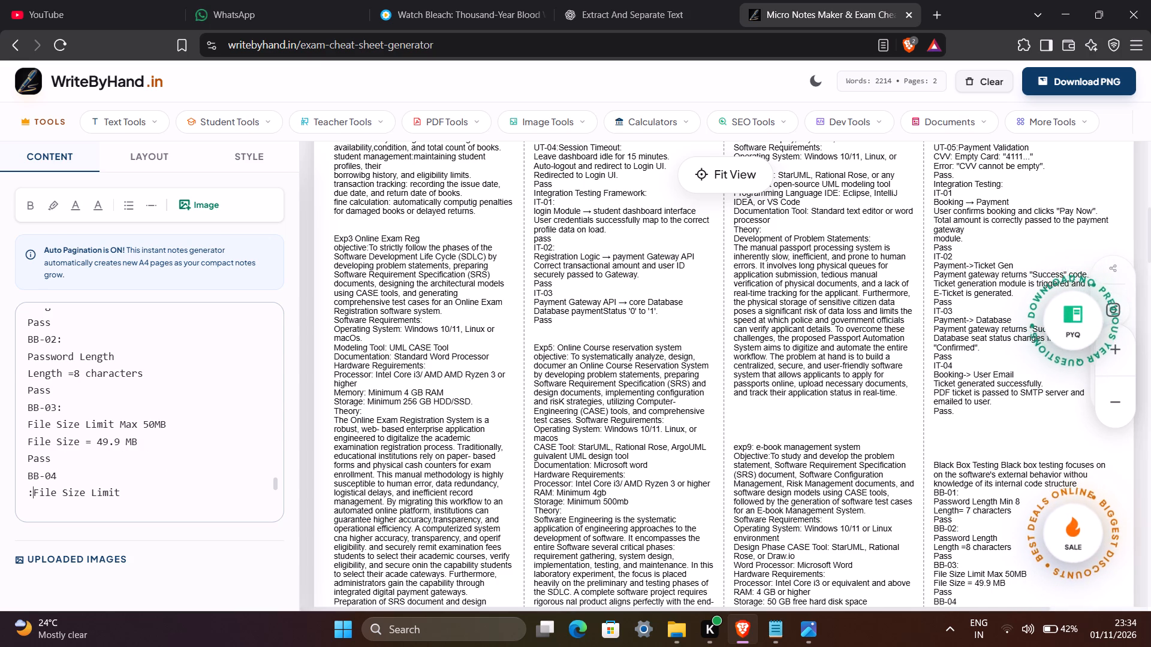
key("BackSpace")
key("BackSpace")
key("BackSpace")
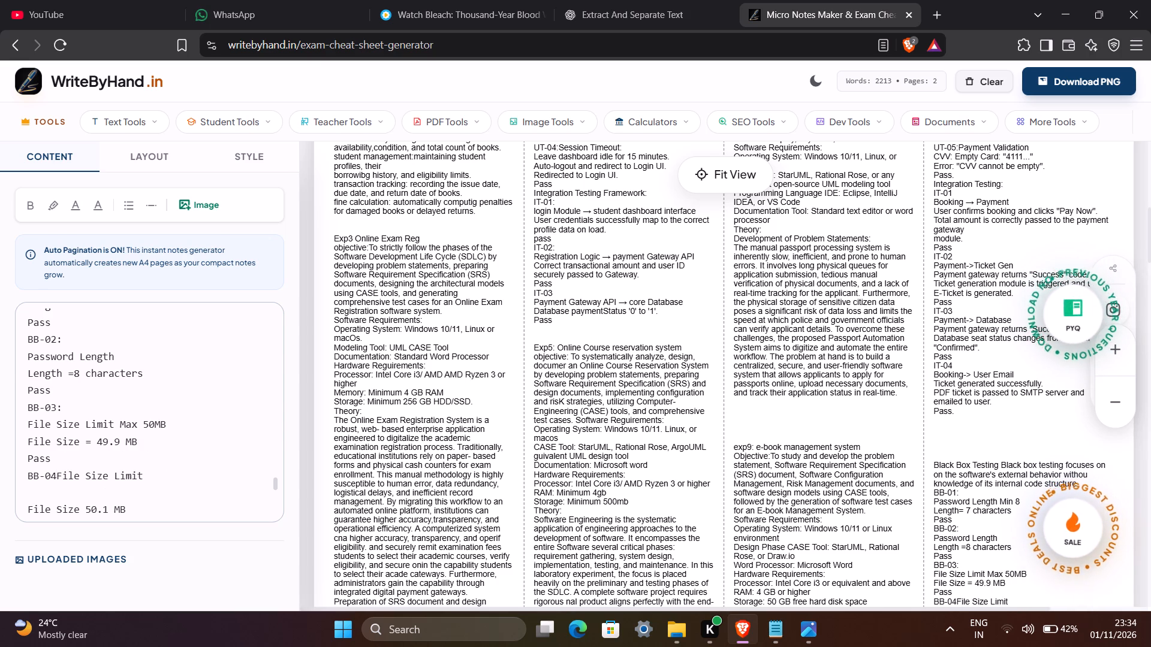
type("4:")
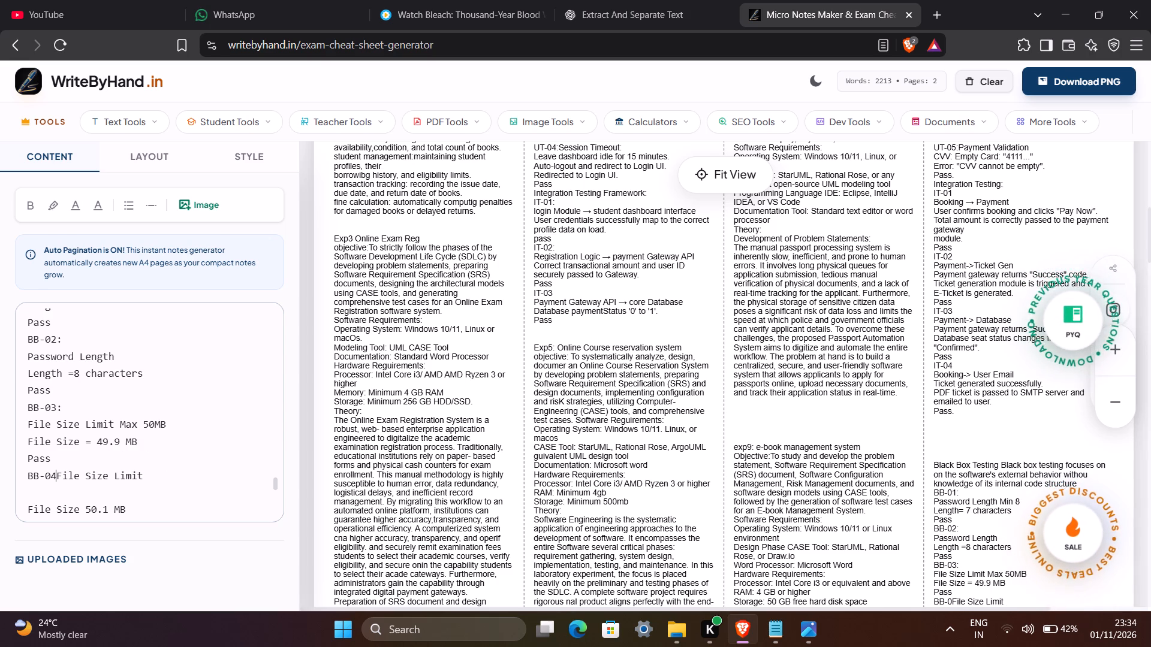
key("Return")
Remove the blank lines following "File Size Limit" and "File Size 50.1 MB" in the BB-04 entry.
key("Down")
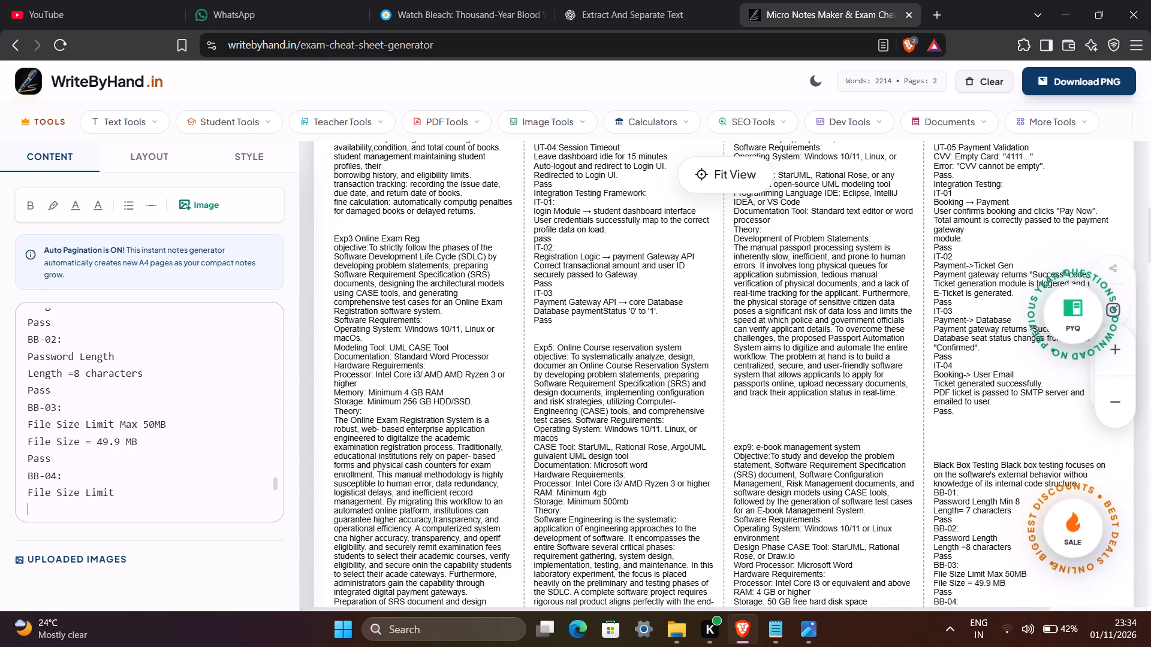
key("BackSpace")
key("Down")
key("Down")
key("BackSpace")
key("Down")
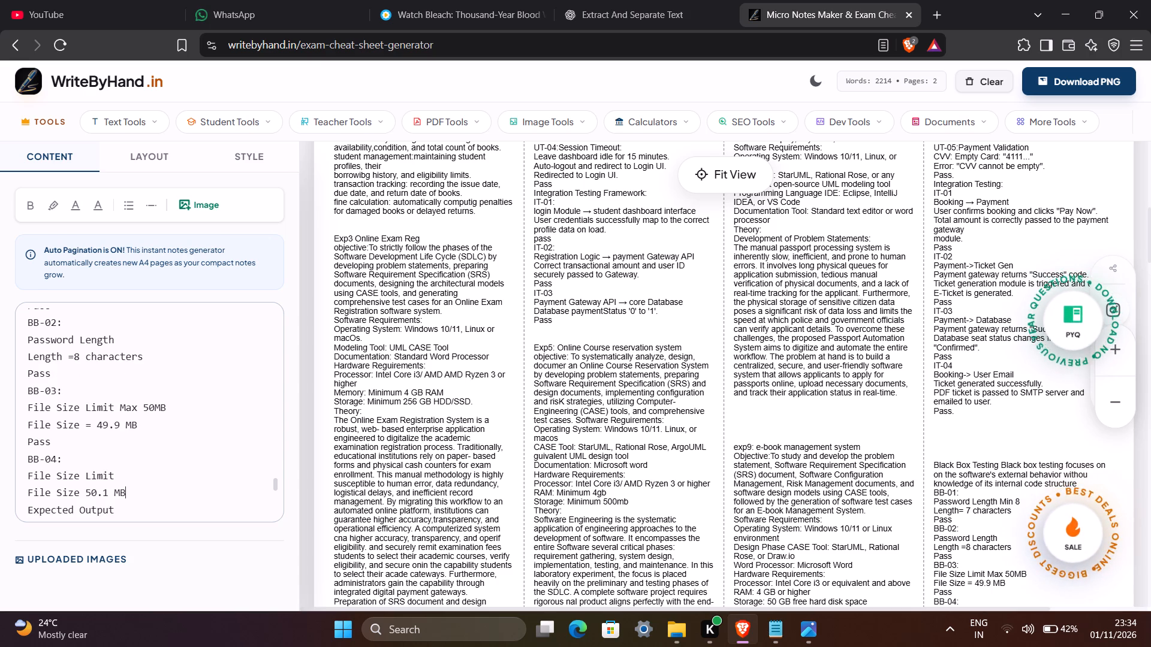
Delete the "Expected Output" line and its leftover blank line below "File Size 50.1 MB".
key("Down")
key("Up")
key("BackSpace")
key("BackSpace")
key("BackSpace")
key("BackSpace")
key("BackSpace")
key("BackSpace")
key("BackSpace")
key("BackSpace")
key("BackSpace")
key("BackSpace")
key("BackSpace")
key("BackSpace")
key("BackSpace")
key("BackSpace")
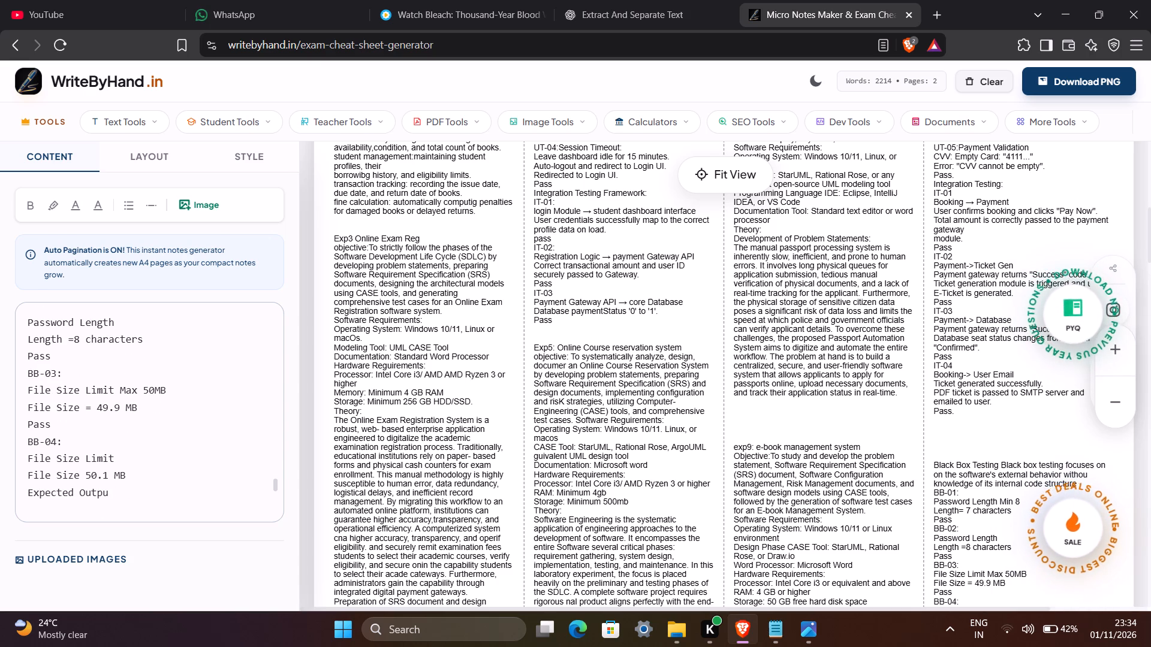
key("BackSpace")
key("BackSpace")
key("Down")
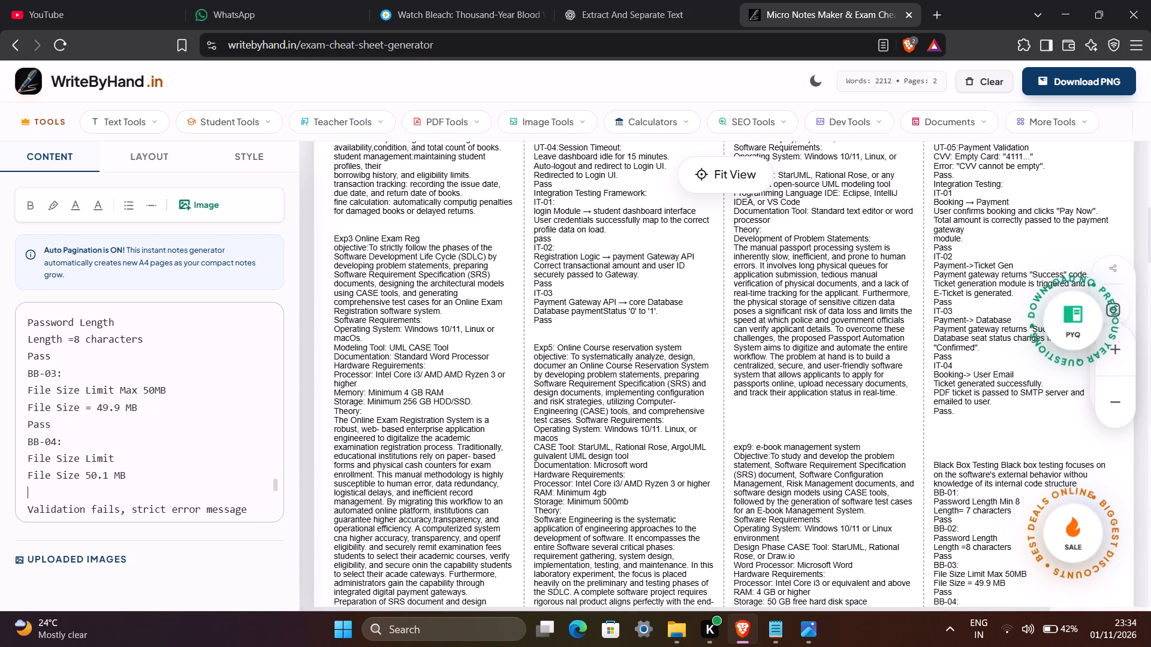
key("BackSpace")
Close the gaps between the validation and "Upload proceeds successfully" result lines under BB-04, dropping the full stop after "shown".
key("Down")
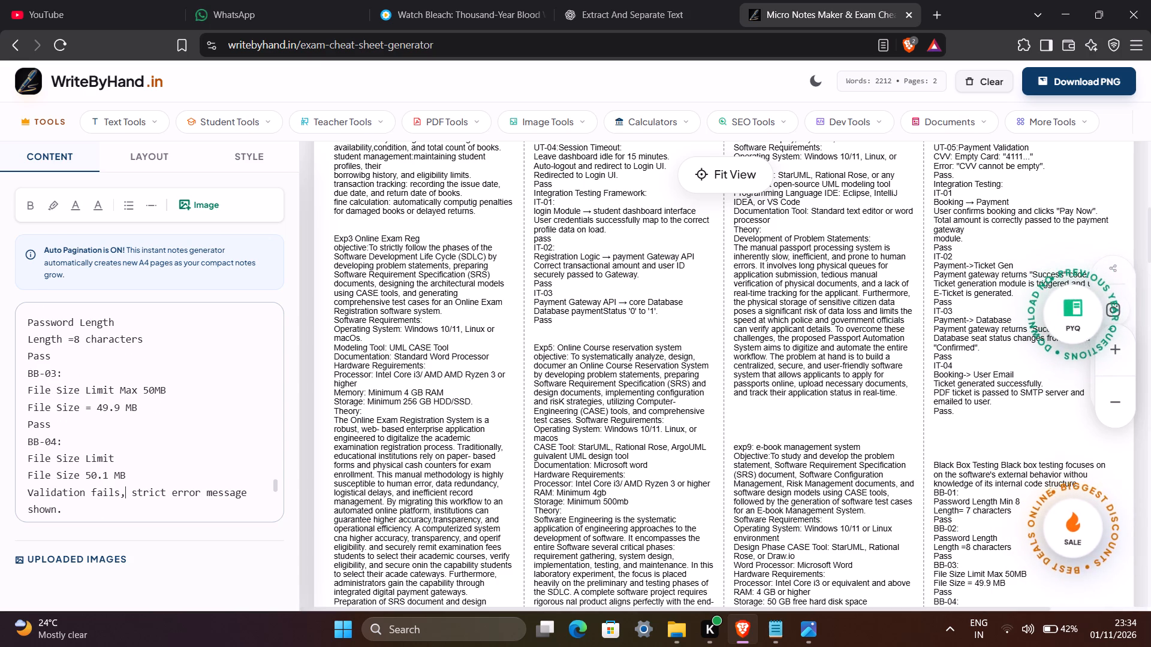
key("Down")
key("BackSpace")
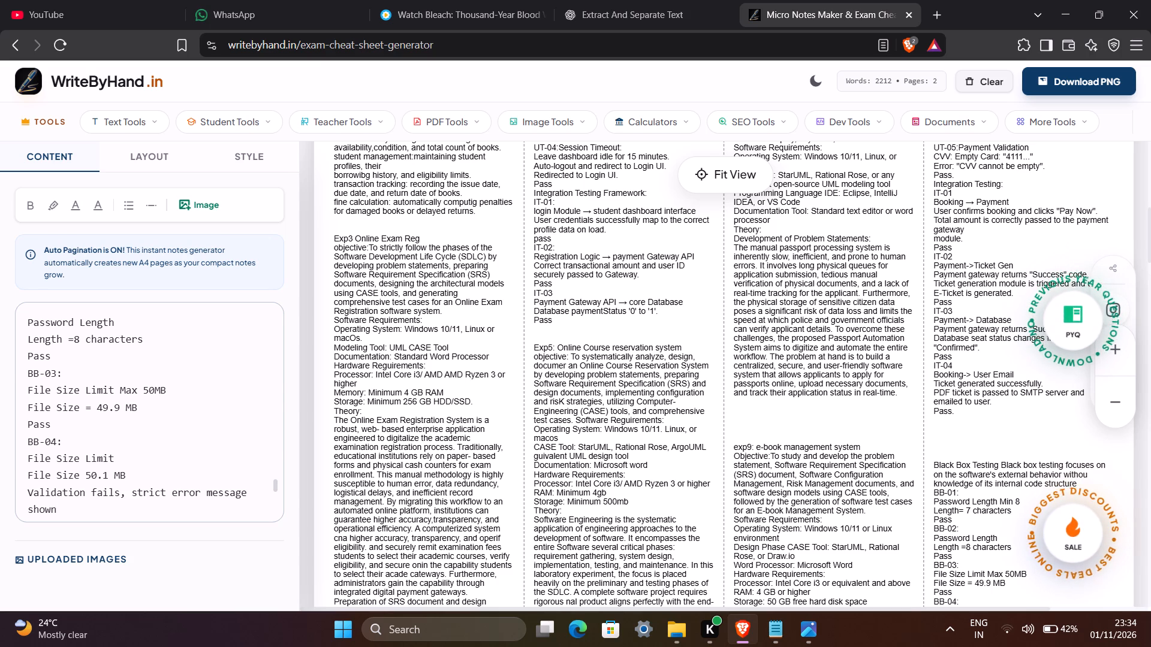
key("Down")
key("BackSpace")
key("Down")
key("Down")
key("BackSpace")
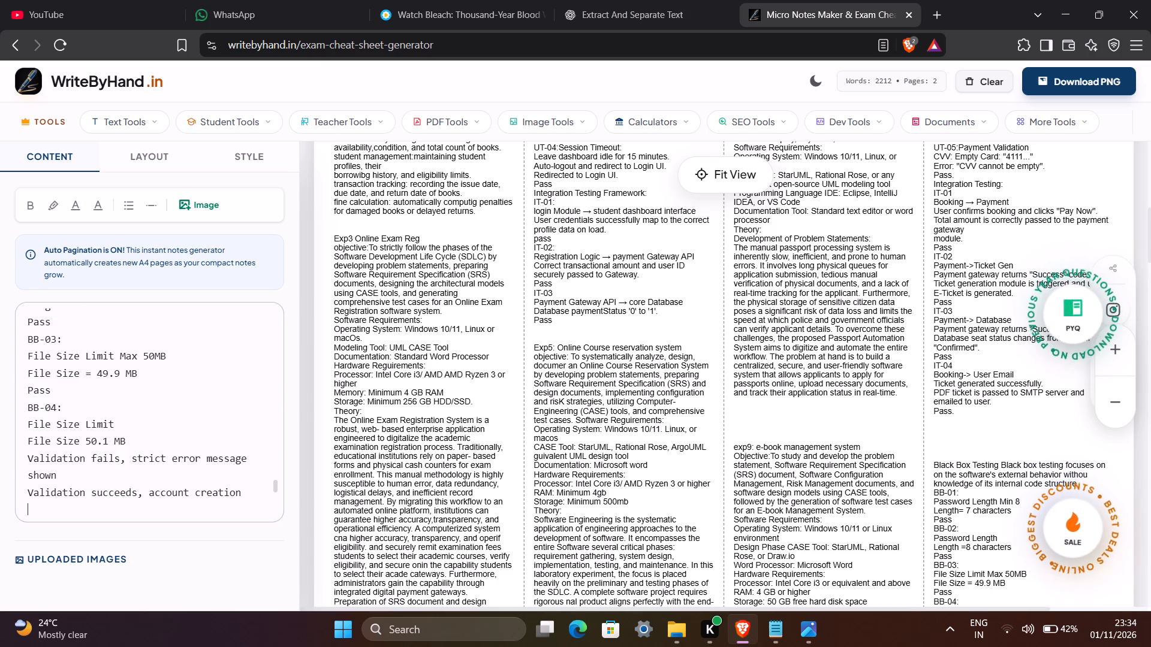
key("Down")
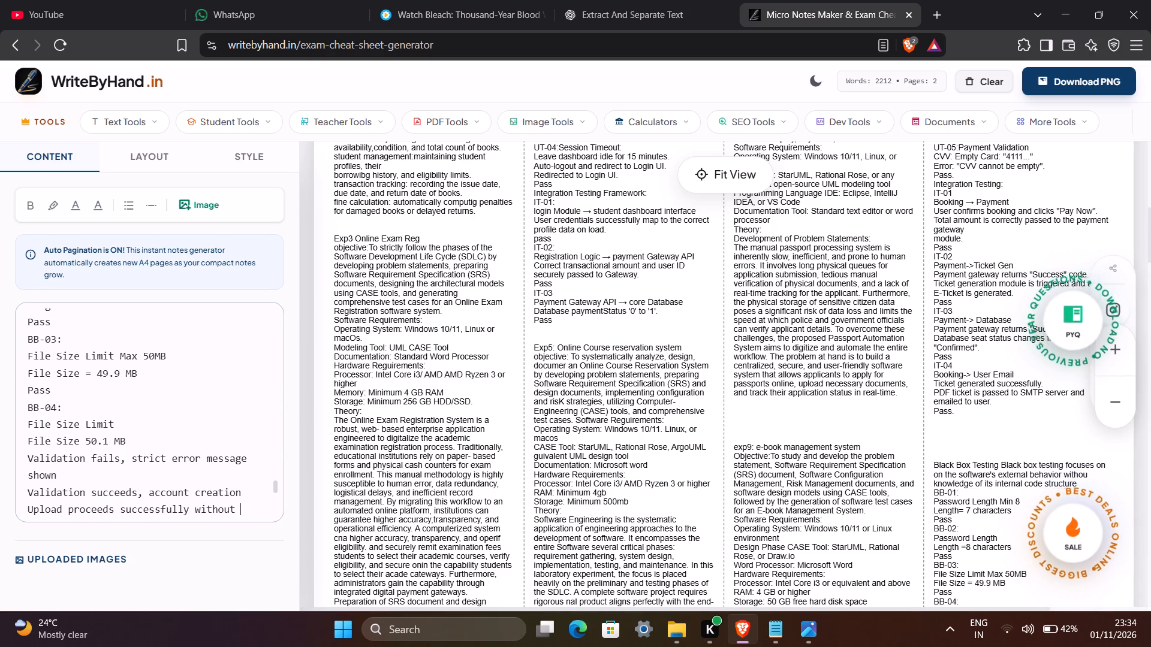
key("Down")
key("BackSpace")
key("Down")
key("Down")
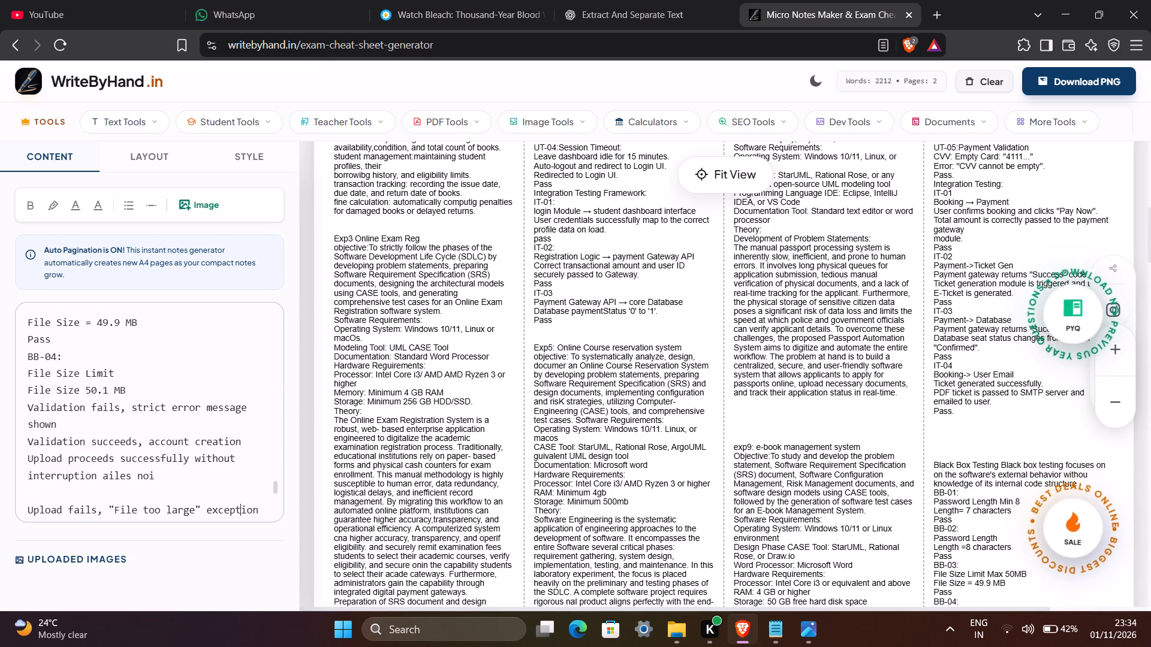
Delete the "Upload proceeds successfully" and "Upload fails, 'File too large' exception thrown" result lines from the BB-04 entry.
key("Down")
key("Down")
key("Down")
key("Down")
key("Down")
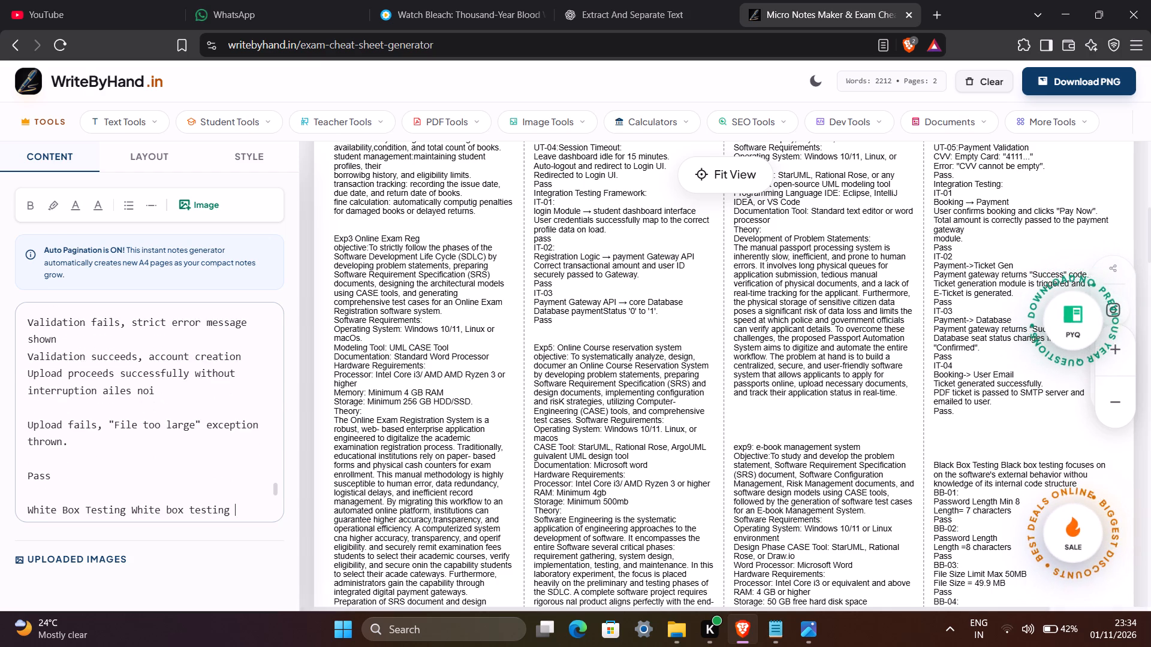
key("Down")
key("Up")
key("Up")
key("Up")
key("Up")
key("Up")
key("Up")
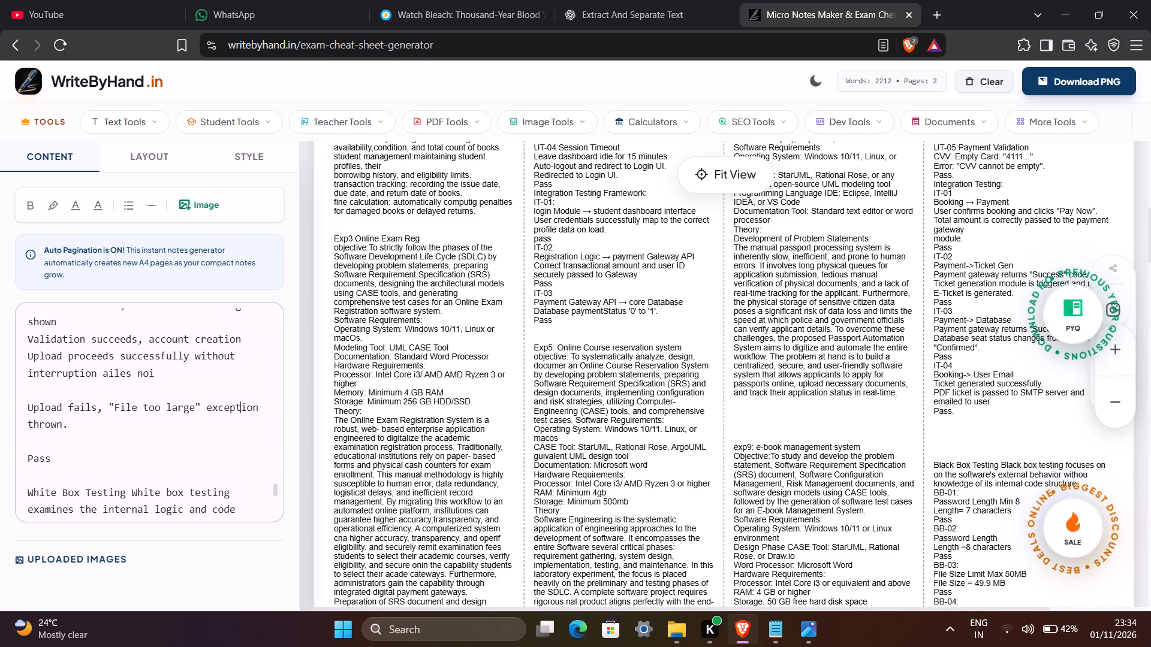
key("Down")
key("Down")
key("Up")
key("BackSpace")
key("BackSpace")
key("BackSpace")
key("BackSpace")
key("BackSpace")
key("BackSpace")
key("BackSpace")
key("BackSpace")
key("BackSpace")
key("BackSpace")
key("BackSpace")
key("BackSpace")
key("BackSpace")
key("BackSpace")
key("BackSpace")
key("BackSpace")
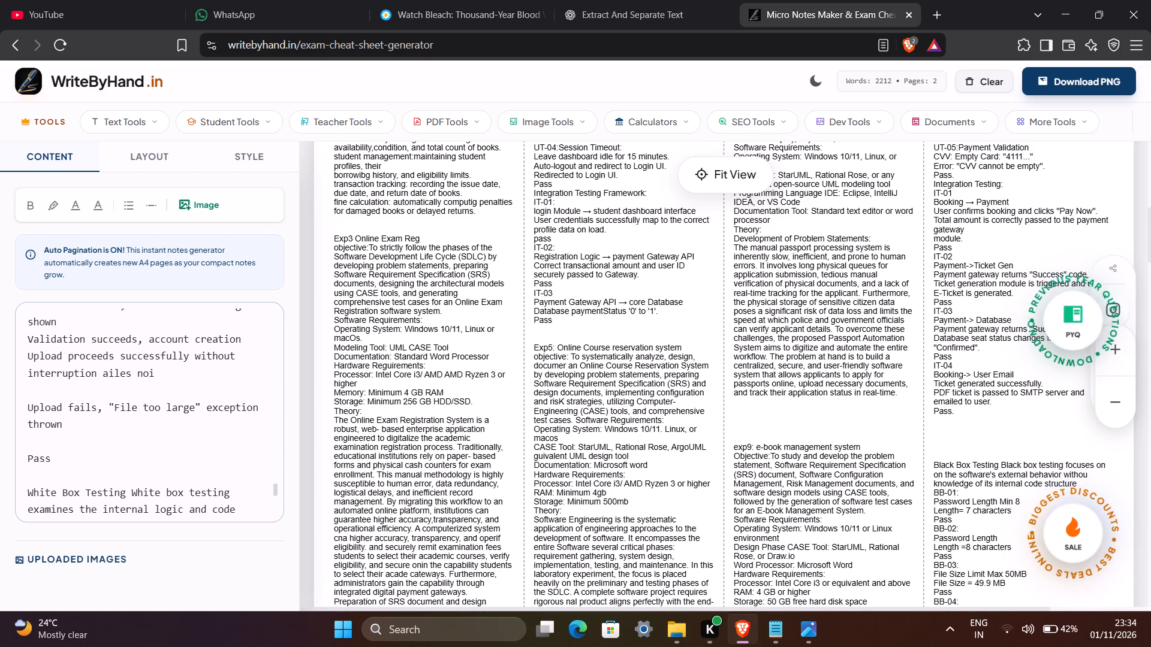
key("BackSpace")
key("BackSpace")
key("BackSpace")
key("BackSpace")
key("BackSpace")
key("BackSpace")
key("BackSpace")
key("BackSpace")
key("BackSpace")
key("BackSpace")
key("BackSpace")
key("BackSpace")
key("BackSpace")
key("BackSpace")
key("BackSpace")
key("BackSpace")
key("BackSpace")
key("BackSpace")
key("BackSpace")
key("BackSpace")
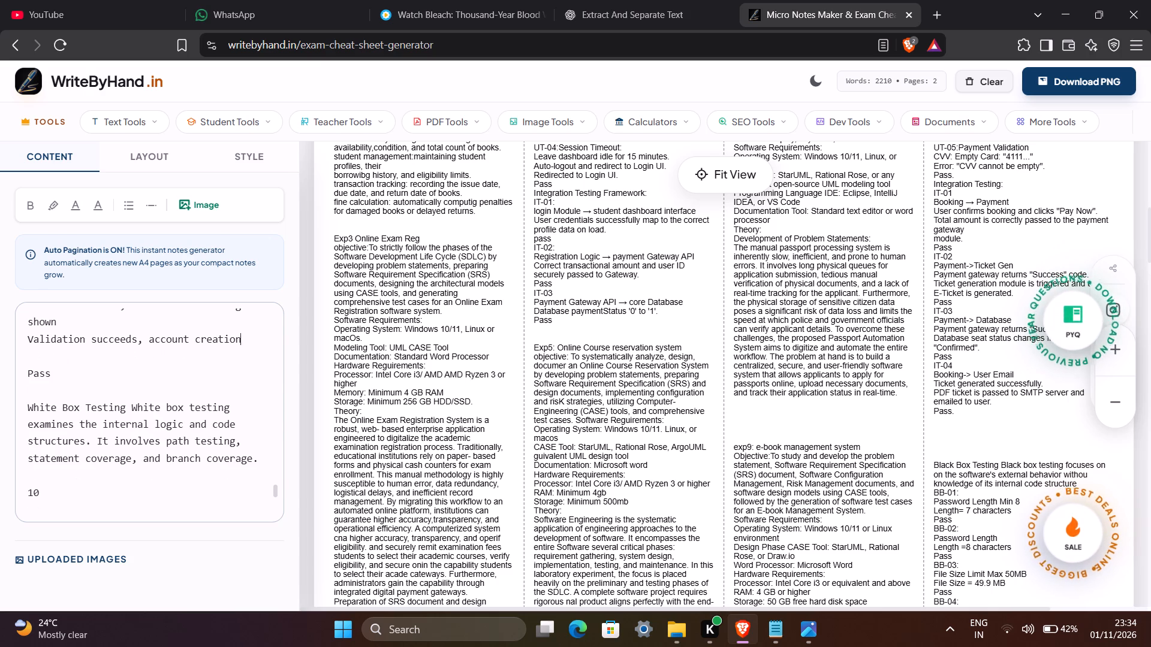
Delete the "Validation succeeds, account creation" line and the blank line before "Pass" in the BB-04 entry.
key("Return")
key("period")
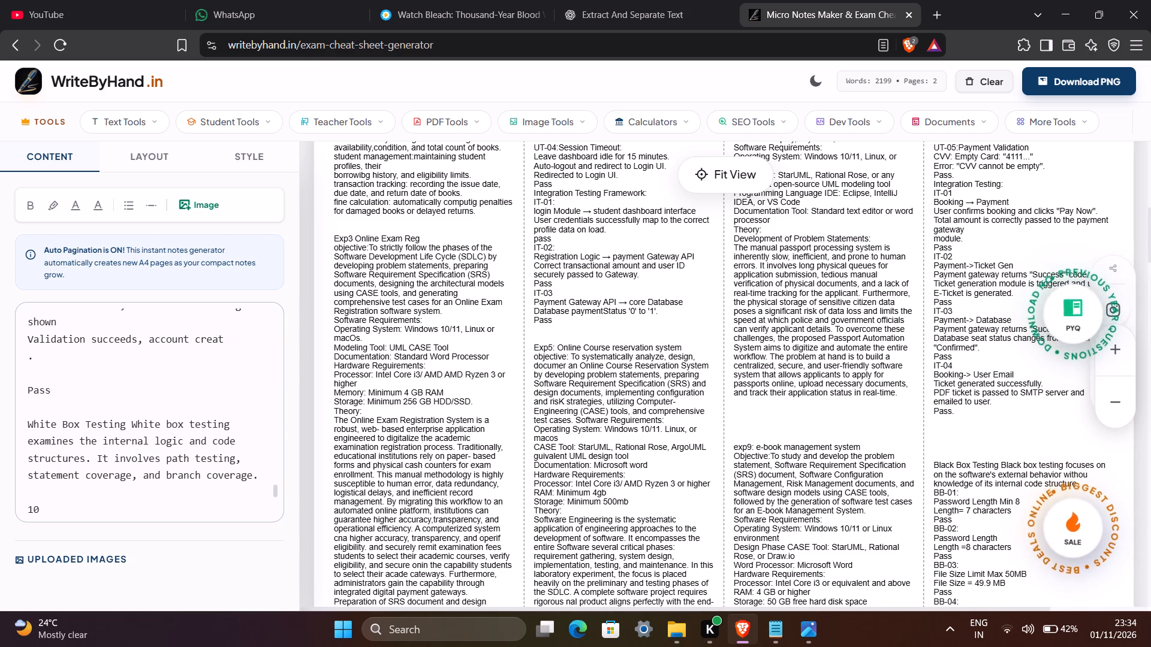
key("Up")
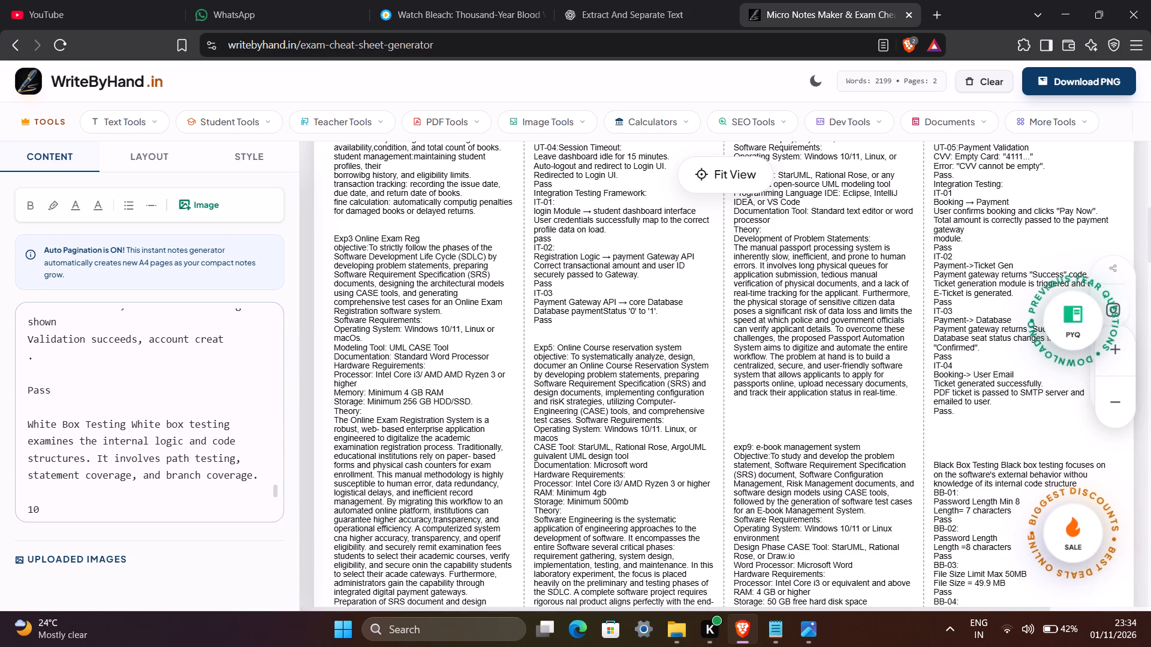
key("Down")
key("BackSpace")
key("BackSpace")
key("BackSpace")
key("BackSpace")
key("BackSpace")
key("BackSpace")
key("BackSpace")
key("BackSpace")
key("BackSpace")
key("BackSpace")
key("BackSpace")
key("BackSpace")
key("BackSpace")
key("BackSpace")
key("BackSpace")
key("BackSpace")
key("BackSpace")
key("BackSpace")
key("BackSpace")
key("BackSpace")
key("BackSpace")
key("BackSpace")
key("BackSpace")
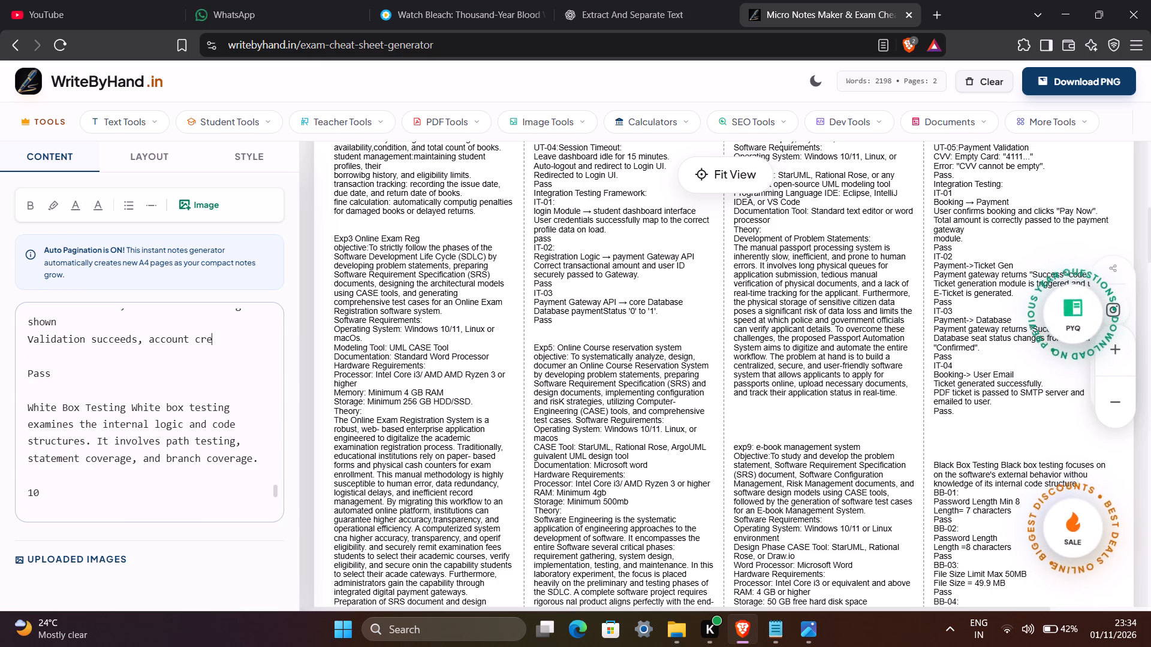
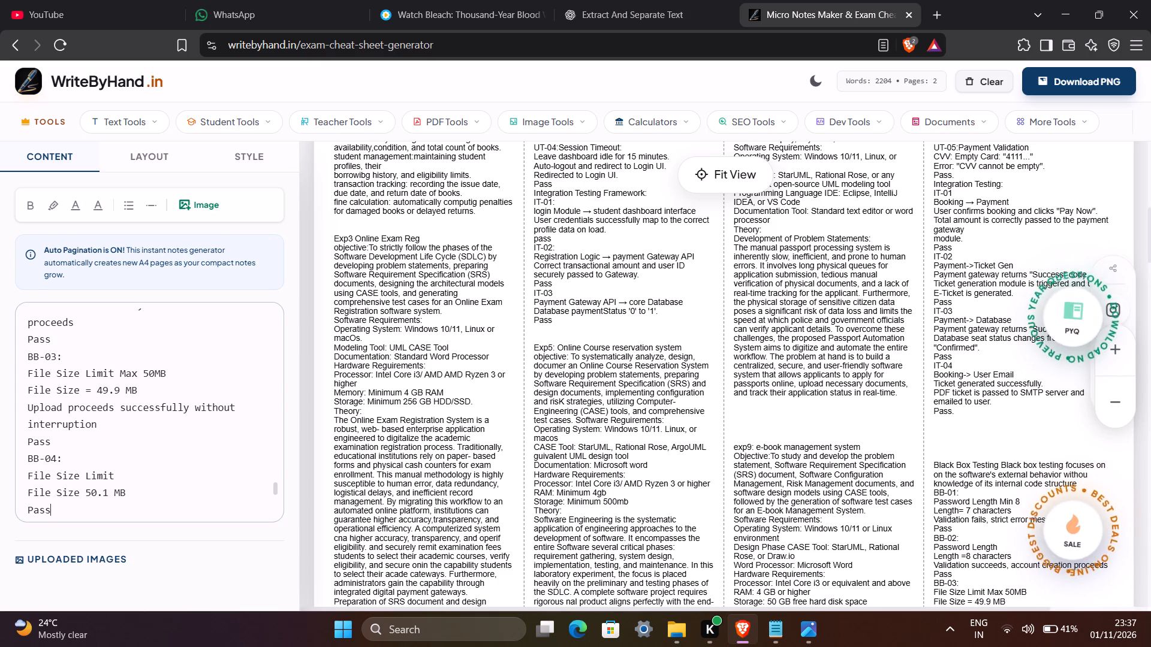
Move the insertion point from "Pass" into the "File Size 50.1 MB" line of the BB-04 entry.
key("Up")
key("Right")
key("Right")
key("Right")
key("Right")
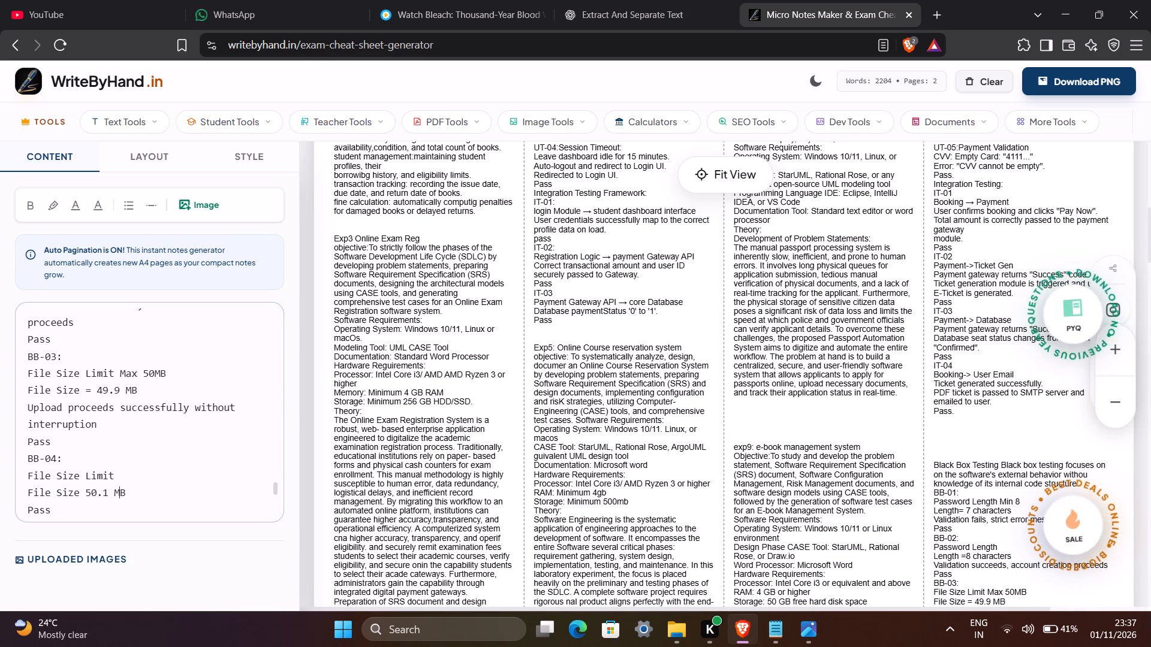
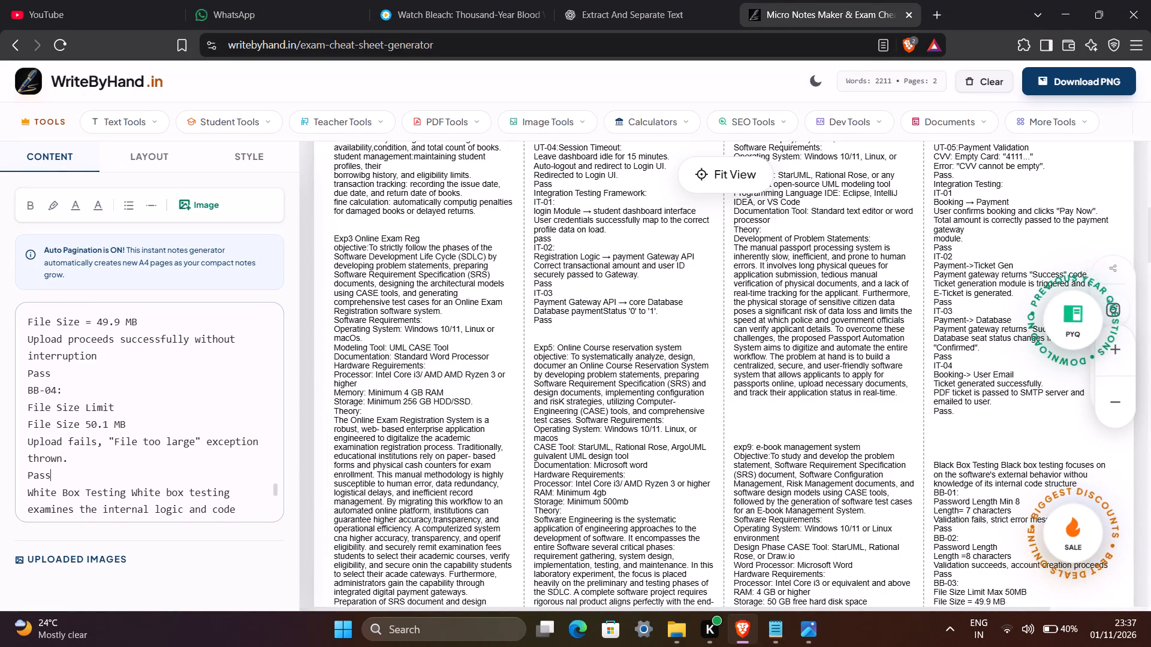
Delete the sentence "It involves path testing, statement coverage, and branch coverage." from the end of the White Box Testing description.
key("Down")
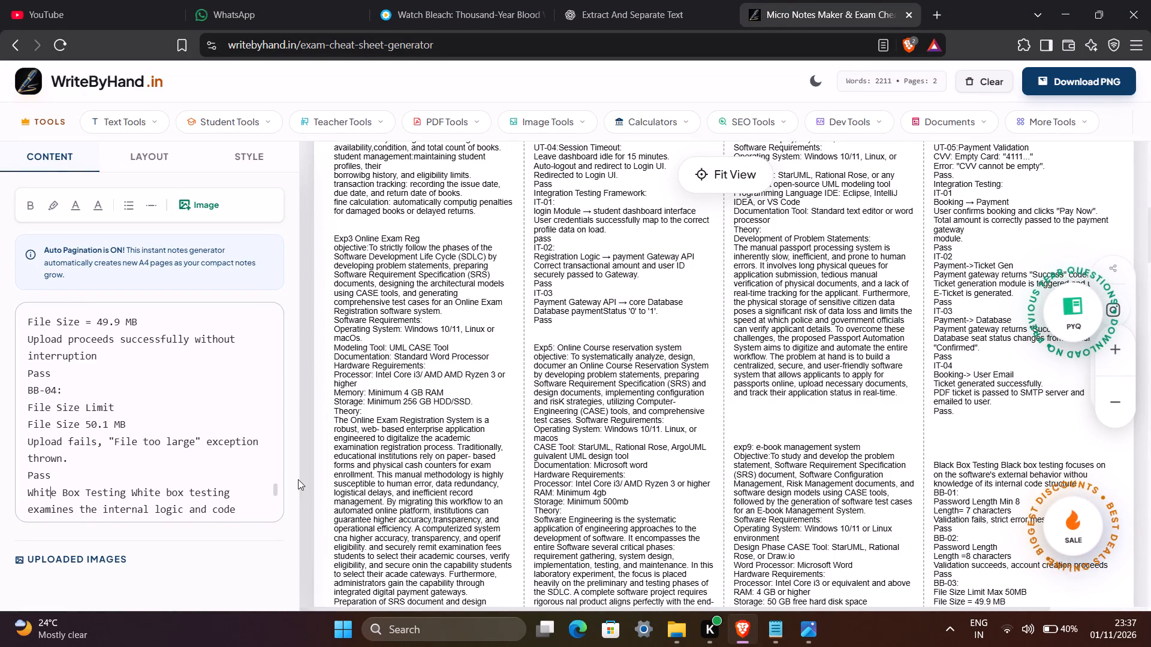
scroll(239, 475, "down", 1)
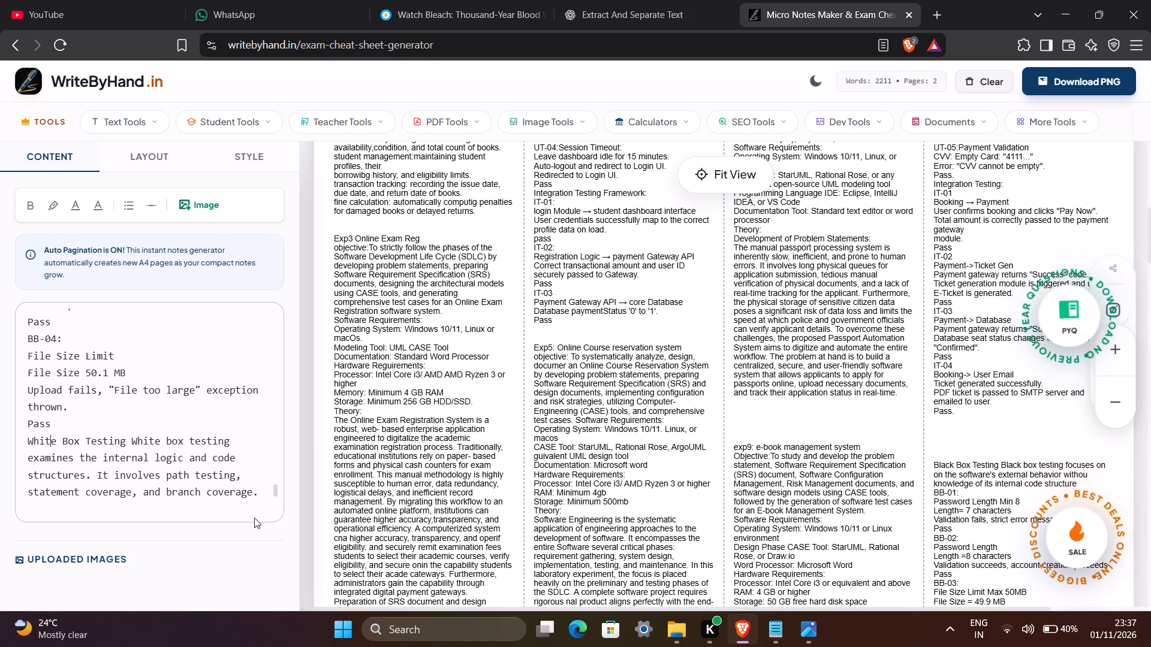
left_click_drag(257, 498, 92, 476)
key("BackSpace")
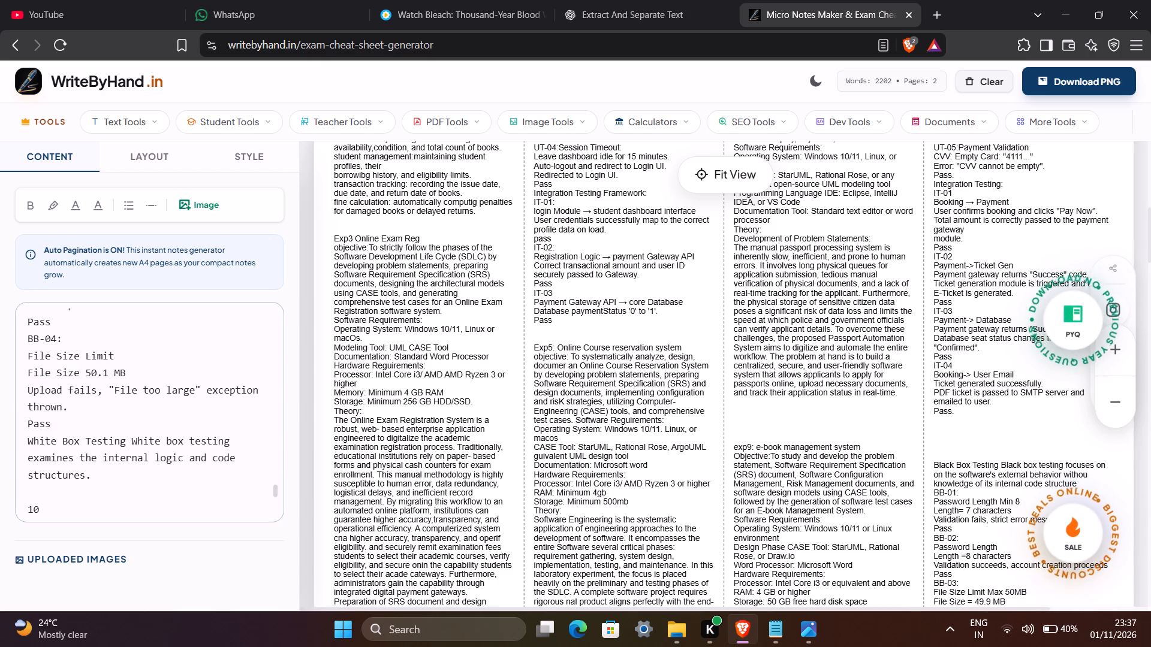
Delete the stray "10" line and the leftover blank line below the White Box Testing description.
key("Down")
key("Down")
key("BackSpace")
key("BackSpace")
key("BackSpace")
key("BackSpace")
key("BackSpace")
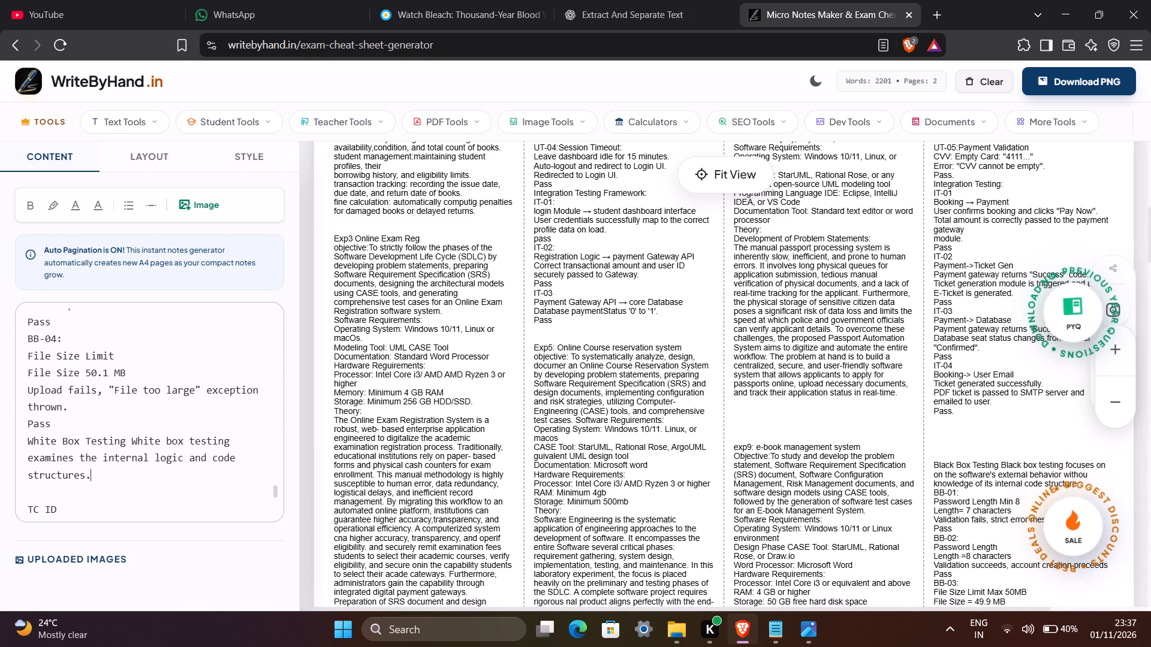
Delete the "TC ID" heading and its blank line below the White Box Testing description, keeping the full stop after "structures".
key("Down")
key("Down")
key("BackSpace")
key("BackSpace")
key("BackSpace")
key("BackSpace")
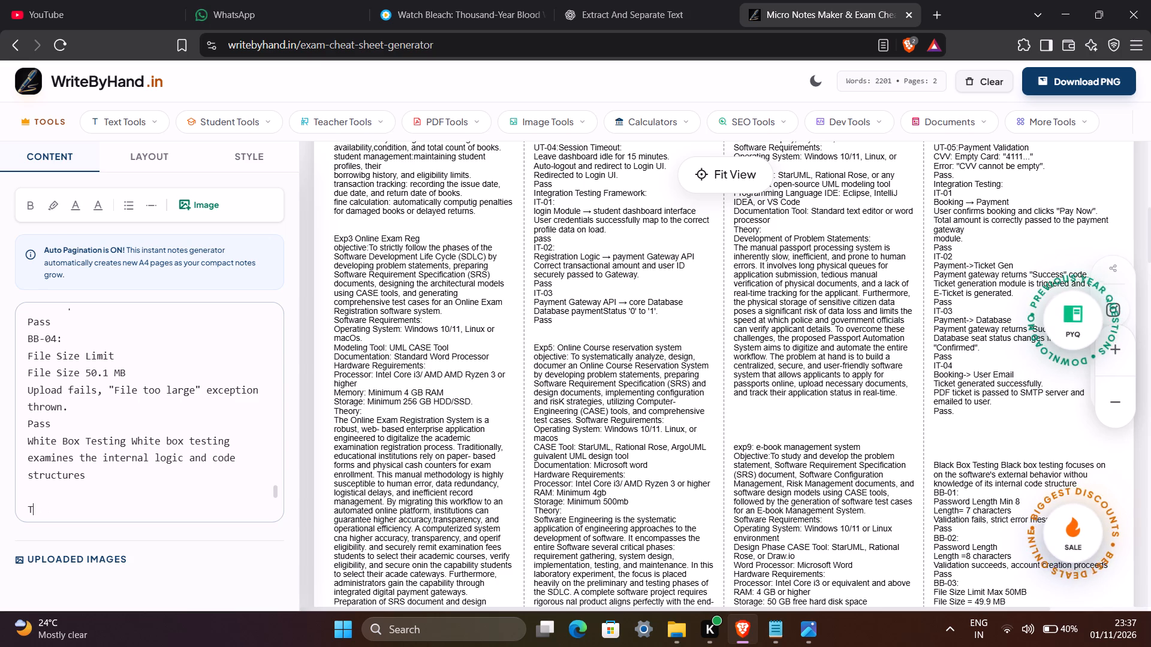
key("BackSpace")
key("BackSpace")
key("BackSpace")
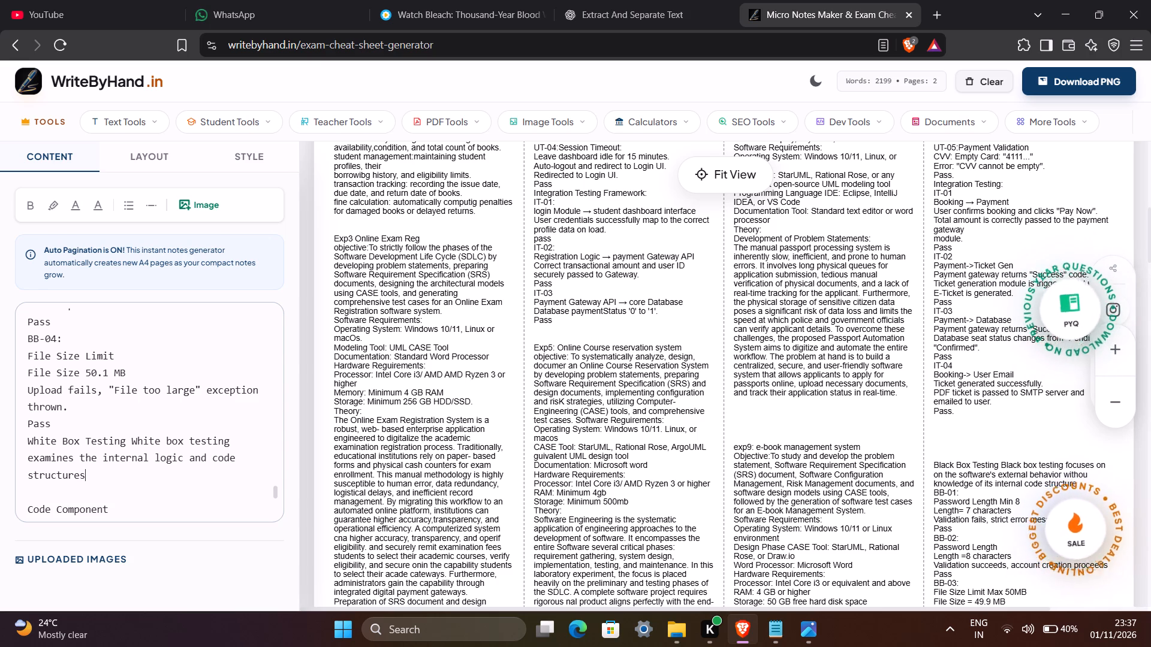
key("period")
key("Left")
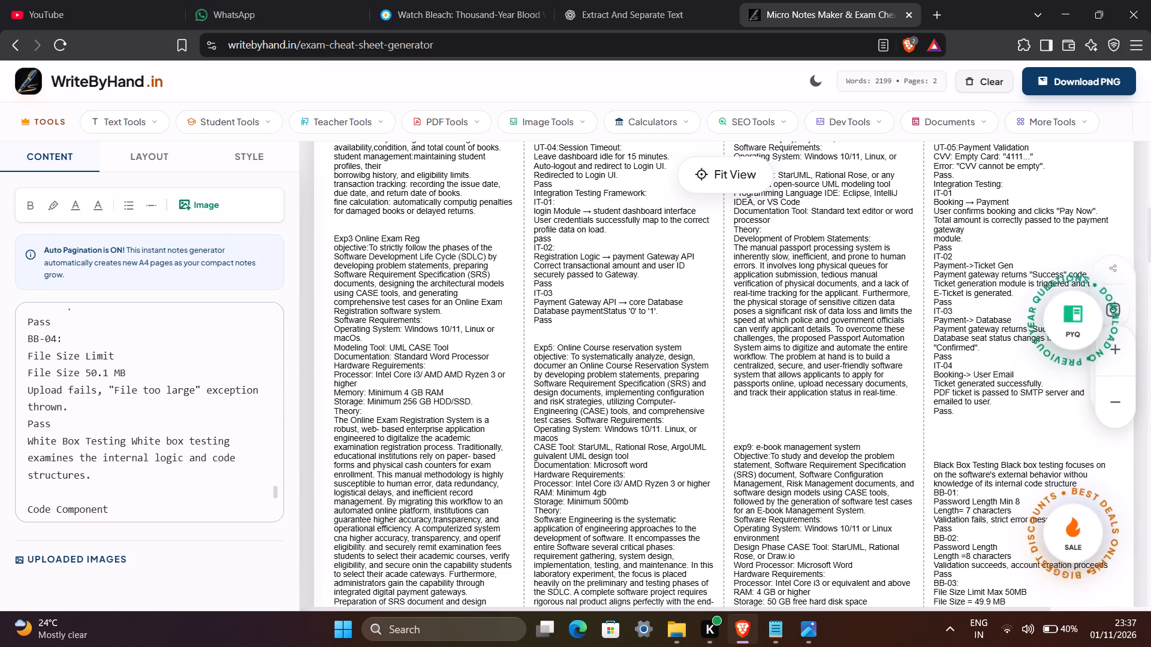
Delete the "Code Component" and "Status" headings with their blank lines, so WB-01 directly follows "structures.".
key("Down")
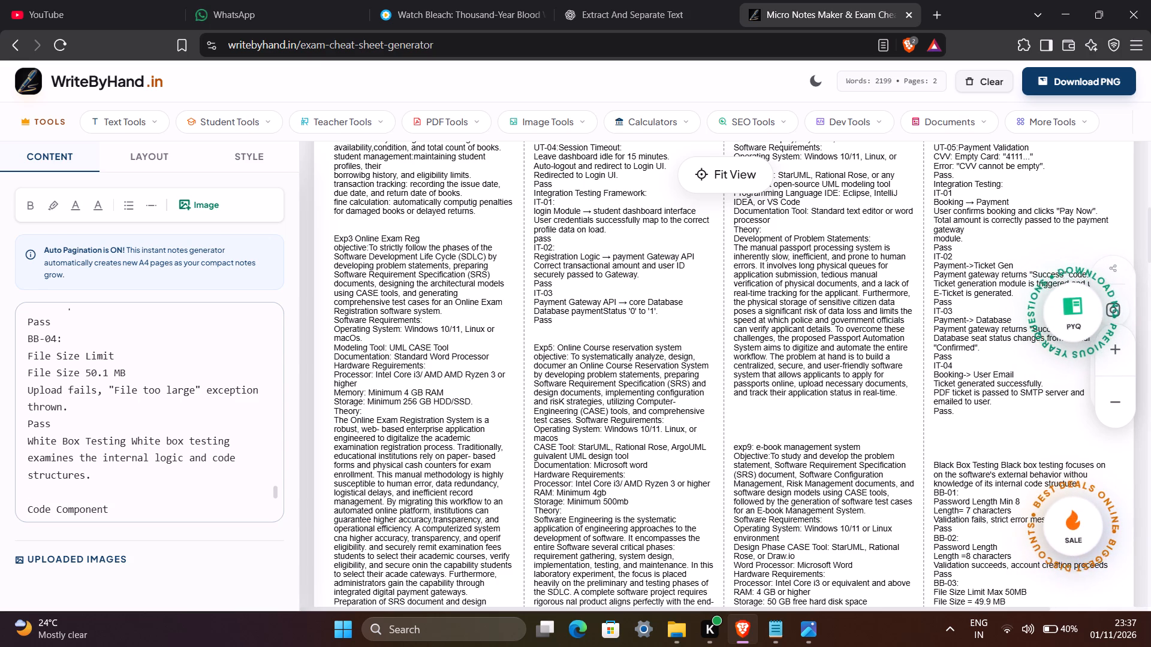
key("Down")
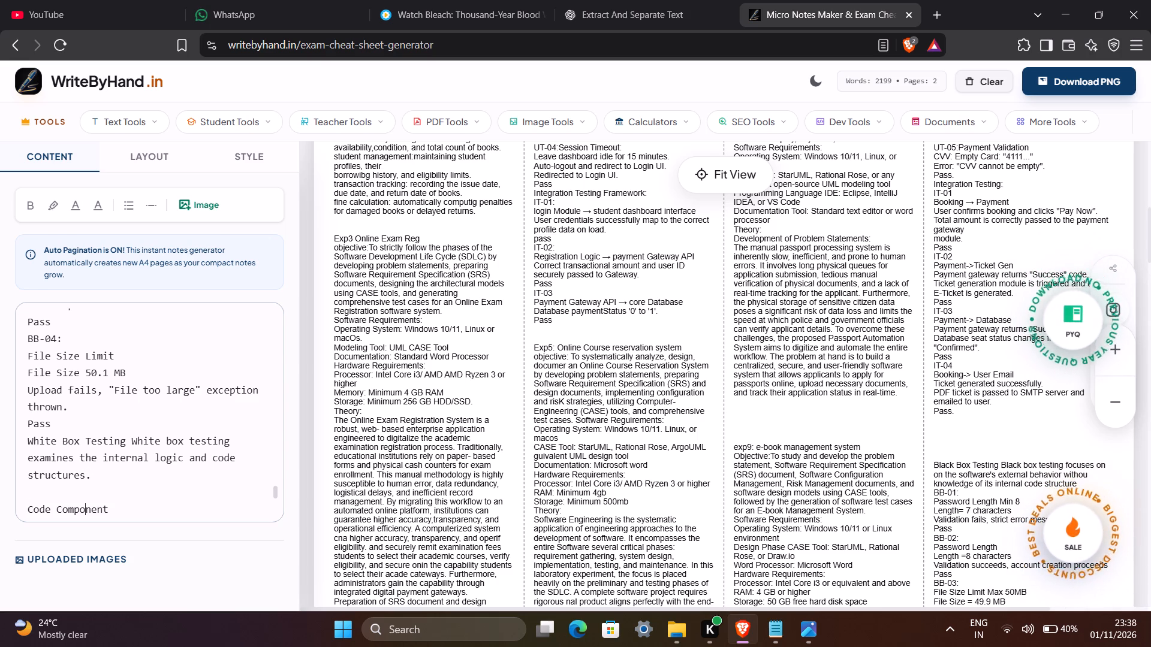
key("Down")
key("Down")
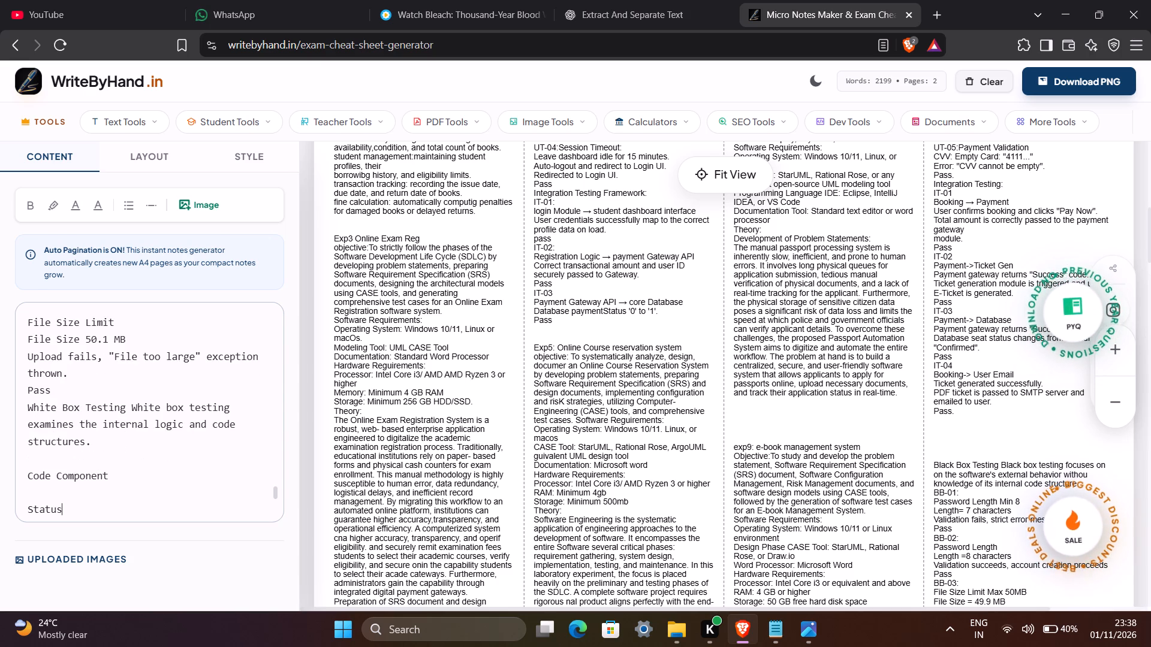
key("Down")
key("Down")
key("Up")
key("BackSpace")
key("BackSpace")
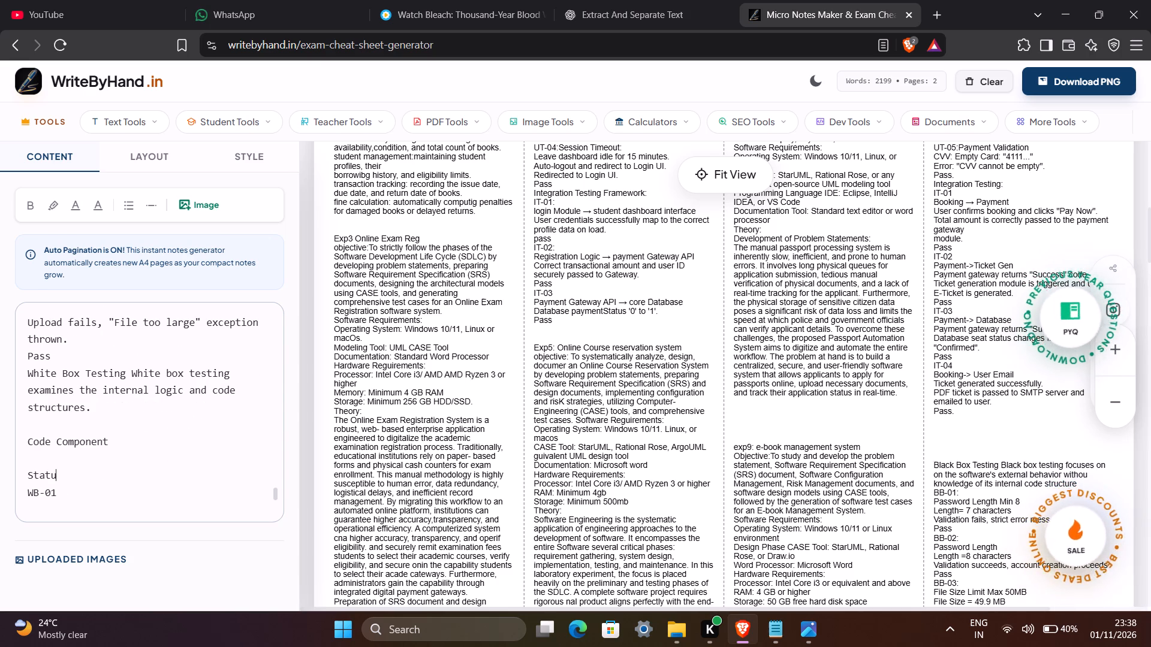
key("BackSpace")
key("BackSpace")
key("BackSpace")
key("BackSpace")
key("BackSpace")
key("BackSpace")
key("BackSpace")
key("BackSpace")
key("BackSpace")
key("BackSpace")
key("BackSpace")
key("BackSpace")
key("BackSpace")
key("BackSpace")
key("BackSpace")
key("BackSpace")
key("BackSpace")
key("BackSpace")
key("BackSpace")
key("BackSpace")
key("BackSpace")
key("BackSpace")
key("BackSpace")
key("BackSpace")
key("BackSpace")
key("BackSpace")
key("BackSpace")
key("BackSpace")
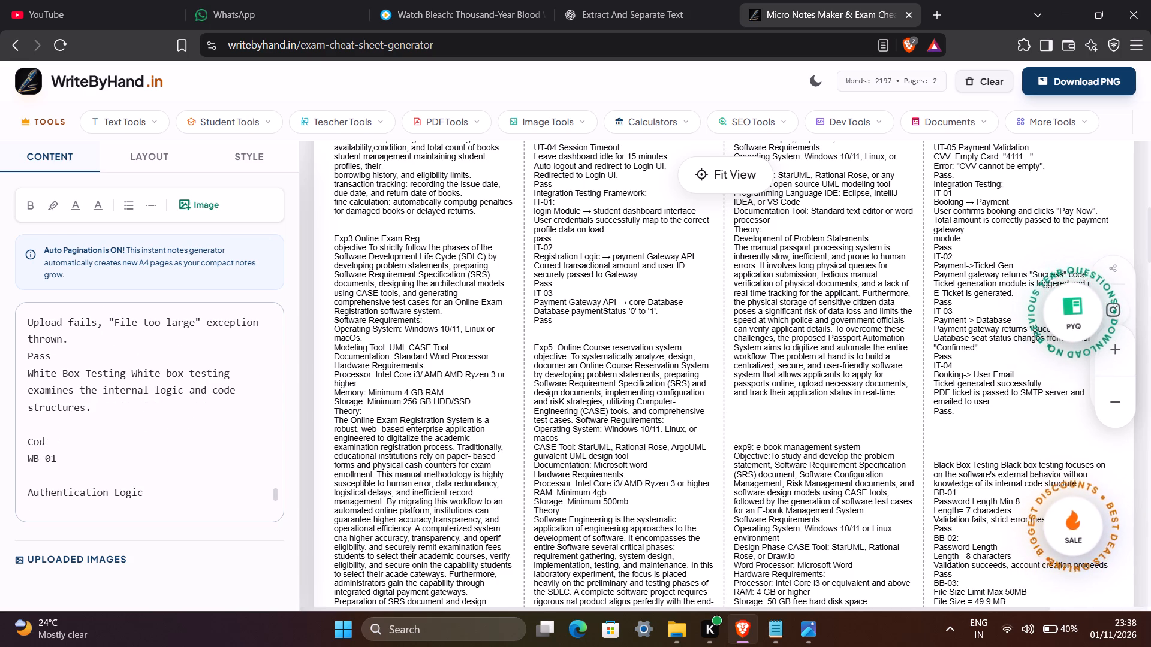
key("BackSpace")
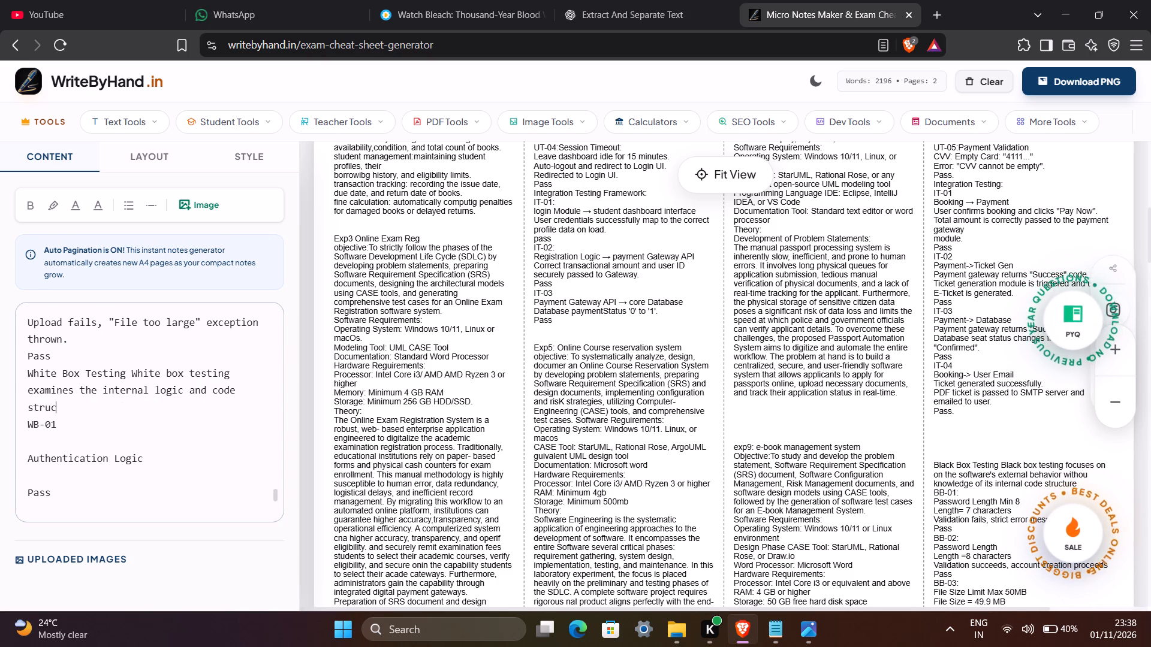
key("ctrl+z")
key("Down")
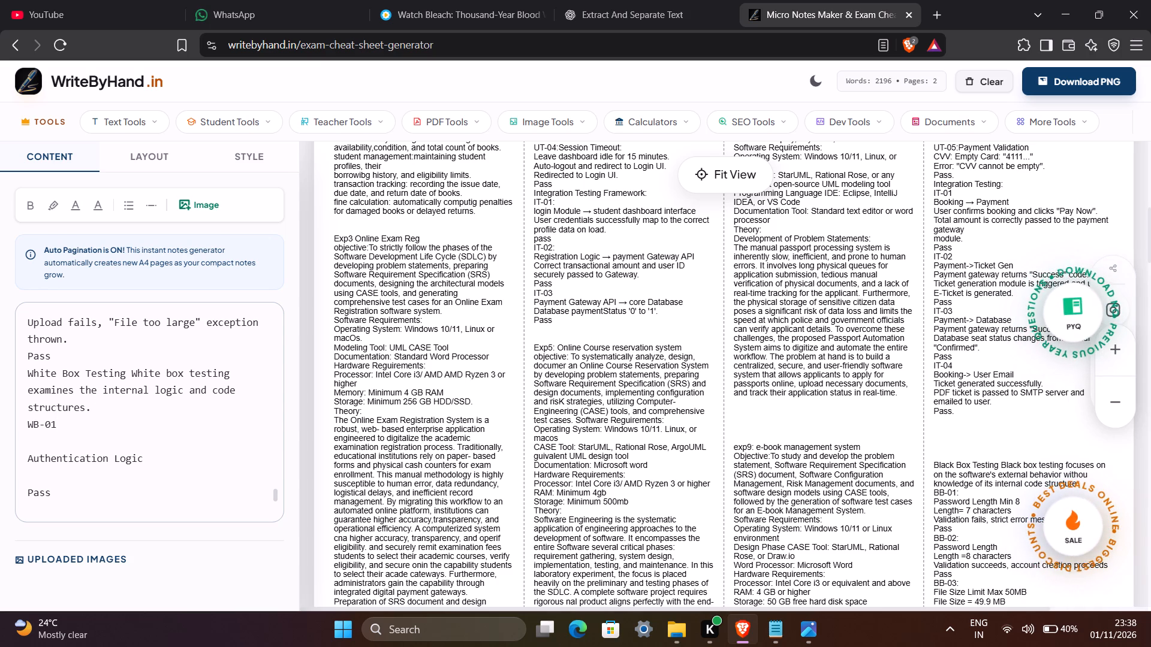
Add a colon after WB-01 and remove the blank line above "Authentication Logic".
key("shift+colon")
key("Down")
key("BackSpace")
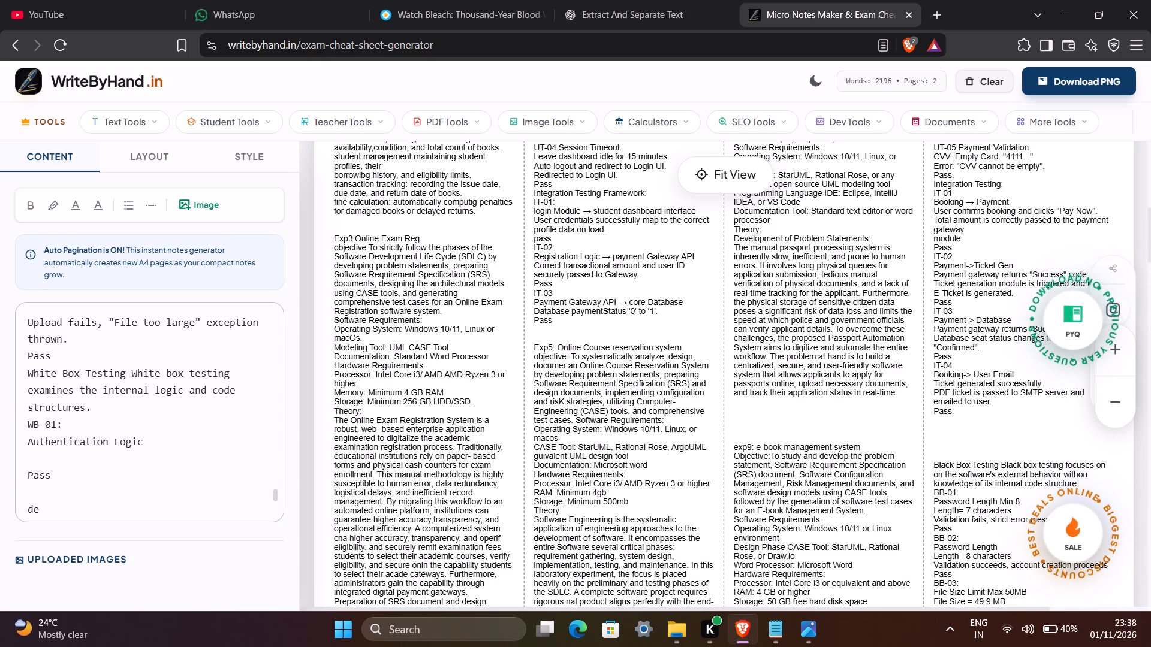
Delete the stray "de" line and the blank lines between WB-01's "Pass" and the WB-02 label.
key("Down")
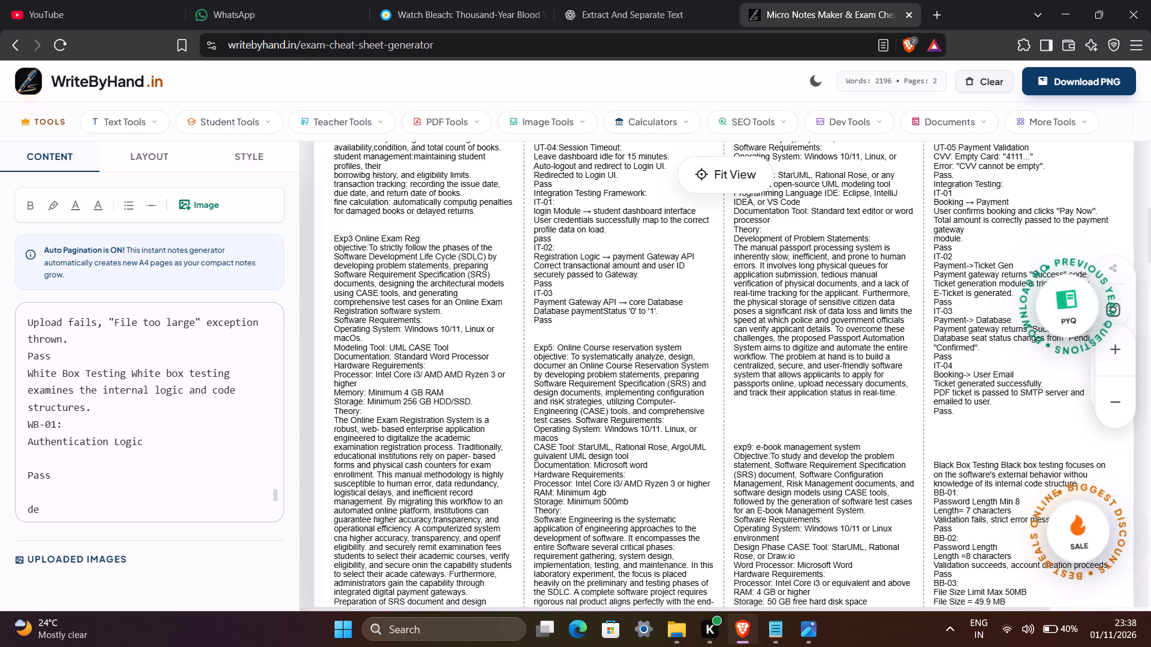
key("Down")
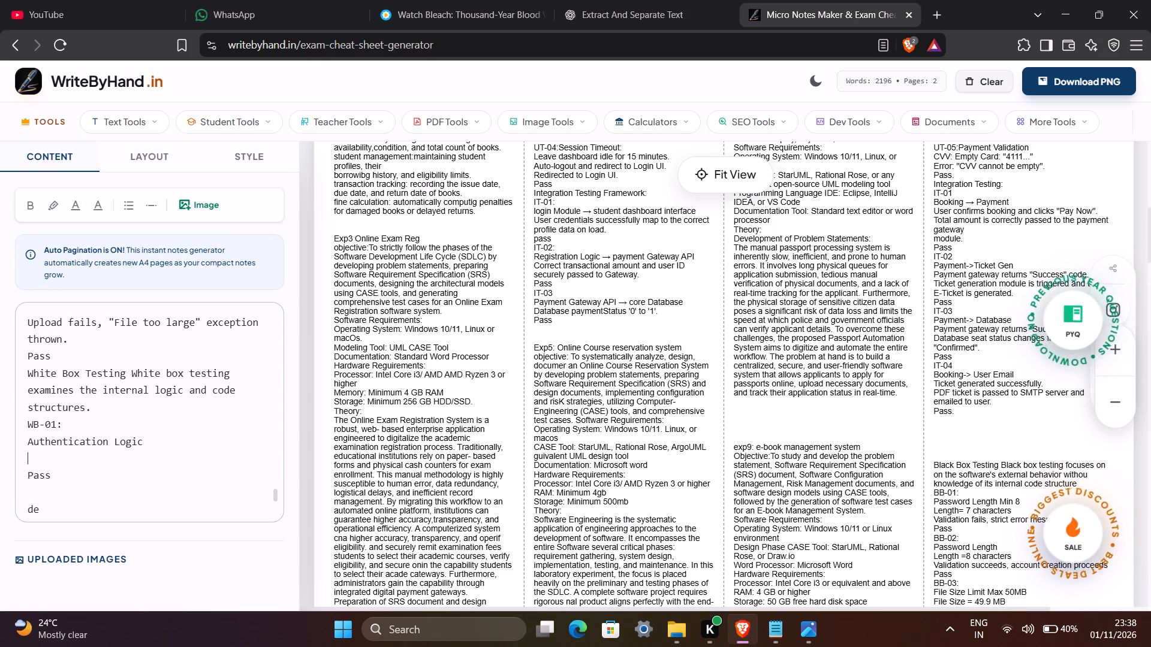
key("Down")
key("Down")
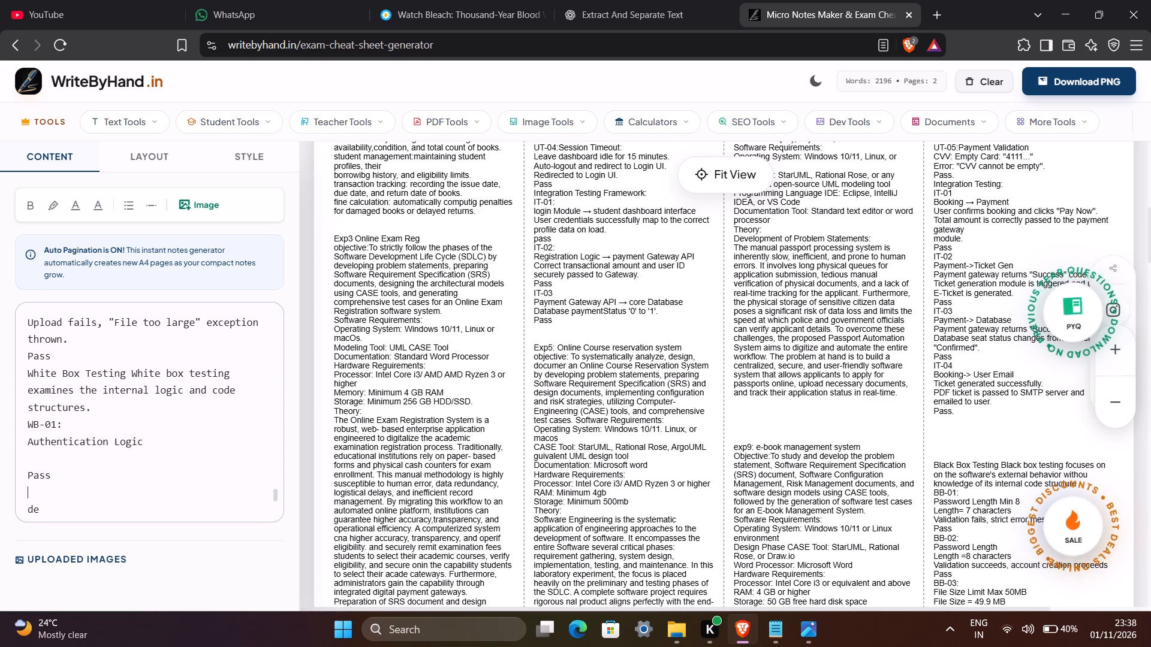
key("Down")
key("BackSpace")
key("BackSpace")
key("BackSpace")
key("BackSpace")
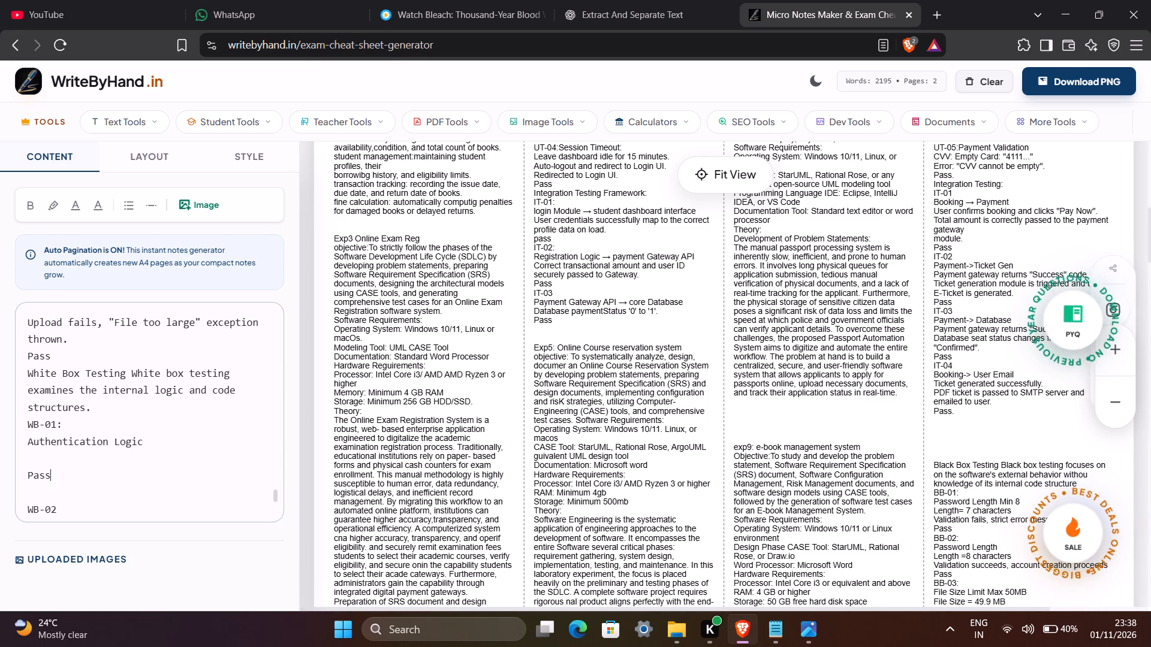
key("Down")
key("BackSpace")
Add a colon after WB-02 and remove the blank lines above "Authetication Logic".
key("Down")
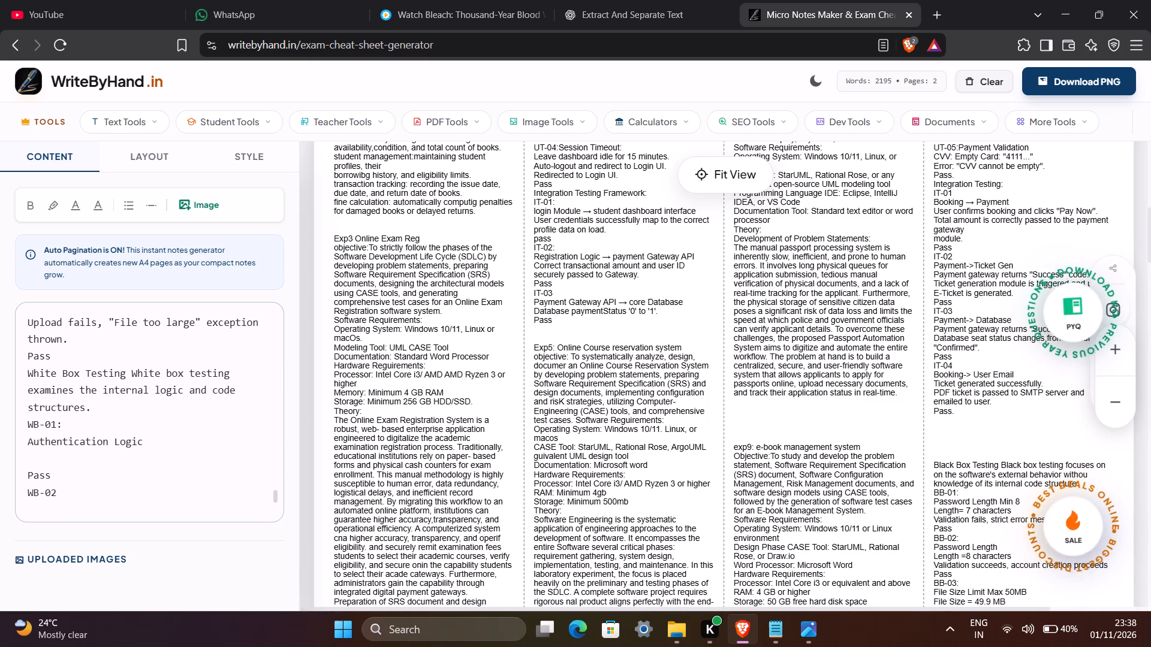
key("Right")
key("shift+colon")
key("Down")
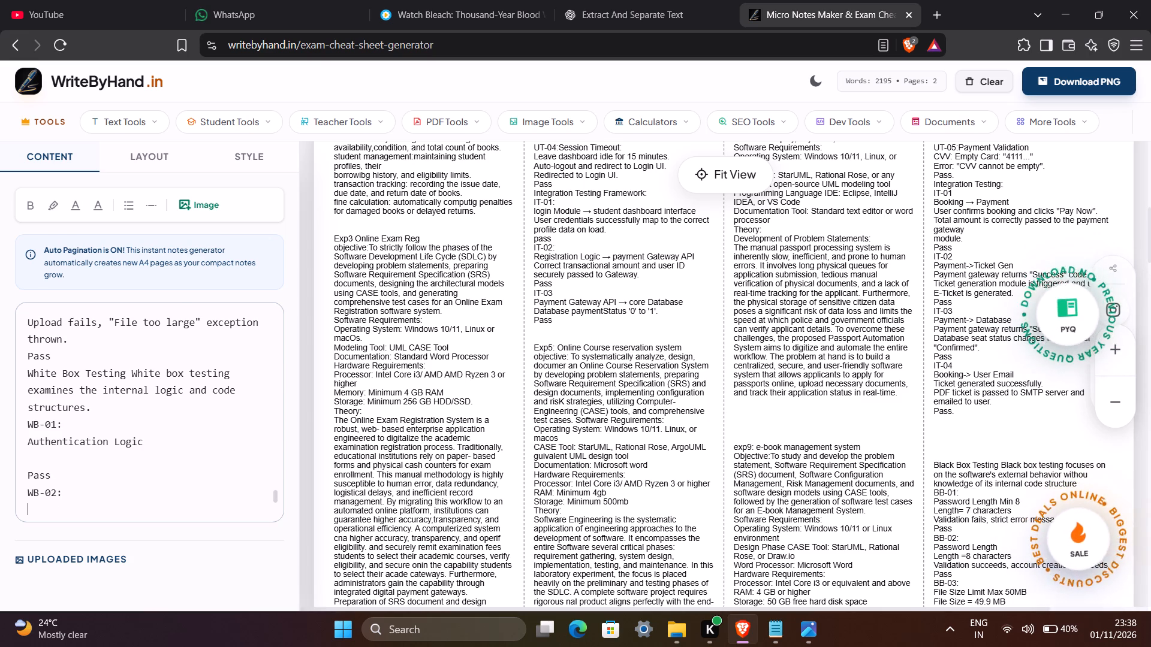
key("Down")
key("BackSpace")
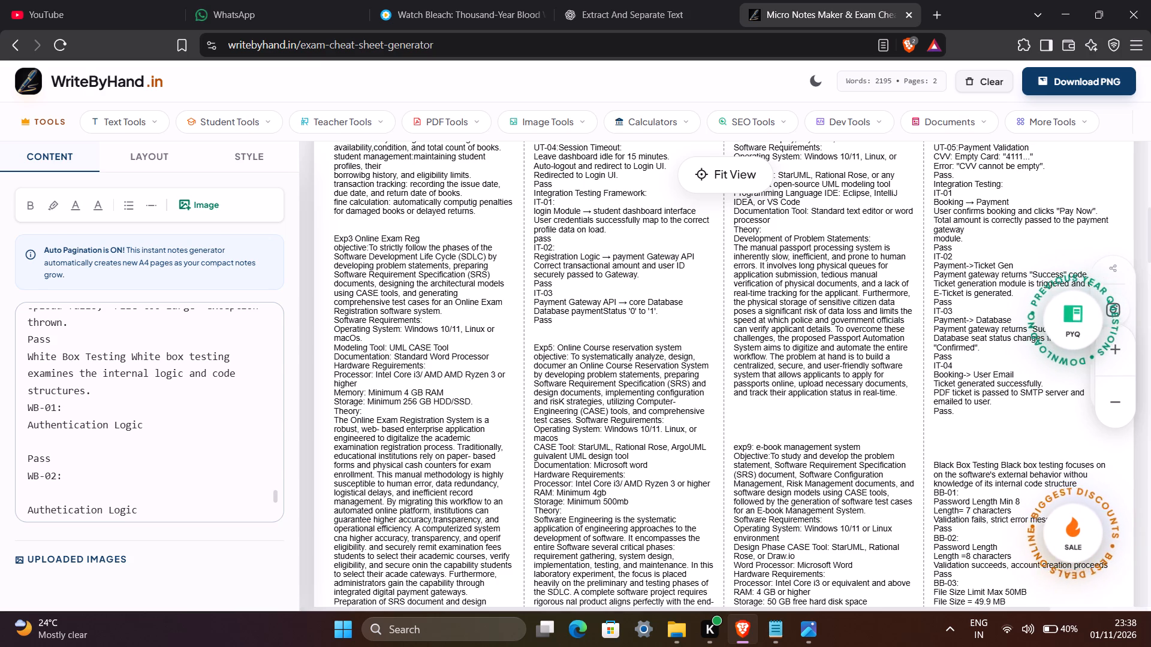
key("Up")
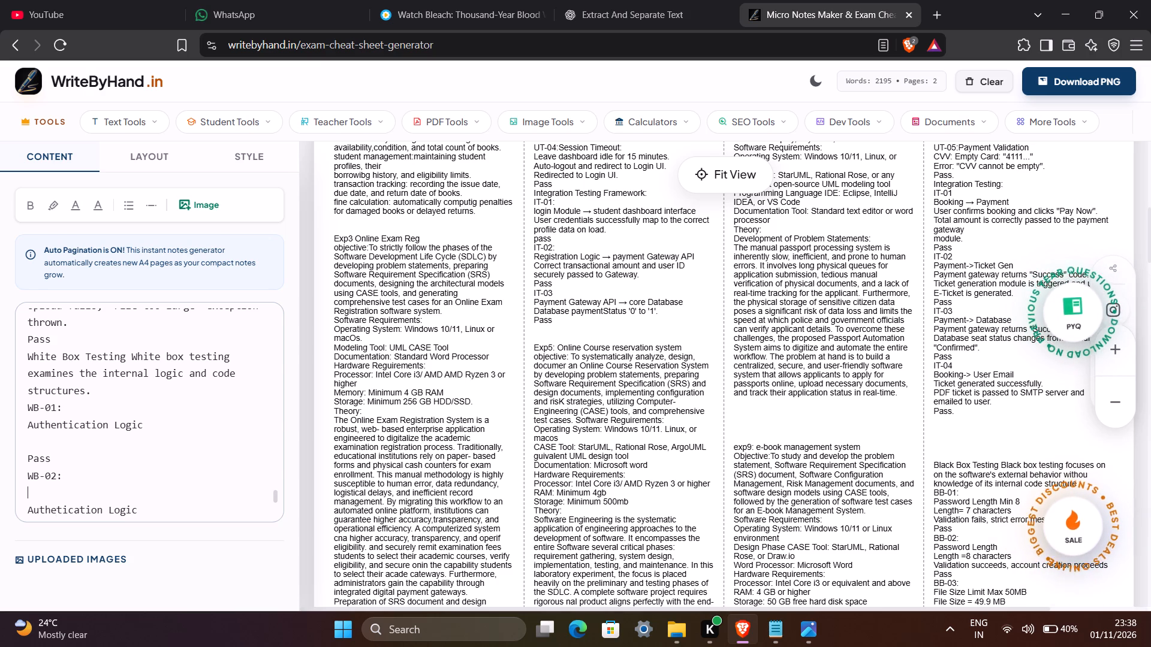
key("BackSpace")
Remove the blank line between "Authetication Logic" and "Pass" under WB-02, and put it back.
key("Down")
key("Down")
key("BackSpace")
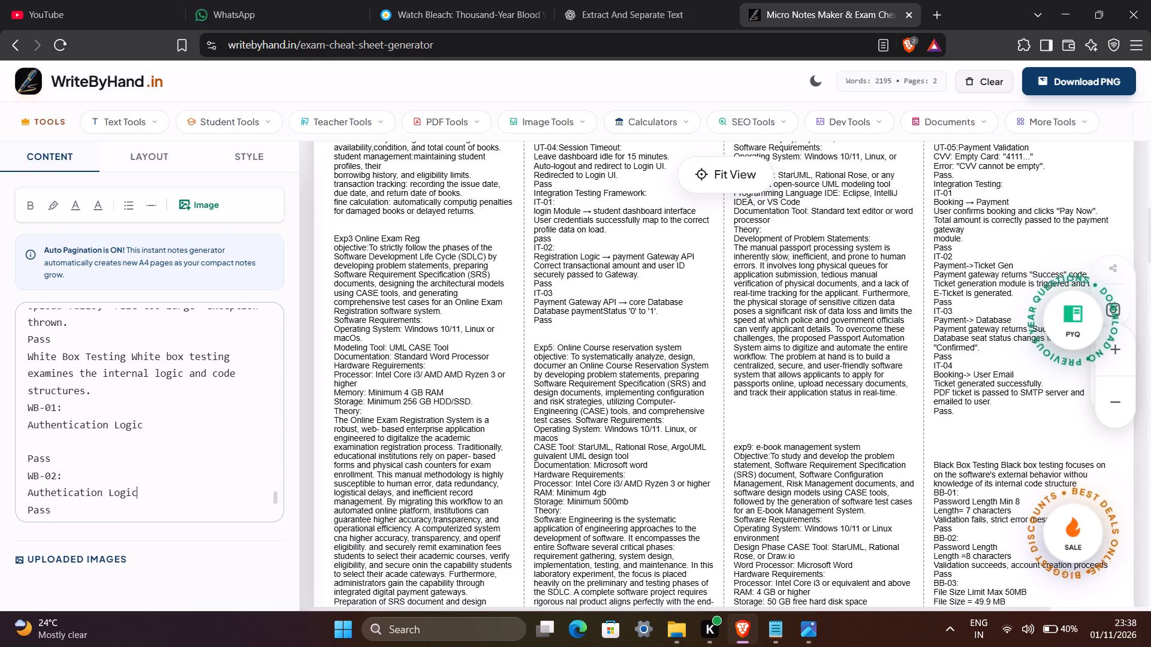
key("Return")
Remove the blank line above WB-03, add a colon after the label, and close the gap above "Premium Access logic".
key("Down")
key("Down")
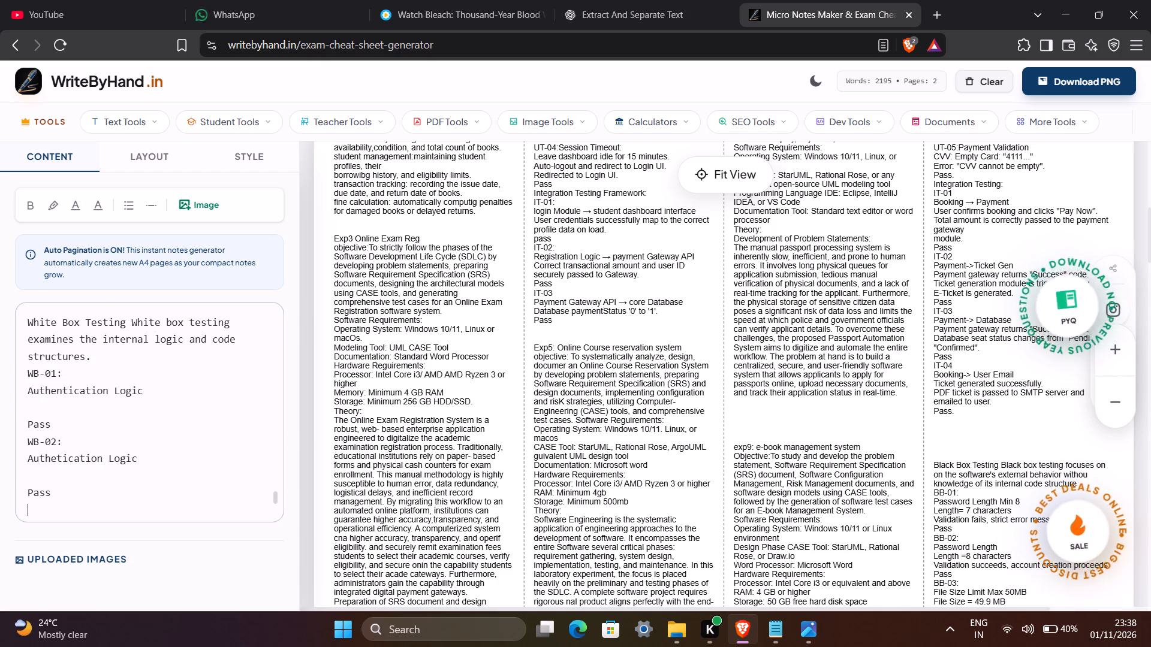
key("BackSpace")
key("Down")
key("Right")
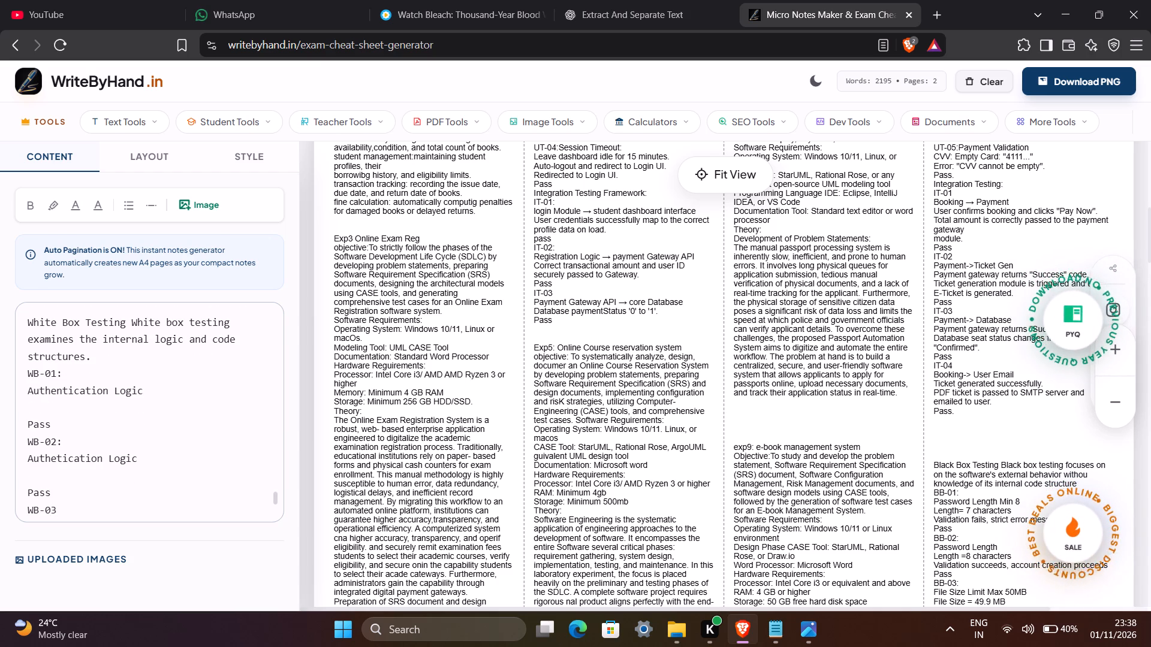
key("shift+colon")
key("Down")
key("BackSpace")
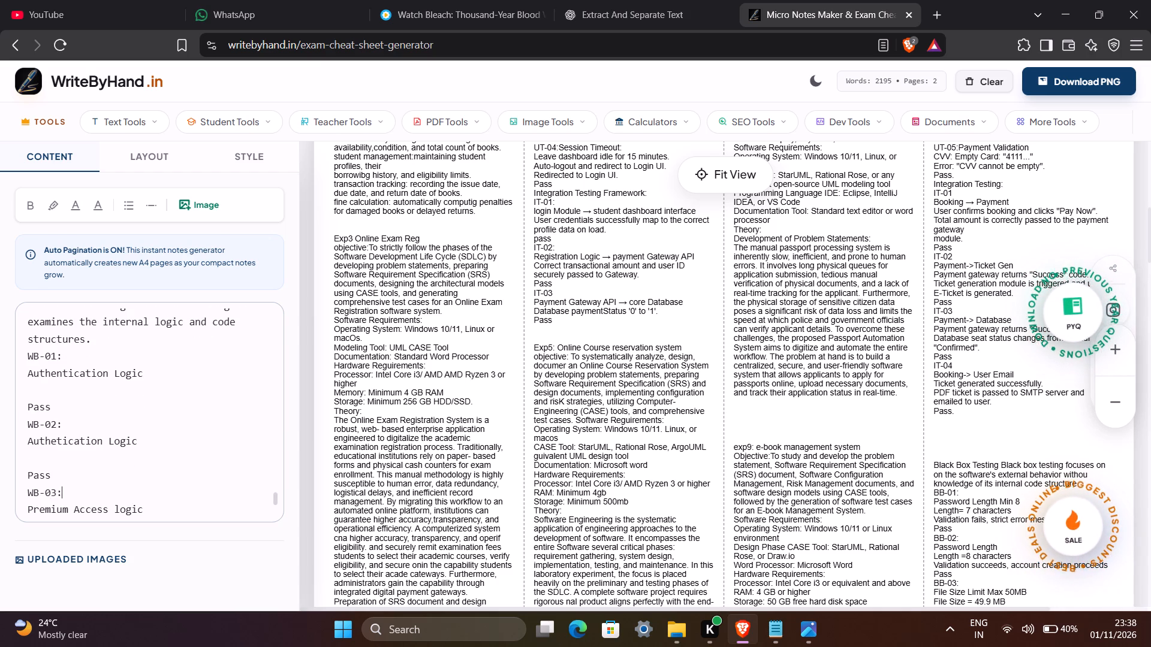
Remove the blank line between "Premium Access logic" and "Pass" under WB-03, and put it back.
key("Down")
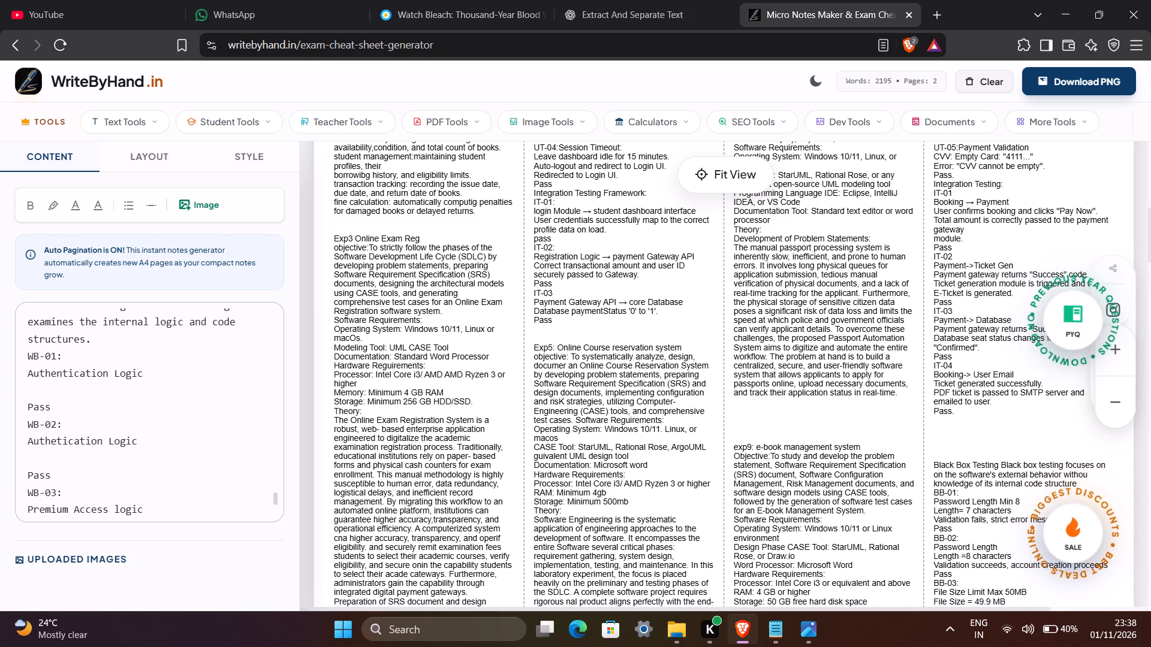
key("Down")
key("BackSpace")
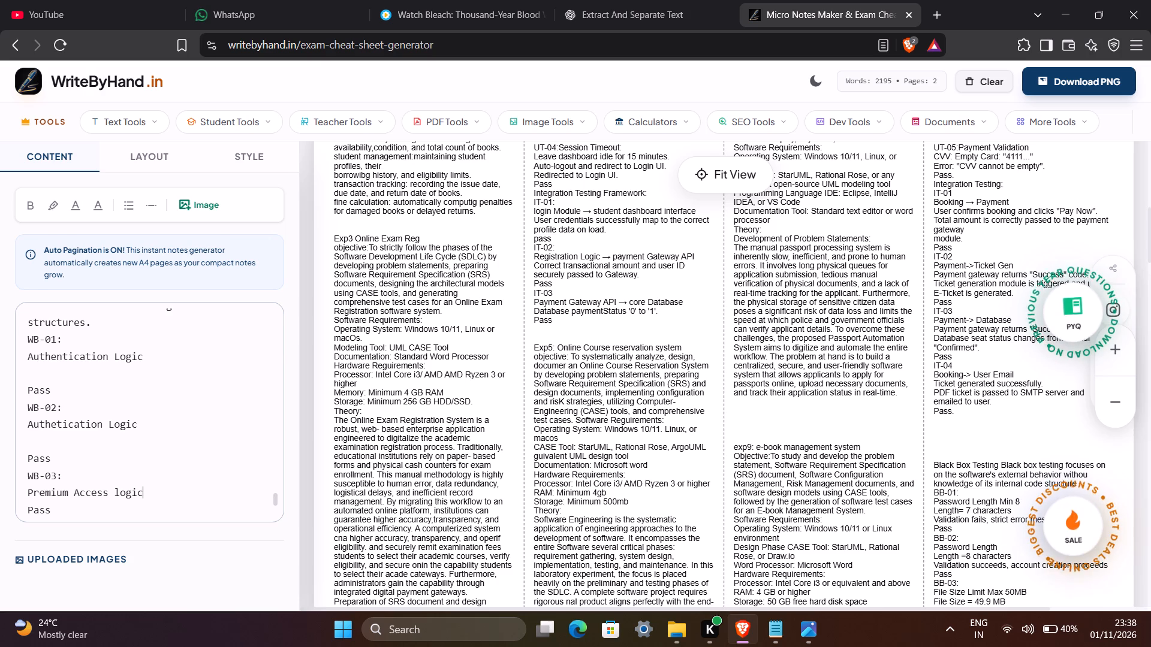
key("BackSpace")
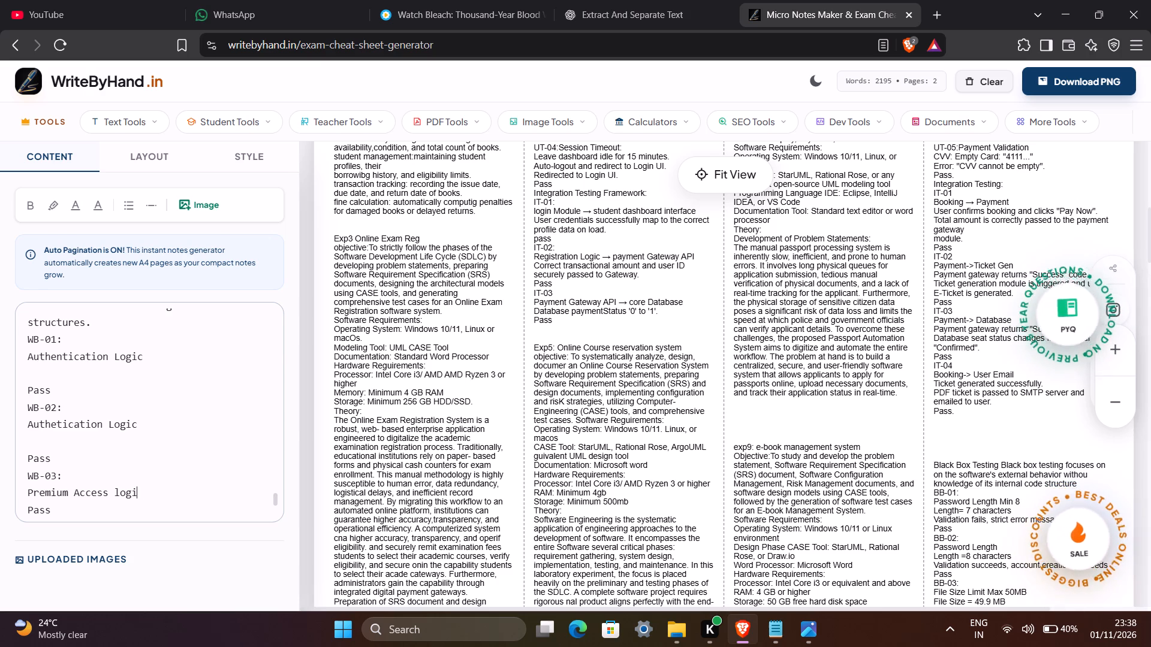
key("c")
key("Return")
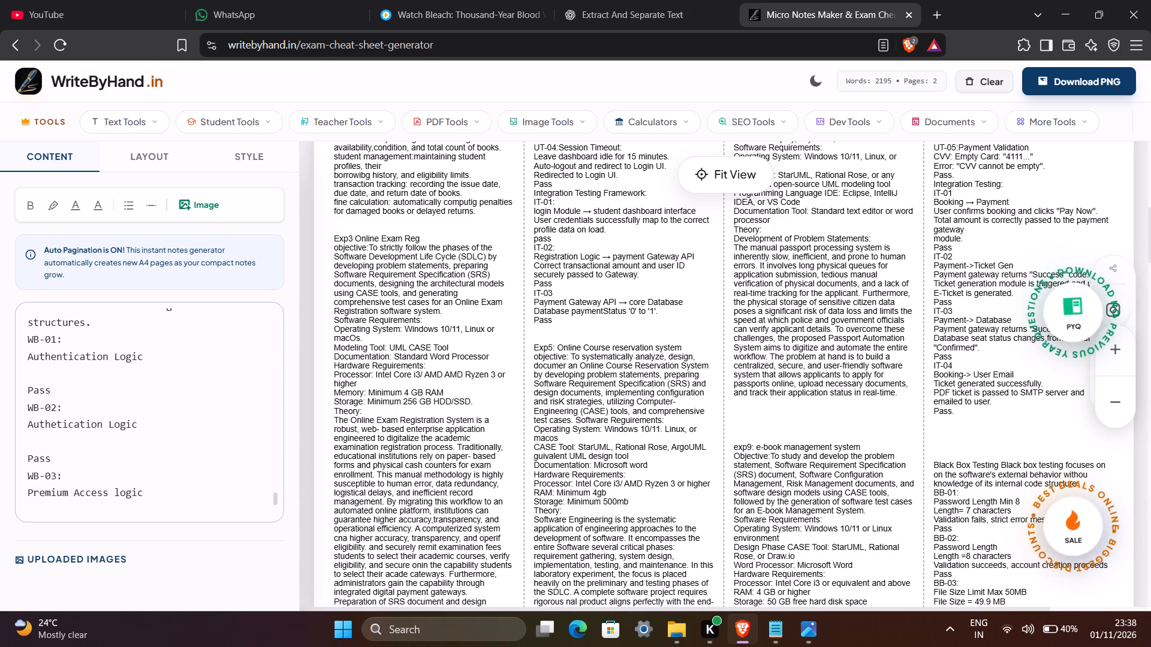
Remove the blank line between WB-03's "Pass" and WB-04, and add a colon after WB-04.
key("Down")
key("Down")
key("BackSpace")
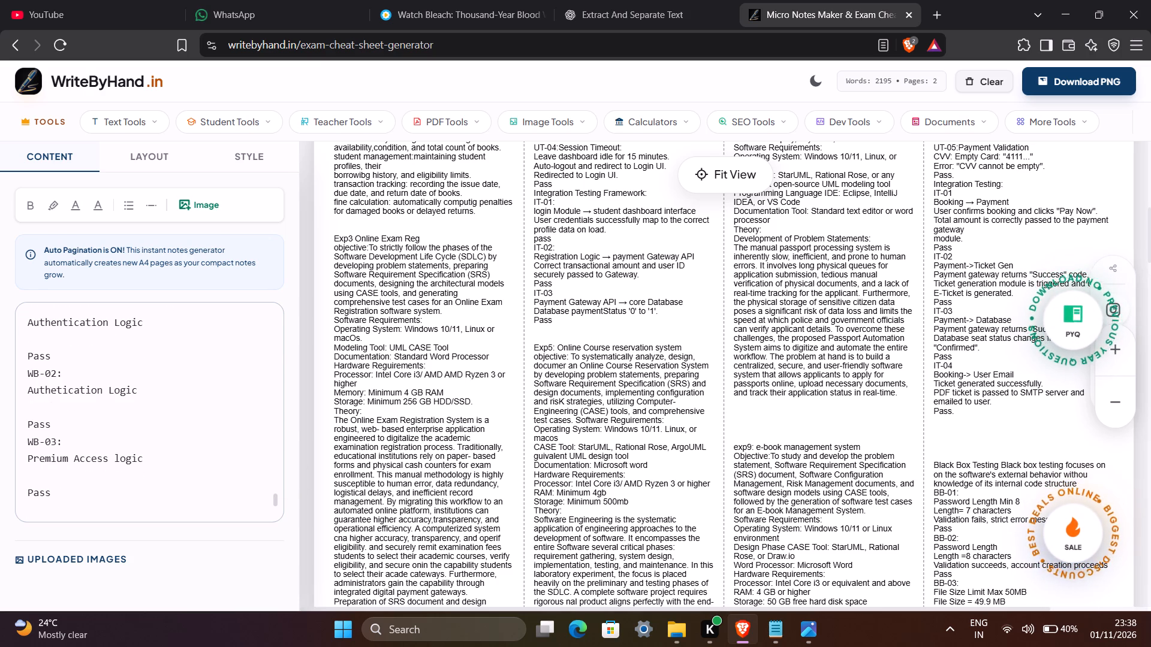
key("Down")
key("Right")
key("shift+colon")
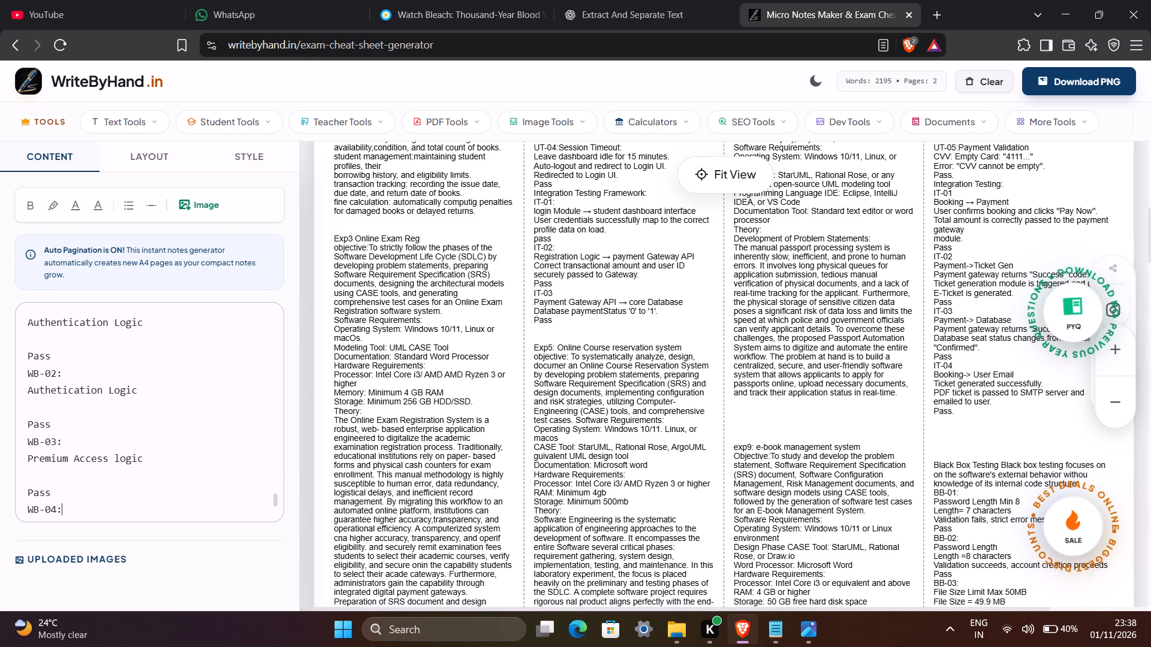
Remove the blank lines above and below "Error Handling" in the WB-04 entry.
key("Down")
key("BackSpace")
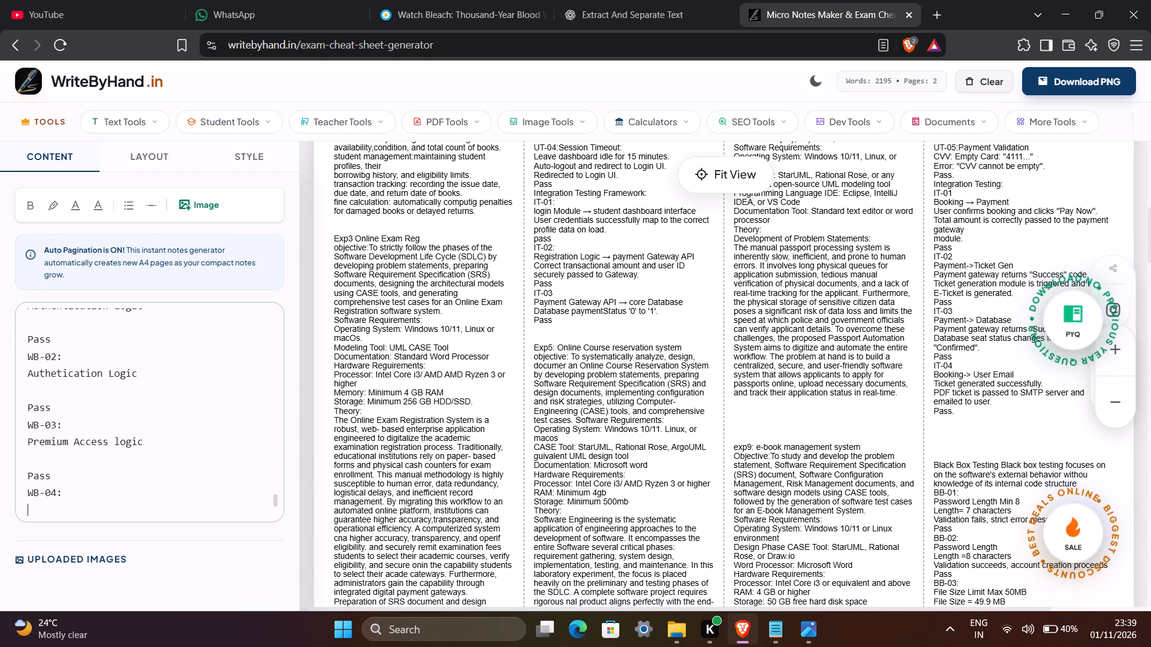
key("Down")
key("Down")
key("BackSpace")
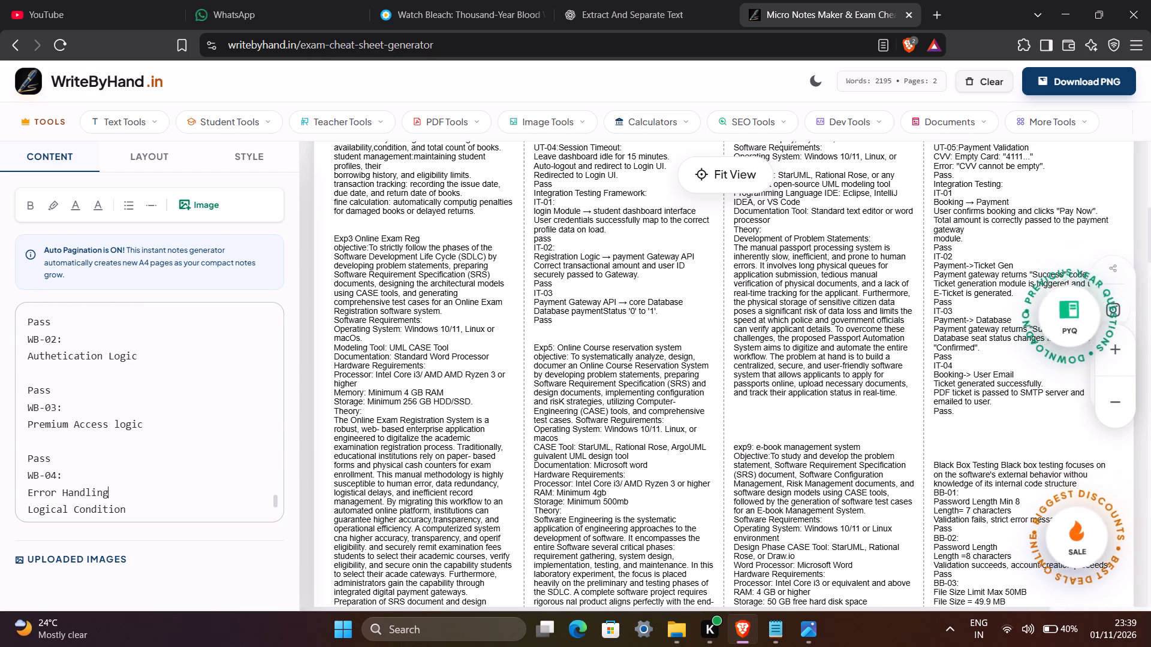
Delete the "Logical Condition" heading below "Error Handling" in WB-04, keeping the "Error Handling" text complete.
key("Right")
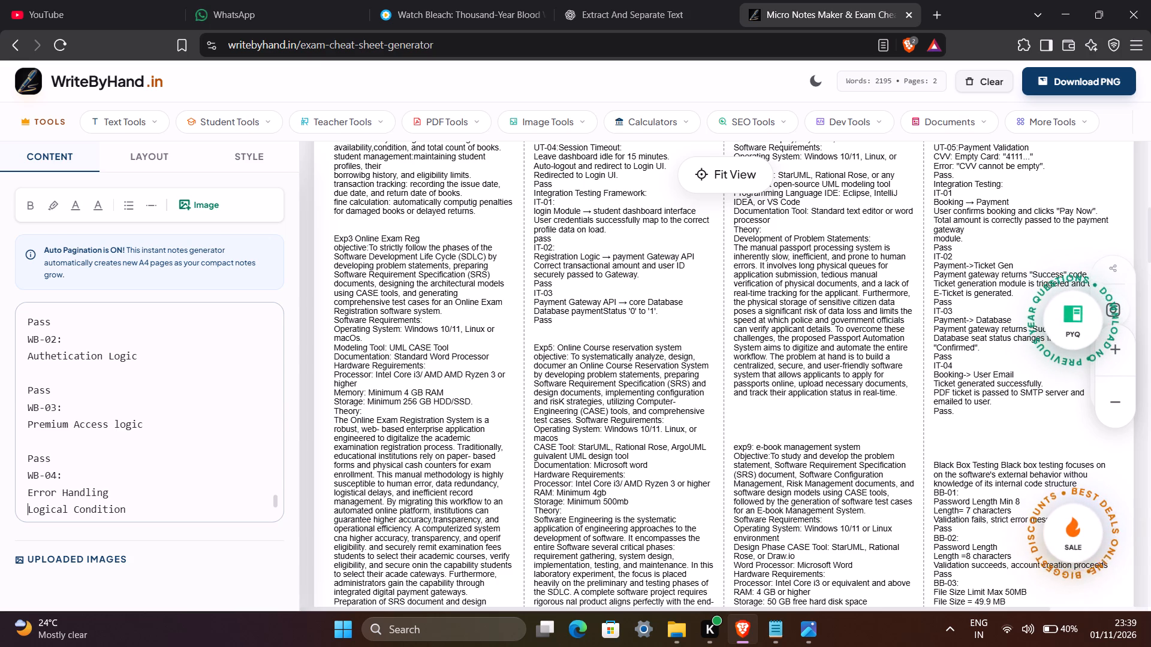
key("Right")
key("Right")
key("Right")
key("Right")
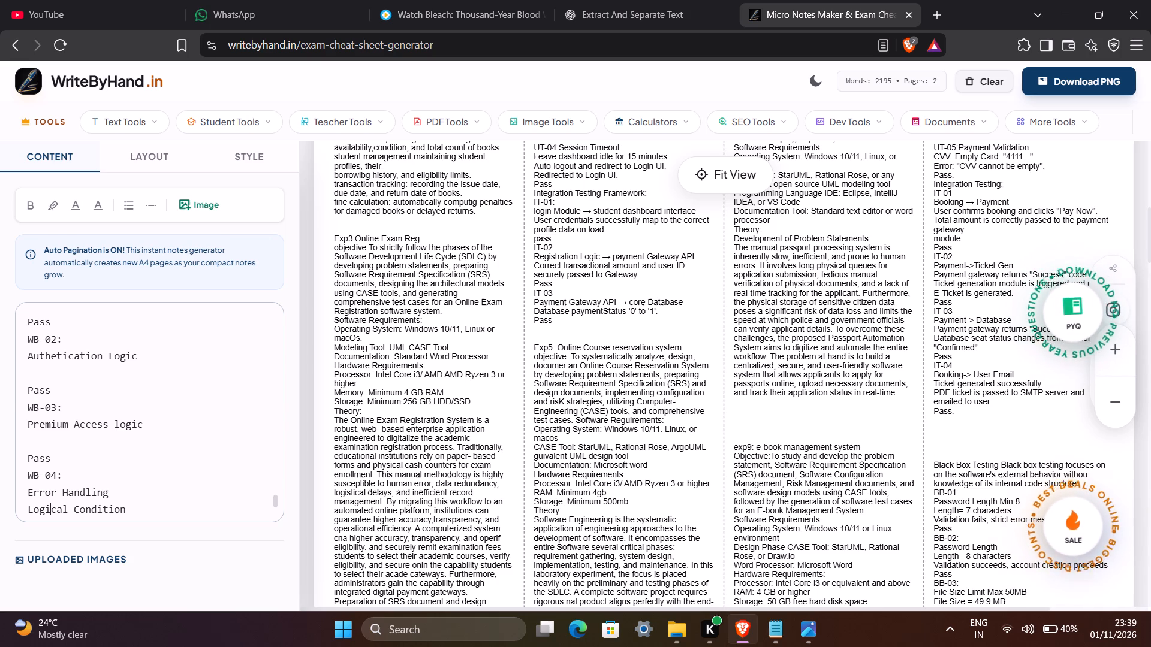
key("Right")
key("Right")
key("Right")
key("Right")
key("Right")
key("Right")
key("Right")
key("Right")
key("Right")
key("Right")
key("Right")
key("Right")
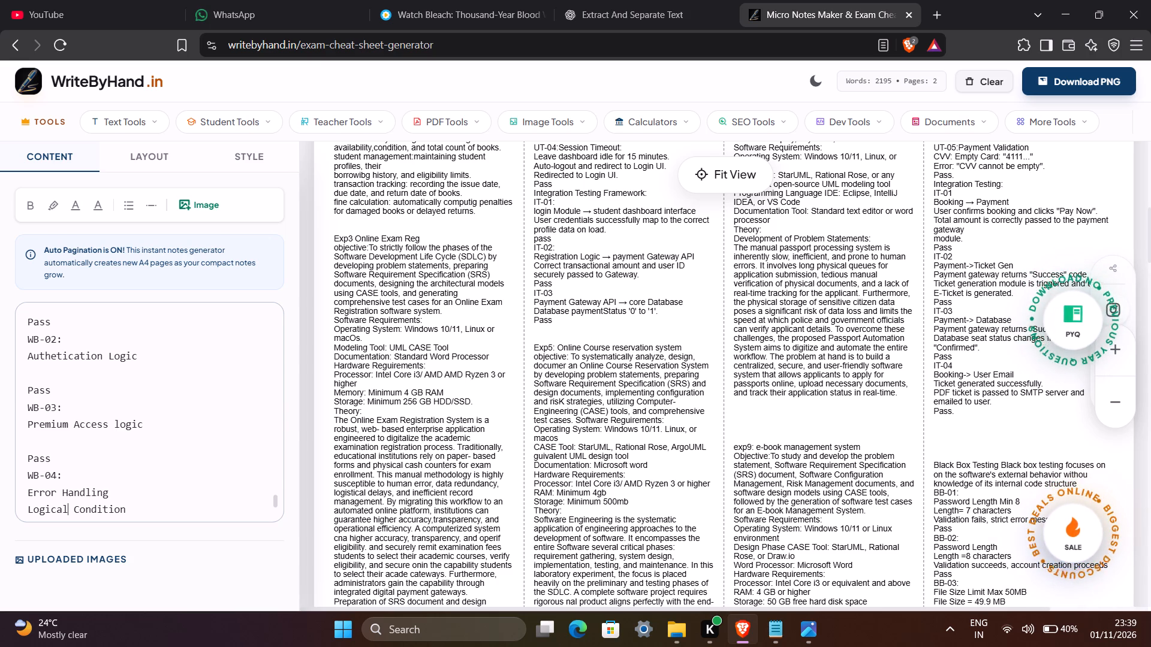
key("BackSpace")
key("Right")
key("BackSpace")
key("BackSpace")
key("BackSpace")
key("BackSpace")
key("BackSpace")
key("BackSpace")
key("BackSpace")
key("BackSpace")
key("BackSpace")
key("BackSpace")
key("BackSpace")
key("BackSpace")
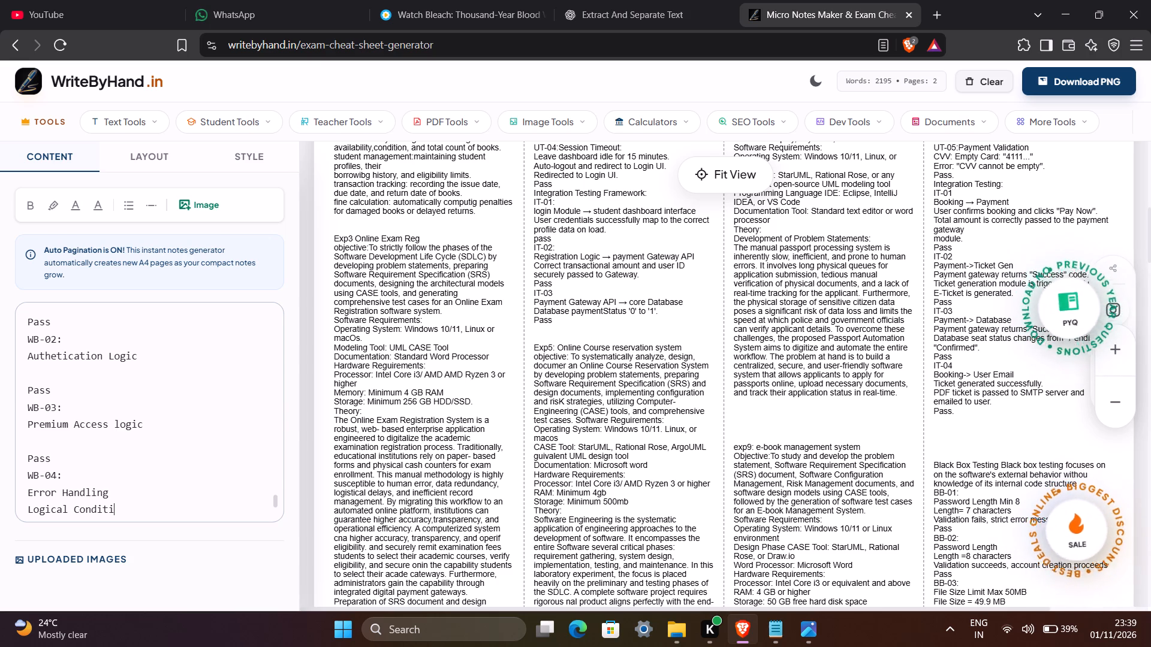
key("BackSpace")
key("BackSpace")
key("BackSpace")
key("BackSpace")
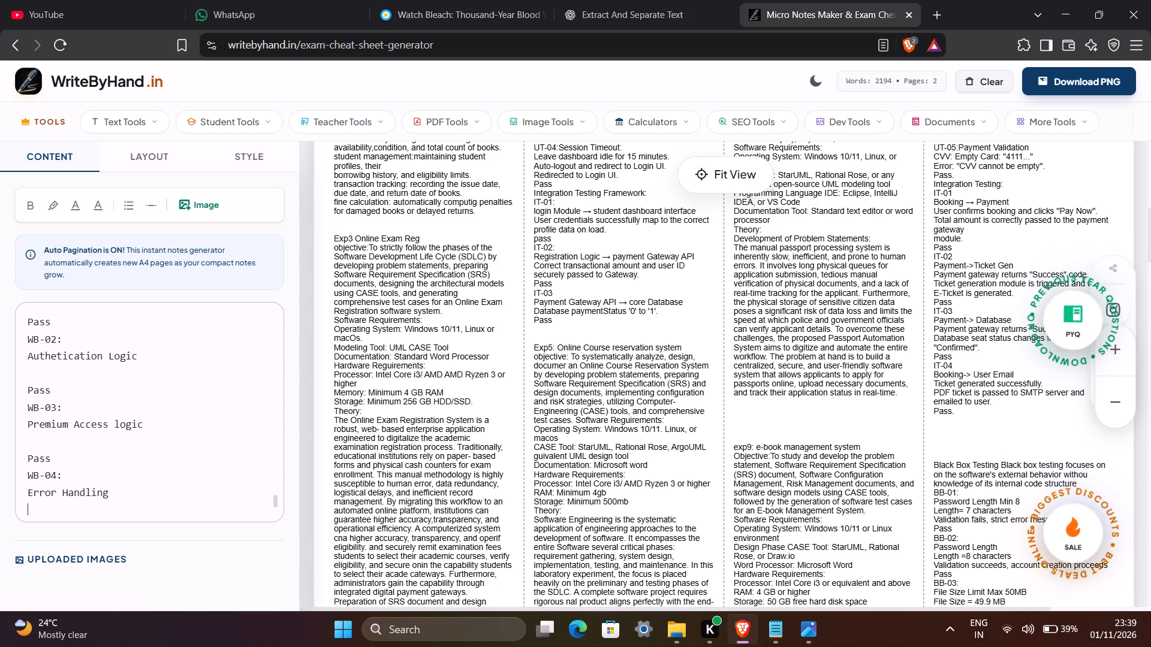
key("BackSpace")
key("BackSpace")
type("g")
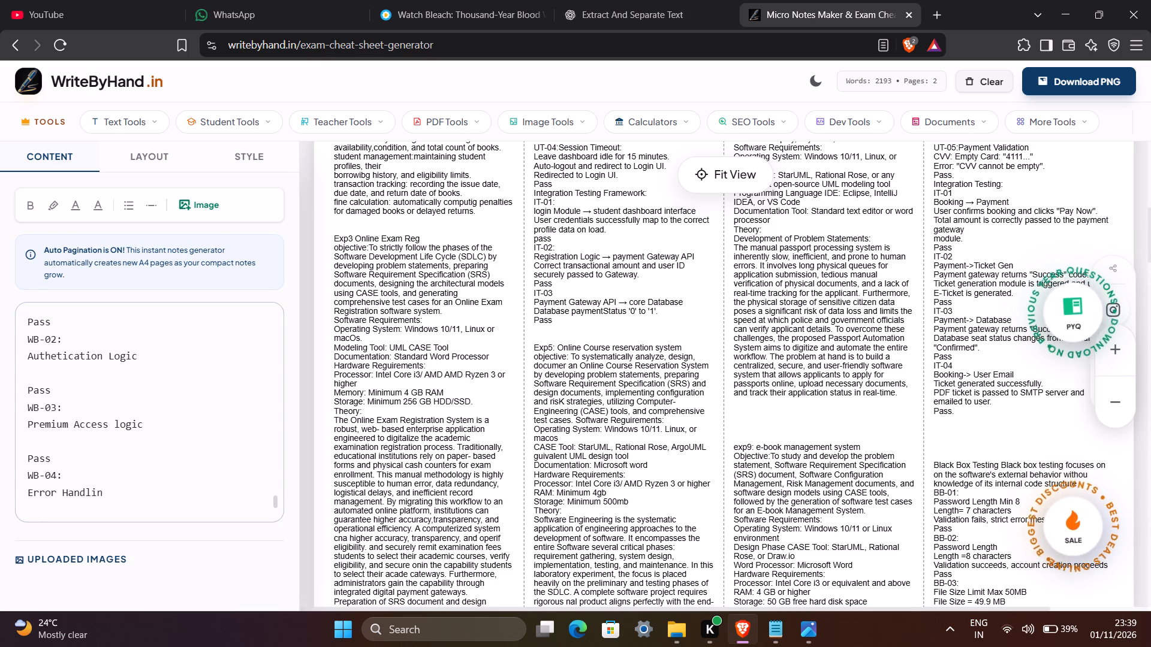
key("space")
Copy the line "IF hash(input) = DB hash." below WB-04's "Error Handling" and delete it from there.
key("Down")
key("Down")
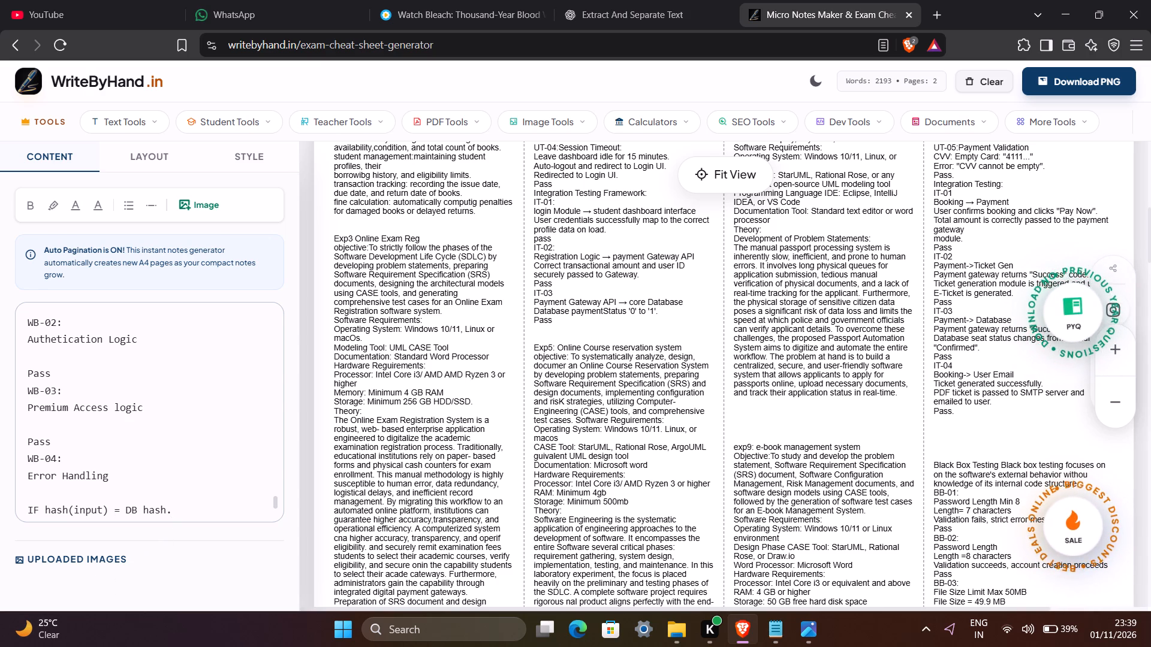
left_click_drag(182, 509, 17, 450)
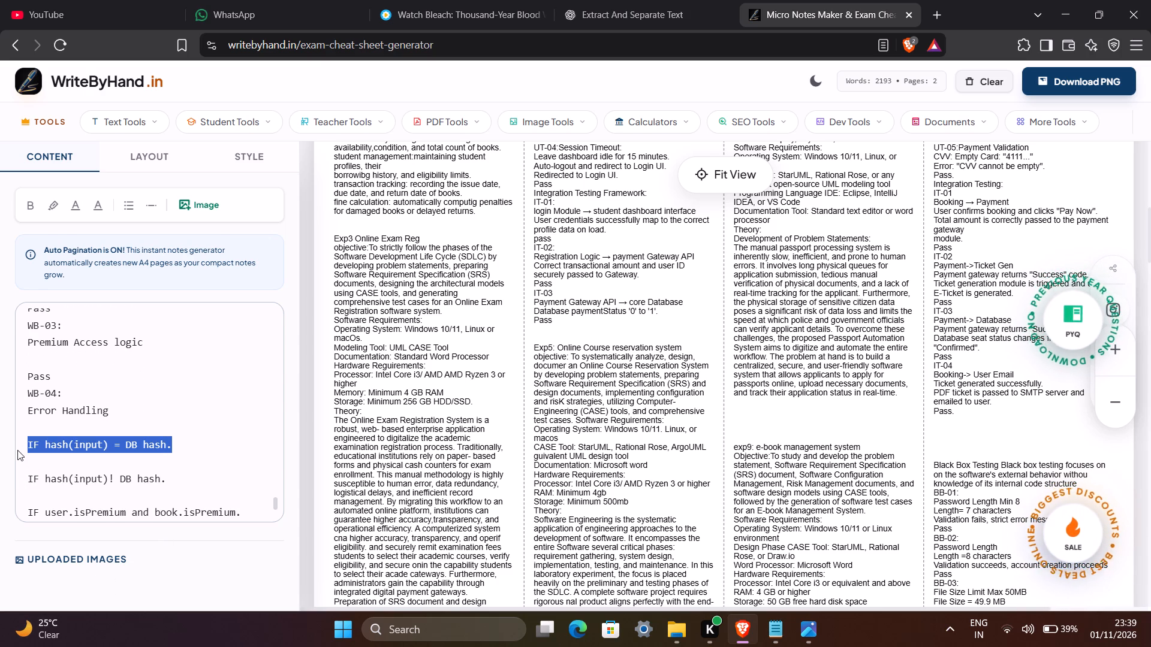
key("ctrl+c")
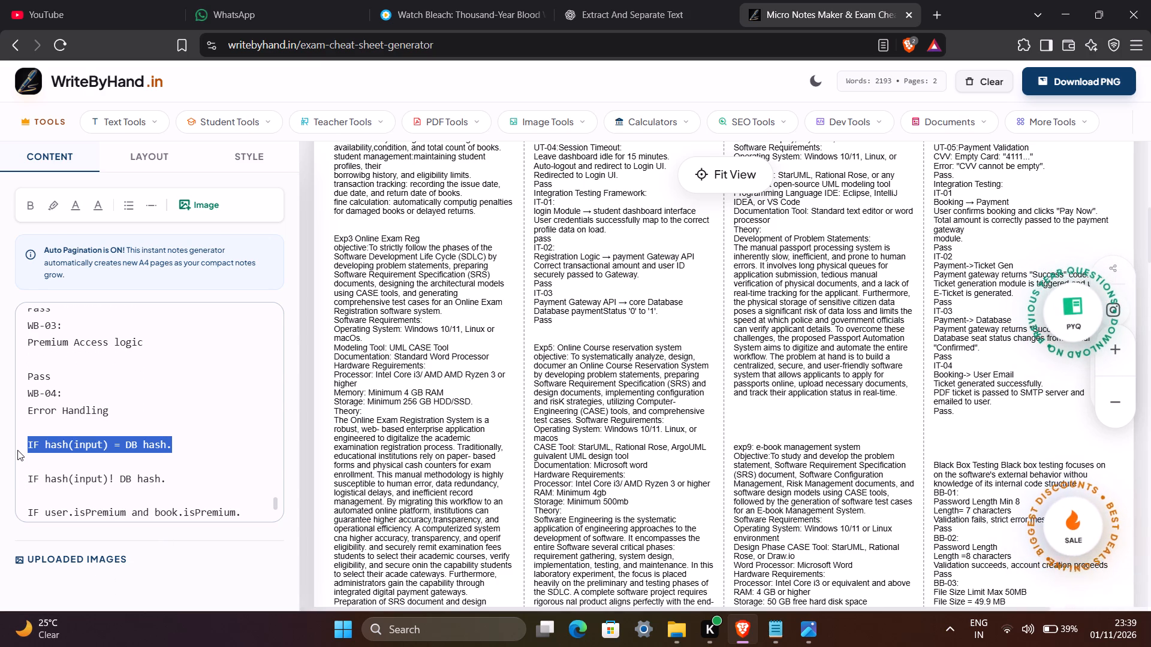
key("BackSpace")
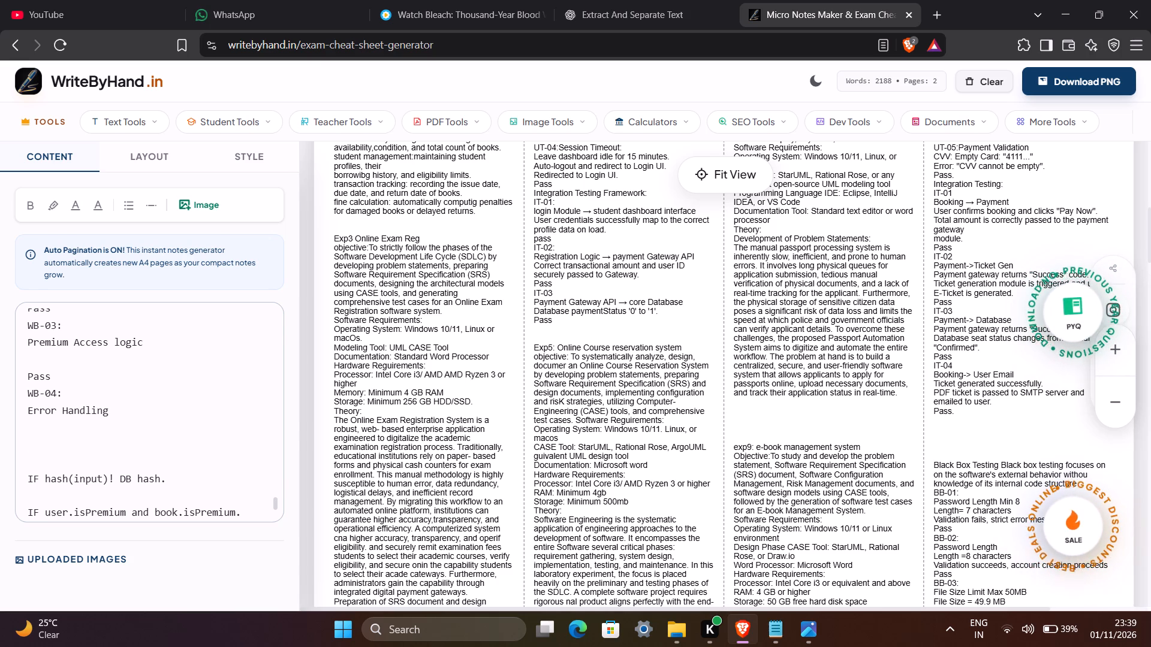
Delete the line "IF hash(input)! DB hash." together with the blank lines above it, below WB-04's "Error Handling".
left_click(193, 477)
left_click_drag(193, 477, 51, 431)
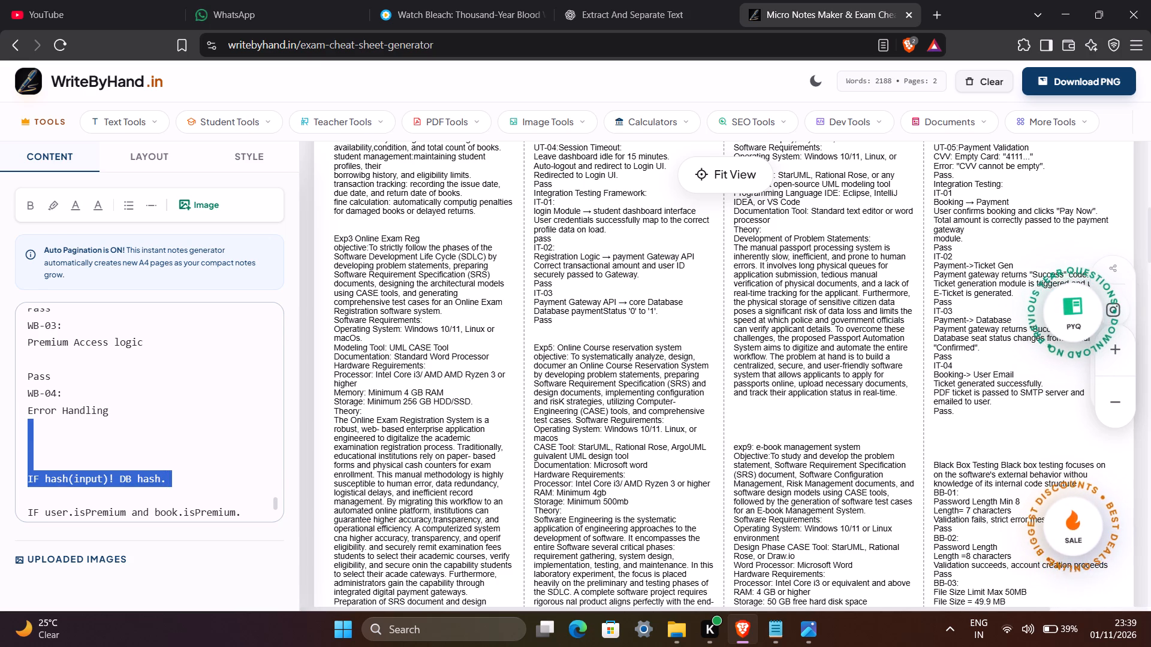
key("BackSpace")
Paste "IF hash(input) = DB hash." under "Authentication Logic" in WB-01, leaving a blank line before "Pass".
scroll(51, 431, "up", 1)
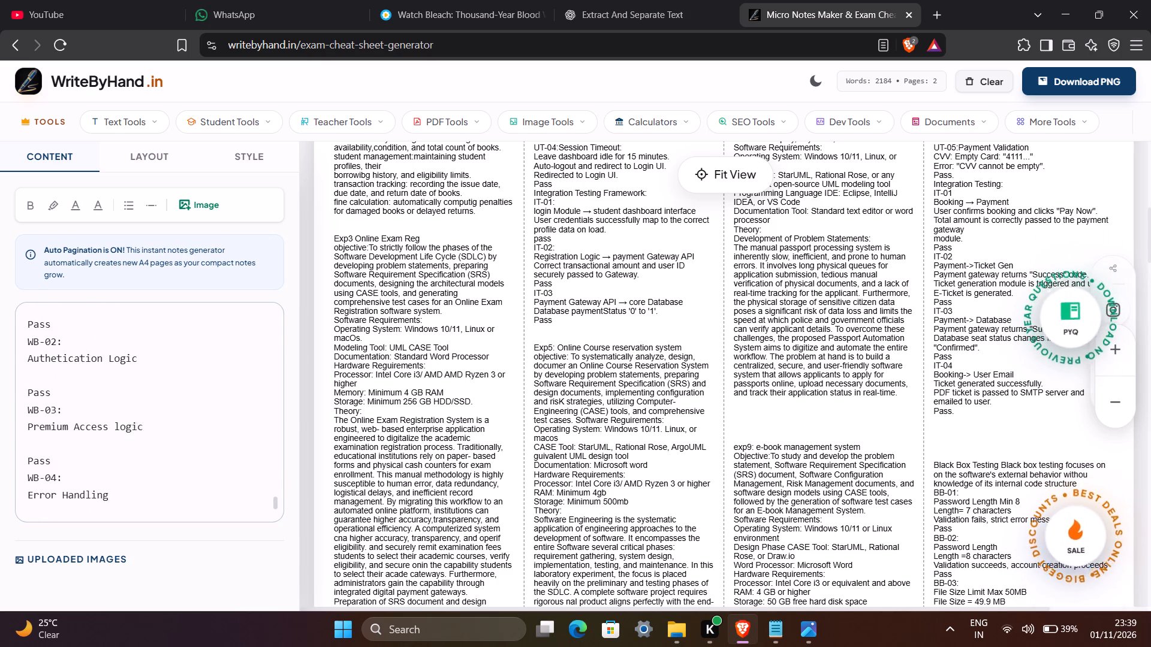
scroll(51, 431, "up", 2)
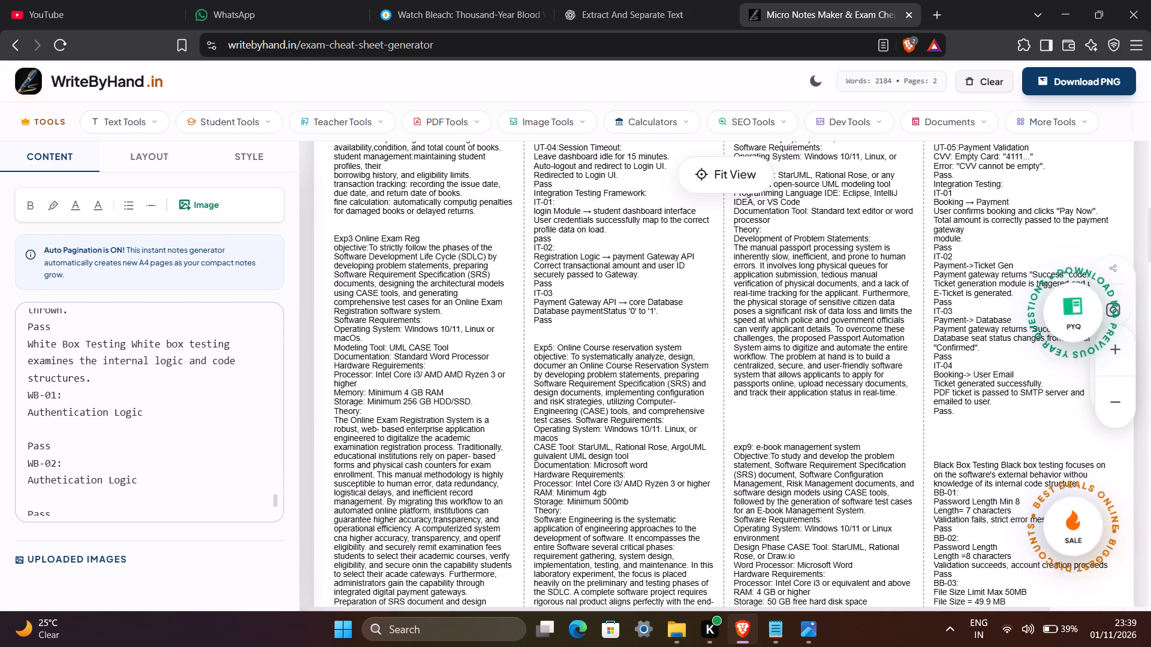
left_click(38, 445)
left_click(29, 422)
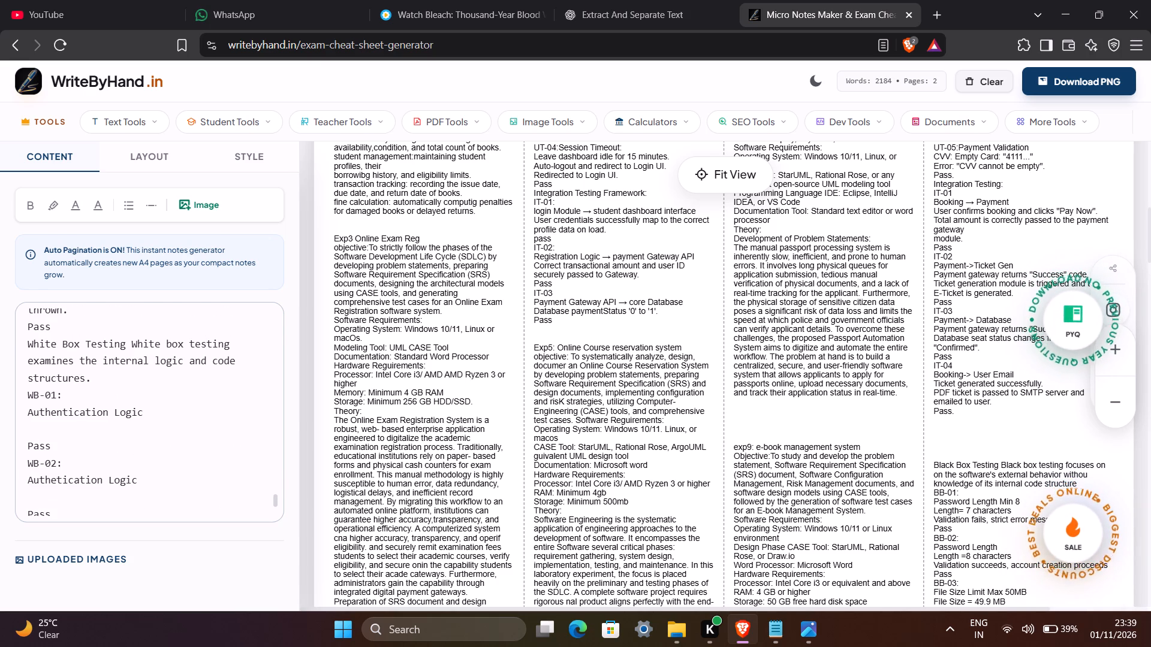
key("ctrl+v")
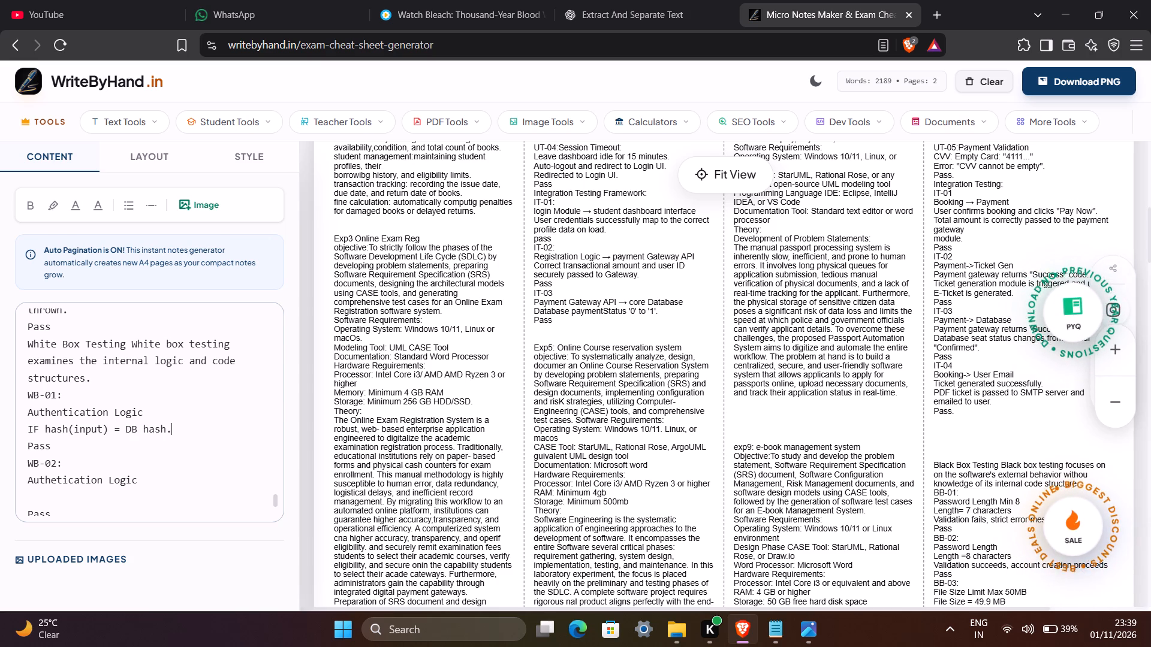
key("Return")
key("Left")
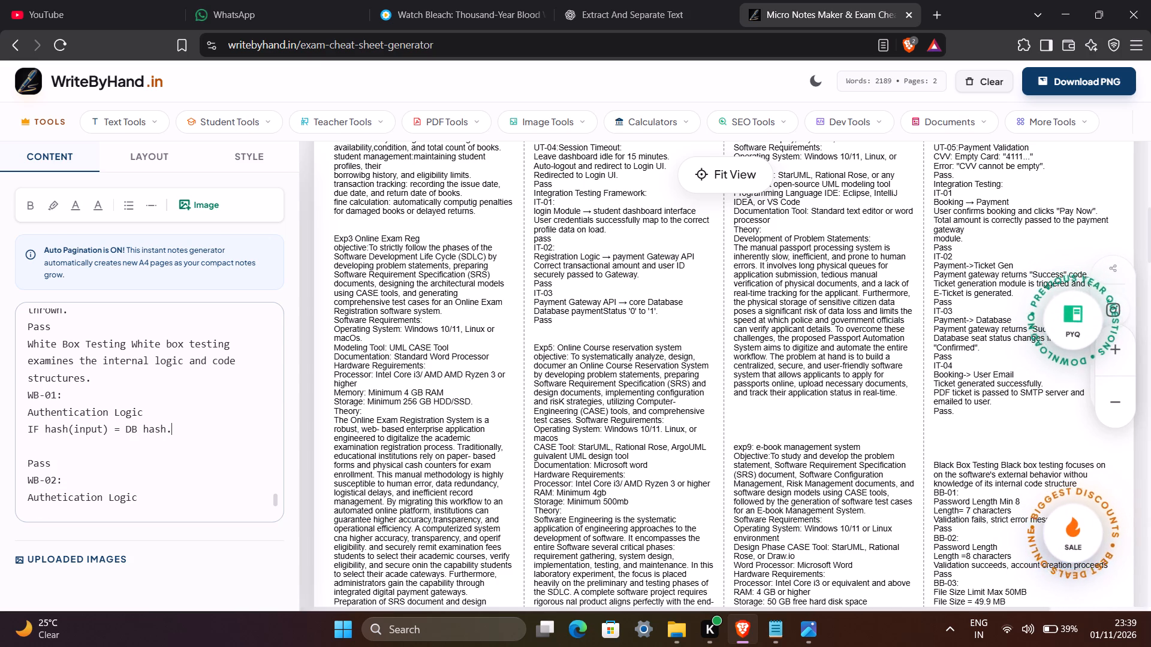
Paste "IF hash(input) = DB hash." under "Authetication Logic" in WB-02, leaving a blank line before "Pass".
key("Down")
key("Down")
key("Down")
key("Down")
key("Down")
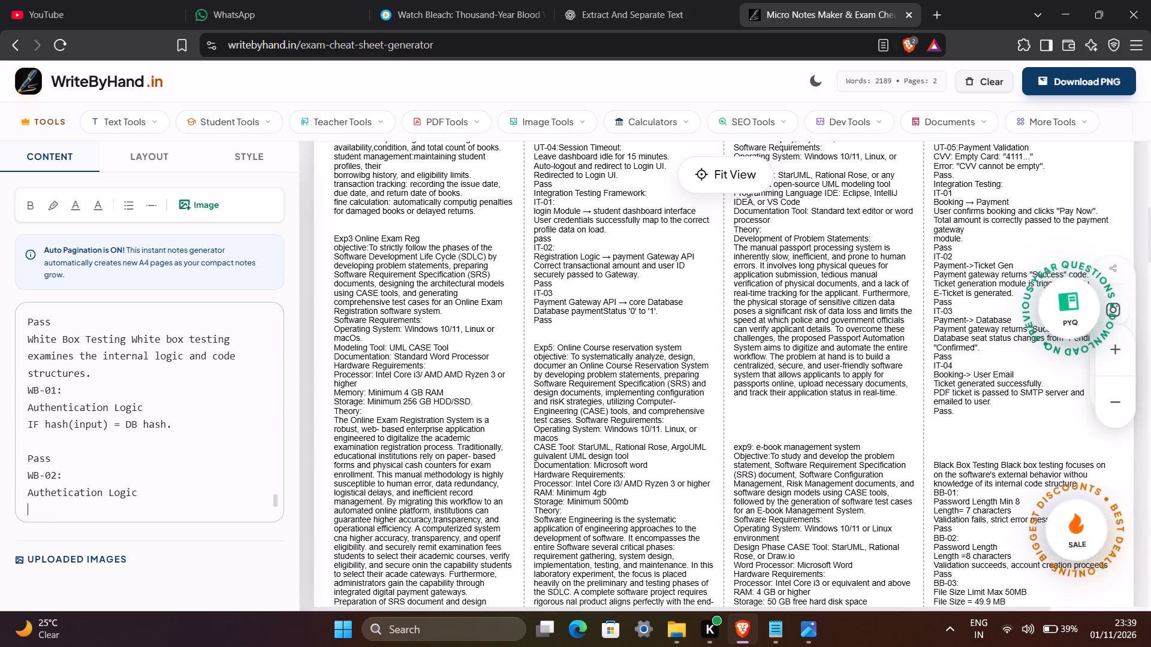
key("ctrl+v")
key("Return")
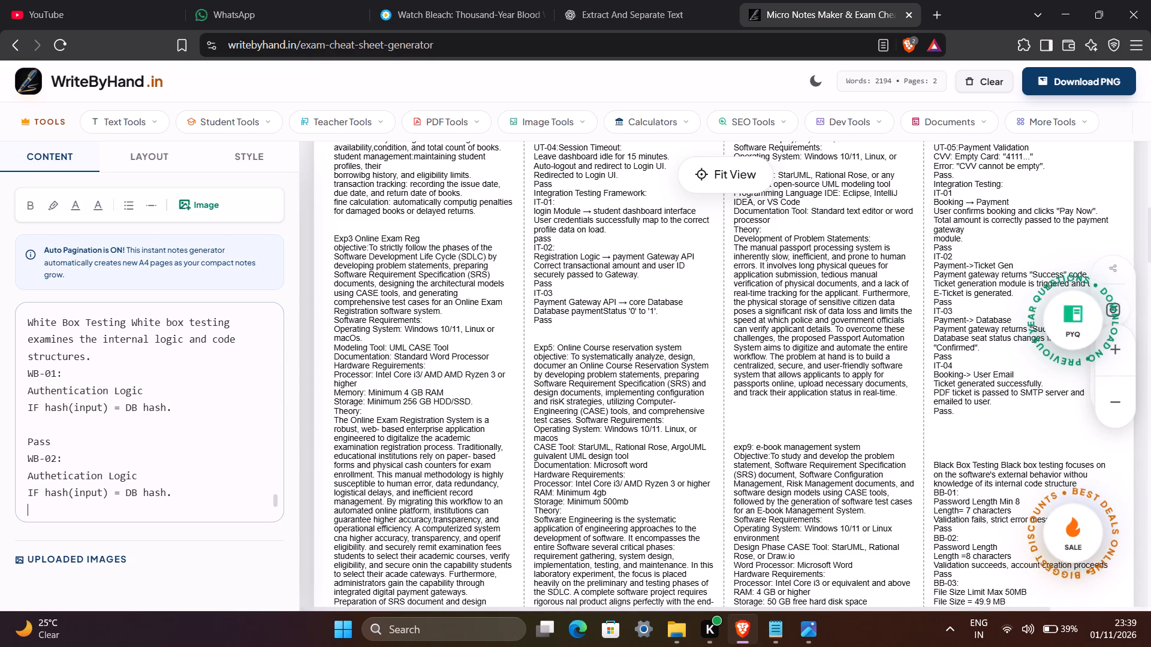
Copy and remove "IF user.isPremium and book.isPremium." below WB-04, and close the gap between "Error Handling" and "Try-Catch block on DB connection.".
key("Down")
key("Down")
key("Down")
key("Down")
key("Down")
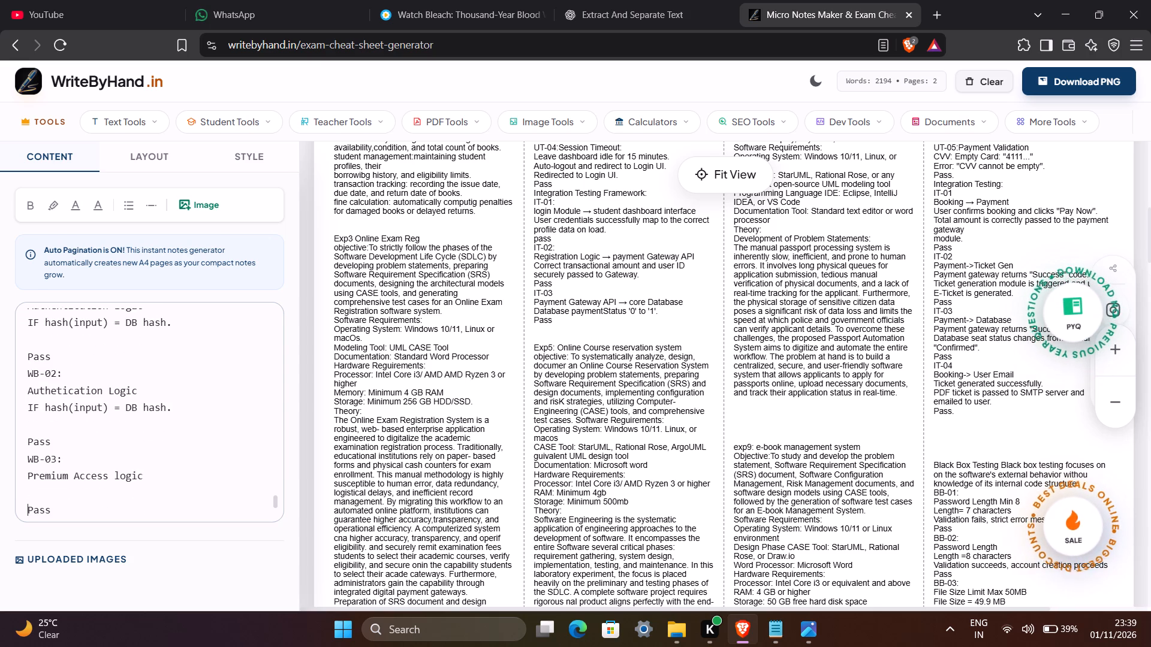
key("Down")
key("Down")
key("Down")
key("Down")
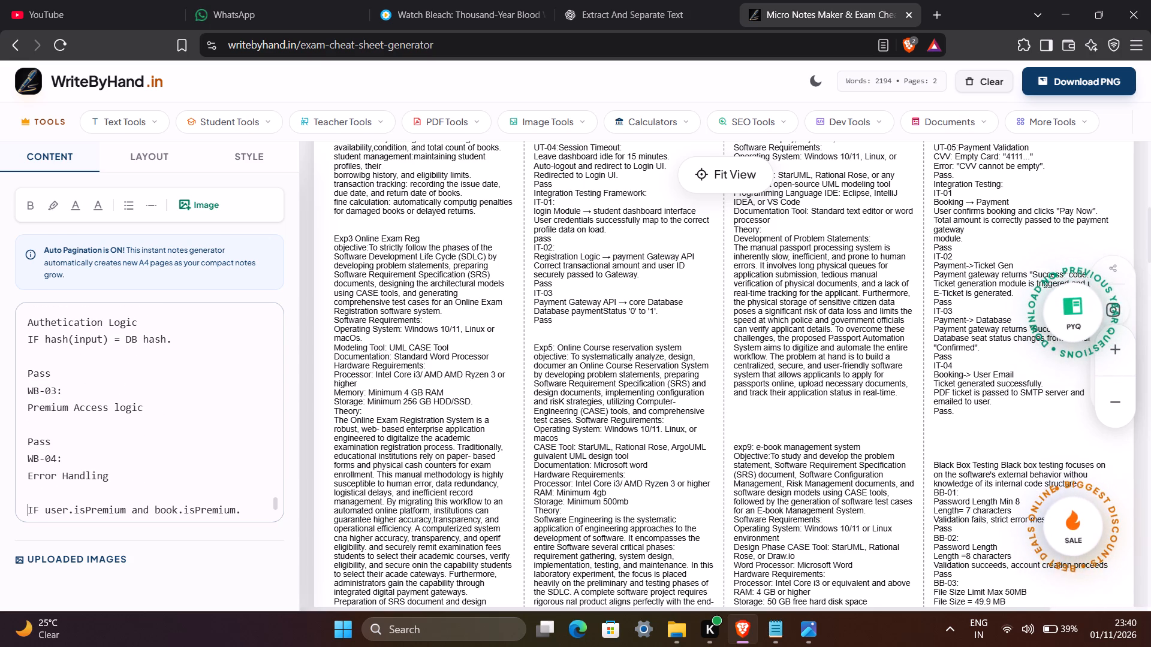
key("shift+Down")
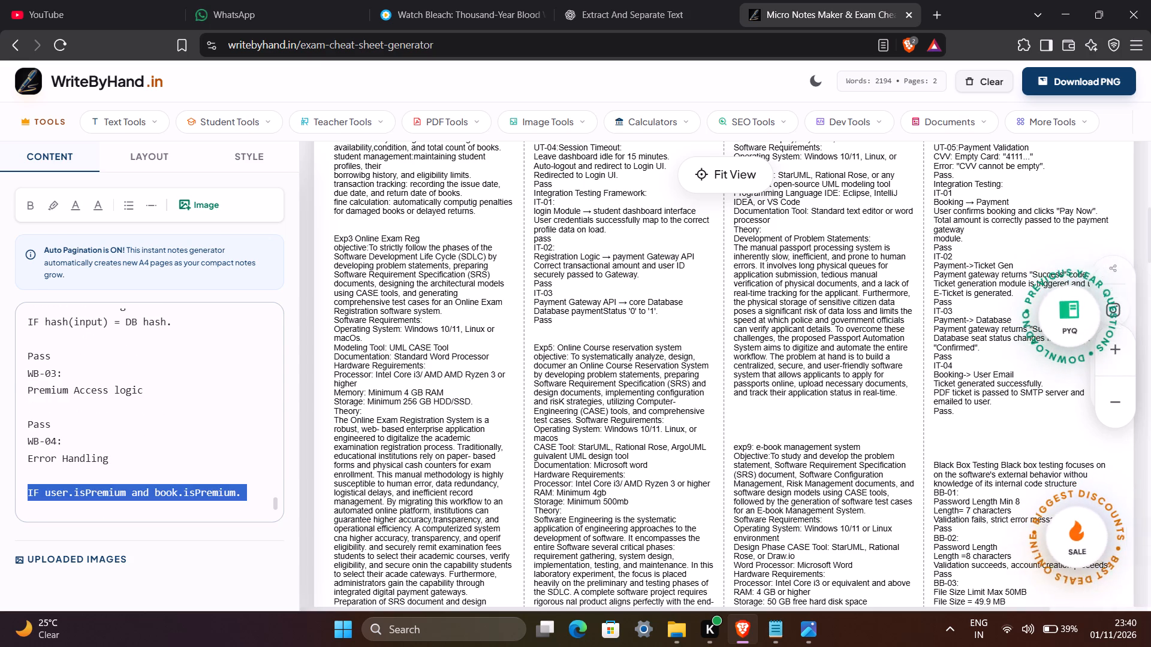
key("ctrl+c")
key("BackSpace")
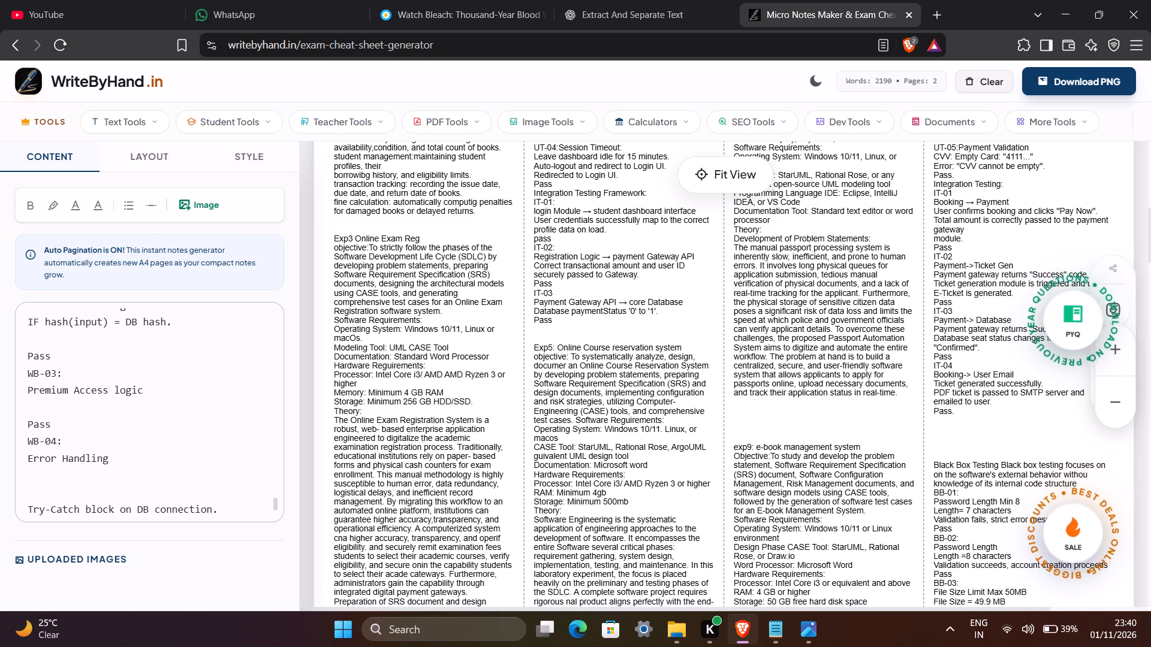
key("BackSpace")
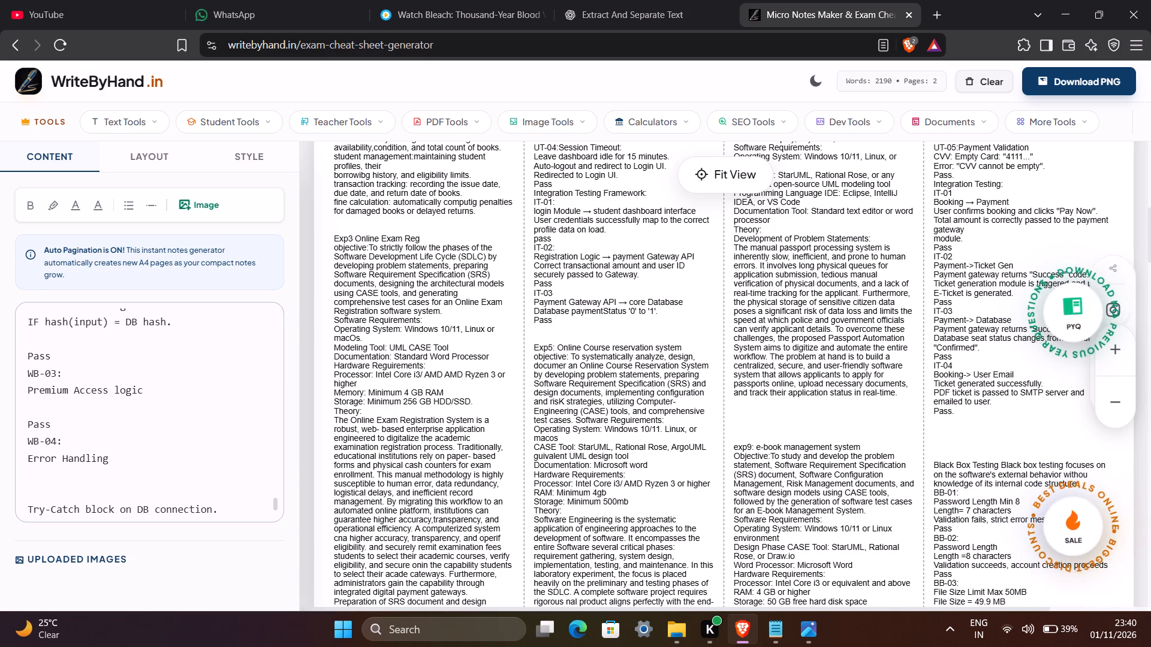
key("BackSpace")
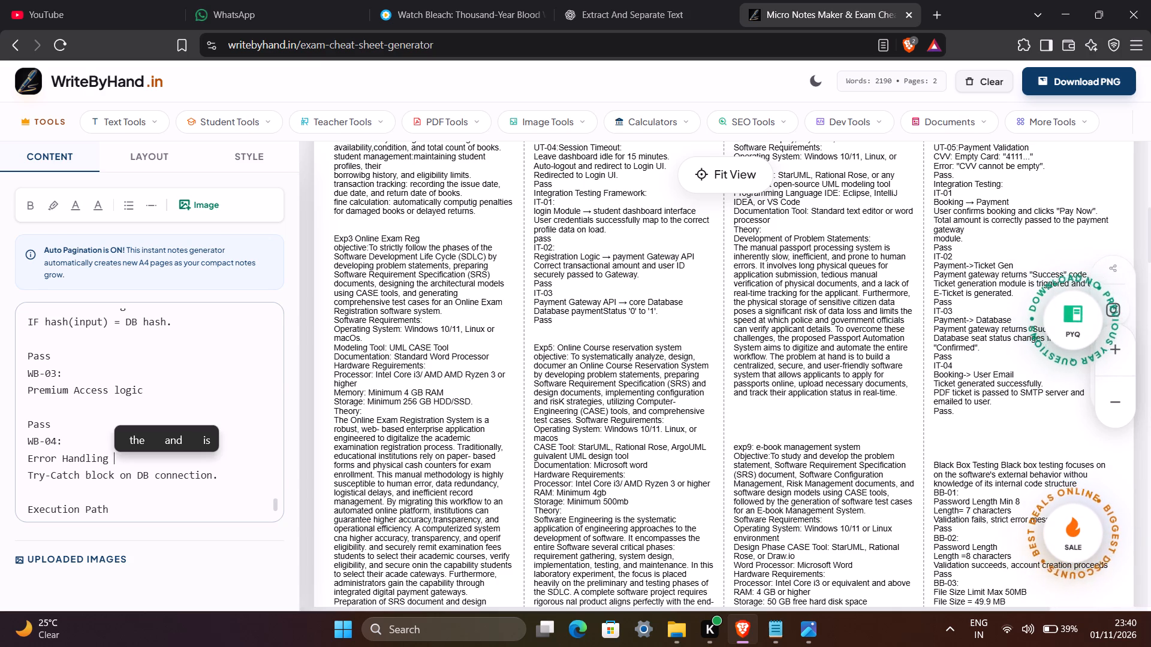
Paste "IF user.isPremium and book.isPremium." under "Premium Access logic" in WB-03, leaving a blank line before "Pass".
key("Up")
key("Up")
key("Up")
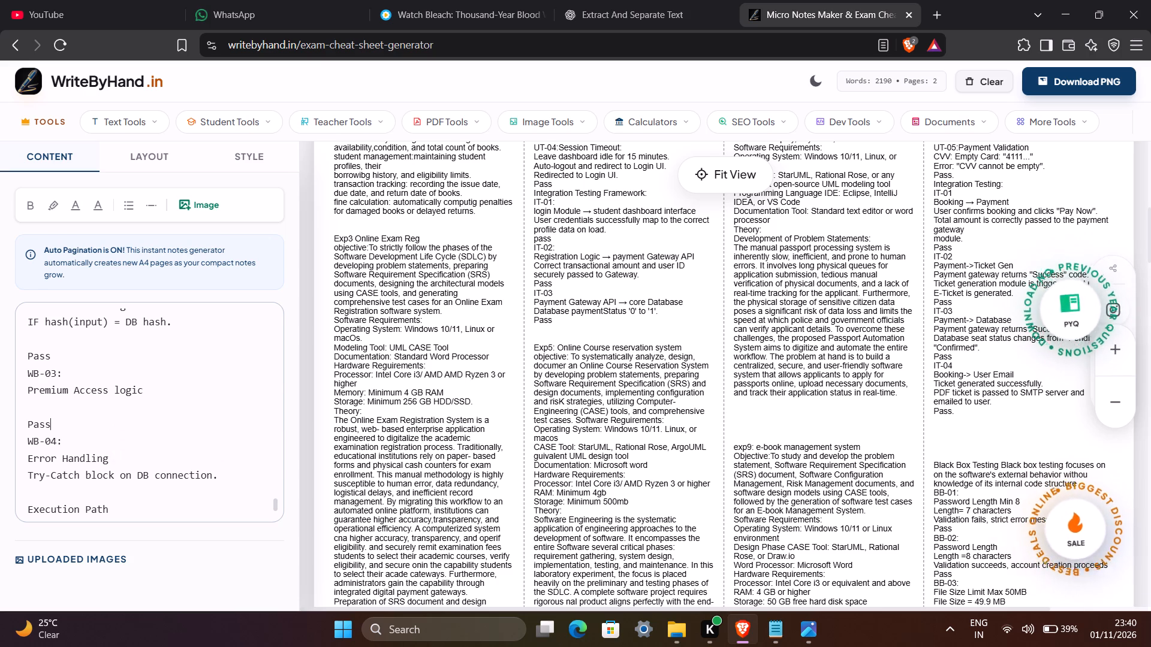
key("Up")
key("ctrl+v")
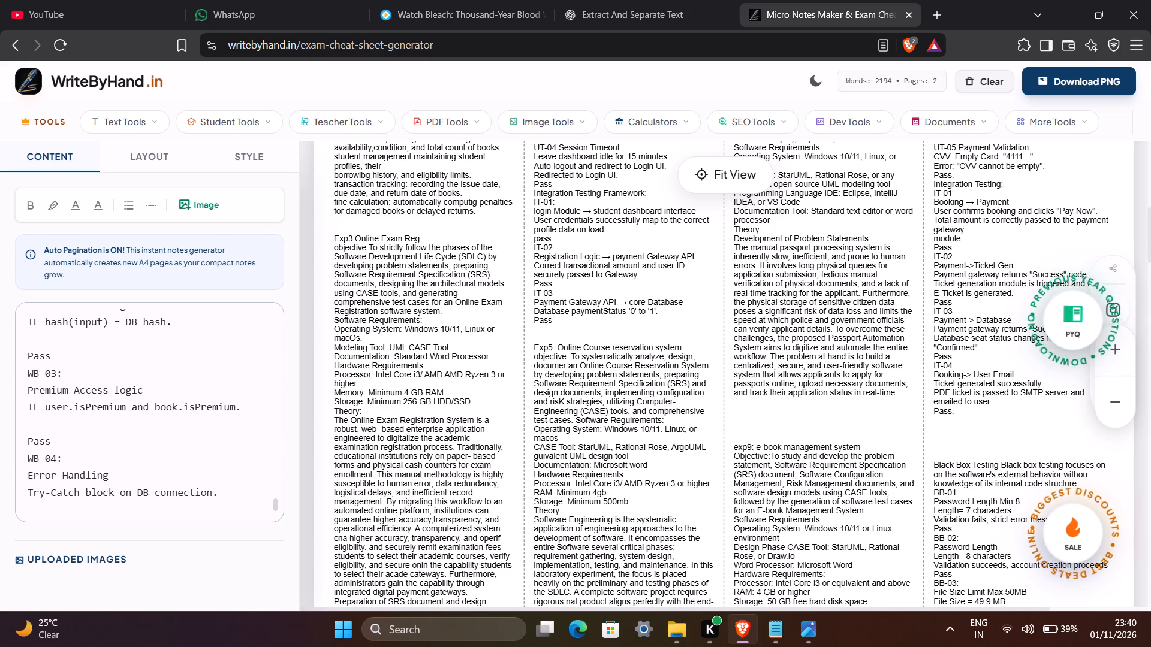
Delete the "Execution Path" heading and its extra blank lines below "Try-Catch block on DB connection." in WB-04.
key("Down")
key("Down")
key("Down")
key("Down")
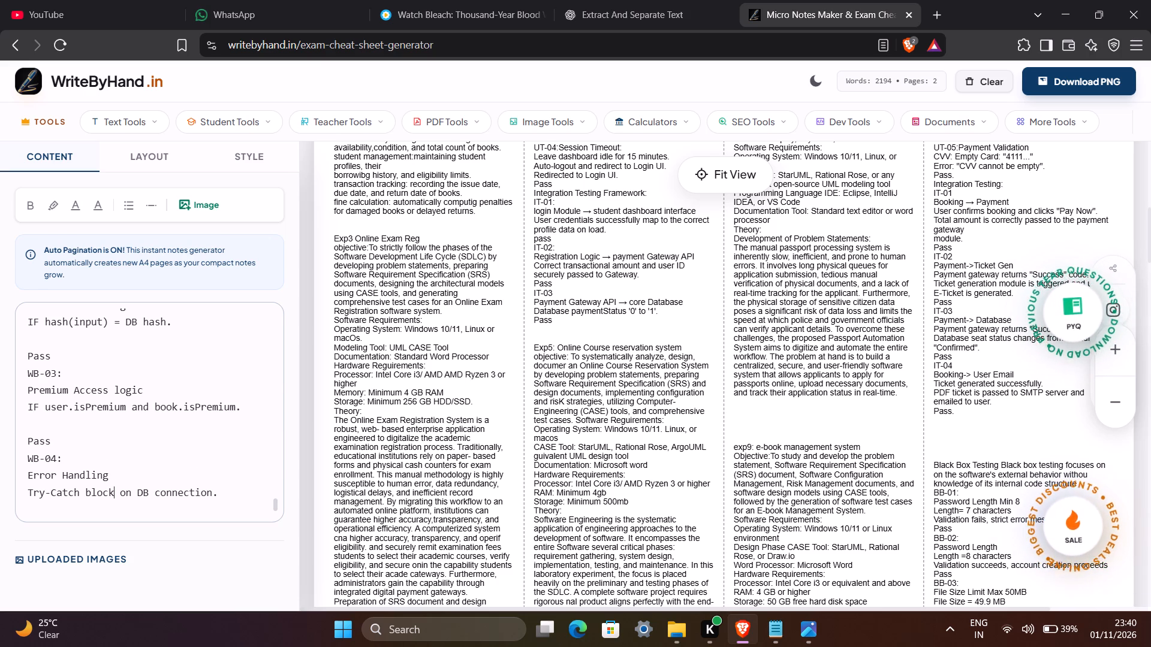
key("Down")
key("Down")
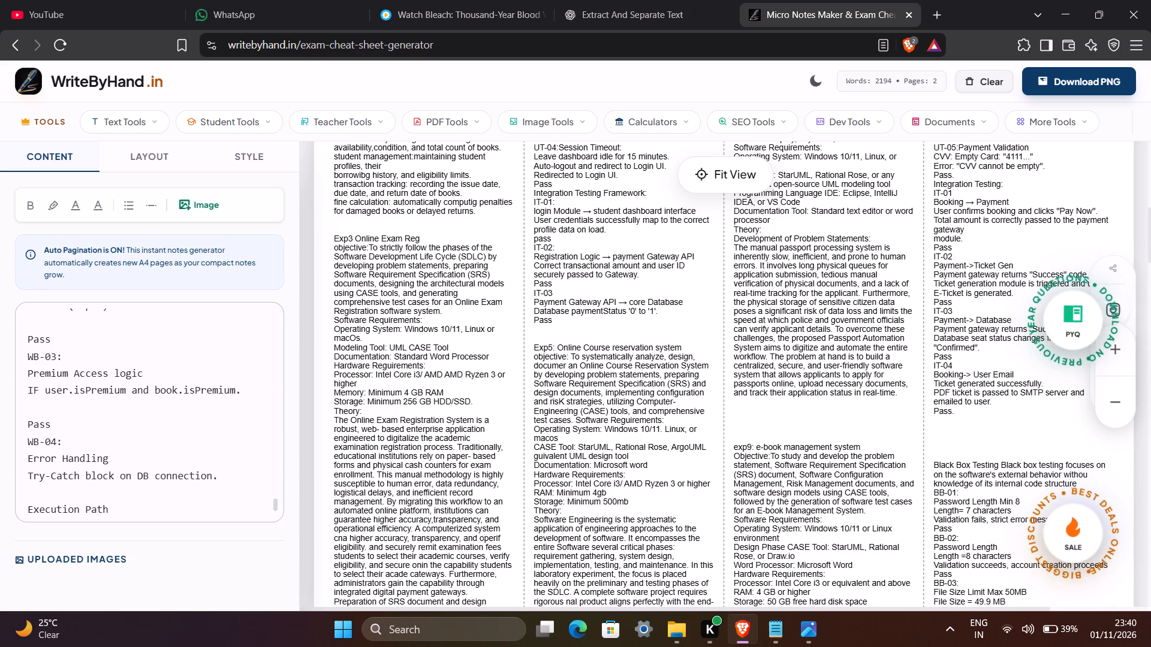
key("BackSpace")
key("BackSpace")
key("BackSpace")
key("BackSpace")
key("BackSpace")
key("BackSpace")
key("BackSpace")
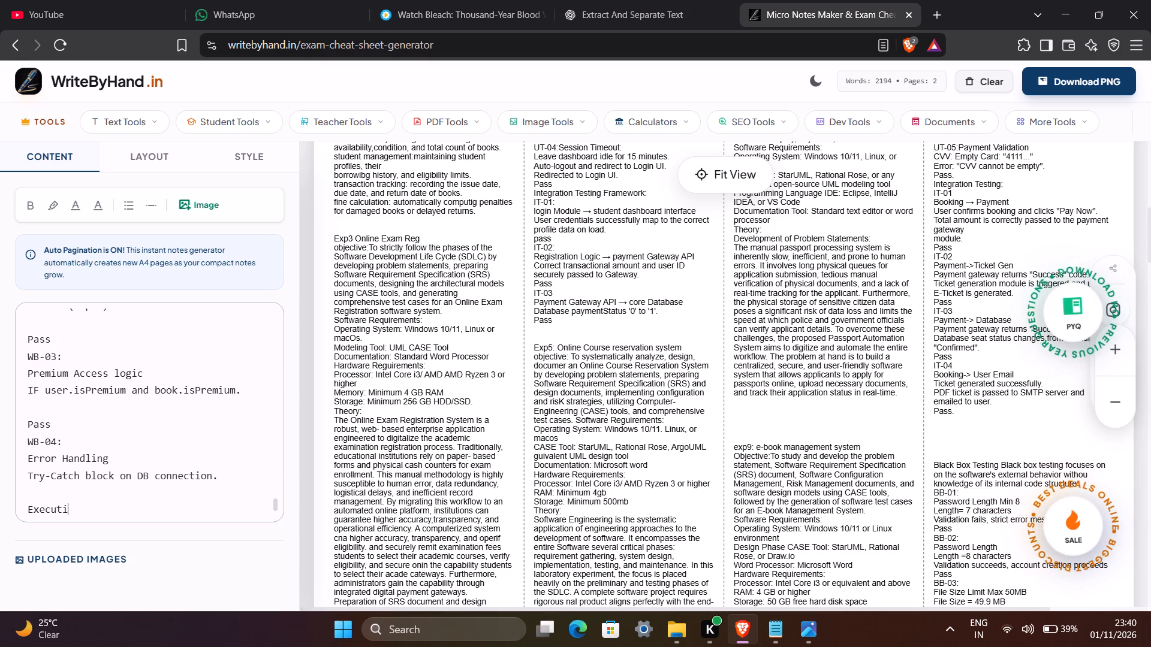
key("BackSpace")
key("BackSpace")
key("BackSpace")
key("BackSpace")
key("BackSpace")
key("BackSpace")
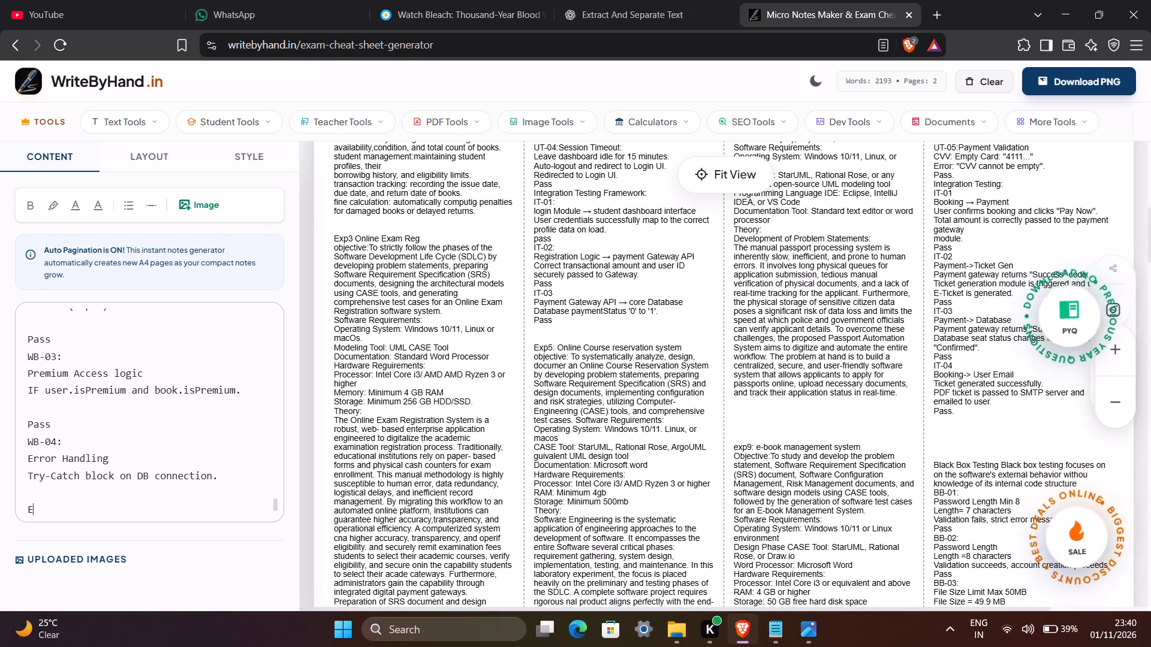
key("BackSpace")
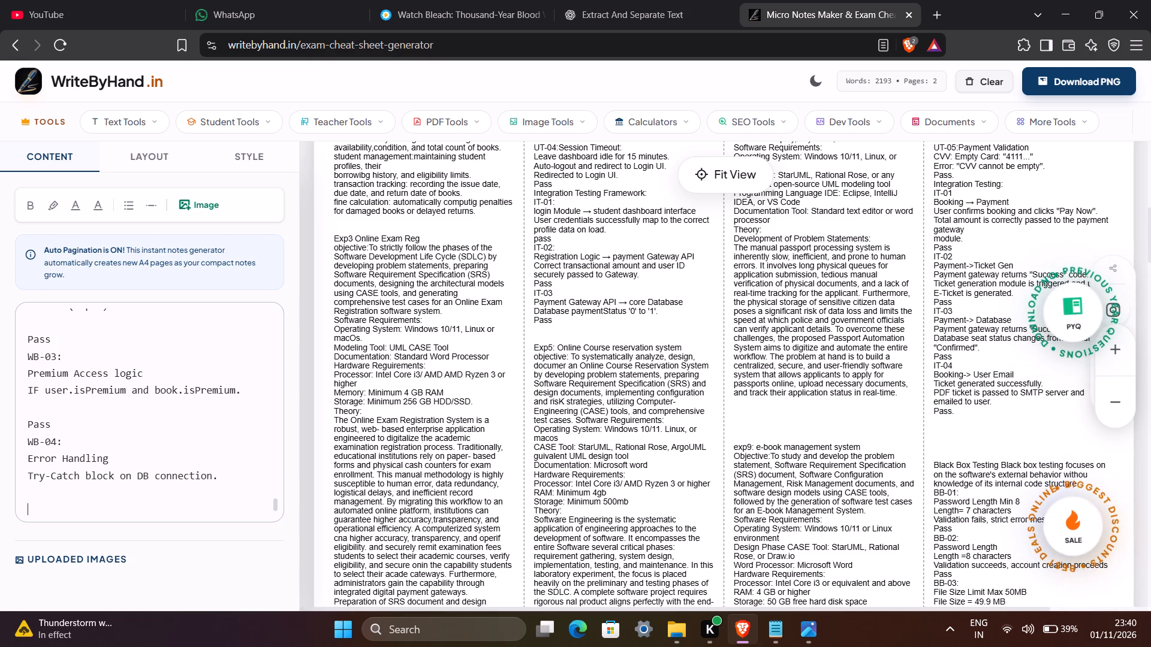
key("BackSpace")
key("BackSpace")
Copy "True branch executed, session token created." and the blank line before it, below the WB-04 entry.
key("Up")
key("Up")
key("Up")
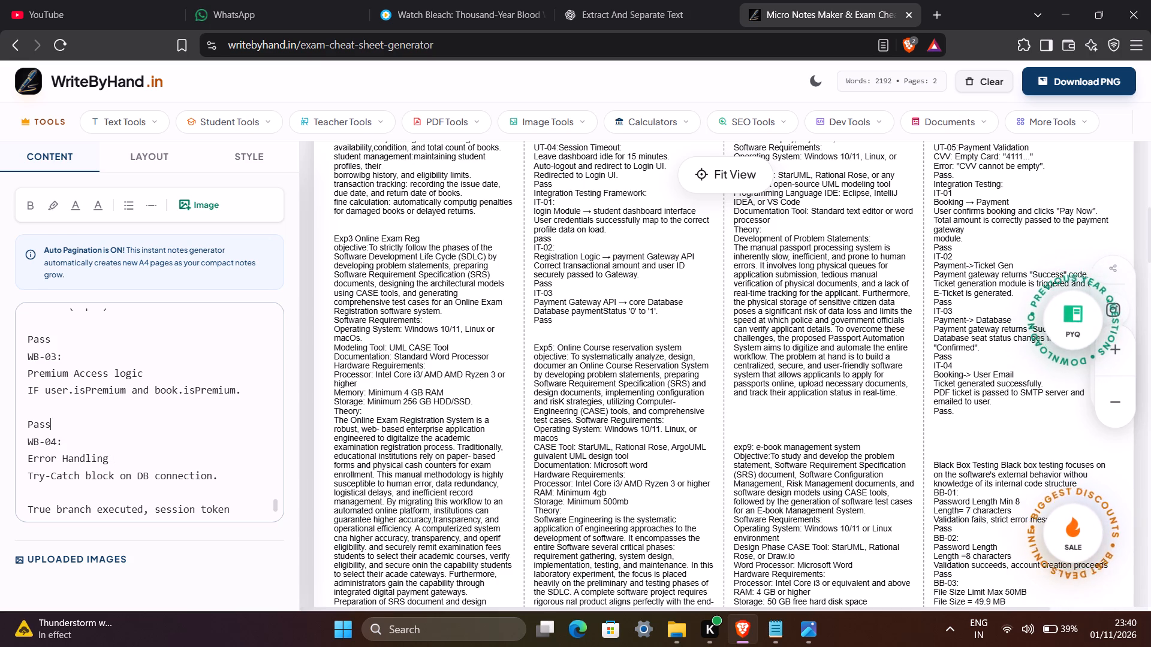
key("Down")
key("Down")
key("Down")
key("Down")
key("Down")
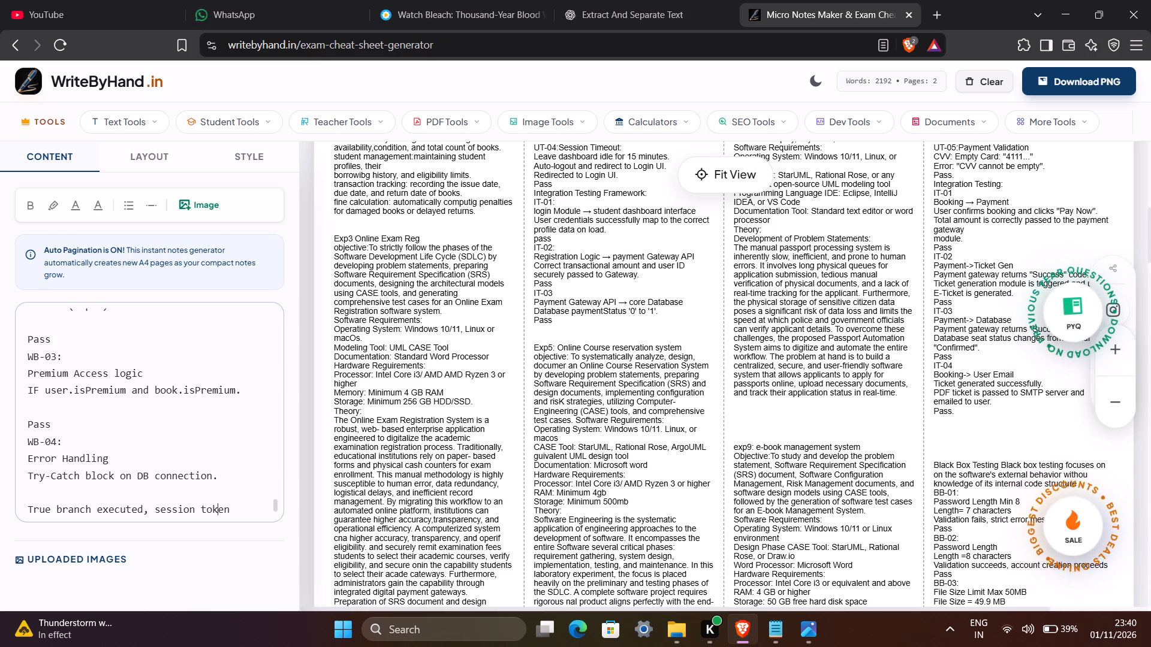
key("Down")
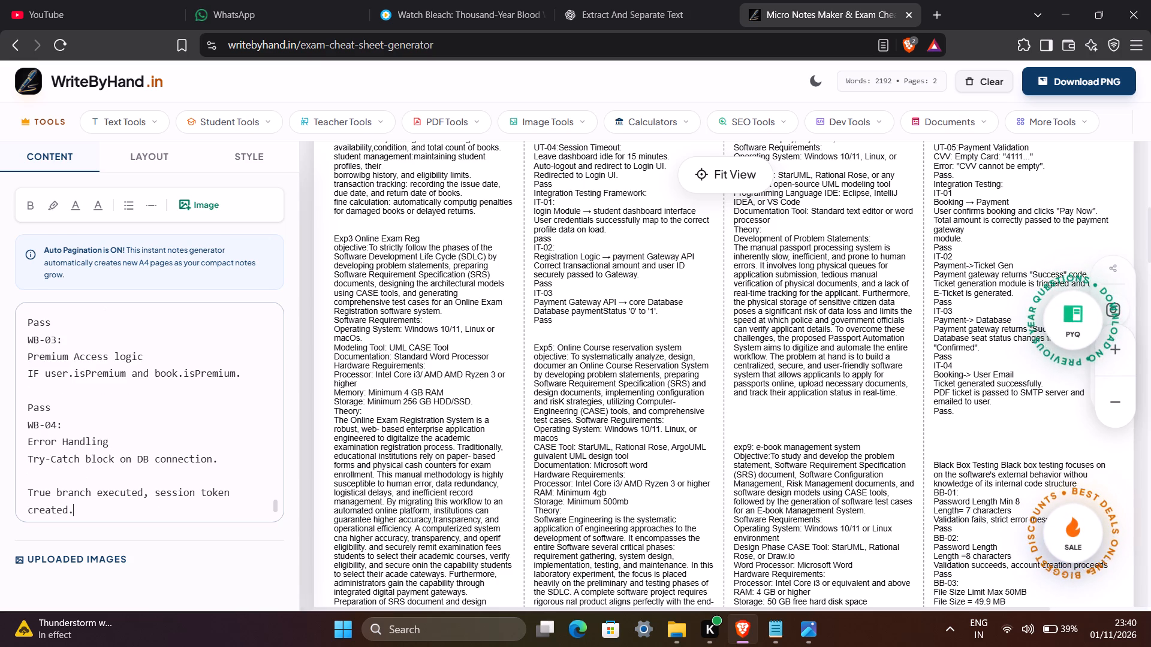
key("shift+Up")
key("shift+Up")
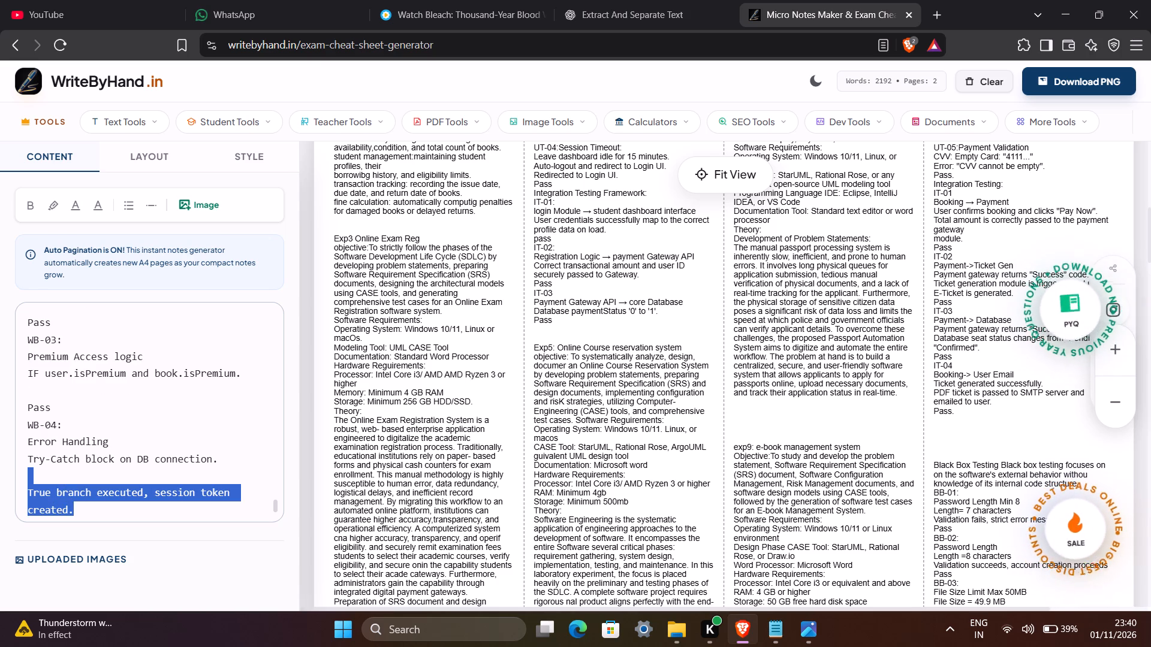
key("ctrl+c")
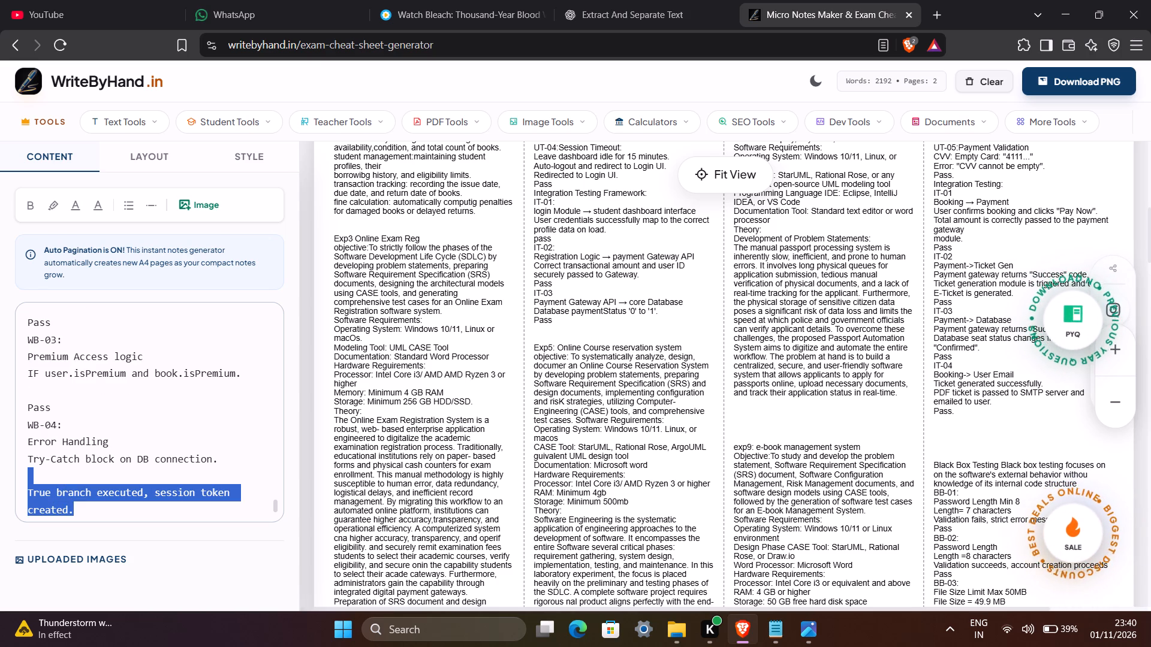
Paste "True branch executed, session token created." directly under "IF hash(input) = DB hash." in the test case before WB-02, removing the extra blank line.
key("Up")
key("Up")
key("Up")
key("Up")
key("Up")
key("Up")
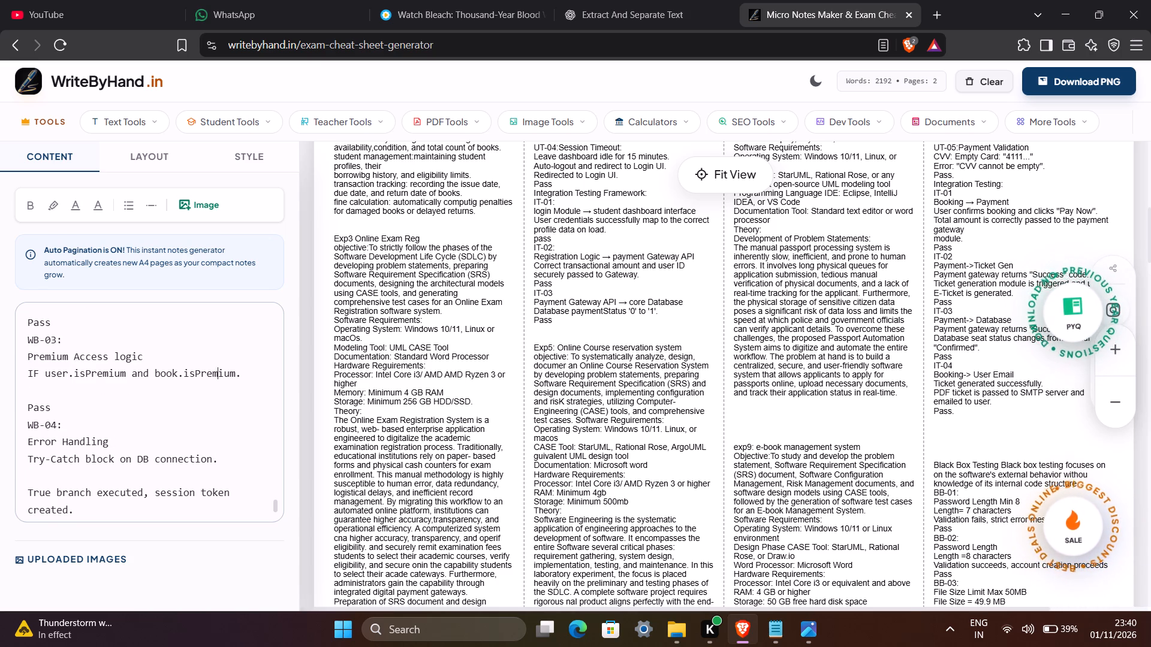
key("Up")
key("Up")
key("Up")
key("Up")
key("Up")
key("Up")
key("Up")
key("Up")
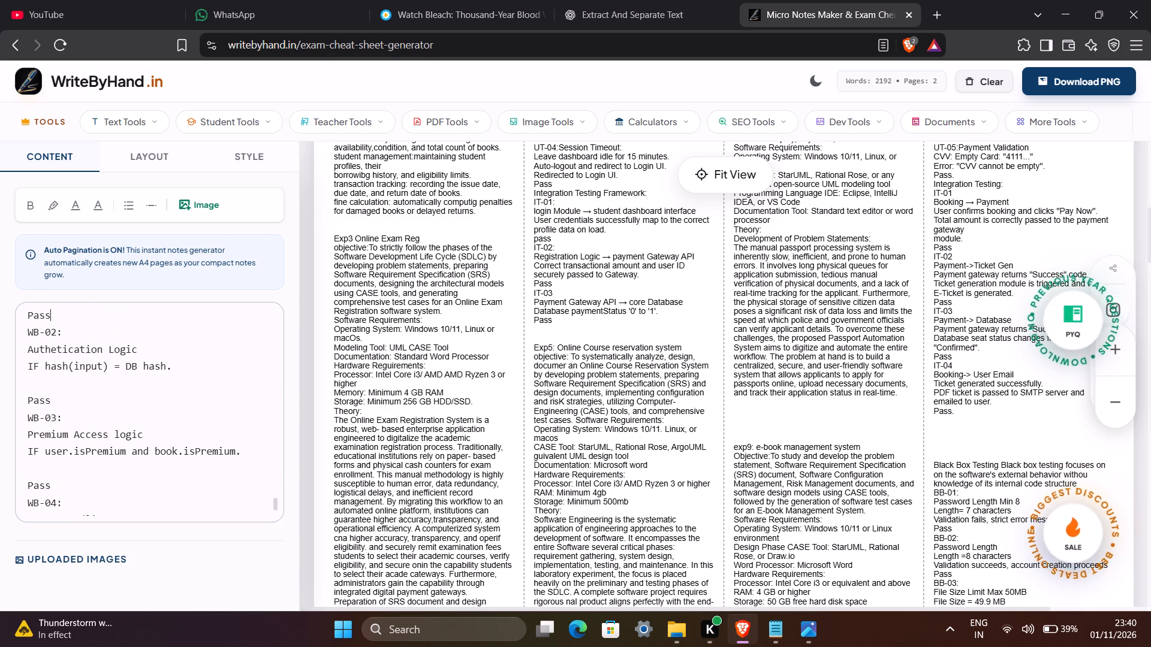
key("Up")
key("ctrl+v")
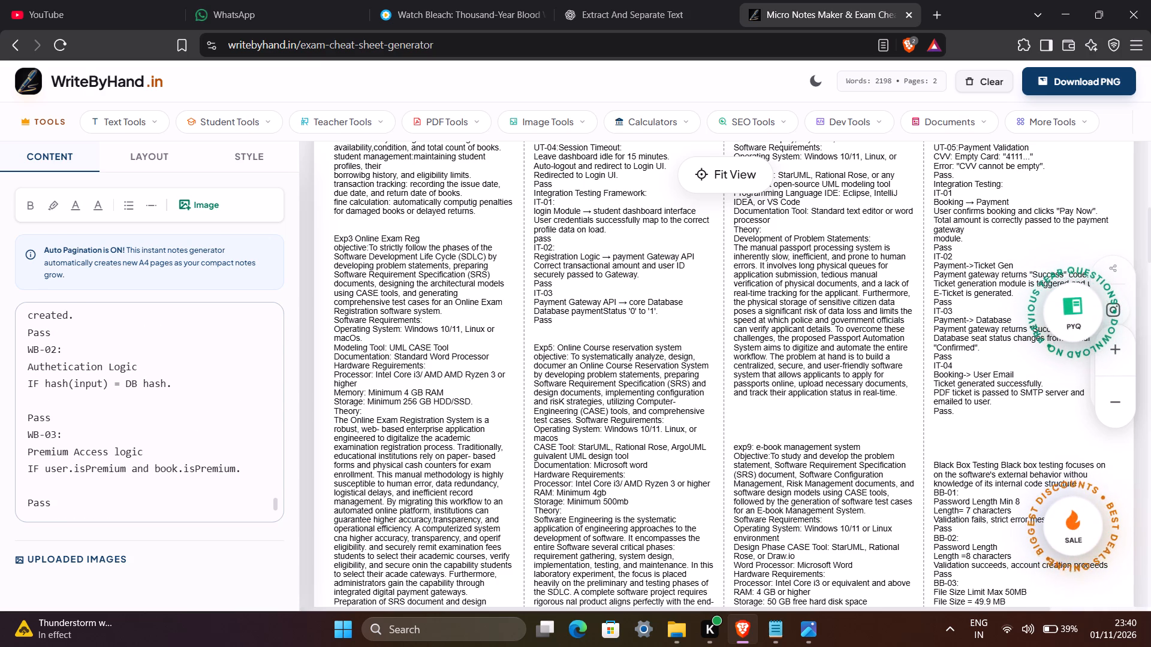
key("Up")
key("Up")
key("BackSpace")
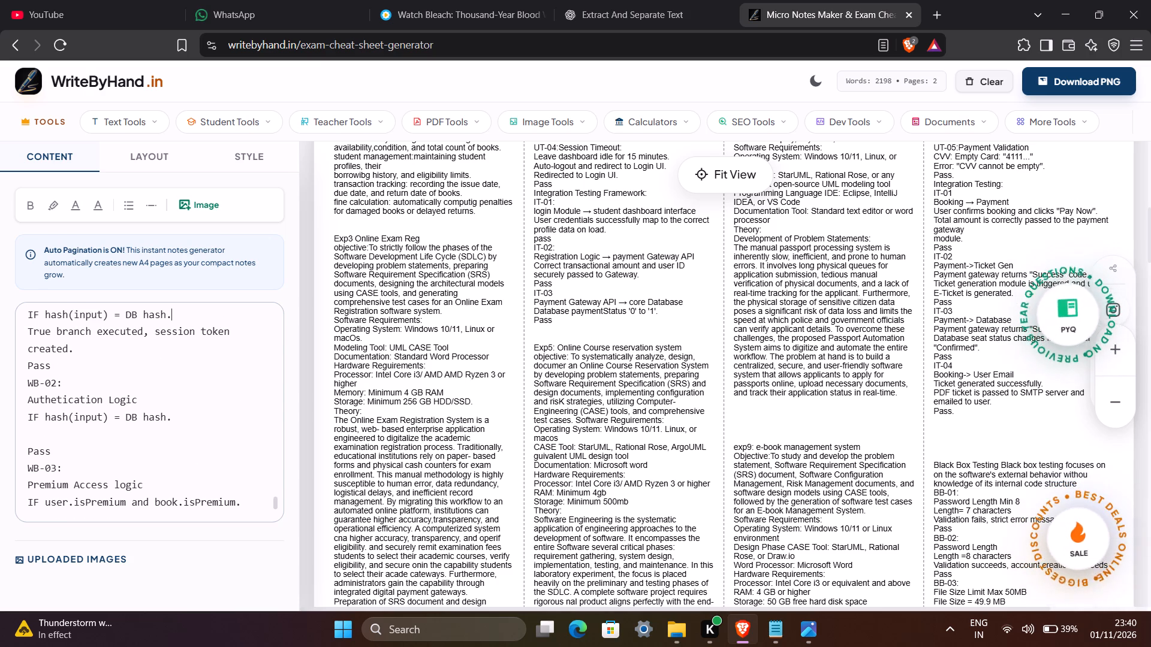
Delete the original "True branch executed, session token created." below WB-04 and close the gap between "Try-Catch block on DB connection." and "False branch executed, exception thrown.".
key("Down")
key("Down")
key("Down")
key("Down")
key("Down")
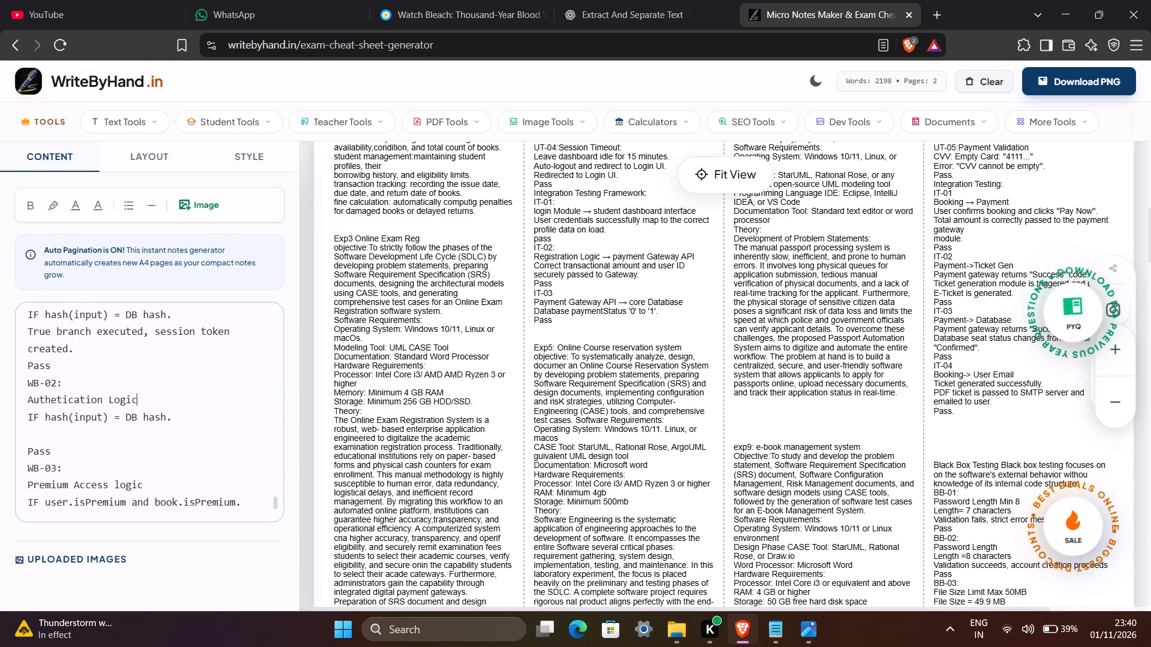
key("Down")
key("Down")
key("Down")
key("Down")
key("Down")
key("Down")
key("Down")
key("Down")
key("Down")
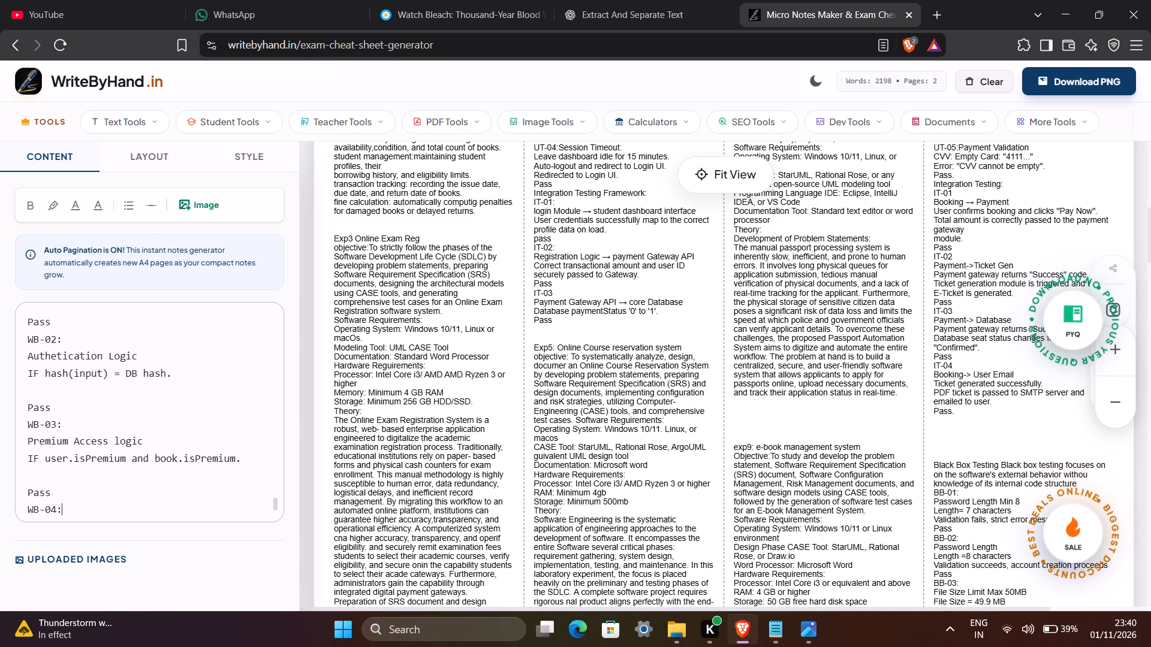
key("Down")
key("Down")
key("Down")
key("Down")
key("Up")
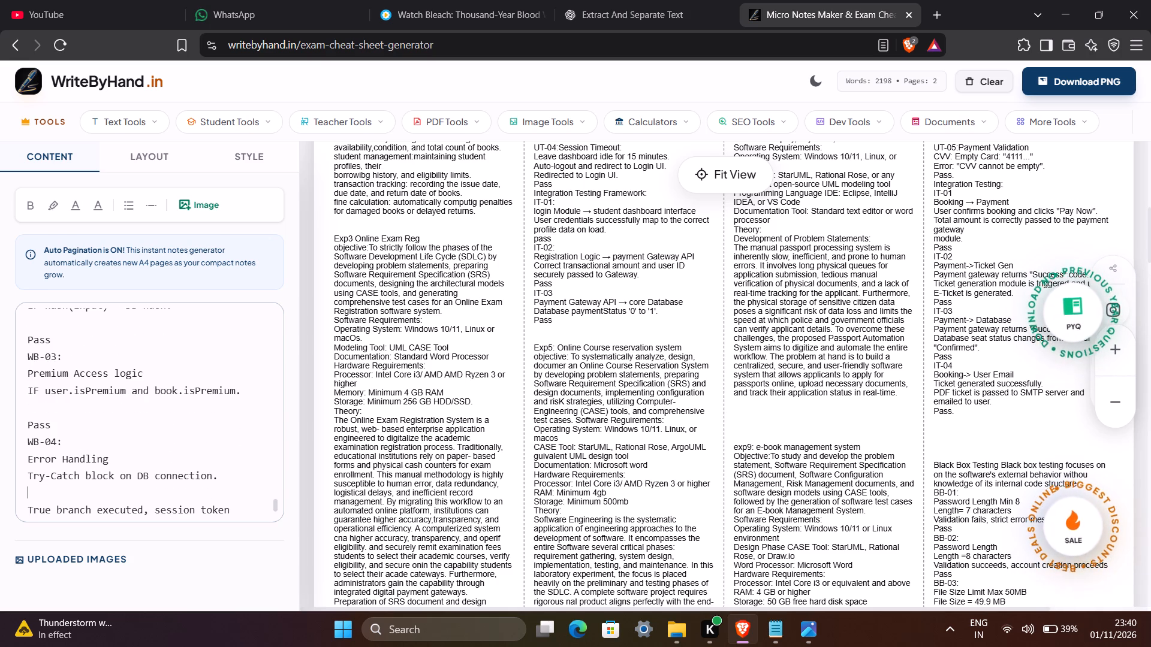
key("shift+Down")
key("shift+Down")
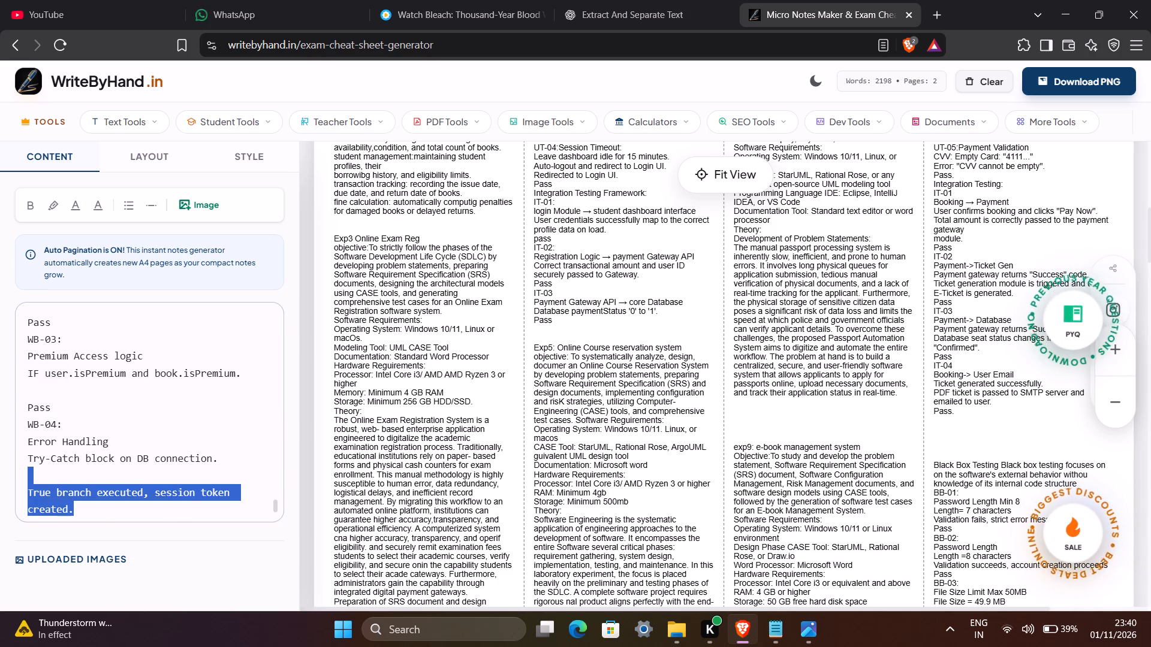
key("BackSpace")
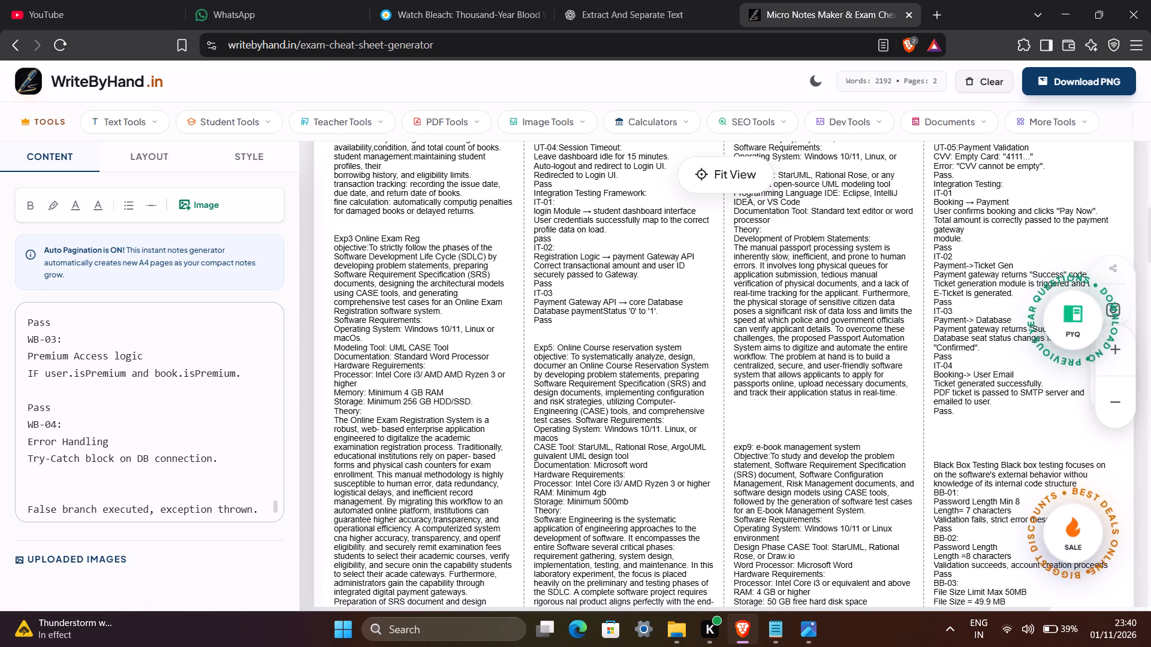
key("Down")
key("Down")
key("BackSpace")
key("BackSpace")
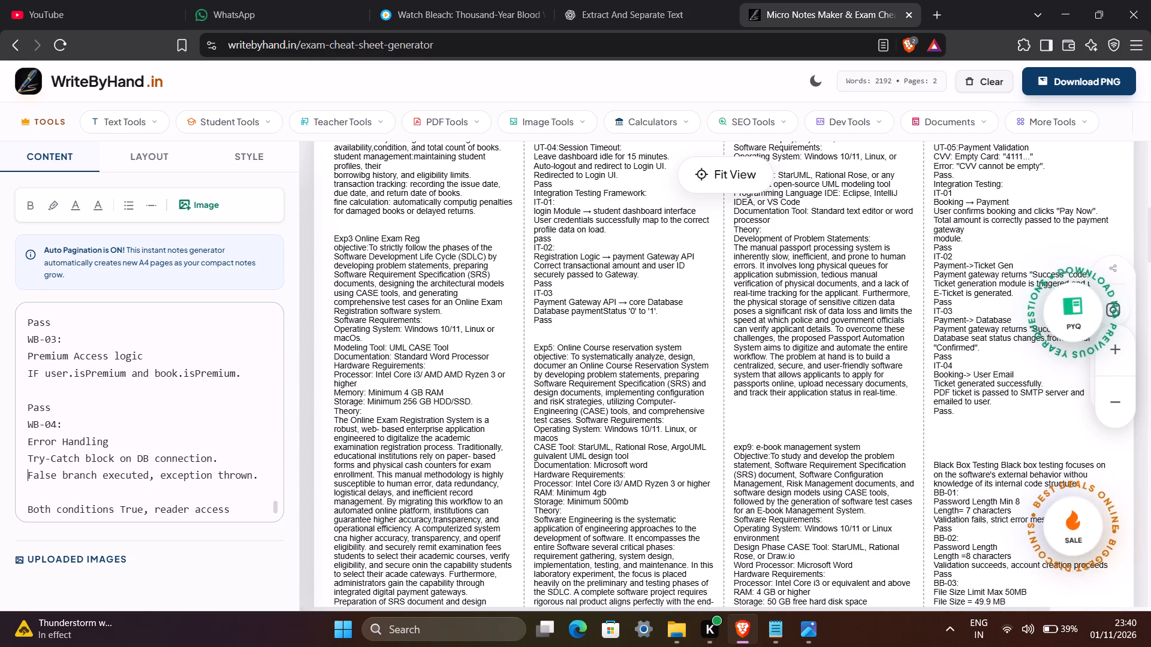
Copy and remove "False branch executed, exception thrown." below "Try-Catch block on DB connection." in WB-04.
key("shift+Down")
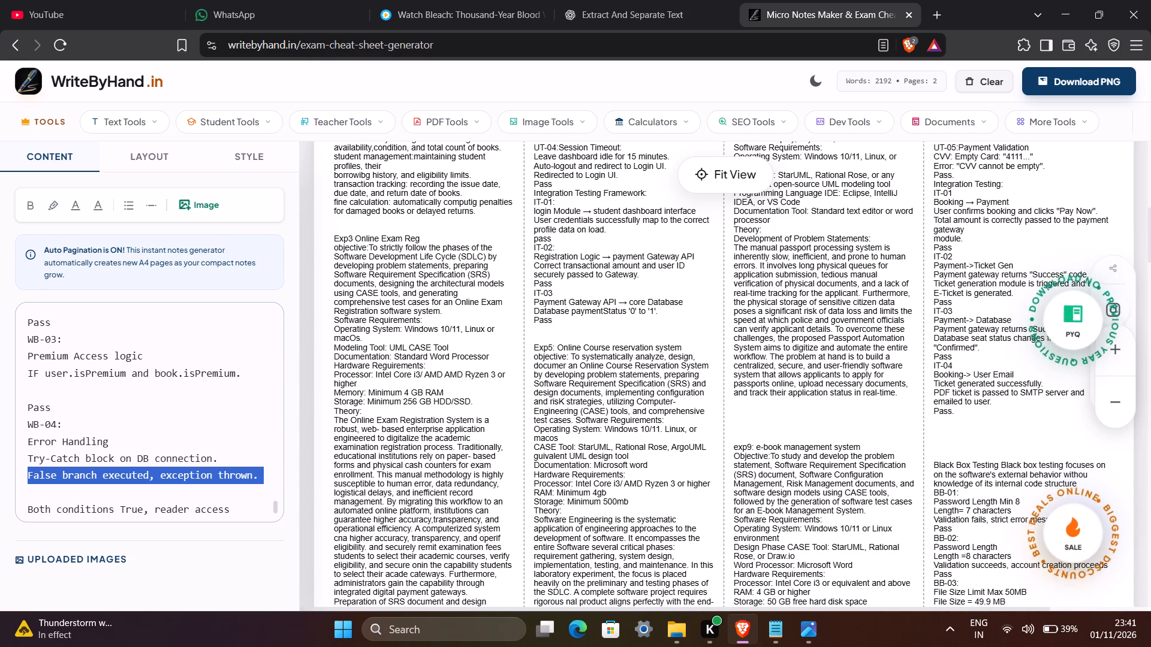
key("ctrl+c")
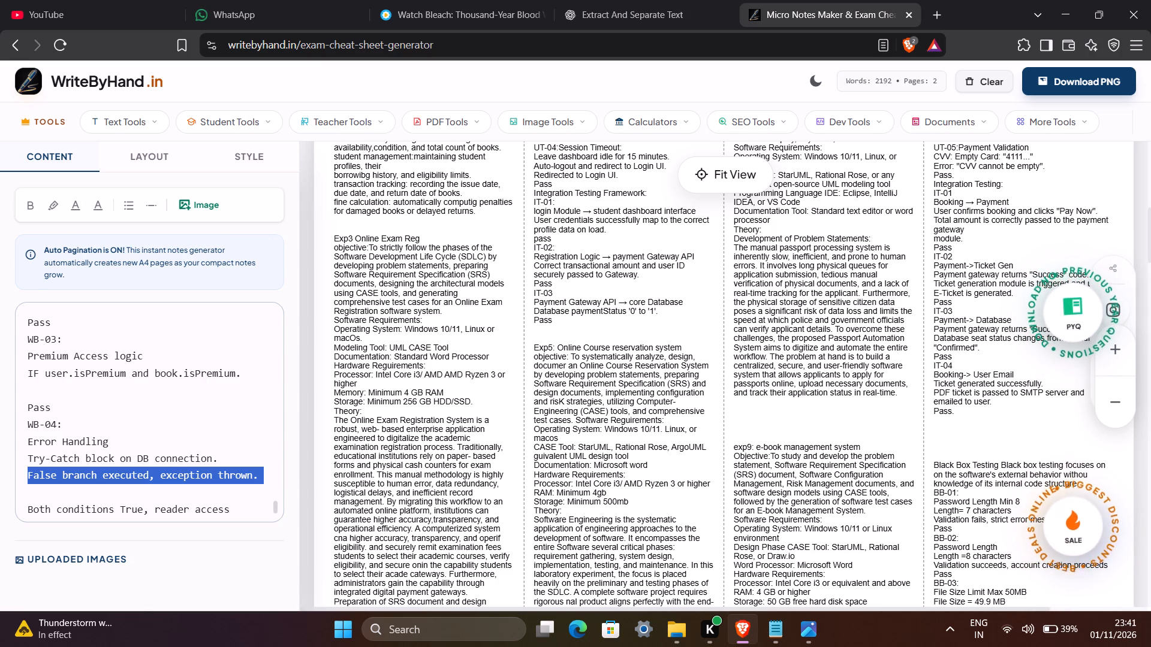
key("BackSpace")
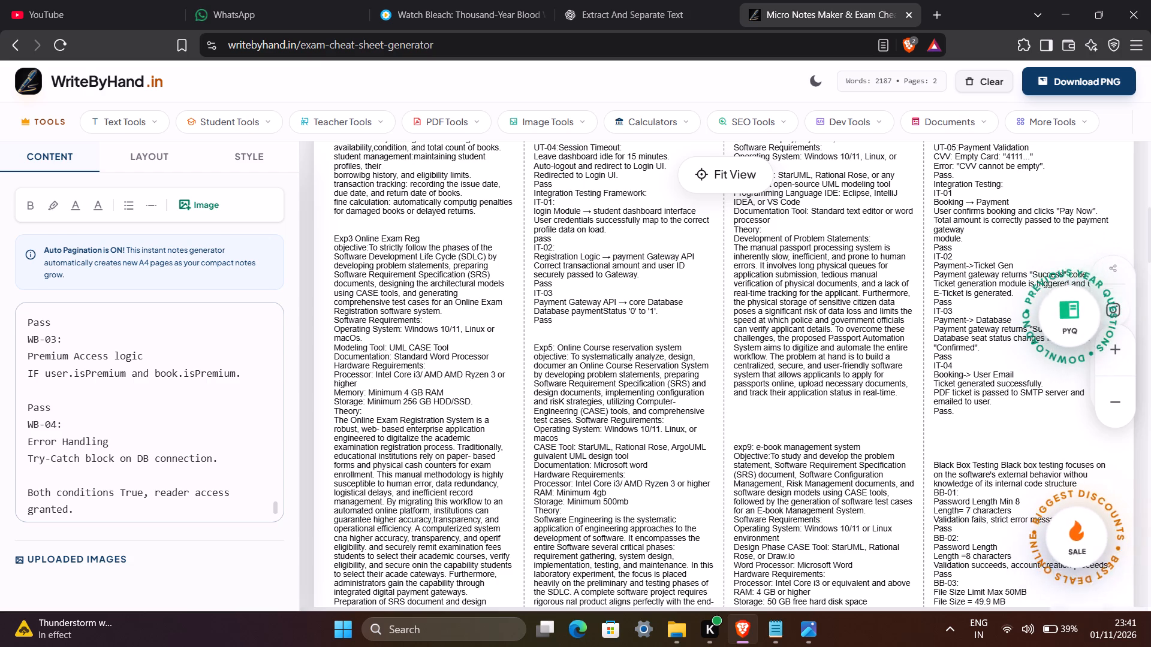
Paste a single "False branch executed, exception thrown." under "IF hash(input) = DB hash." in WB-02, undoing duplicate pastes and leaving no blank line before "Pass".
key("Up")
key("Up")
key("Up")
key("Up")
key("Up")
key("Up")
key("Up")
key("Up")
key("Up")
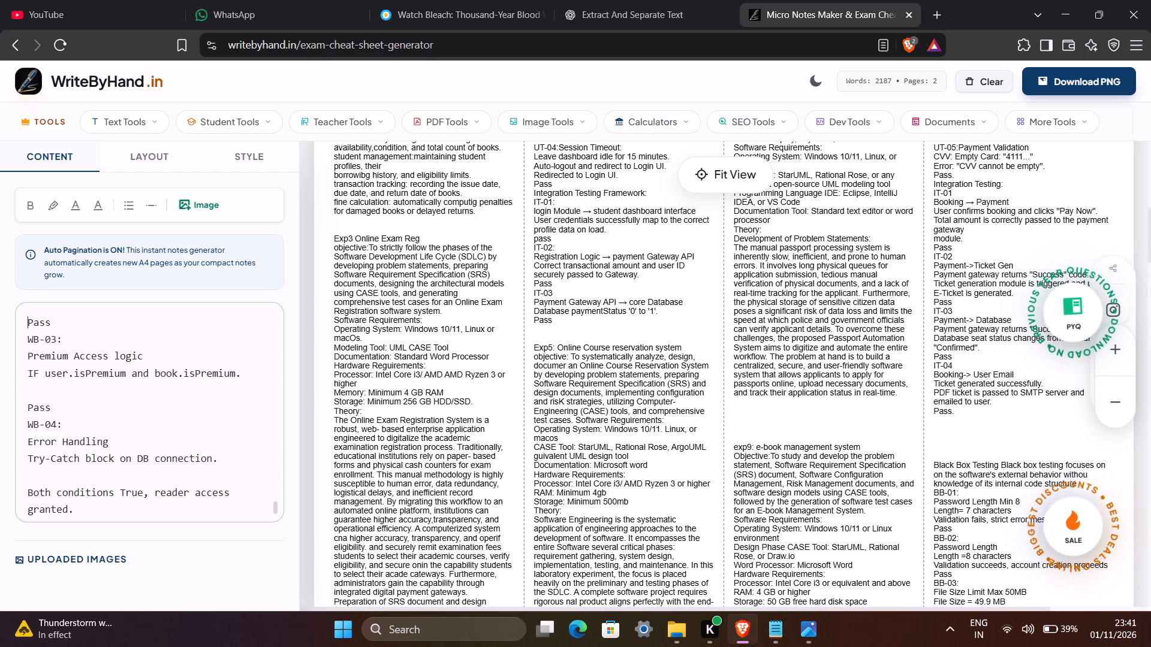
key("Up")
key("ctrl+v")
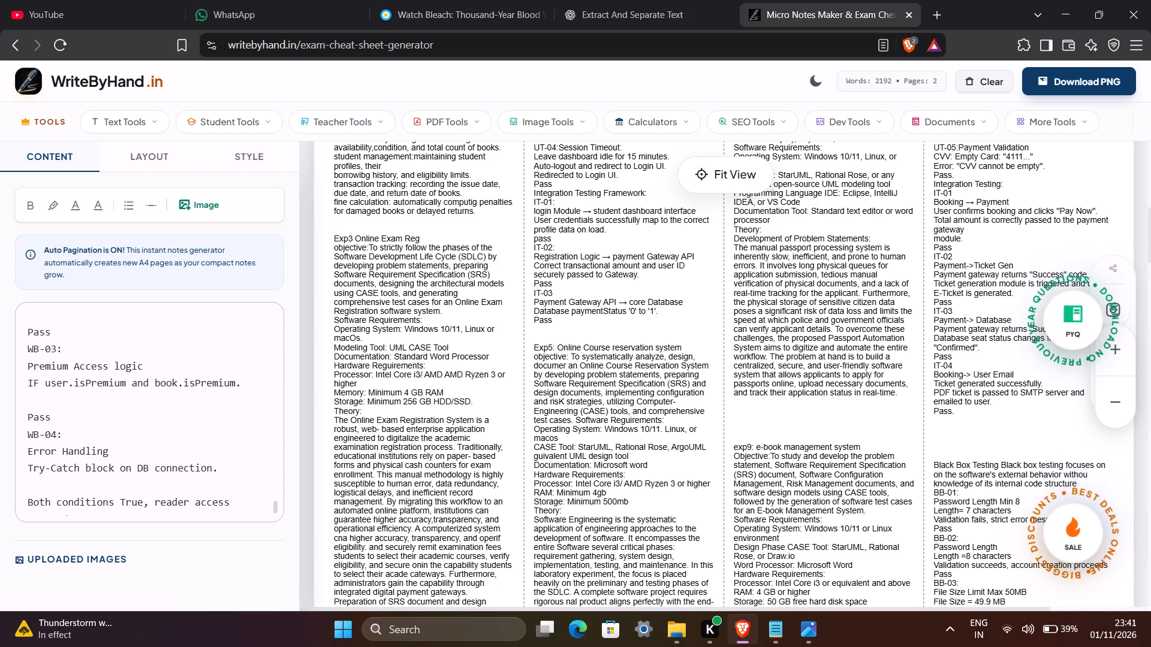
key("ctrl+v")
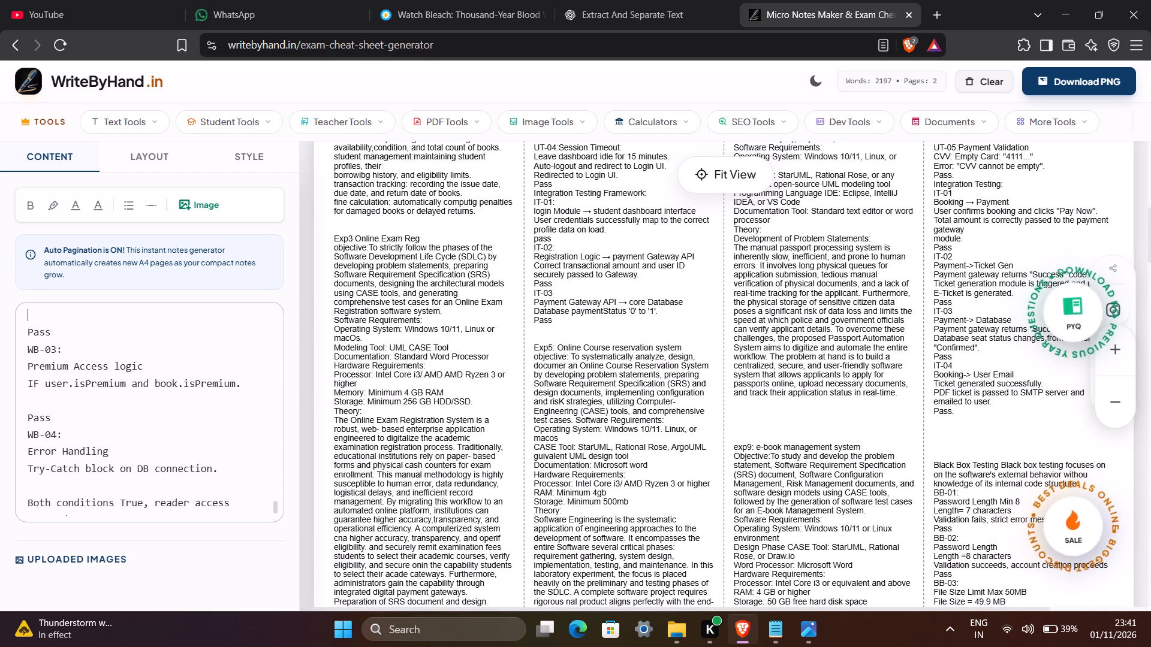
key("ctrl+v")
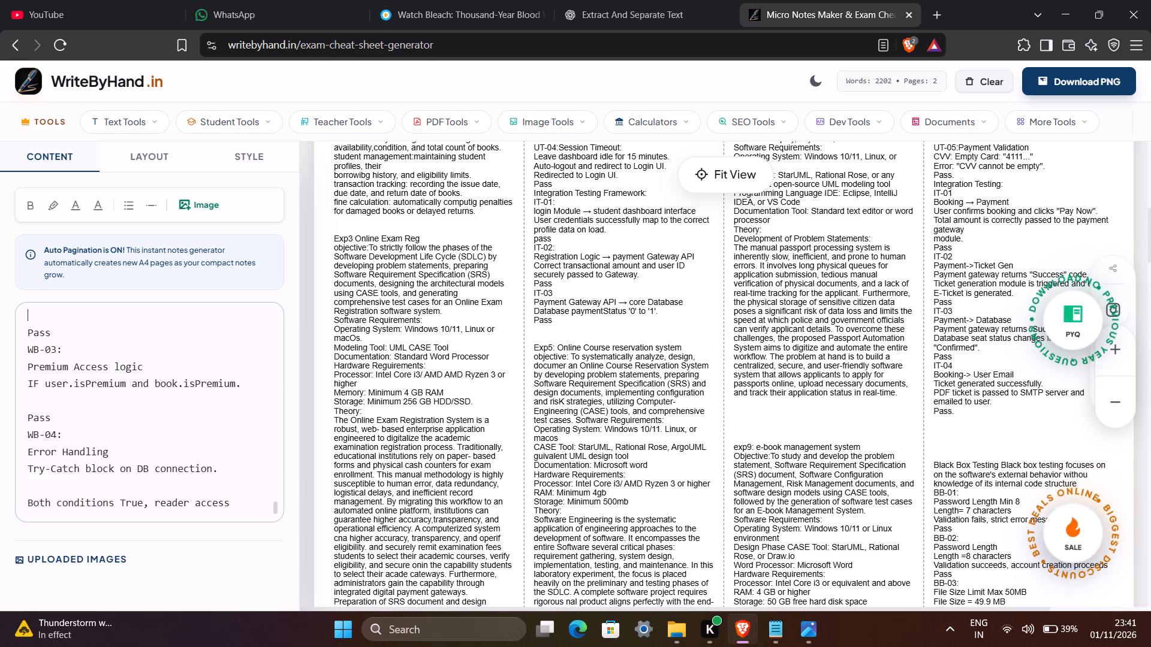
key("ctrl+z")
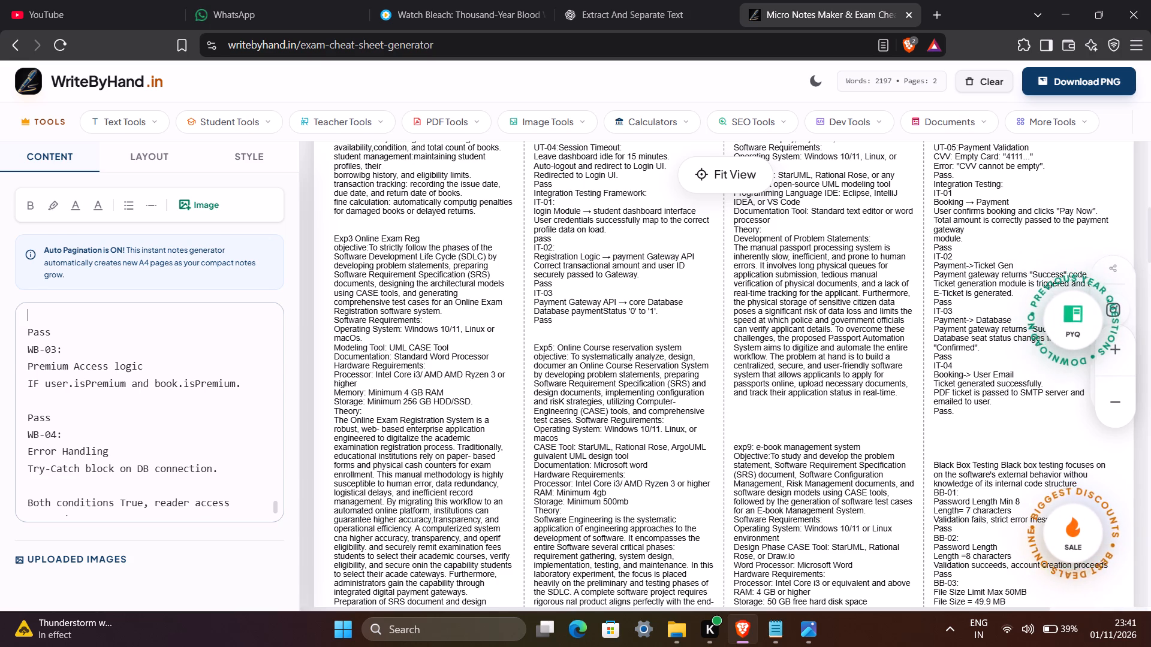
scroll(29, 422, "up", 1)
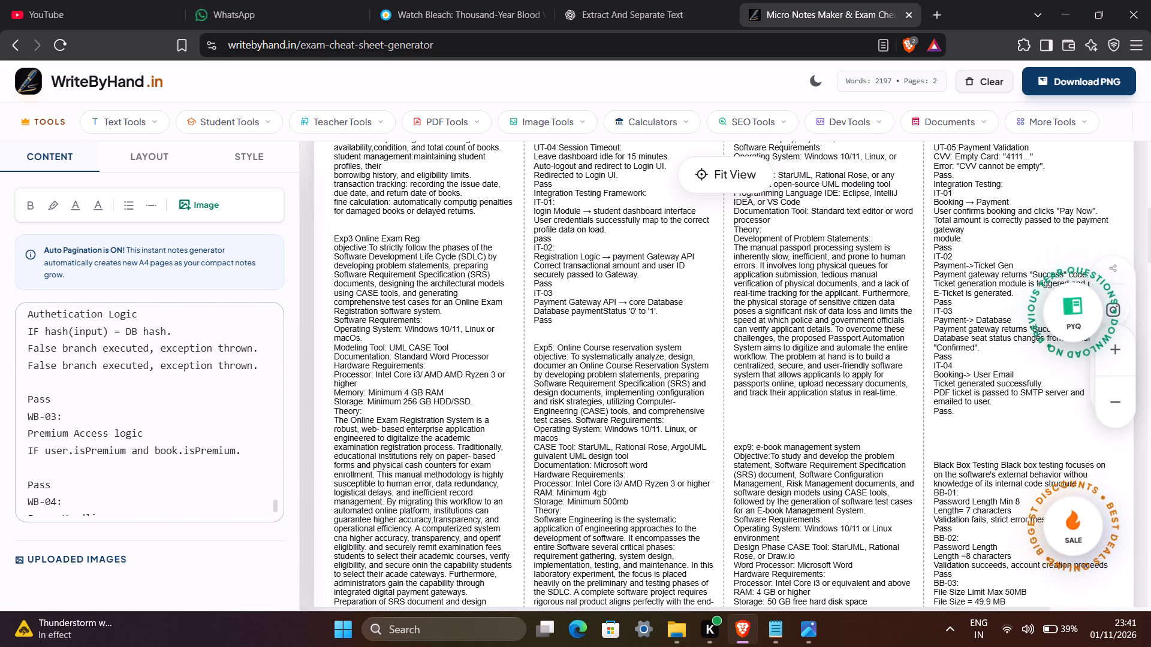
key("ctrl+z")
key("BackSpace")
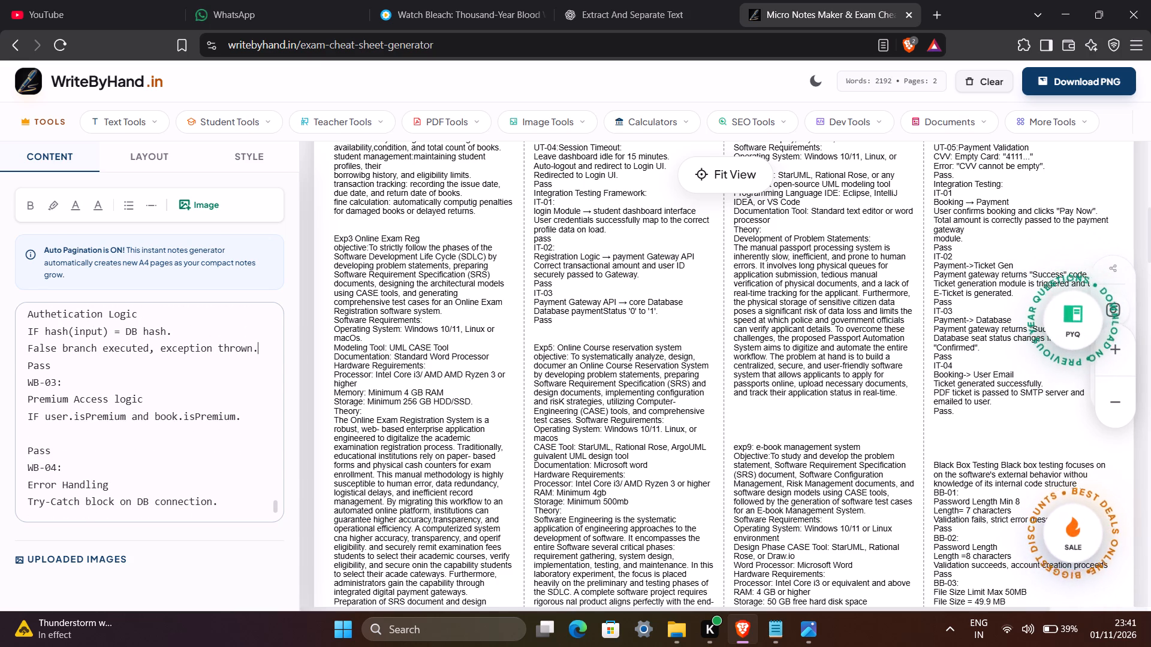
Copy and remove "Both conditions True, reader access granted." and its preceding blank line below "Try-Catch block on DB connection." in WB-04.
key("Down")
key("Down")
key("Down")
key("Down")
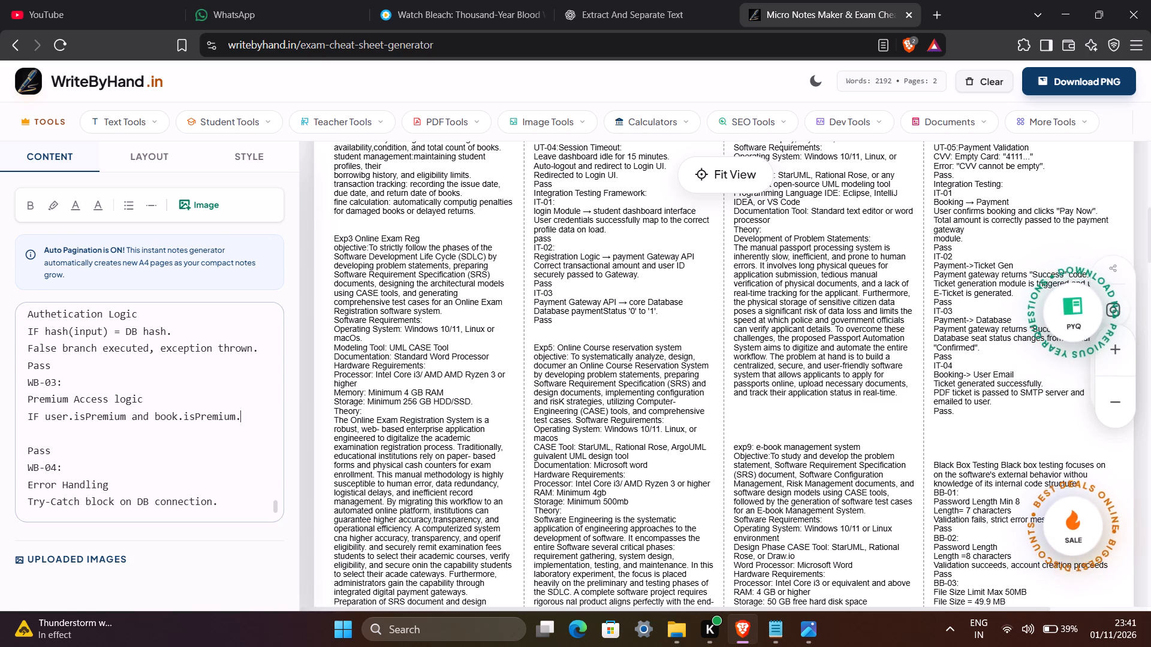
key("Down")
key("Down")
key("Down")
key("Down")
key("Down")
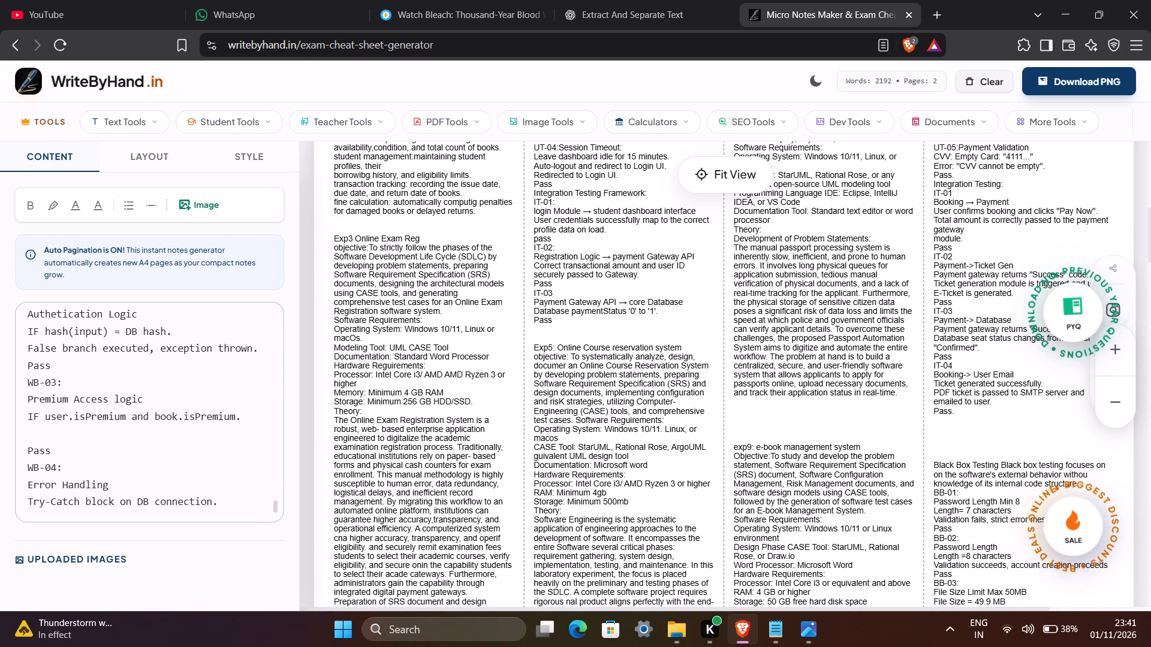
key("Down")
key("Down")
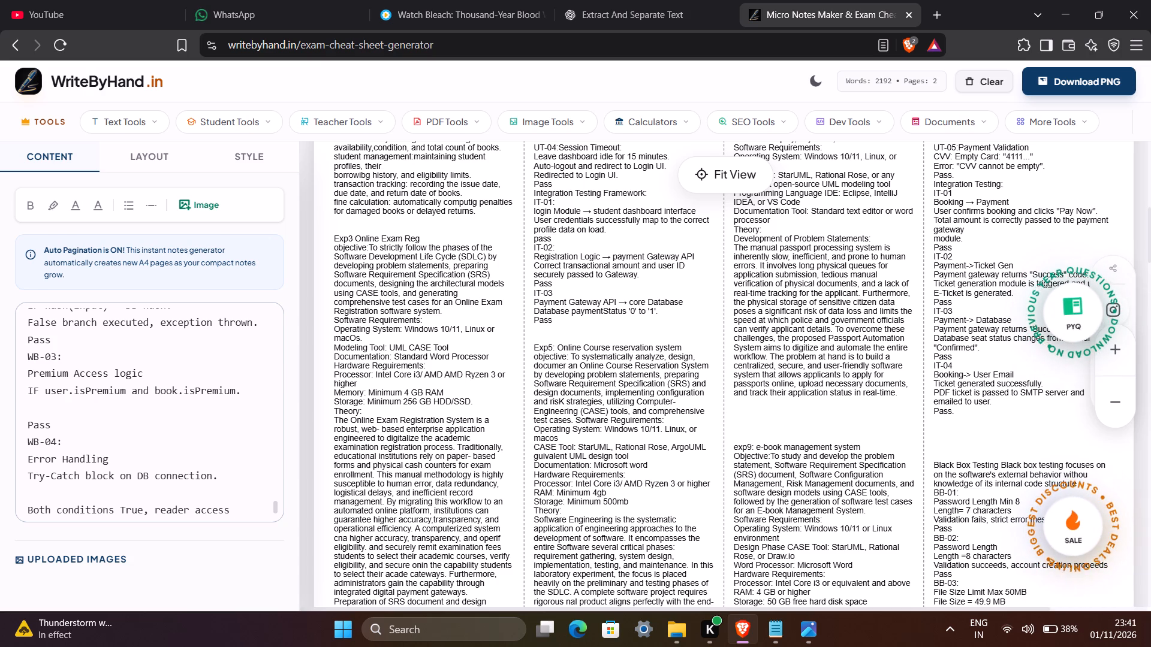
key("Down")
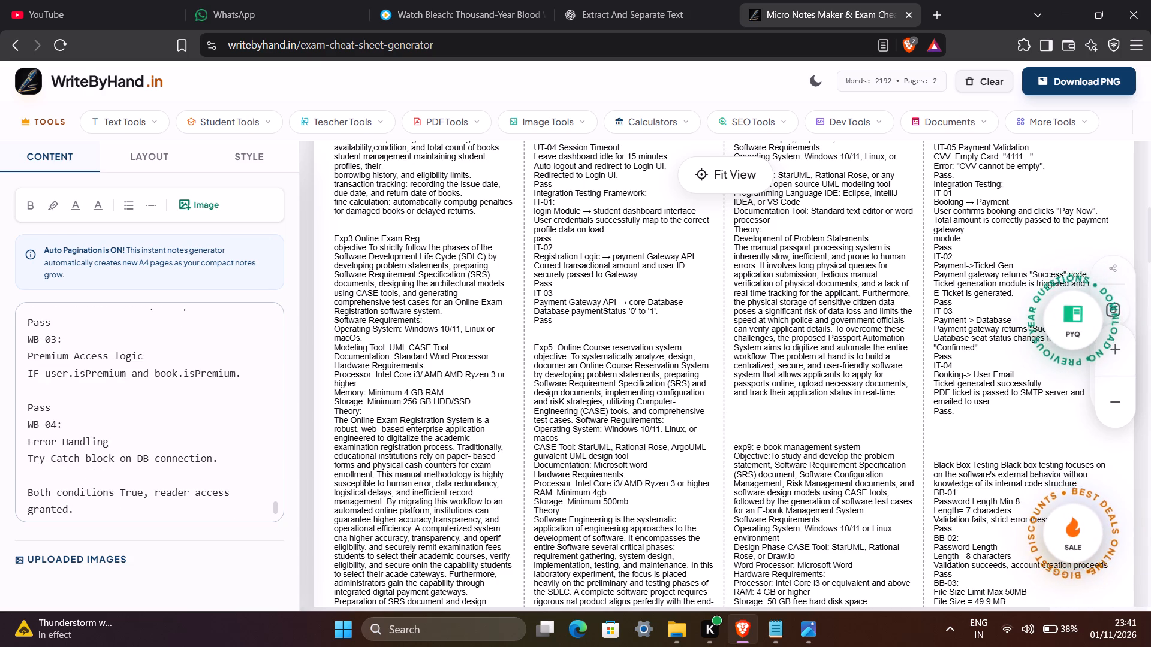
key("shift+Down")
key("shift+Up")
key("shift+Down")
key("shift+Down")
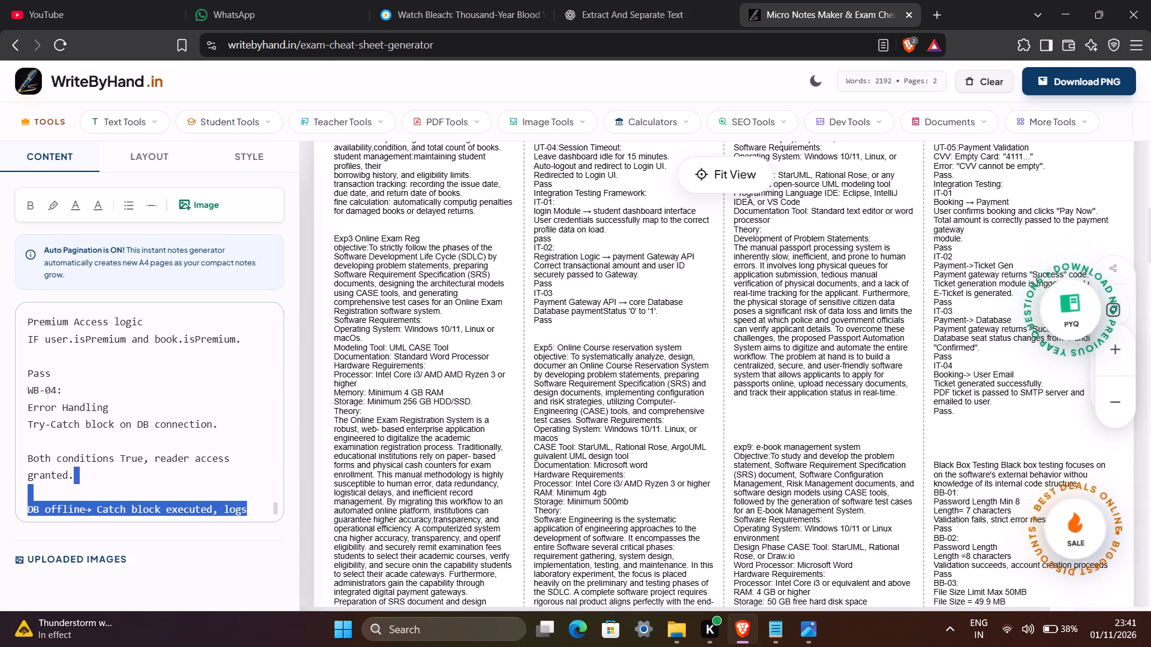
key("shift+Down")
key("shift+Up")
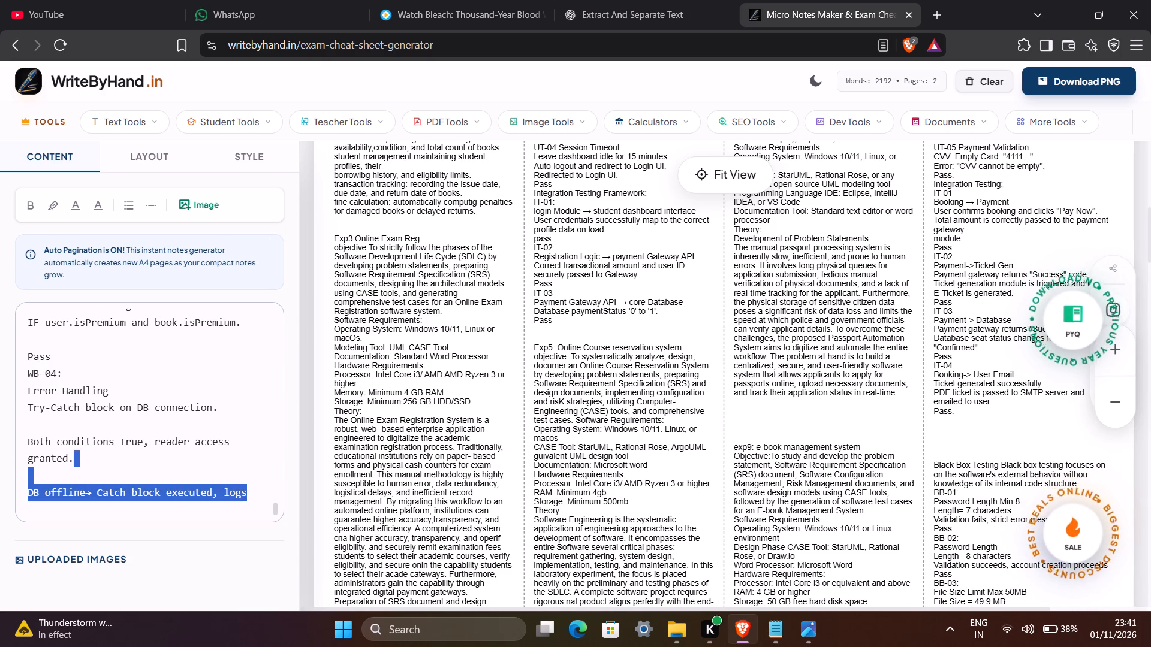
left_click(138, 401)
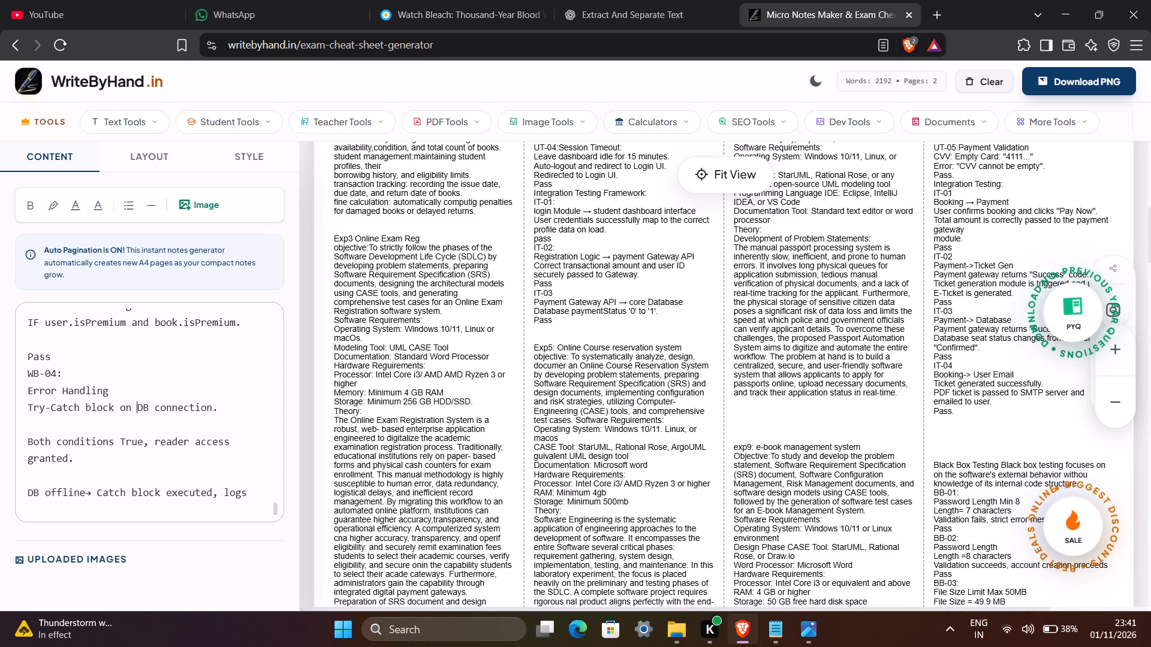
key("Down")
key("Down")
key("Down")
key("shift+Up")
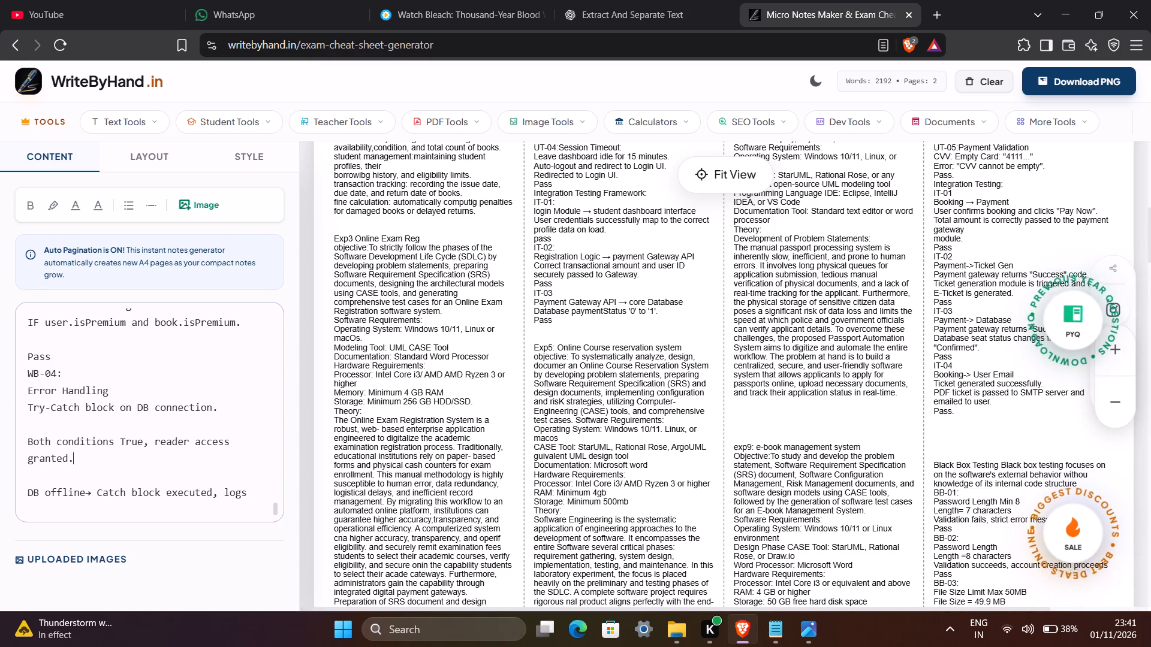
key("shift+Down")
key("shift+Up")
key("shift+Up")
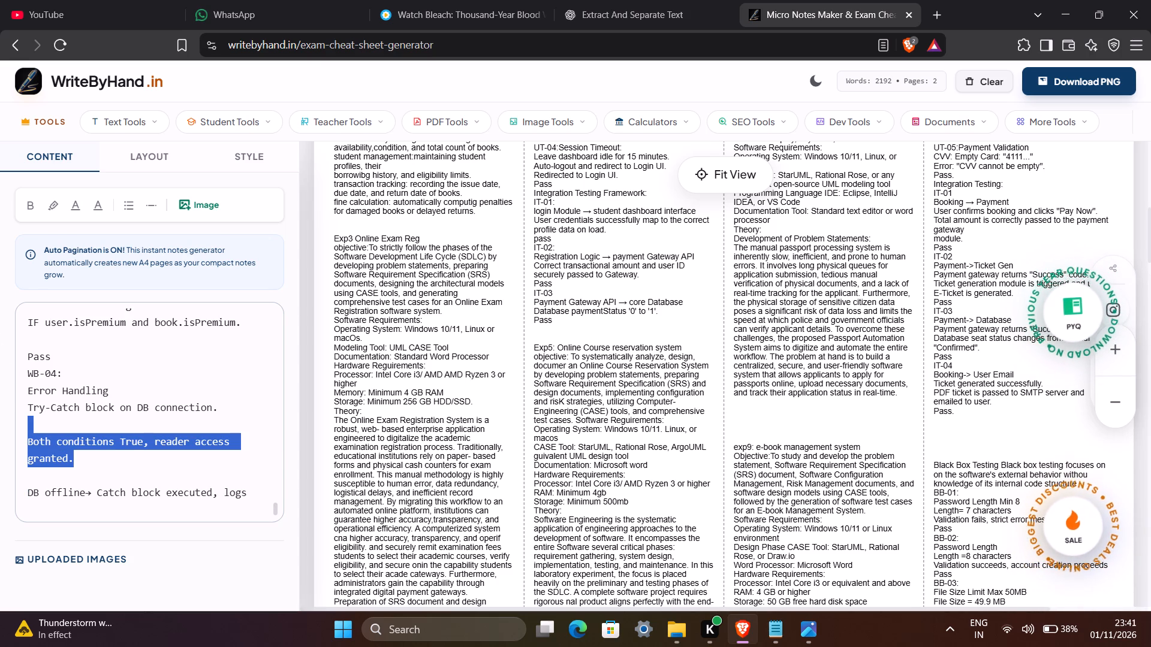
key("ctrl+c")
key("BackSpace")
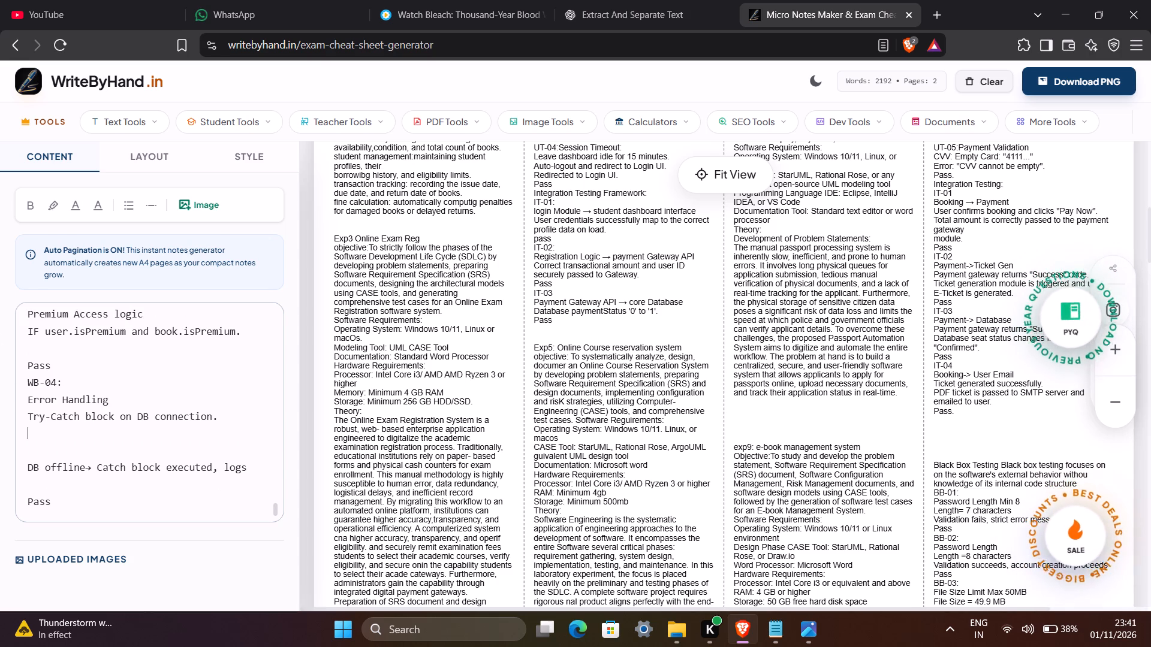
Remove the blank lines above and below "DB offline→ Catch block executed, logs" in WB-04.
key("Down")
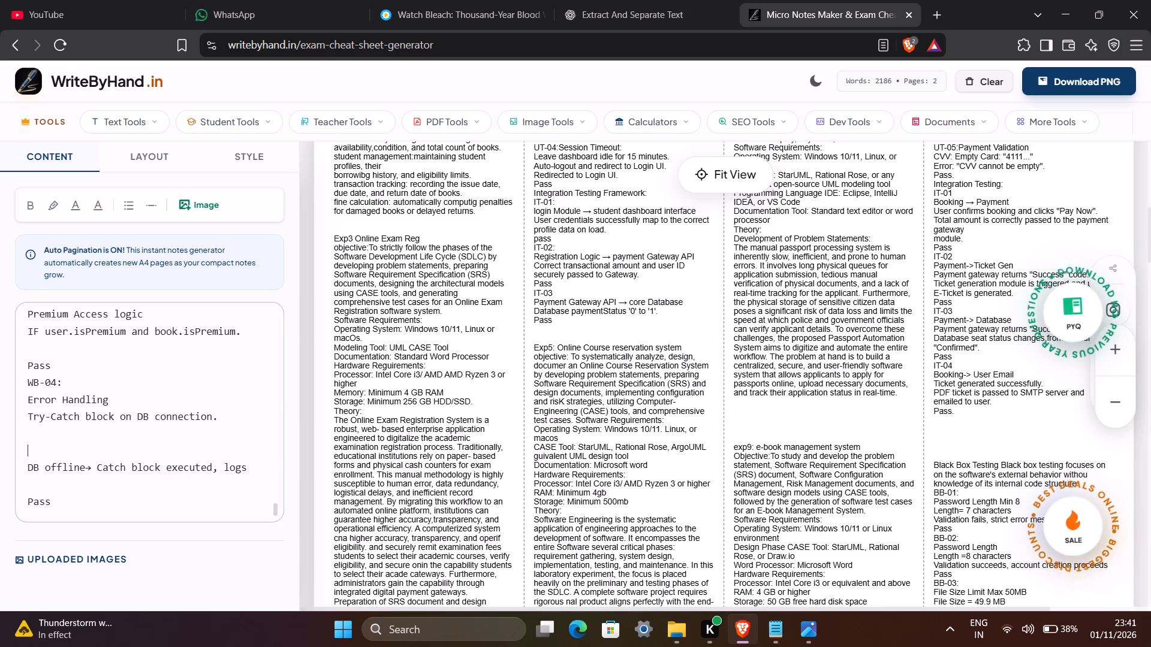
key("BackSpace")
key("BackSpace")
key("Down")
key("Down")
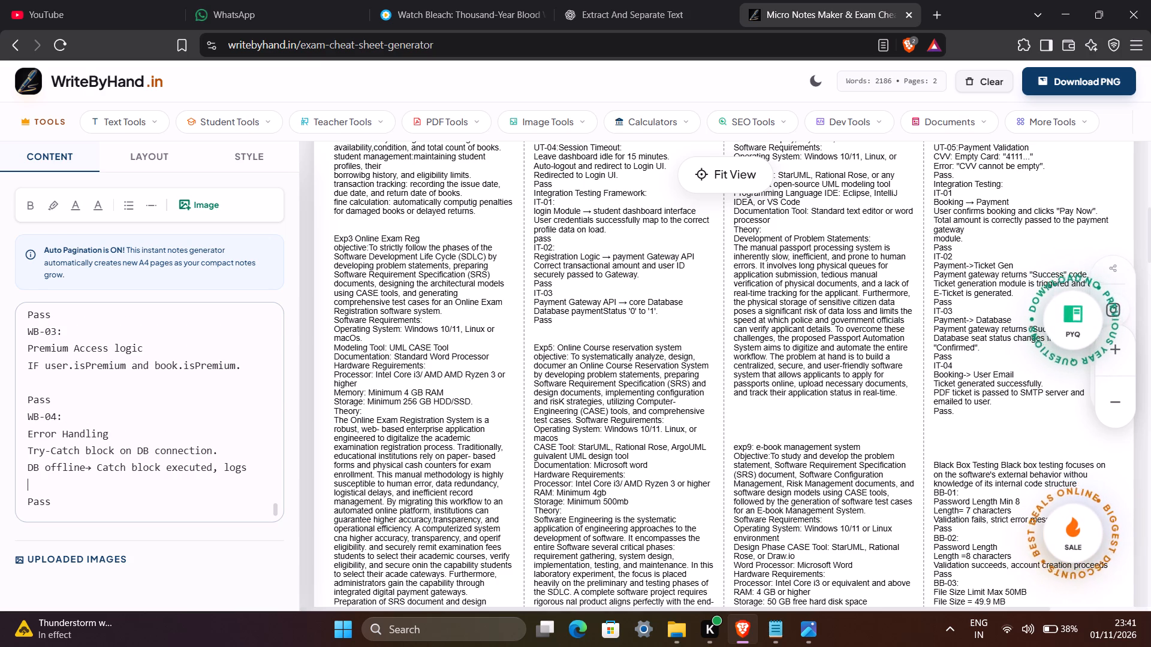
key("BackSpace")
Paste "Both conditions True, reader access granted." directly under "IF user.isPremium and book.isPremium." in WB-03, leaving no blank line between them.
key("Up")
key("Up")
key("Up")
key("Up")
key("Up")
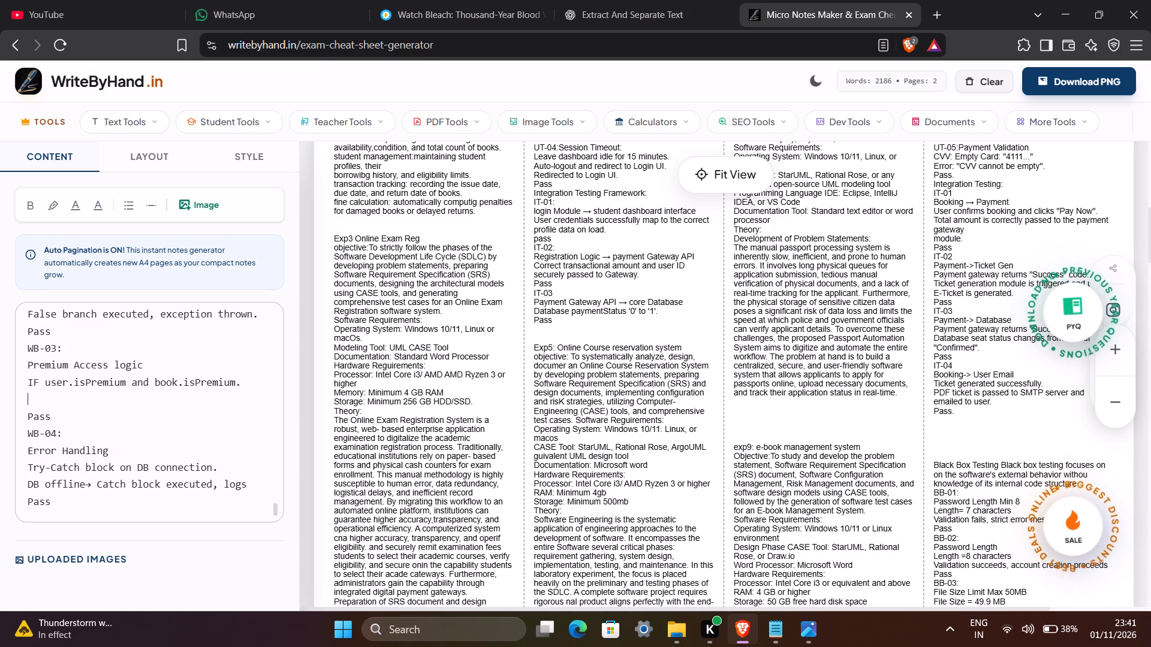
key("ctrl+c")
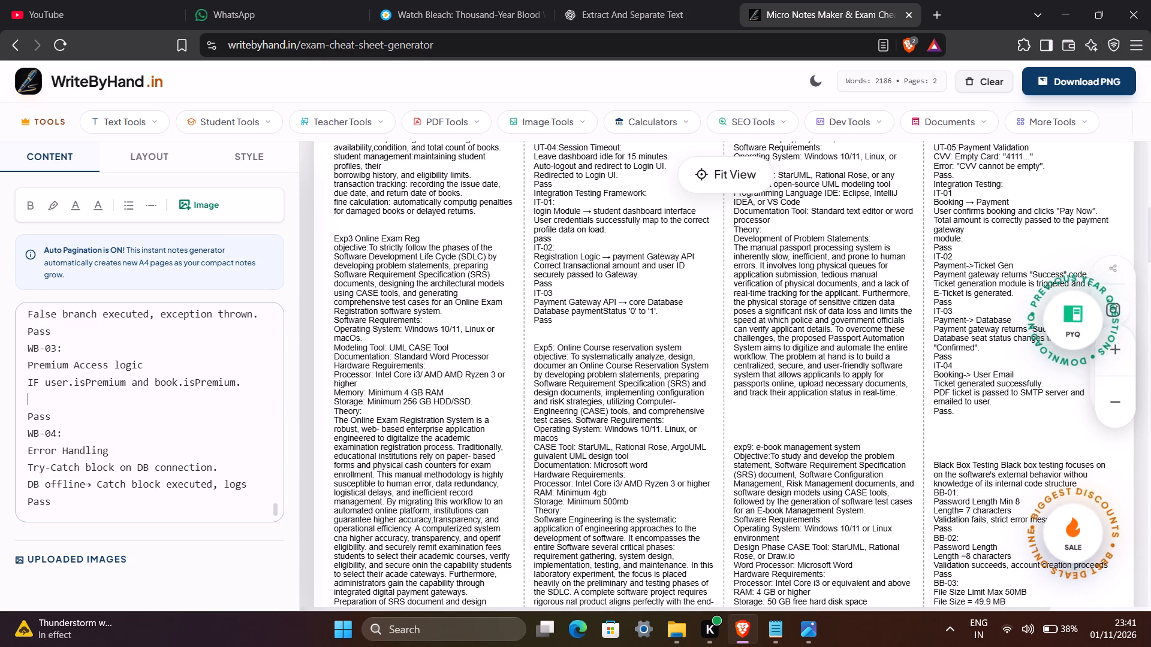
key("ctrl+v")
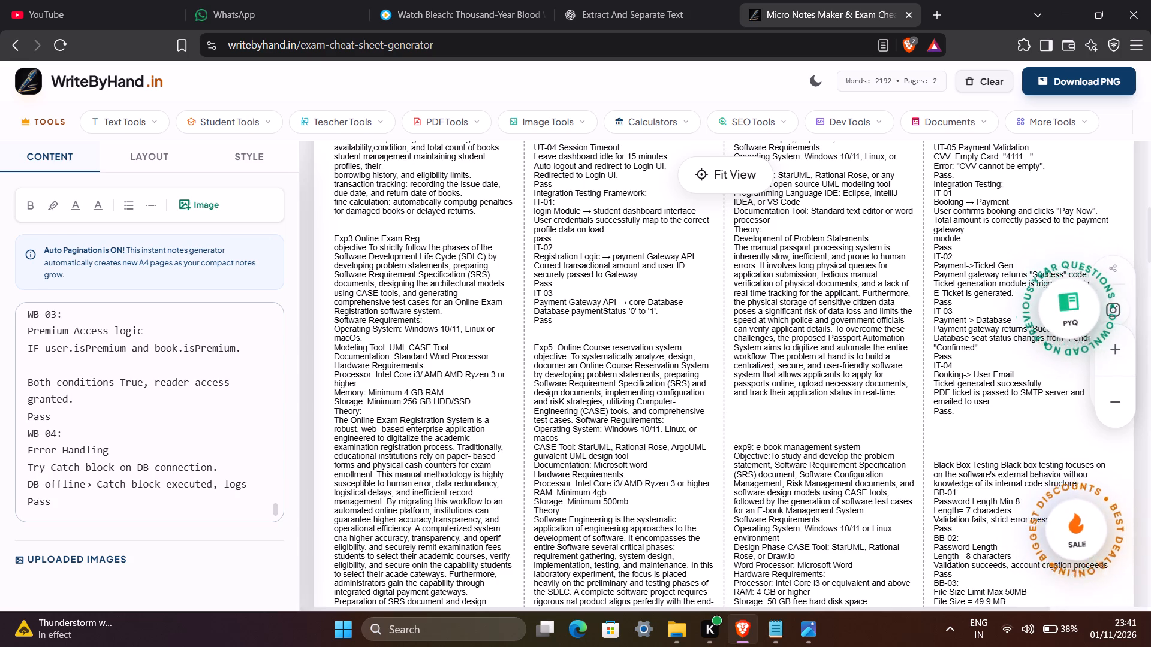
key("Up")
key("Down")
key("Up")
key("Up")
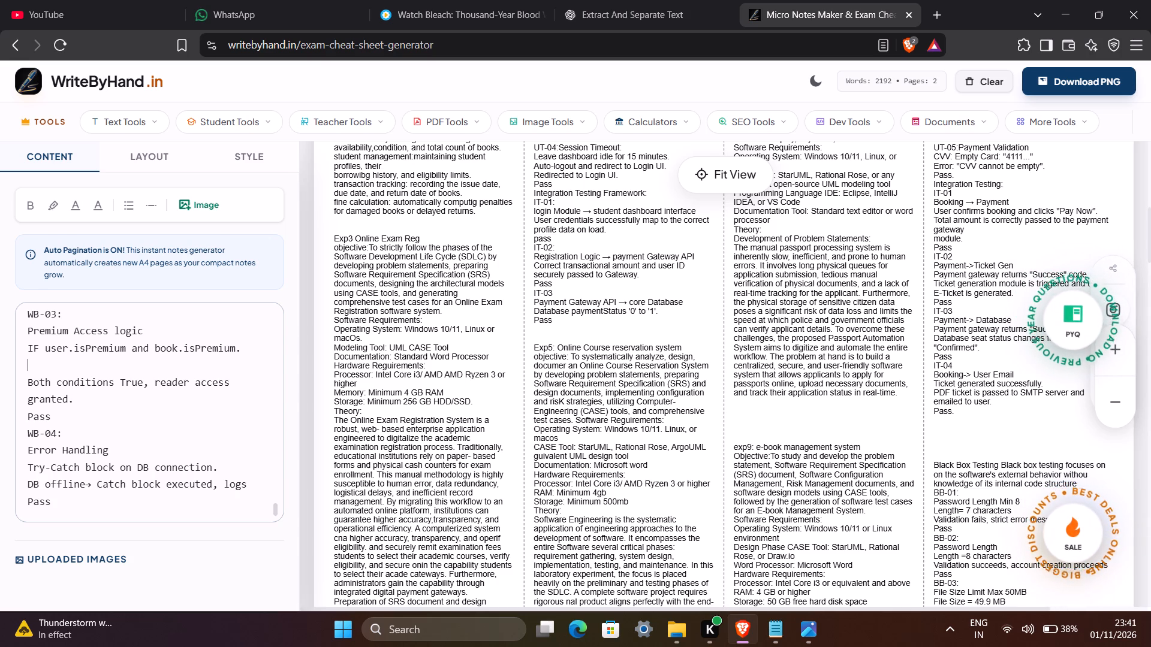
key("BackSpace")
Check the end of the white box test cases and how the preview breaks the text between the first and second pages.
key("Down")
key("Down")
key("Down")
key("Down")
key("Down")
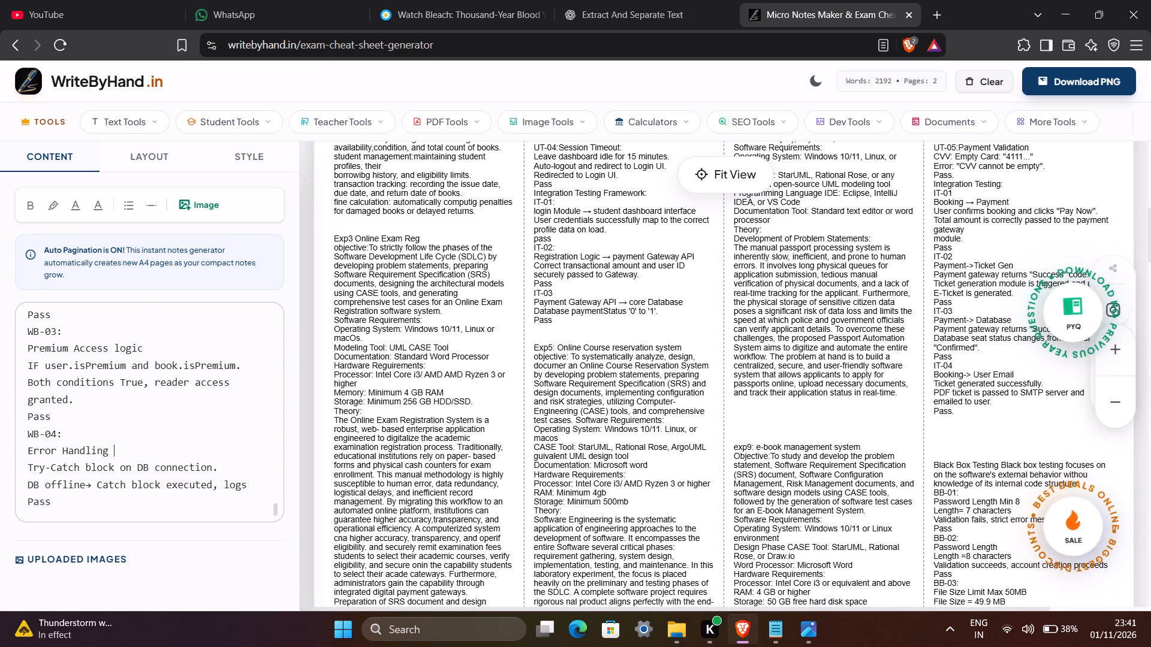
key("Down")
key("Down")
key("Down")
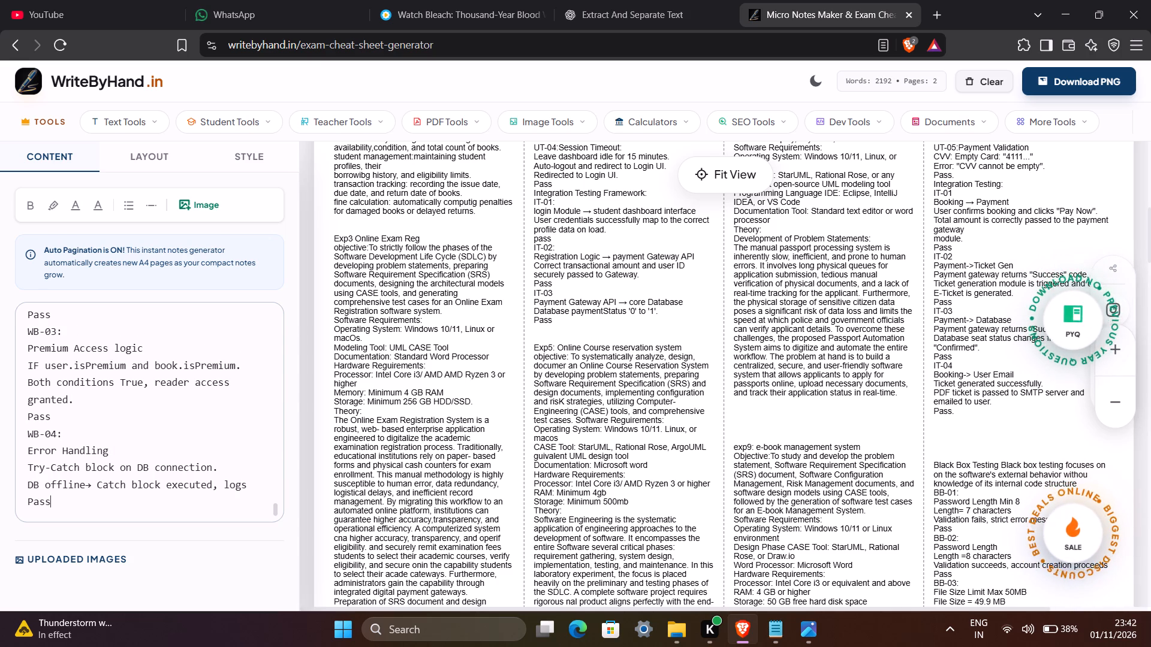
key("Down")
key("Down")
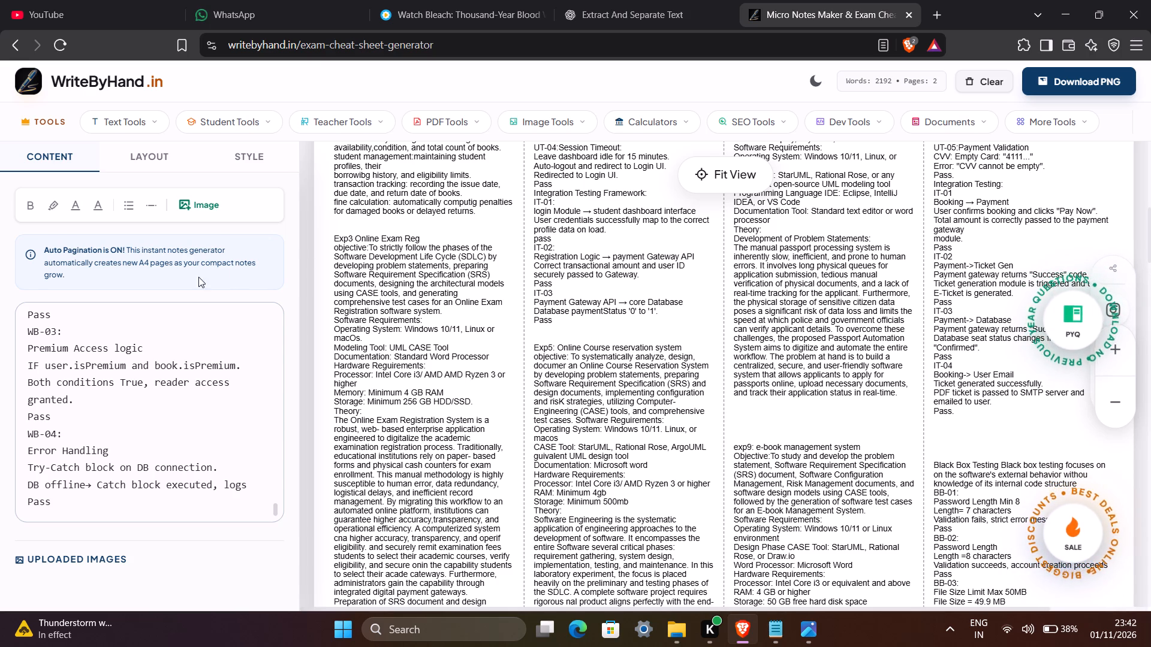
scroll(544, 313, "up", 5)
scroll(544, 313, "down", 6)
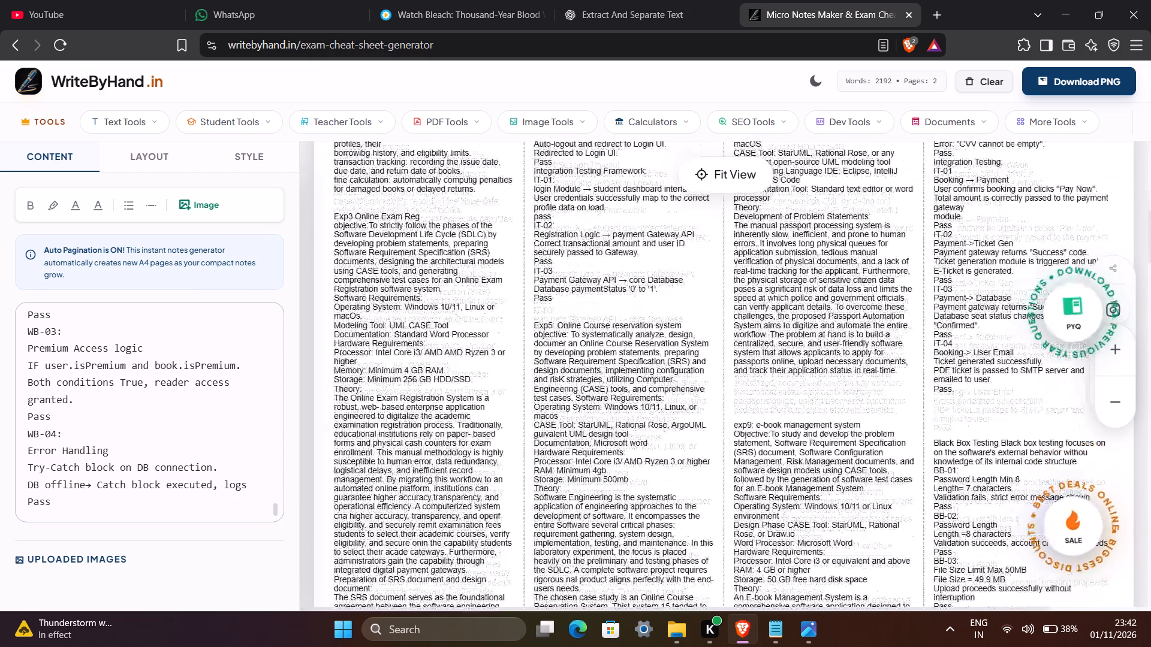
scroll(544, 313, "down", 7)
scroll(544, 313, "up", 1)
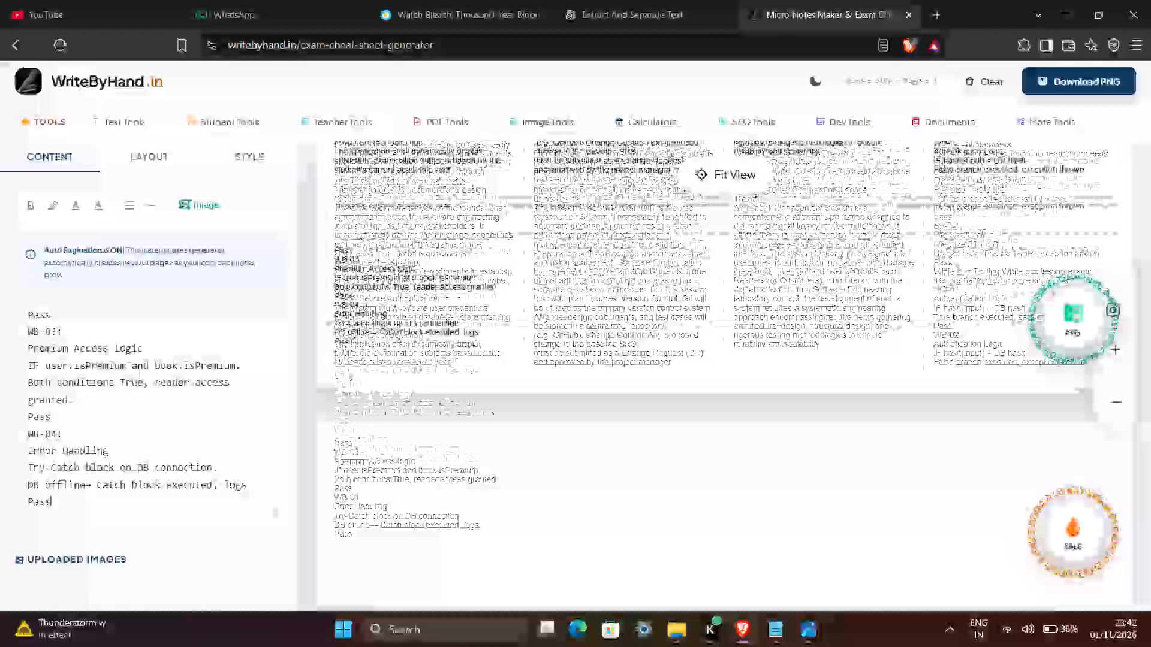
scroll(544, 313, "up", 3)
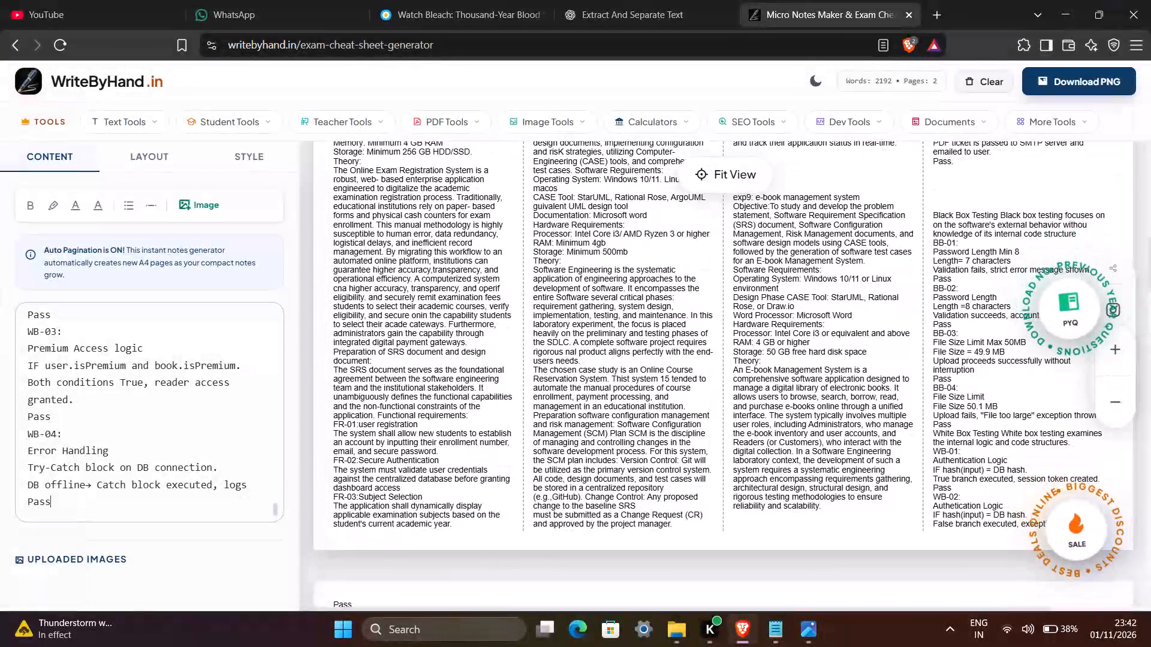
scroll(544, 313, "up", 1)
scroll(544, 313, "right", 1)
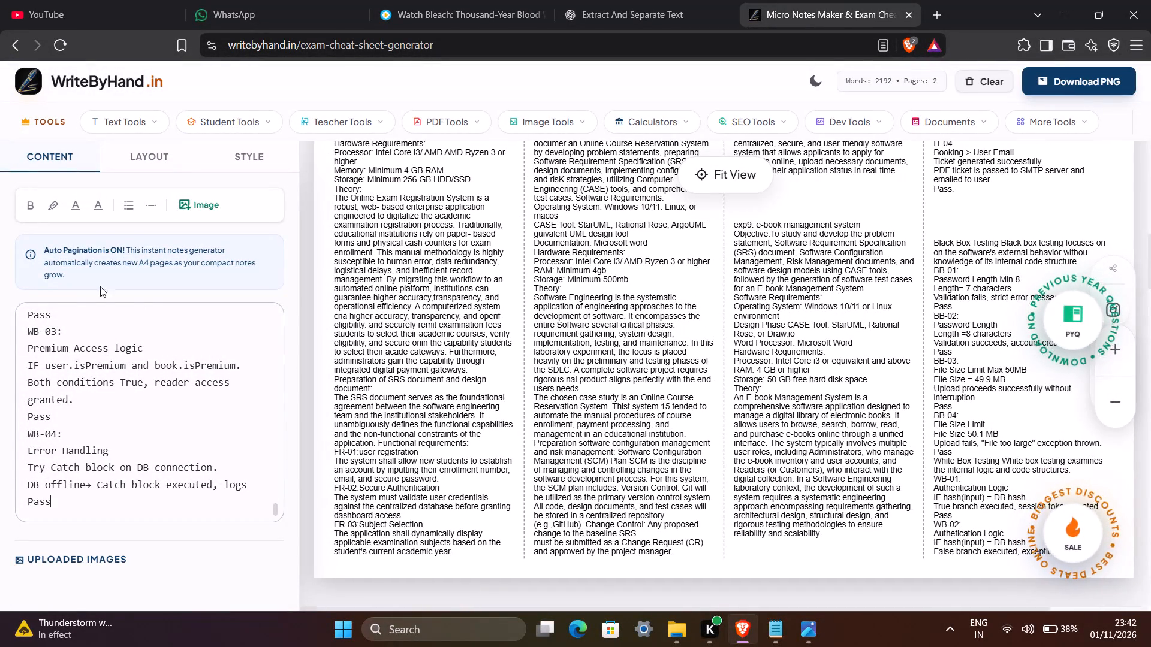
Delete extra blank lines above the "Black Box Testing" section and the period after the preceding IT-04 "Pass".
scroll(155, 380, "up", 4)
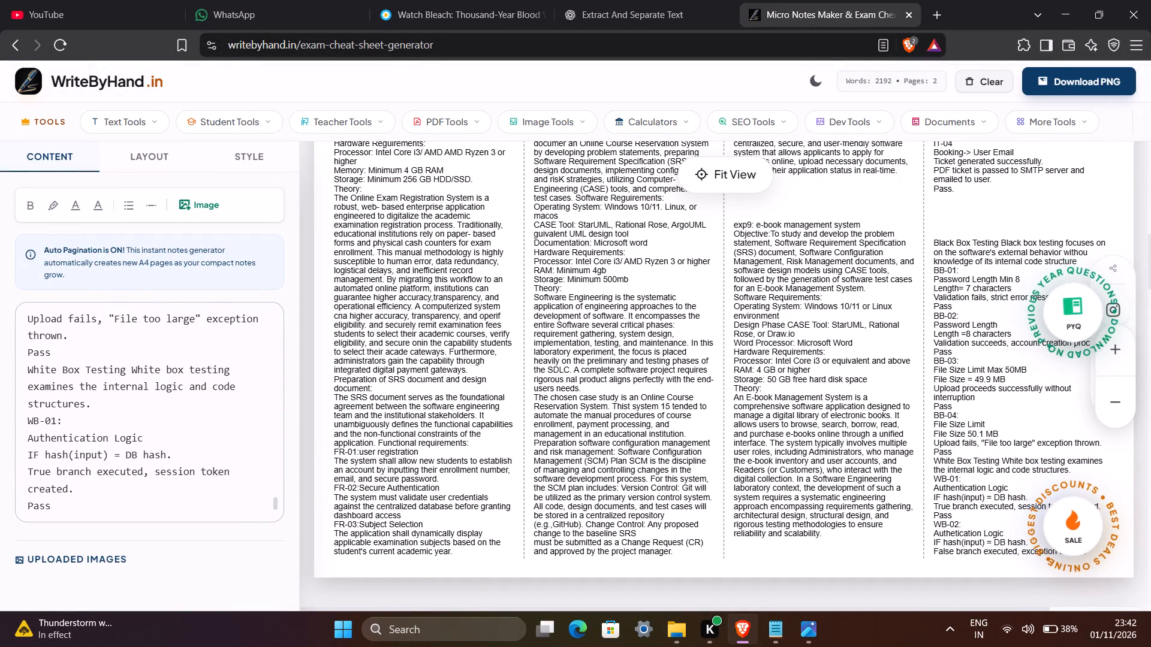
scroll(155, 380, "up", 2)
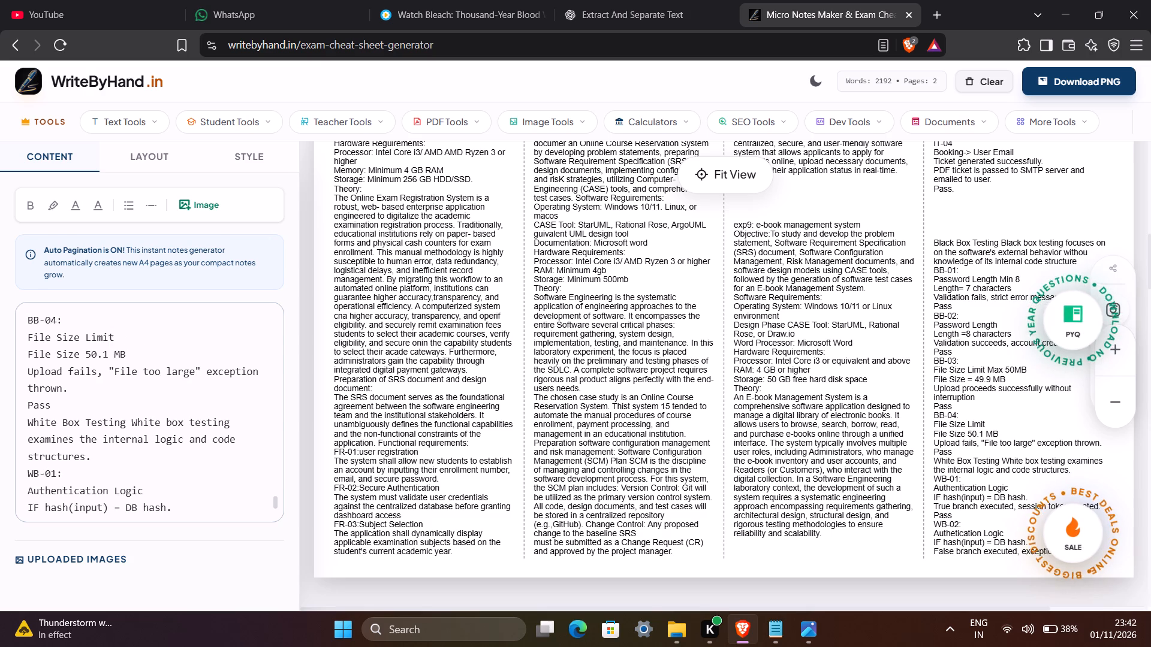
scroll(155, 380, "up", 4)
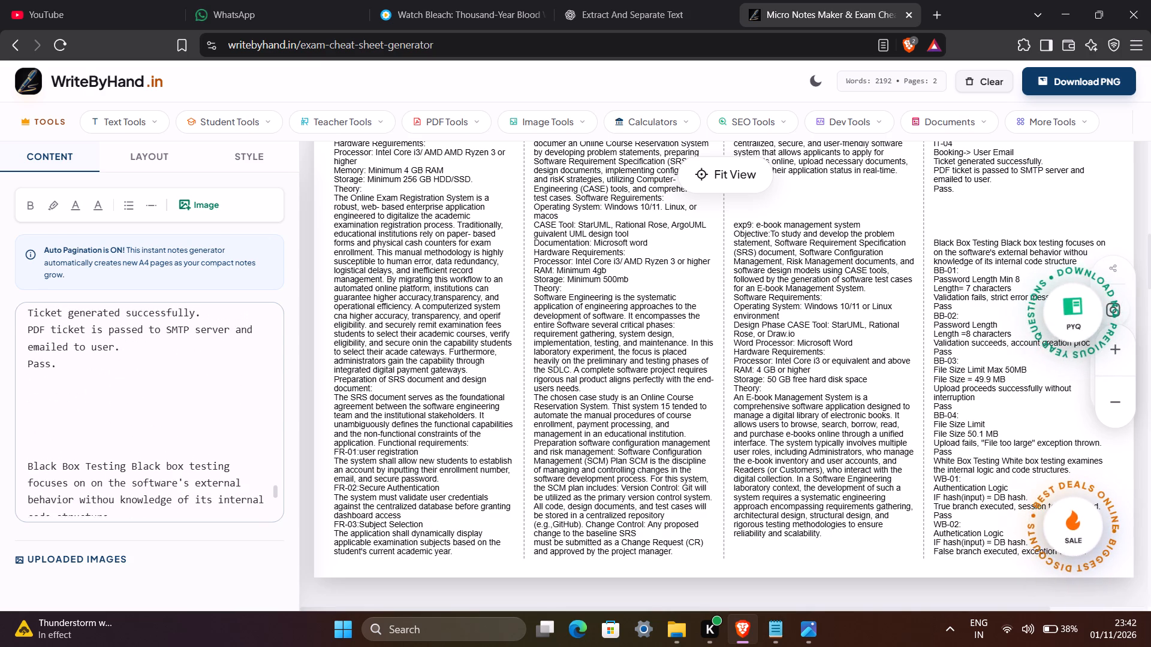
left_click(65, 464)
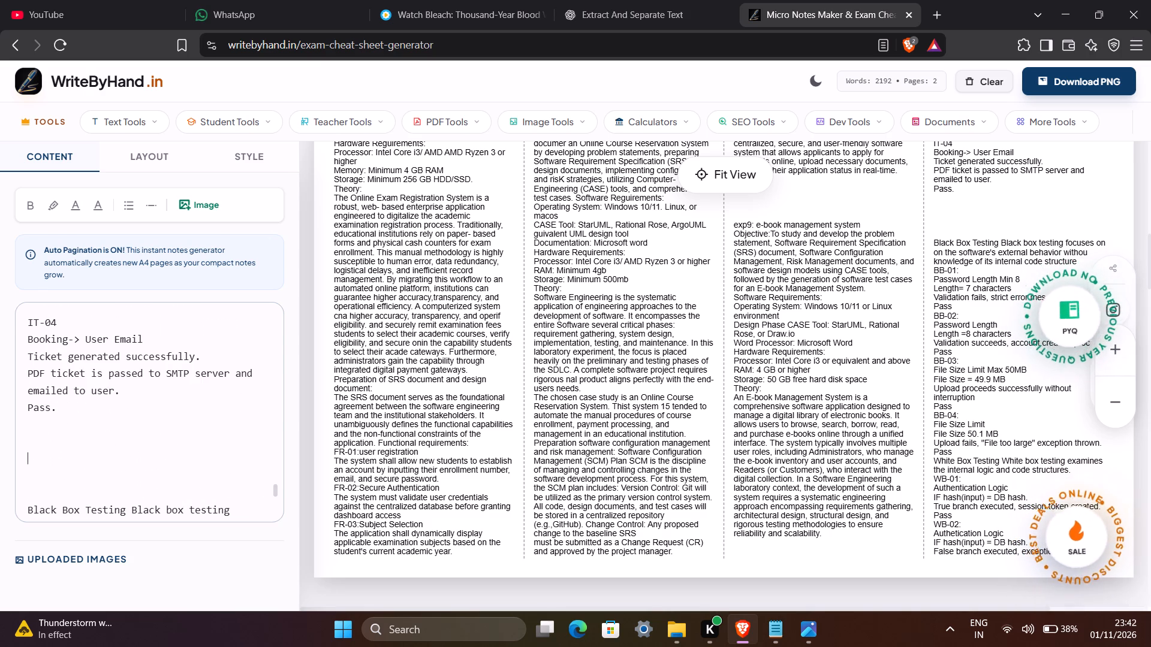
key("BackSpace")
key("BackSpace")
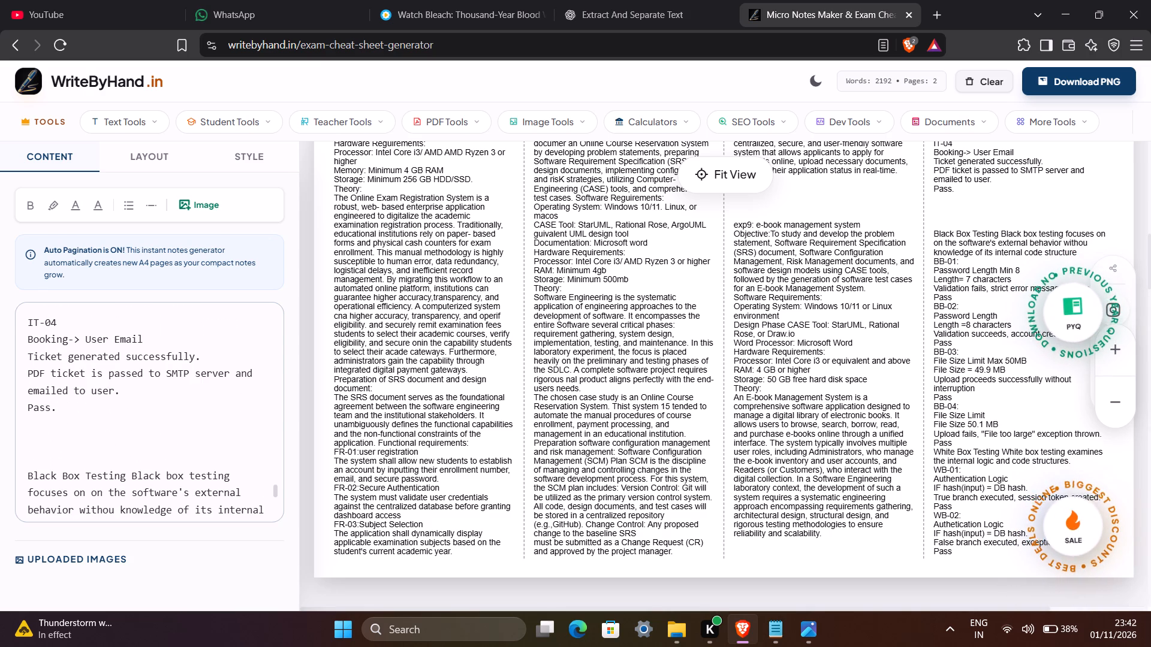
key("BackSpace")
key("BackSpace")
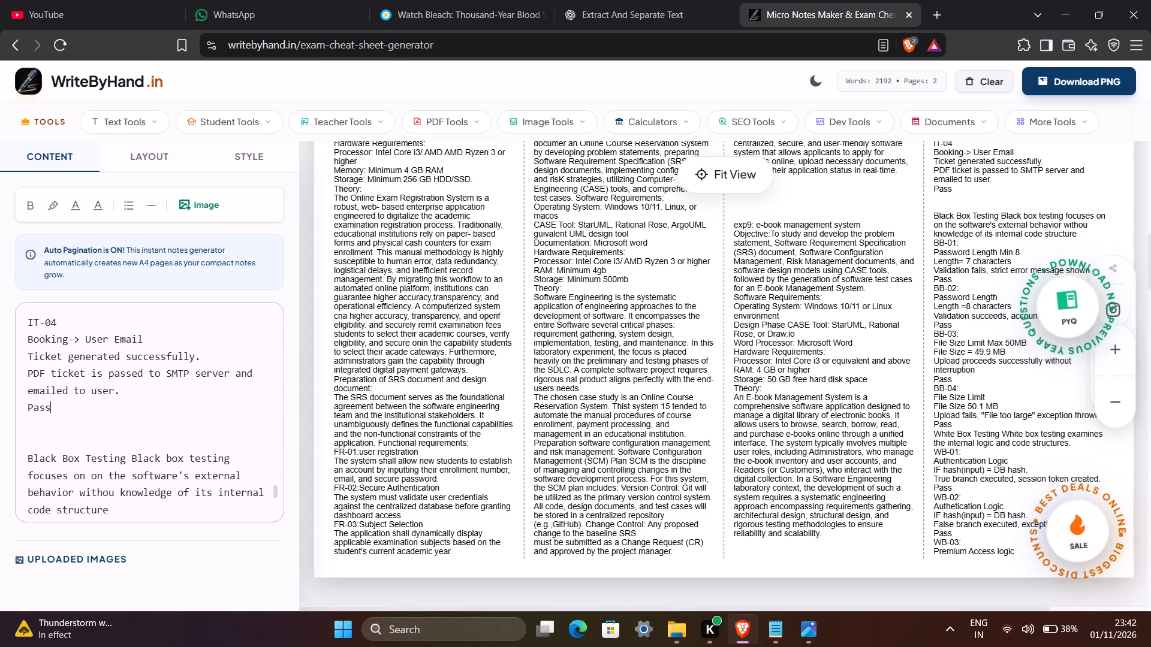
Delete the text on the second page, from "IF user.isPremium and book.isPremium." in WB-03 through the final "Pass" of WB-04.
scroll(643, 398, "down", 3)
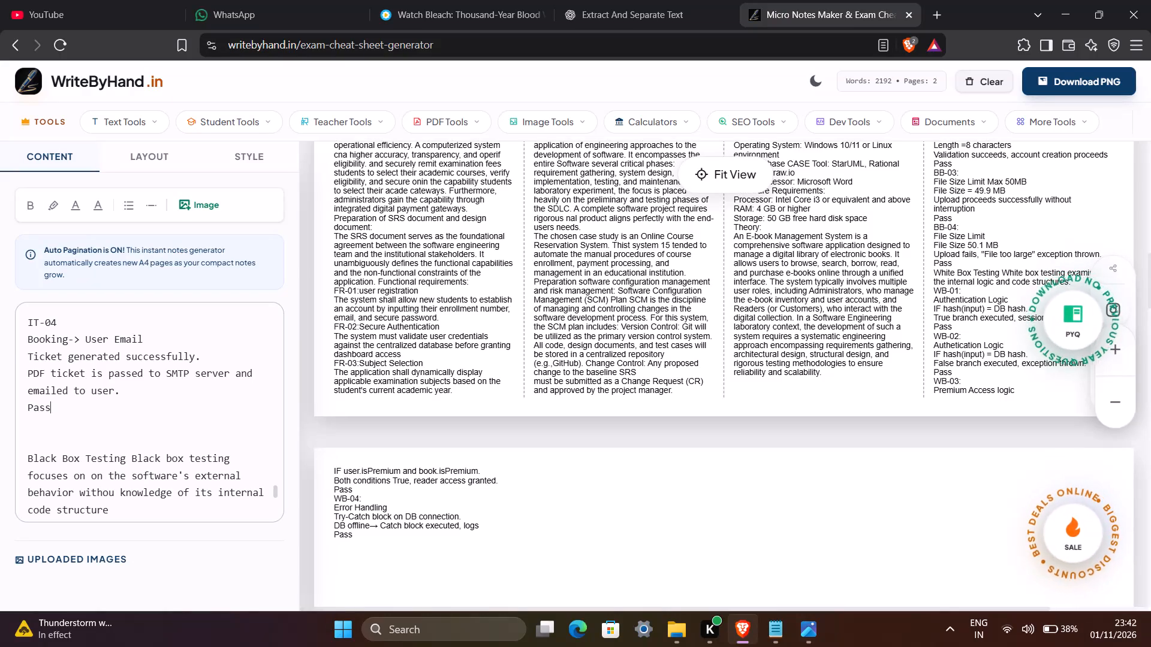
scroll(643, 398, "down", 3)
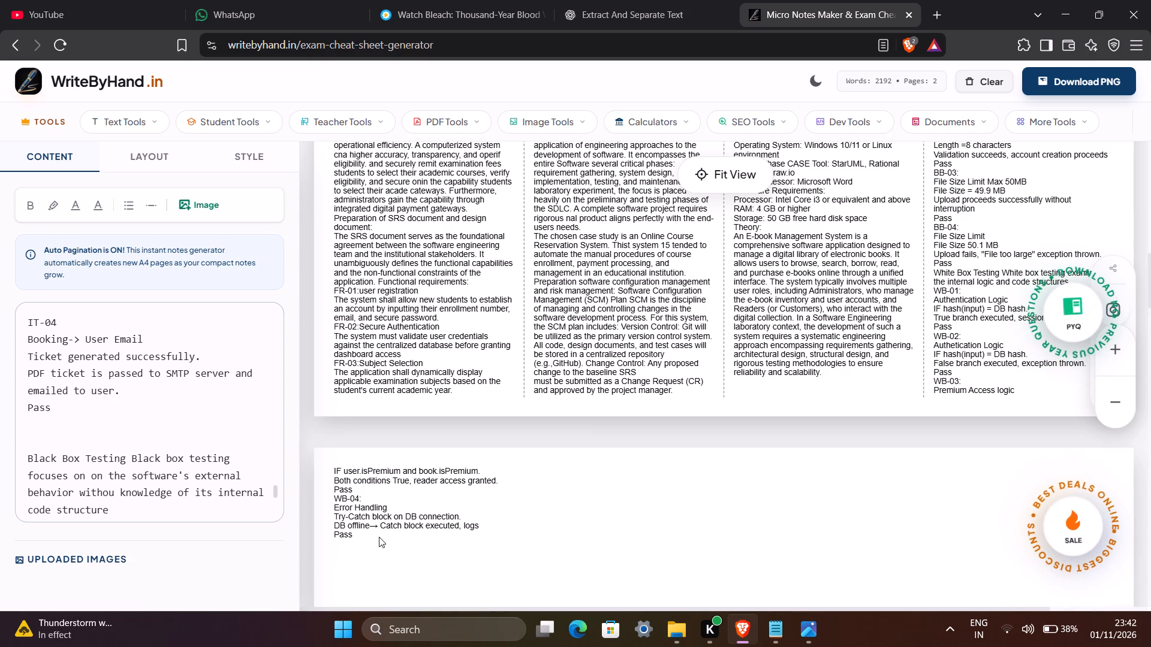
left_click_drag(379, 537, 302, 456)
key("BackSpace")
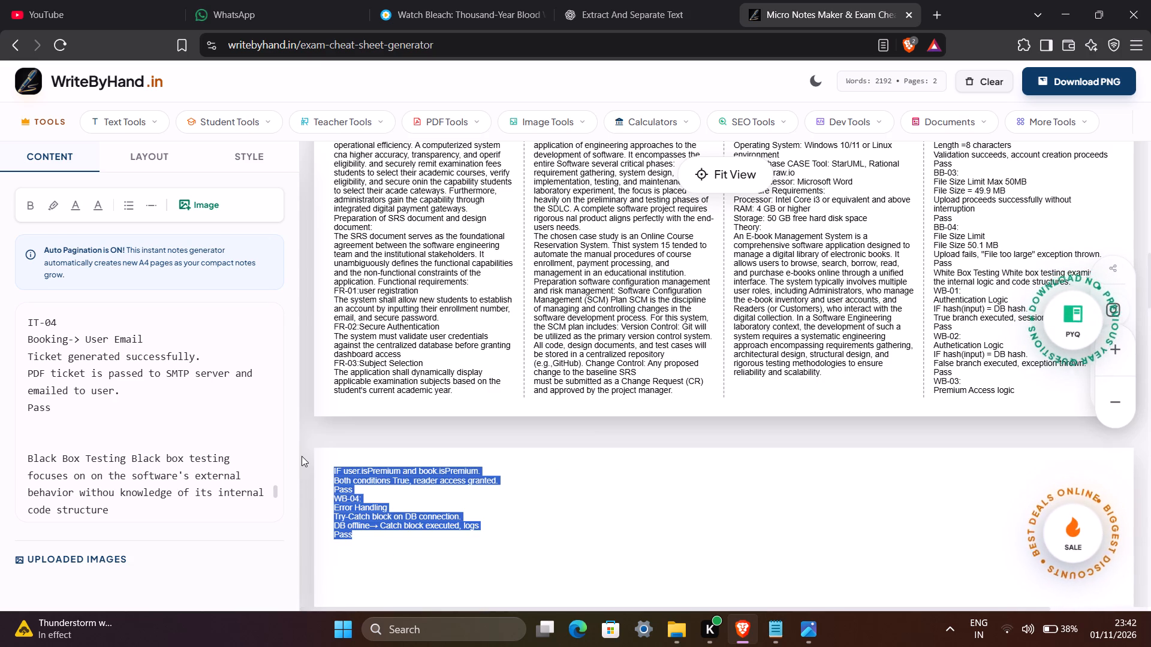
scroll(221, 405, "down", 6)
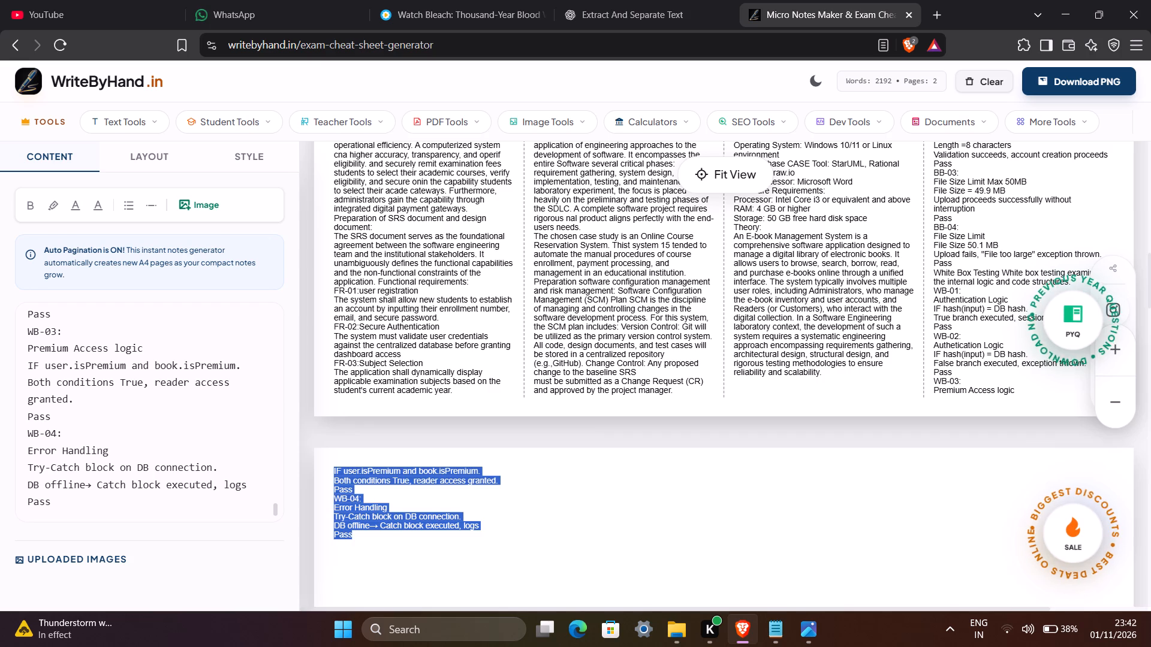
left_click_drag(58, 500, 29, 370)
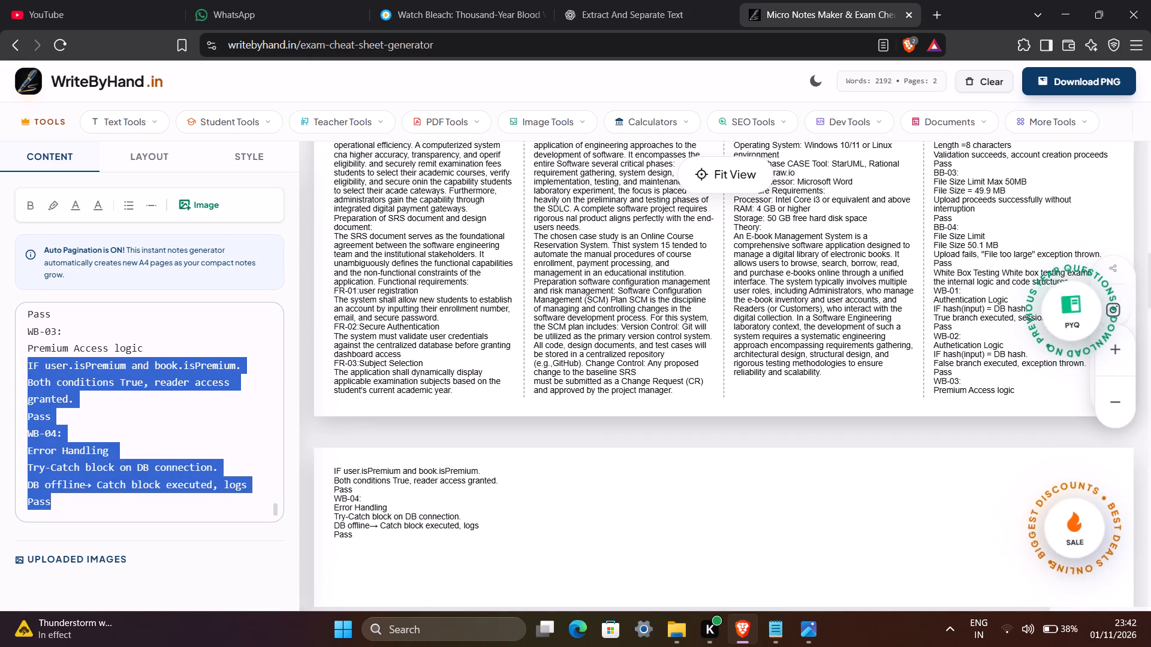
key("BackSpace")
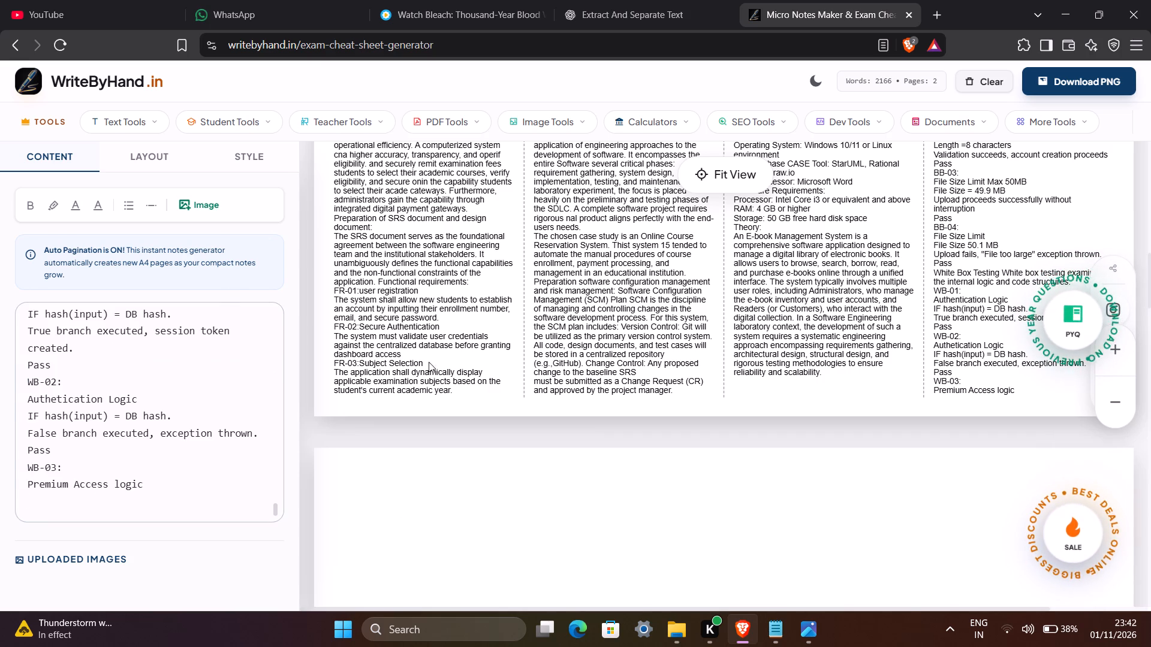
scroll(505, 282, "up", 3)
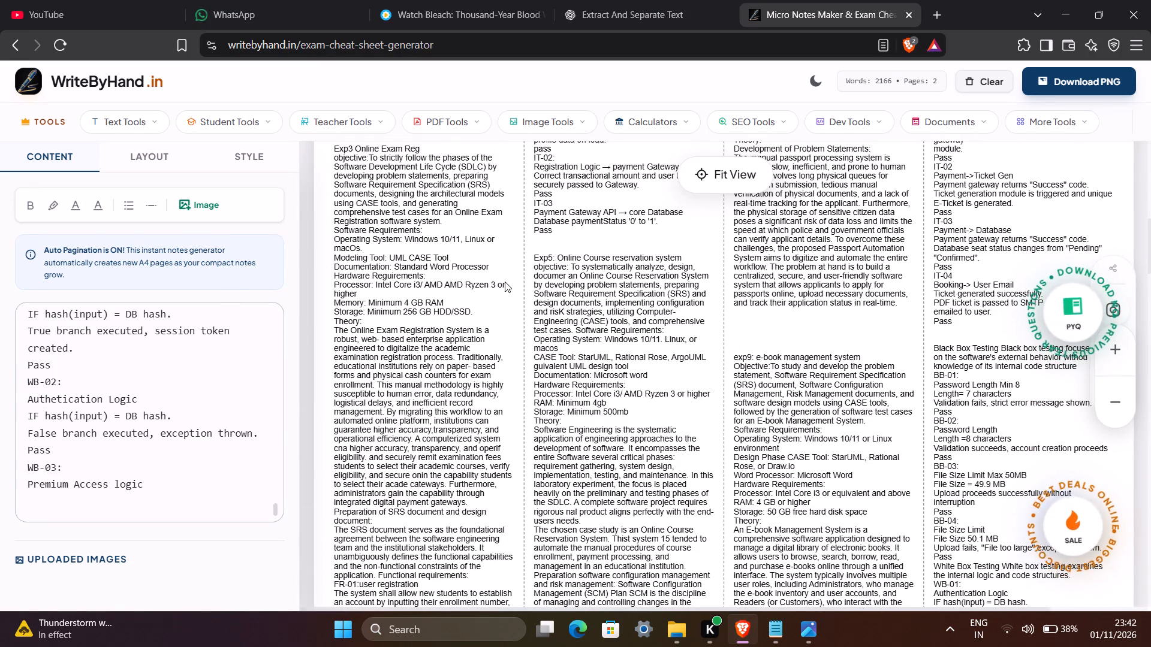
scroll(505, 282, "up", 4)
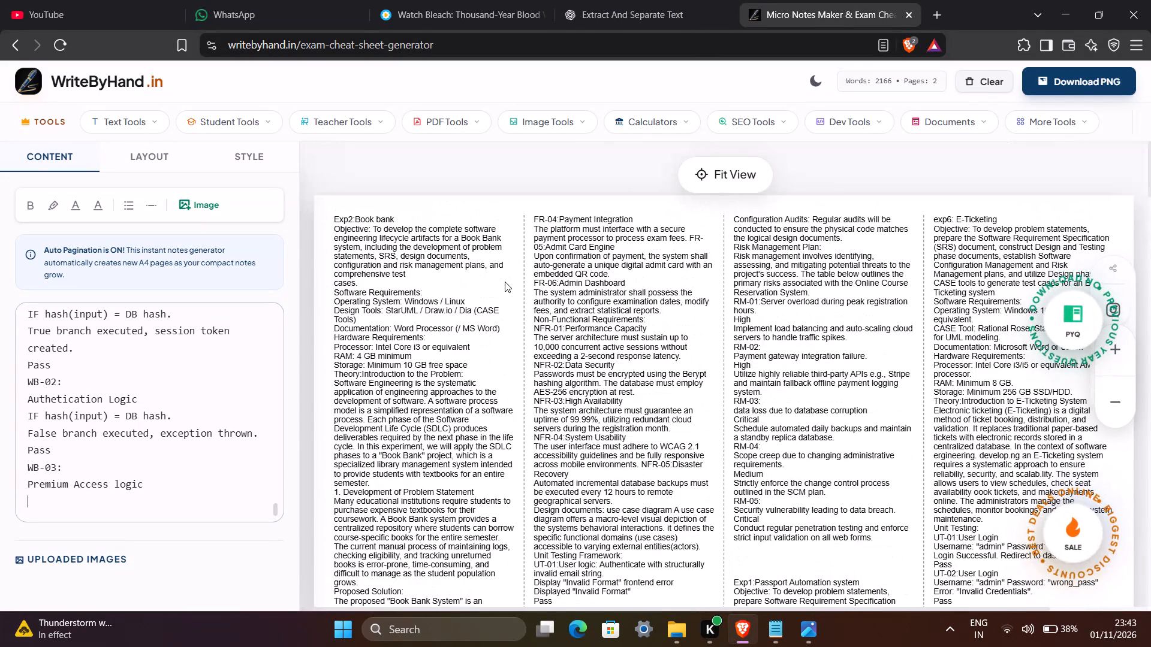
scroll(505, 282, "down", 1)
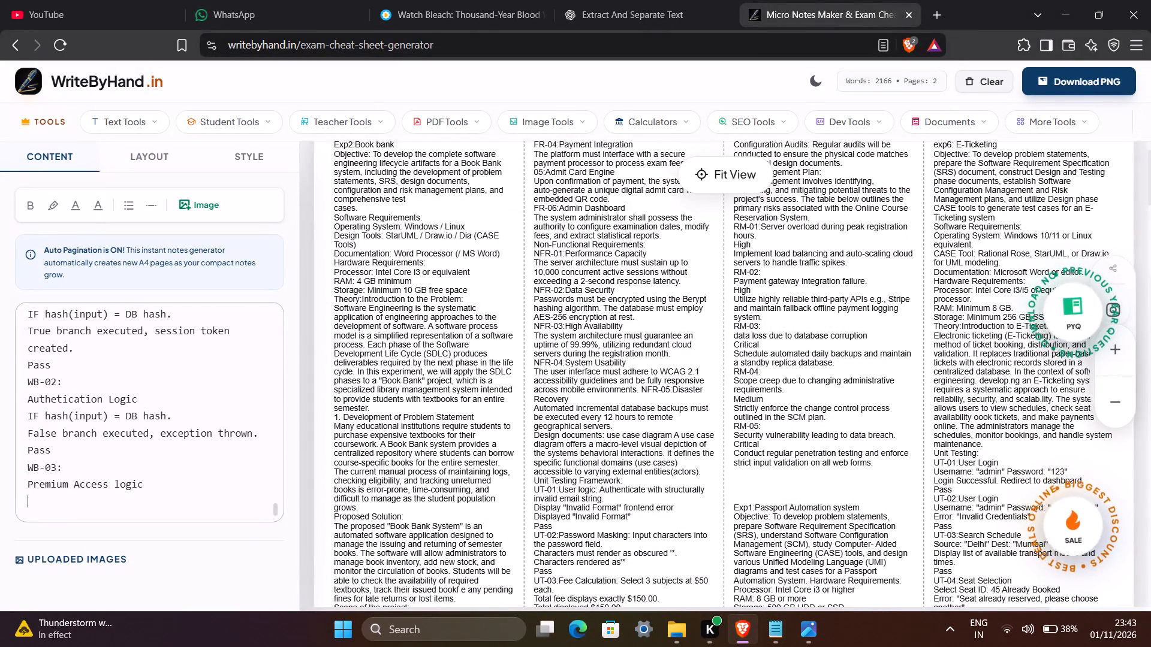
Switch to Notepad, maximize it and clear all text from the Passport Automation system note.
left_click(778, 633)
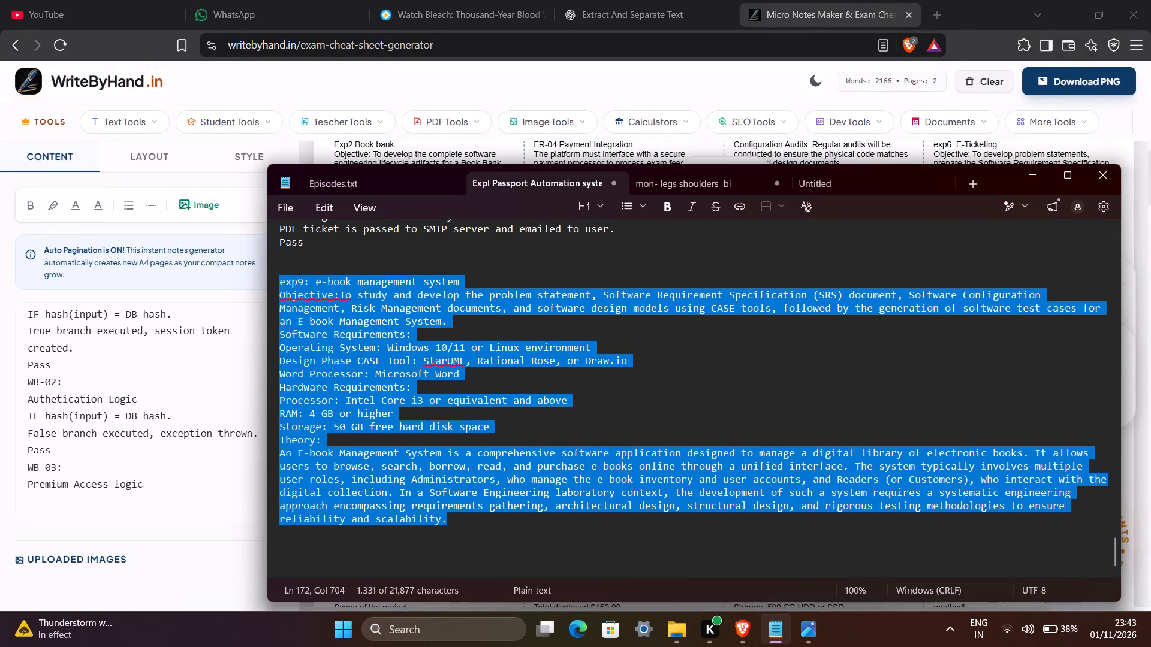
left_click(1066, 177)
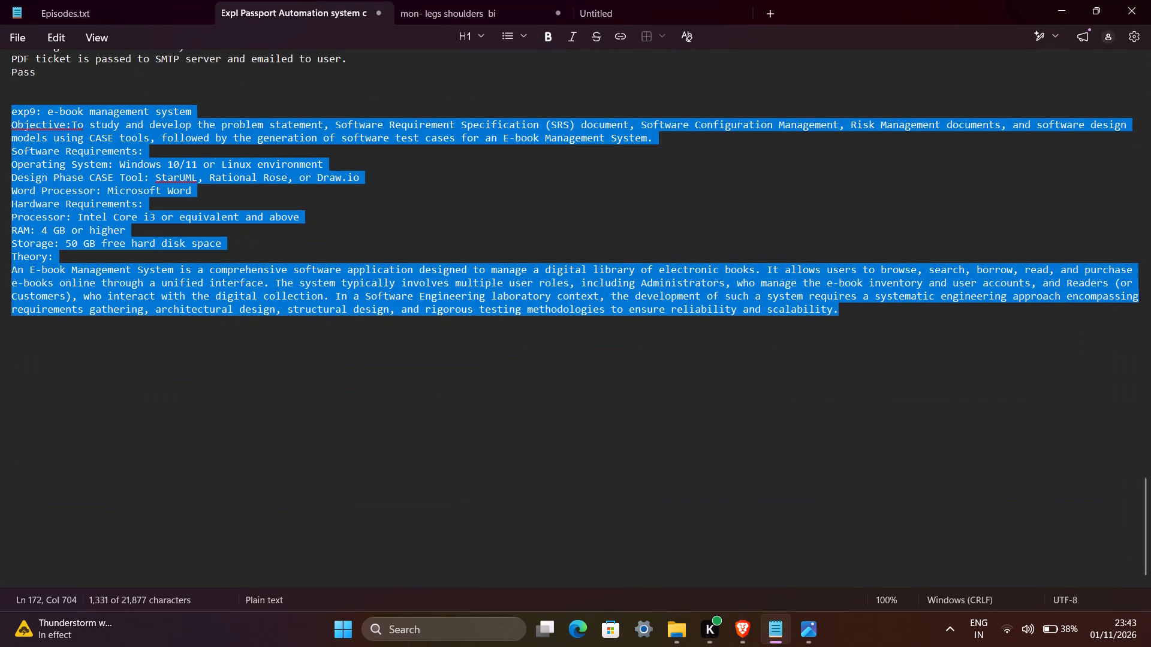
key("ctrl+a")
key("BackSpace")
key("BackSpace")
key("BackSpace")
key("BackSpace")
key("BackSpace")
key("BackSpace")
key("BackSpace")
key("BackSpace")
key("BackSpace")
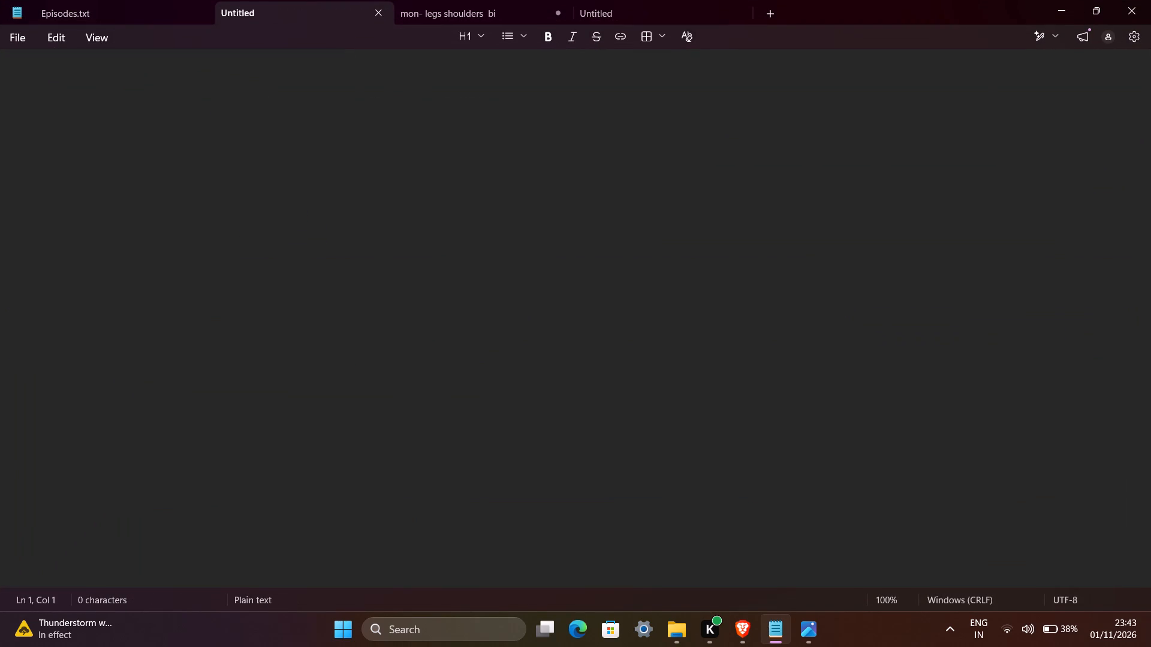
Open the Episodes.txt note to view its contents.
left_click(110, 0)
left_click(109, 16)
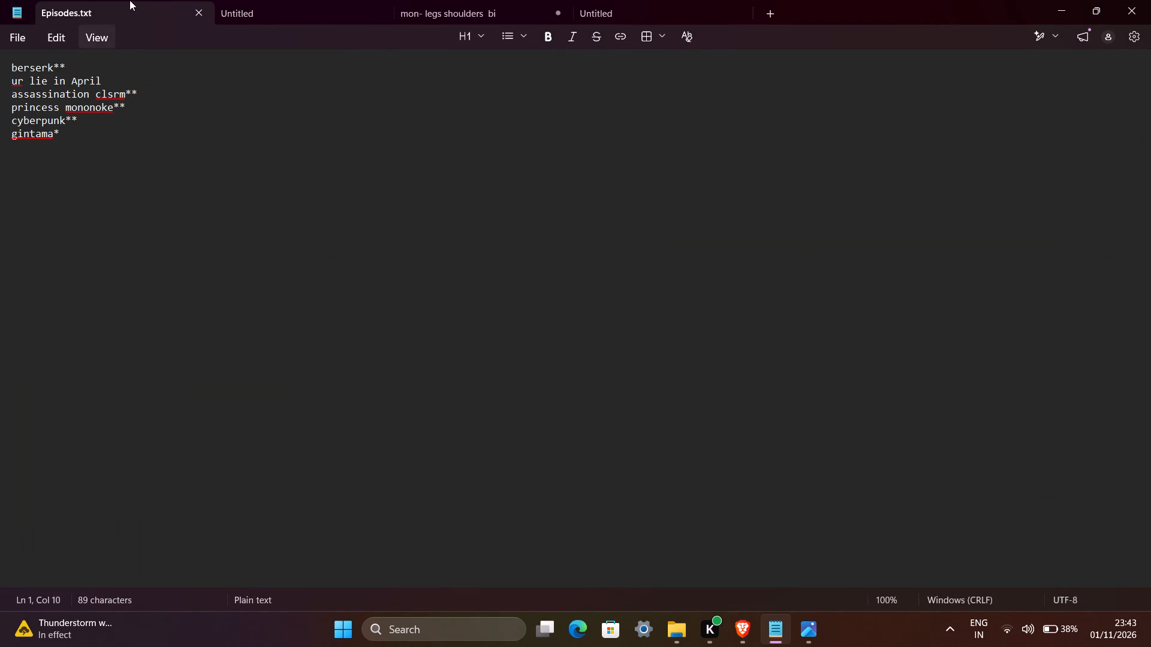
left_click(331, 0)
Close the "mon- legs shoulders bi" note without saving its changes.
left_click(448, 8)
left_click(564, 10)
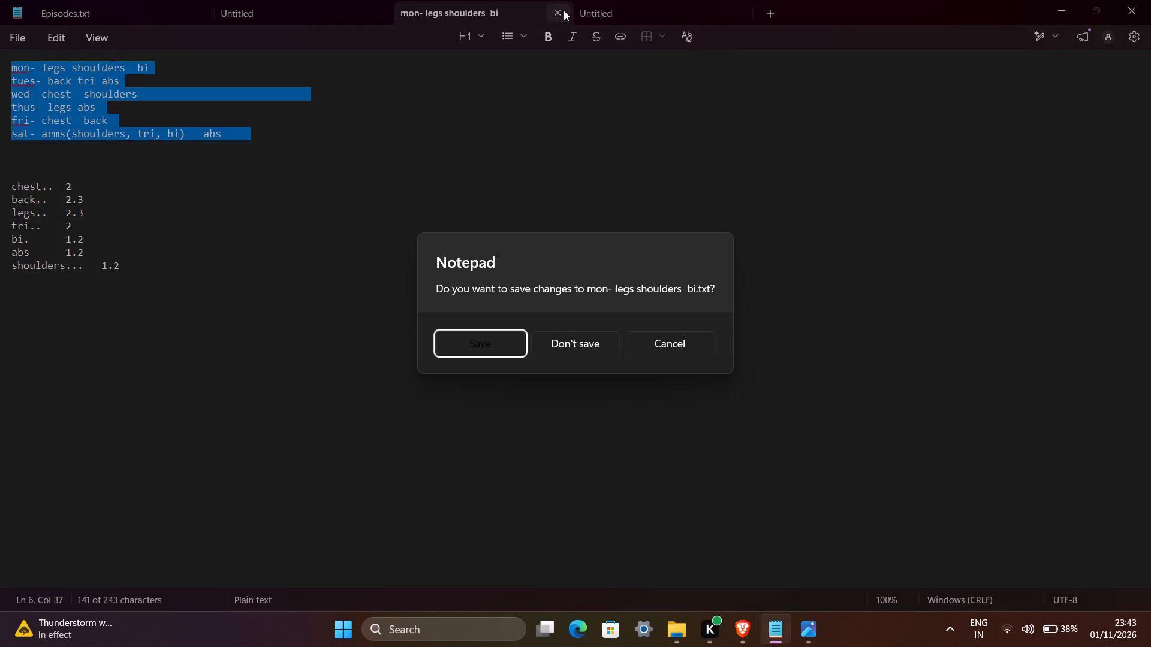
left_click(543, 346)
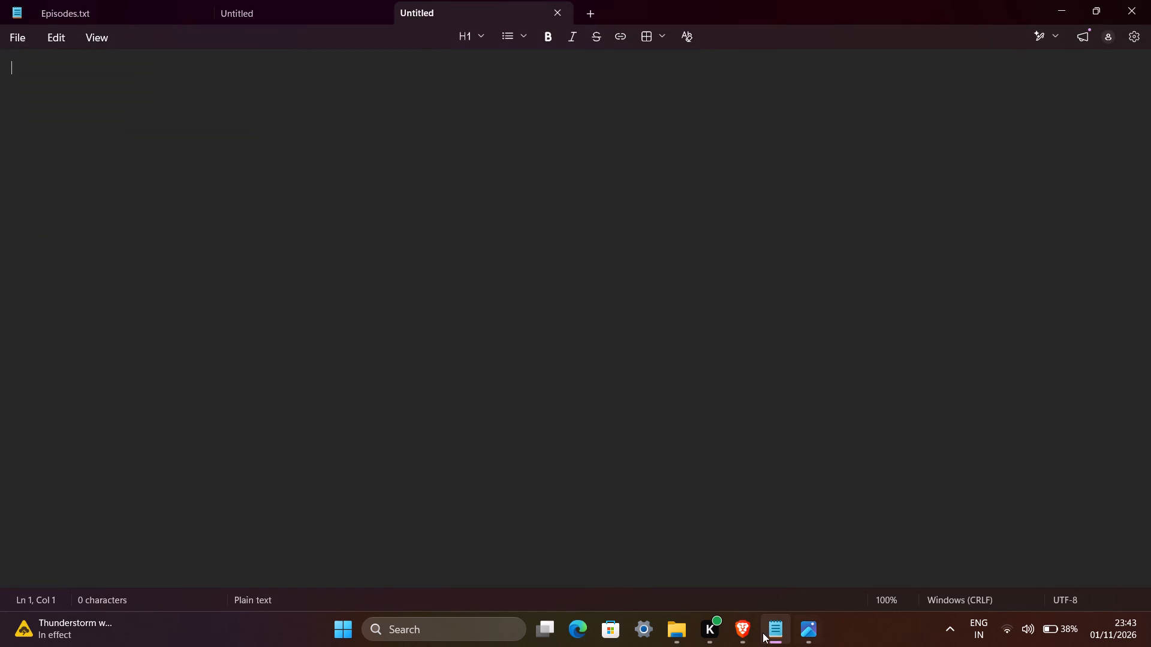
Copy the whole "Exp2:Book bank" section from the browser's cheat sheet preview and paste it into the empty Untitled note in Notepad.
left_click(735, 629)
scroll(502, 298, "up", 5)
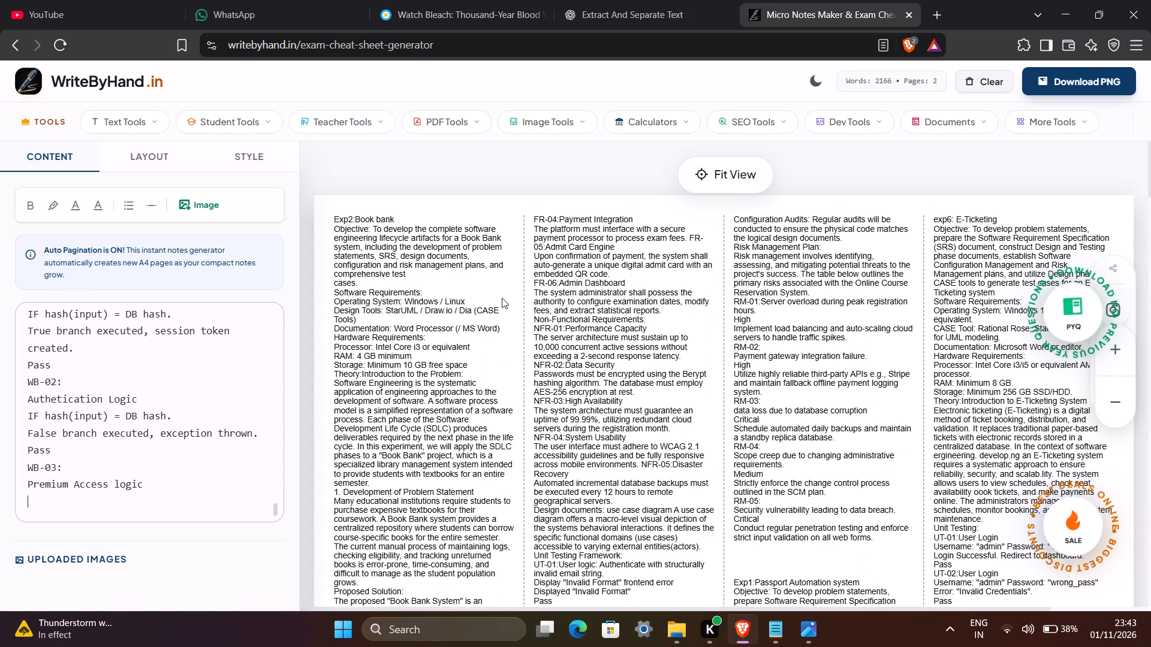
scroll(392, 527, "down", 1)
scroll(445, 538, "down", 1)
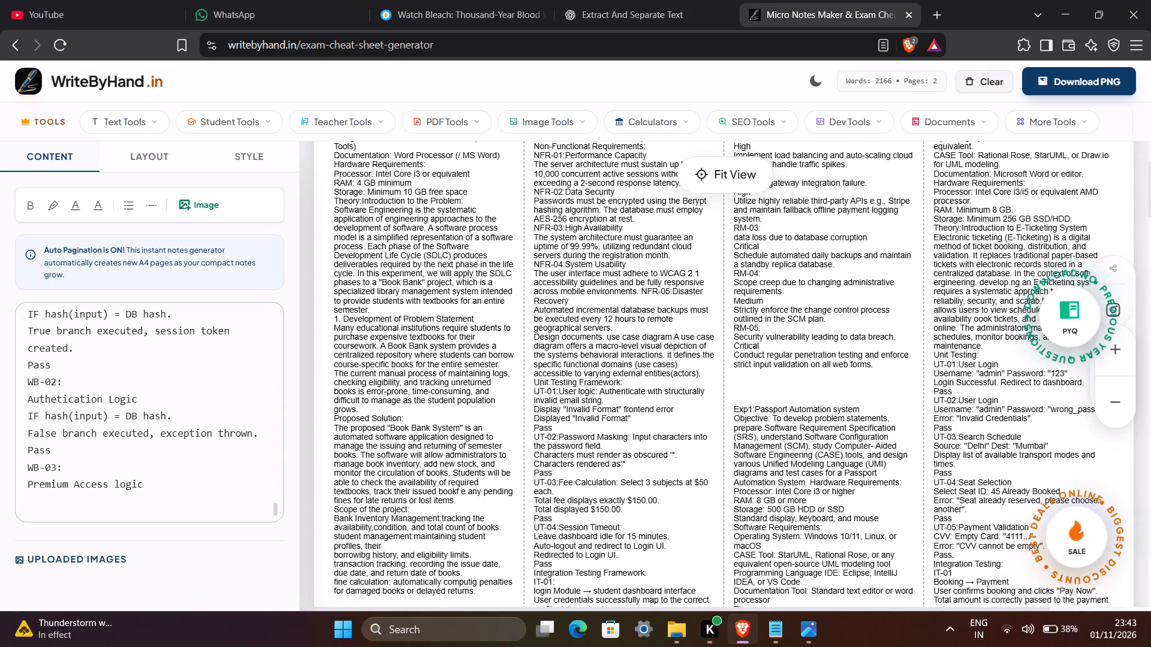
scroll(469, 498, "down", 1)
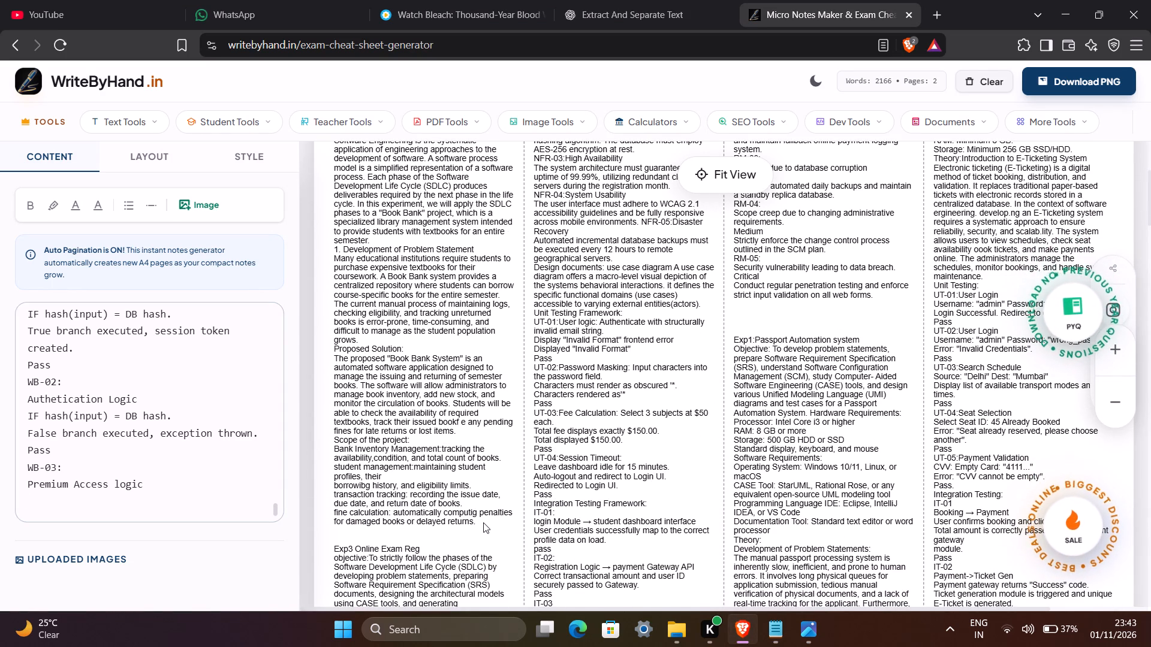
left_click_drag(483, 522, 362, 184)
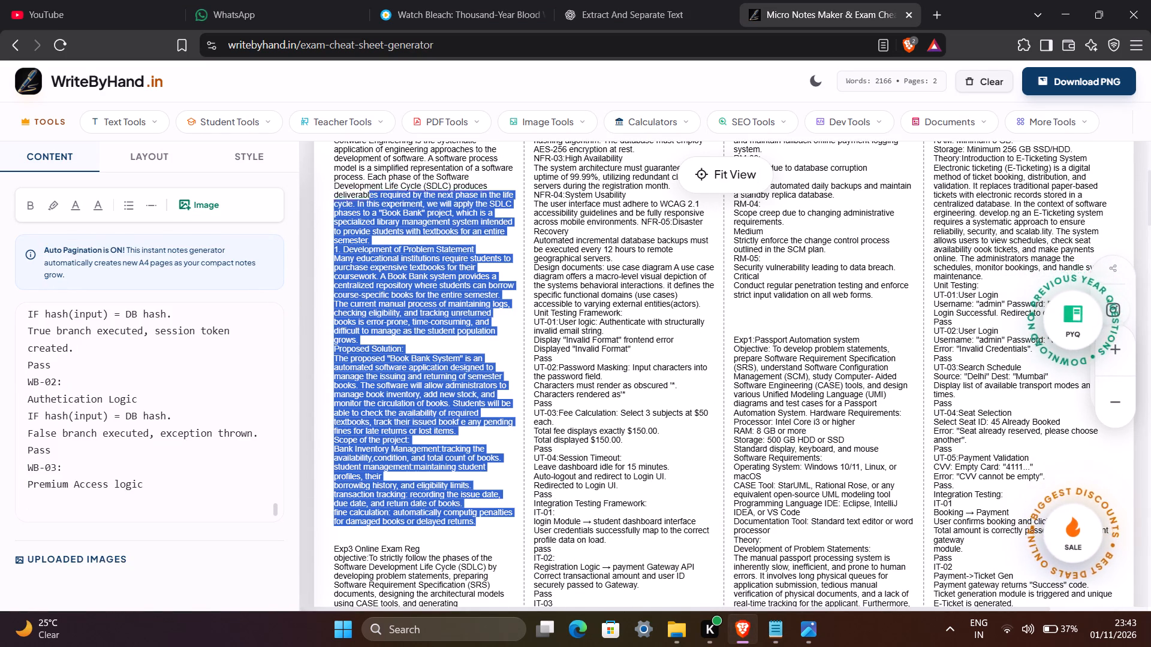
left_click_drag(362, 184, 331, 217)
scroll(342, 216, "up", 1)
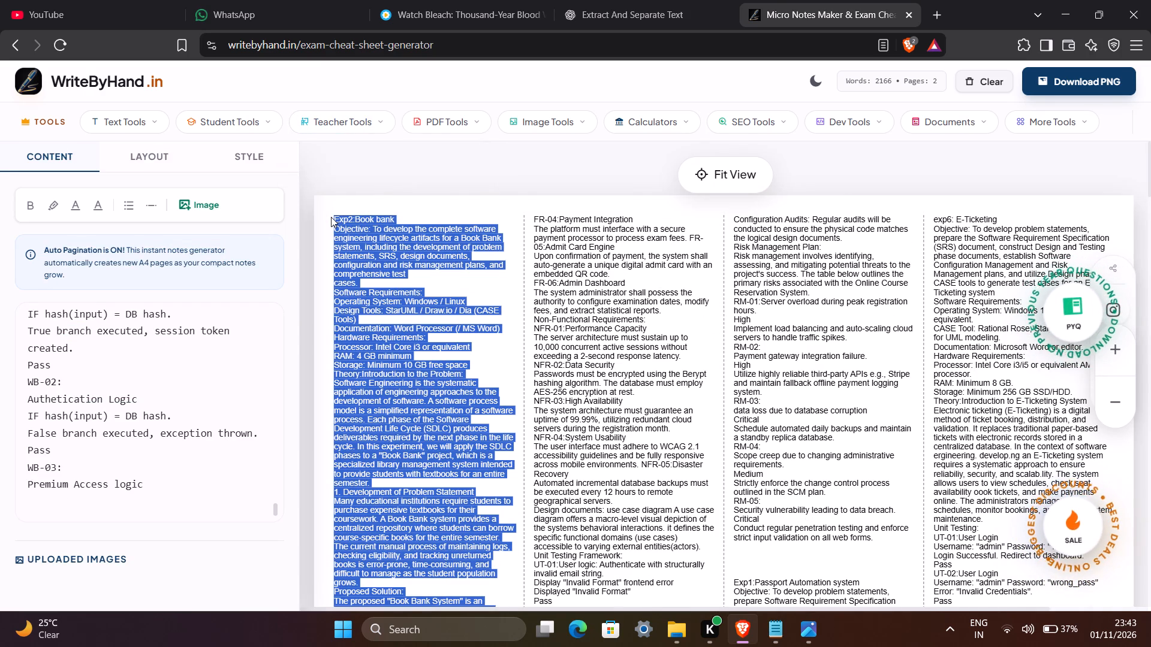
key("ctrl+c")
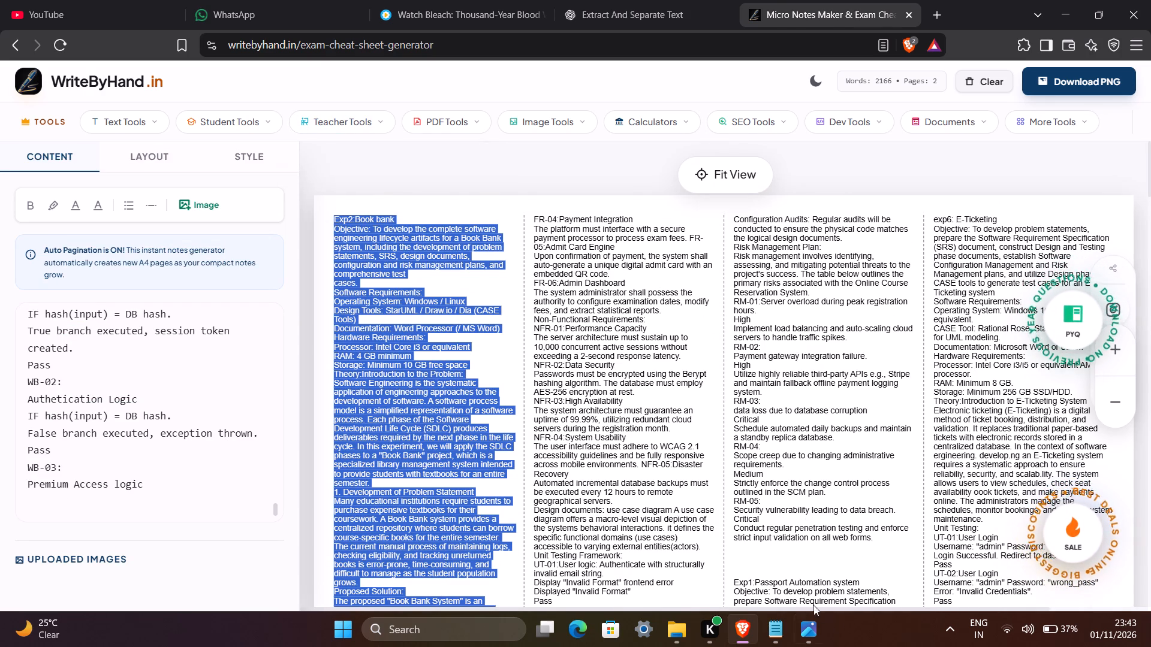
left_click(766, 629)
key("ctrl+v")
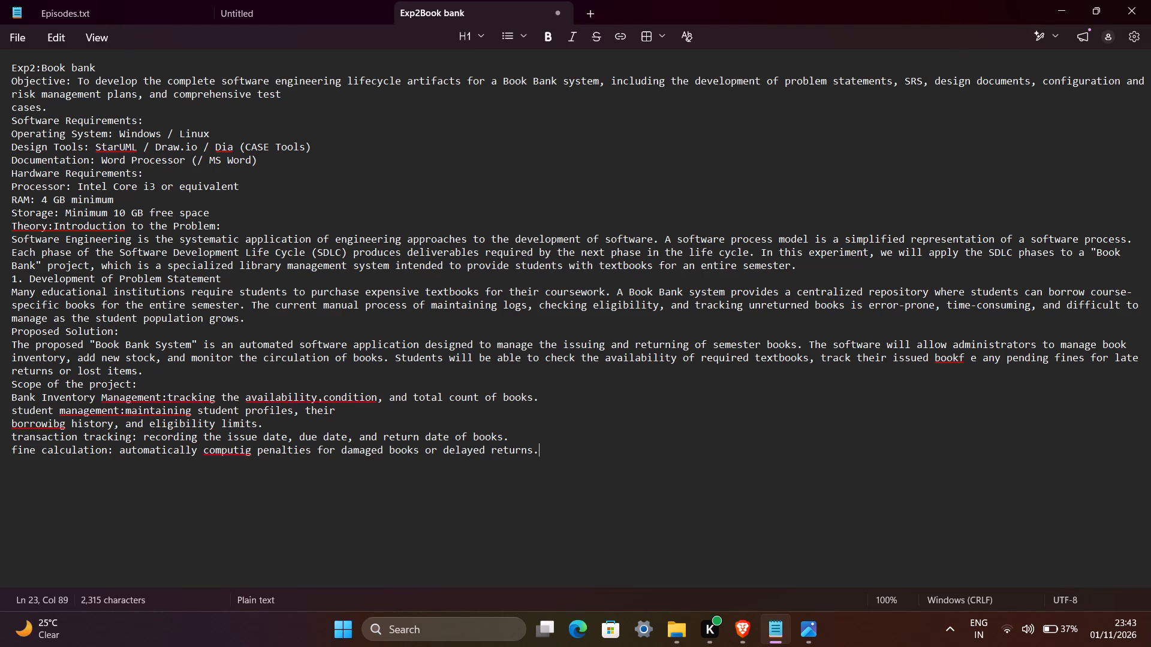
Add twelve line breaks below the pasted Book bank text, after the "fine calculation" line.
key("Return")
key("Return")
key("Return")
key("Return")
key("Return")
key("Return")
key("Return")
key("Return")
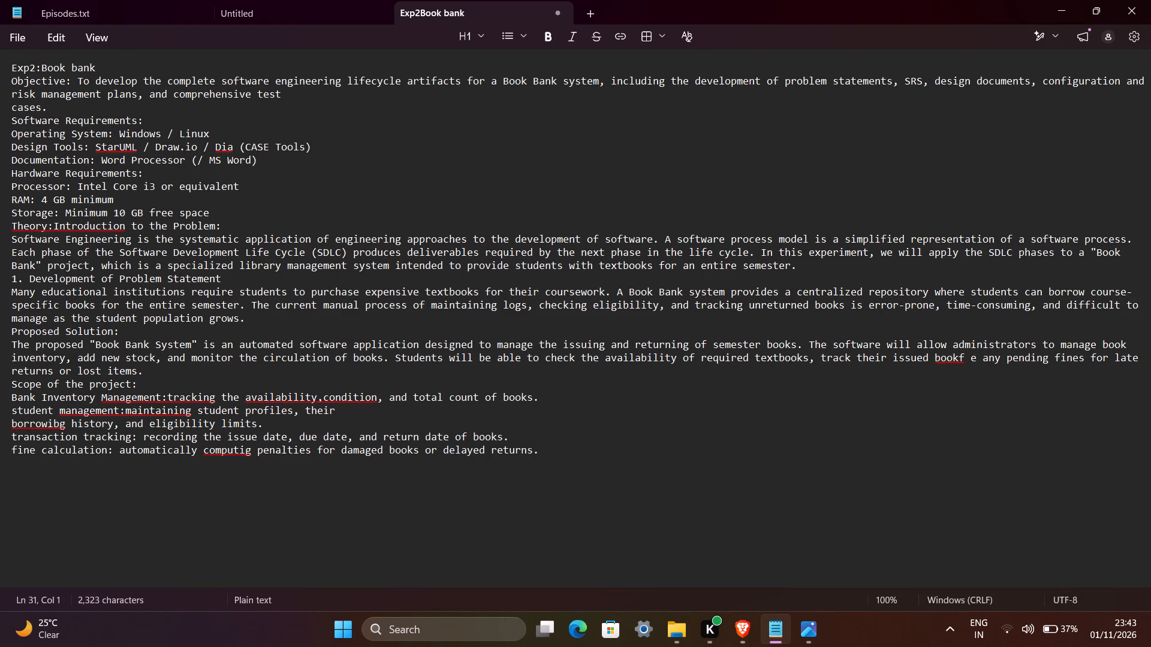
key("Return")
key("Return")
key("Return")
key("Return")
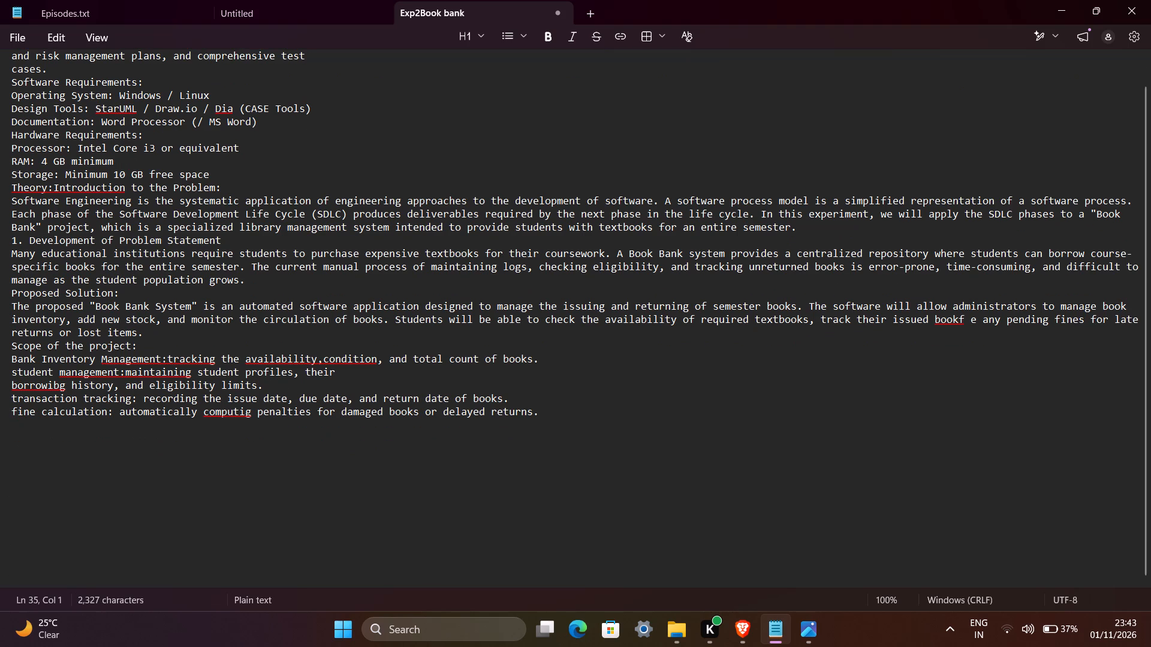
left_click(758, 638)
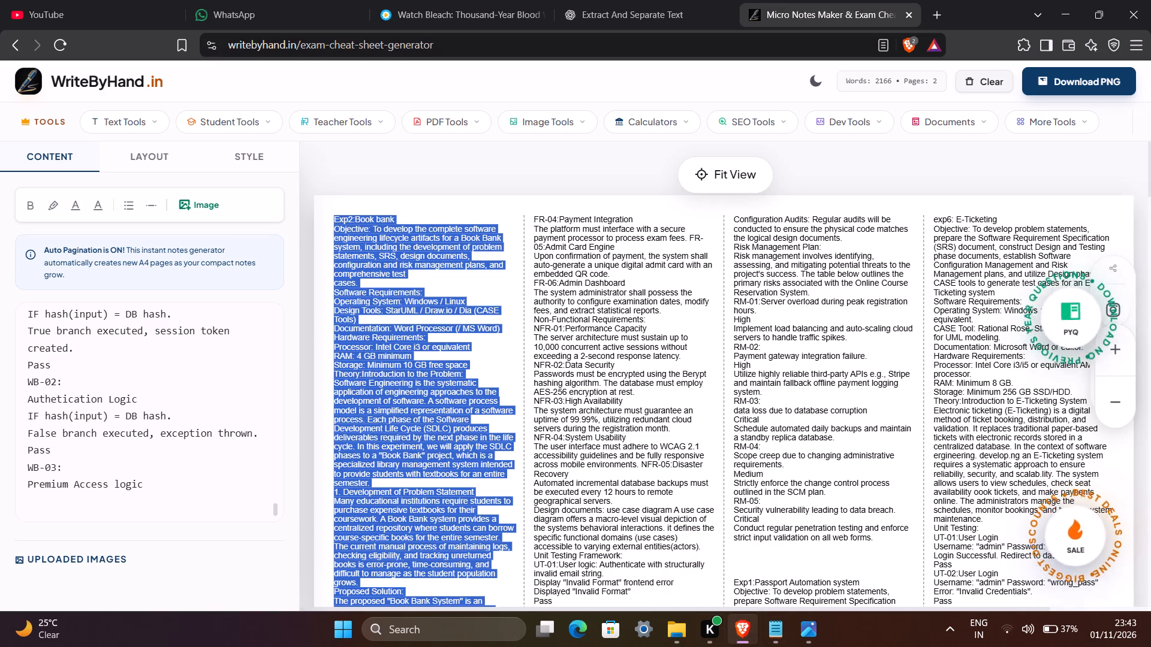
scroll(570, 344, "down", 8)
scroll(570, 344, "up", 2)
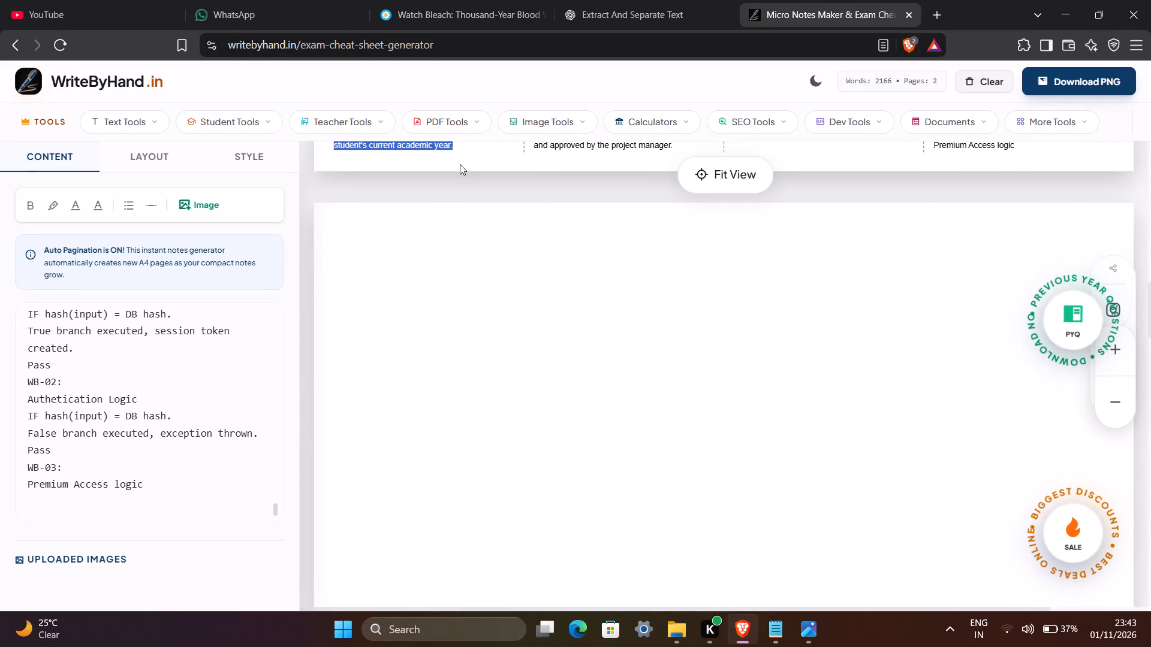
left_click_drag(460, 164, 456, 333)
key("ctrl+c")
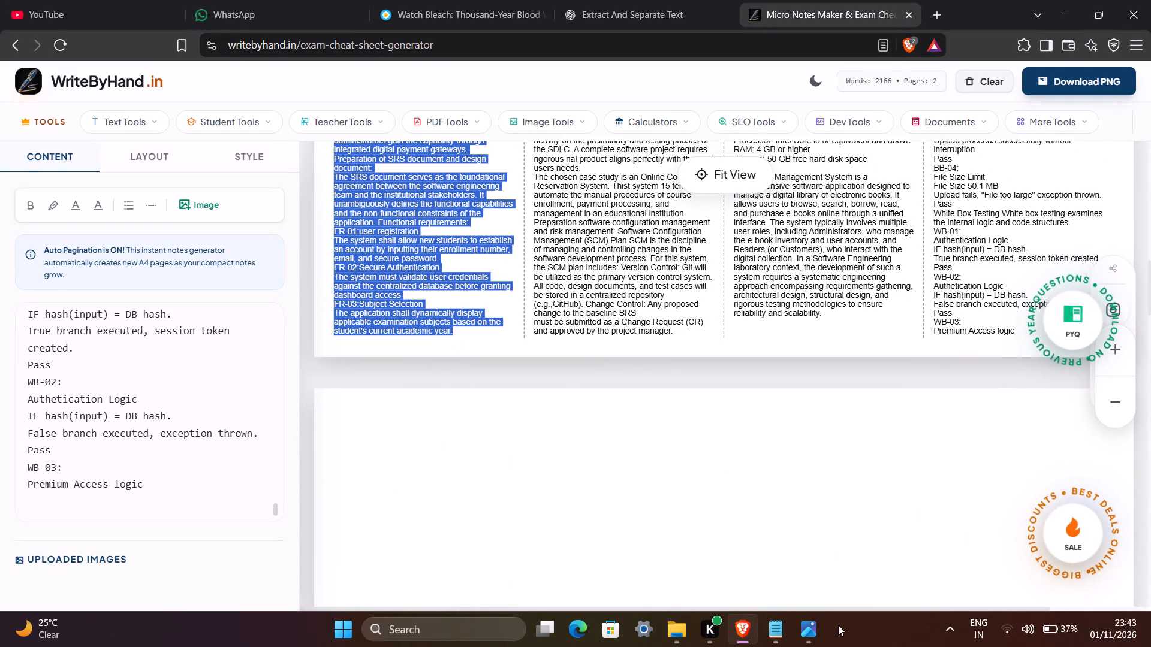
left_click(773, 626)
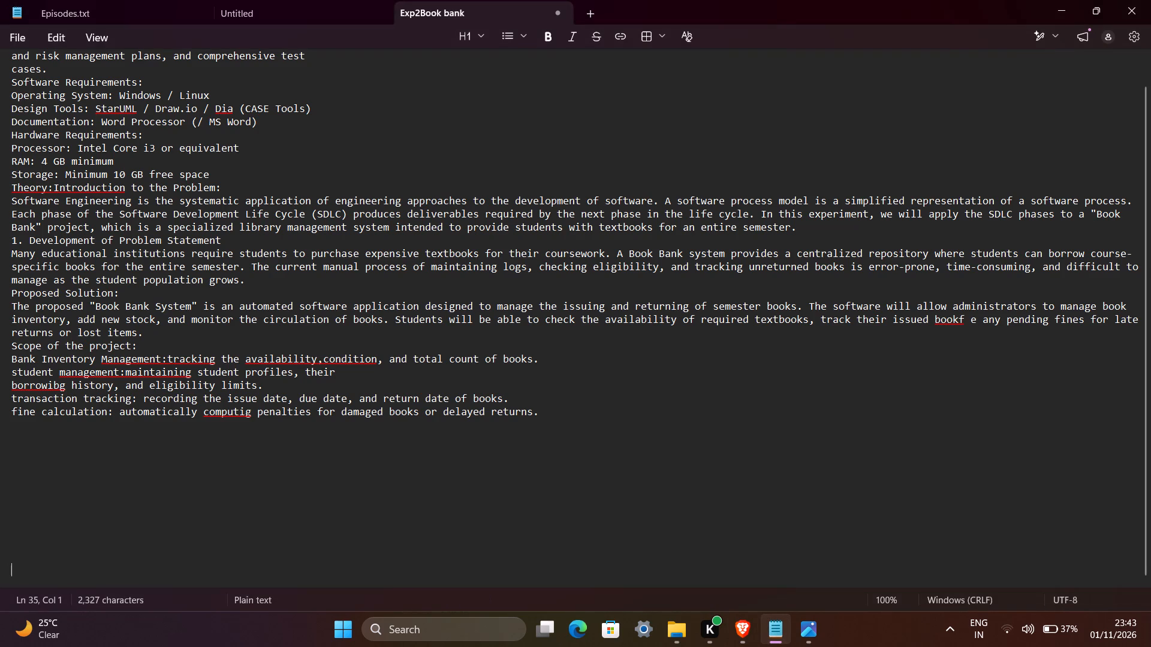
key("ctrl+v")
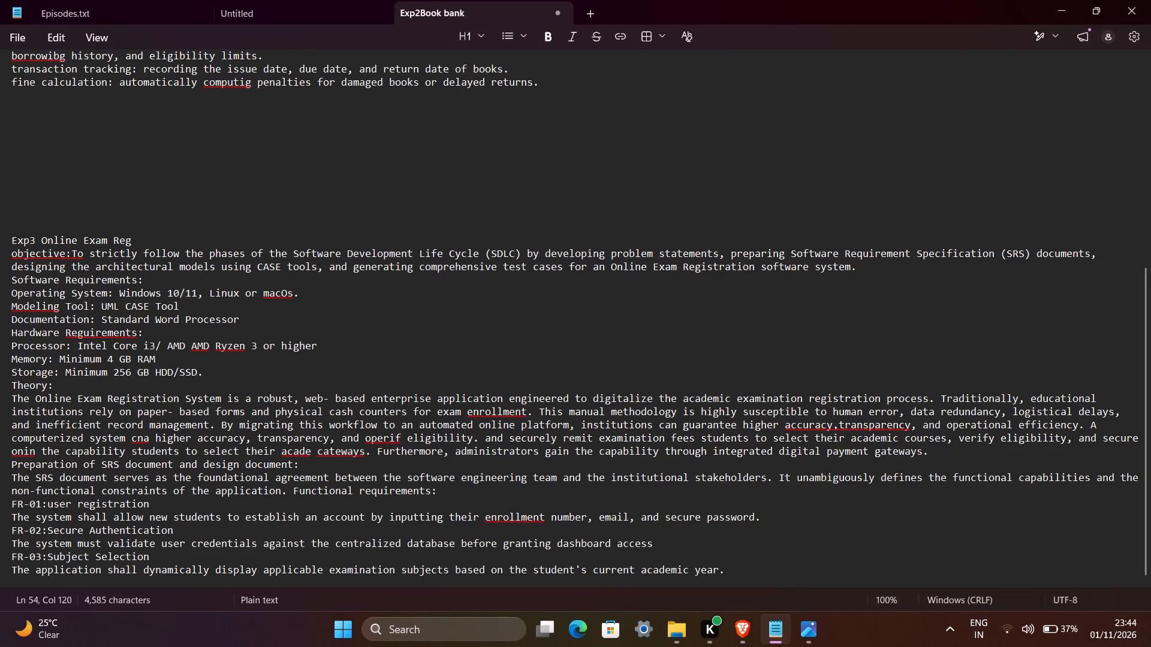
Keep the FR-03 sentence ending with "academic year." and start a new line after it.
type("ff")
key("BackSpace")
key("BackSpace")
key("BackSpace")
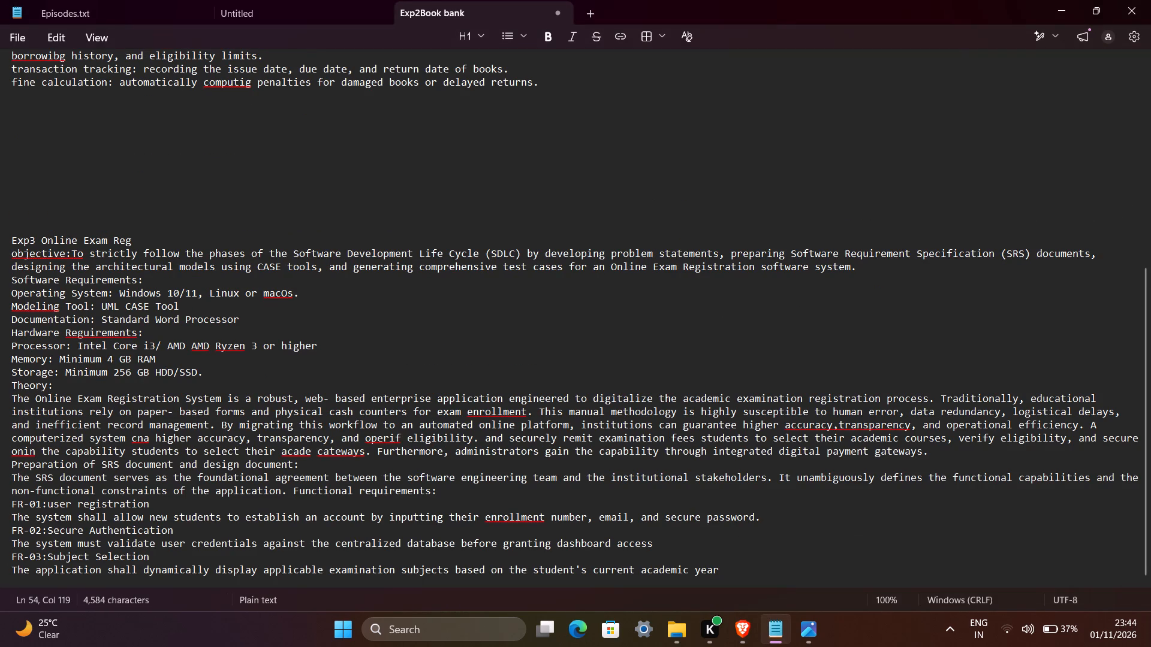
key("period")
key("Return")
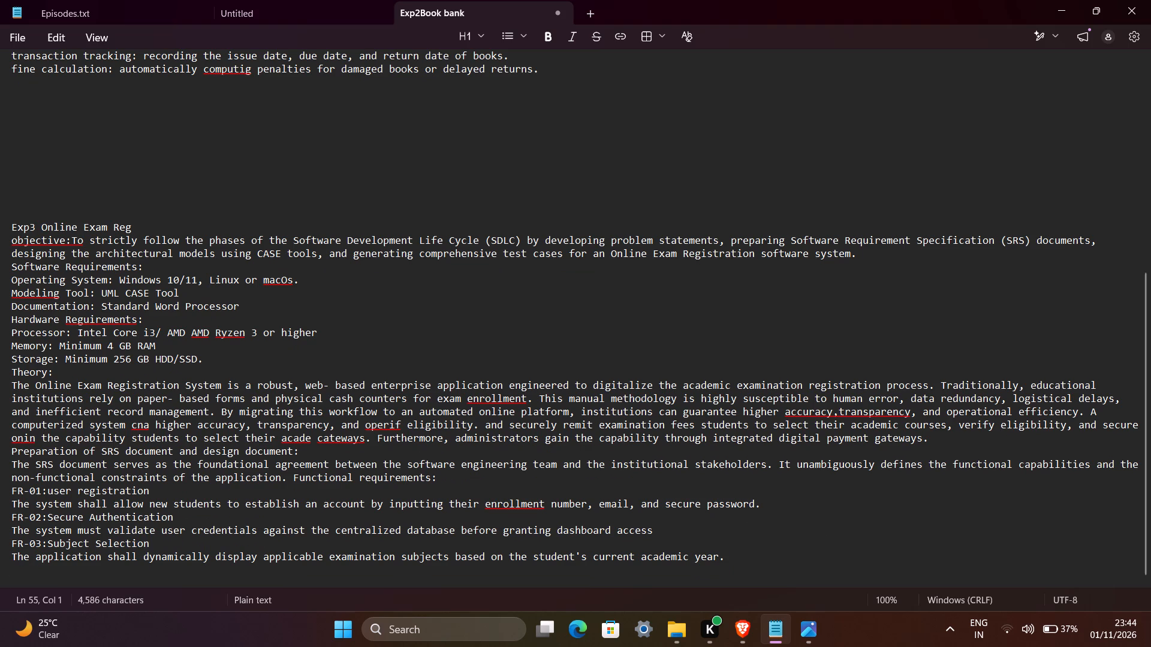
Copy the second-column text from "FR-04:Payment Integration" through the IT-03 "Pass" in the browser preview and paste it below FR-03 in Notepad.
left_click(739, 625)
scroll(611, 276, "up", 5)
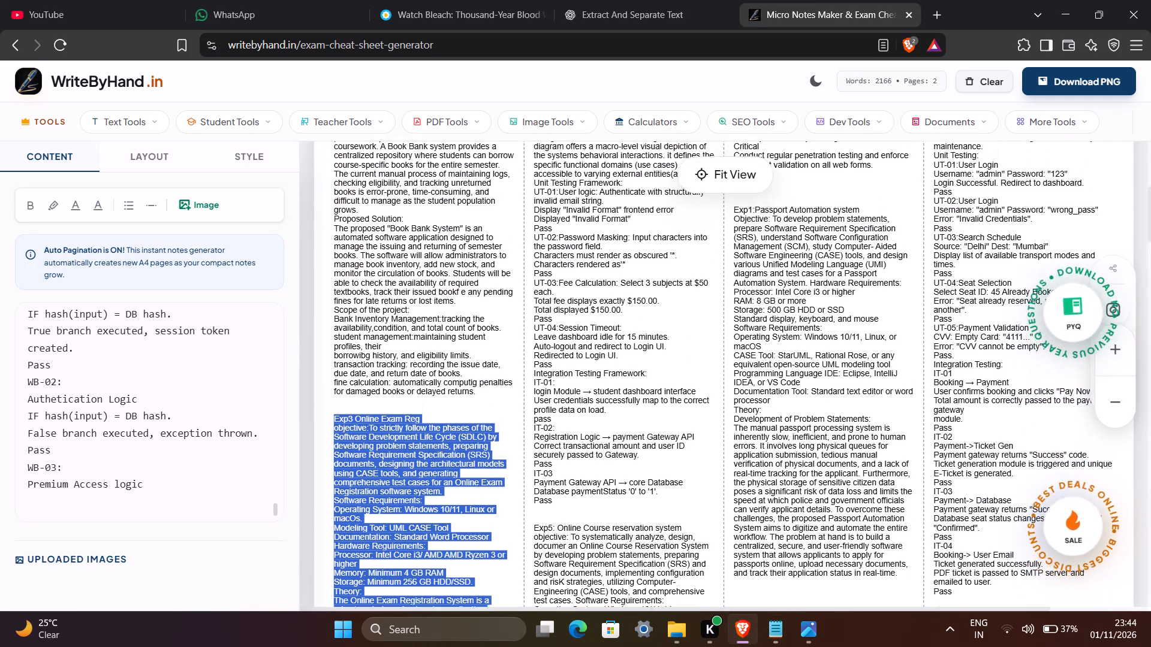
left_click_drag(557, 503, 546, 470)
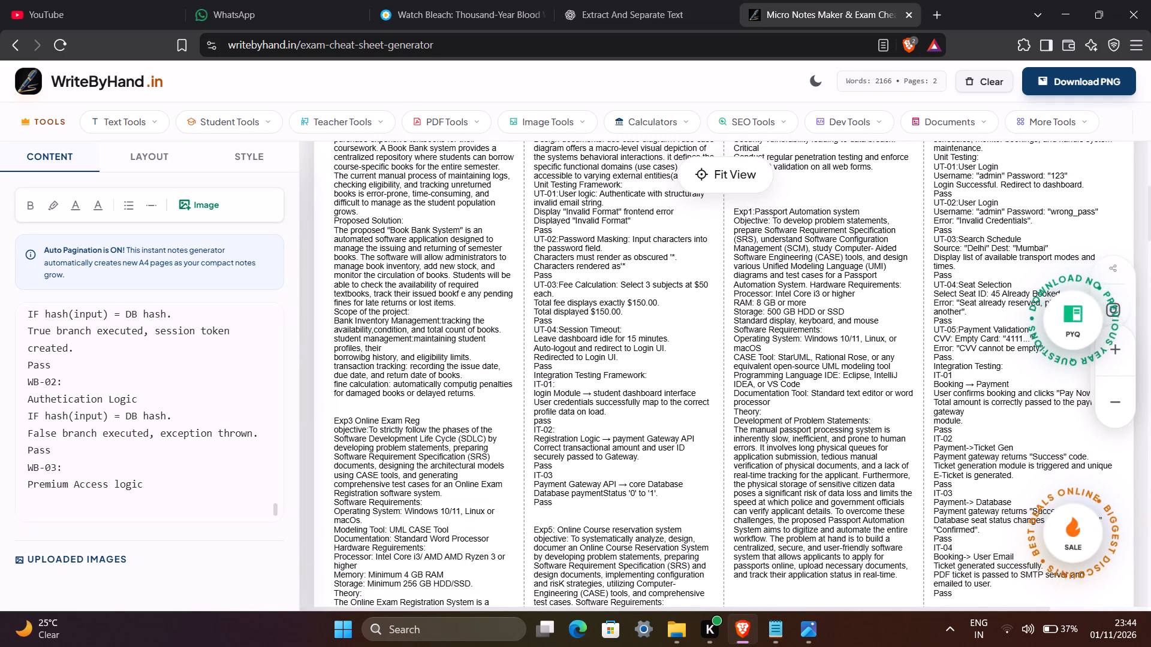
left_click_drag(546, 470, 549, 207)
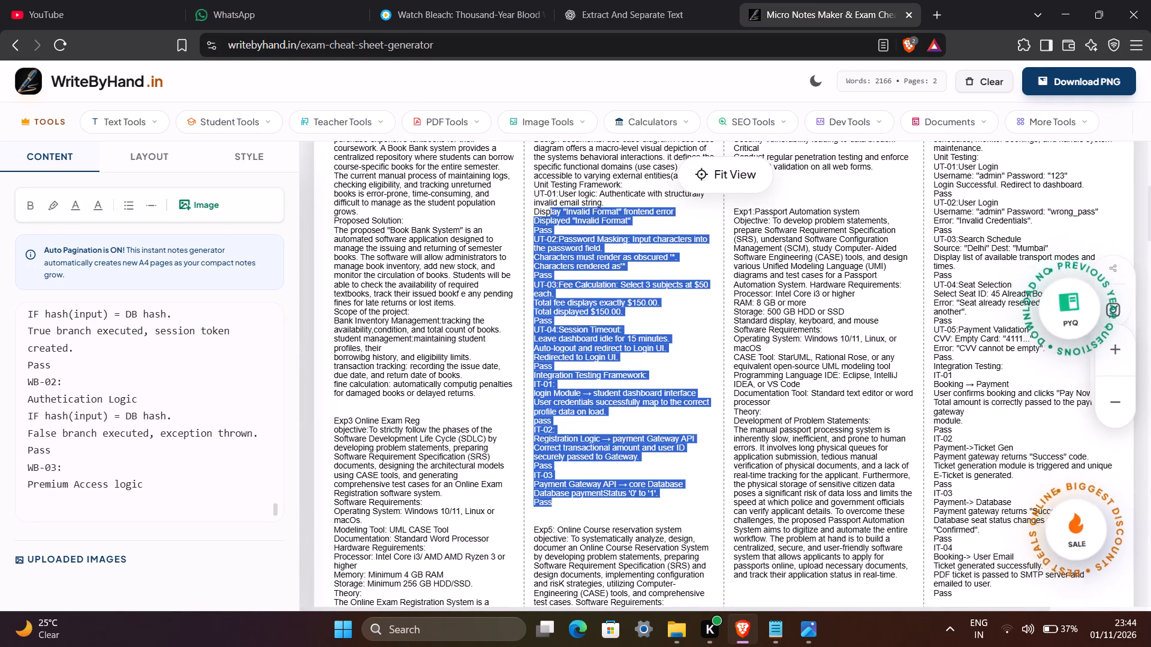
left_click_drag(549, 207, 570, 135)
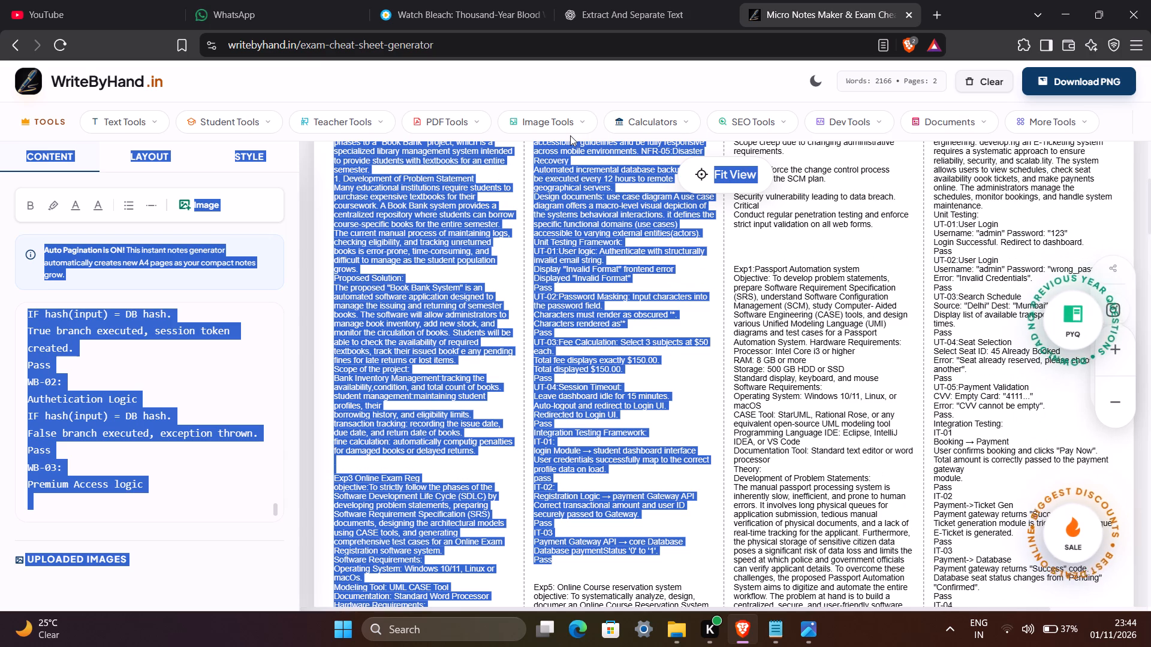
scroll(566, 196, "up", 4)
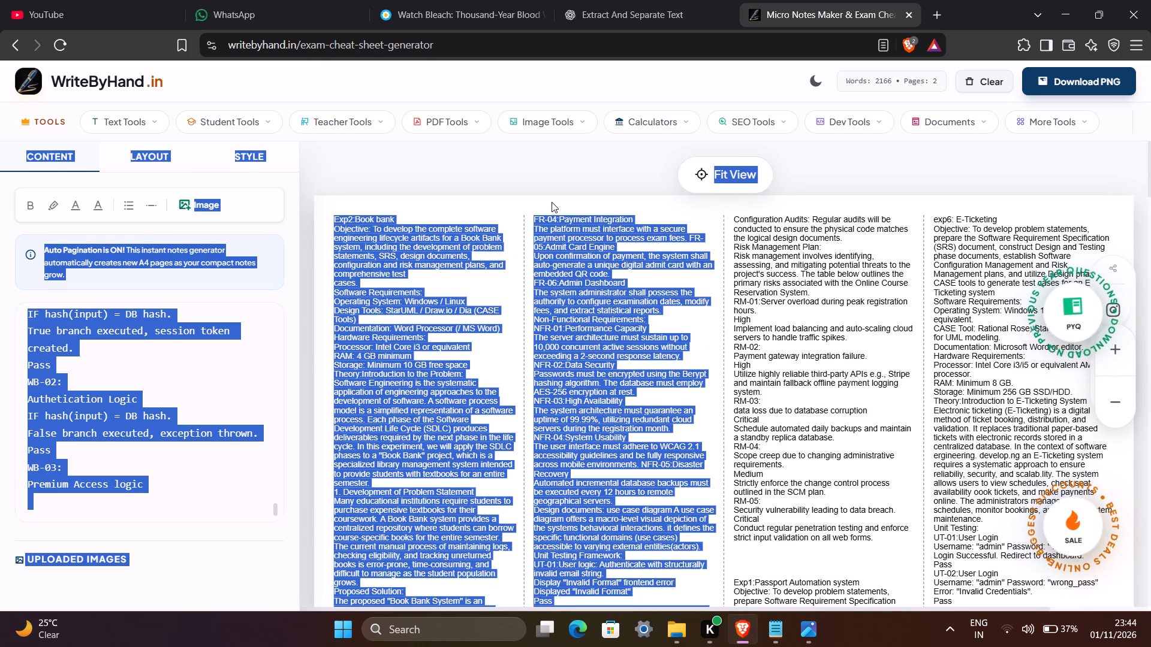
left_click(552, 202)
left_click_drag(534, 216, 542, 227)
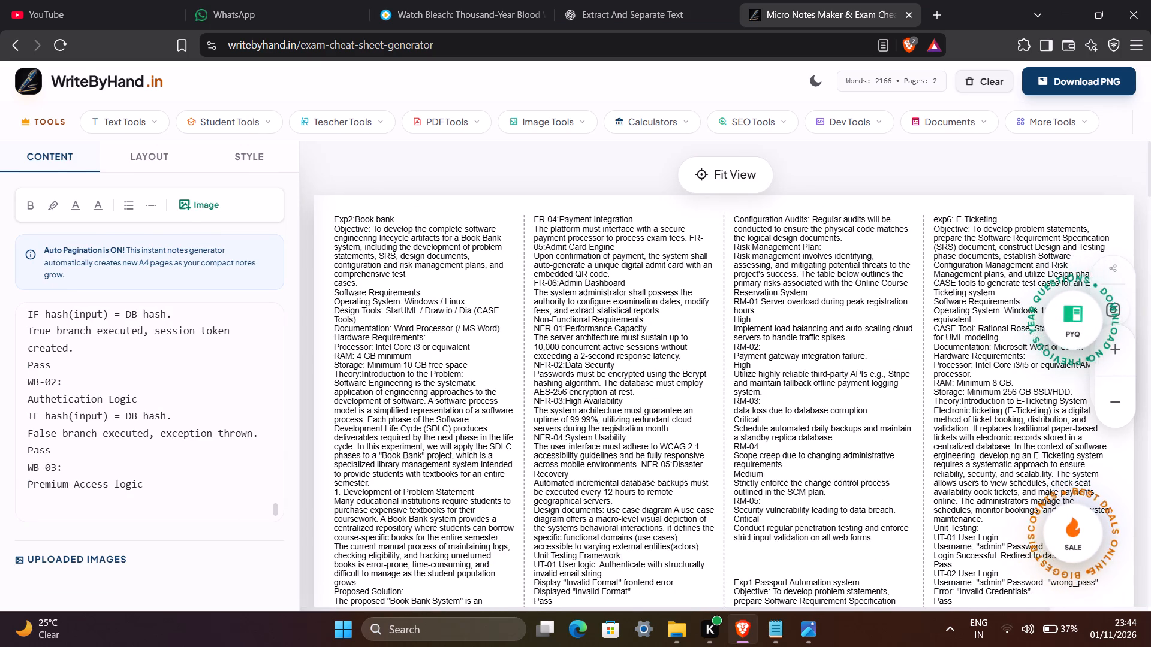
left_click_drag(542, 227, 592, 507)
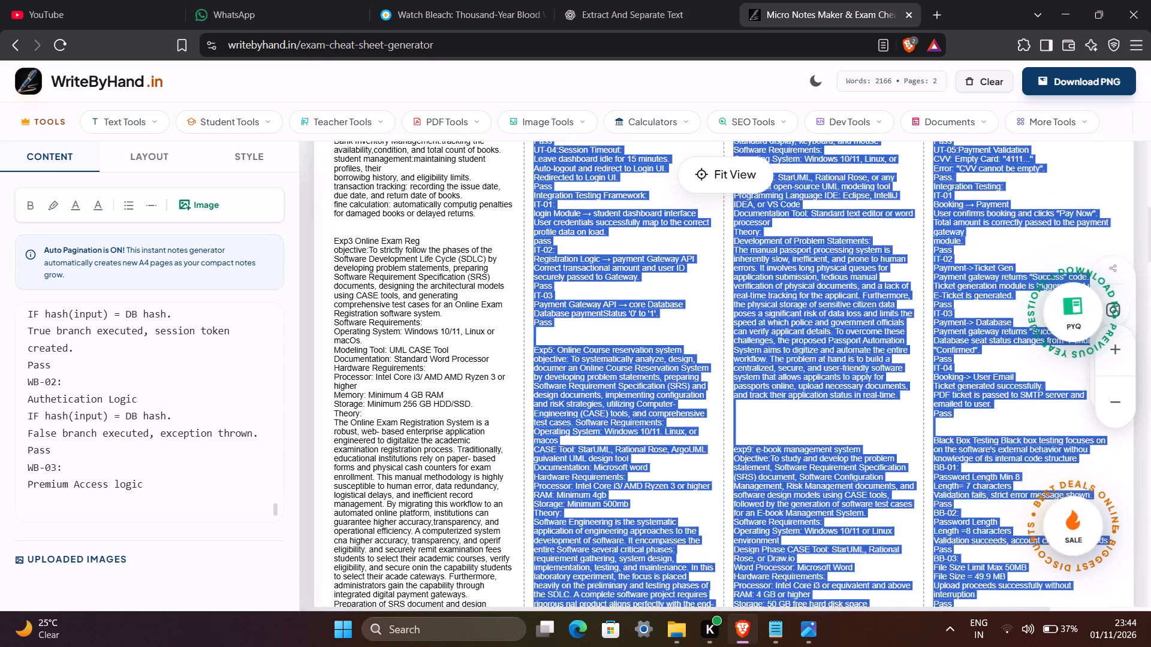
left_click_drag(592, 507, 567, 319)
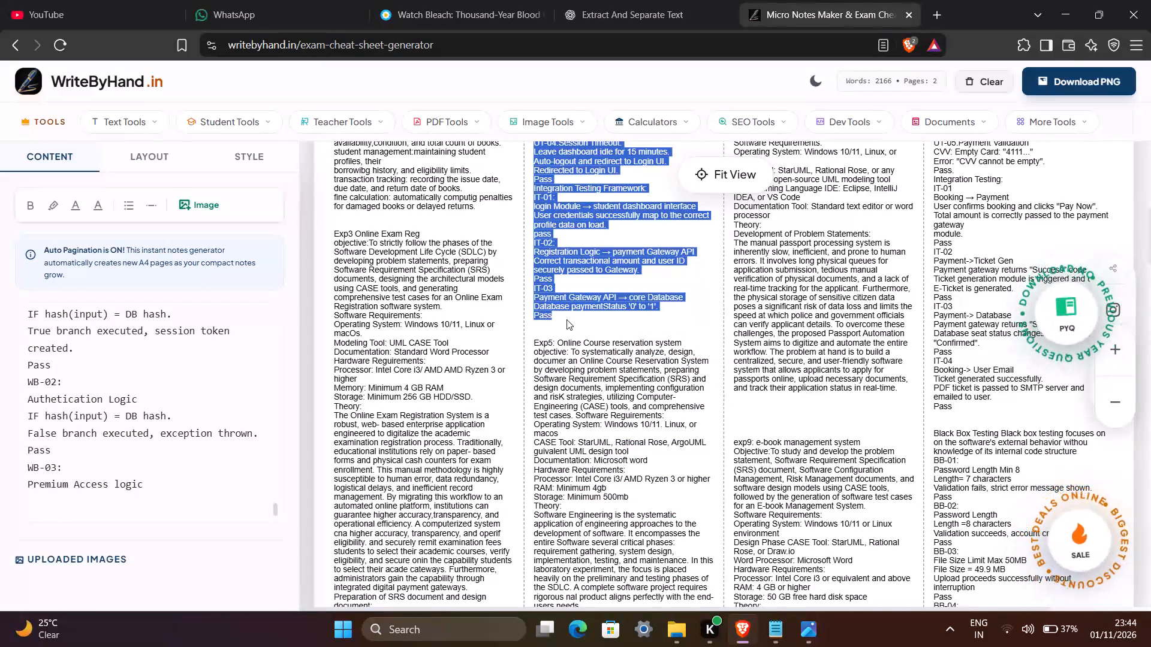
key("ctrl+c")
left_click(764, 620)
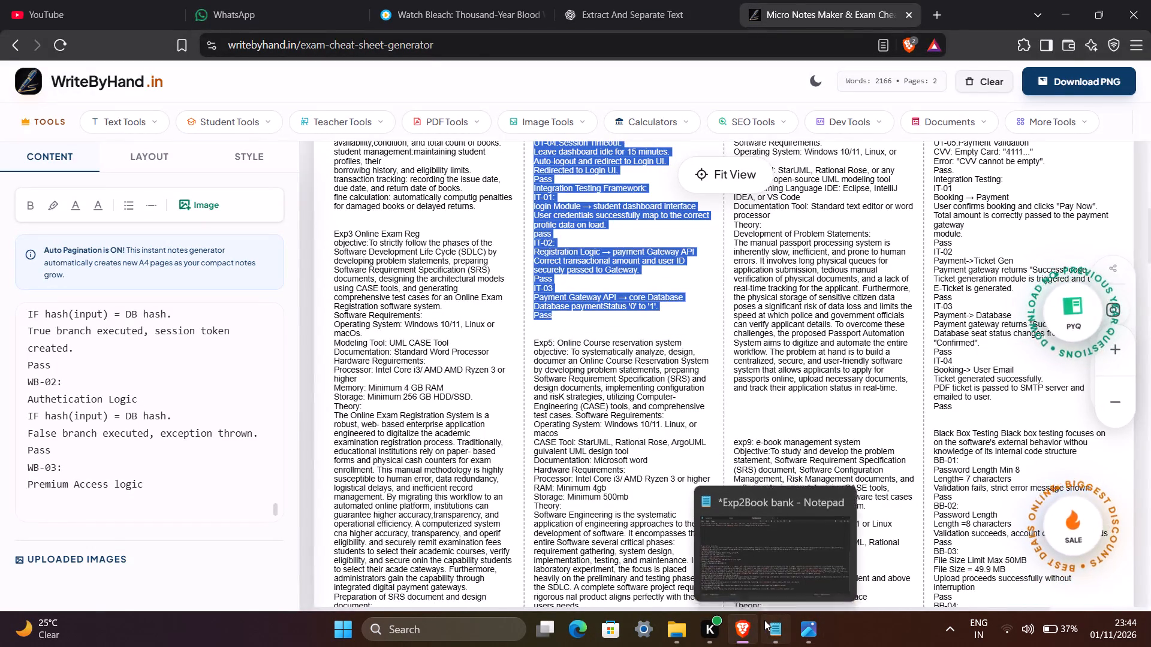
key("ctrl+v")
left_click(367, 589)
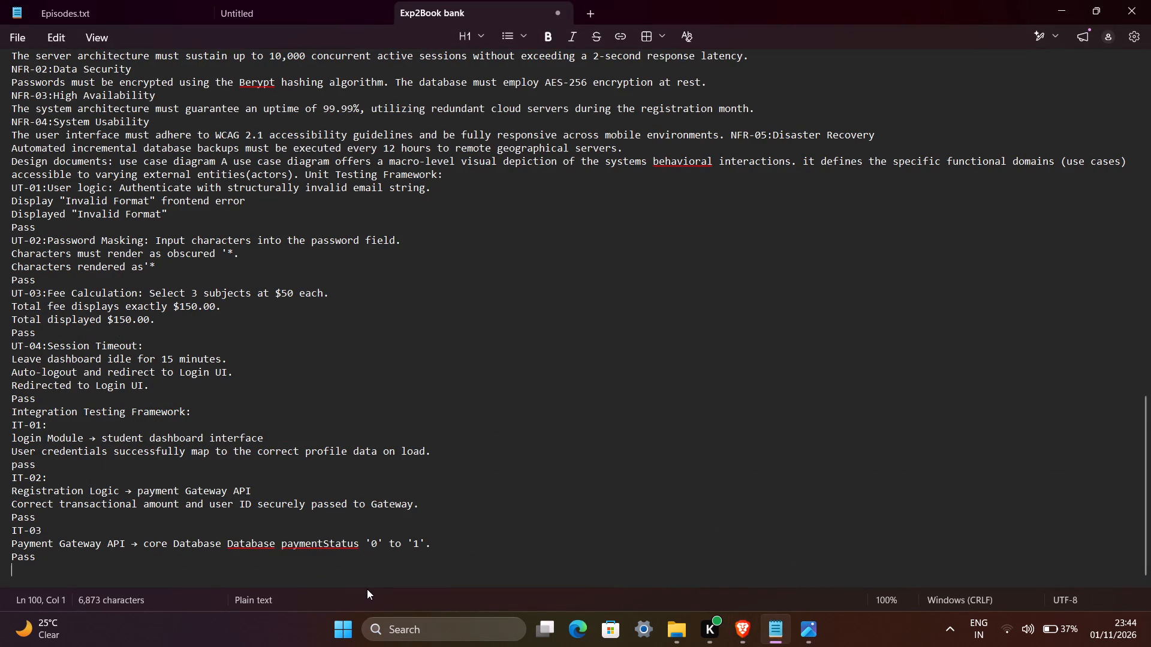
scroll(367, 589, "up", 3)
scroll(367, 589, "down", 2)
Add ten line breaks below the IT-03 "Pass" line at the end of the note.
scroll(309, 247, "up", 2)
scroll(309, 247, "down", 2)
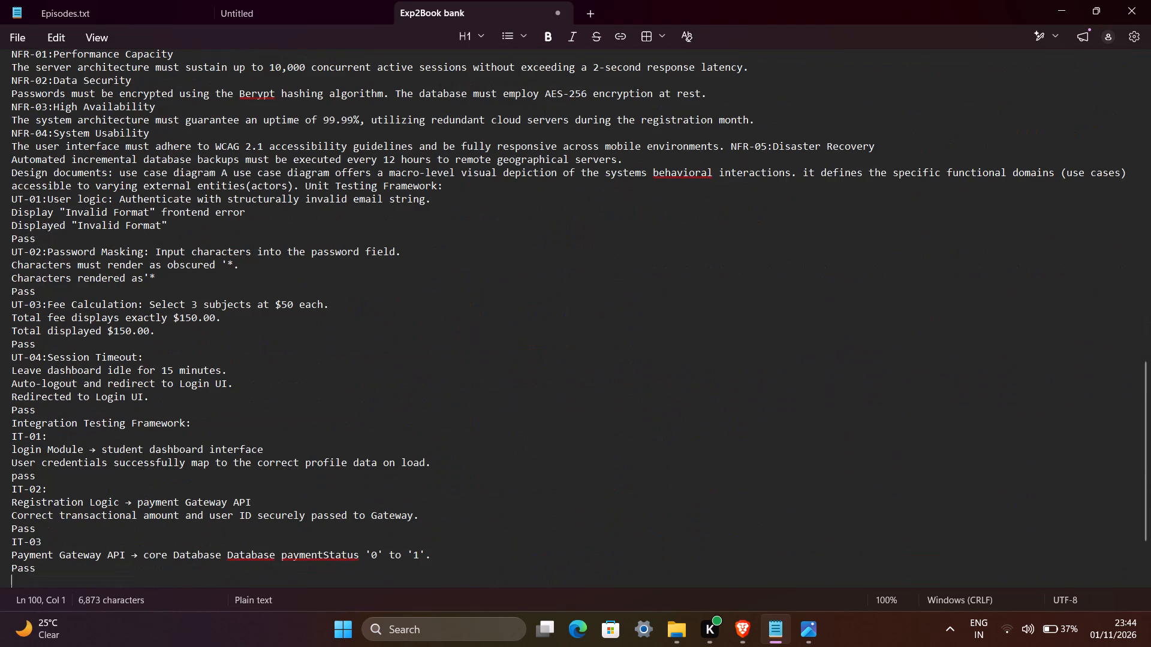
scroll(309, 247, "down", 5)
key("Return")
key("Return")
key("Return")
key("Return")
key("Return")
key("Return")
key("Return")
key("Return")
key("Return")
key("Return")
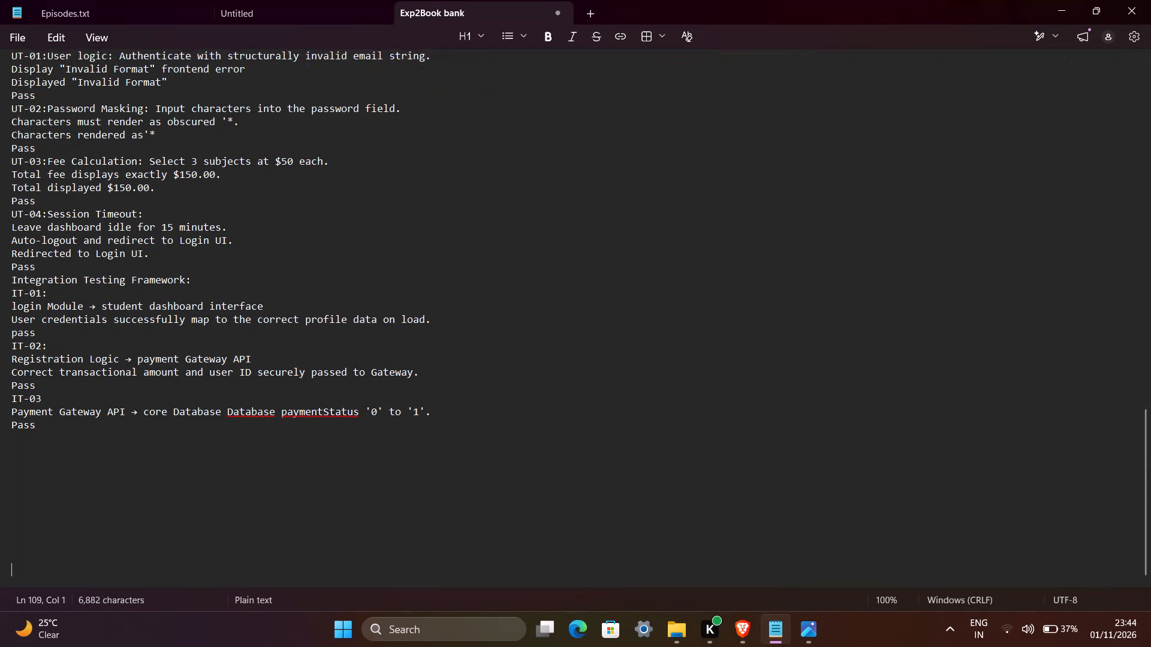
Separate "paymentStatus" into "payment Status" in the IT-03 Payment Gateway API line.
left_click(322, 413)
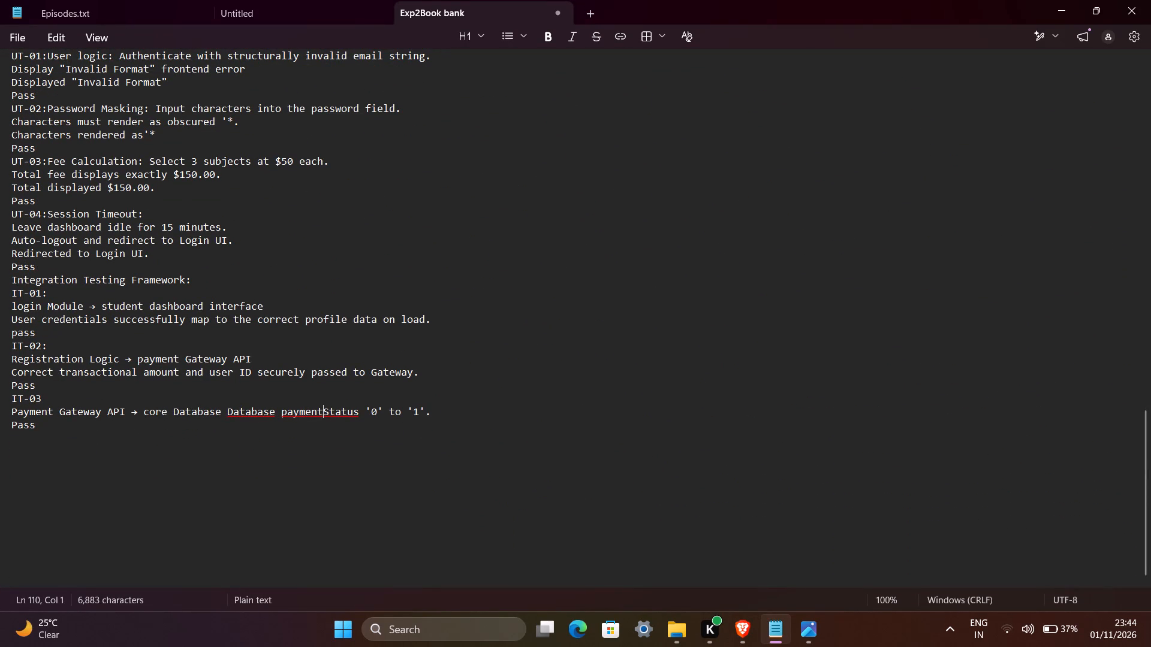
key("space")
key("space")
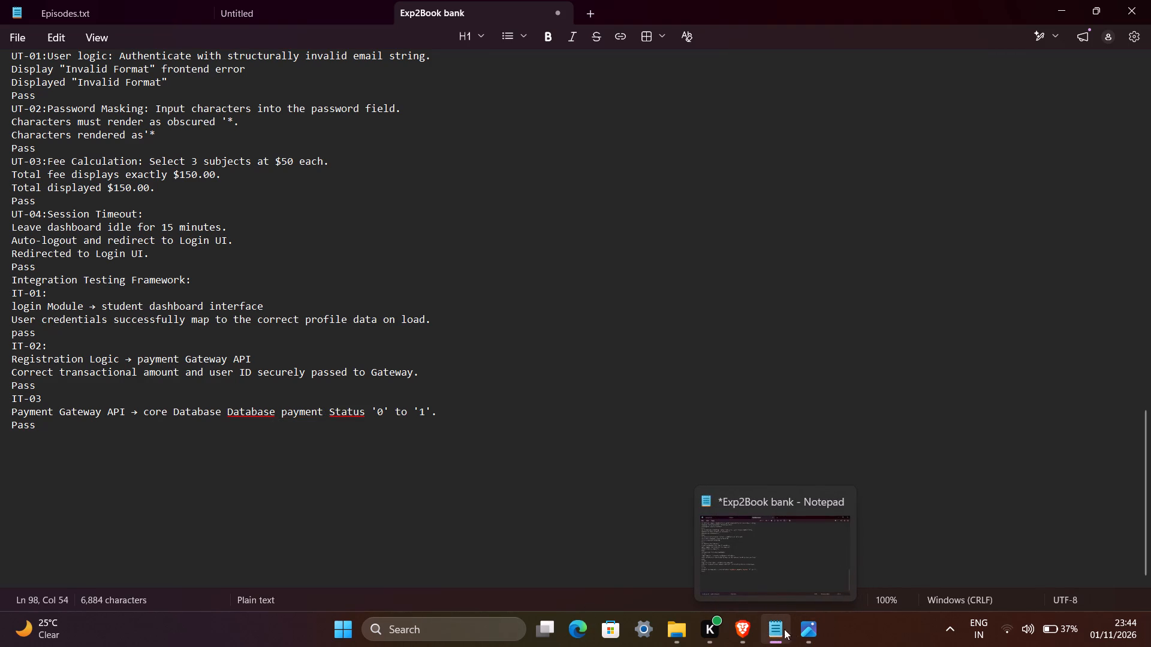
Copy the second-column "Exp5: Online Course reservation system" text through "approved by the project manager." from the browser preview and paste it at the Notepad note's end.
left_click(751, 636)
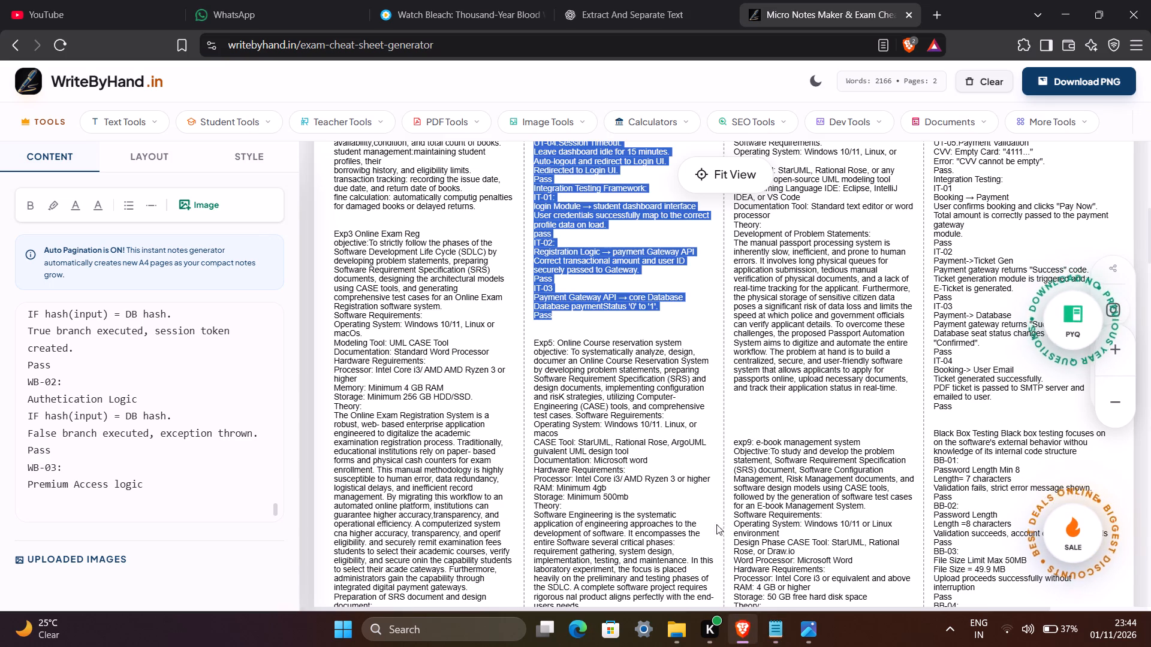
scroll(674, 409, "down", 1)
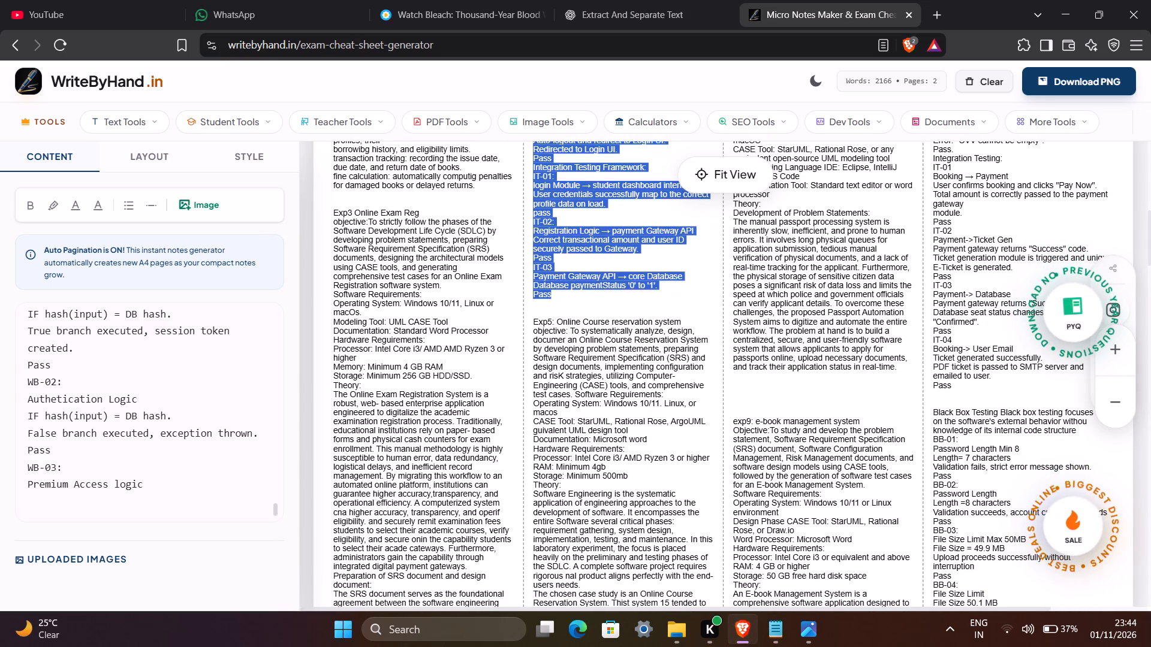
left_click_drag(531, 319, 644, 406)
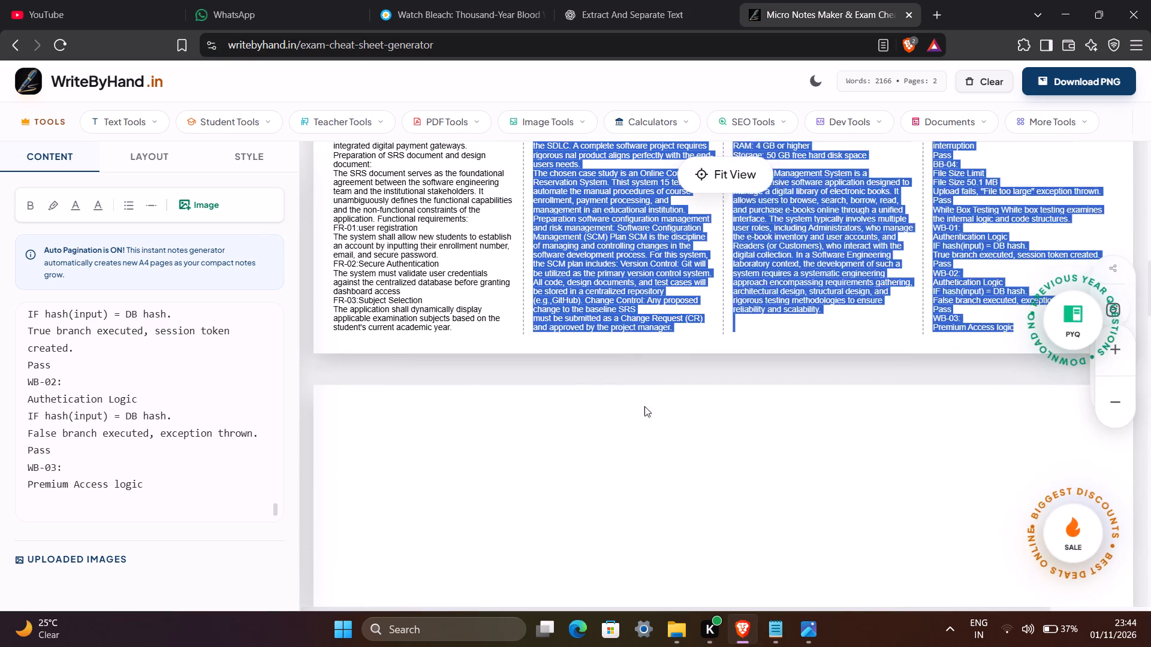
left_click_drag(644, 406, 674, 329)
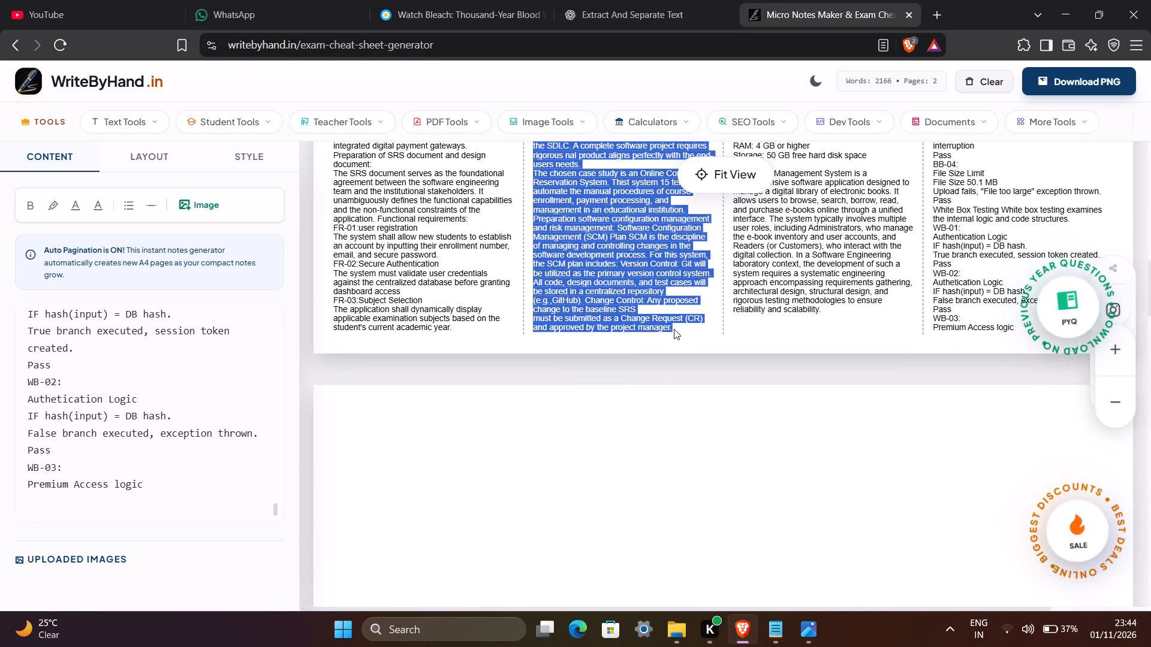
key("ctrl+c")
scroll(754, 308, "up", 6)
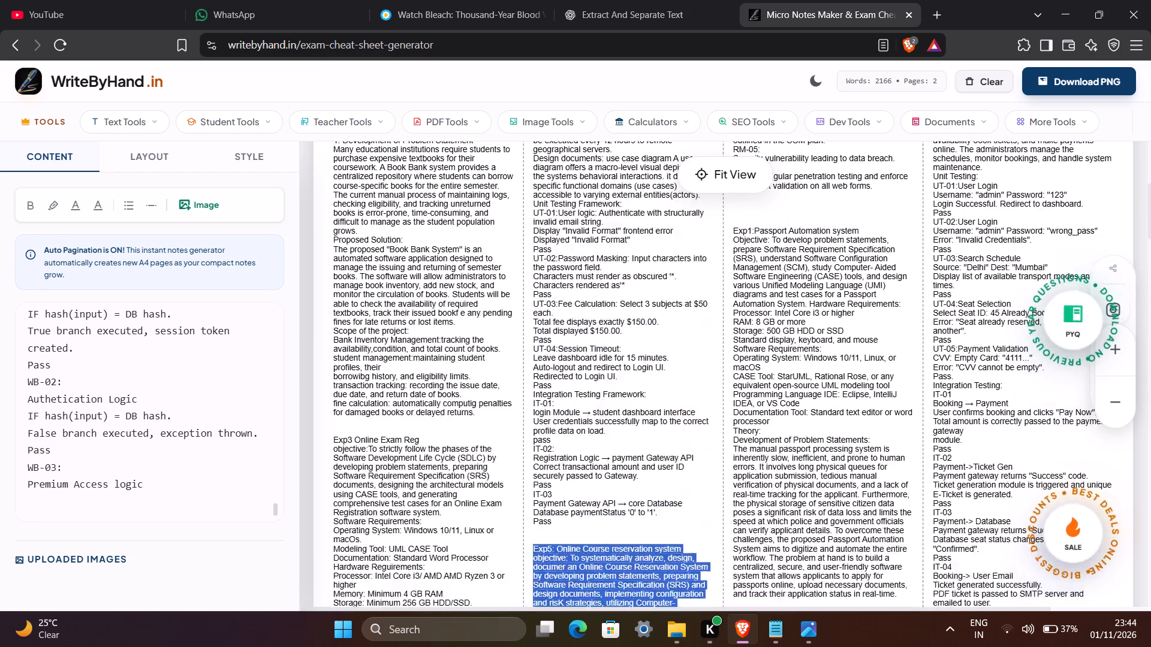
scroll(754, 308, "up", 4)
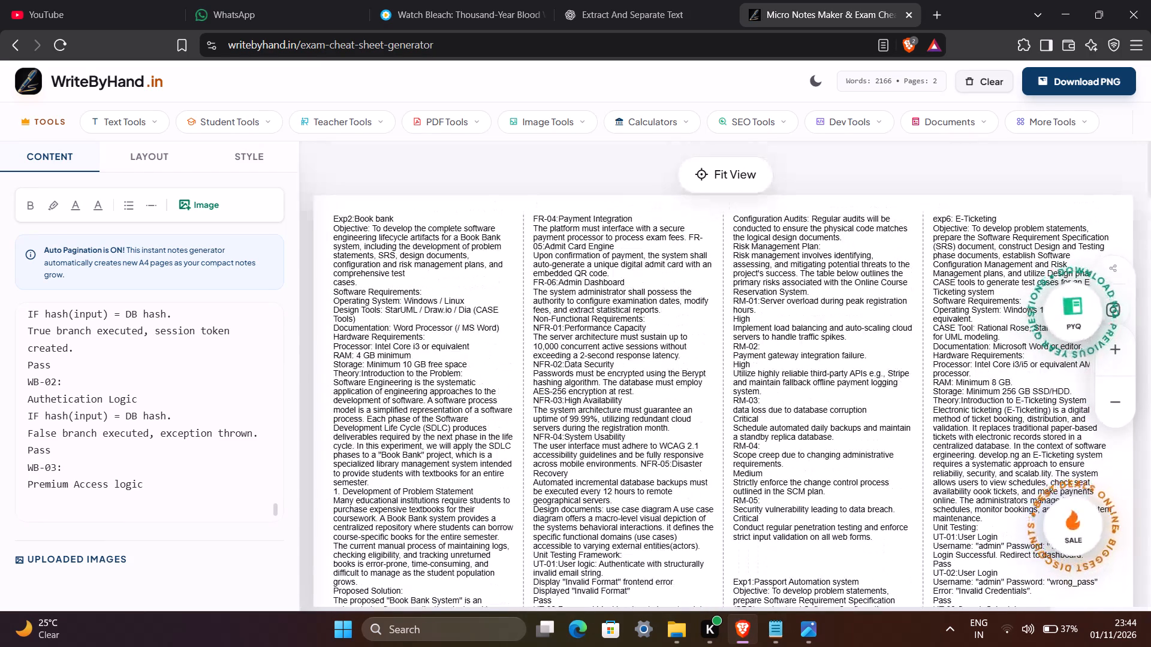
left_click(779, 633)
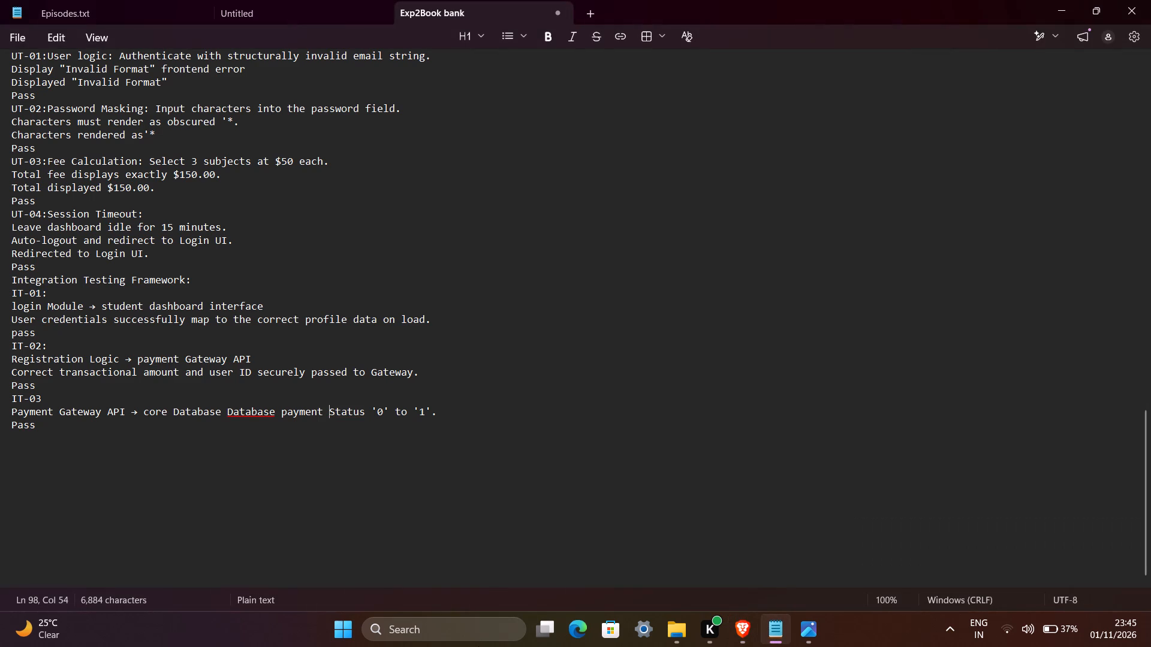
scroll(189, 562, "left", 1)
left_click(186, 566)
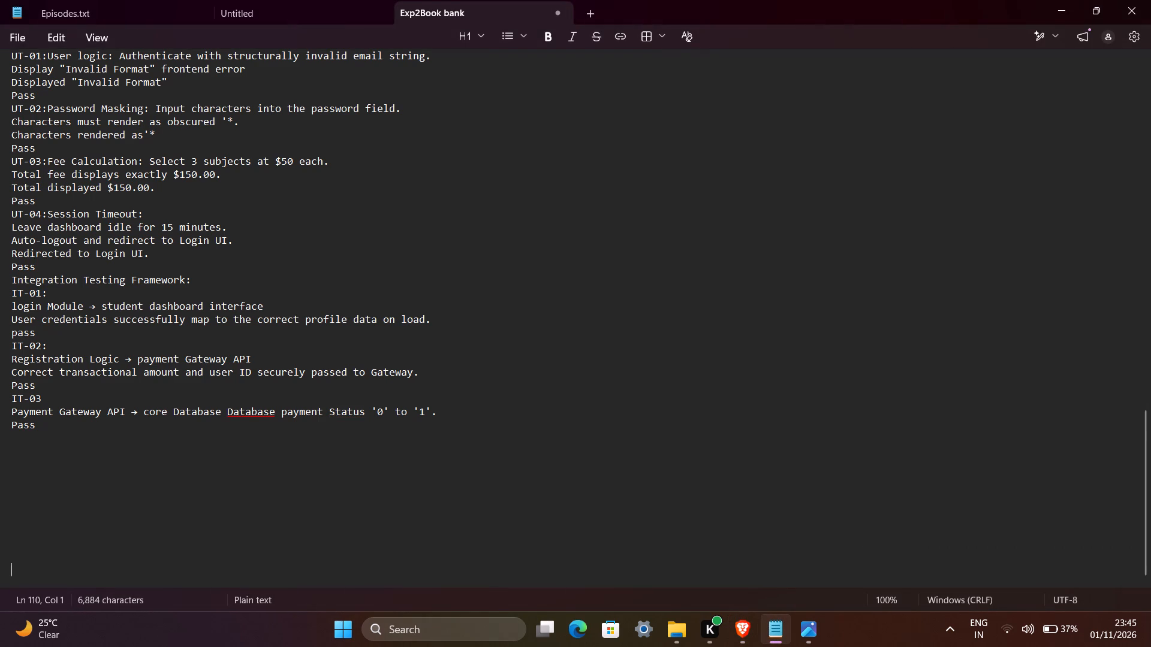
key("ctrl+v")
scroll(186, 566, "down", 3)
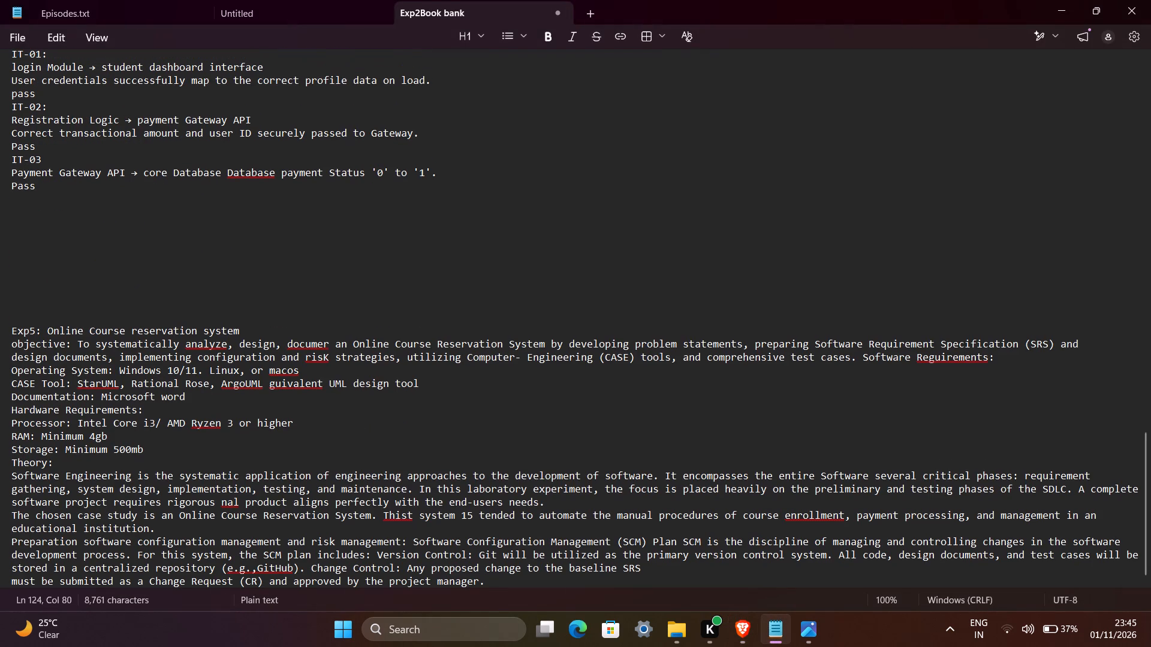
scroll(186, 566, "down", 1)
scroll(246, 469, "down", 2)
Copy the third-column text from "Configuration Audits" through the RM-05 entry in the browser preview and paste it on a new line below Exp5 in Notepad.
left_click(750, 631)
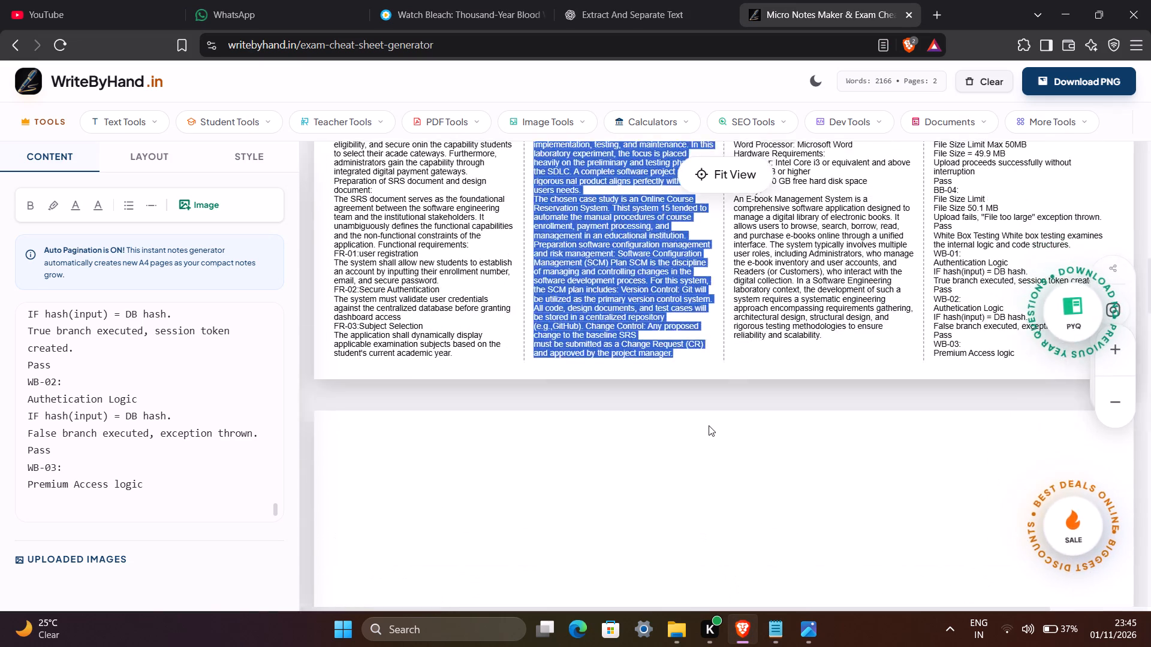
scroll(709, 425, "up", 11)
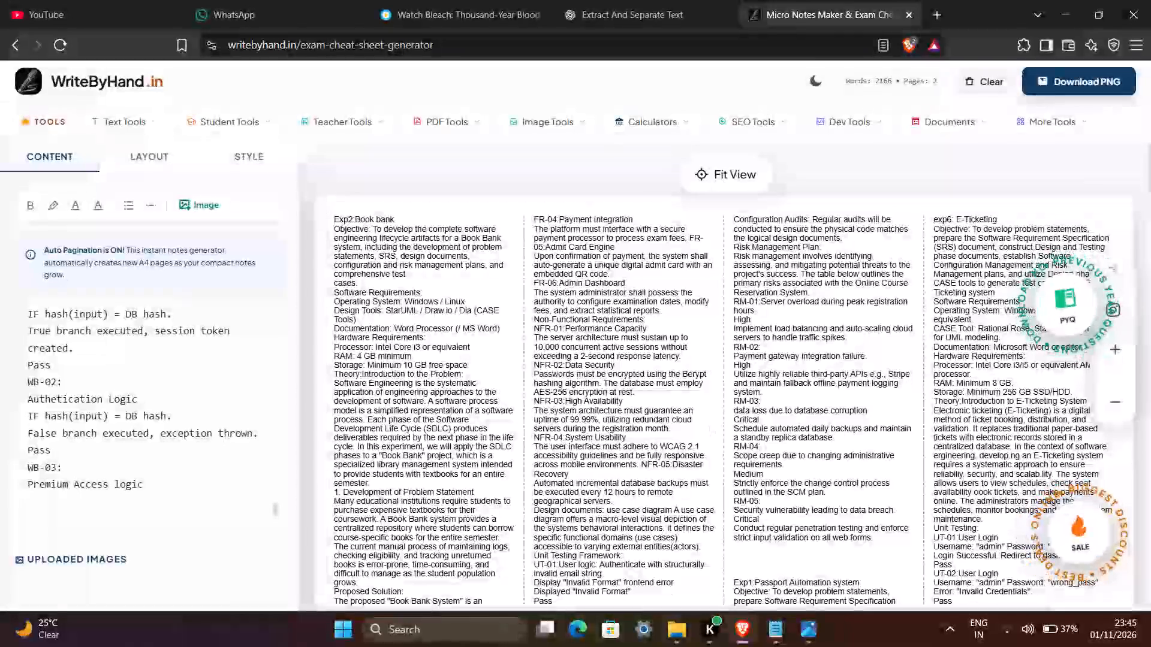
left_click_drag(873, 534, 781, 276)
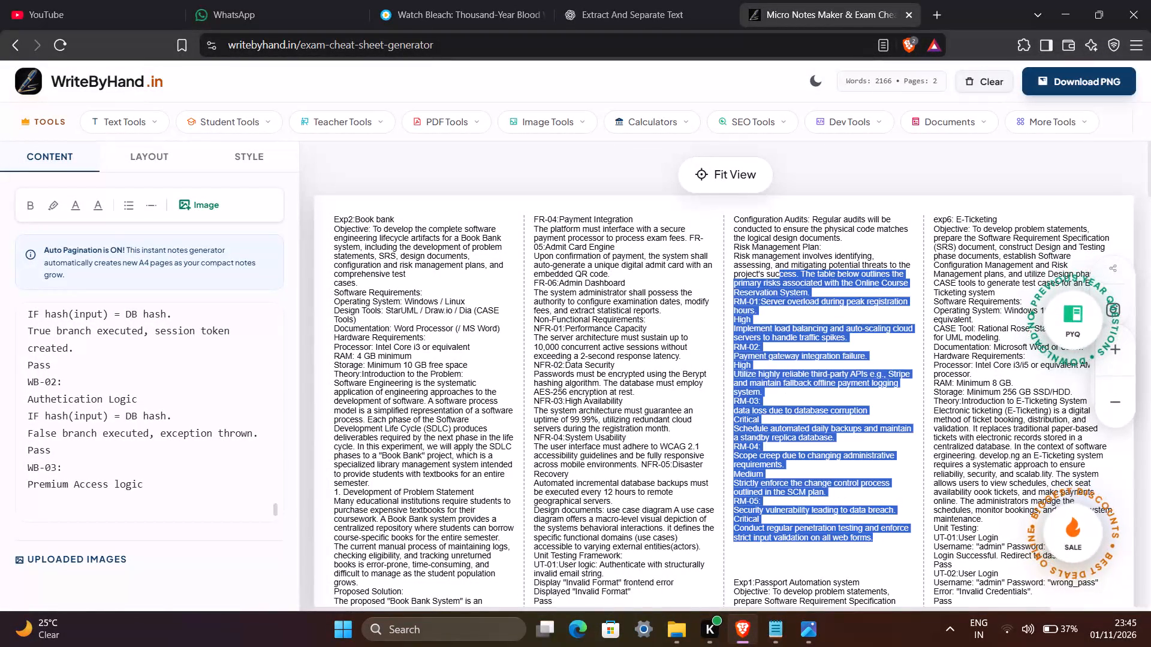
left_click_drag(781, 276, 737, 227)
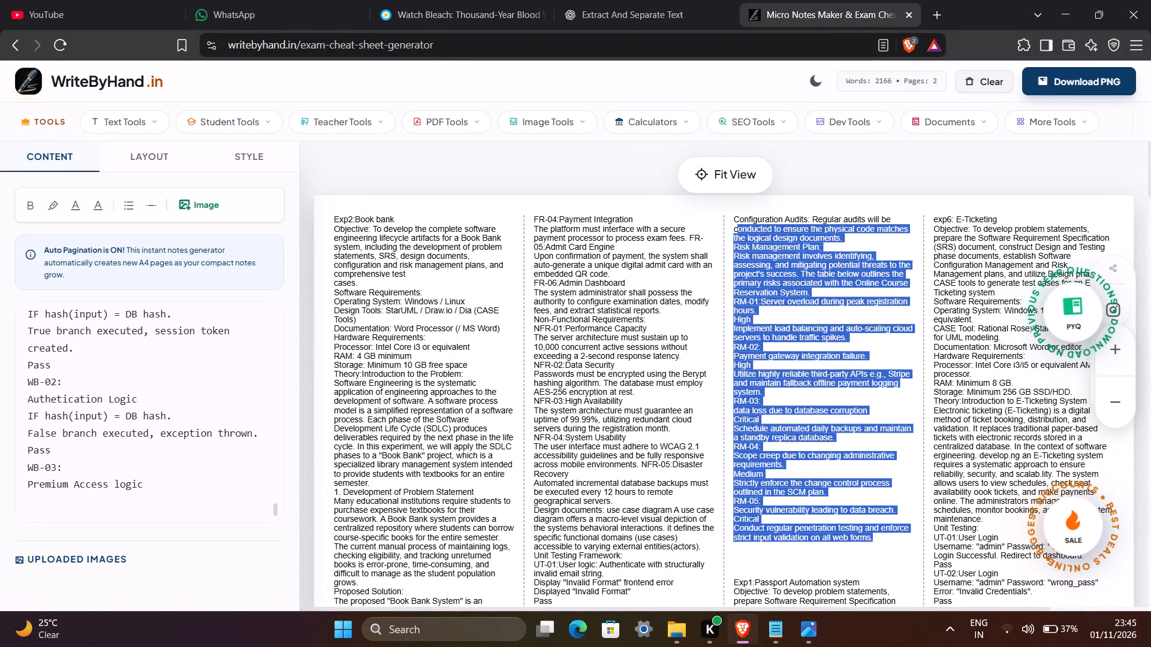
left_click_drag(737, 227, 739, 223)
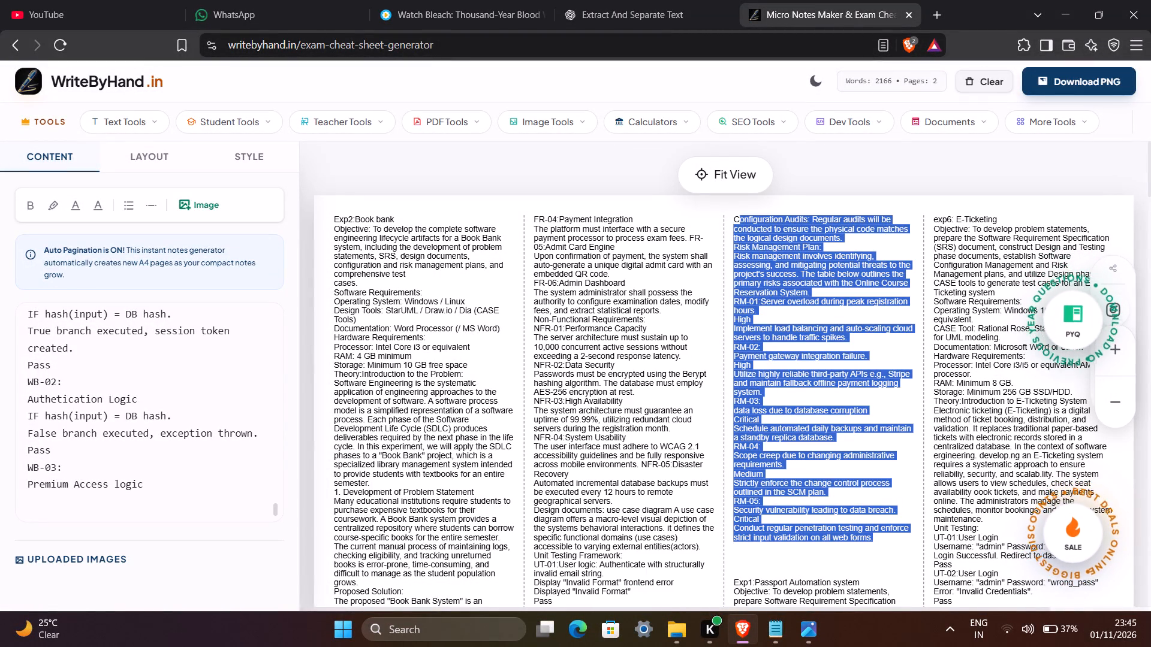
left_click_drag(739, 223, 766, 233)
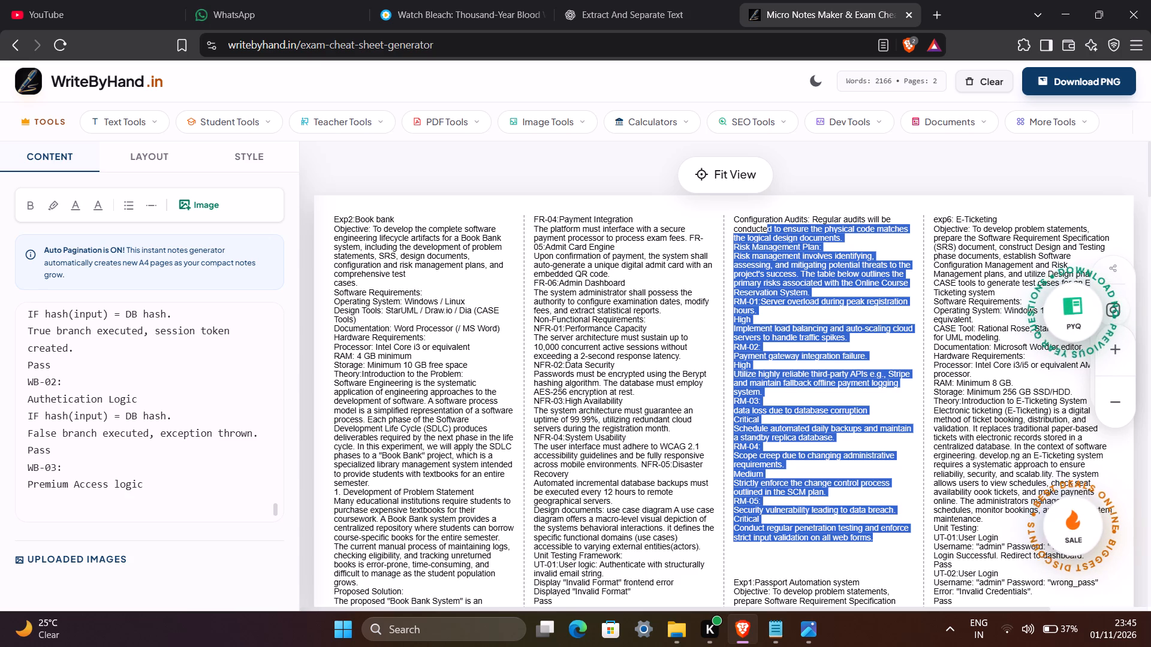
left_click_drag(775, 227, 769, 225)
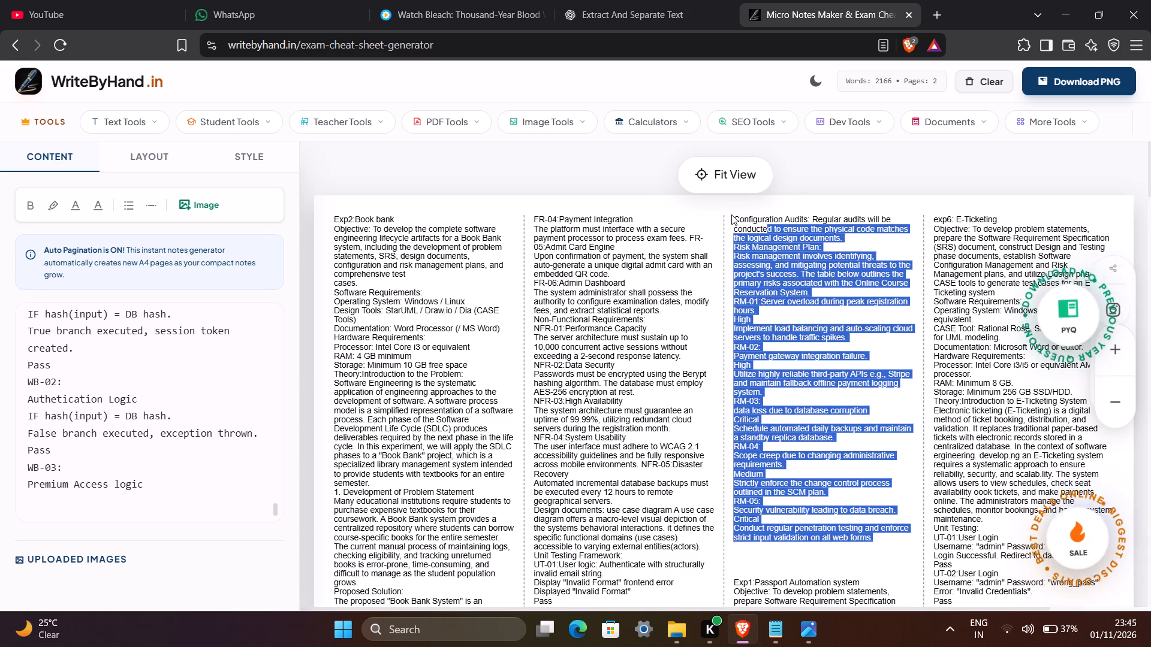
left_click_drag(731, 214, 874, 540)
scroll(754, 244, "up", 2)
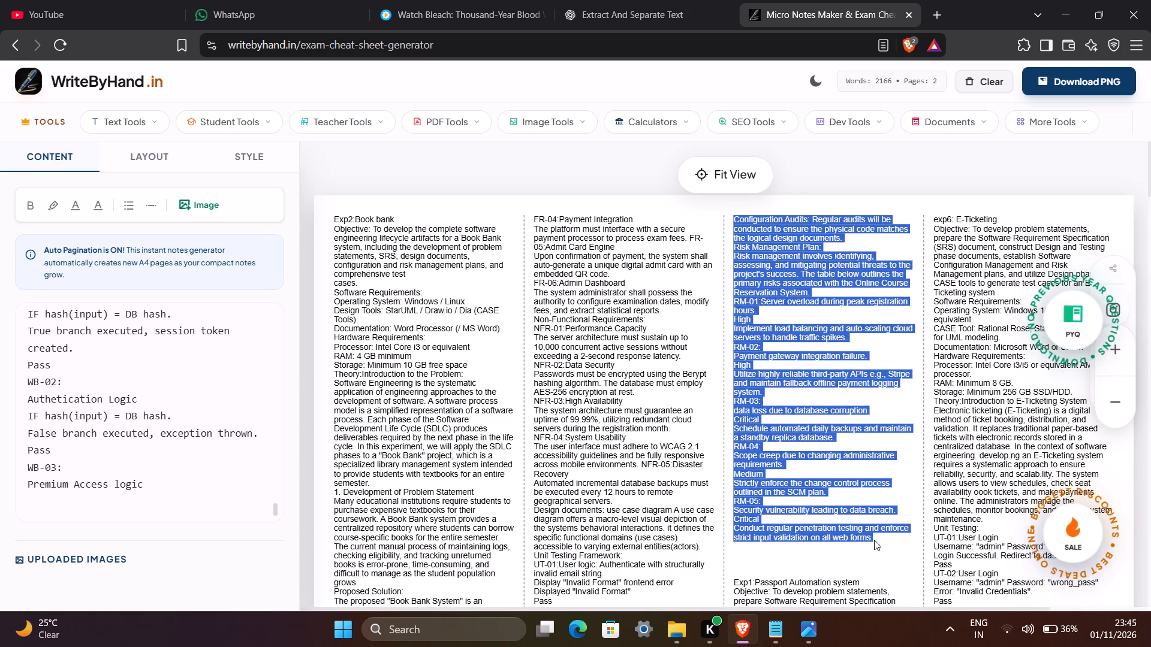
key("ctrl+c")
left_click(772, 627)
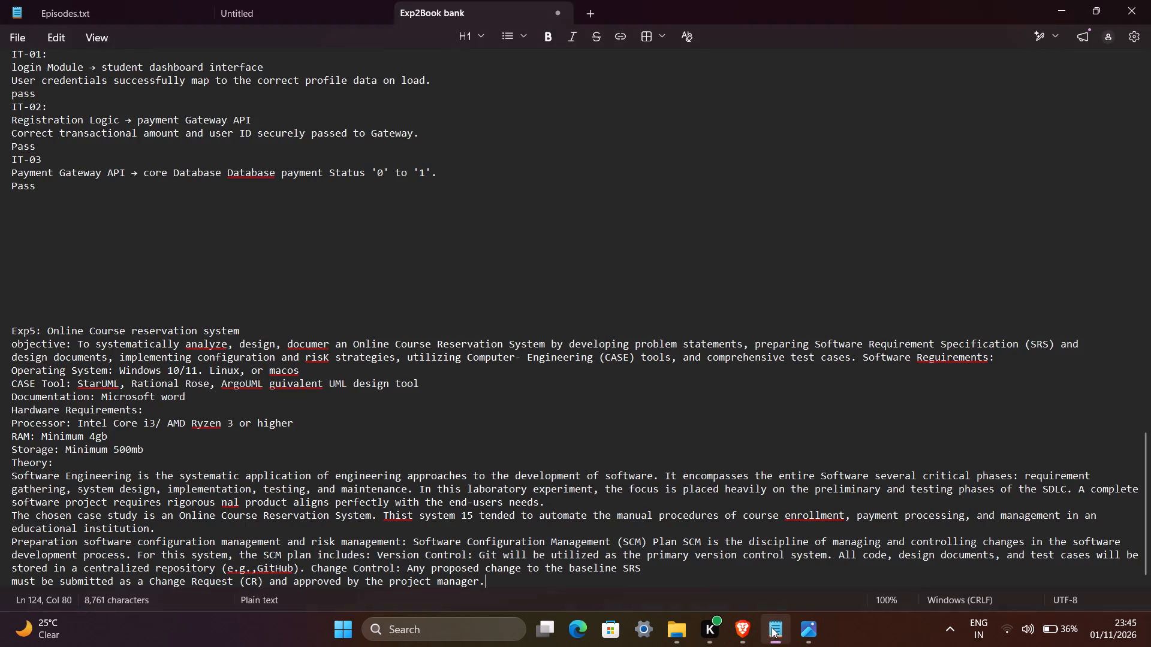
key("Return")
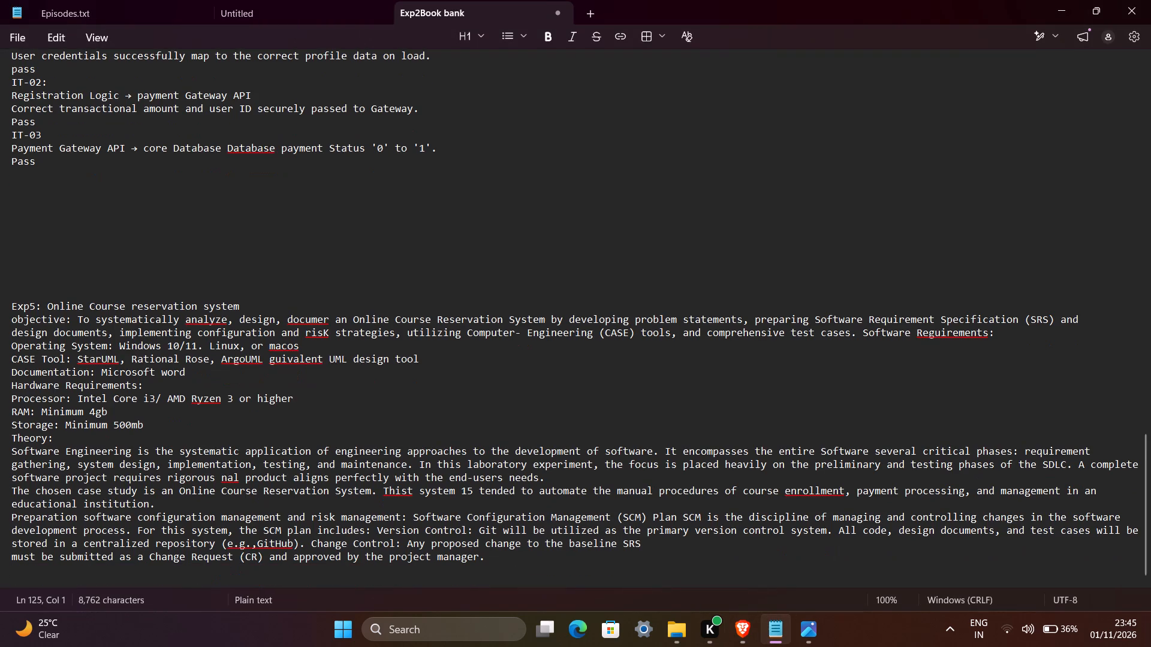
key("ctrl+v")
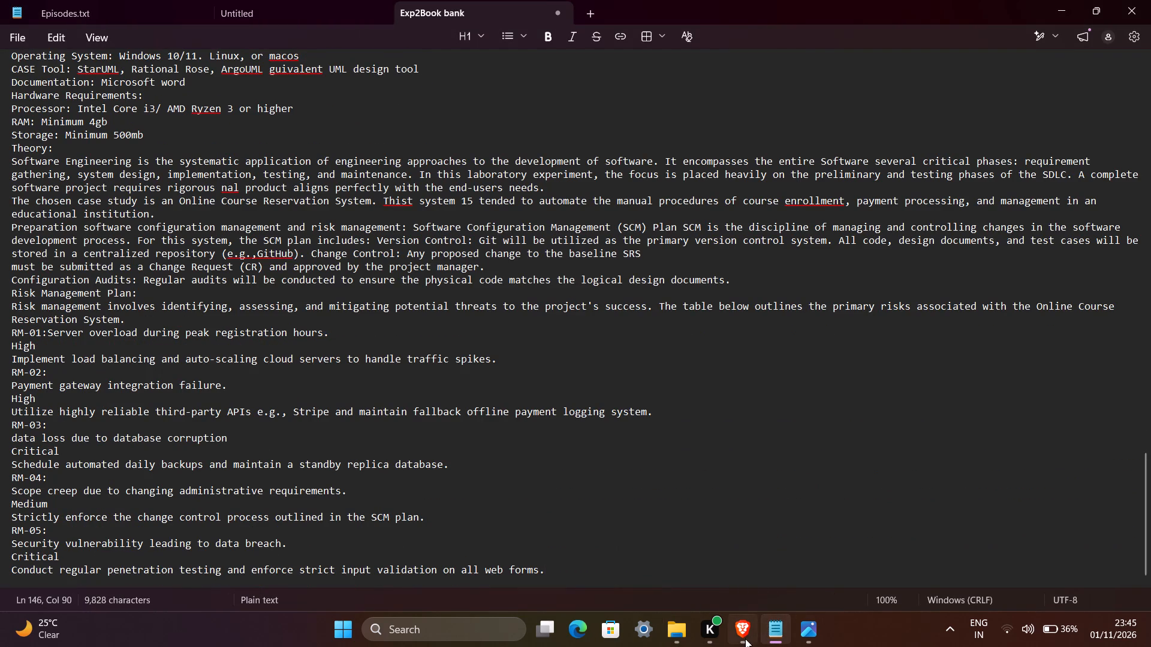
Copy the third-column "Exp1:Passport Automation system" section through "track their application status in real-time." from the browser preview.
left_click(745, 639)
scroll(773, 486, "down", 5)
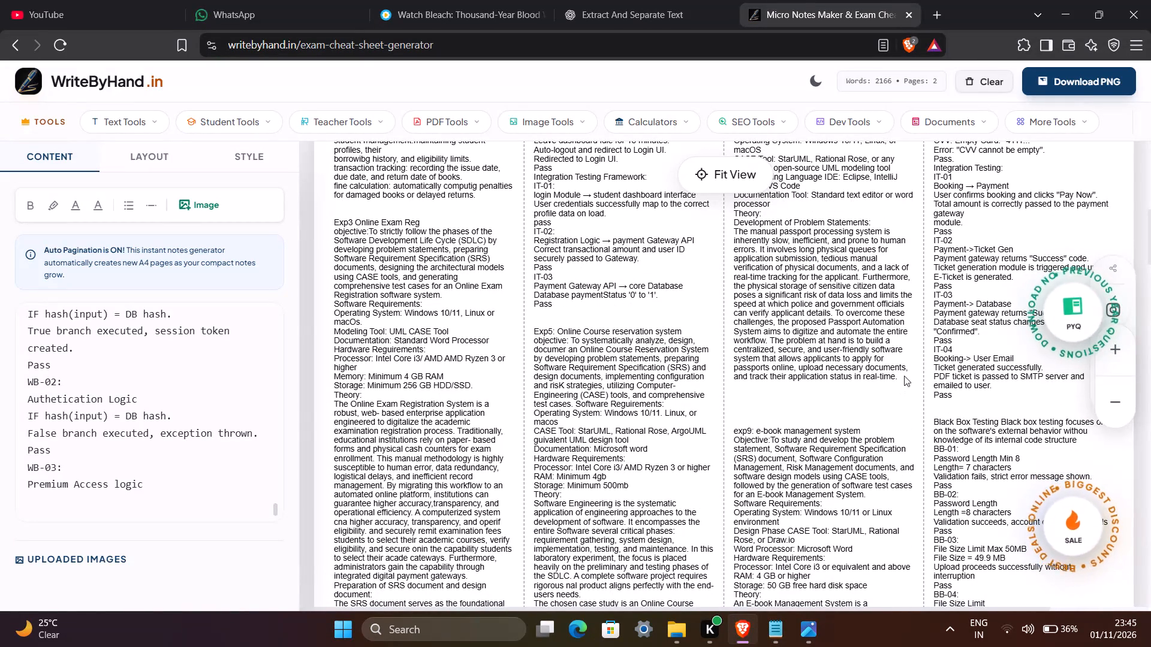
left_click_drag(904, 376, 780, 205)
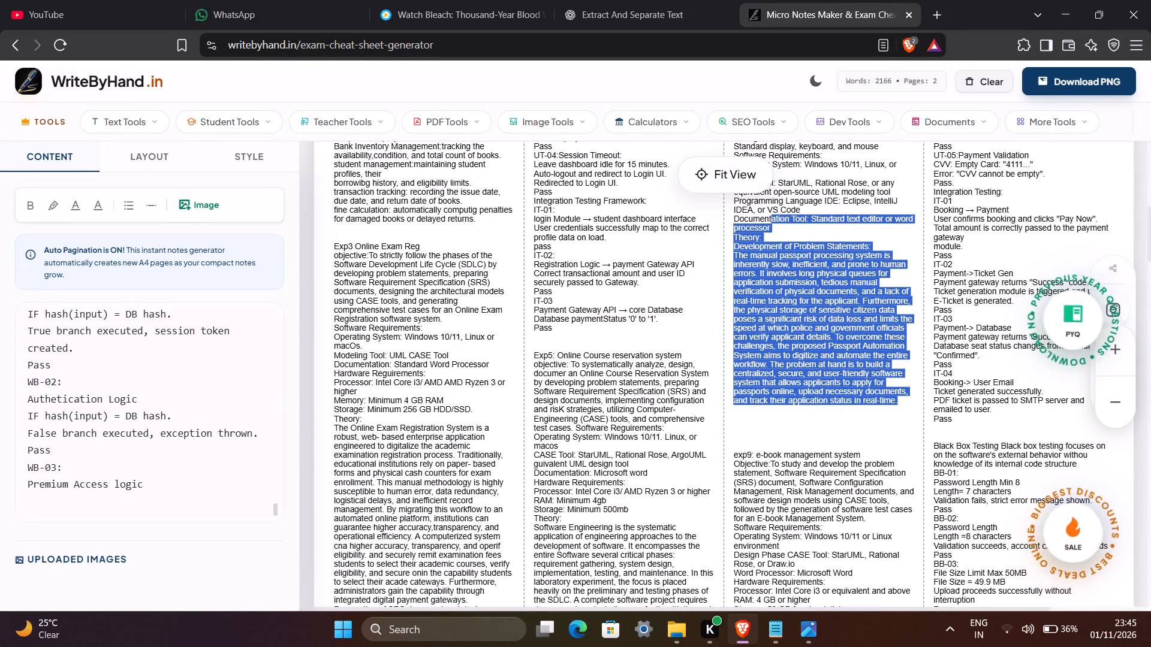
left_click_drag(780, 205, 733, 555)
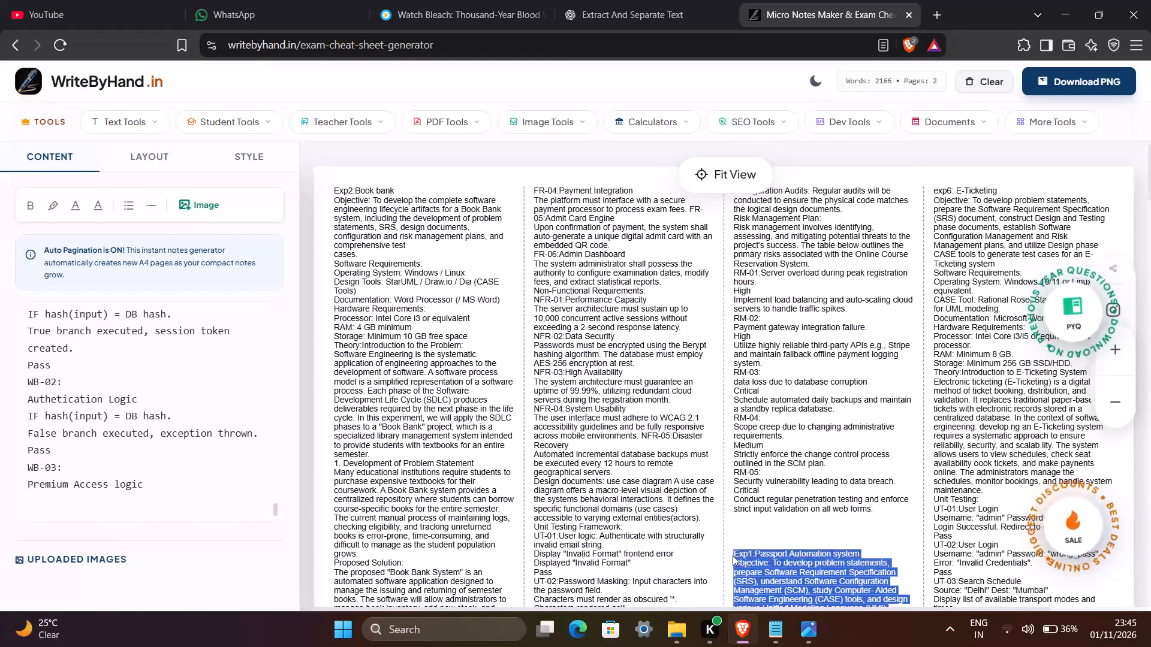
left_click_drag(733, 555, 733, 555)
key("ctrl+c")
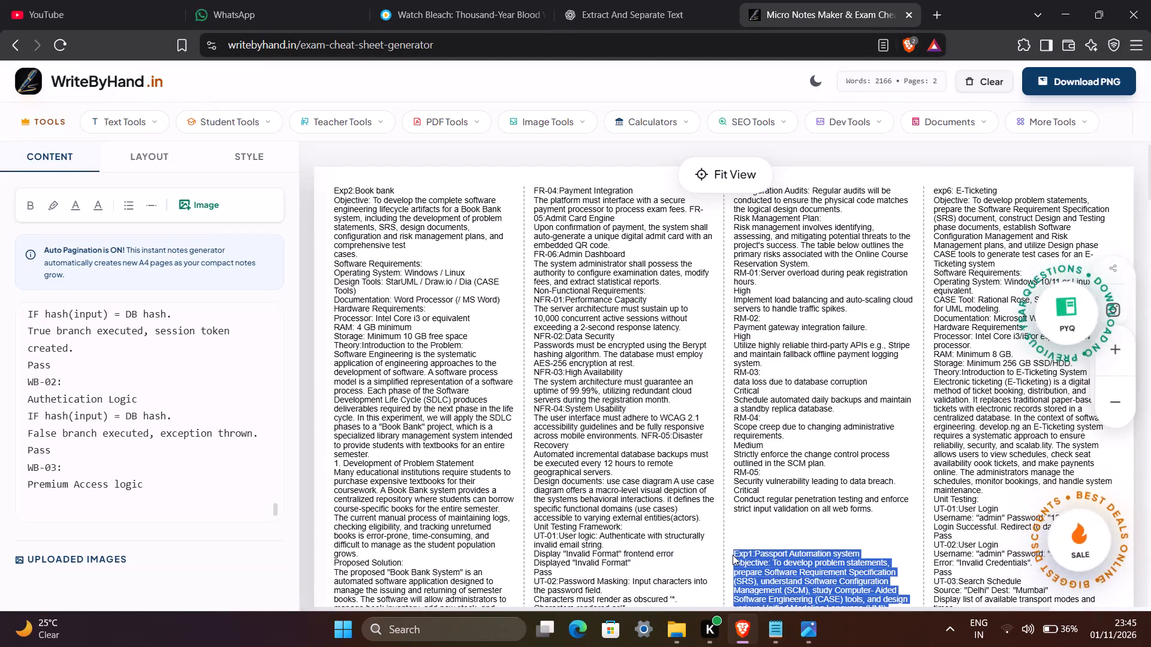
Add twelve line breaks below the RM-05 text in Notepad and paste the copied Passport Automation system section there.
left_click(773, 639)
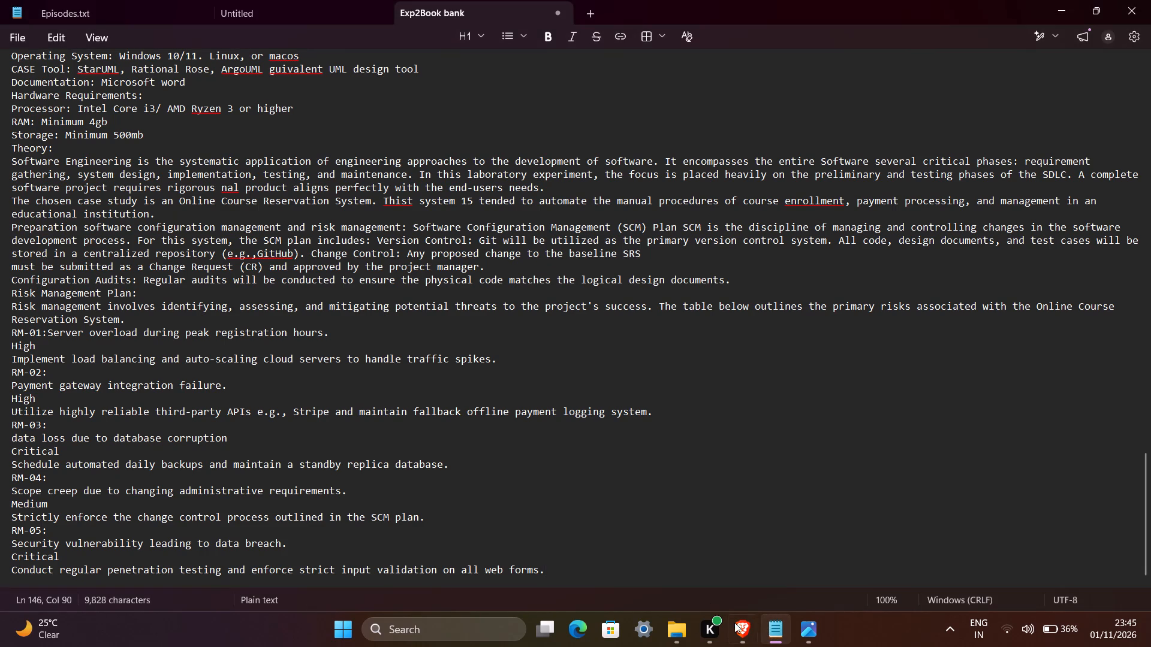
key("Return")
key("Return")
key("Return")
key("Return")
key("Return")
key("Return")
key("Return")
key("Return")
key("Return")
key("Return")
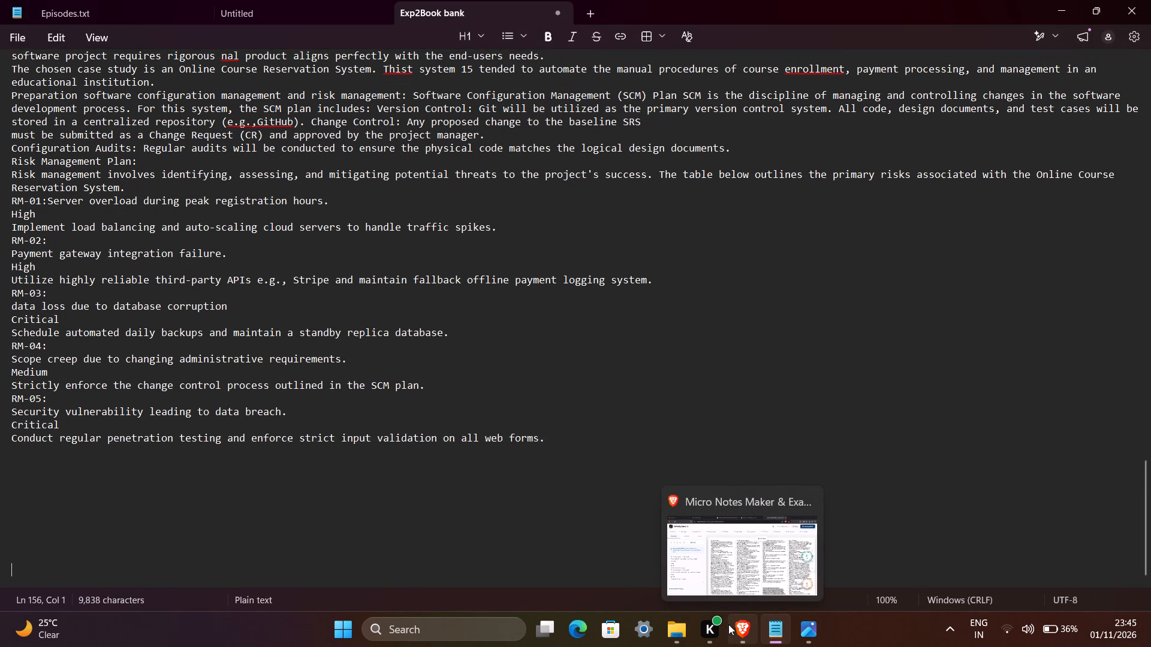
key("Return")
key("Return")
key("ctrl+v")
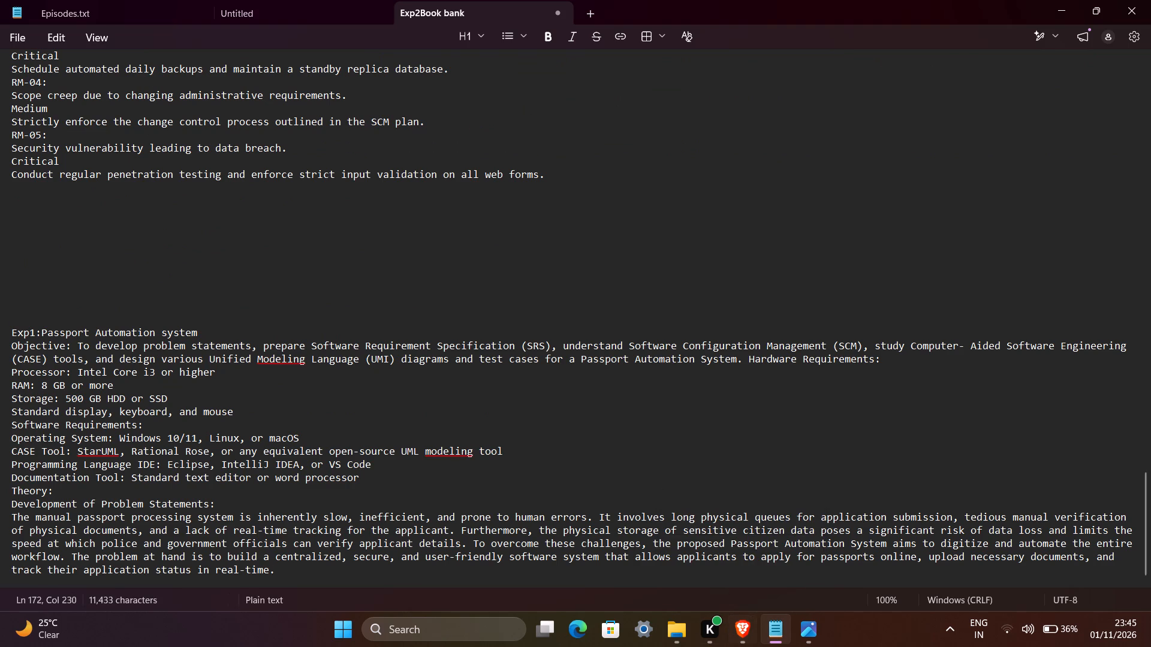
scroll(558, 573, "down", 2)
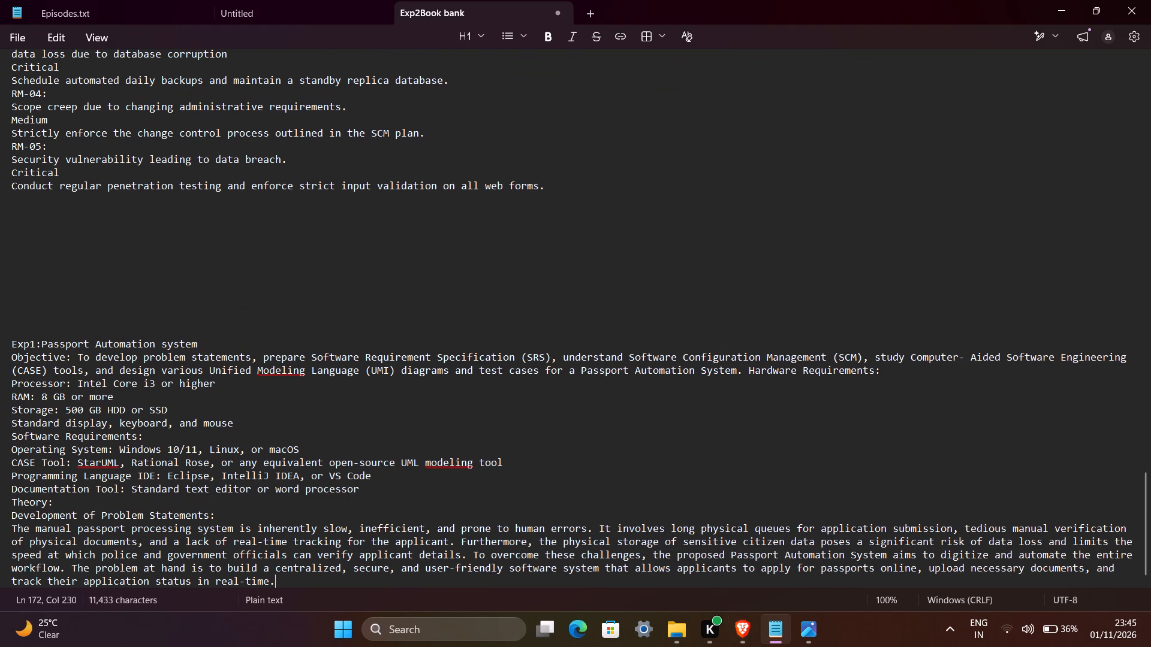
scroll(558, 573, "right", 1)
Copy the fourth-column "exp6: E-Ticketing" section through the IT-04 entry's "Pass" line from the browser preview.
left_click(727, 646)
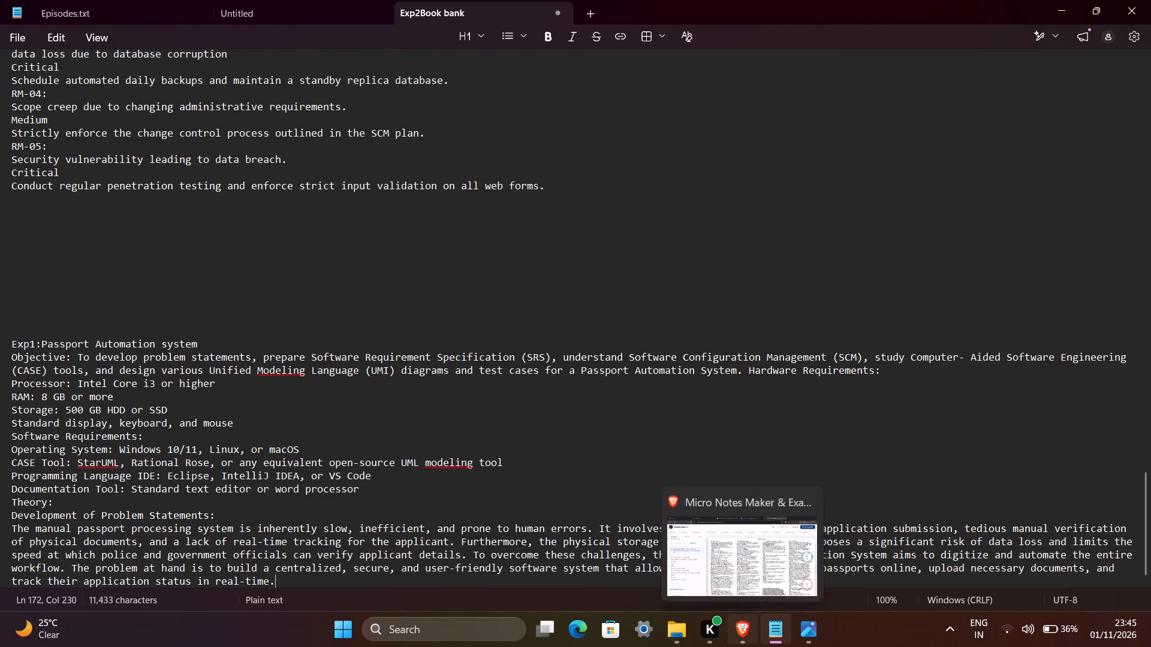
scroll(771, 379, "down", 3)
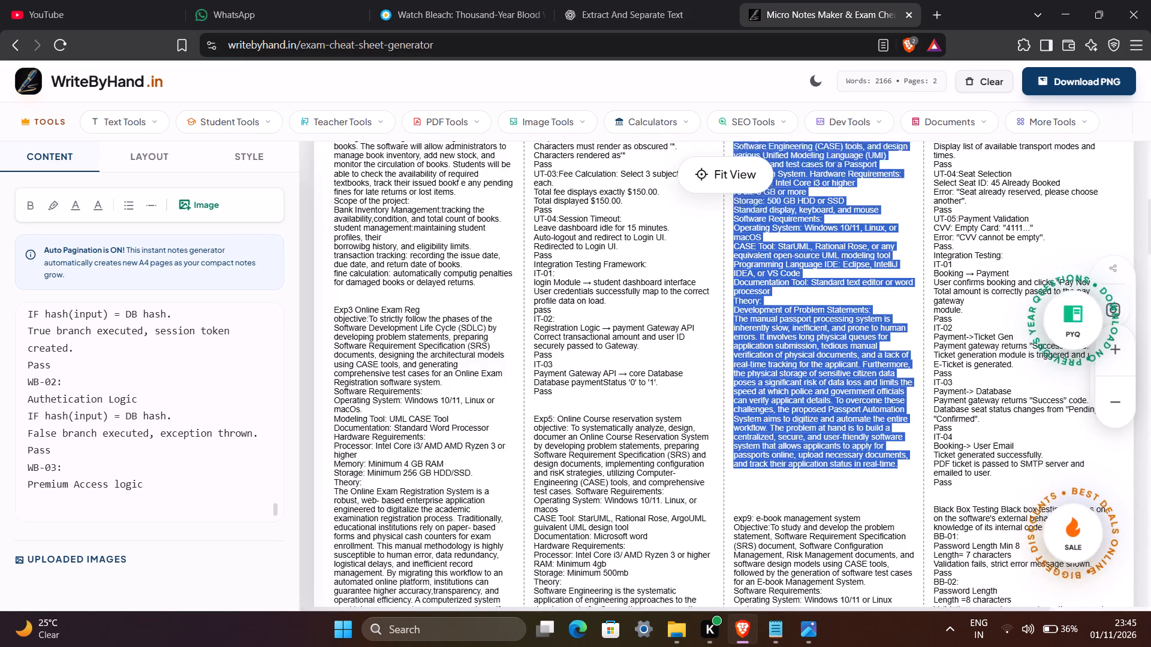
scroll(771, 379, "down", 2)
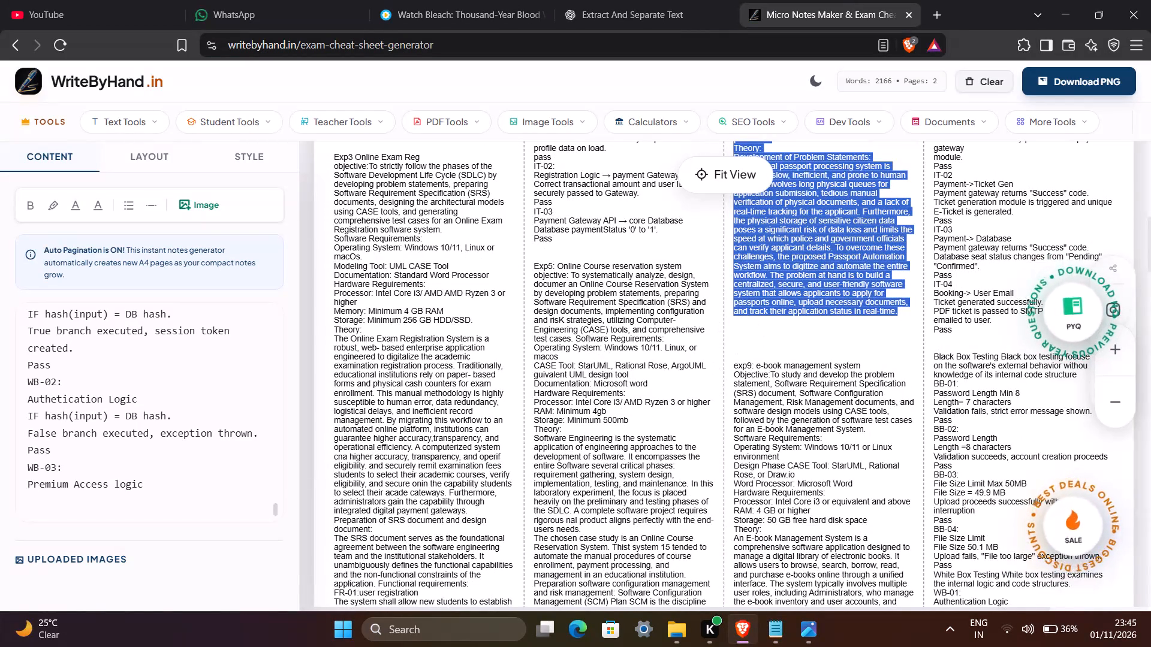
left_click_drag(955, 327, 930, 219)
key("ctrl+c")
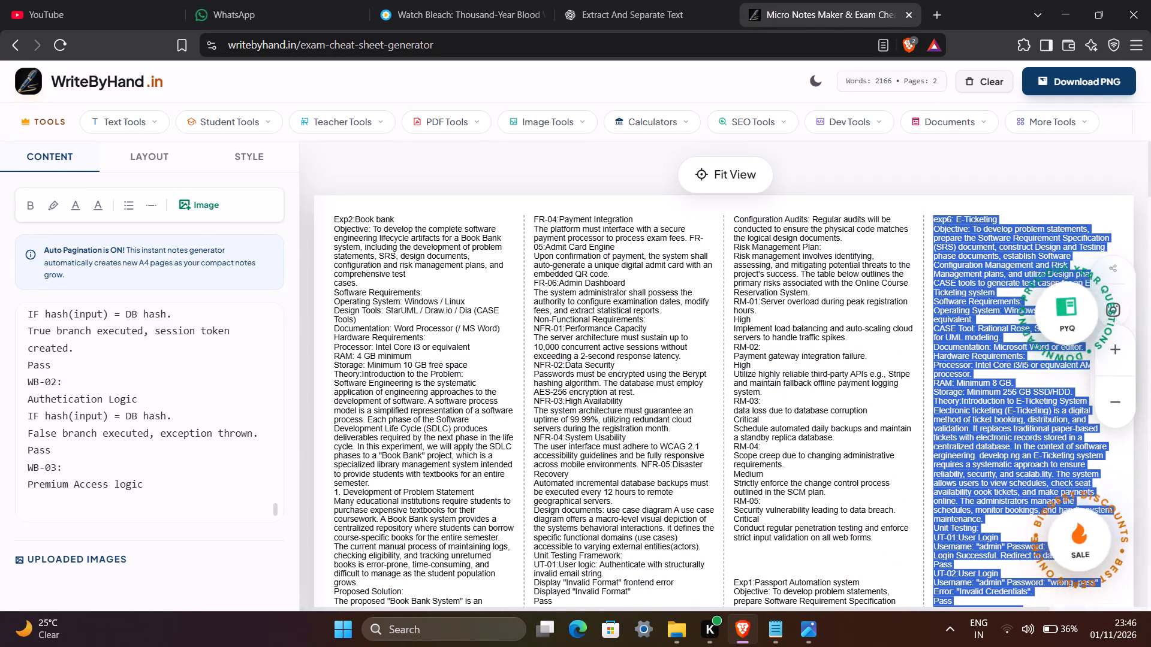
Add twelve line breaks below the Passport Automation text in Notepad and paste the copied E-Ticketing section there.
left_click(791, 638)
scroll(517, 473, "down", 1)
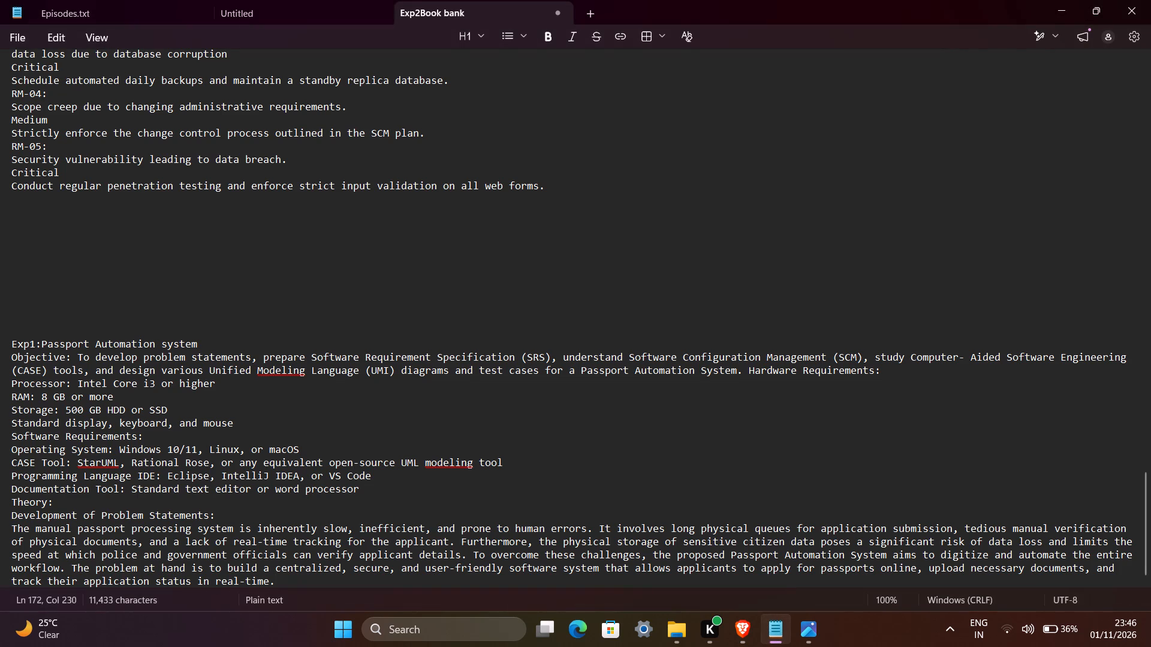
scroll(517, 473, "down", 1)
key("Return")
key("Return")
key("Return")
key("Return")
key("Return")
key("Return")
key("Return")
key("Return")
key("Return")
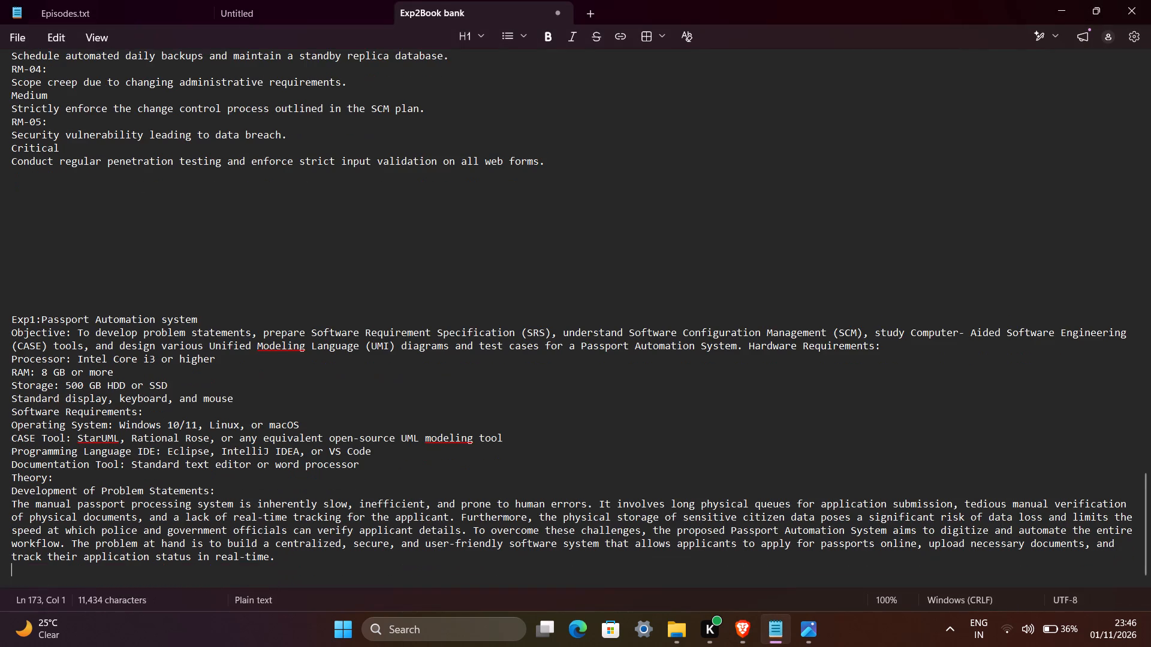
key("Return")
key("Return")
key("Return")
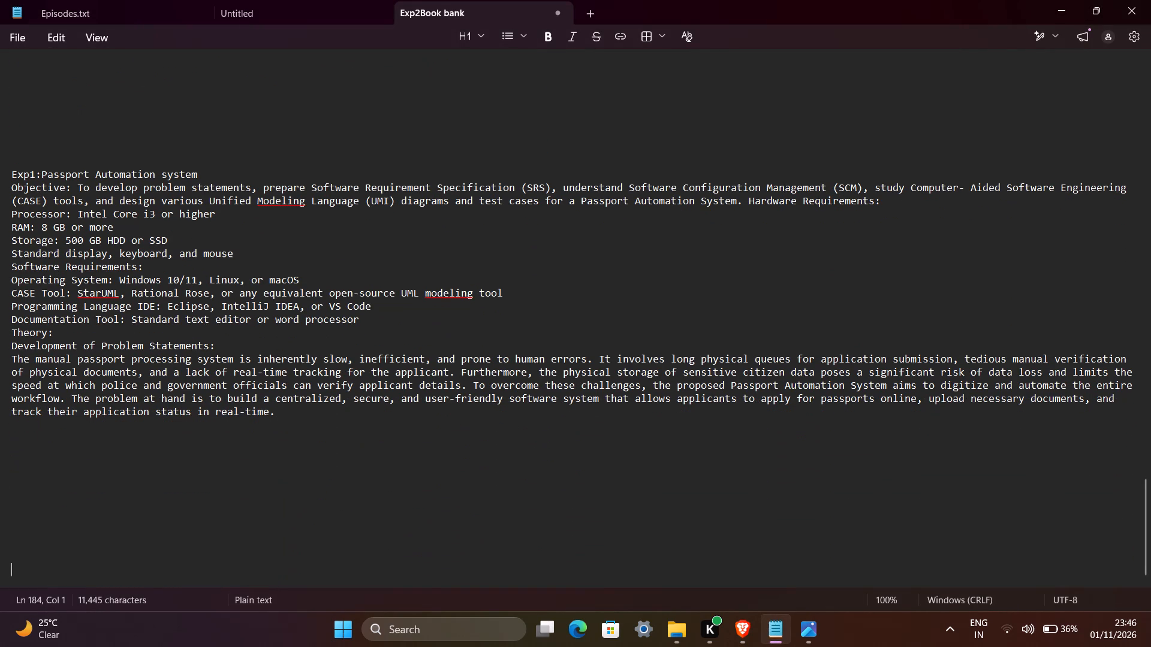
key("ctrl+v")
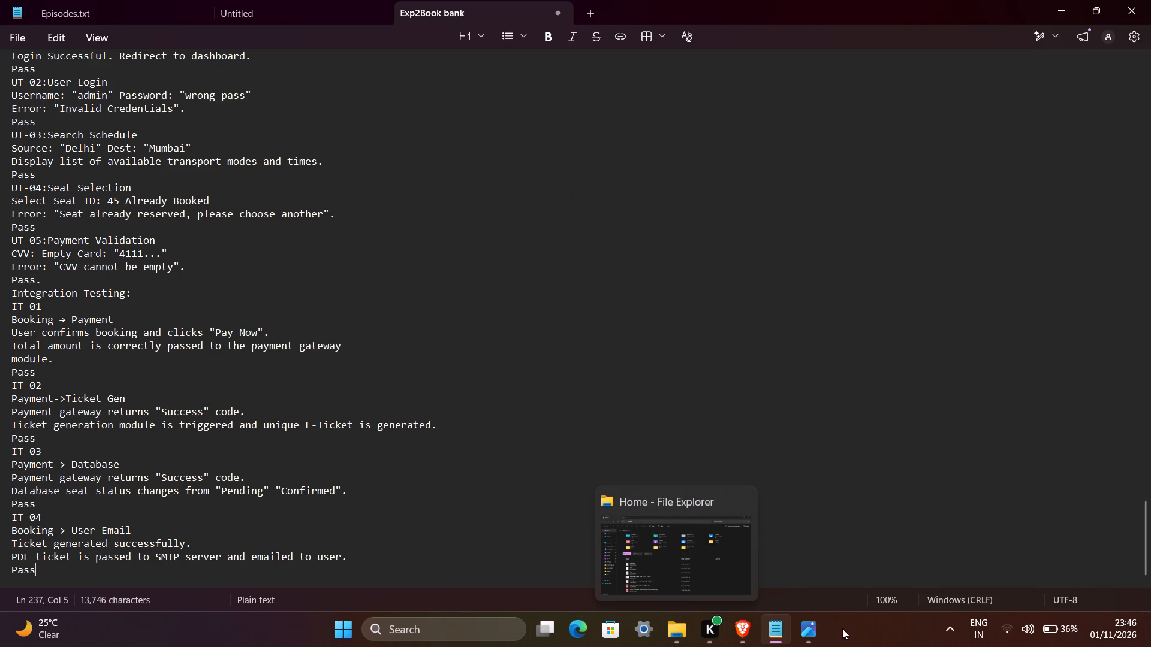
Bring up the 321.png image in Photos and close it.
left_click(818, 642)
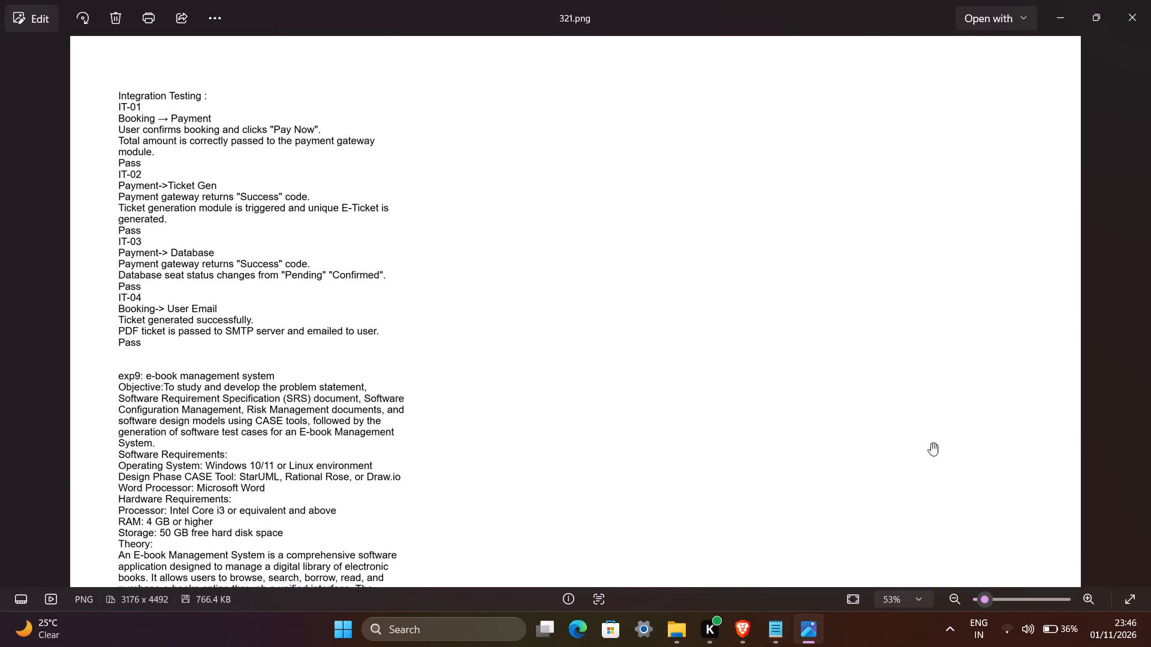
left_click(1150, 0)
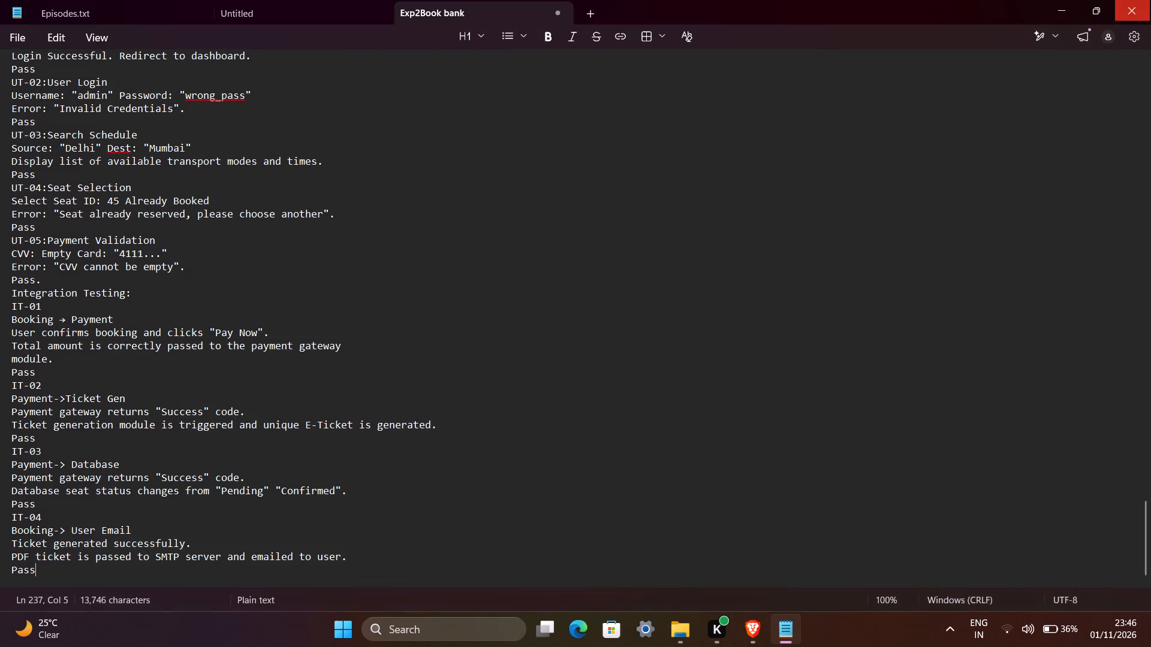
Copy the third-column "exp9: e-book management system" section through "reliability and scalability." from the browser preview.
left_click(774, 627)
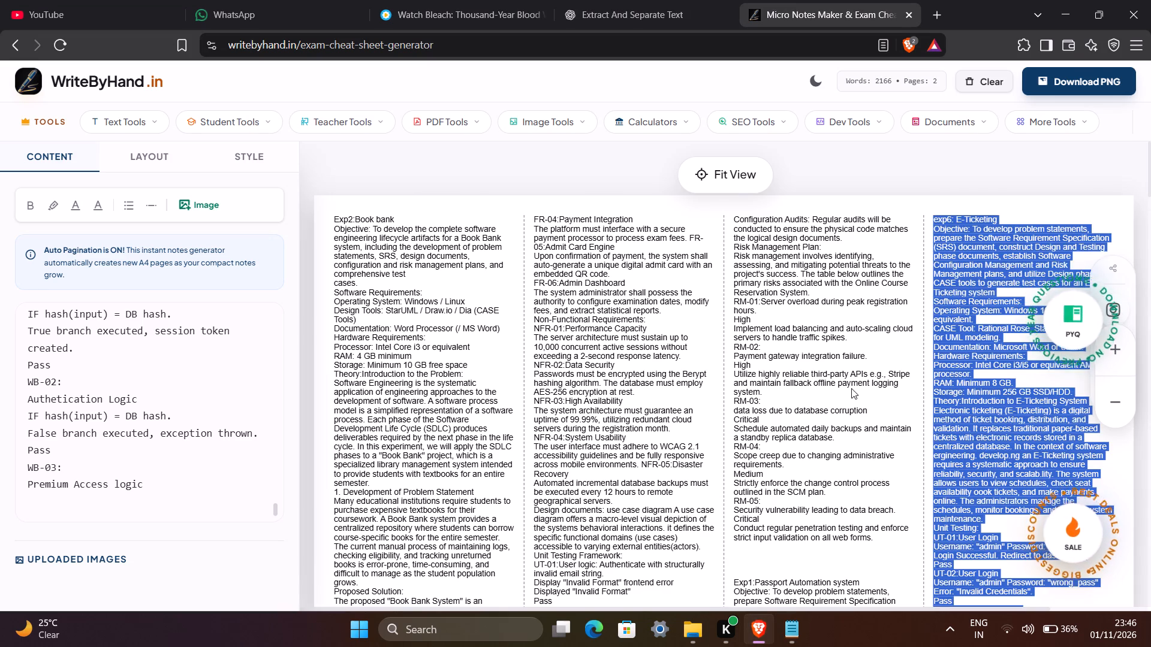
scroll(851, 388, "down", 6)
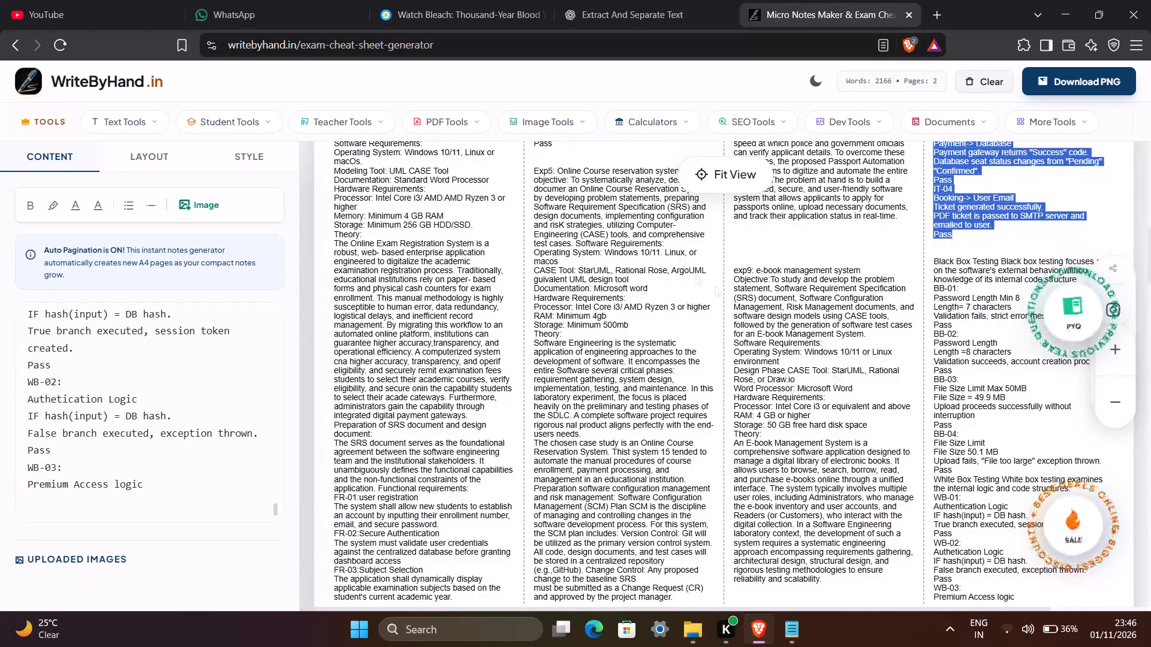
left_click_drag(731, 267, 867, 564)
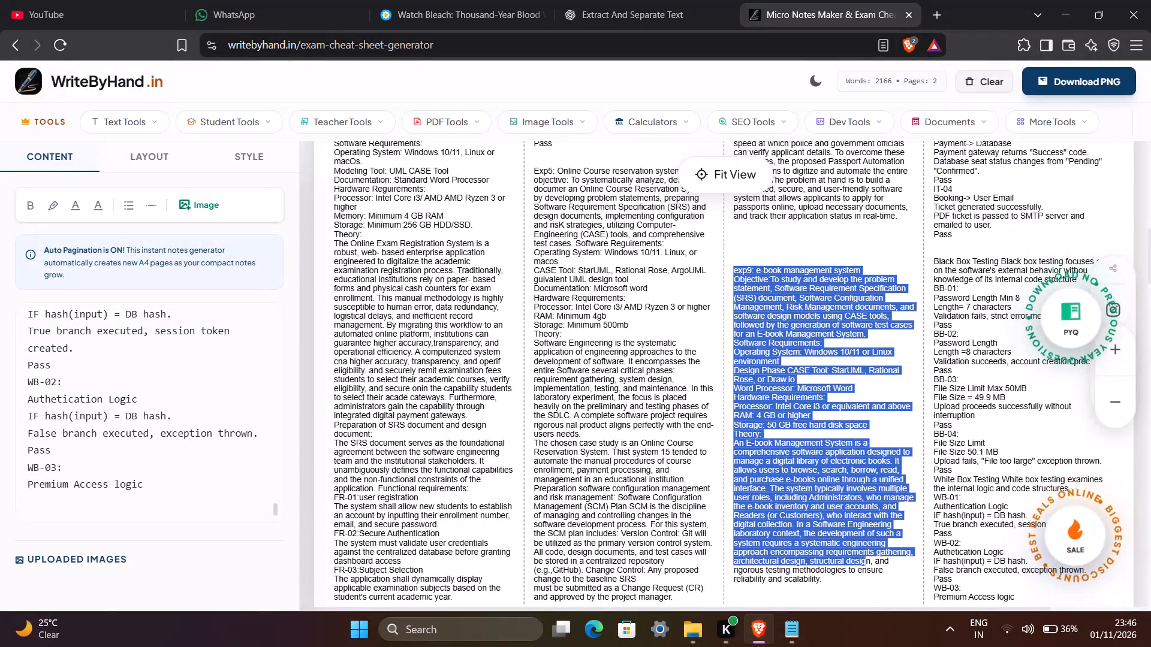
left_click_drag(867, 564, 819, 302)
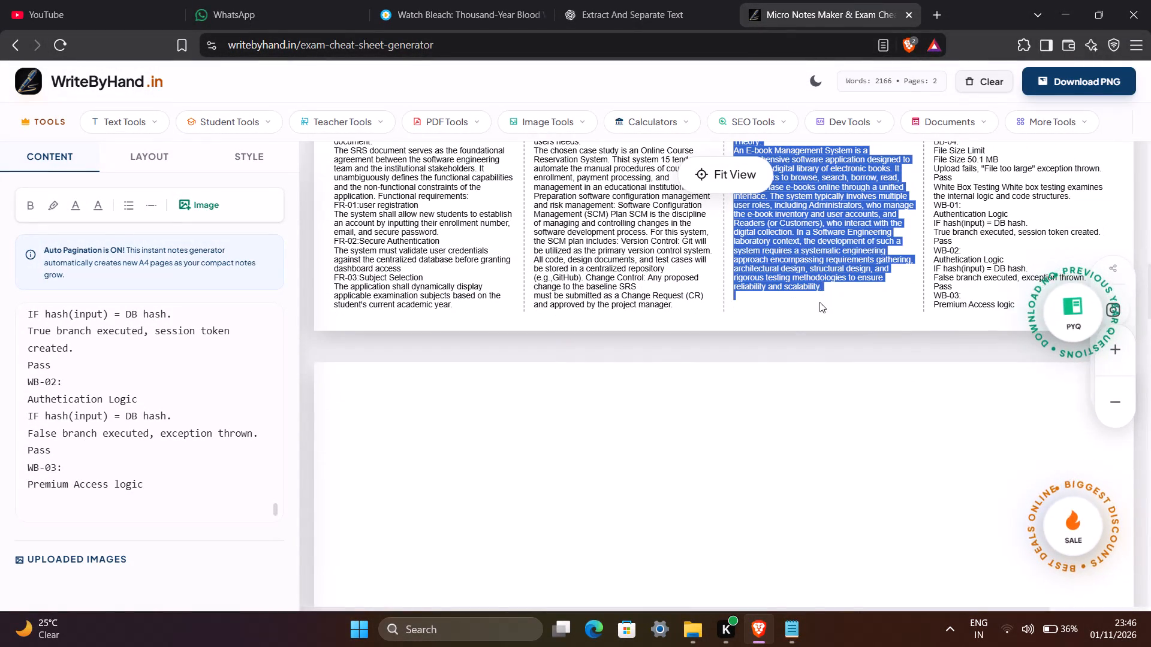
left_click_drag(819, 302, 825, 285)
key("ctrl+c")
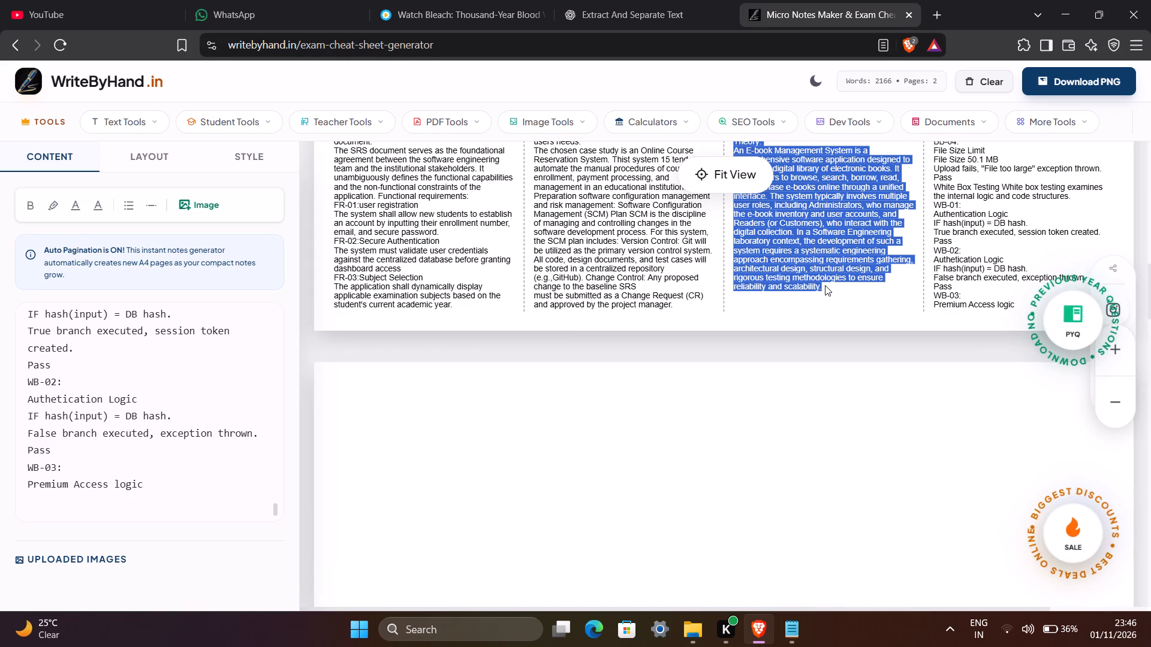
Add a large block of blank lines below the E-Ticketing text at the end of the "Exp2Book bank" Notepad note.
left_click(797, 618)
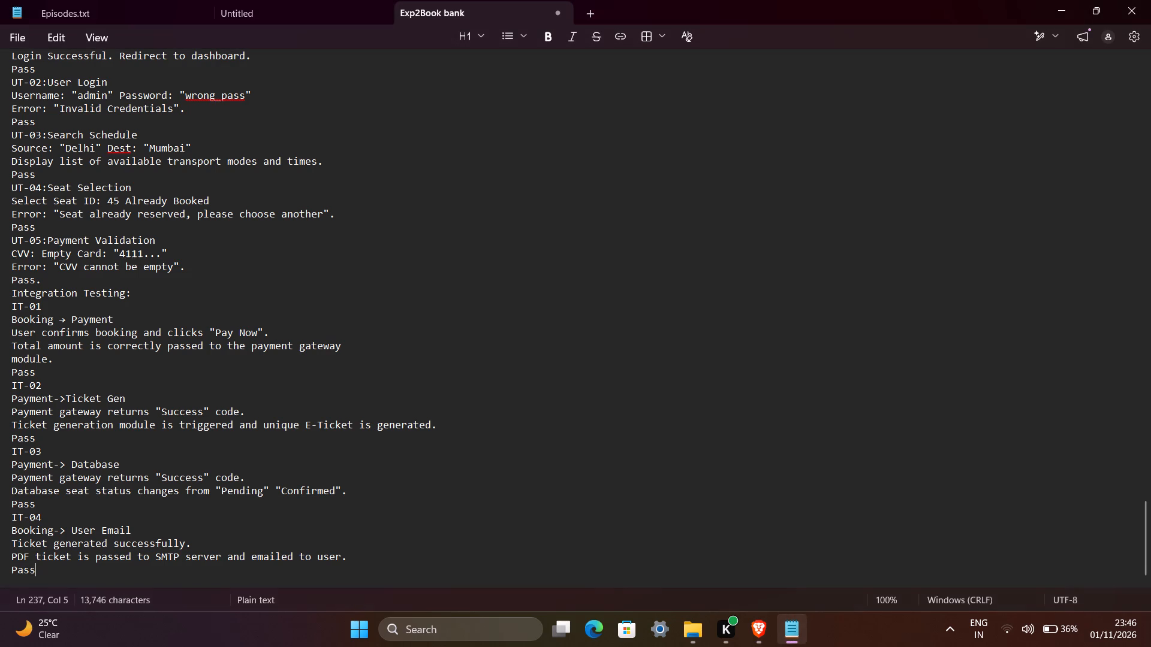
key("Return")
key("Return")
key("Return")
key("Return")
key("Return")
key("Return")
key("Return")
key("Return")
key("Return")
key("Return")
key("Return")
key("Return")
key("Return")
key("Return")
key("Return")
key("Return")
key("Return")
key("Return")
key("Return")
key("Return")
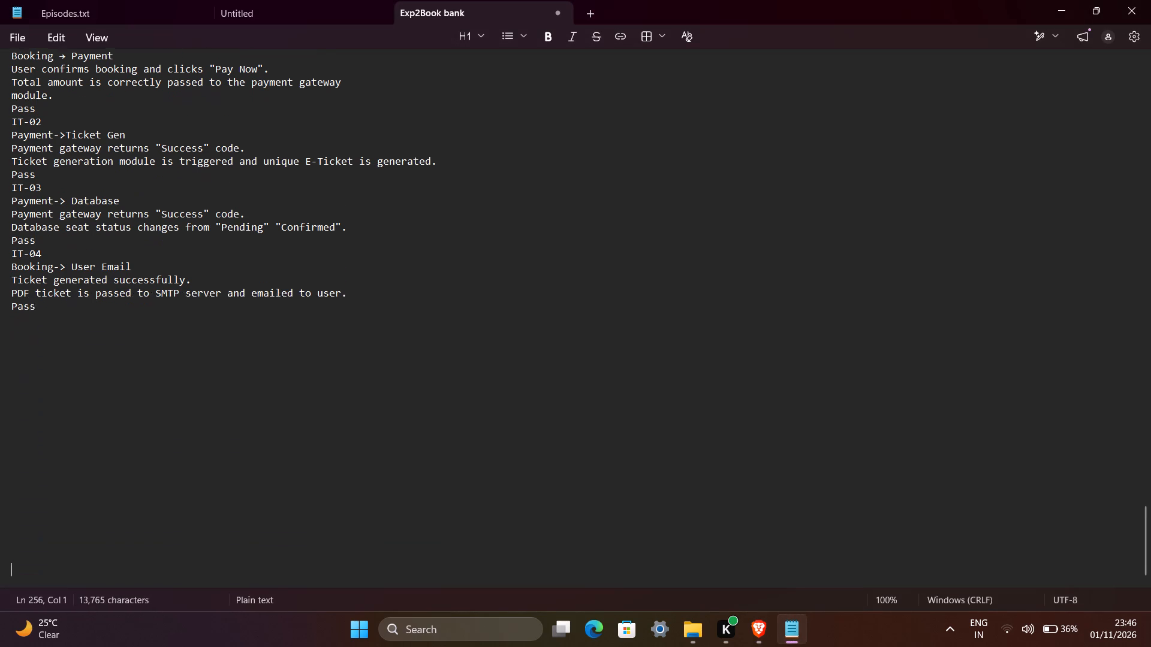
Paste the copied e-book management system section into the empty Untitled Notepad note.
left_click(306, 0)
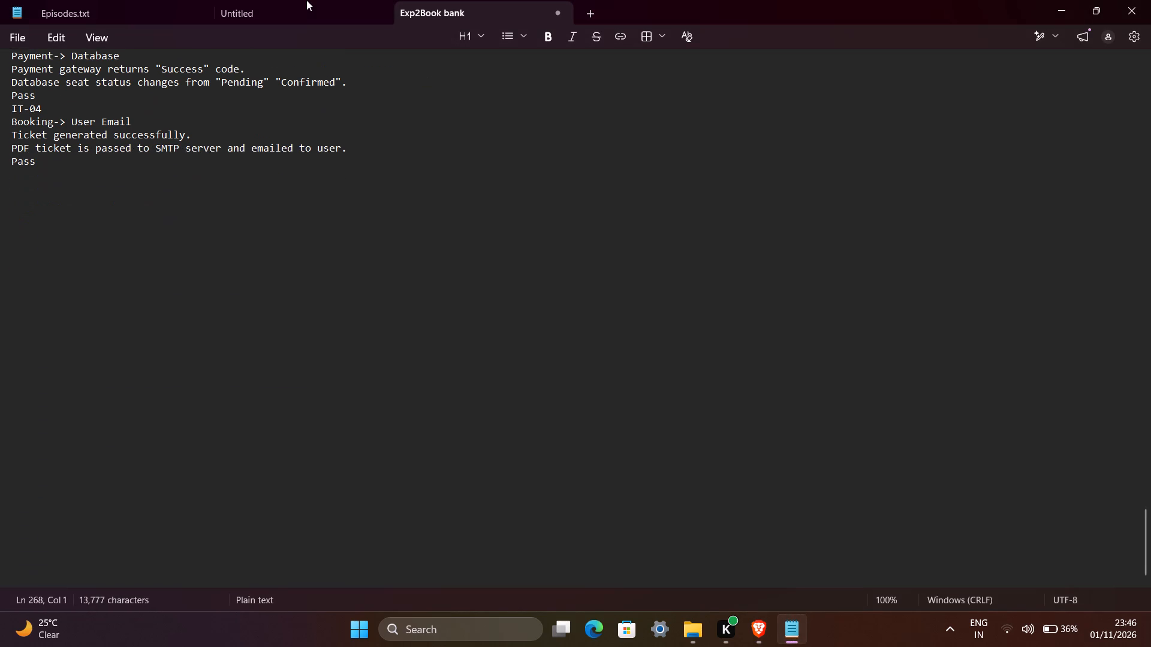
left_click(268, 14)
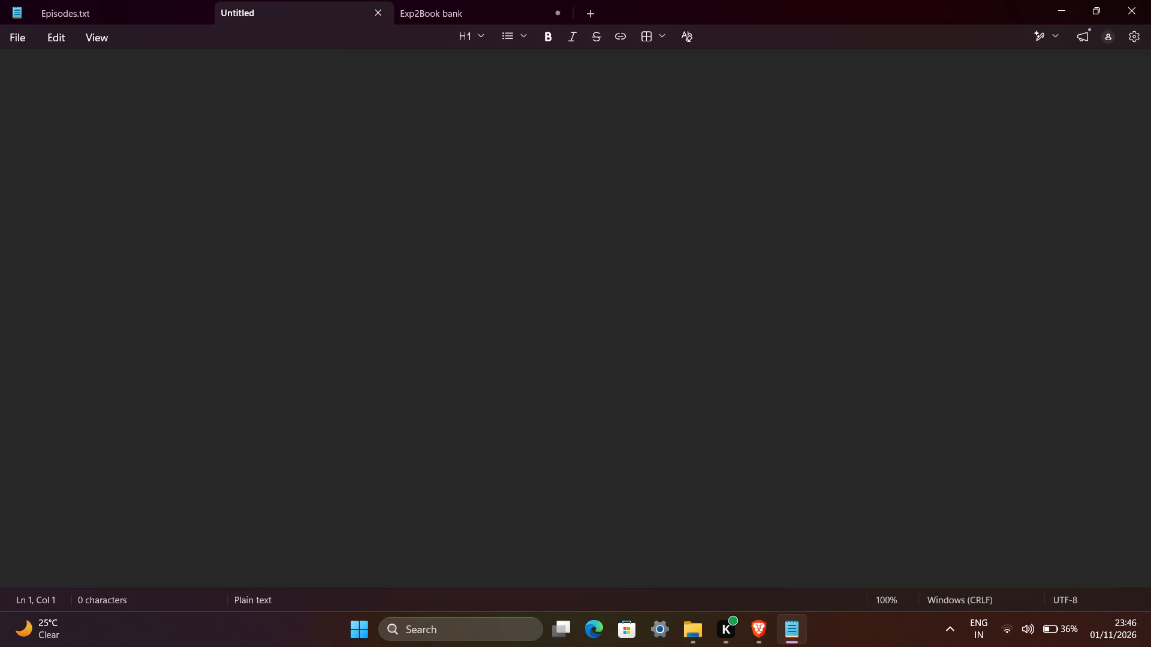
key("ctrl+c")
key("ctrl+v")
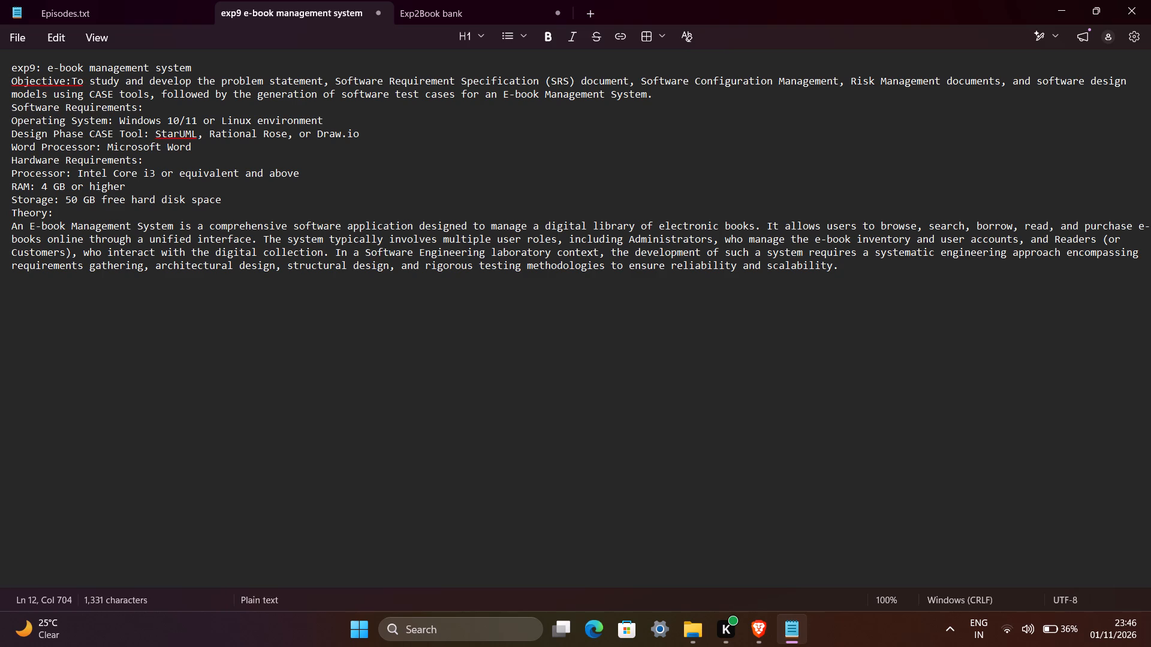
Copy the fourth-column text from "Black Box Testing" through "Premium Access logic" from the browser preview.
left_click(775, 633)
scroll(906, 263, "up", 6)
scroll(906, 263, "down", 1)
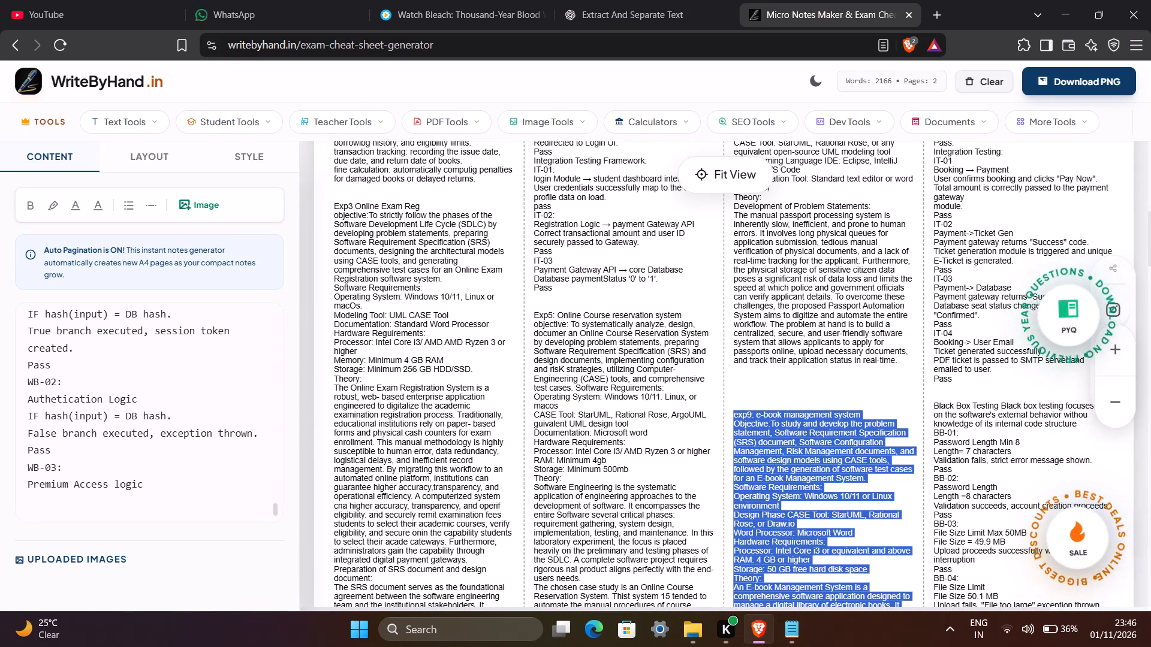
left_click_drag(935, 408, 1019, 587)
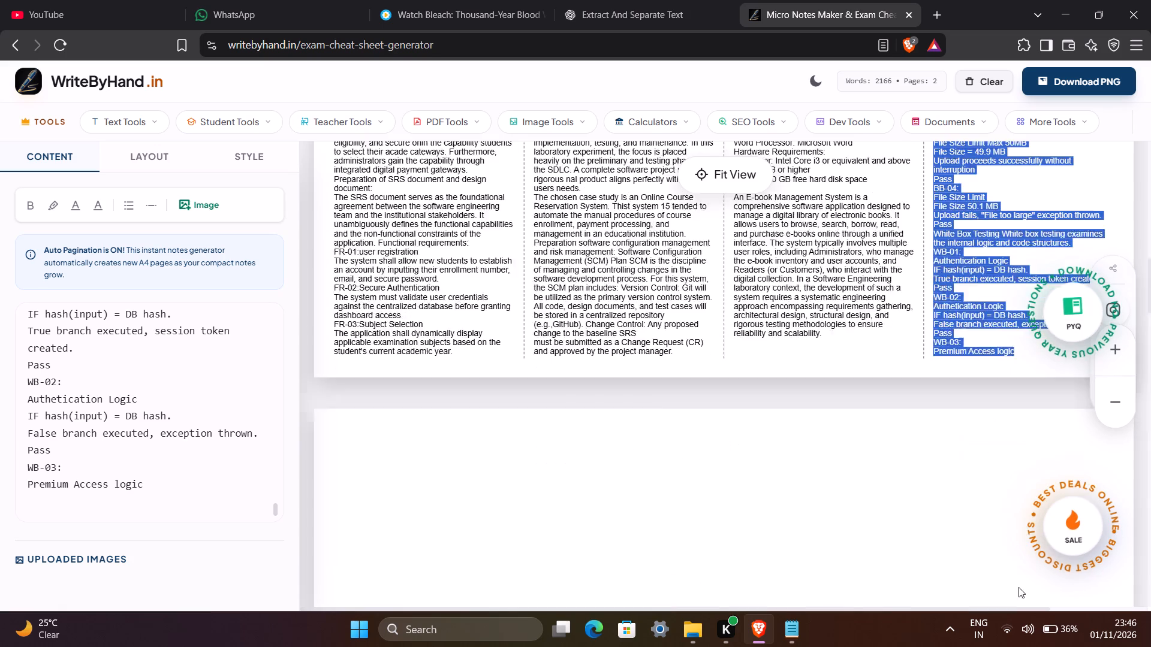
left_click_drag(1019, 587, 1017, 246)
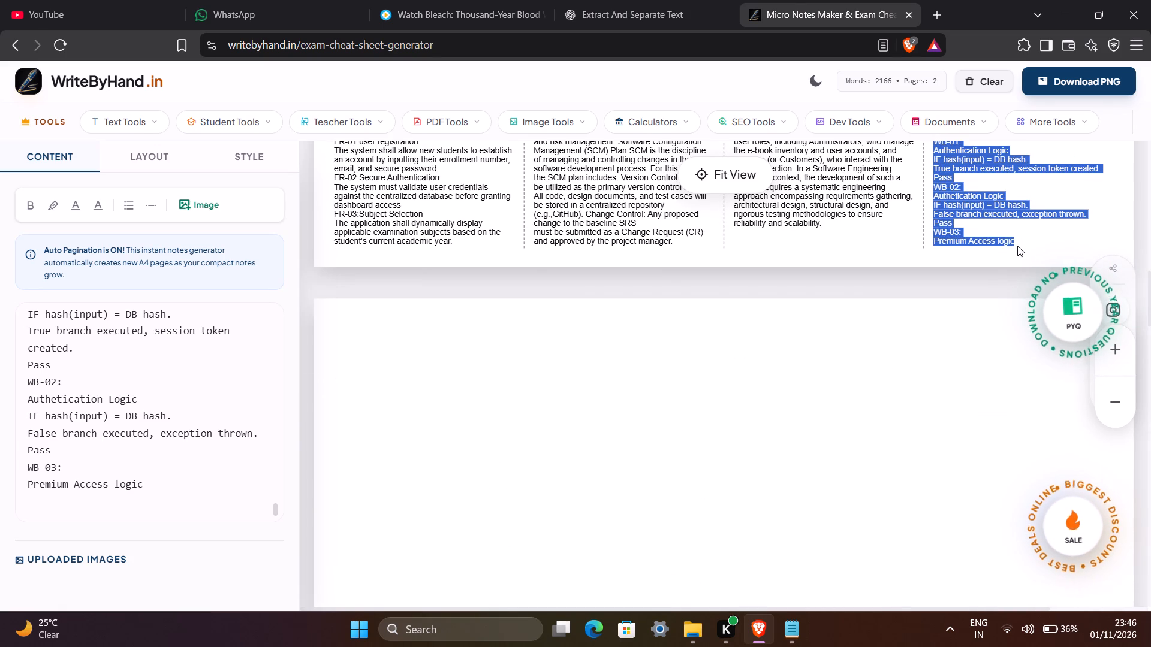
key("ctrl+c")
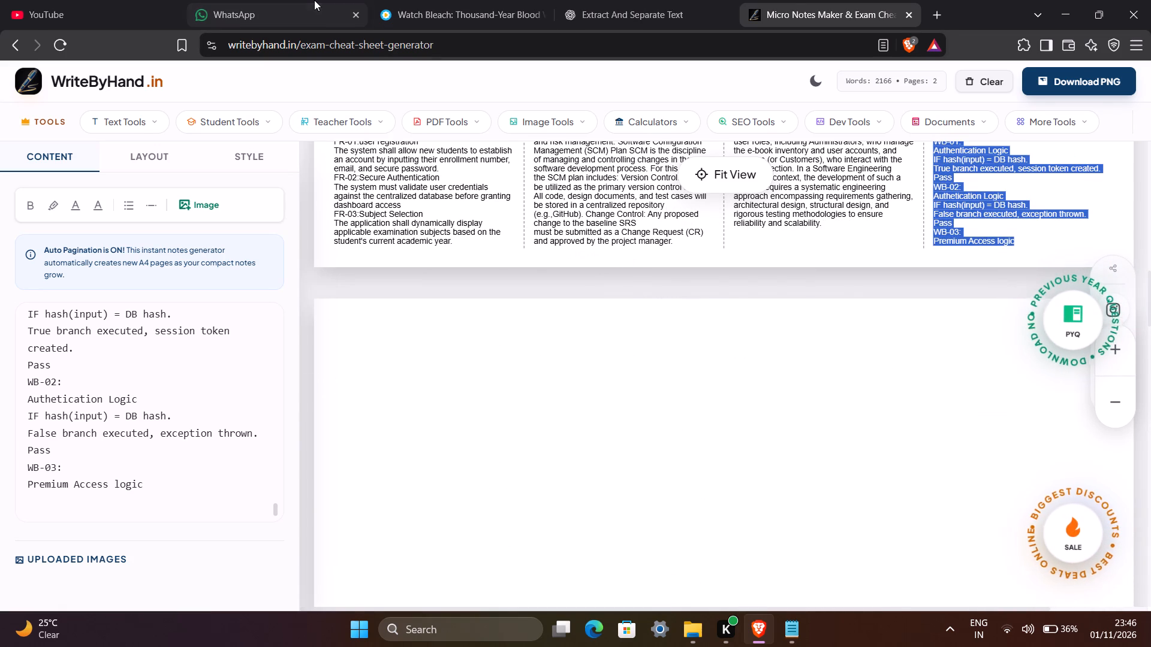
Paste the copied Black Box and White Box Testing text on a new line below the exp9 text in Notepad.
left_click(783, 627)
key("Return")
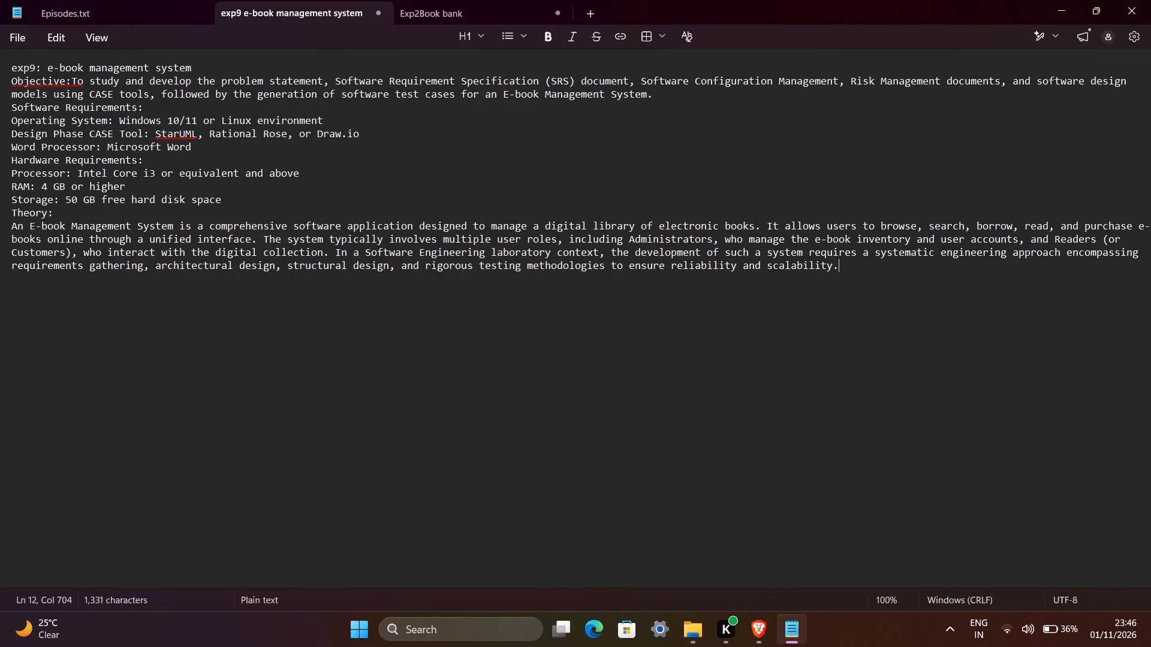
key("ctrl+v")
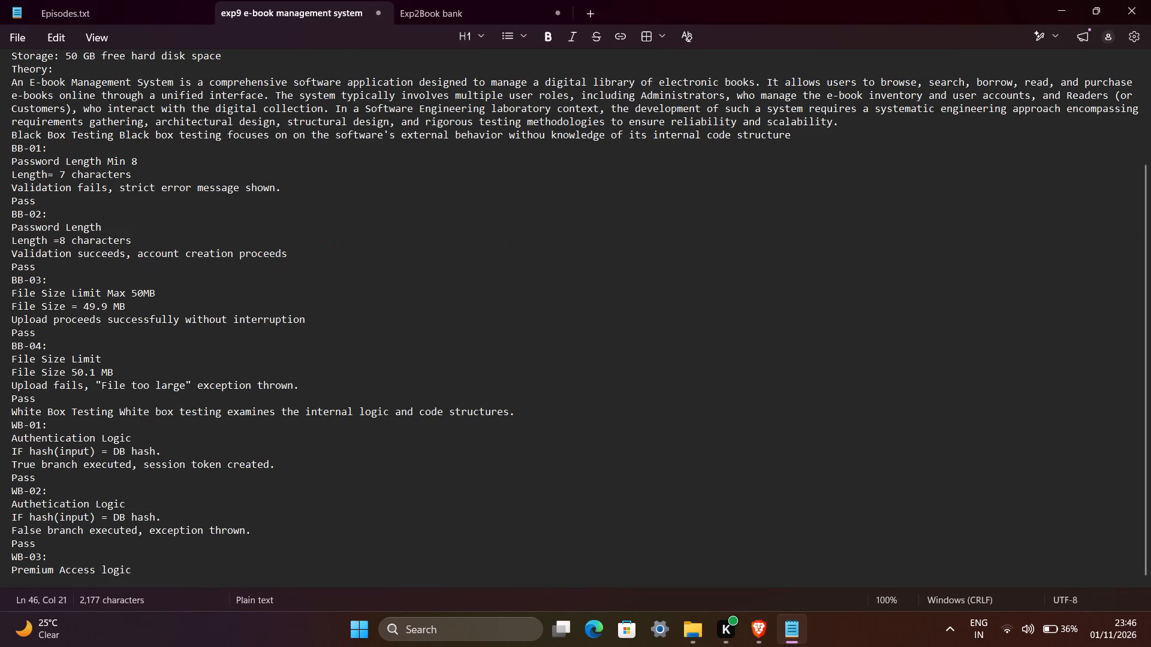
scroll(524, 161, "up", 5)
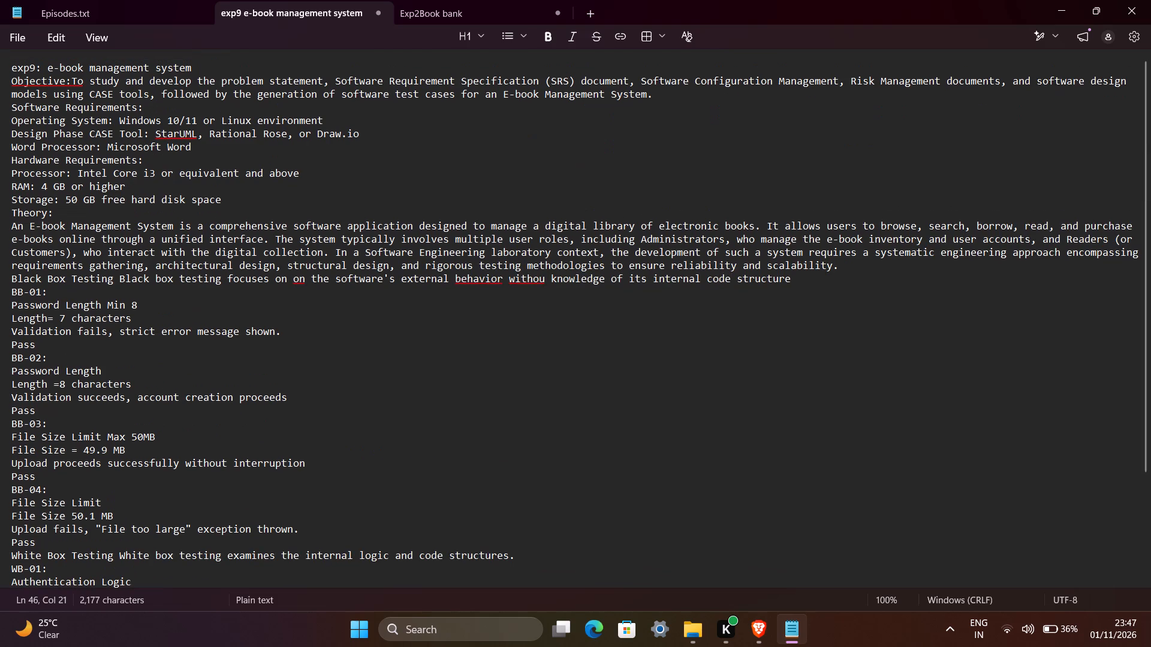
Reopen the recently closed WriteByHand image-to-text tab, examine the Cheat Sheet tool's content in it, and close the tab.
left_click(750, 626)
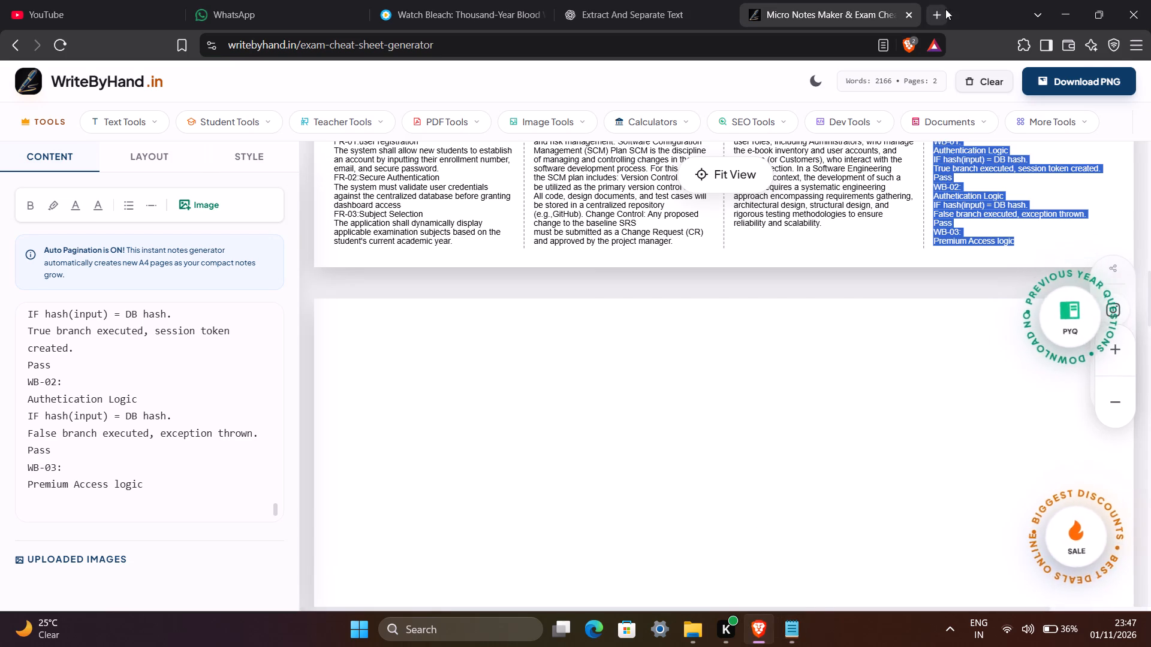
left_click(1146, 43)
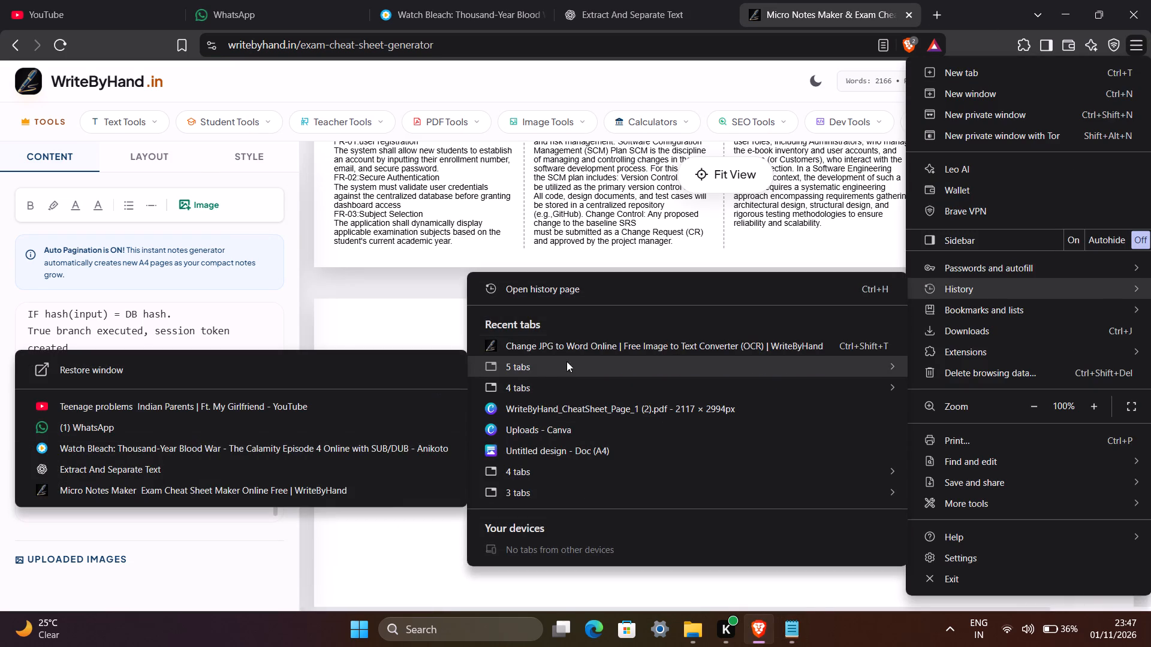
left_click(596, 352)
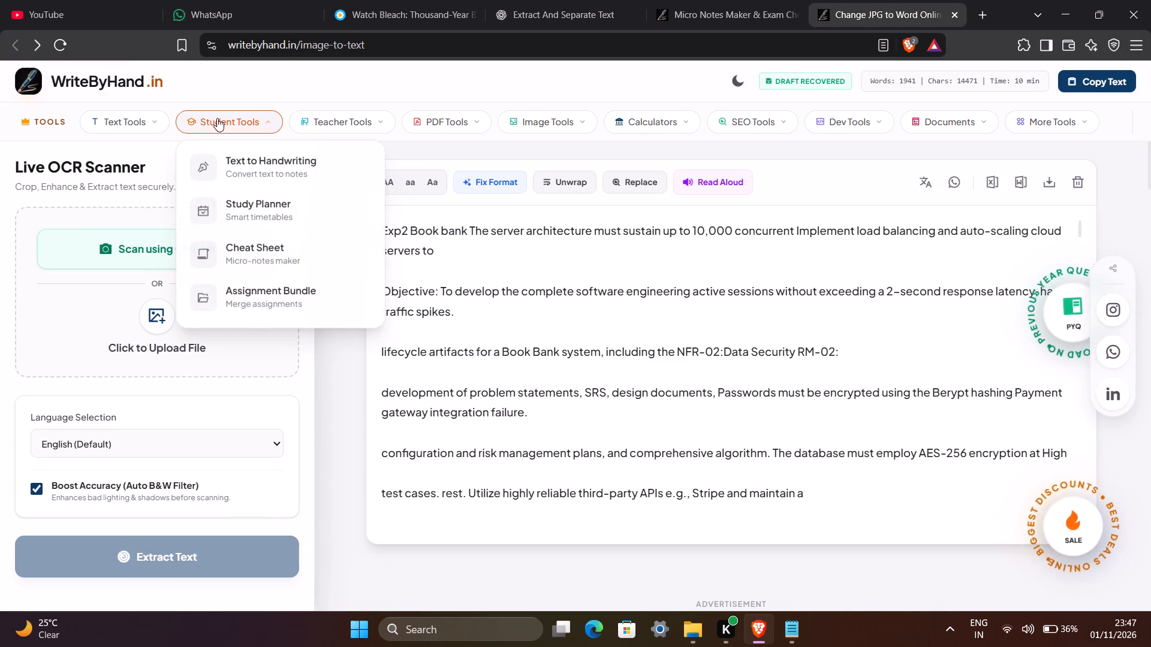
left_click(230, 244)
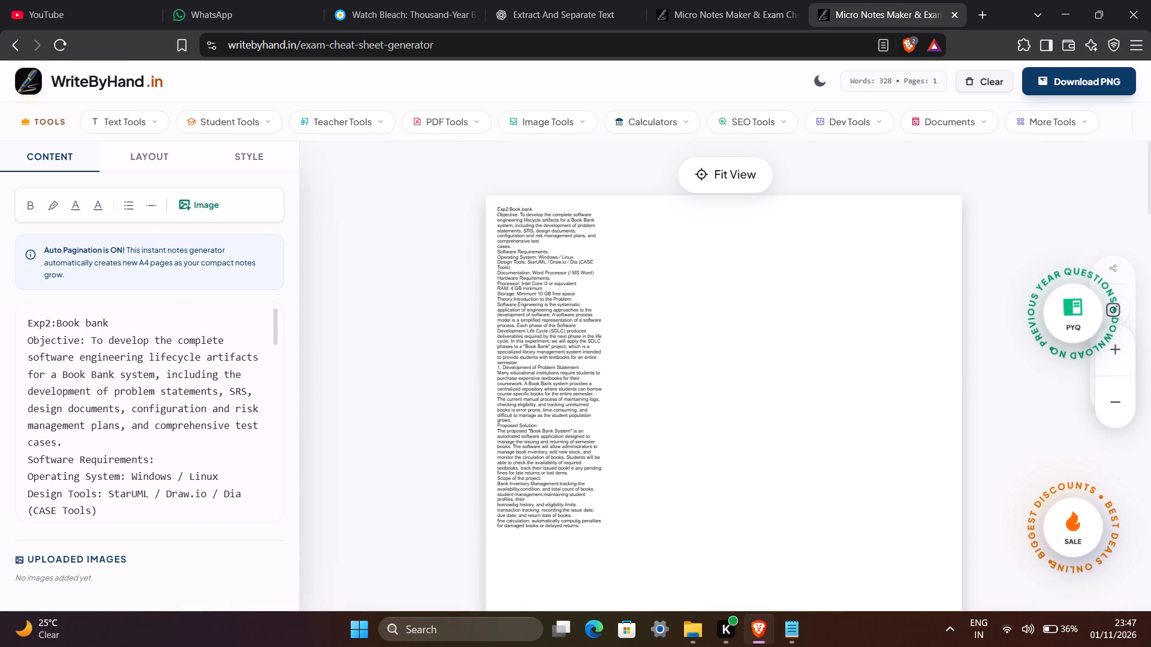
scroll(204, 400, "down", 8)
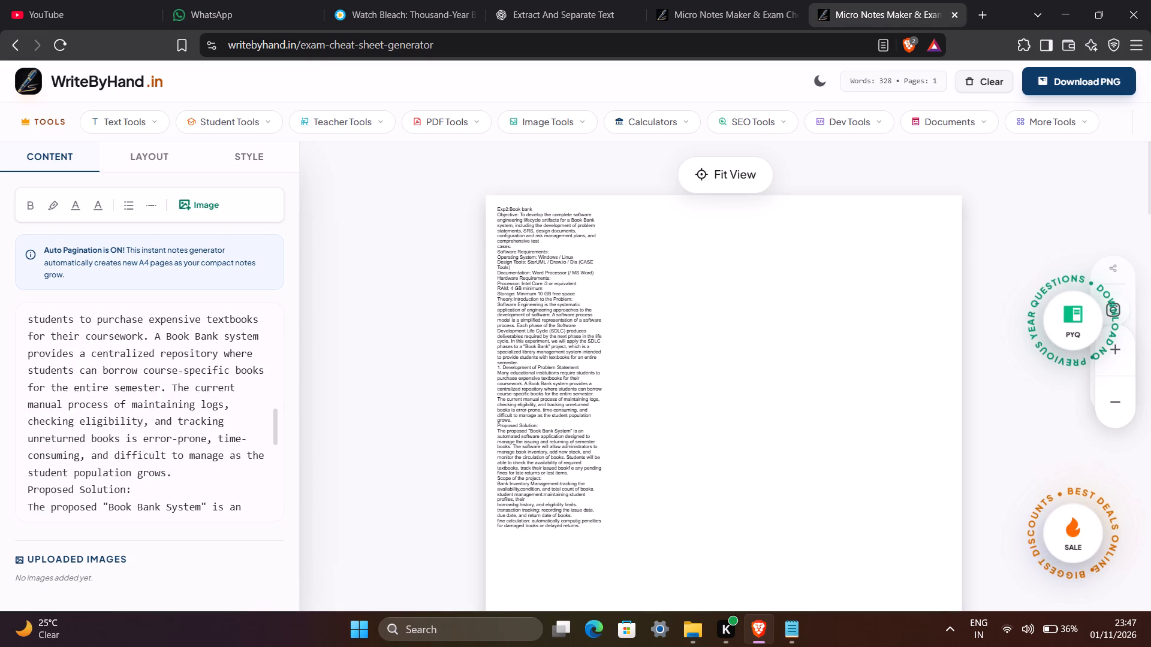
scroll(204, 400, "down", 4)
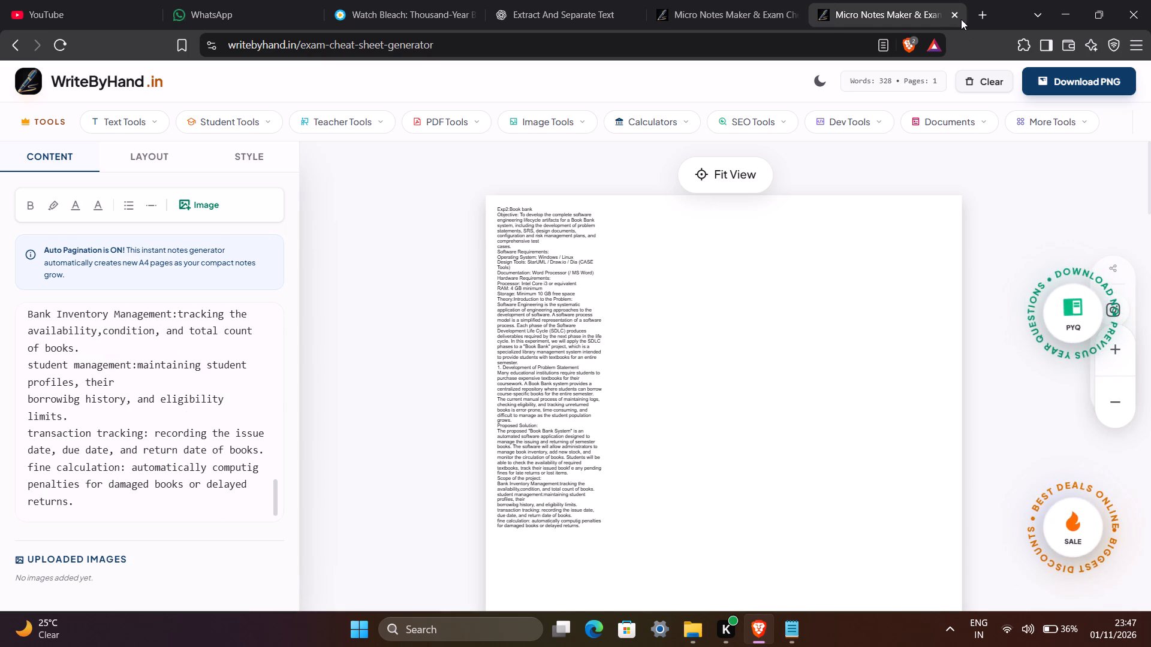
left_click(961, 19)
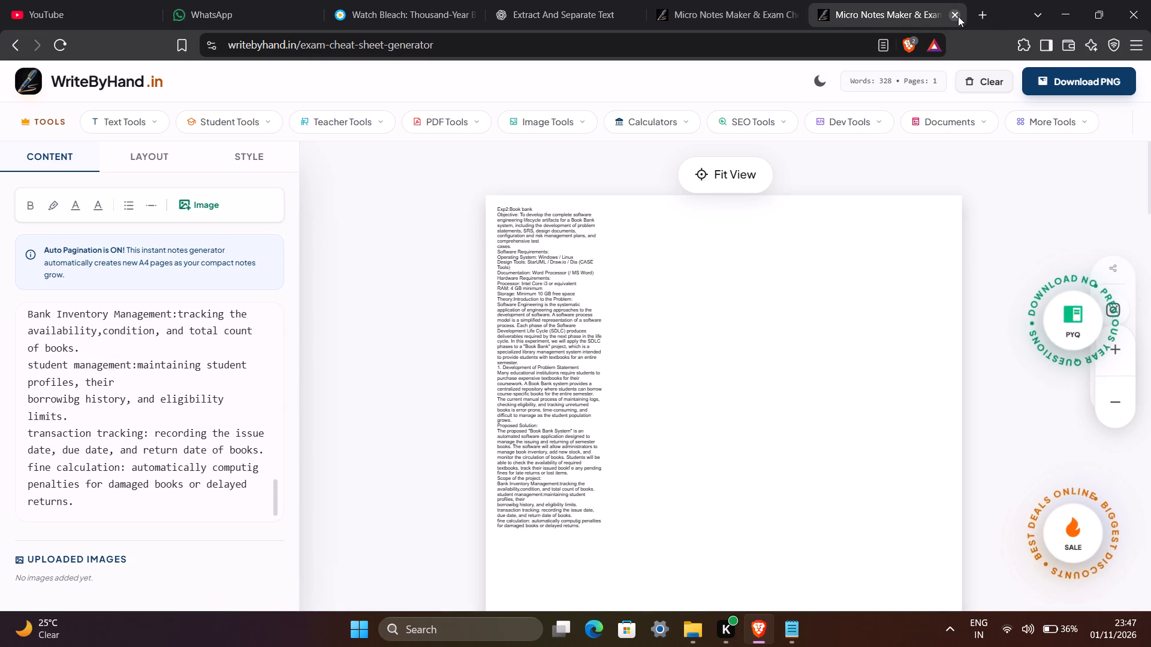
Delete all the Exp2 Book bank text from the content of the second cheat sheet generator tab.
left_click(754, 0)
scroll(781, 158, "right", 1)
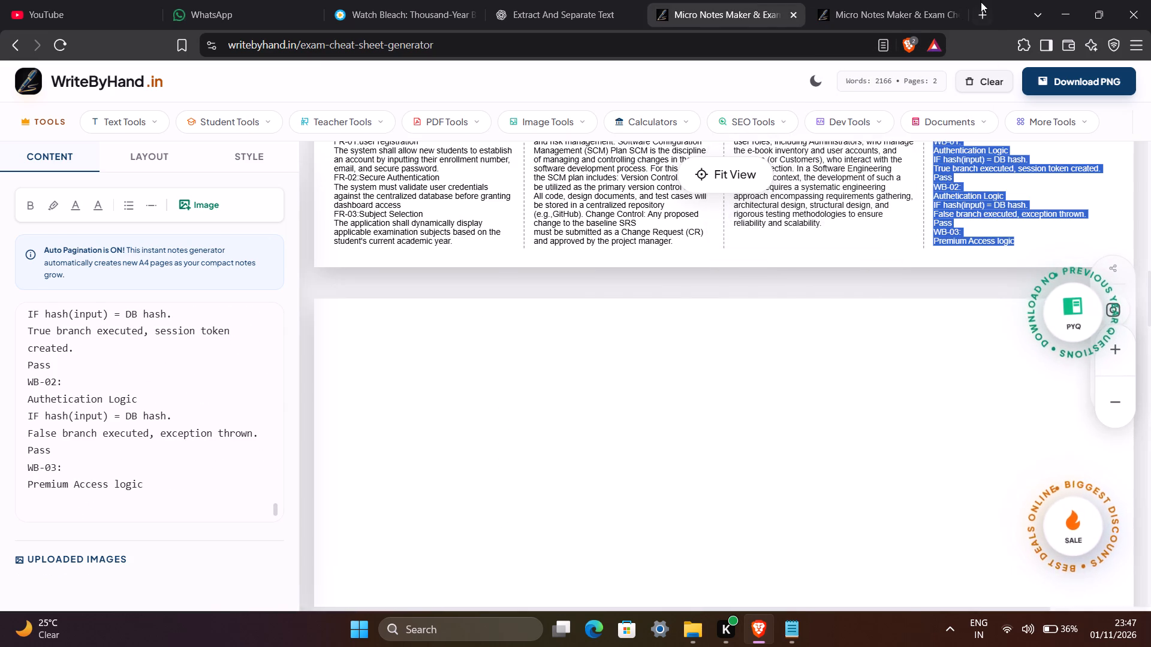
left_click(900, 11)
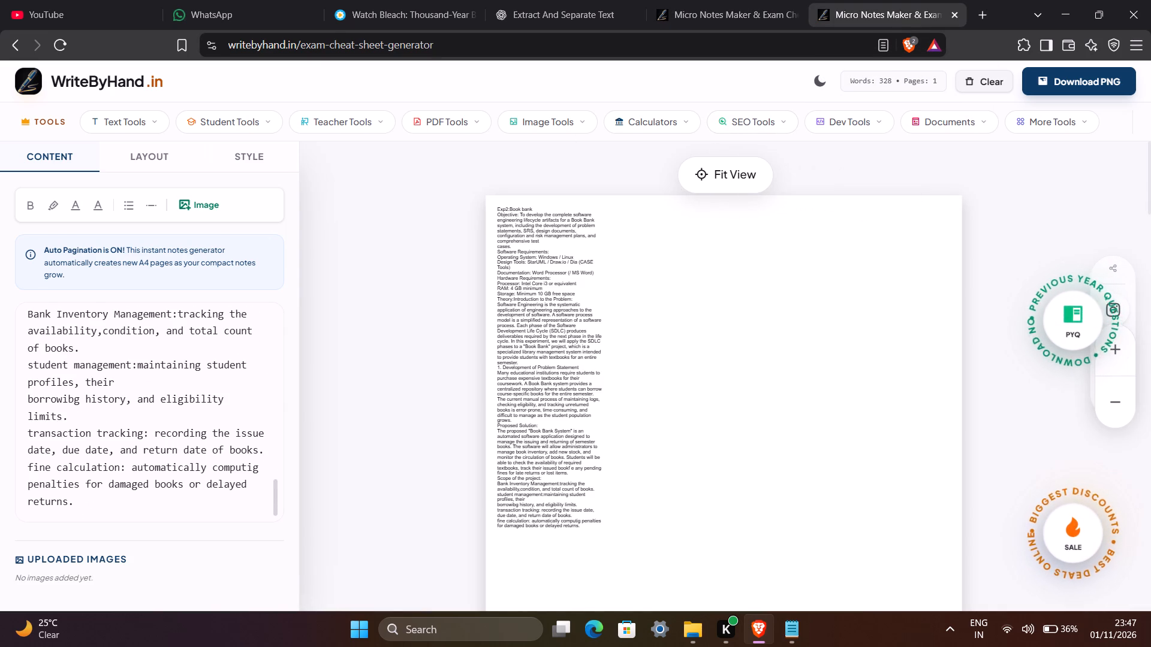
key("ctrl+a")
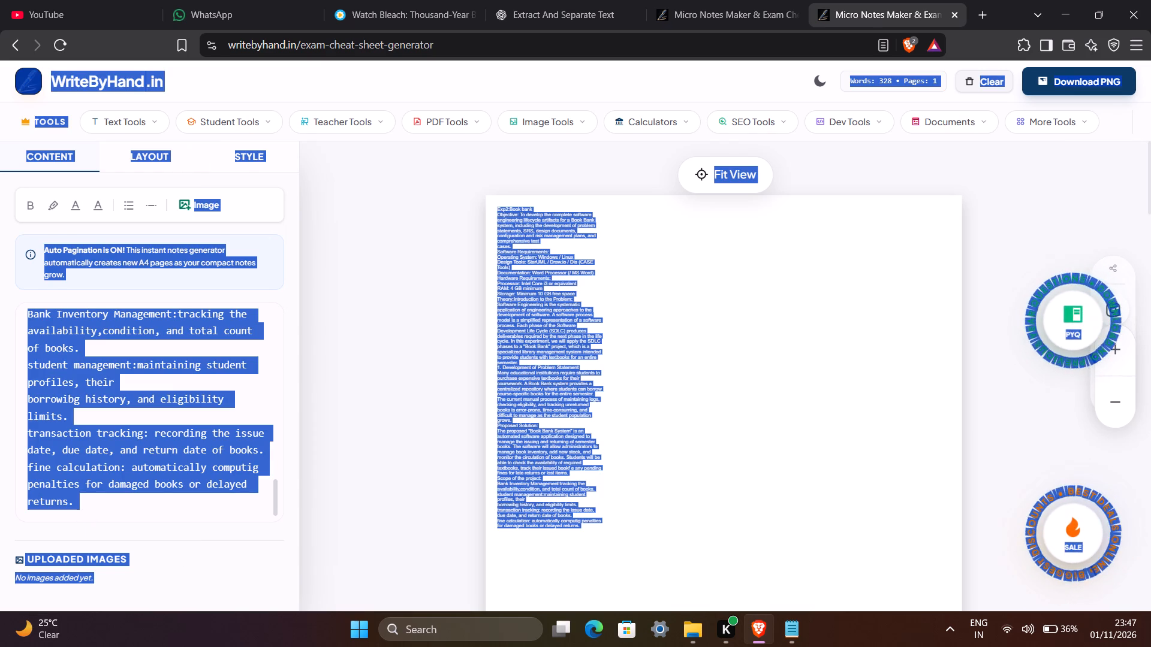
left_click(85, 515)
left_click_drag(85, 515, 0, 204)
key("BackSpace")
key("BackSpace")
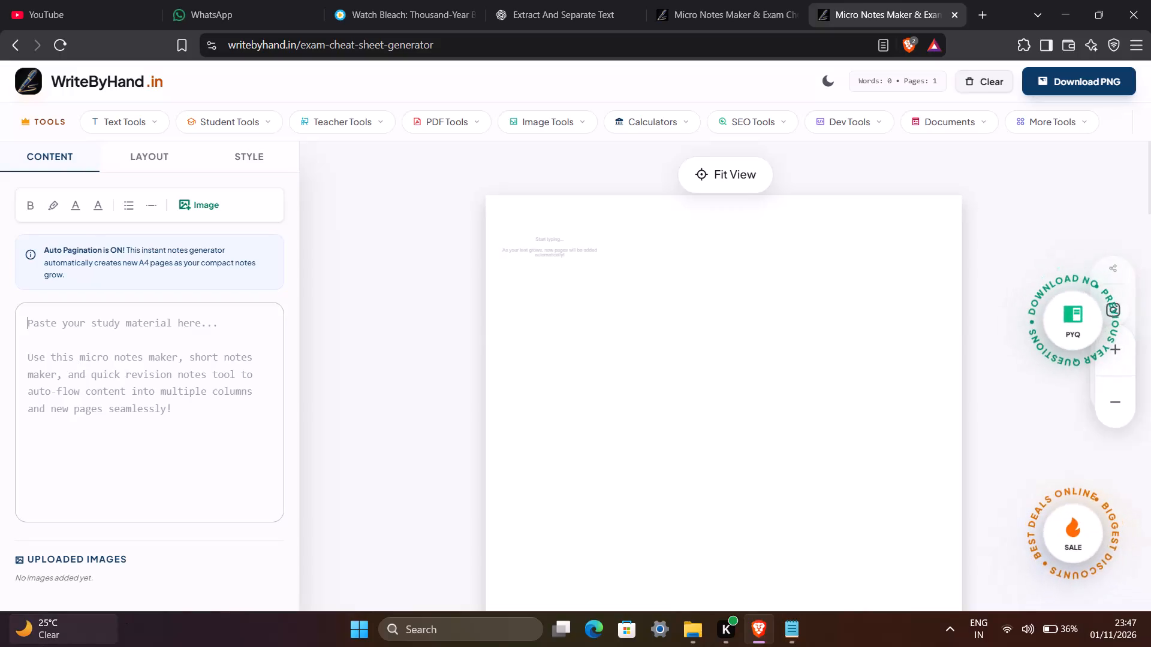
Copy the Exp3 Online Exam Reg section, from its heading through the final IT-03 "Pass", from the Exp2Book bank note in Notepad.
left_click(782, 633)
scroll(414, 415, "up", 5)
scroll(414, 415, "down", 4)
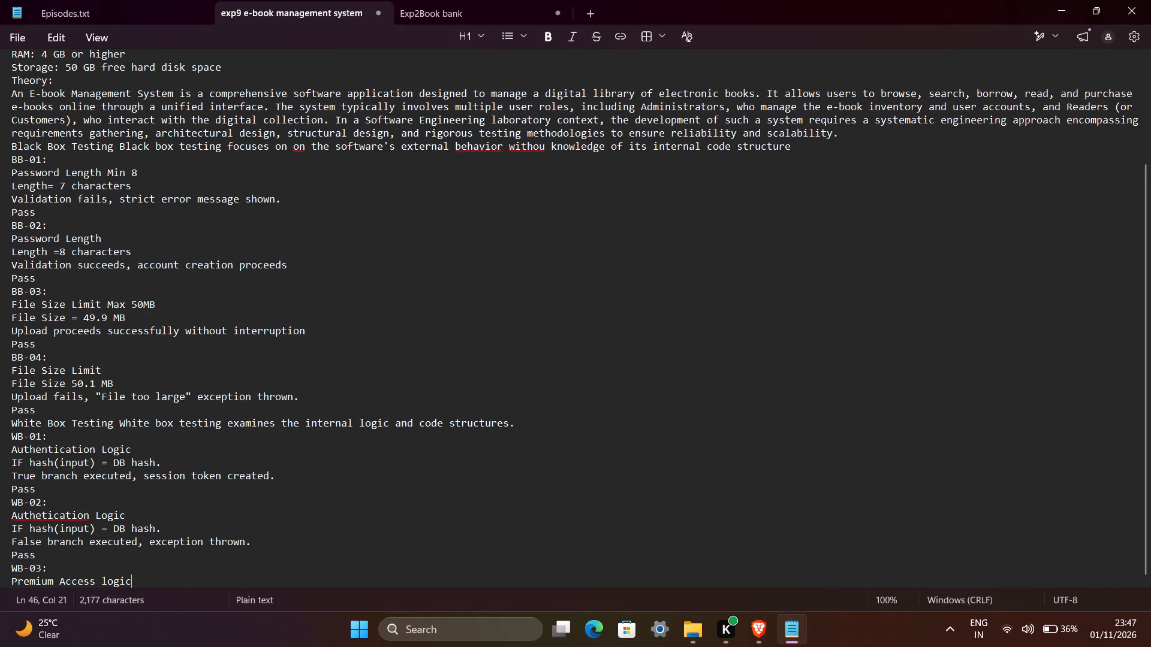
scroll(414, 415, "up", 5)
left_click(499, 0)
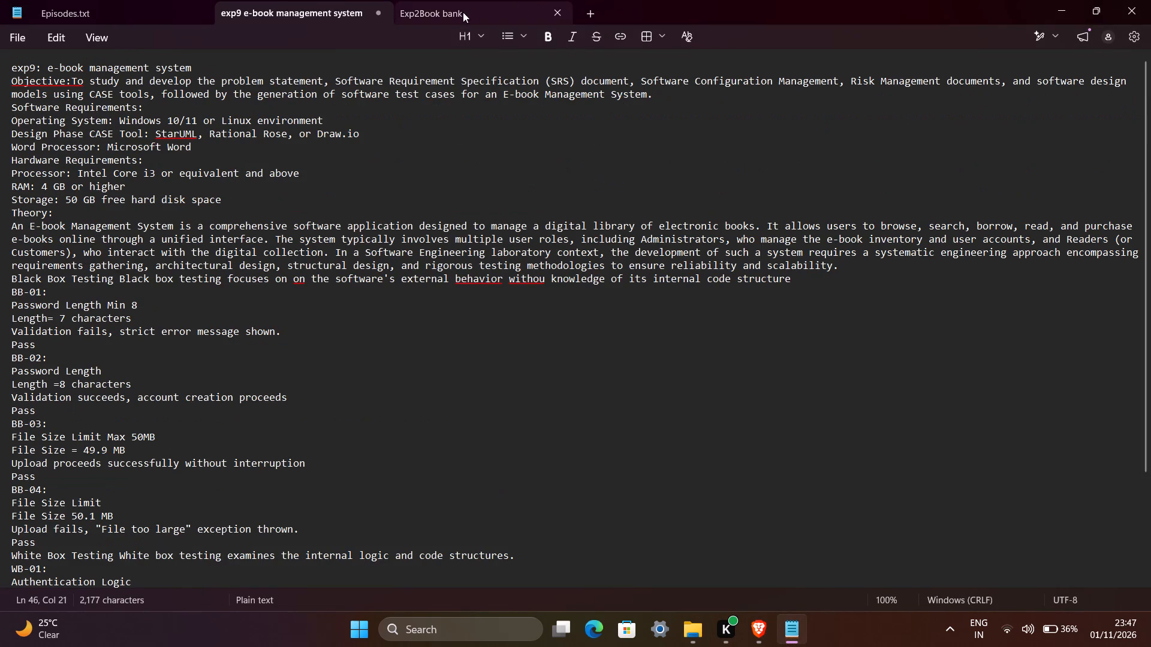
left_click(276, 5)
left_click(421, 17)
scroll(337, 315, "up", 20)
scroll(337, 315, "up", 10)
scroll(337, 315, "right", 1)
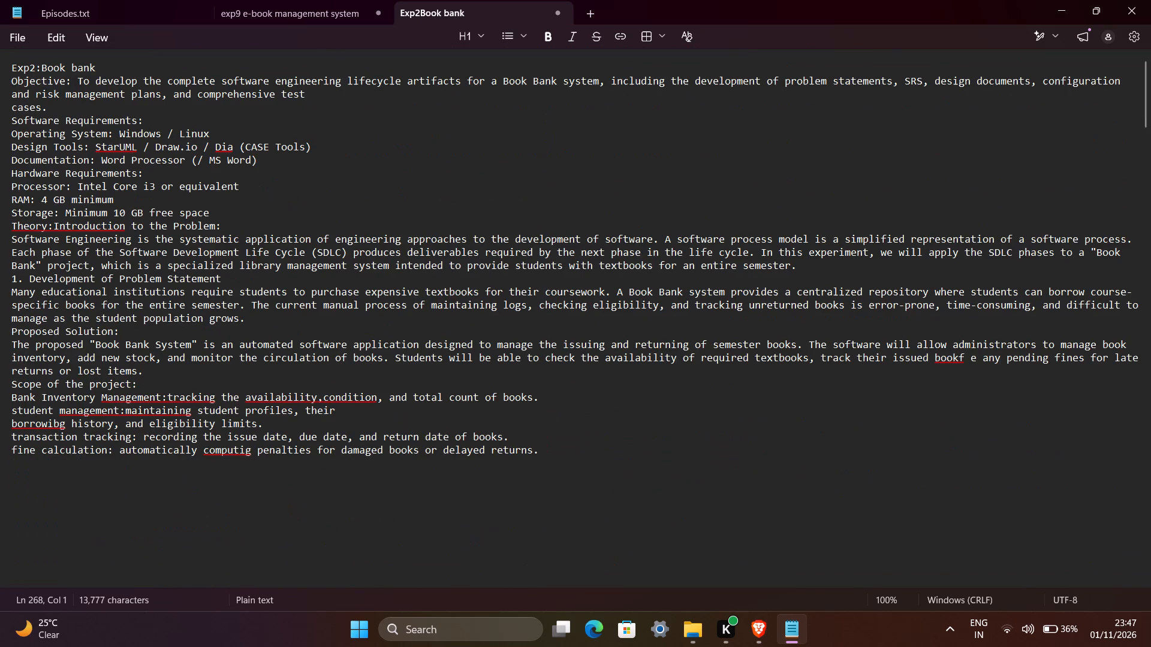
scroll(337, 315, "right", 2)
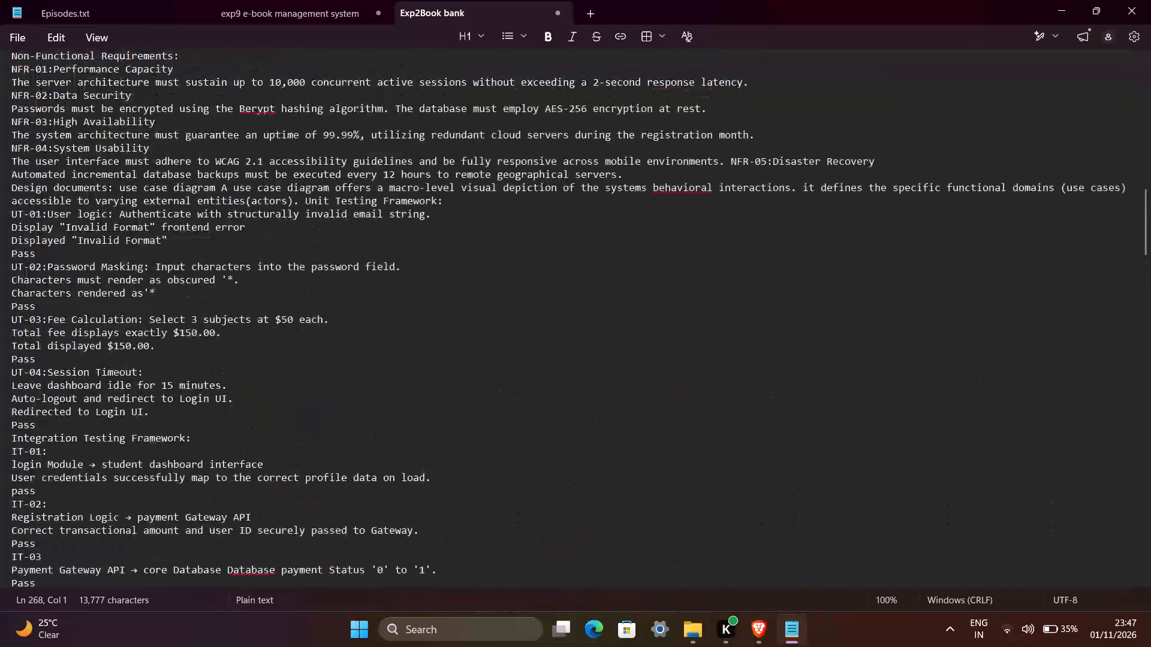
scroll(337, 315, "right", 1)
scroll(337, 315, "up", 1)
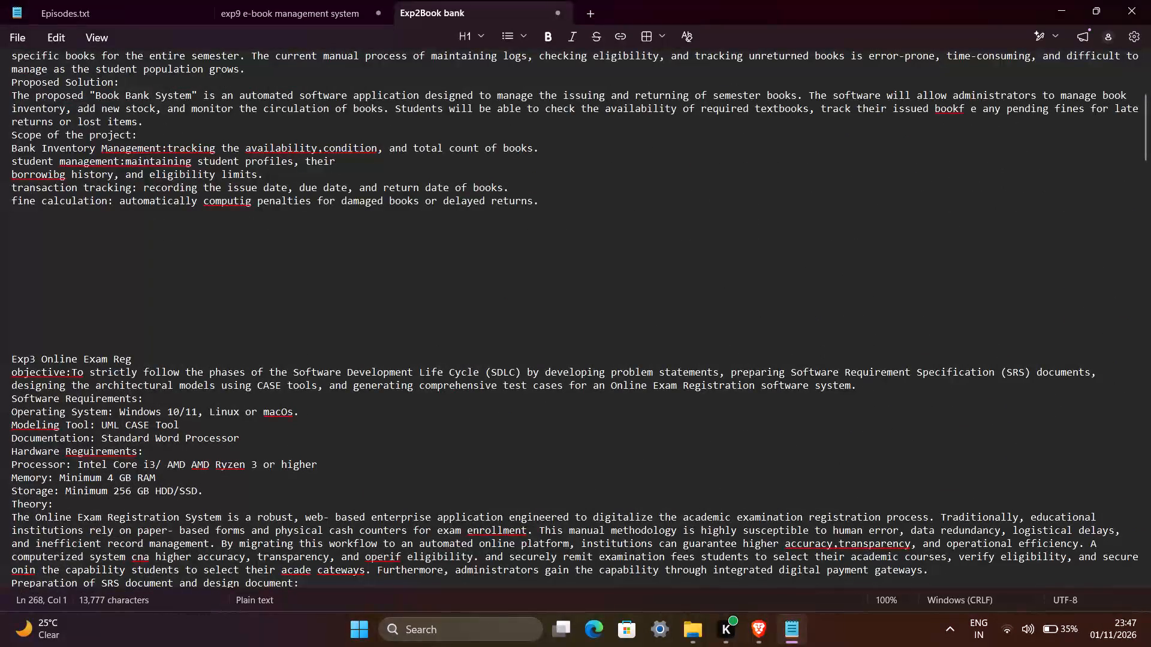
left_click_drag(7, 358, 125, 558)
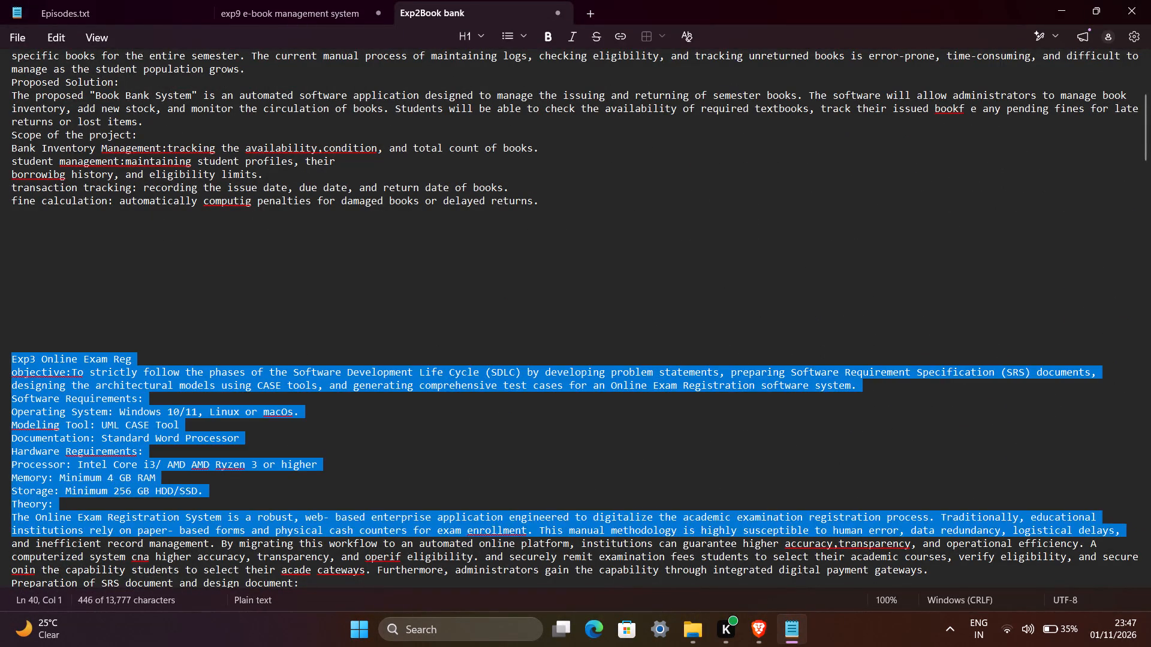
left_click_drag(125, 558, 117, 455)
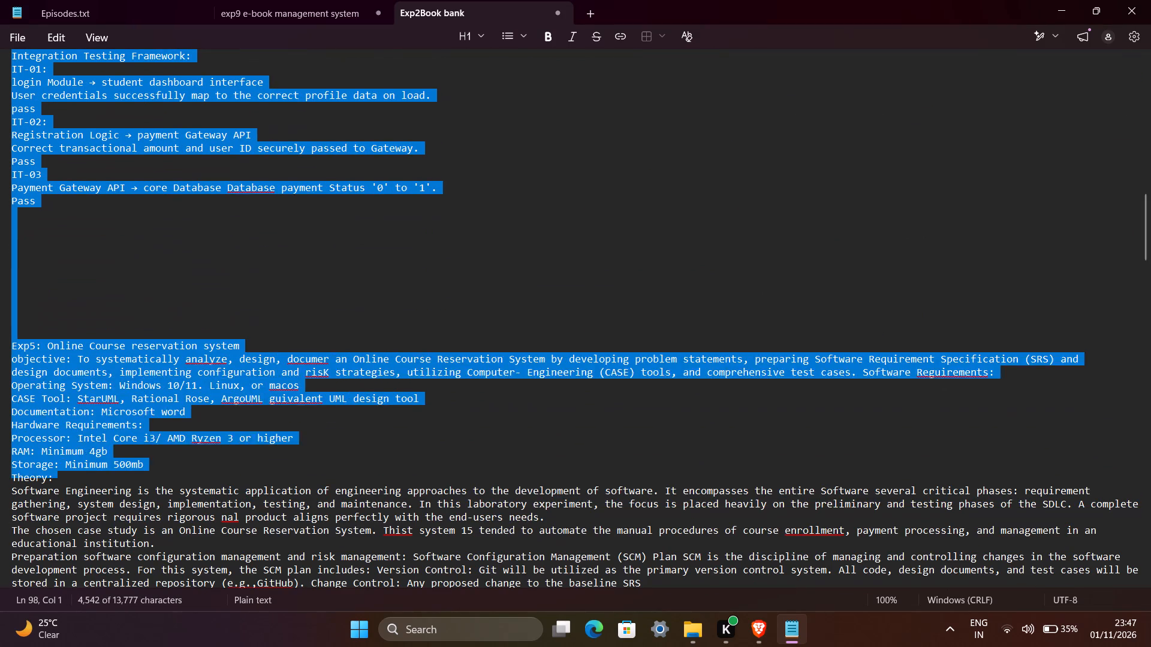
left_click_drag(117, 455, 35, 202)
key("ctrl+c")
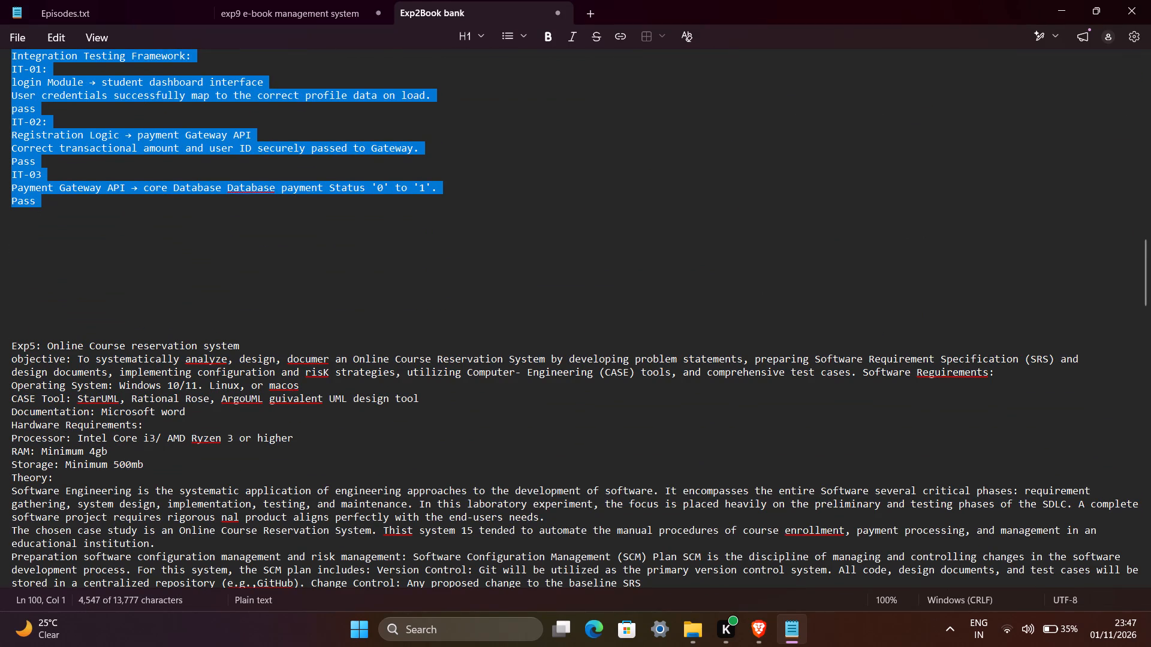
Paste the copied Exp3 section into the emptied cheat sheet content in the browser and check it in the preview.
left_click(761, 634)
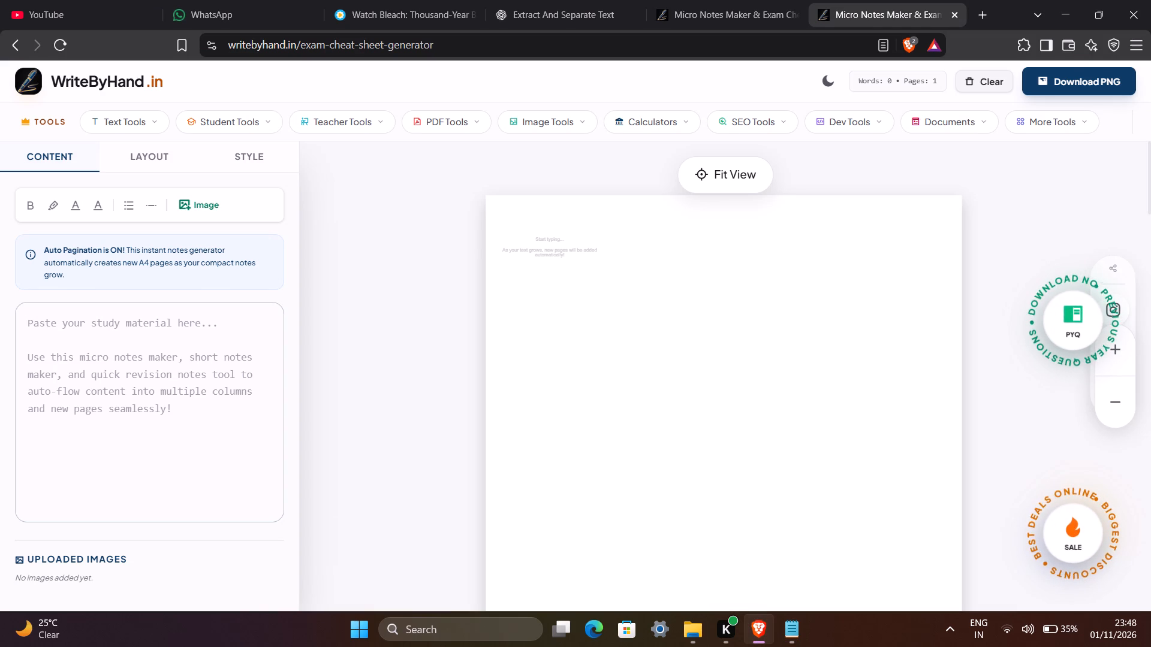
key("ctrl+v")
scroll(591, 253, "down", 1)
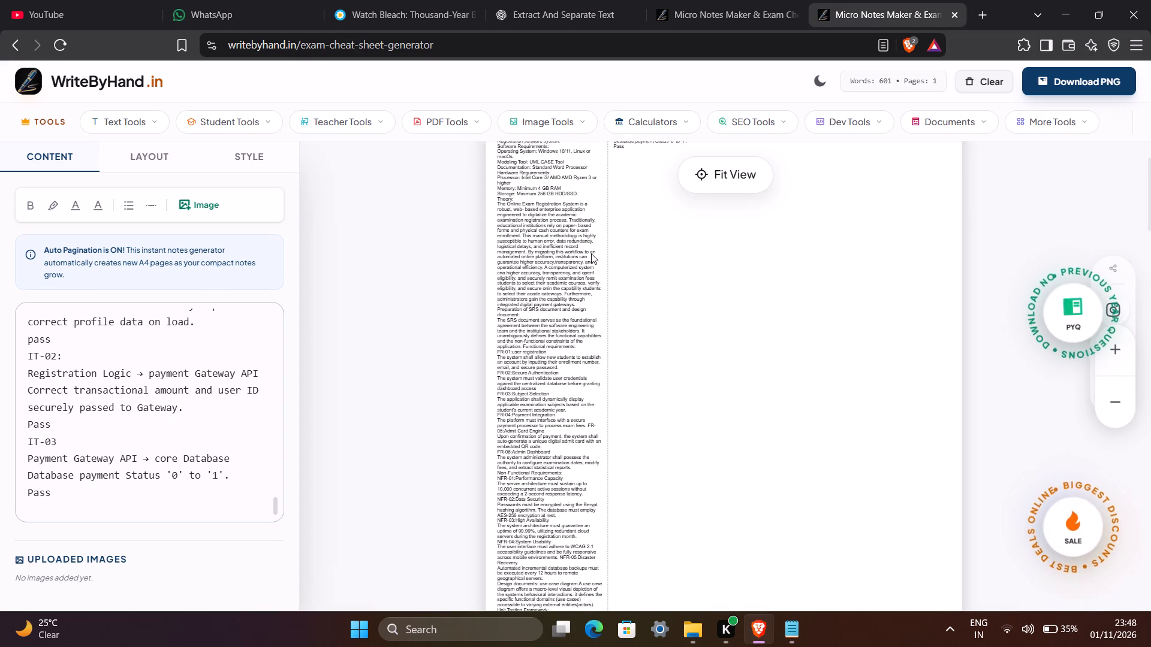
scroll(591, 253, "down", 2)
scroll(591, 253, "up", 4)
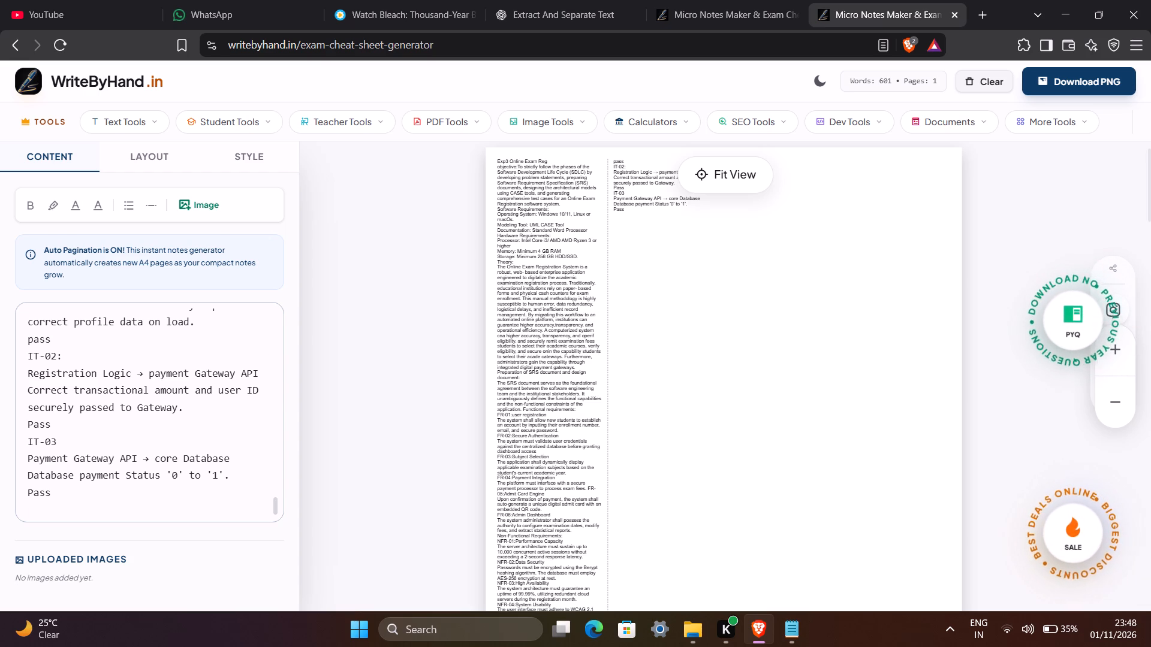
Add ten blank lines below the pasted Exp3 text in the cheat sheet content.
key("Return")
key("Return")
key("Return")
key("Return")
key("Return")
key("Return")
key("Return")
key("Return")
key("Return")
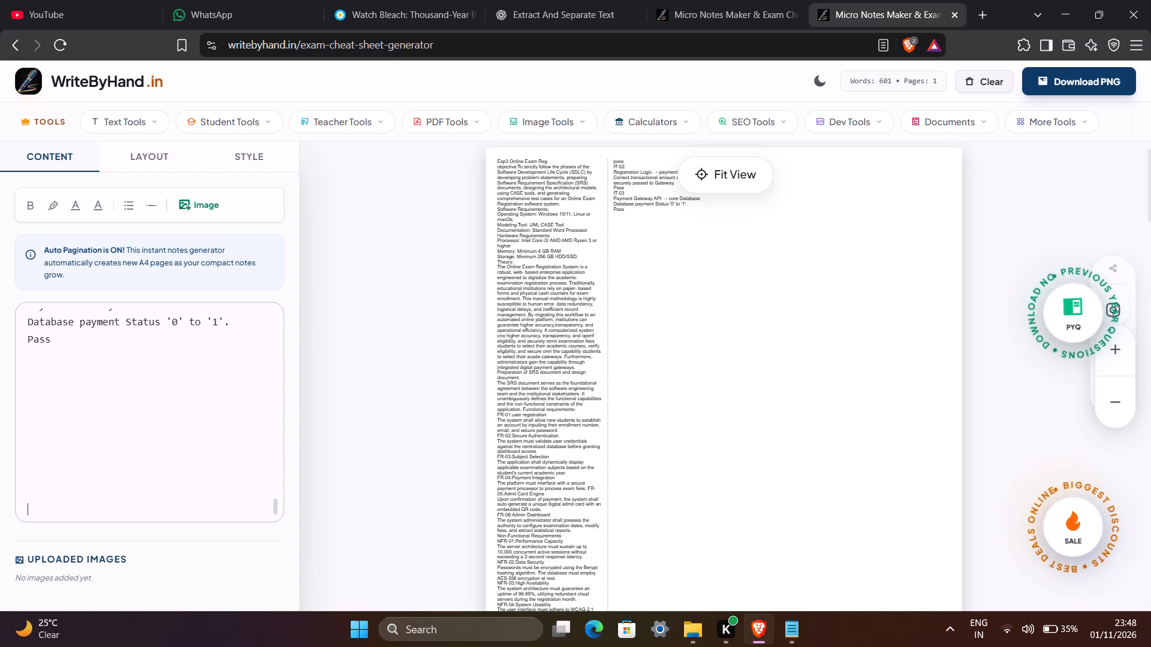
key("Return")
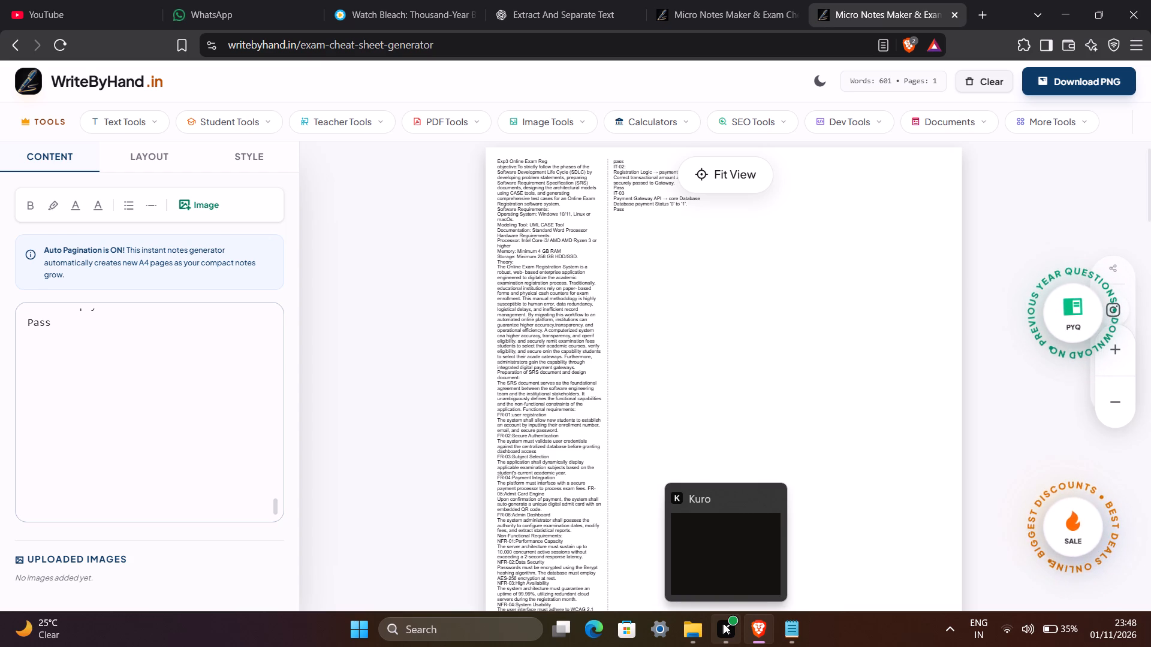
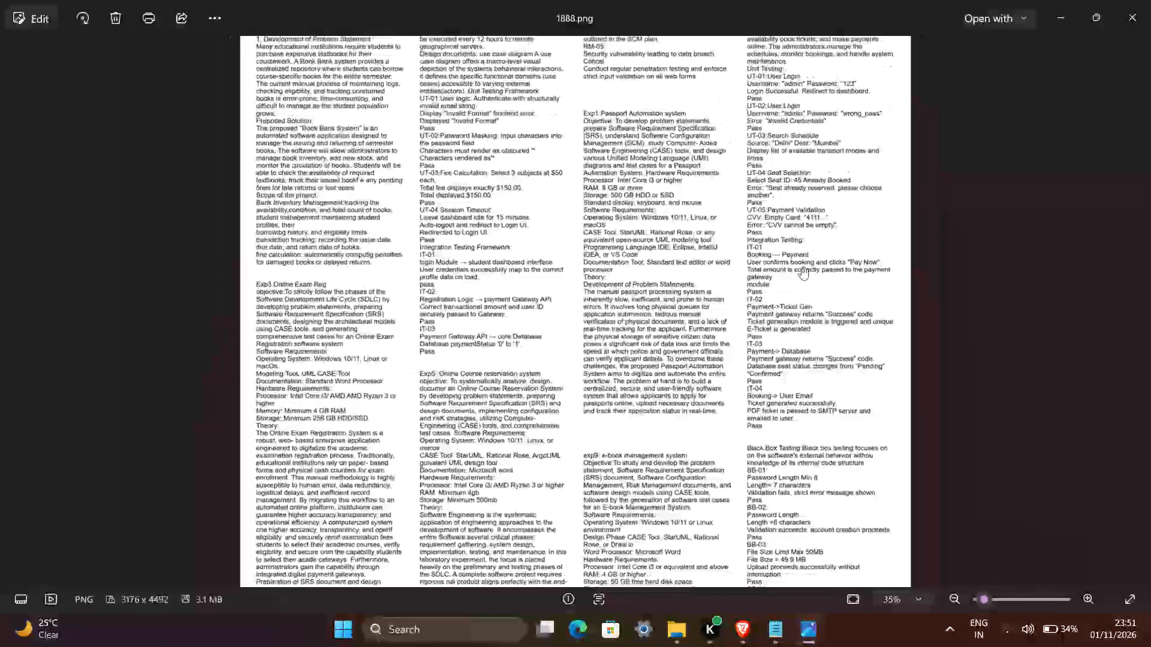
left_click_drag(801, 262, 745, 547)
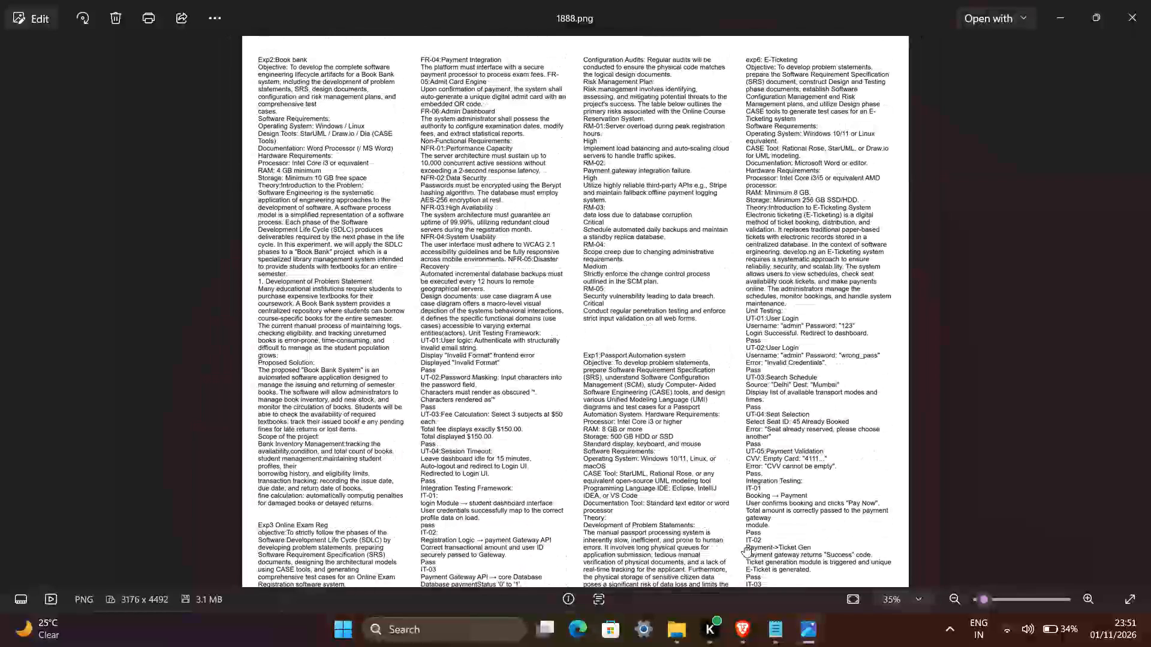
left_click_drag(745, 547, 816, 395)
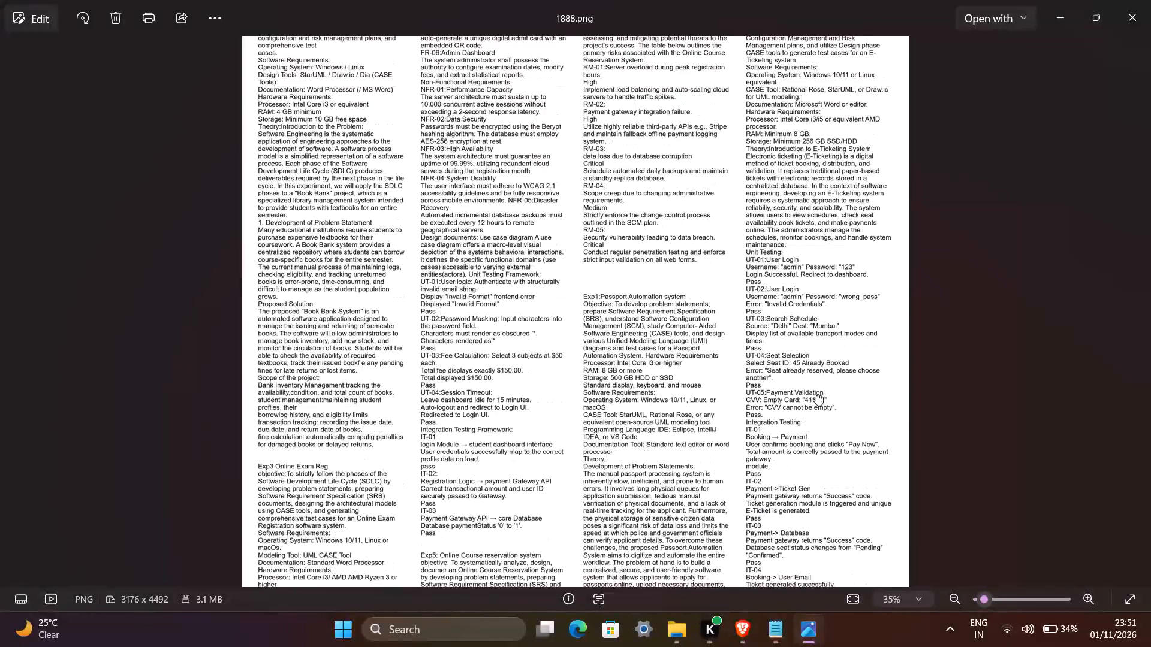
left_click_drag(816, 395, 870, 273)
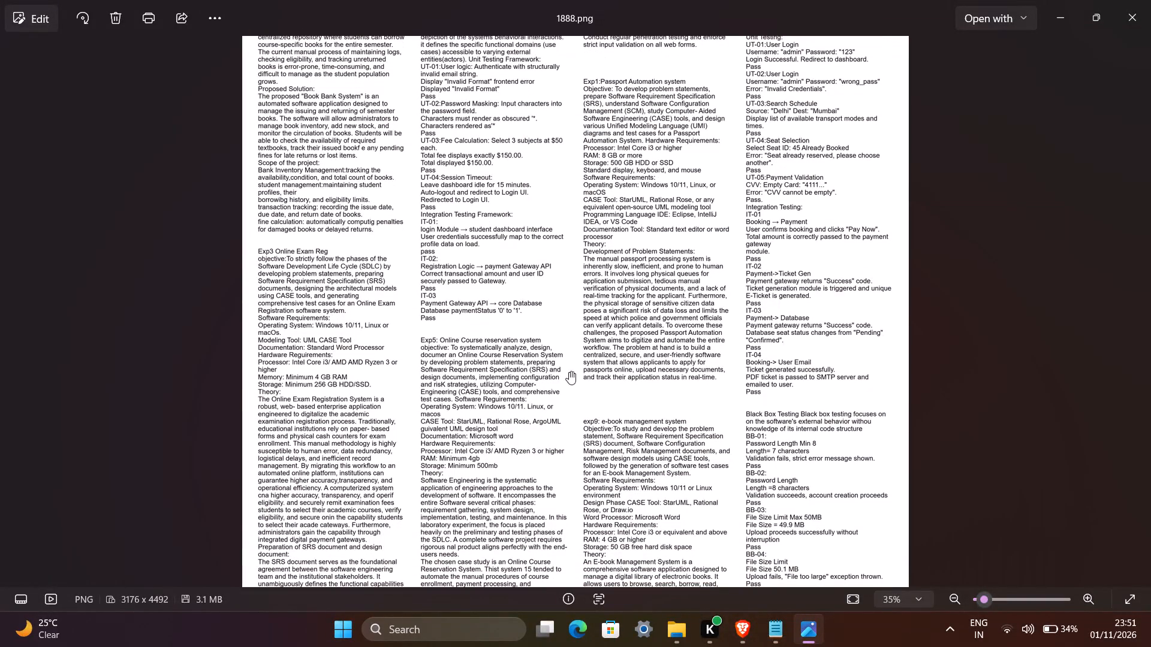
left_click_drag(569, 371, 644, 646)
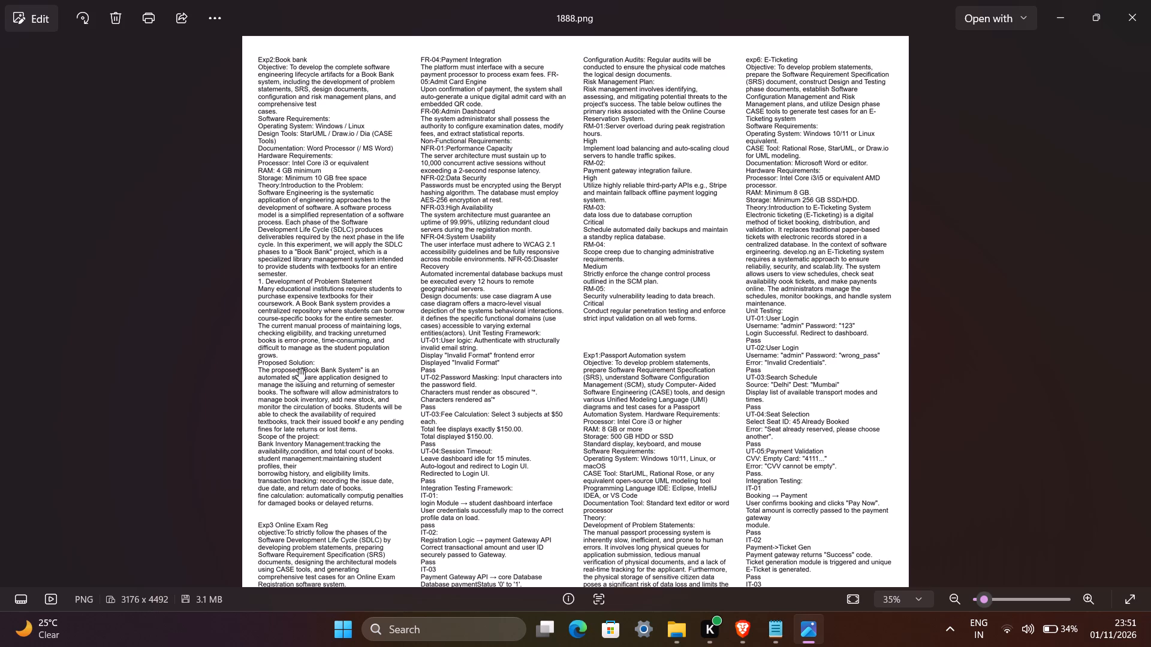
scroll(535, 455, "down", 2)
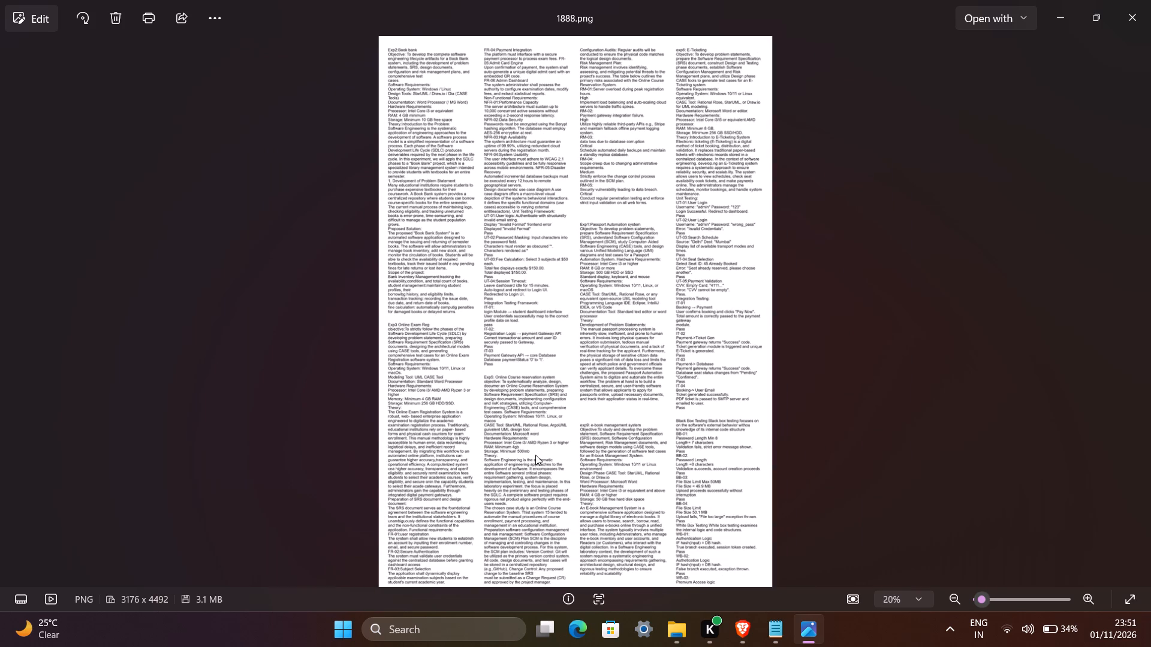
scroll(535, 455, "down", 3)
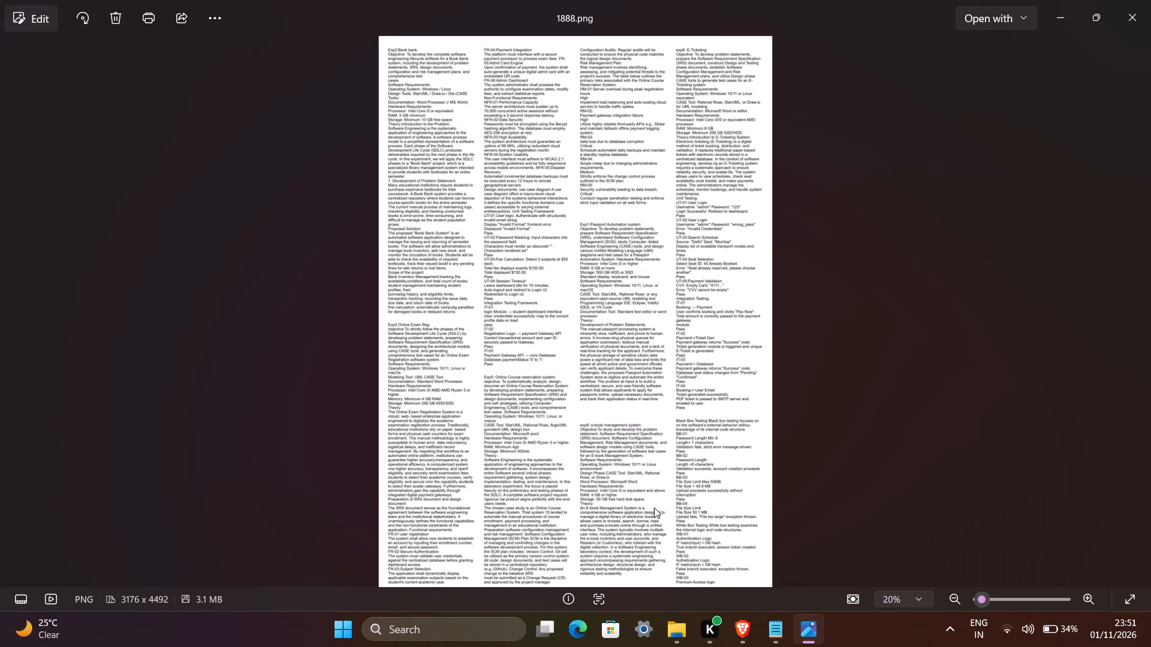
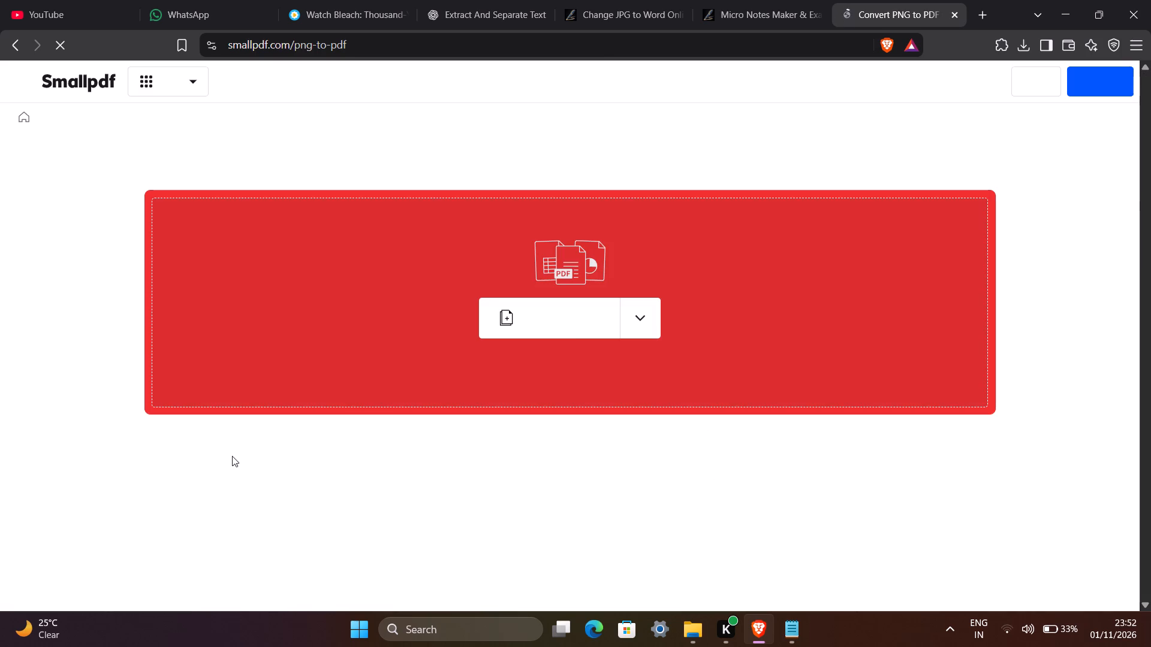
left_click(566, 316)
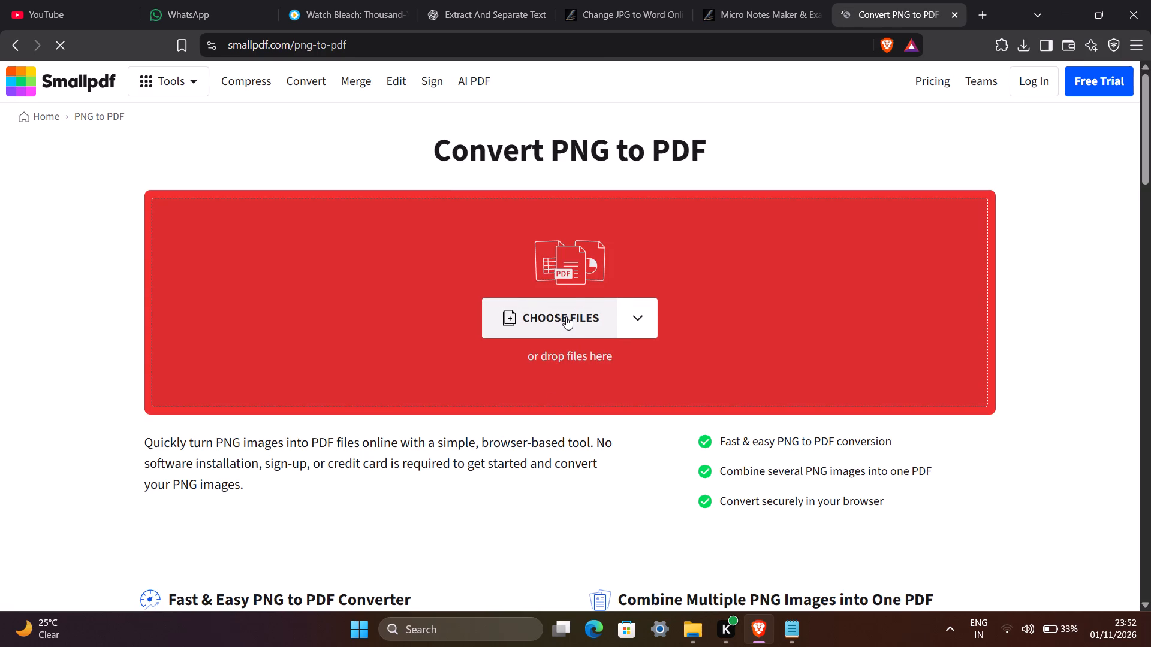
double_click(566, 316)
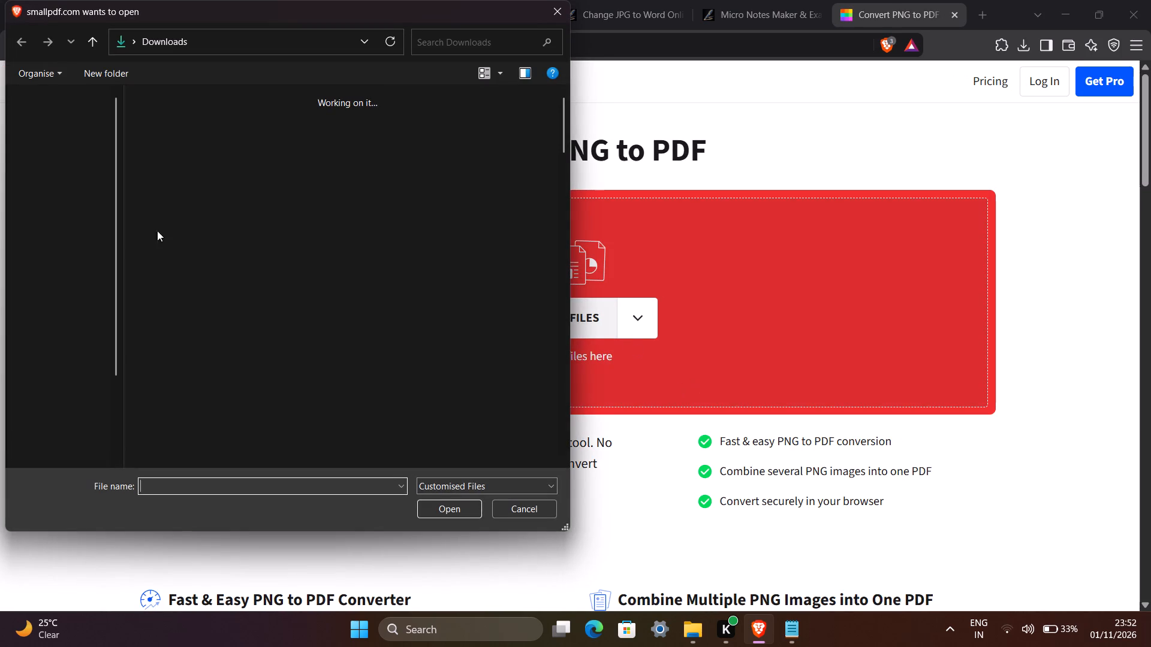